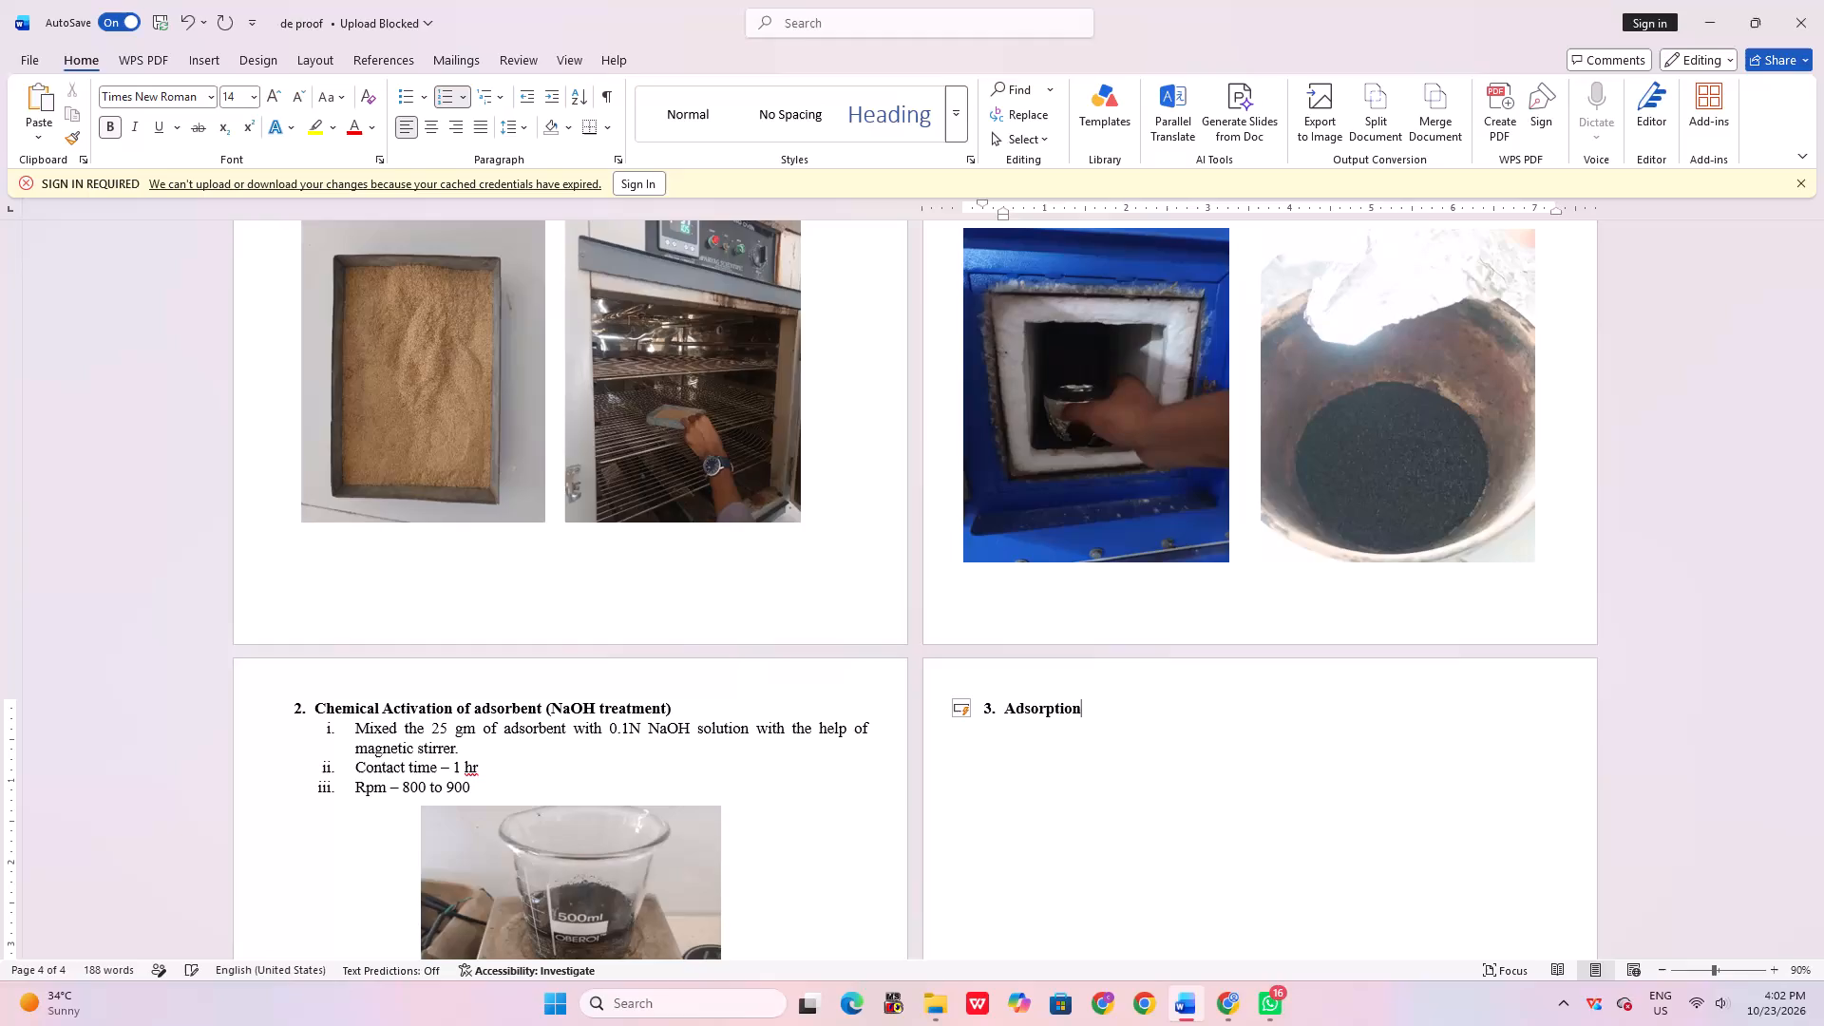
Complete the heading of section 3 so that it reads "Adsorption Experiment".
{"action": "key", "text": "space"}
{"action": "key", "text": "shift+e"}
{"action": "type", "text": "xpero"}
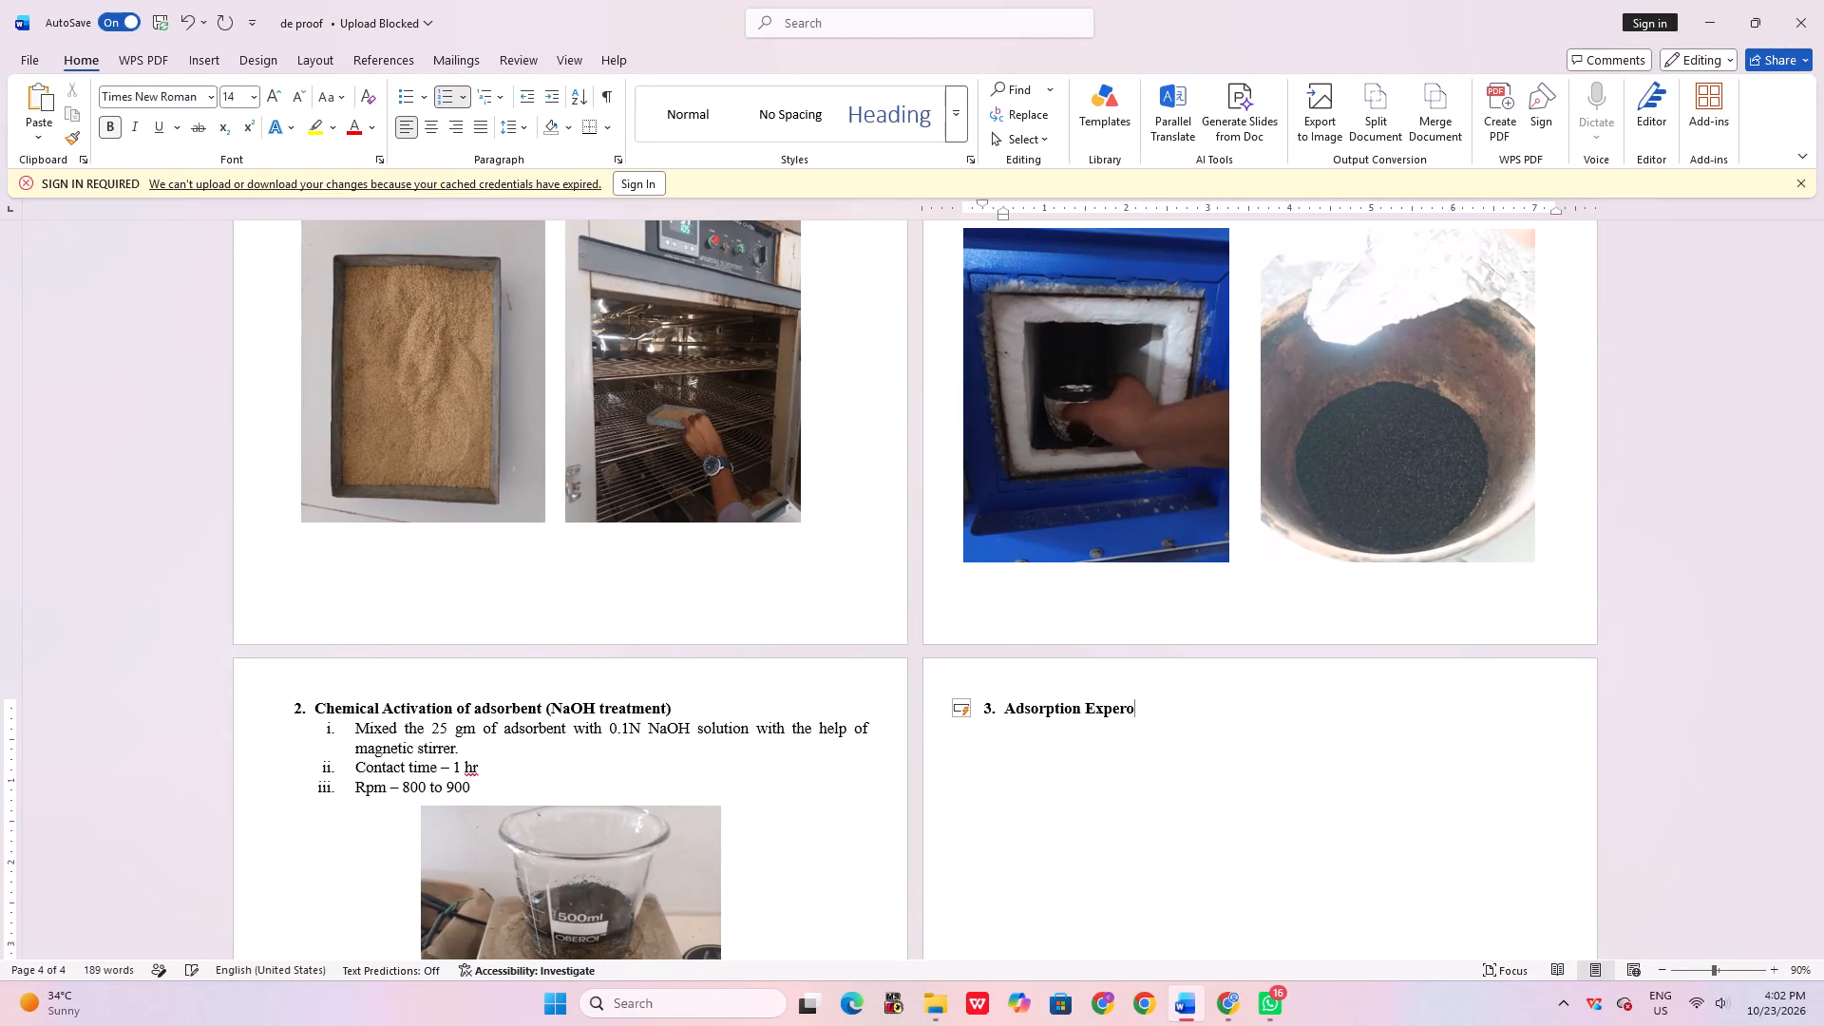
{"action": "key", "text": "BackSpace"}
{"action": "type", "text": "iment"}
Extend the section 3 heading with the open-bracketed text "(with treated and untreated adsorbent".
{"action": "key", "text": "space"}
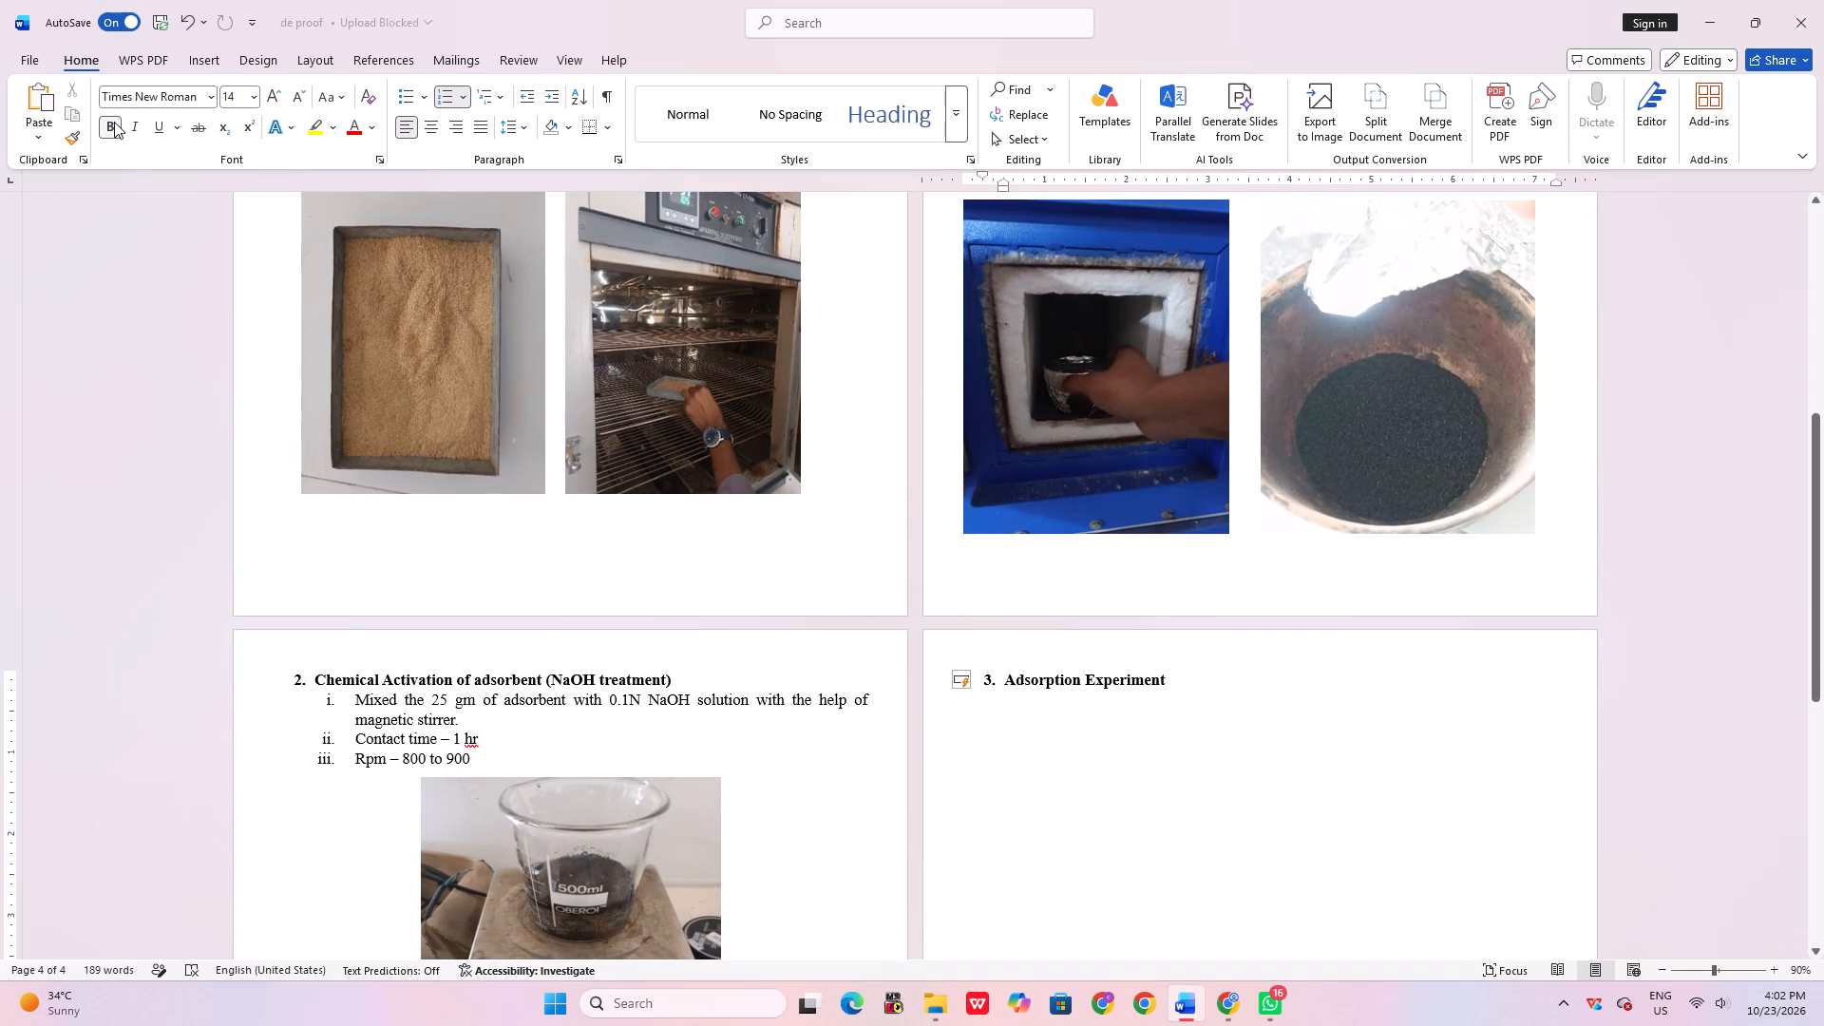
{"action": "key", "text": "shift+parenleft"}
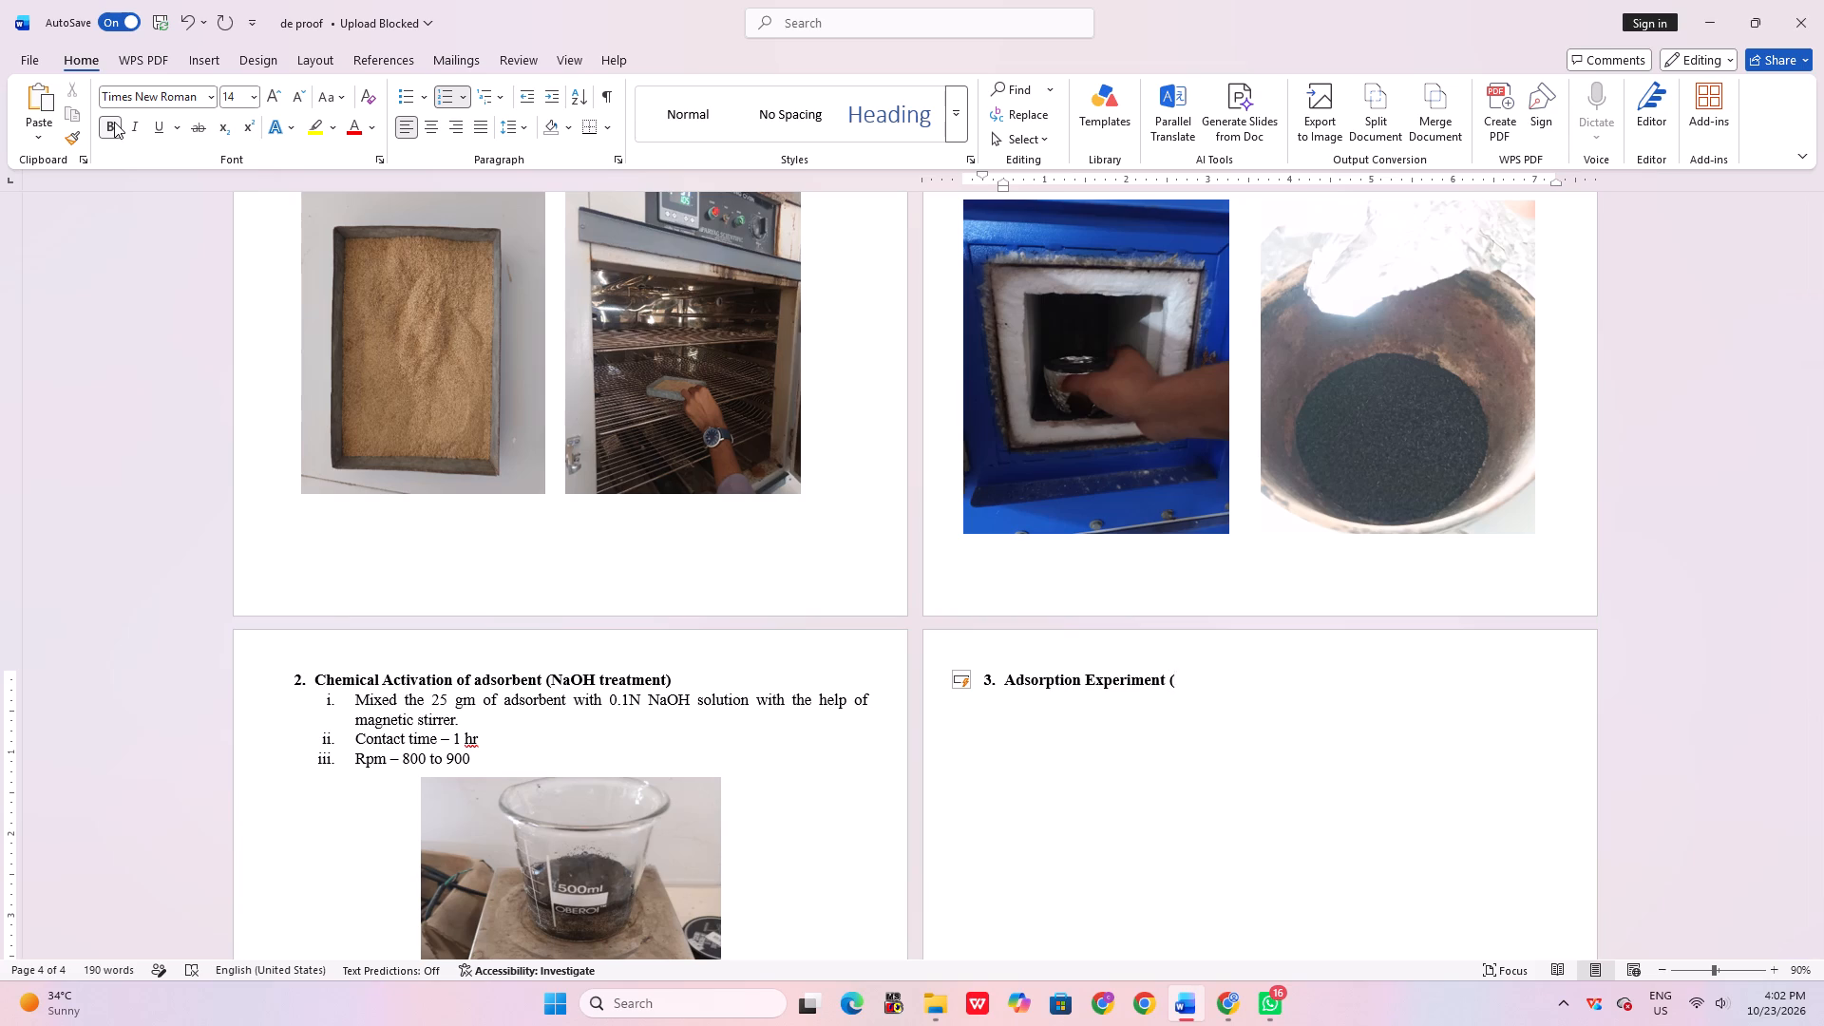
{"action": "type", "text": "with"}
{"action": "key", "text": "space"}
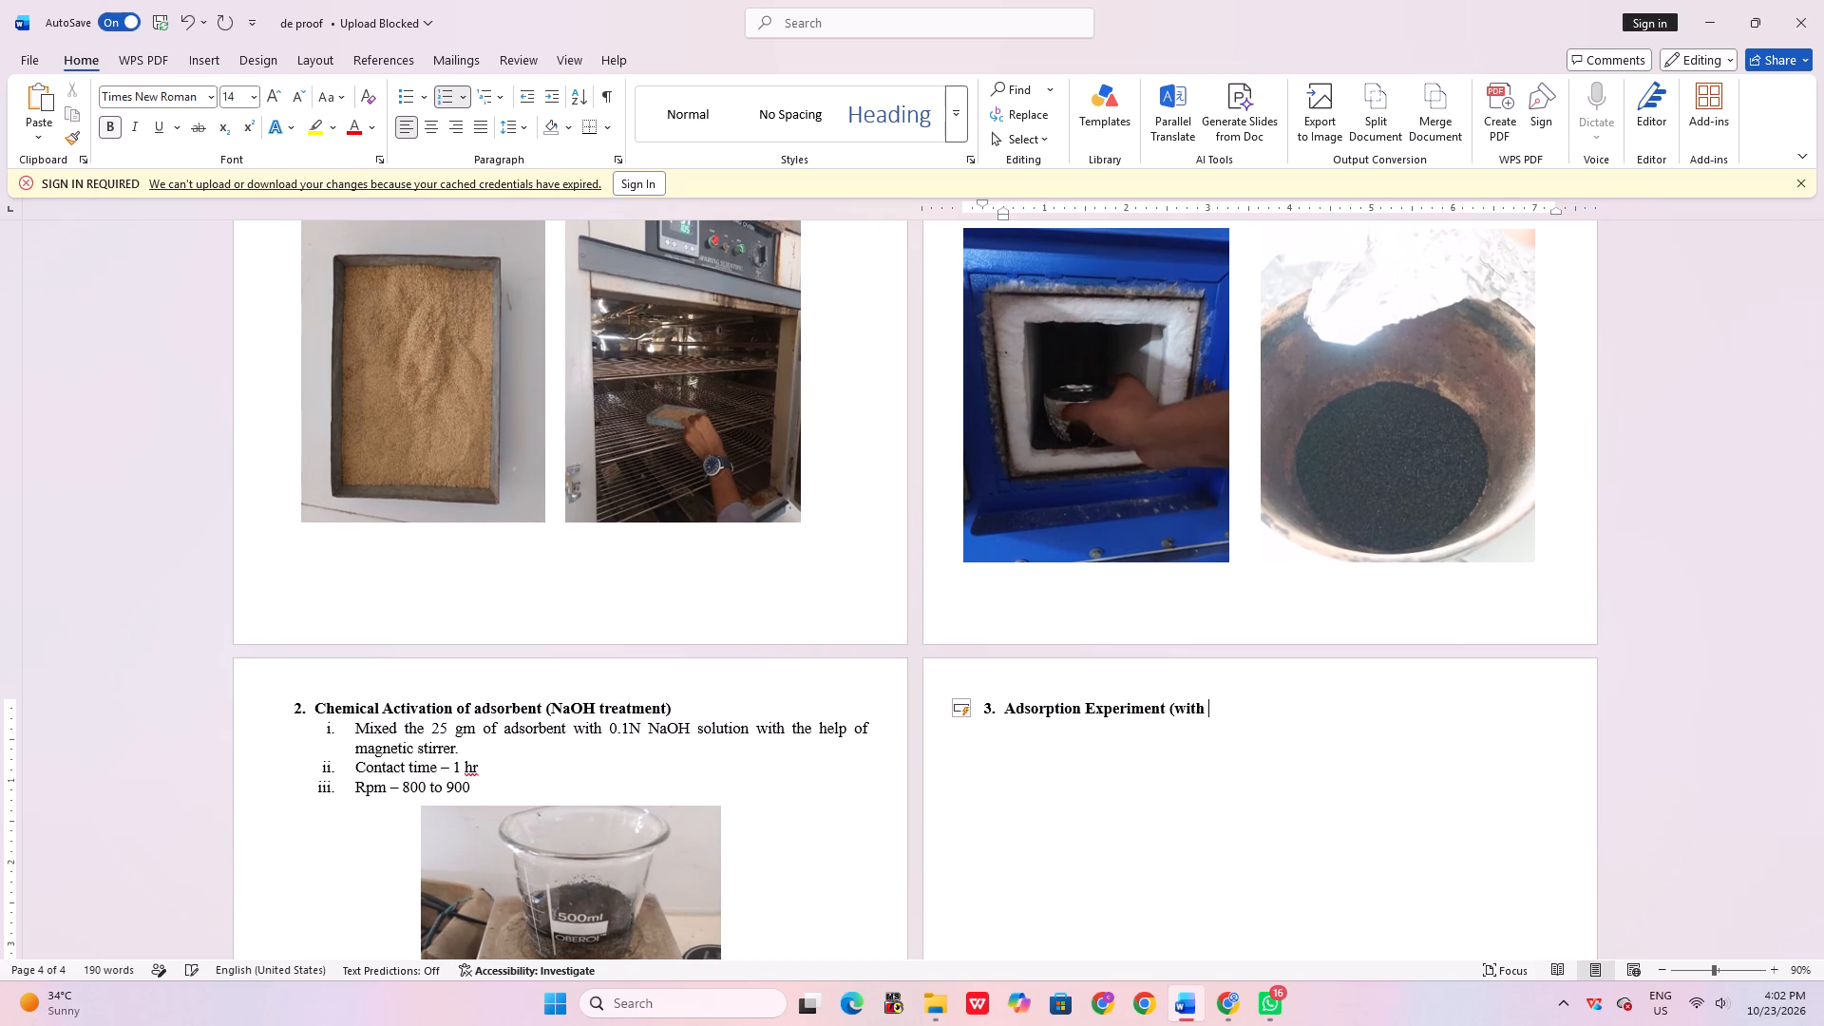
{"action": "type", "text": "treated"}
{"action": "key", "text": "space"}
{"action": "type", "text": "and untreated"}
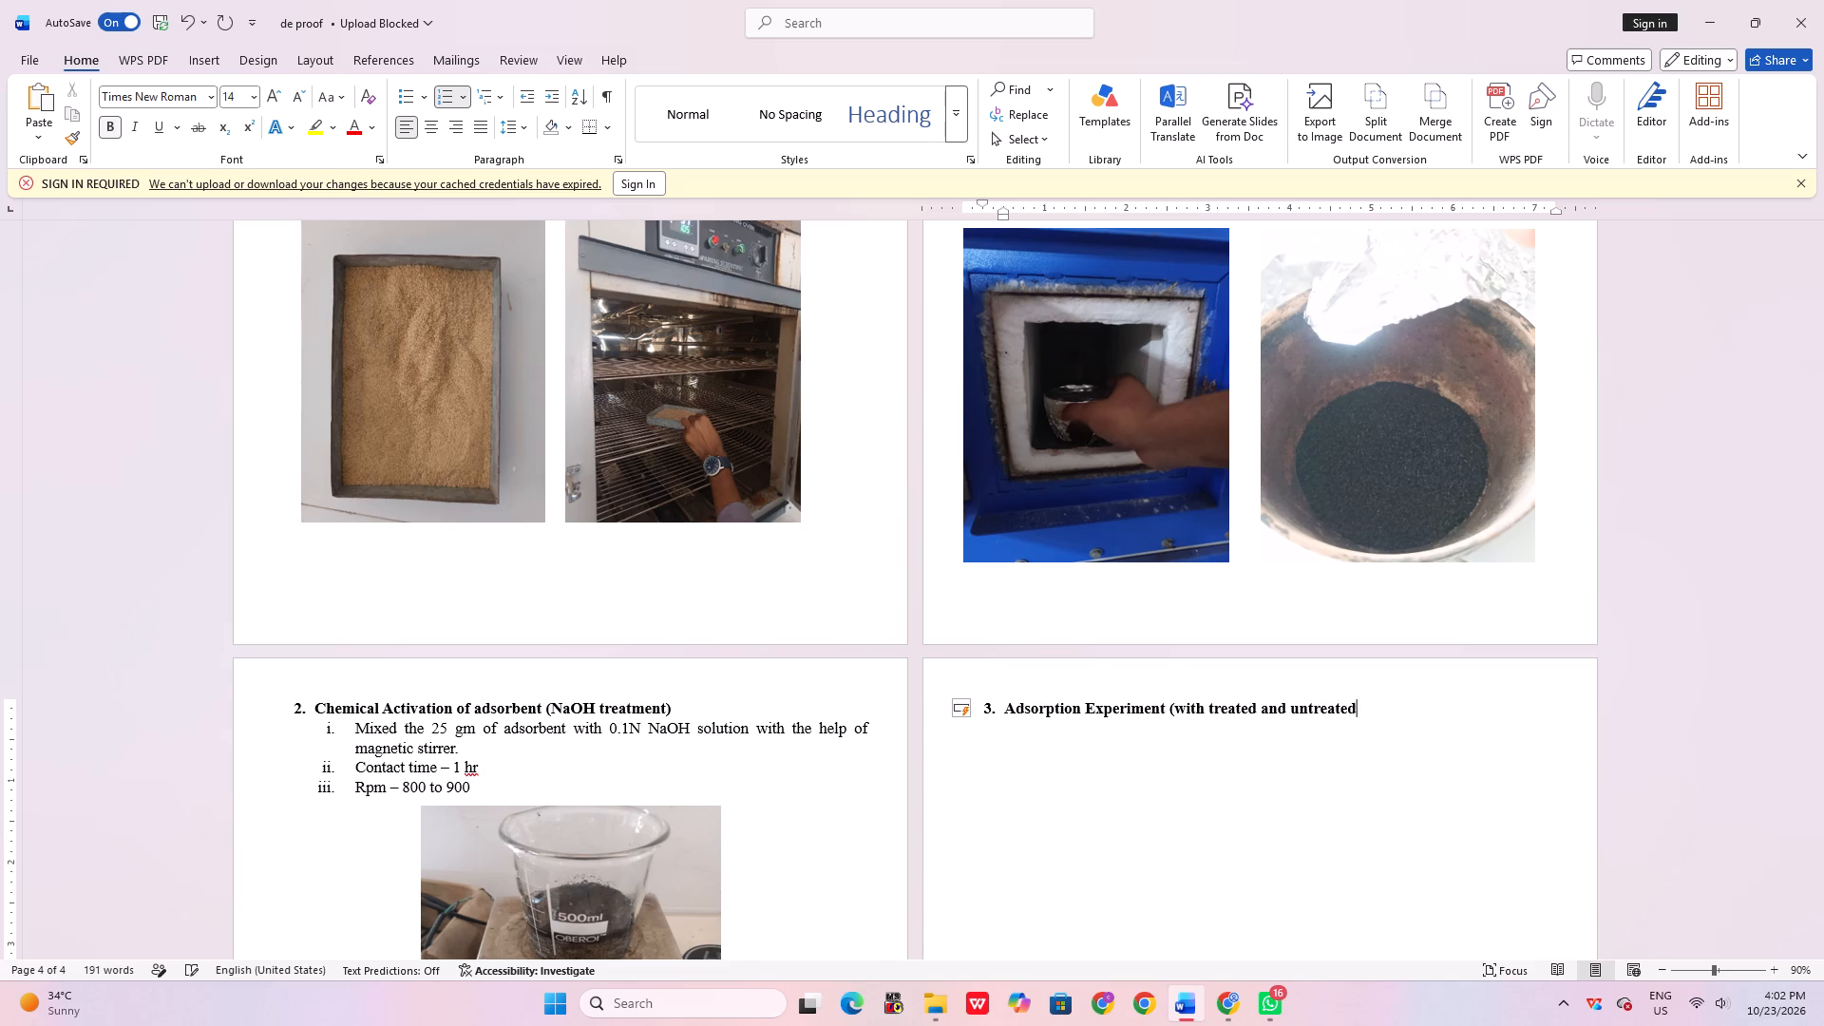
{"action": "key", "text": "space"}
{"action": "type", "text": ")"}
{"action": "key", "text": "space"}
{"action": "key", "text": "BackSpace"}
{"action": "key", "text": "BackSpace"}
{"action": "type", "text": "adso"}
{"action": "type", "text": "rbent"}
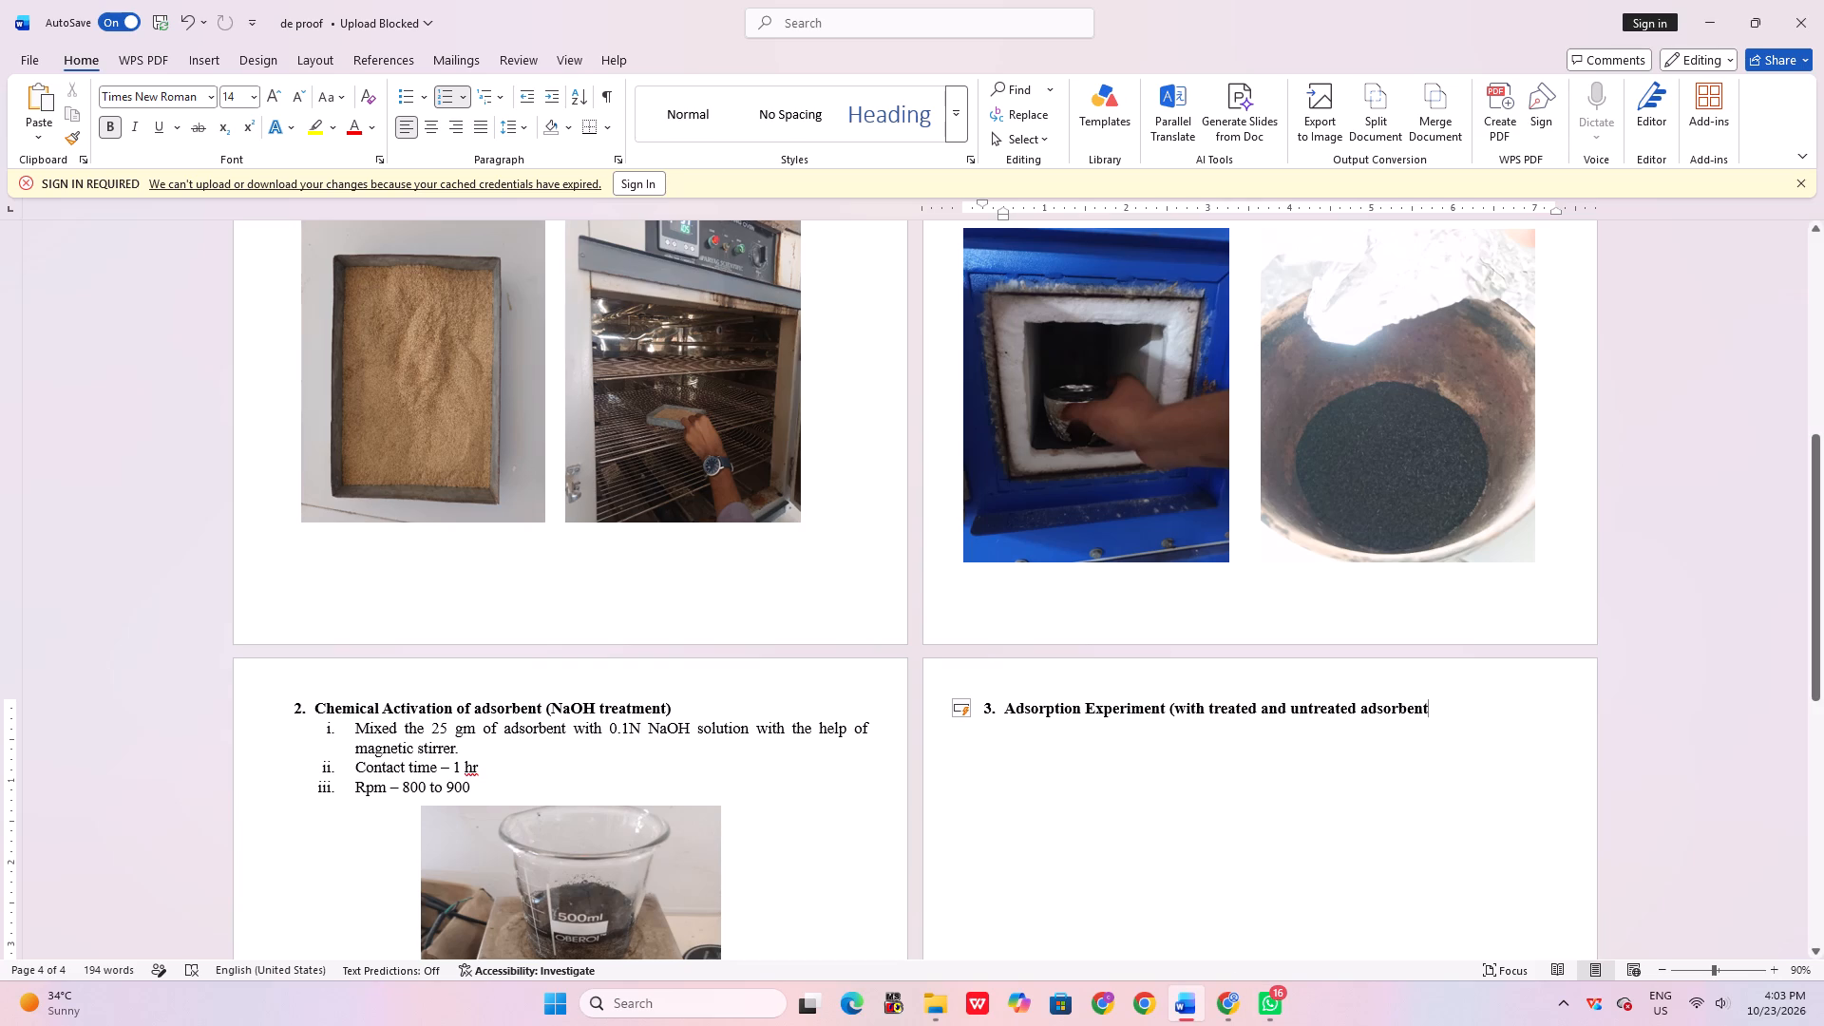
Insert "NaOH" before the word "treated" in the section 3 heading.
{"action": "left_click", "coordinate": [1210, 708]}
{"action": "type", "text": "Na"}
{"action": "type", "text": "OH"}
{"action": "key", "text": "space"}
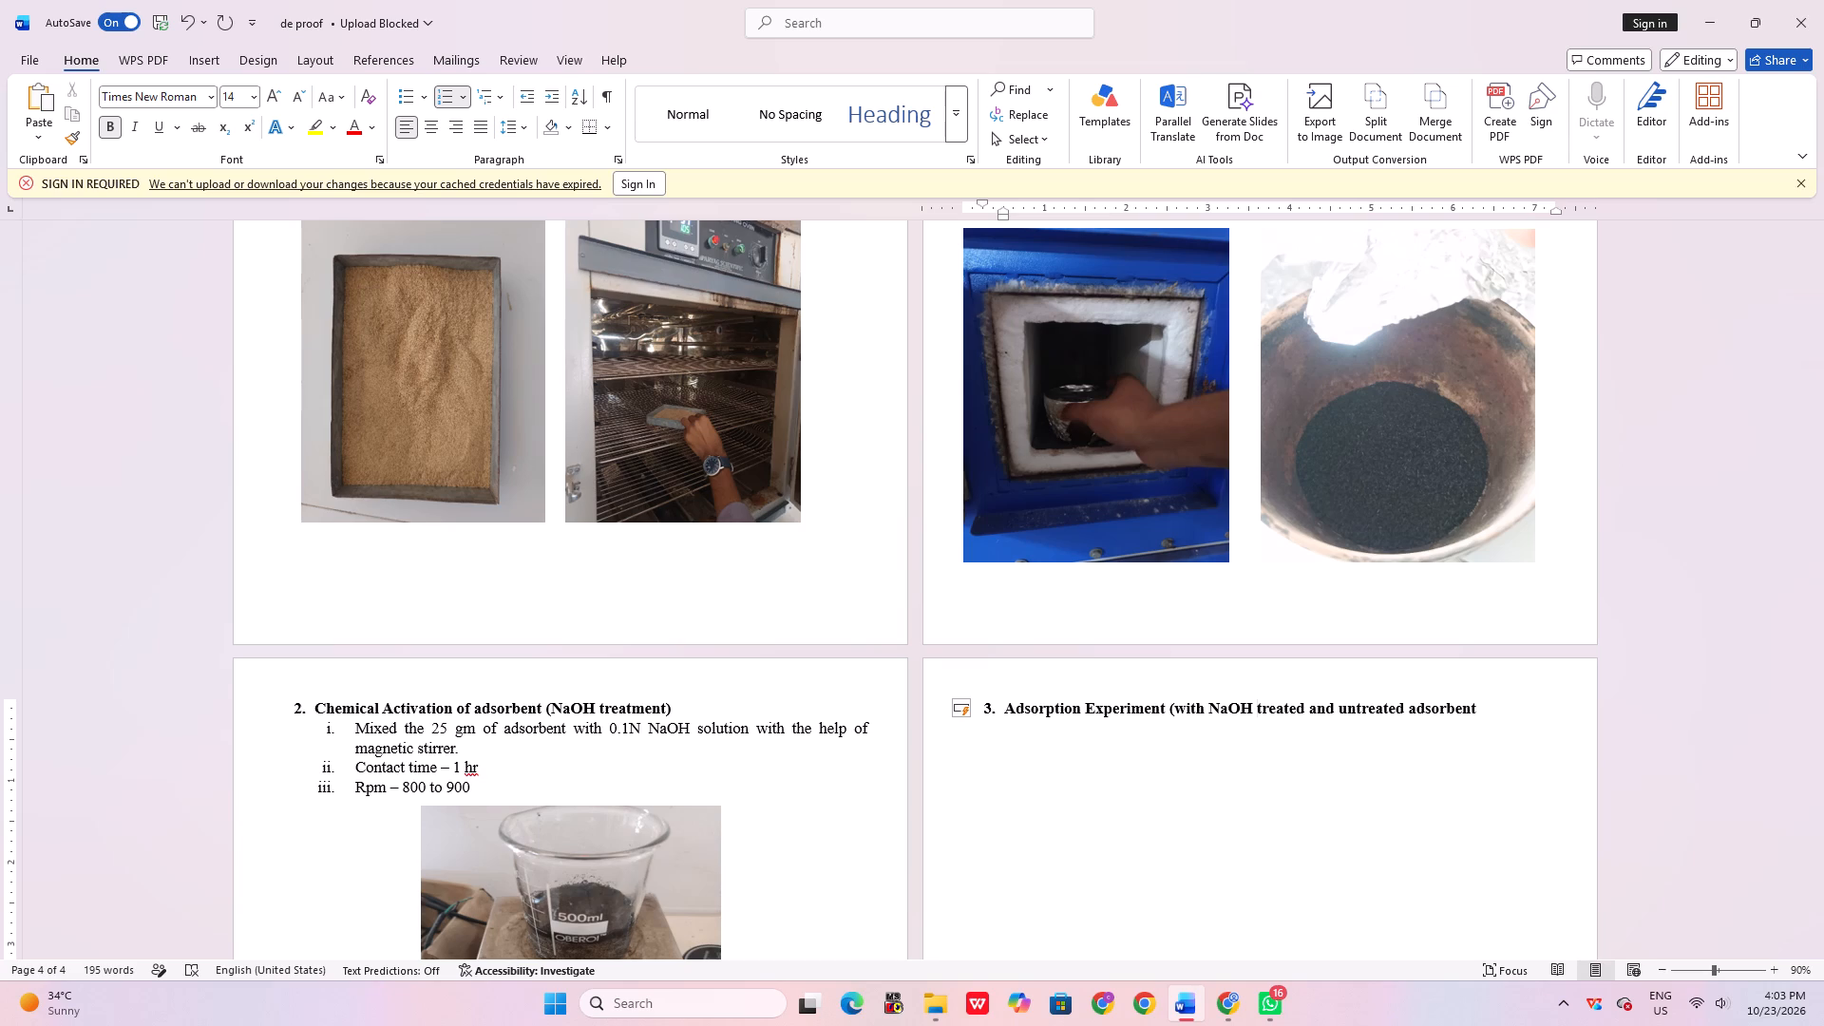
Finish the section 3 heading with a closing parenthesis and a hyphen after "adsorbent".
{"action": "key", "text": "Right"}
{"action": "key", "text": "Right"}
{"action": "key", "text": "Right"}
{"action": "key", "text": "Right"}
{"action": "key", "text": "Right"}
{"action": "key", "text": "Right"}
{"action": "key", "text": "Right"}
{"action": "key", "text": "Right"}
{"action": "key", "text": "Right"}
{"action": "key", "text": "Right"}
{"action": "key", "text": "Right"}
{"action": "key", "text": "Right"}
{"action": "key", "text": "Right"}
{"action": "key", "text": "Right"}
{"action": "key", "text": "Right"}
{"action": "key", "text": "Right"}
{"action": "key", "text": "Right"}
{"action": "key", "text": "Right"}
{"action": "key", "text": "Right"}
{"action": "key", "text": "Right"}
{"action": "key", "text": "Right"}
{"action": "key", "text": "shift+parenright"}
{"action": "key", "text": "minus"}
Add a non-bold sub-item "A) Synthesis of Effluent Water" on a new line beneath the section 3 heading.
{"action": "key", "text": "Return"}
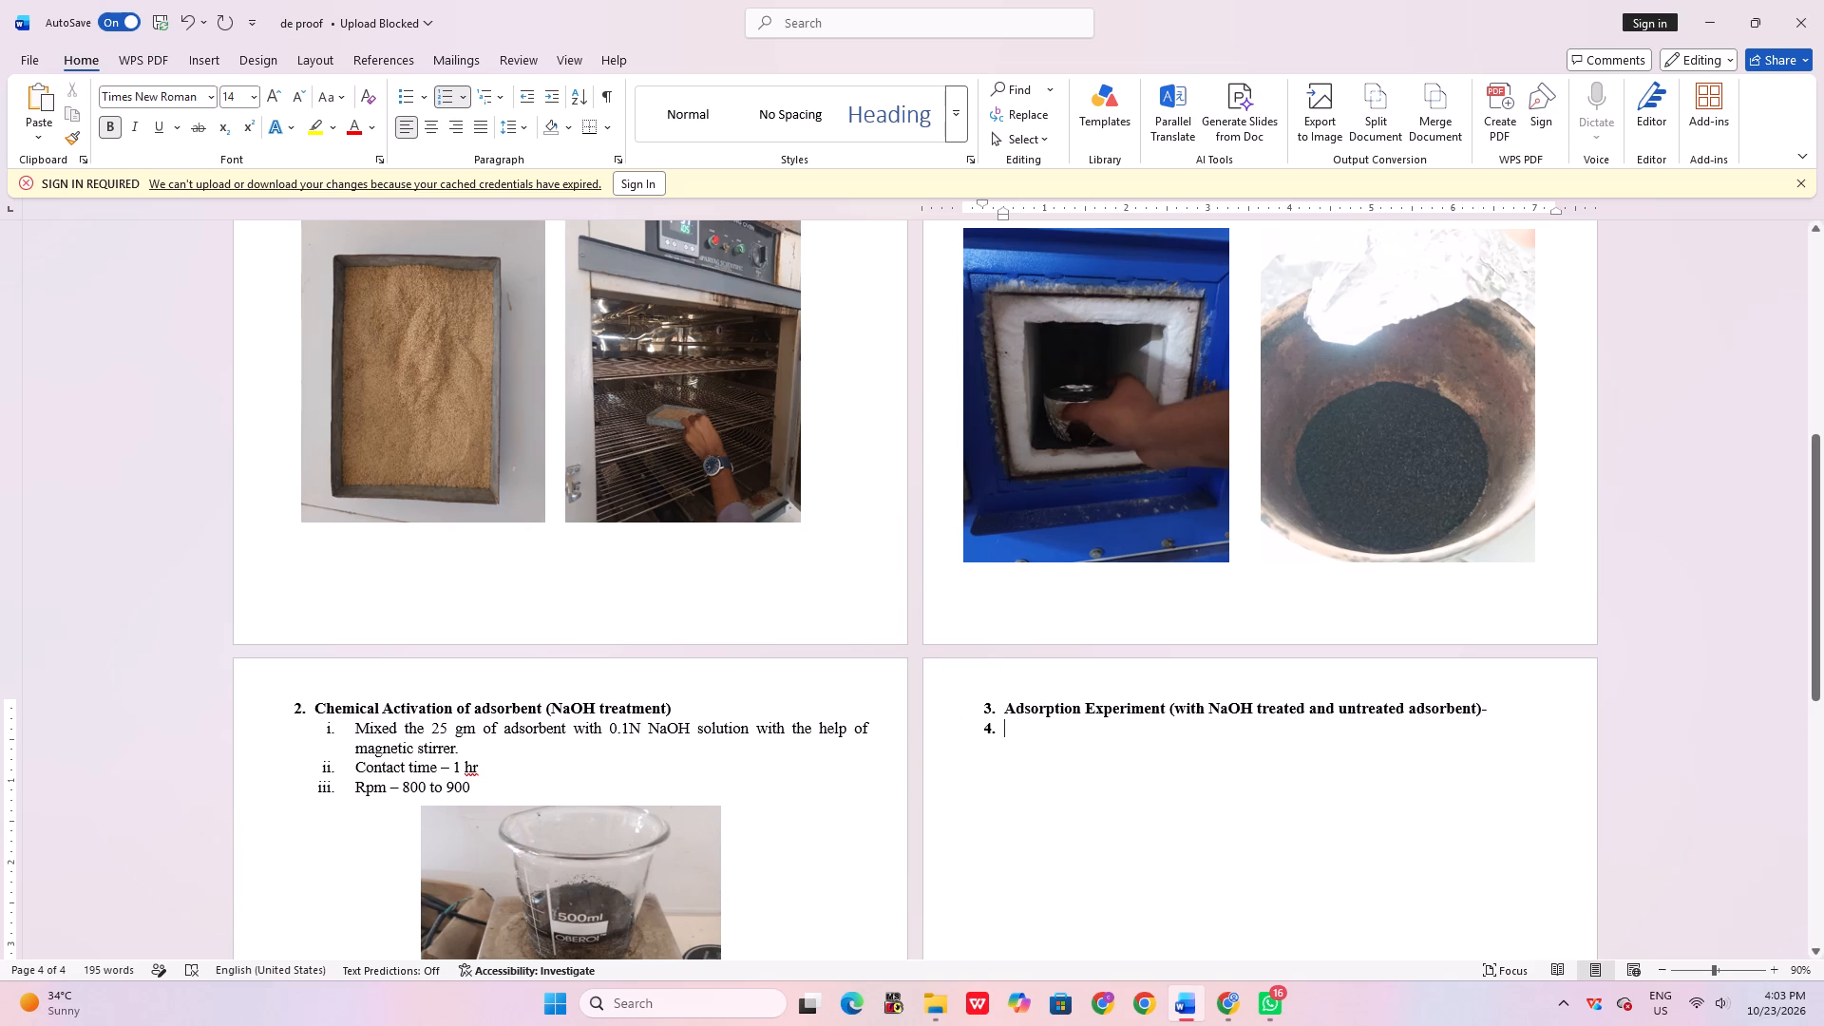
{"action": "key", "text": "BackSpace"}
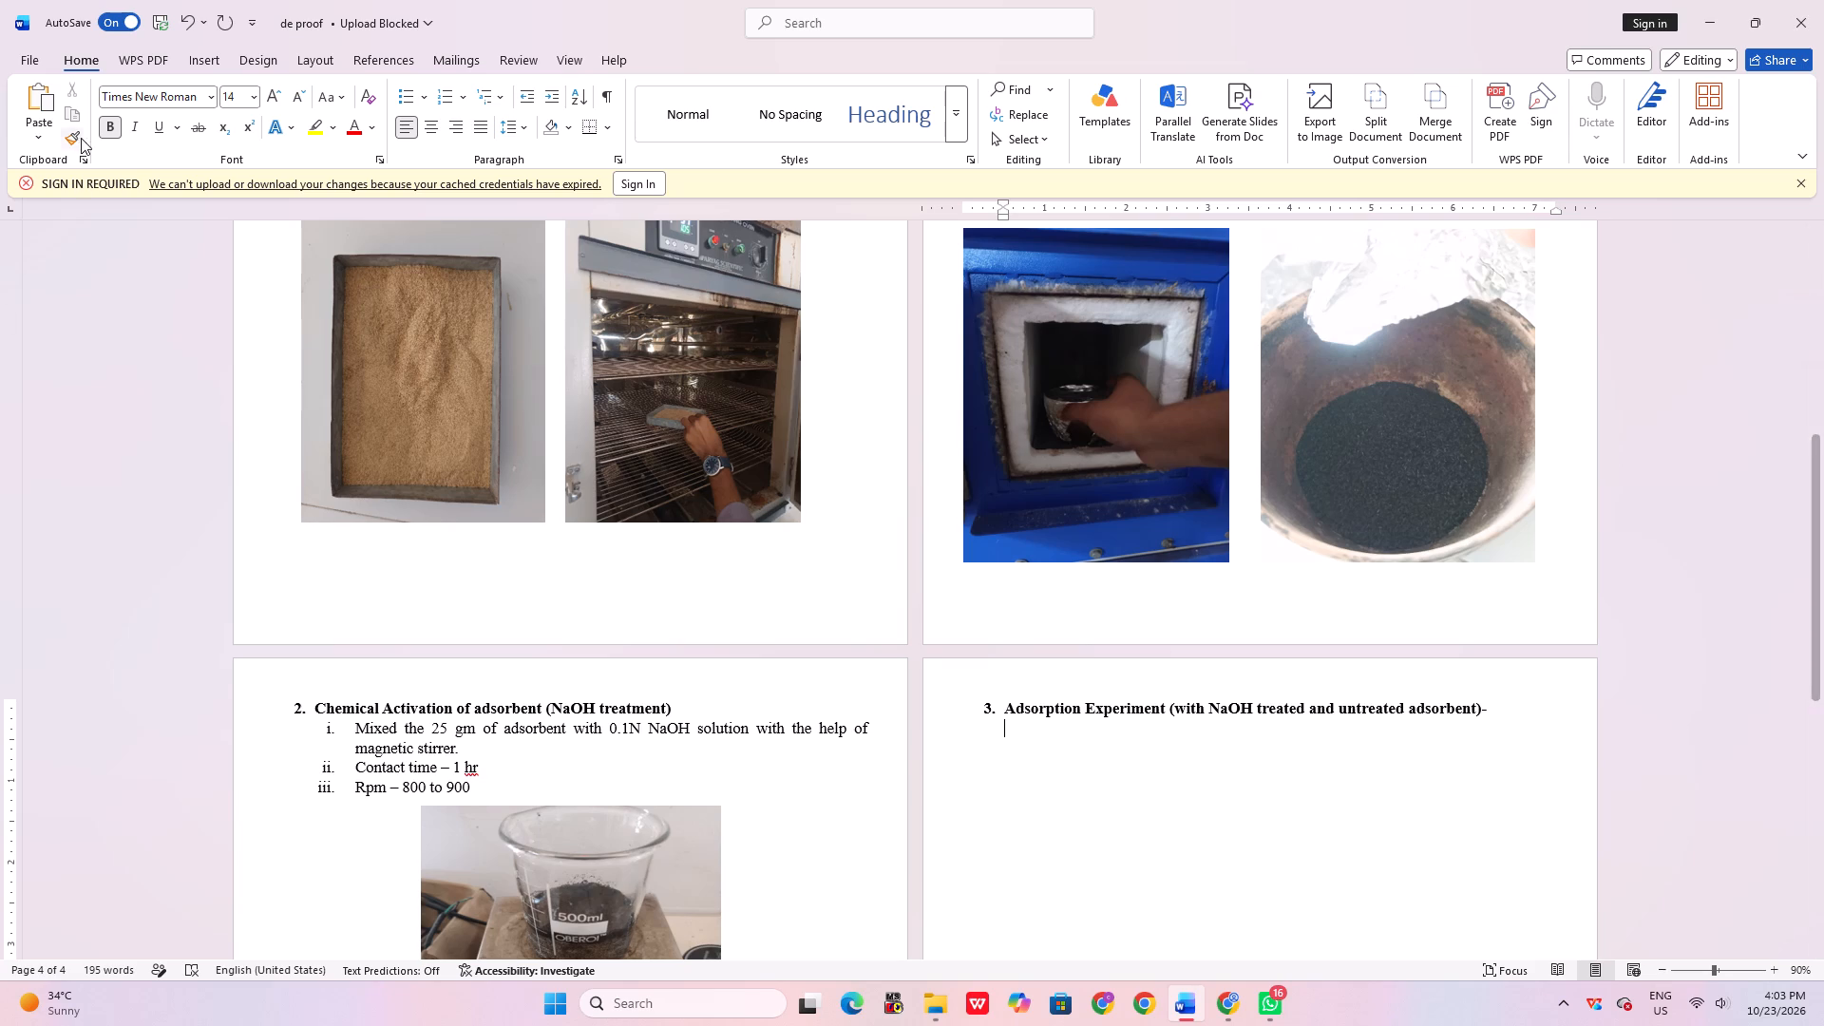
{"action": "left_click", "coordinate": [111, 134]}
{"action": "key", "text": "shift+a"}
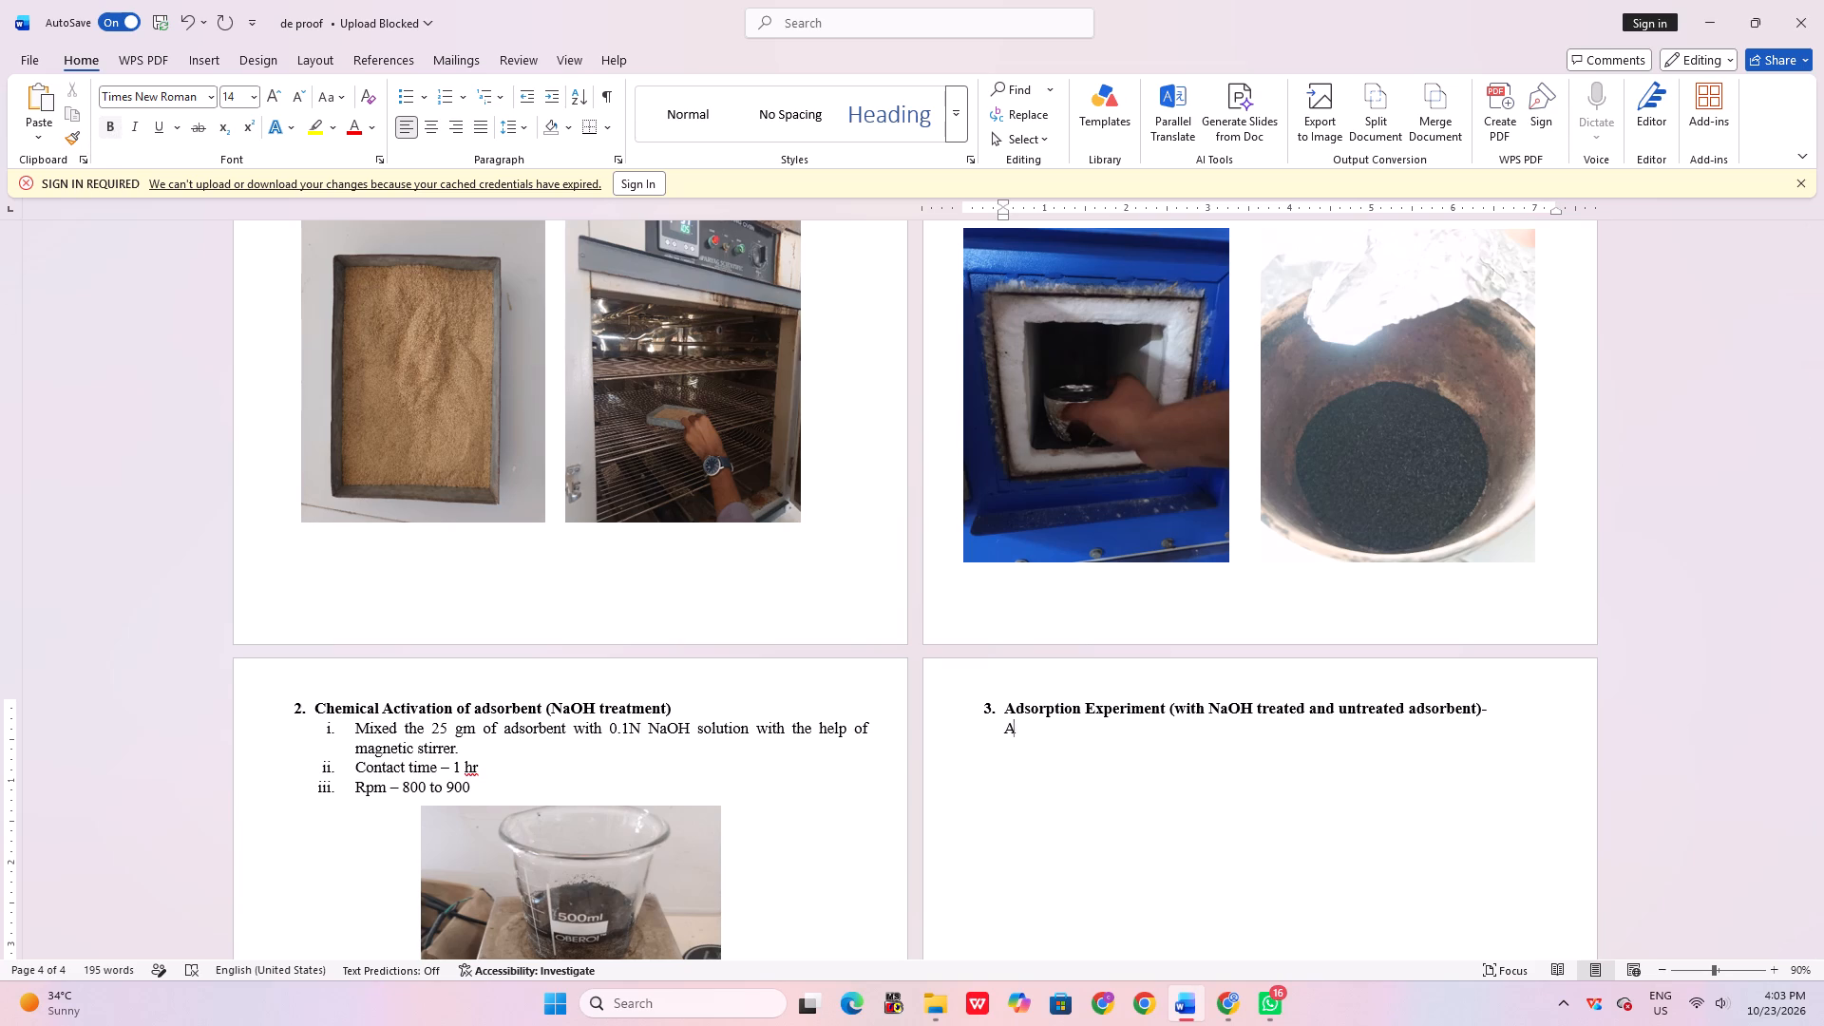
{"action": "key", "text": "shift+parenright"}
{"action": "key", "text": "space"}
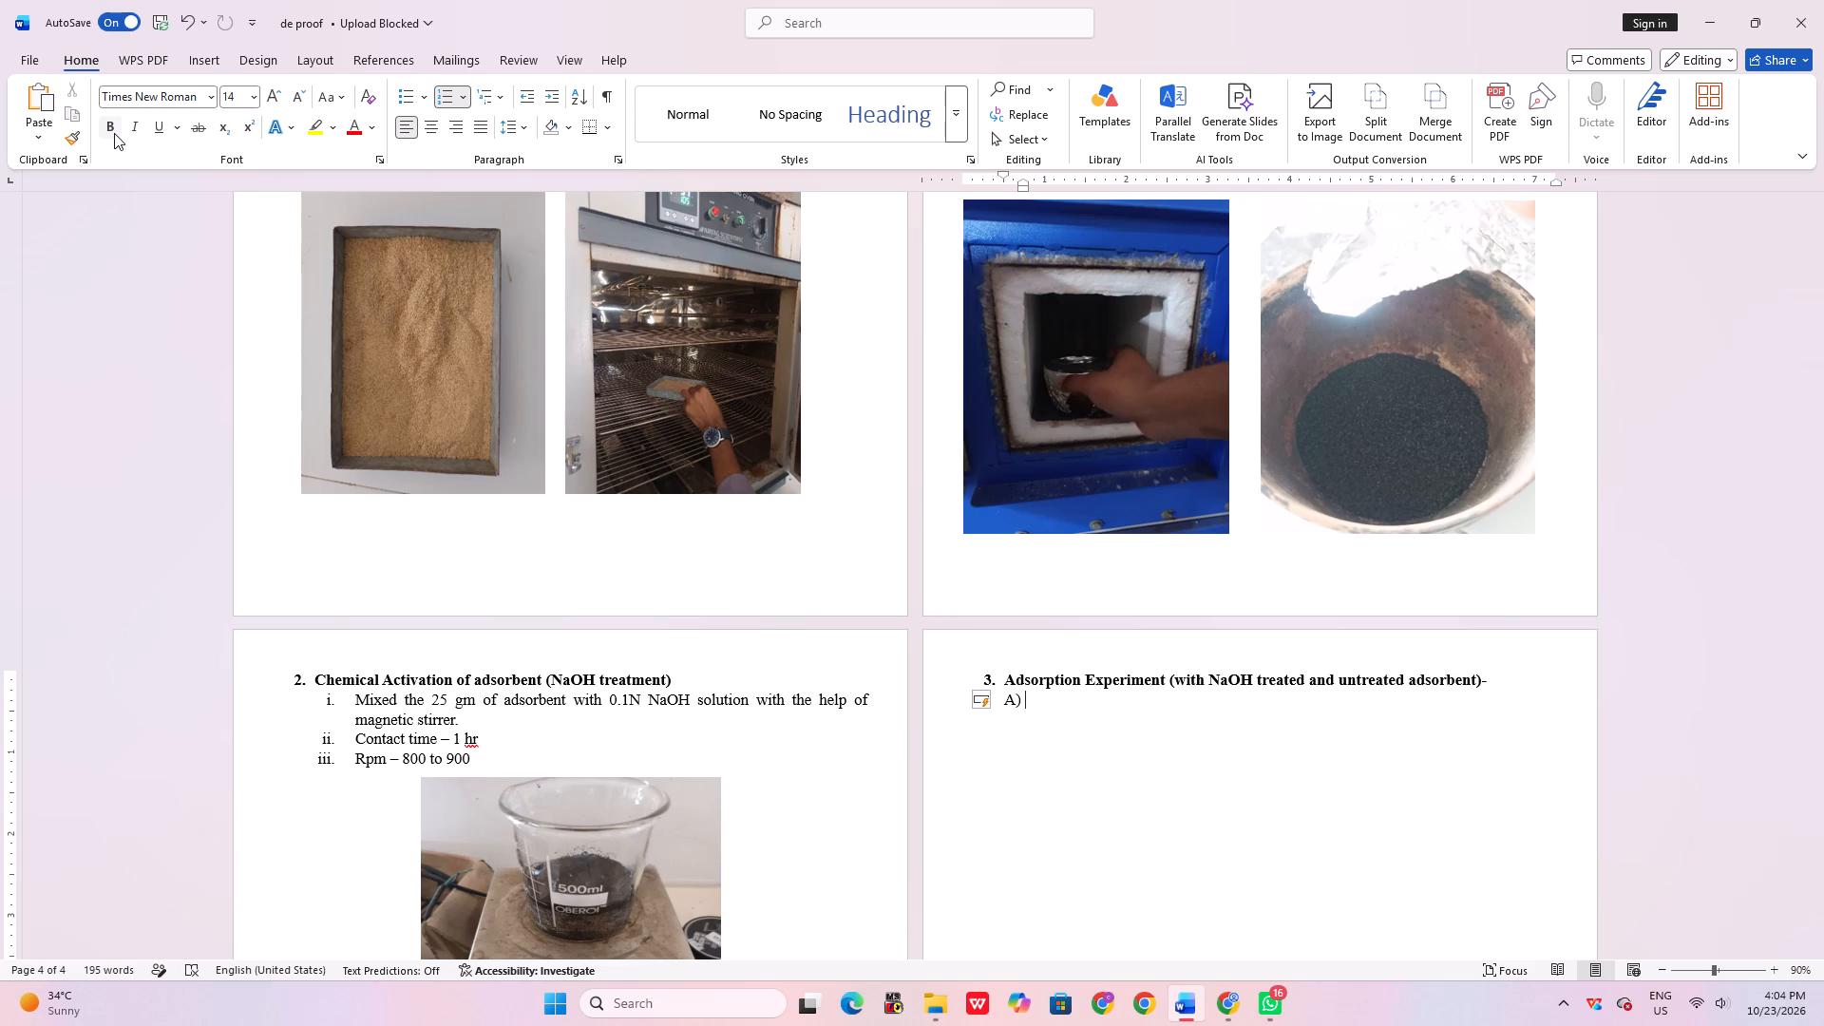
{"action": "type", "text": "Synthesis"}
{"action": "key", "text": "space"}
{"action": "key", "text": "o"}
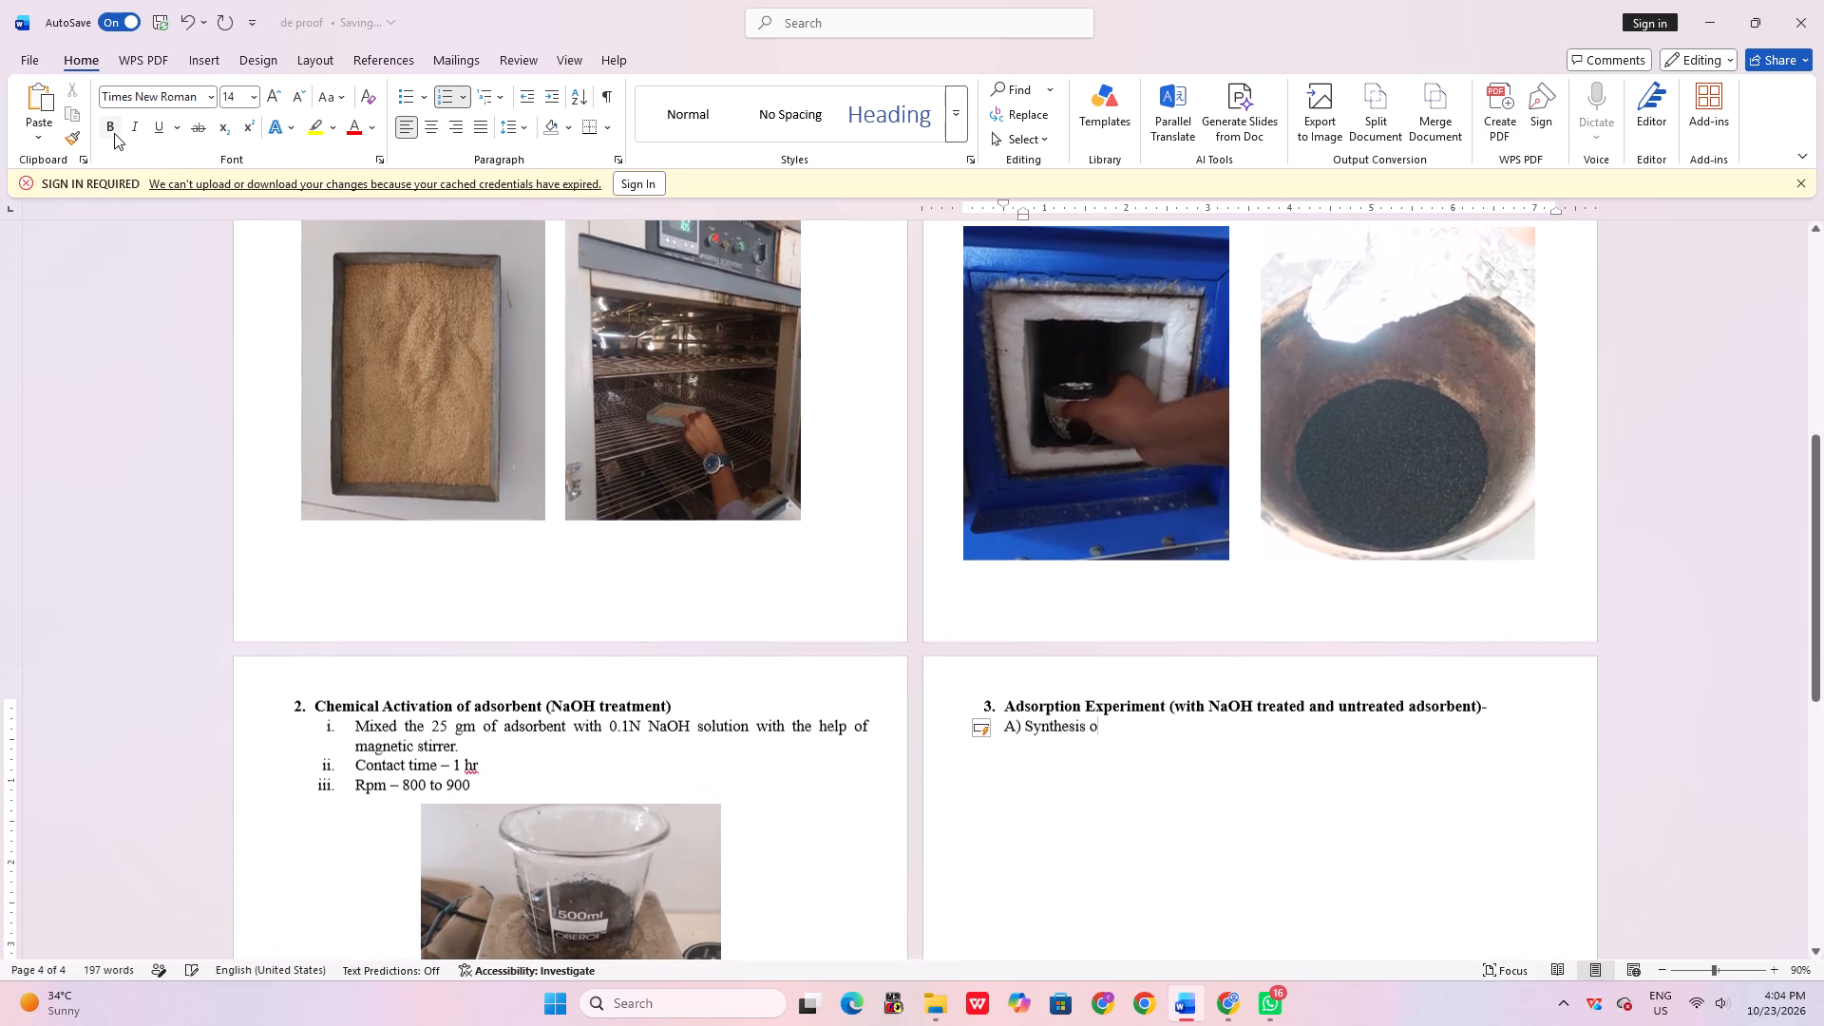
{"action": "type", "text": "f"}
{"action": "key", "text": "space"}
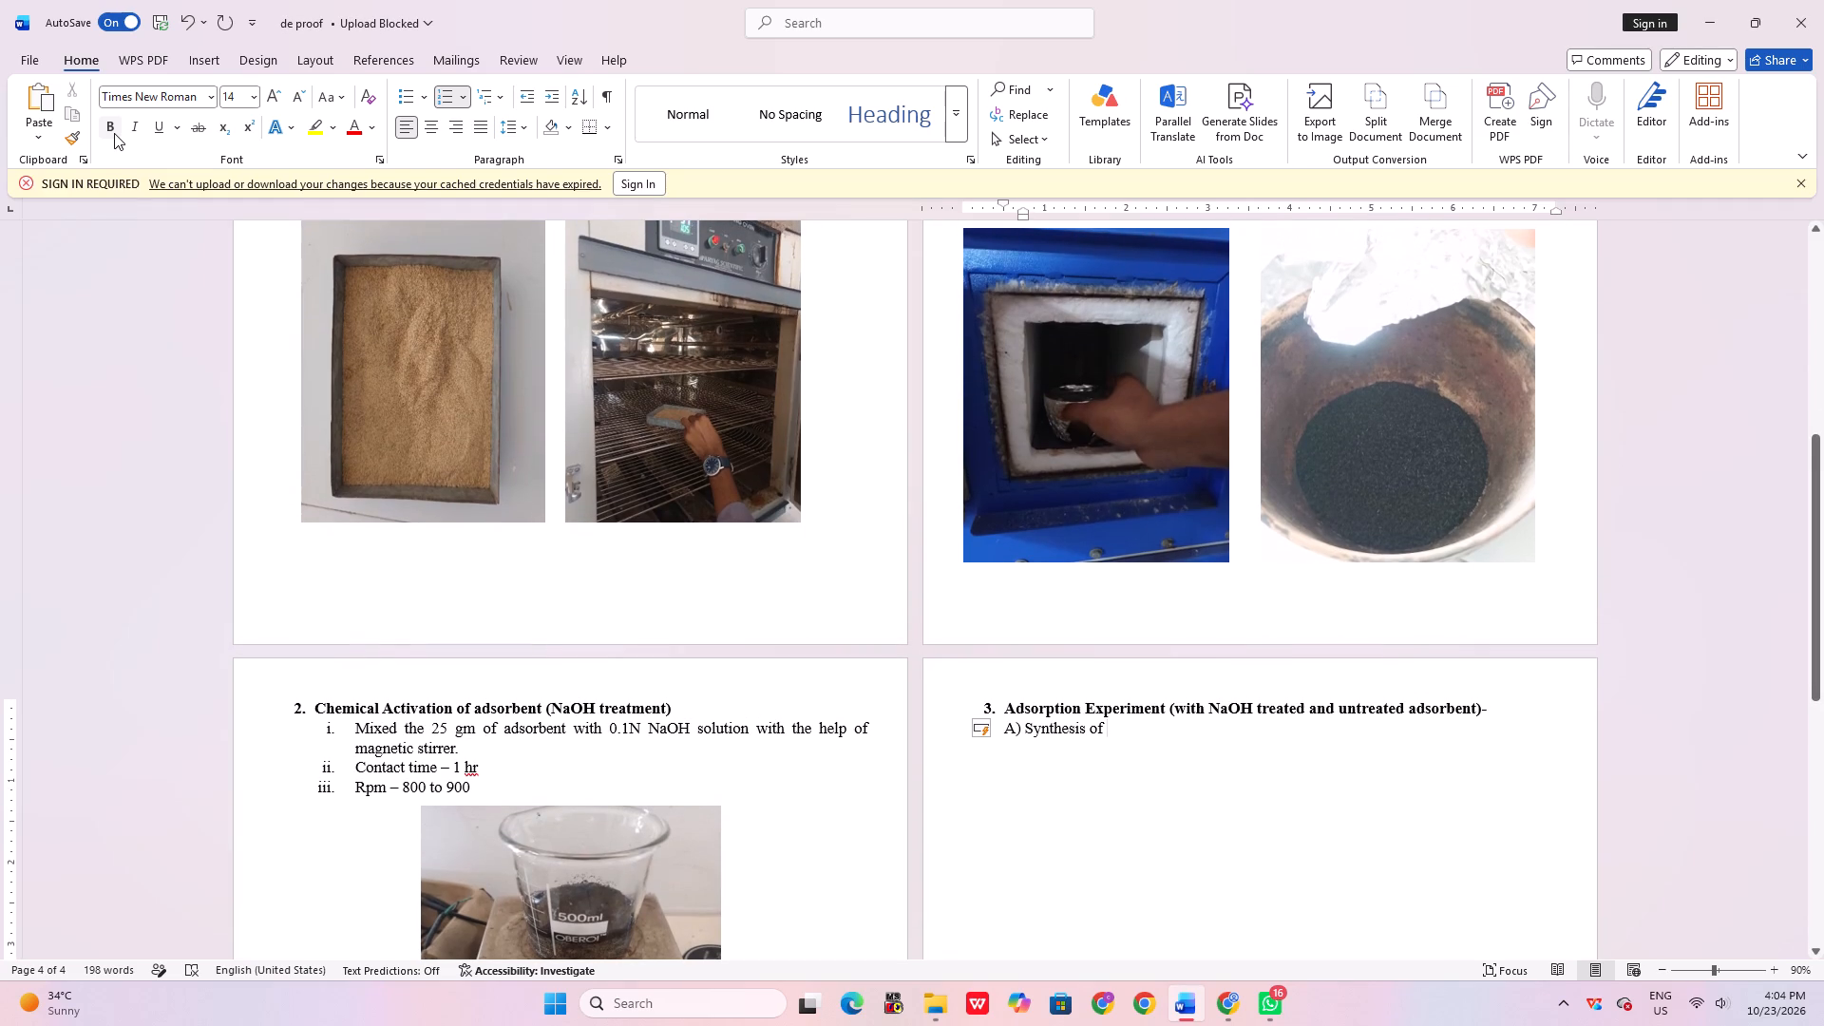
{"action": "type", "text": "Effluent"}
{"action": "key", "text": "space"}
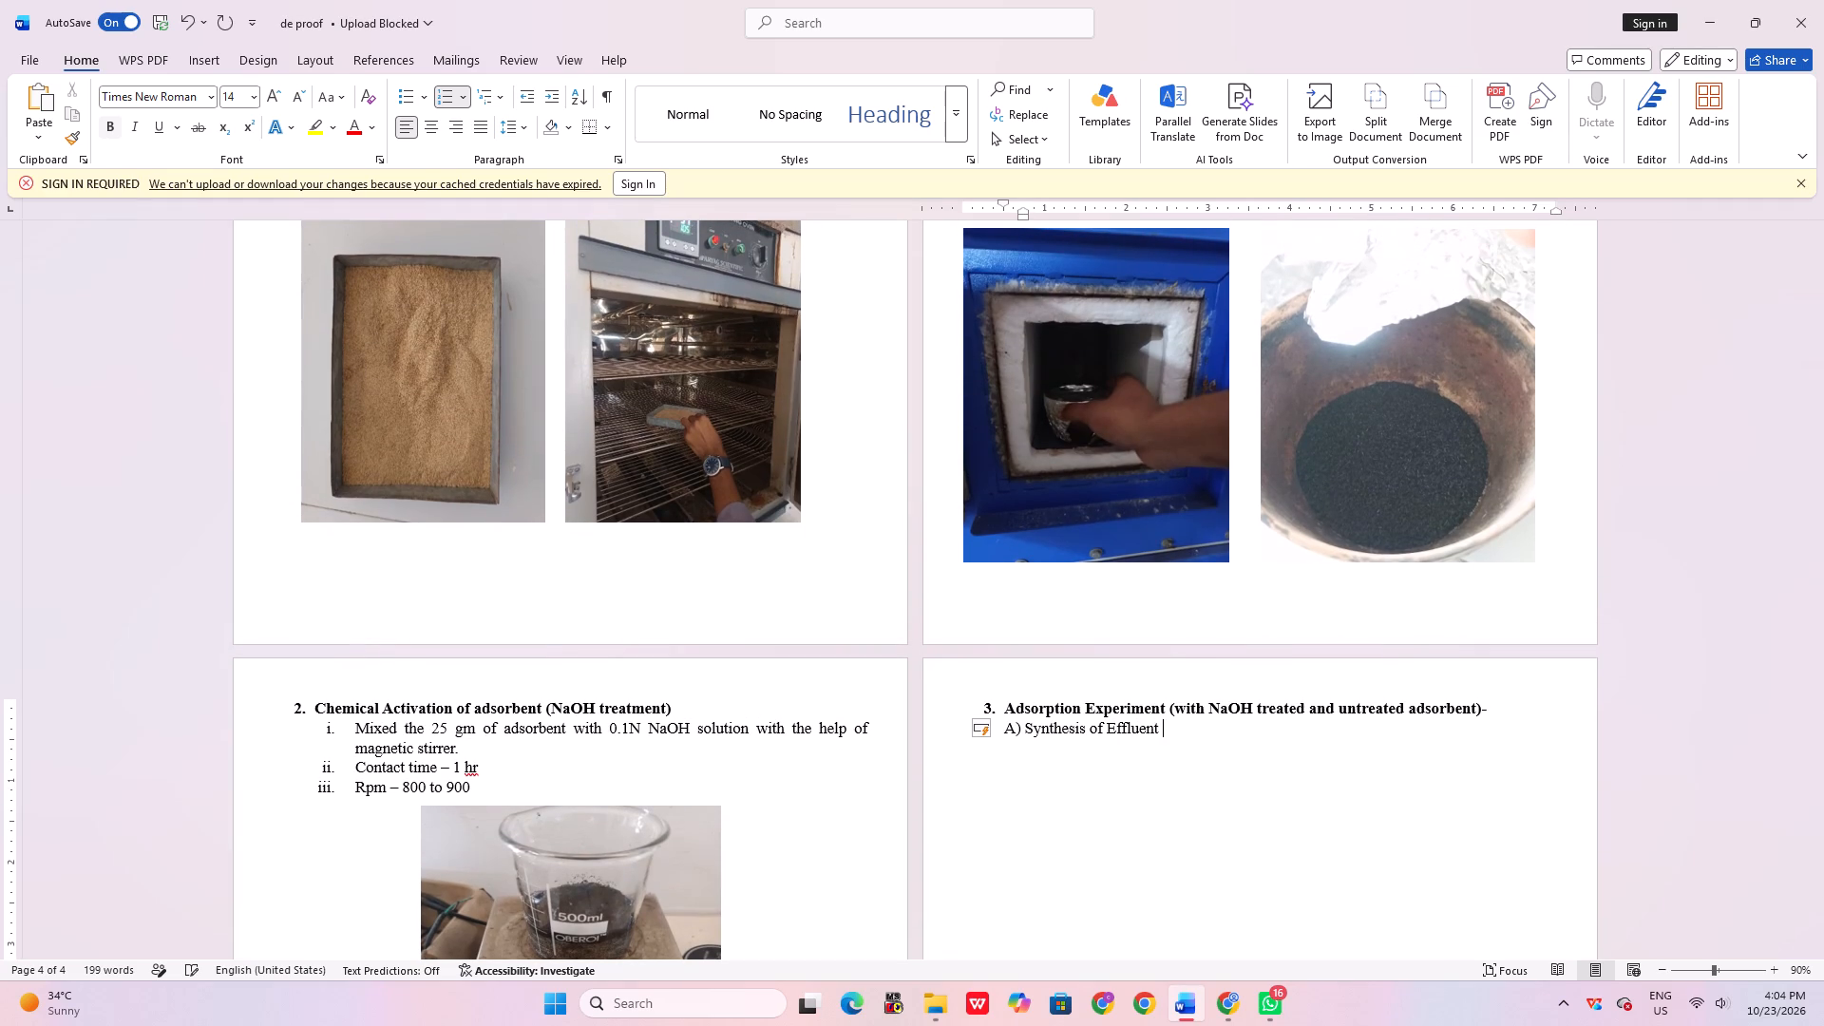
{"action": "type", "text": "Water"}
{"action": "key", "text": "space"}
Append "(copper nitrate solution)" to sub-item A.
{"action": "key", "text": "shift+parenleft"}
{"action": "type", "text": "copper"}
{"action": "key", "text": "space"}
{"action": "type", "text": "nitrate"}
{"action": "key", "text": "space"}
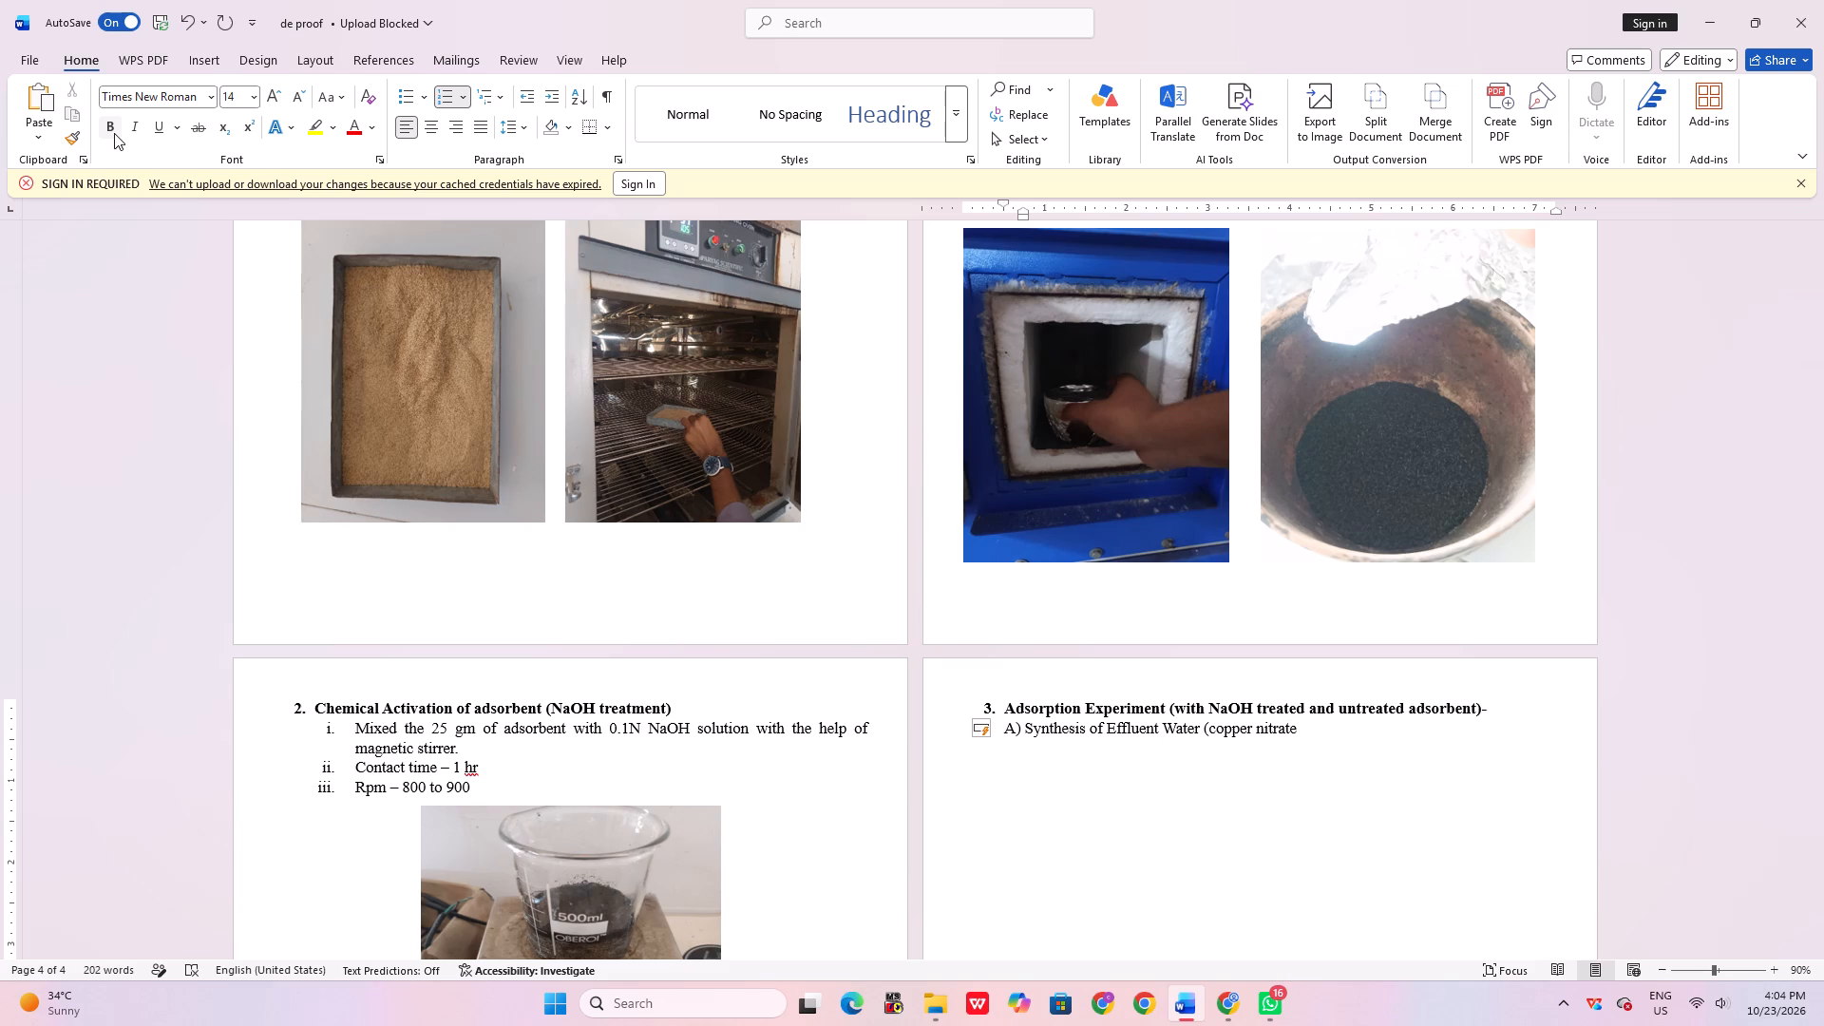
{"action": "type", "text": "solution"}
{"action": "key", "text": "shift+parenright"}
Start a lowercase Roman numeral list (i., ii., iii.) on a new line beneath sub-item A.
{"action": "key", "text": "Return"}
{"action": "key", "text": "BackSpace"}
{"action": "left_click", "coordinate": [465, 99]}
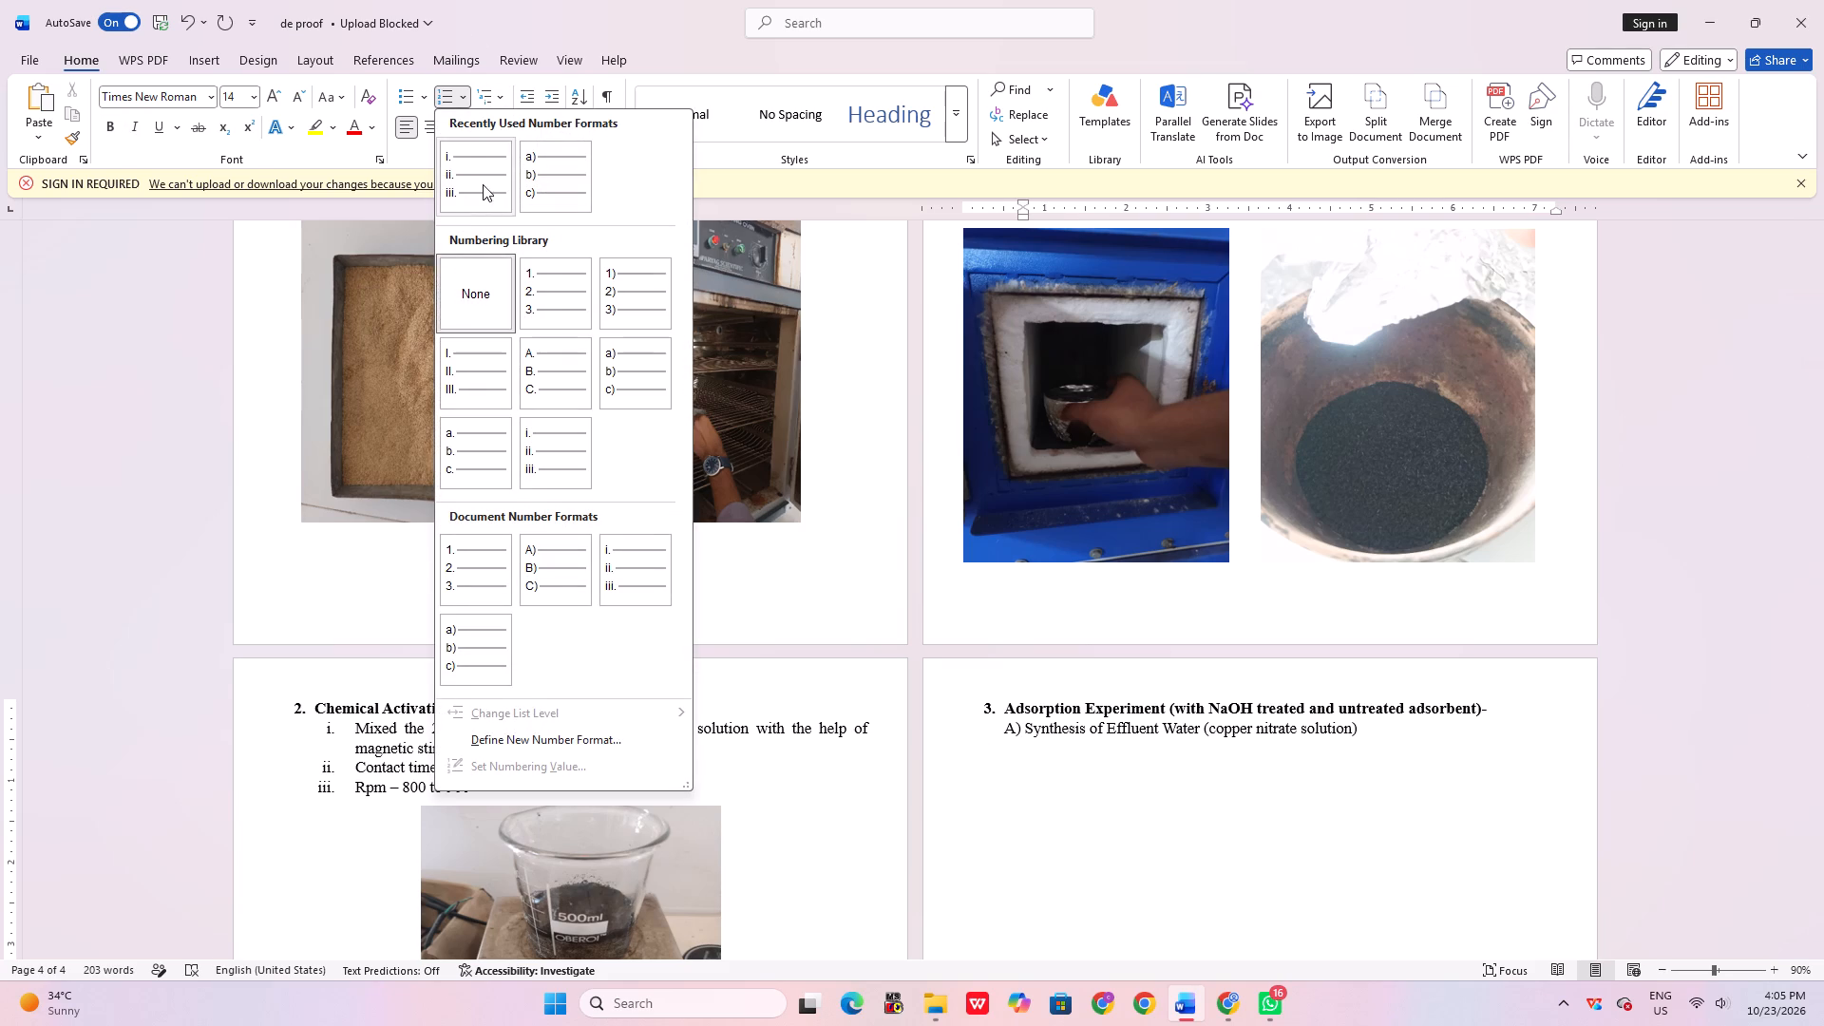
{"action": "left_click", "coordinate": [483, 184]}
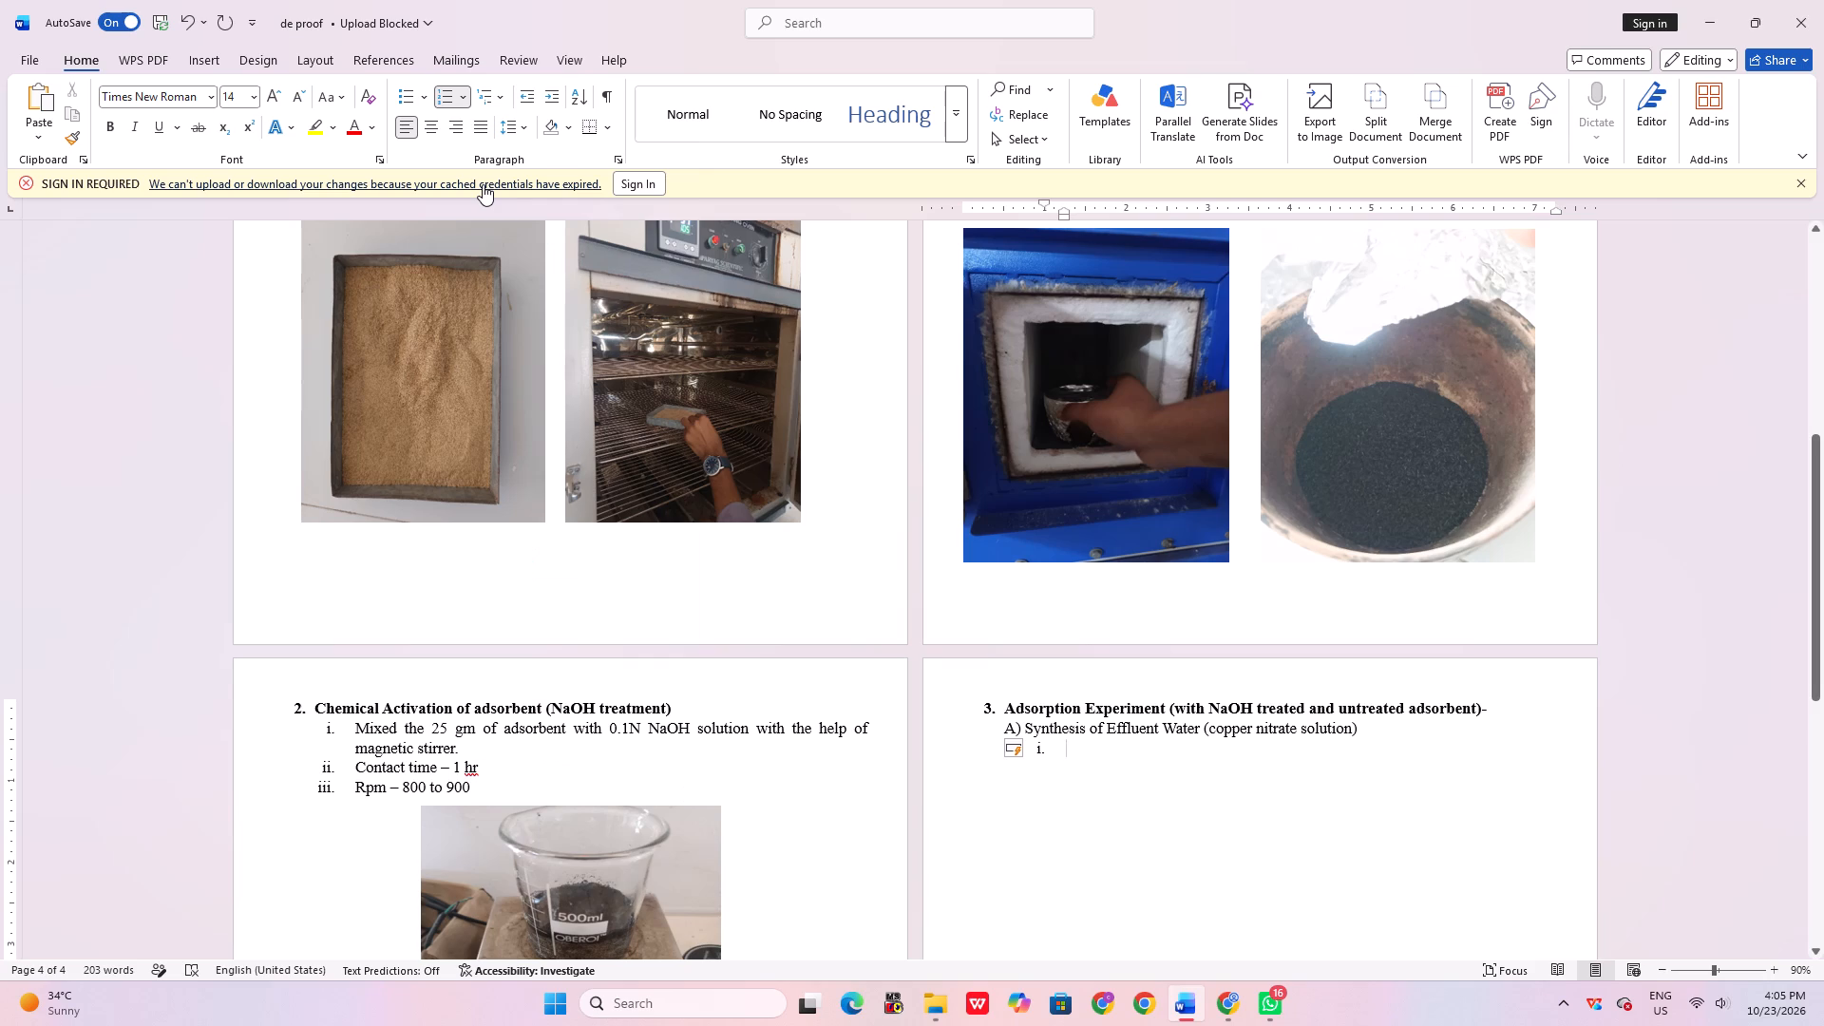
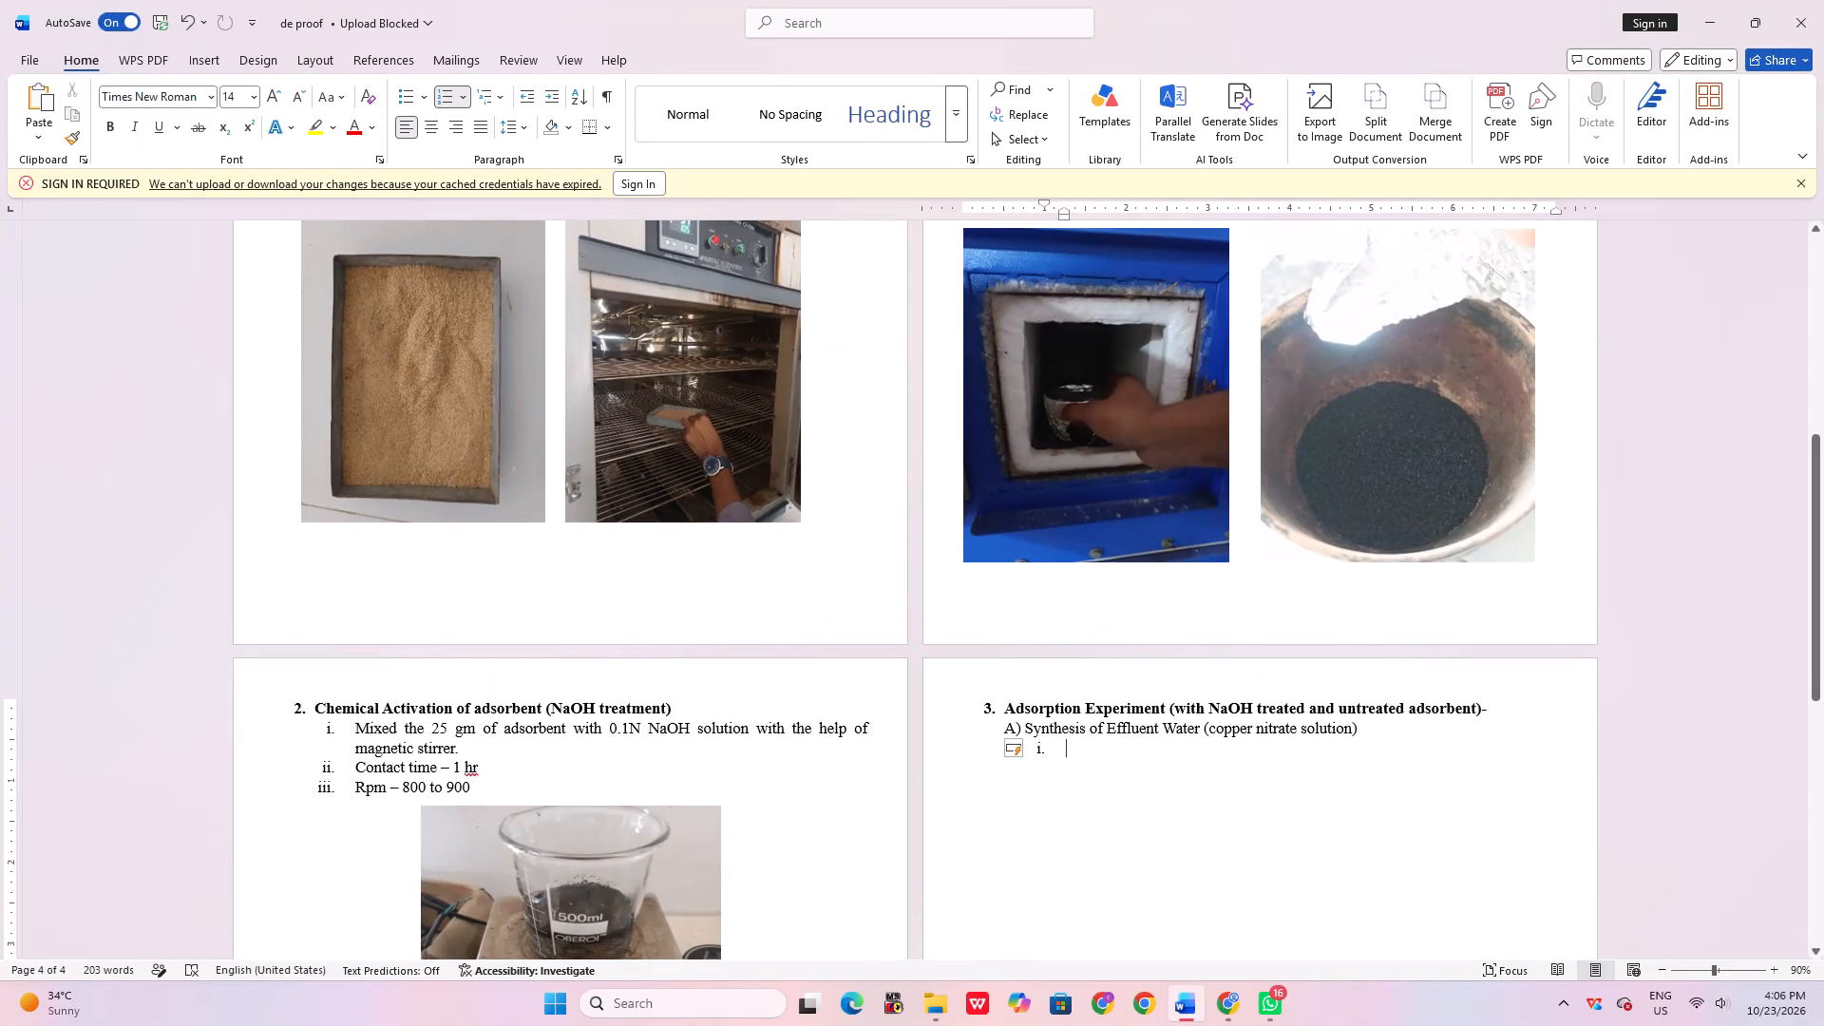
Write "Targeted concentration of copper ions in solution" as item i under sub-item A.
{"action": "type", "text": "tar"}
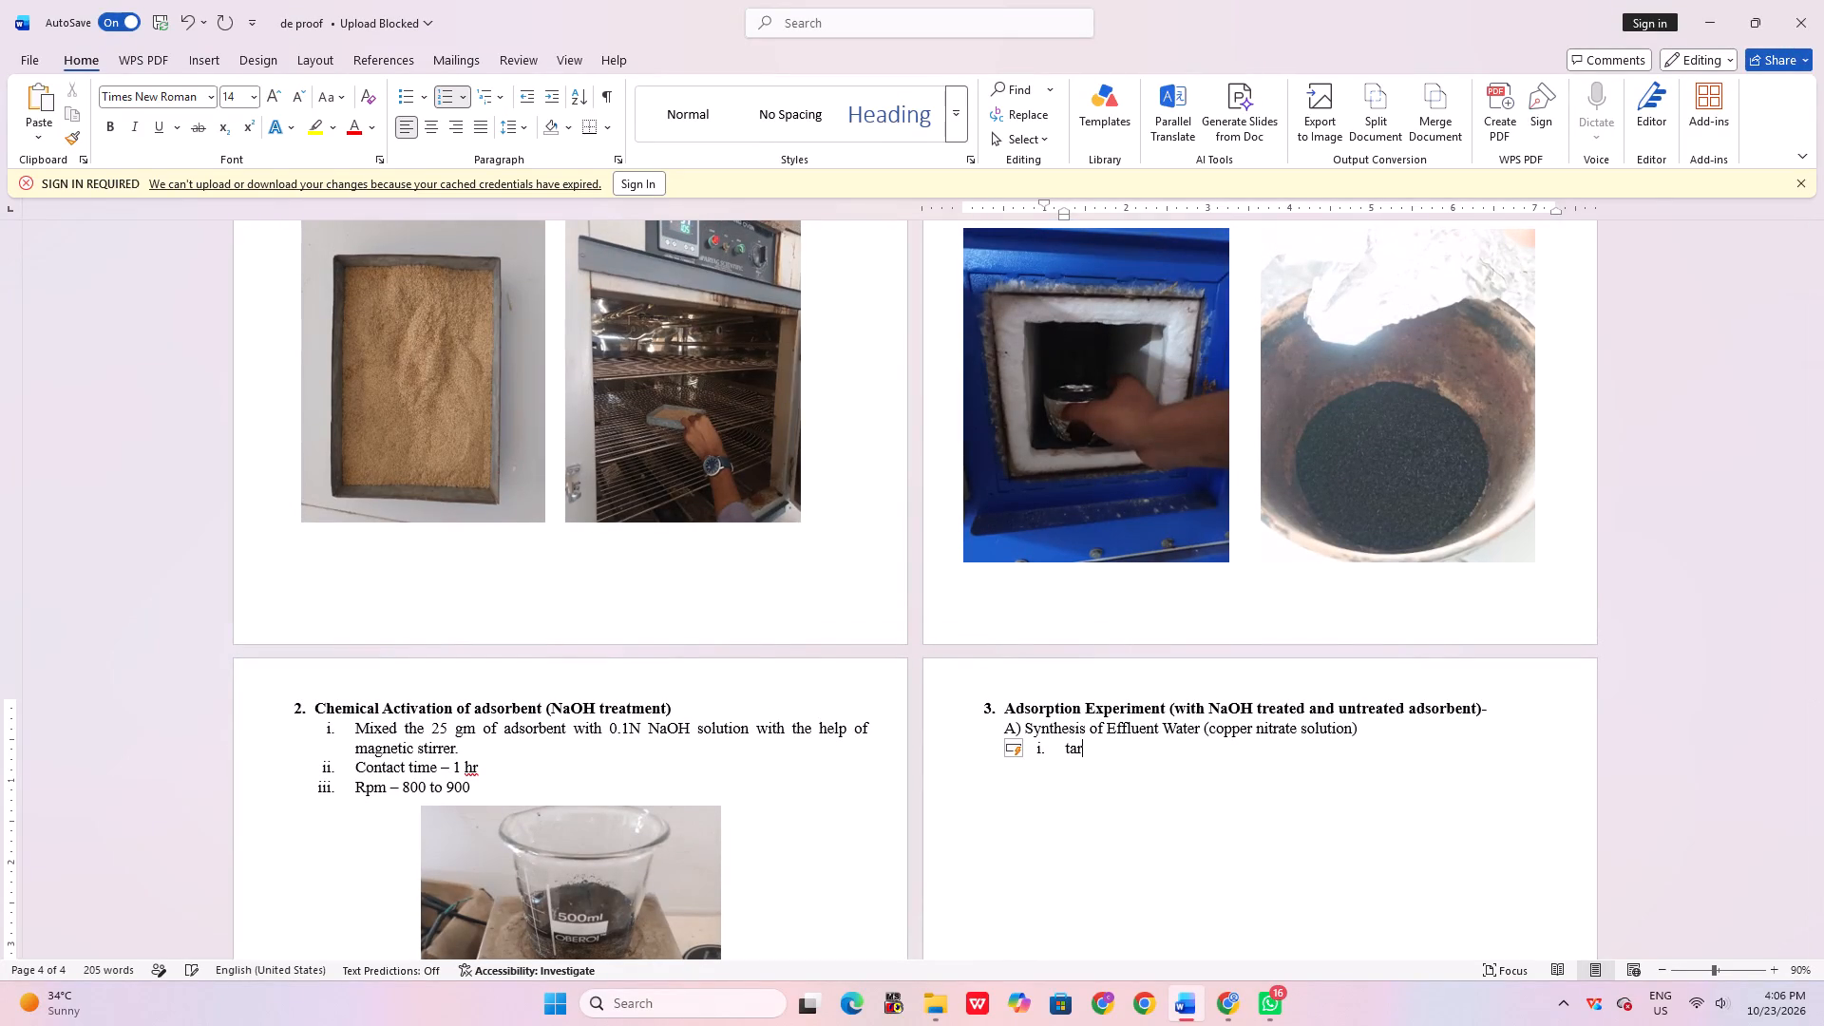
{"action": "type", "text": "ge"}
{"action": "key", "text": "t"}
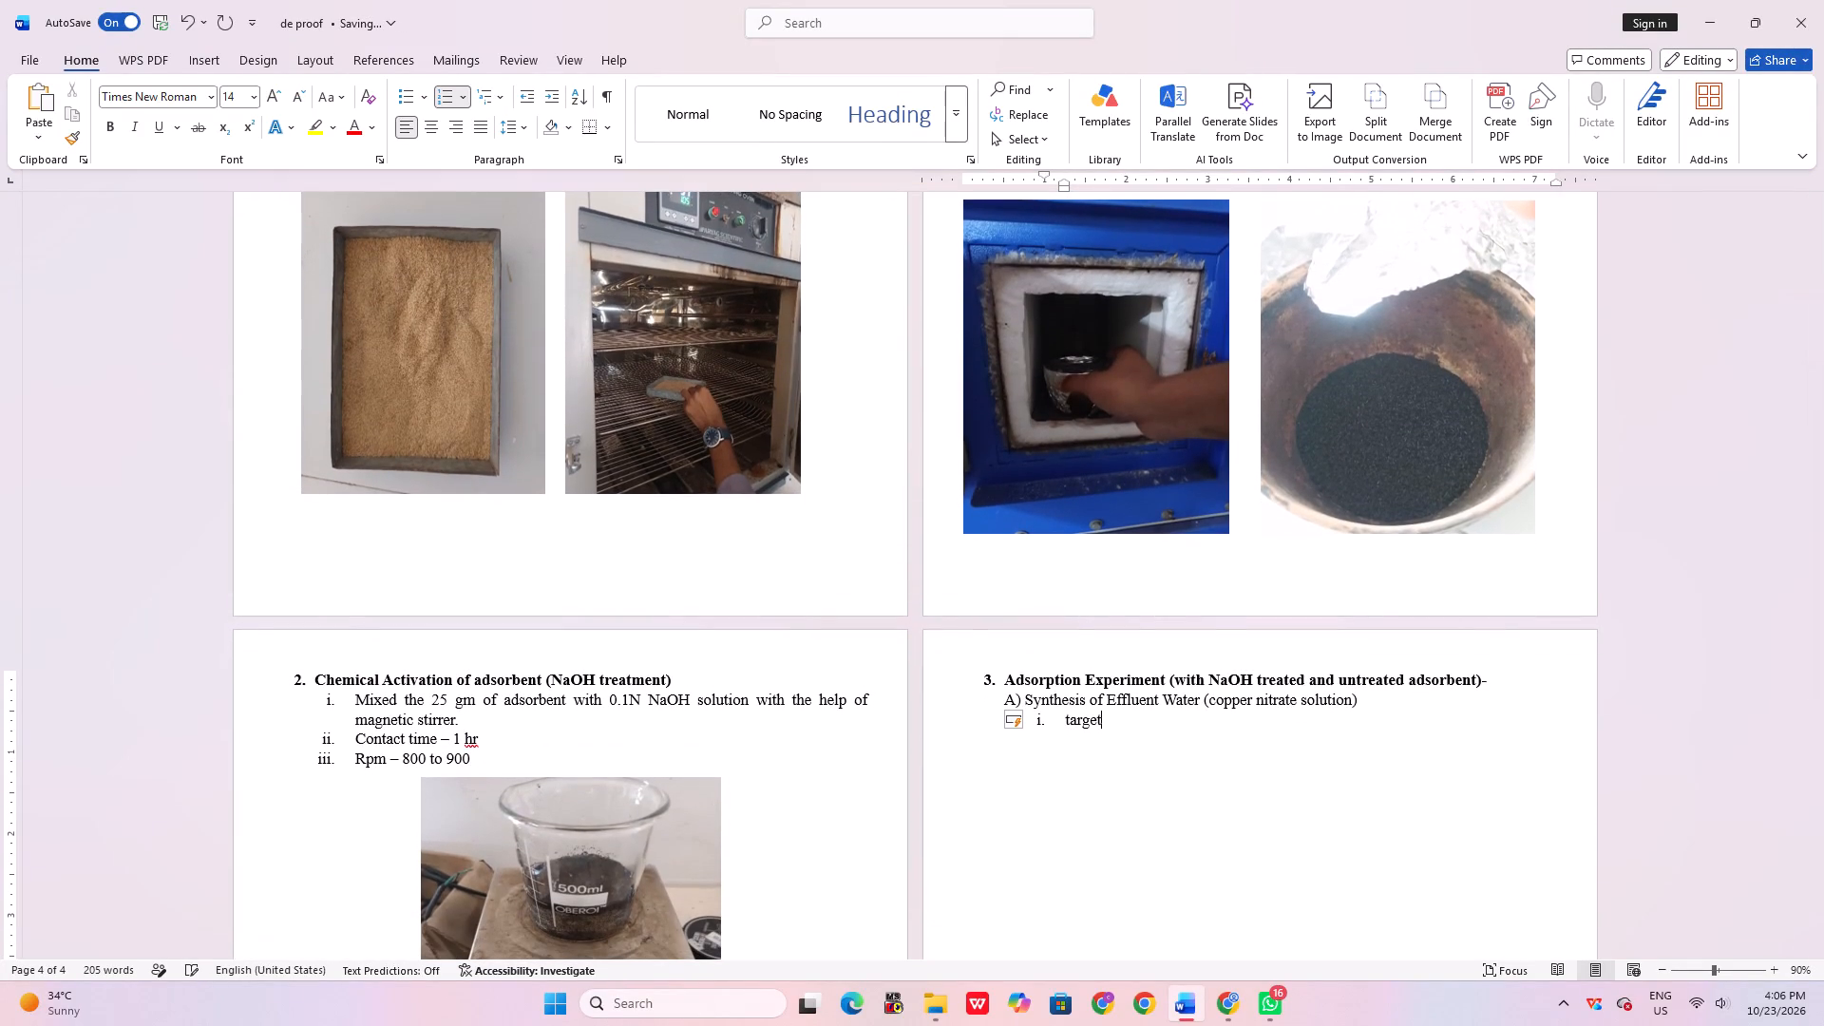
{"action": "type", "text": "ed"}
{"action": "key", "text": "space"}
{"action": "type", "text": "concentratio"}
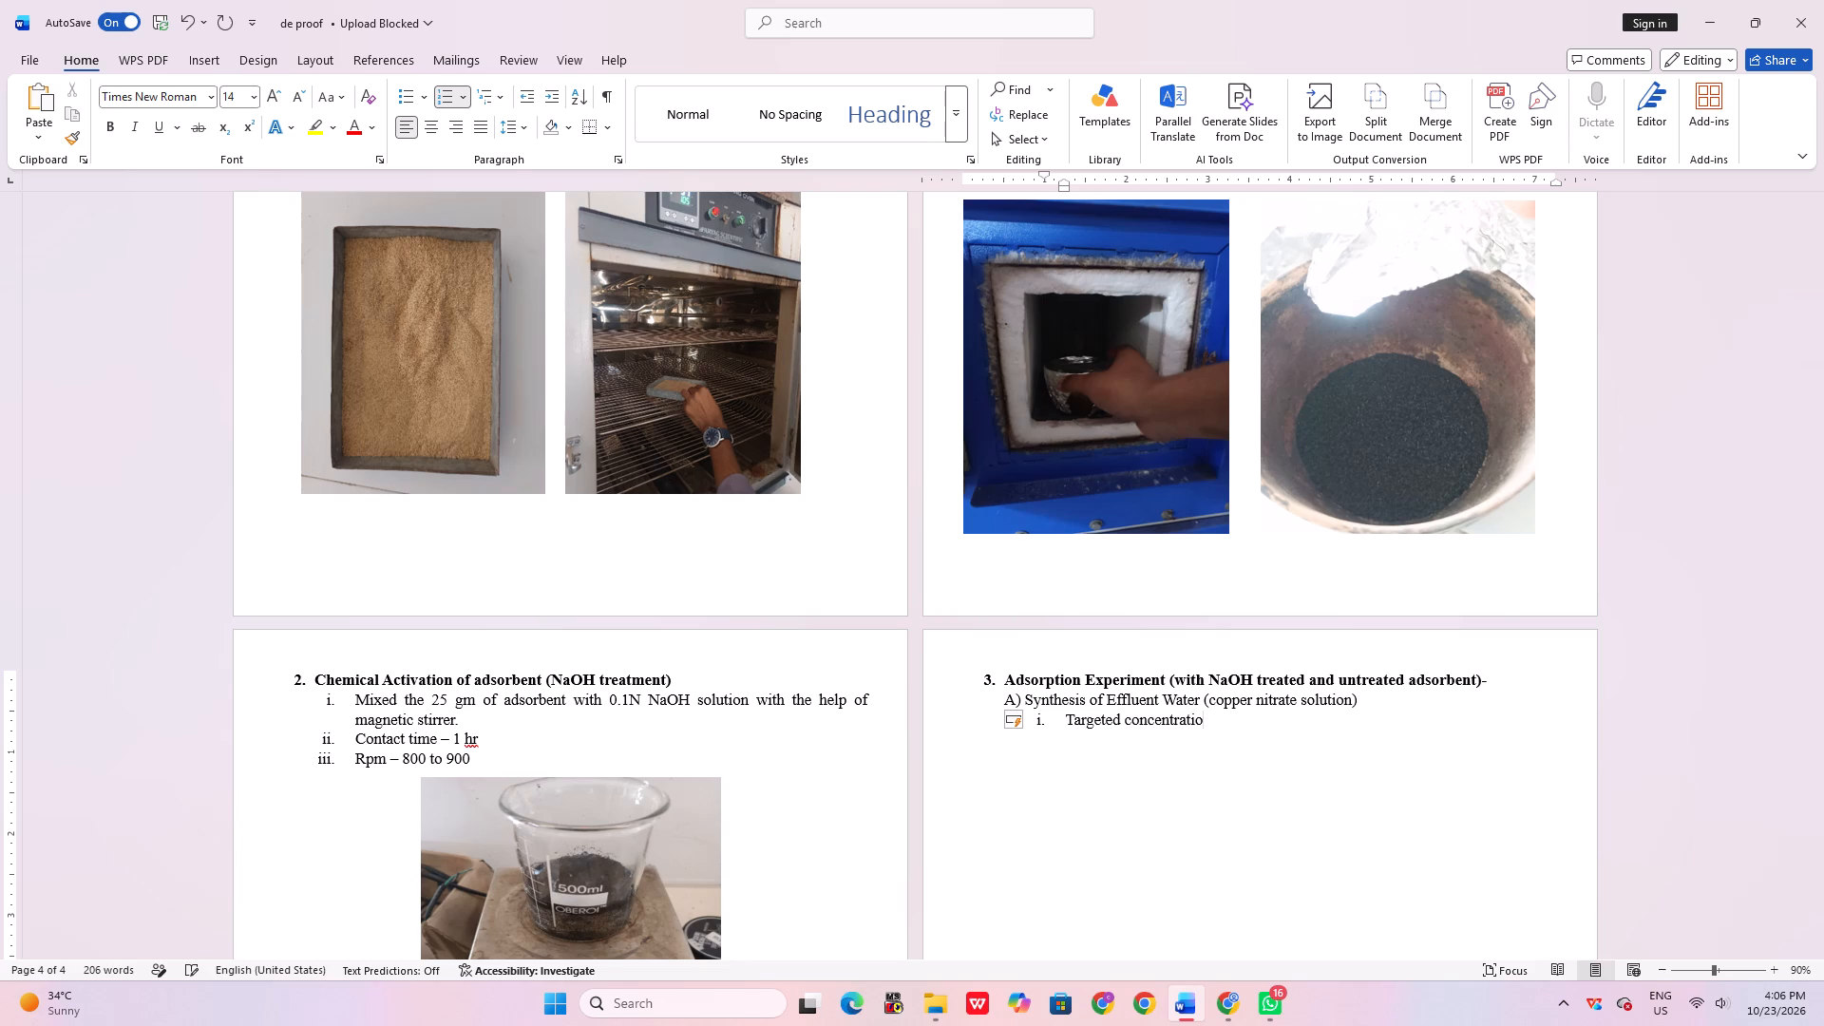
{"action": "key", "text": "n"}
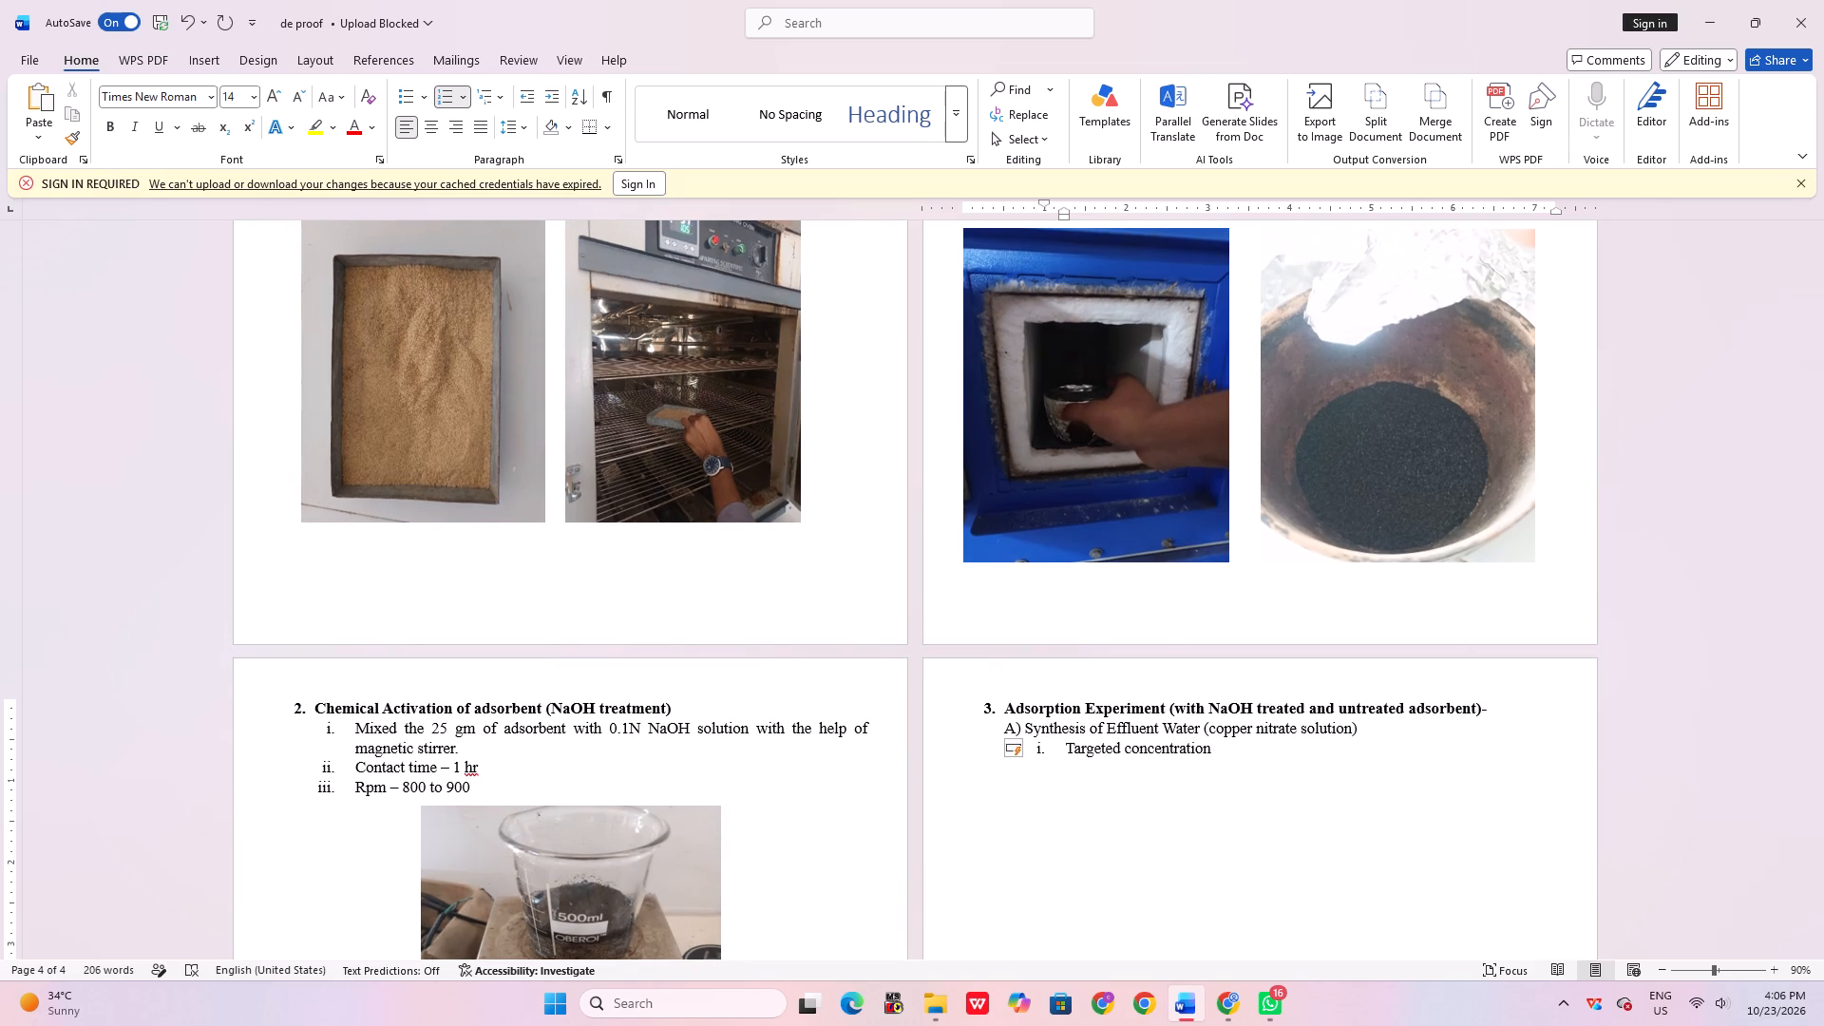
{"action": "key", "text": "space"}
{"action": "type", "text": "of"}
{"action": "key", "text": "space"}
{"action": "type", "text": "copper ions in"}
{"action": "key", "text": "space"}
{"action": "type", "text": "solutio"}
{"action": "type", "text": "n"}
{"action": "key", "text": "space"}
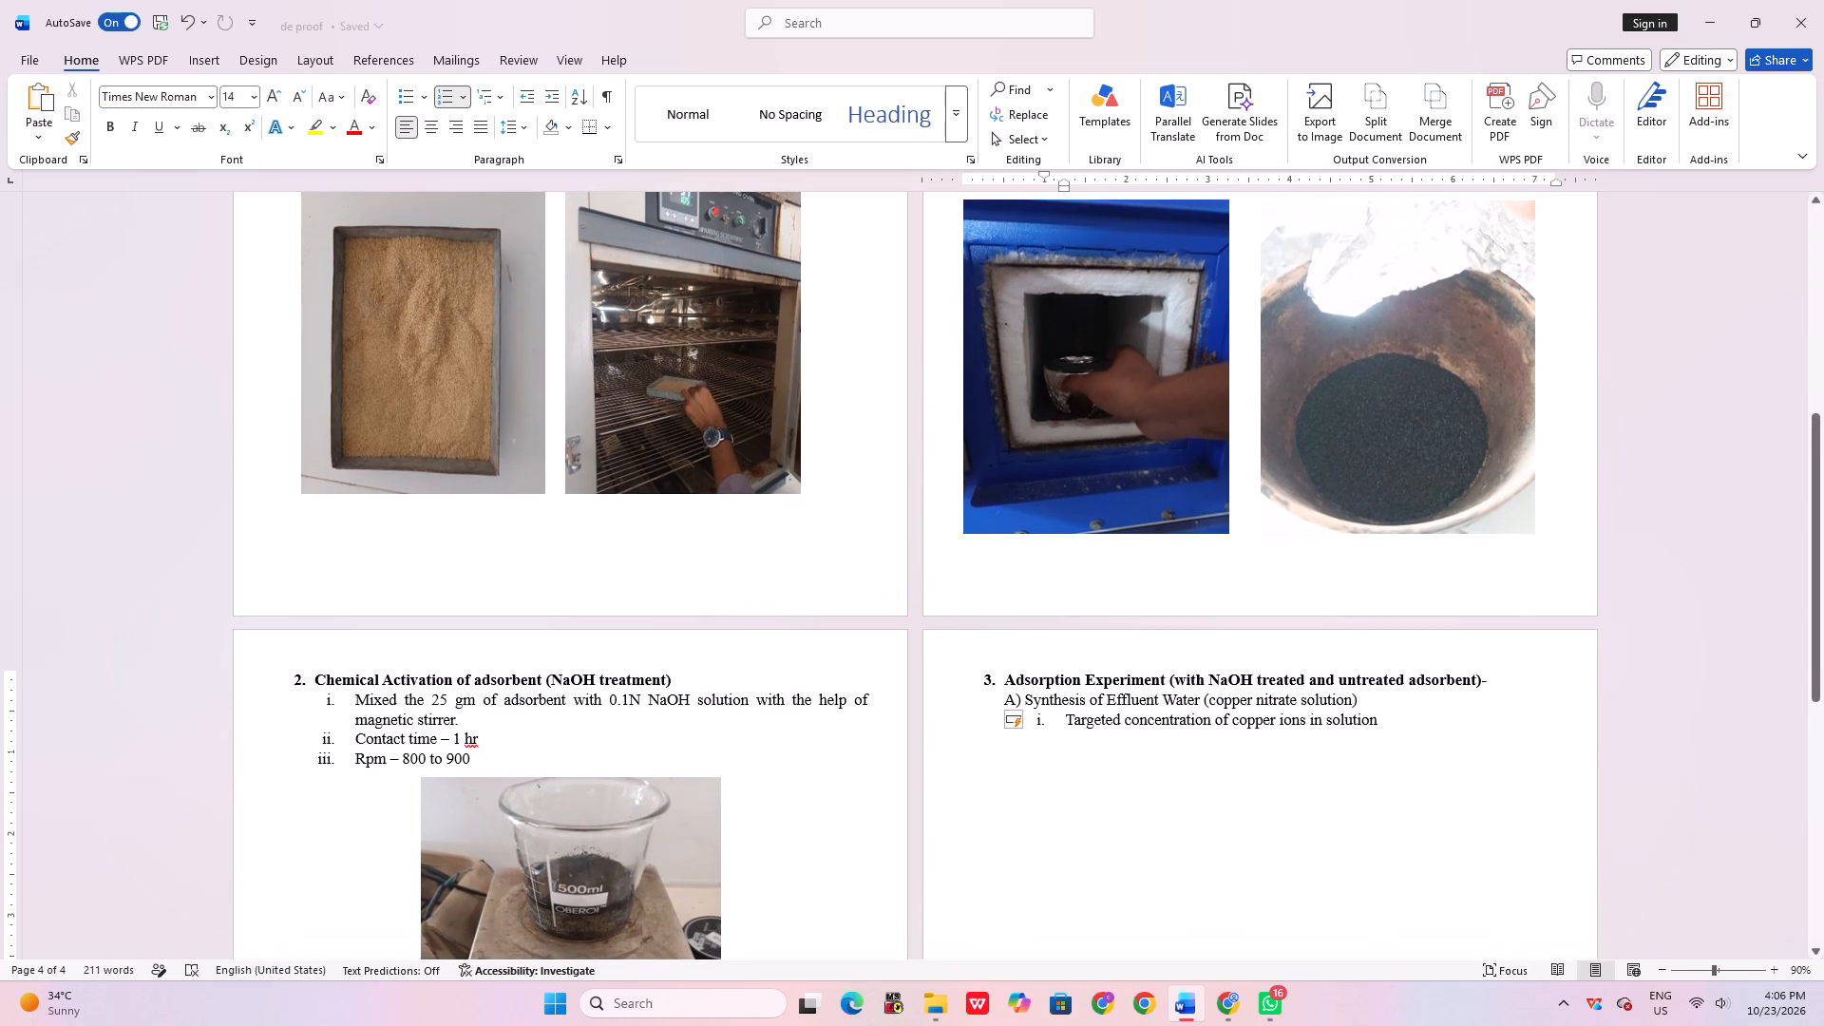
Complete item i with "was 500mg/L." after "solution".
{"action": "type", "text": "was"}
{"action": "key", "text": "space"}
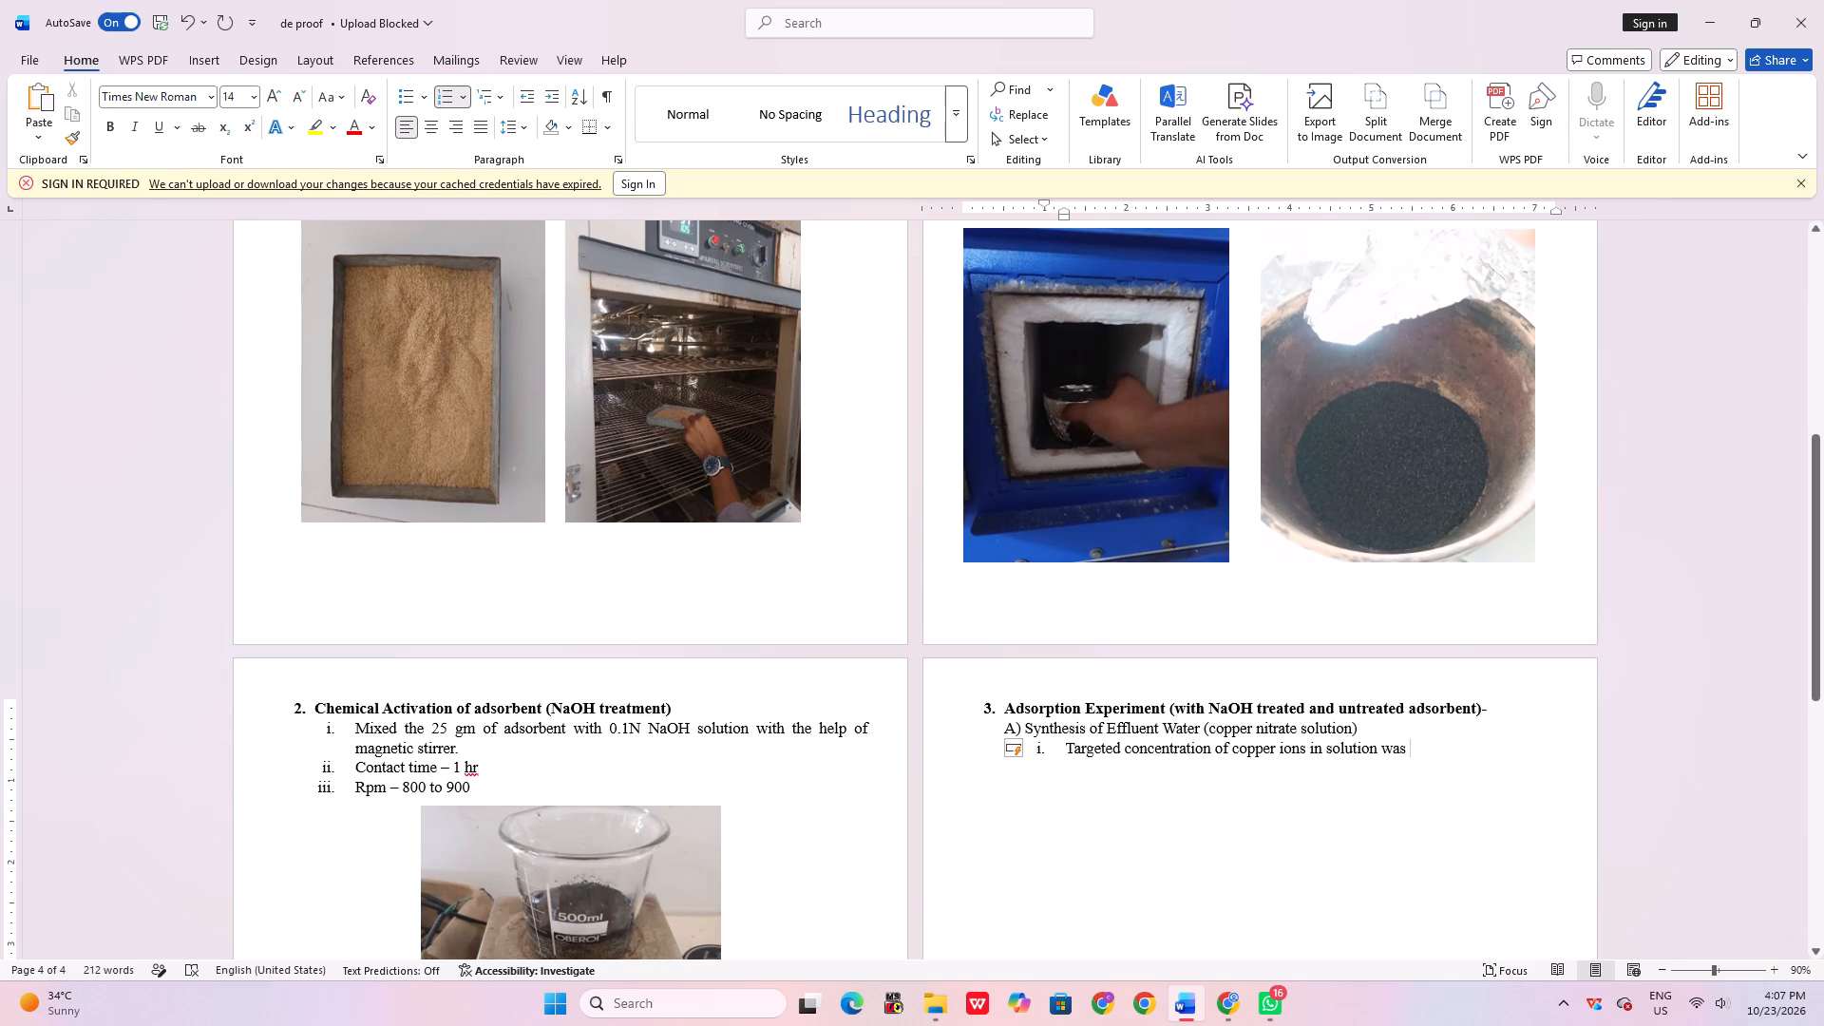
{"action": "key", "text": "5"}
{"action": "type", "text": "00"}
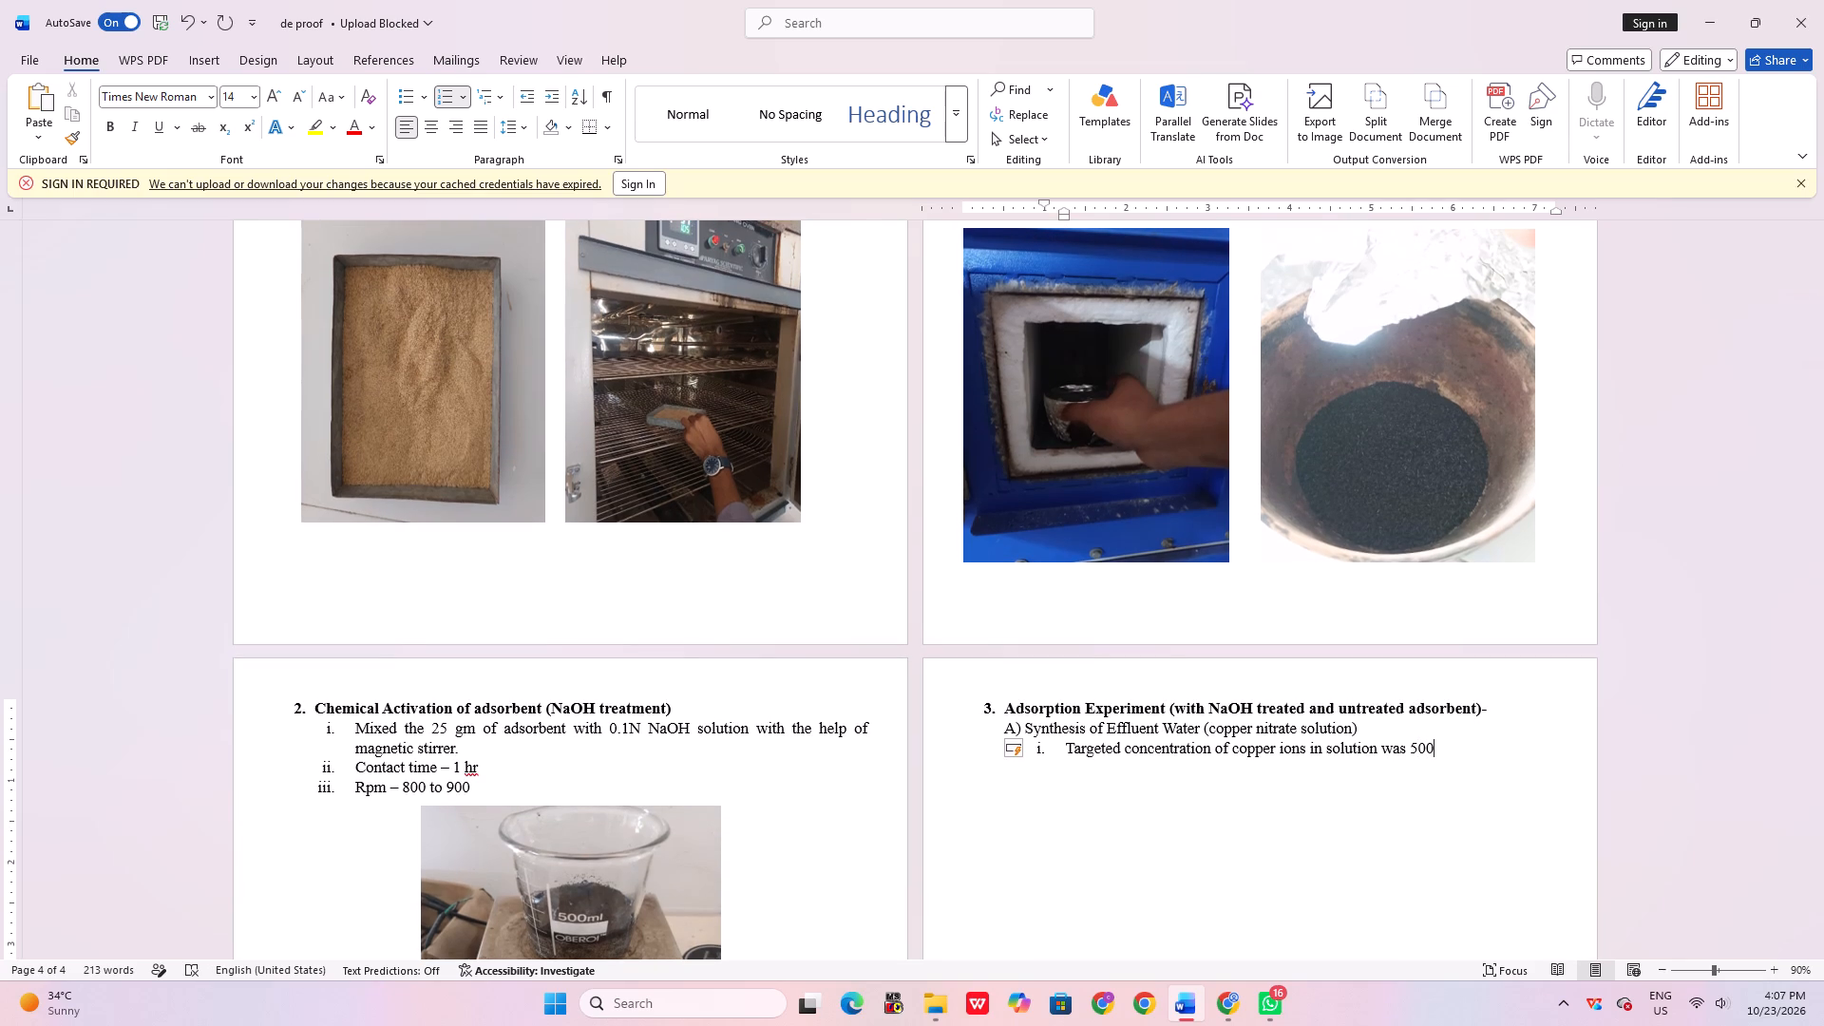
{"action": "key", "text": "m"}
{"action": "key", "text": "g"}
{"action": "key", "text": "slash"}
{"action": "key", "text": "shift+l"}
{"action": "key", "text": "period"}
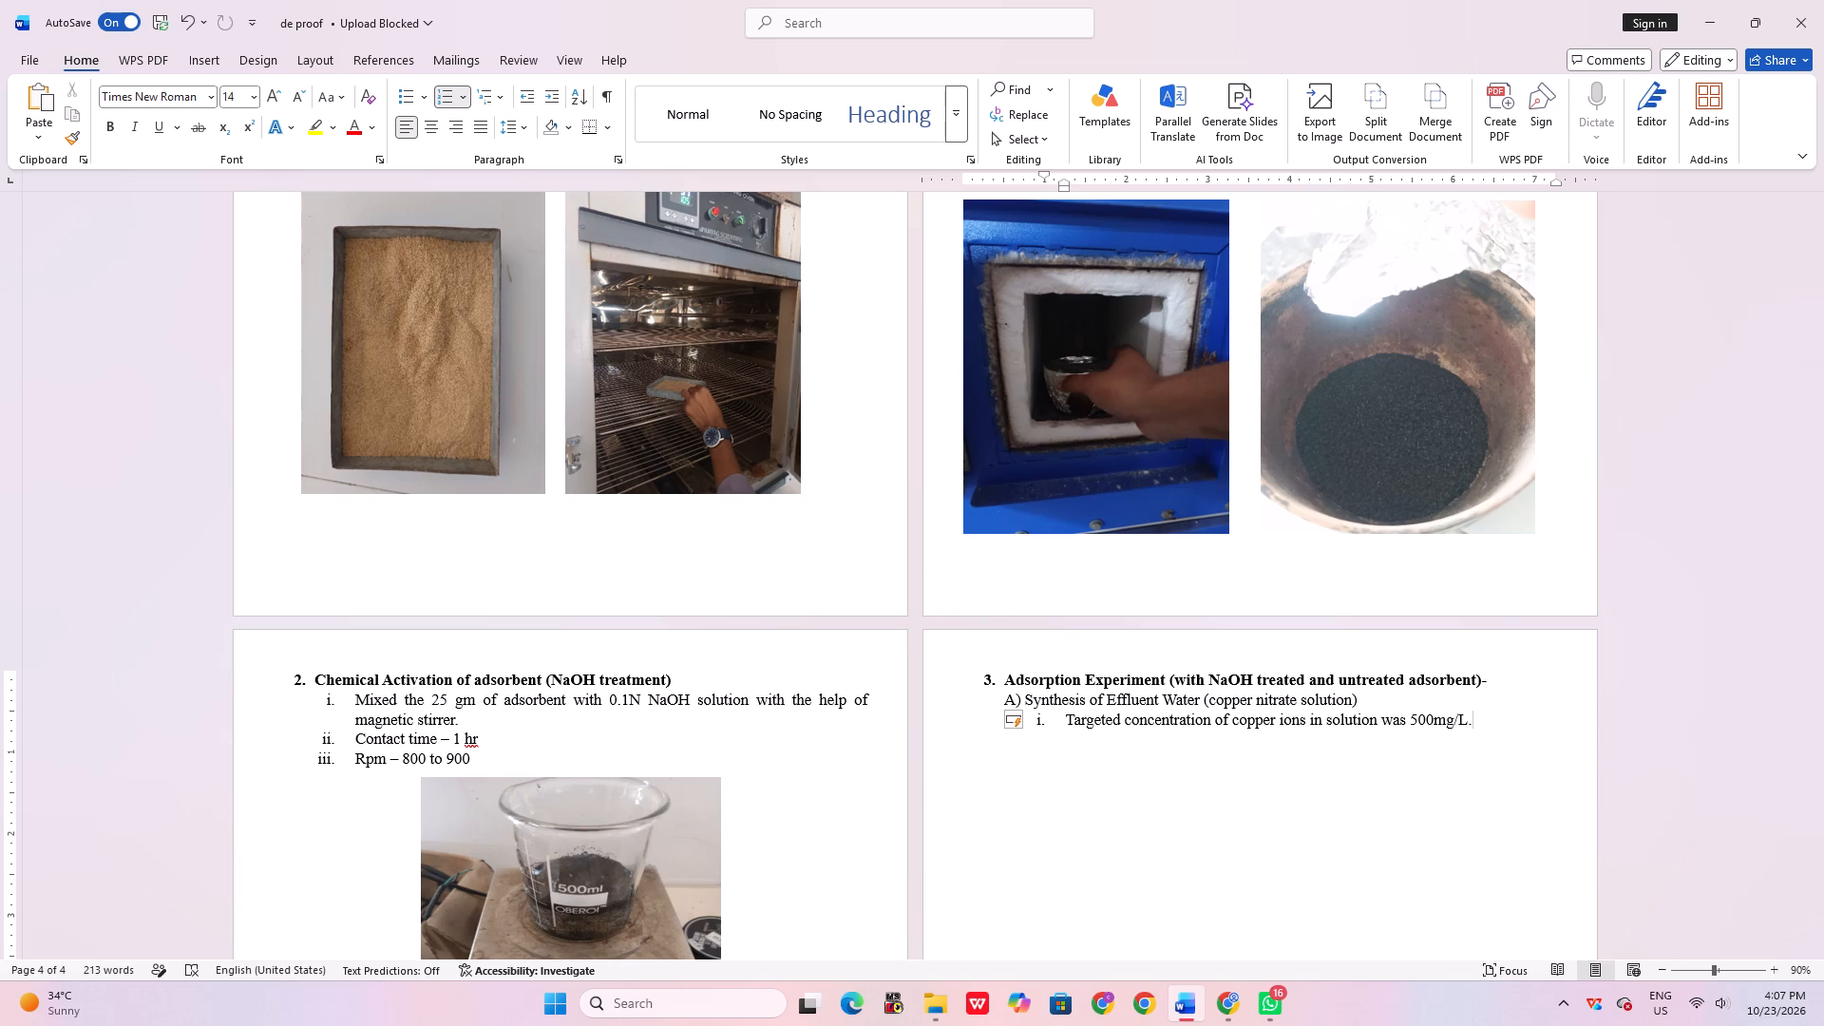
Add item ii below item i, beginning with "Amount of".
{"action": "key", "text": "Return"}
{"action": "type", "text": "amount"}
{"action": "key", "text": "space"}
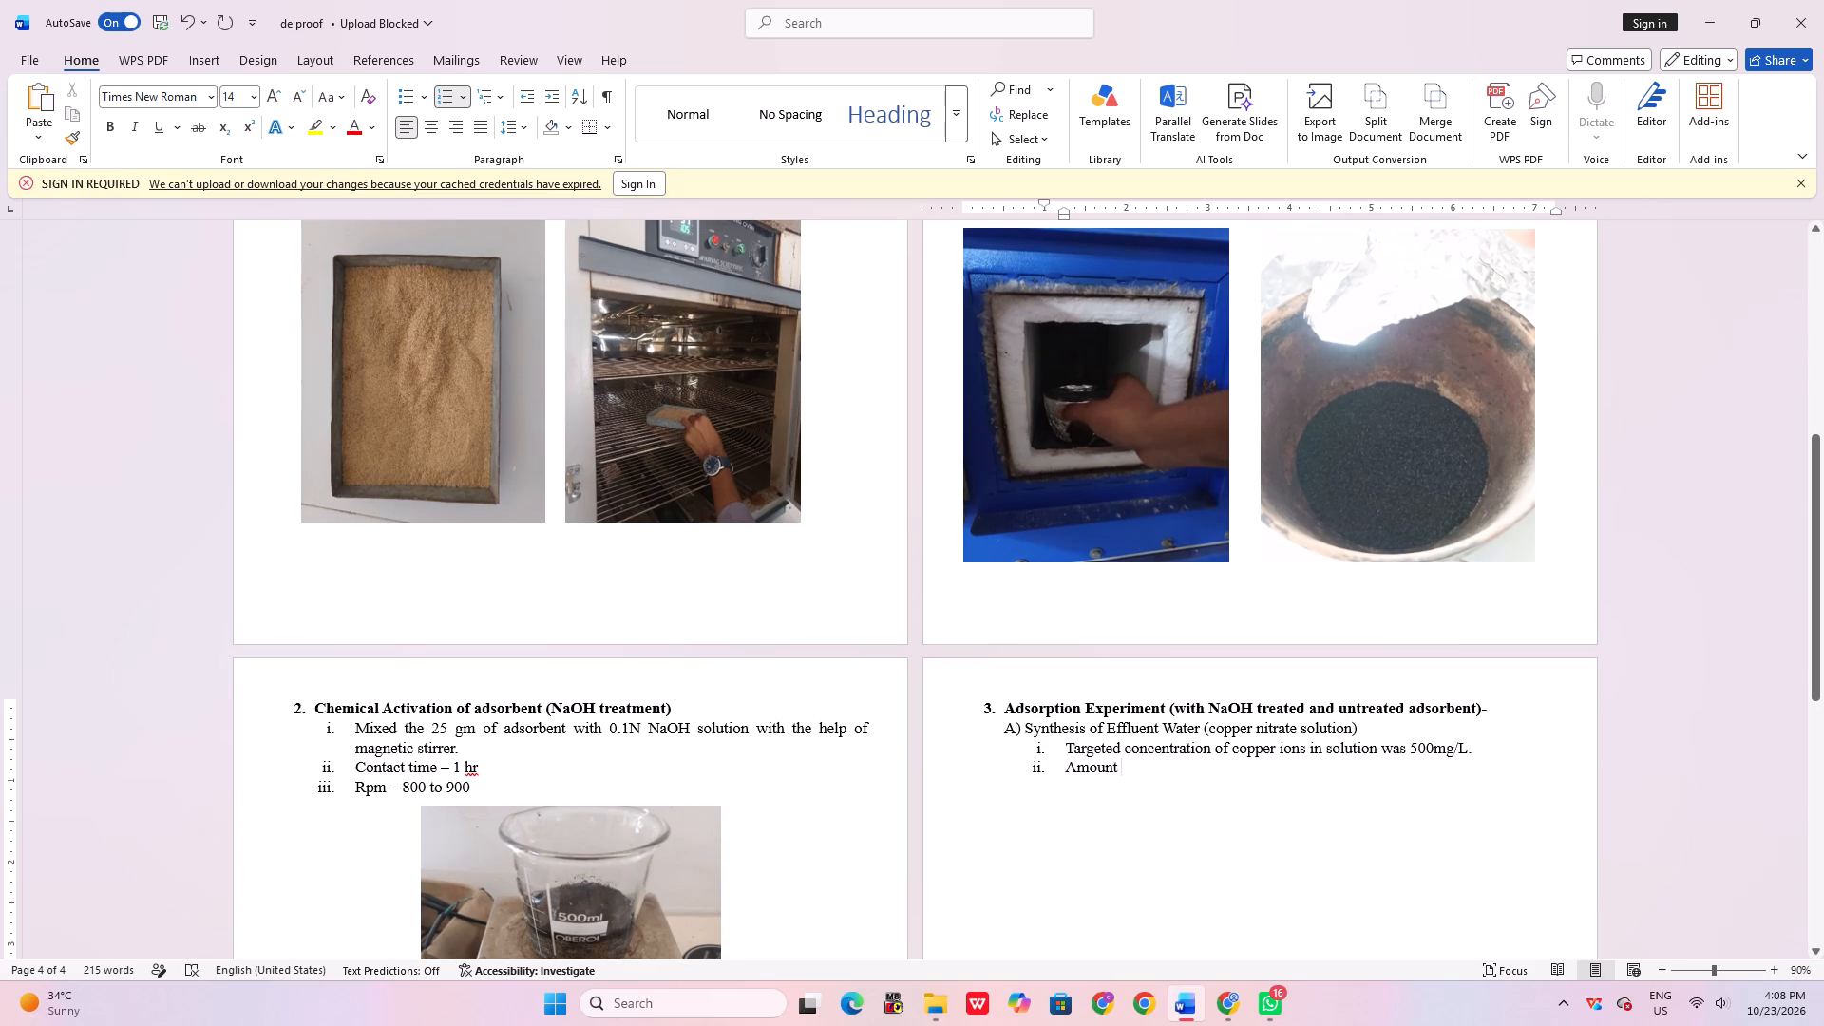
{"action": "type", "text": "of"}
{"action": "key", "text": "space"}
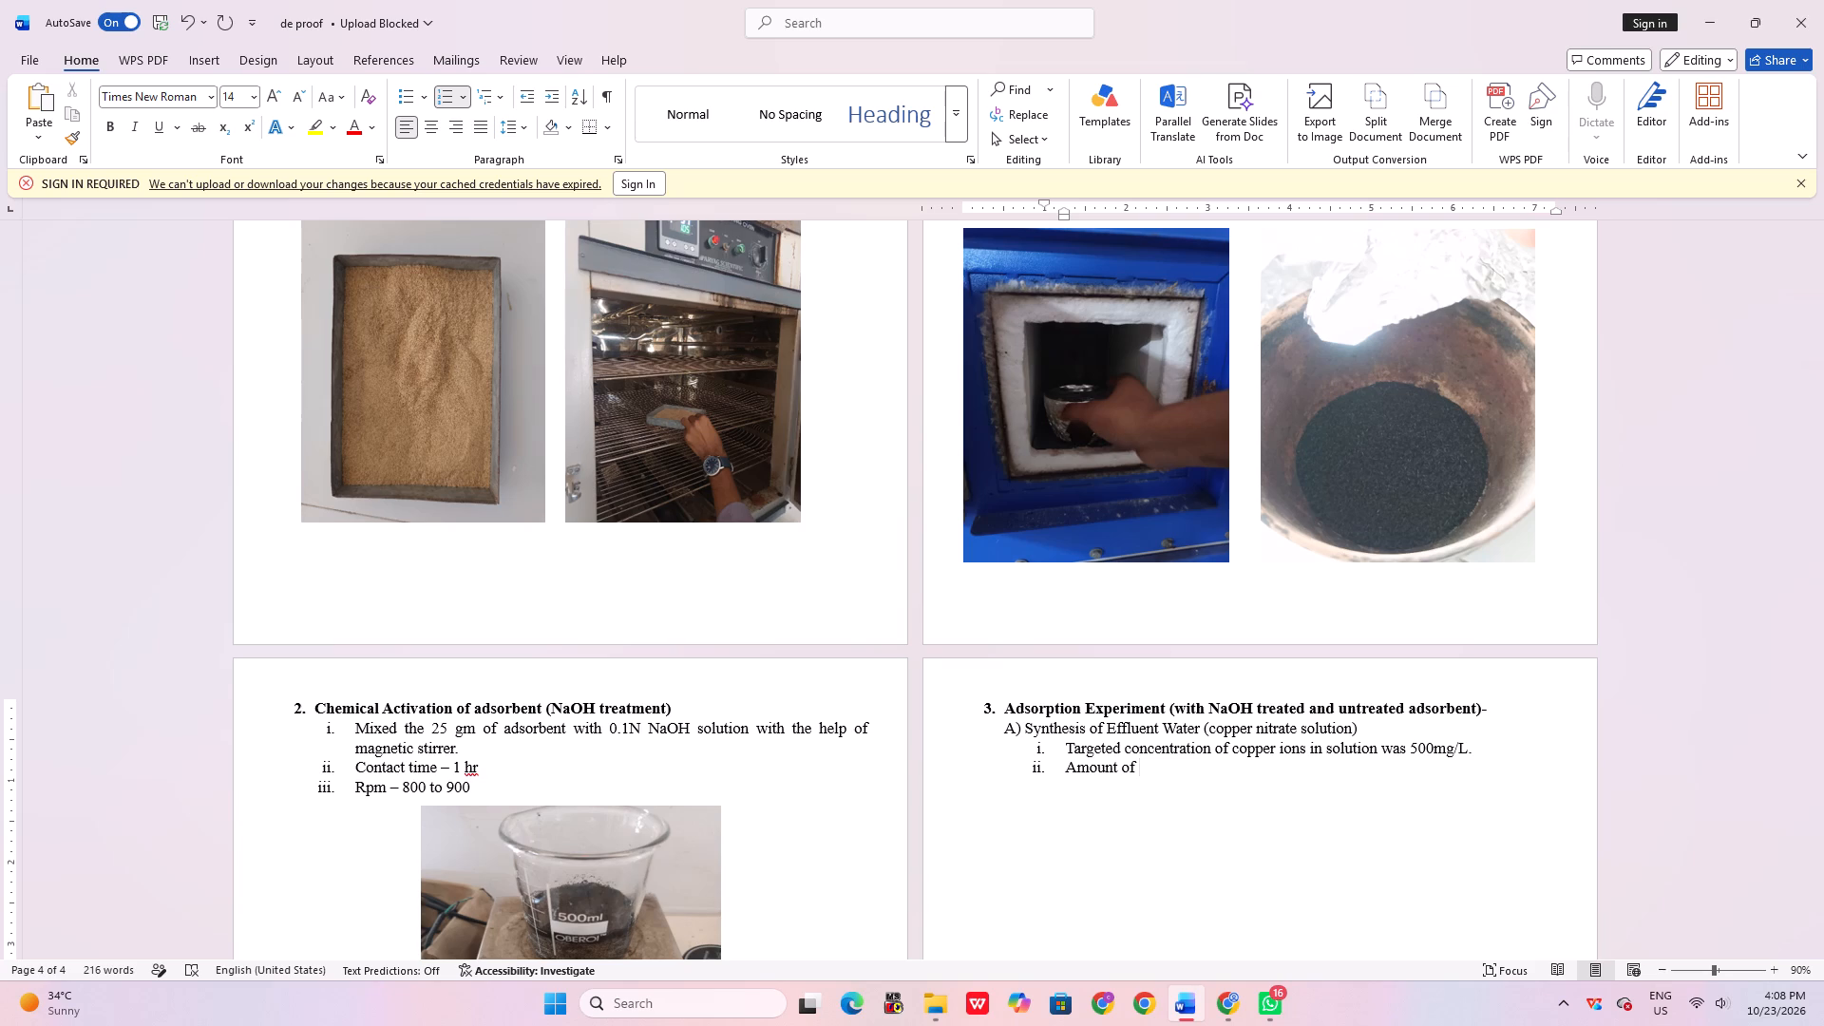
Add the formula "Cu(NO3)2" after "Amount of" in item ii, with the 3 and the 2 as subscripts.
{"action": "type", "text": "CO"}
{"action": "key", "text": "BackSpace"}
{"action": "key", "text": "BackSpace"}
{"action": "key", "text": "shift+c"}
{"action": "key", "text": "u"}
{"action": "key", "text": "shift+parenleft"}
{"action": "key", "text": "n"}
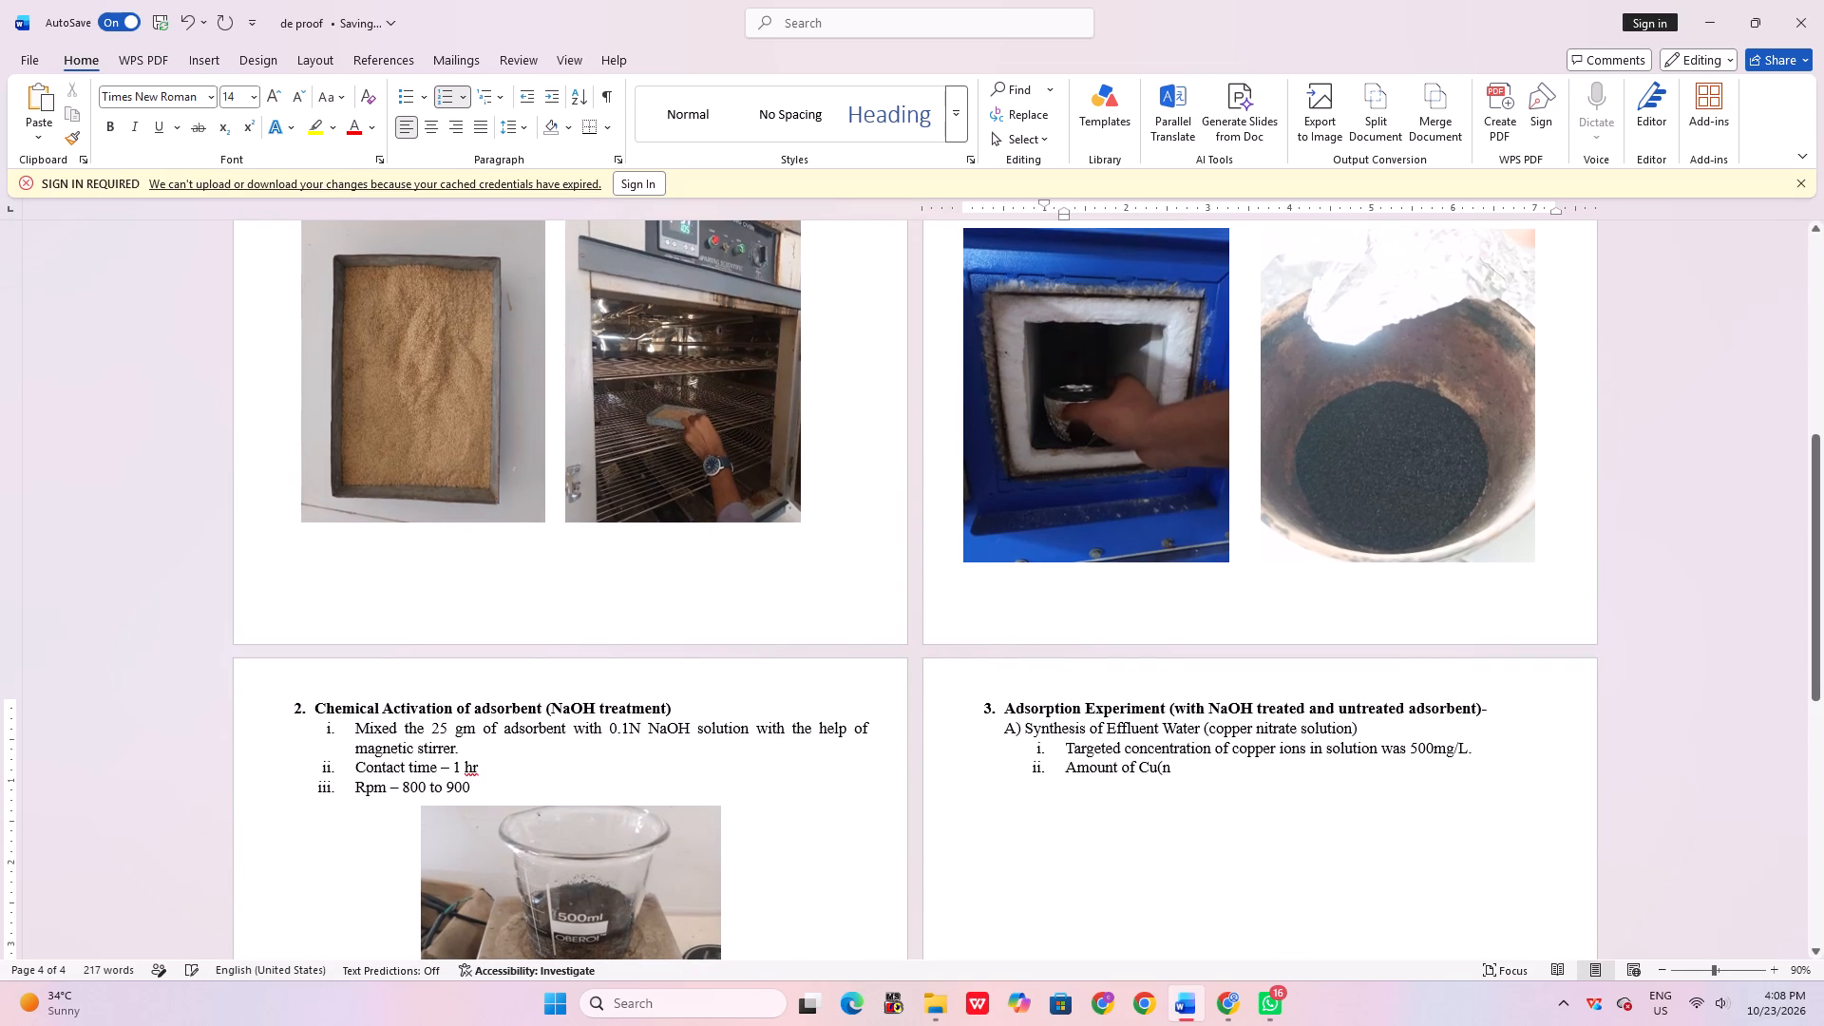
{"action": "key", "text": "BackSpace"}
{"action": "type", "text": "NO"}
{"action": "left_click", "coordinate": [232, 134]}
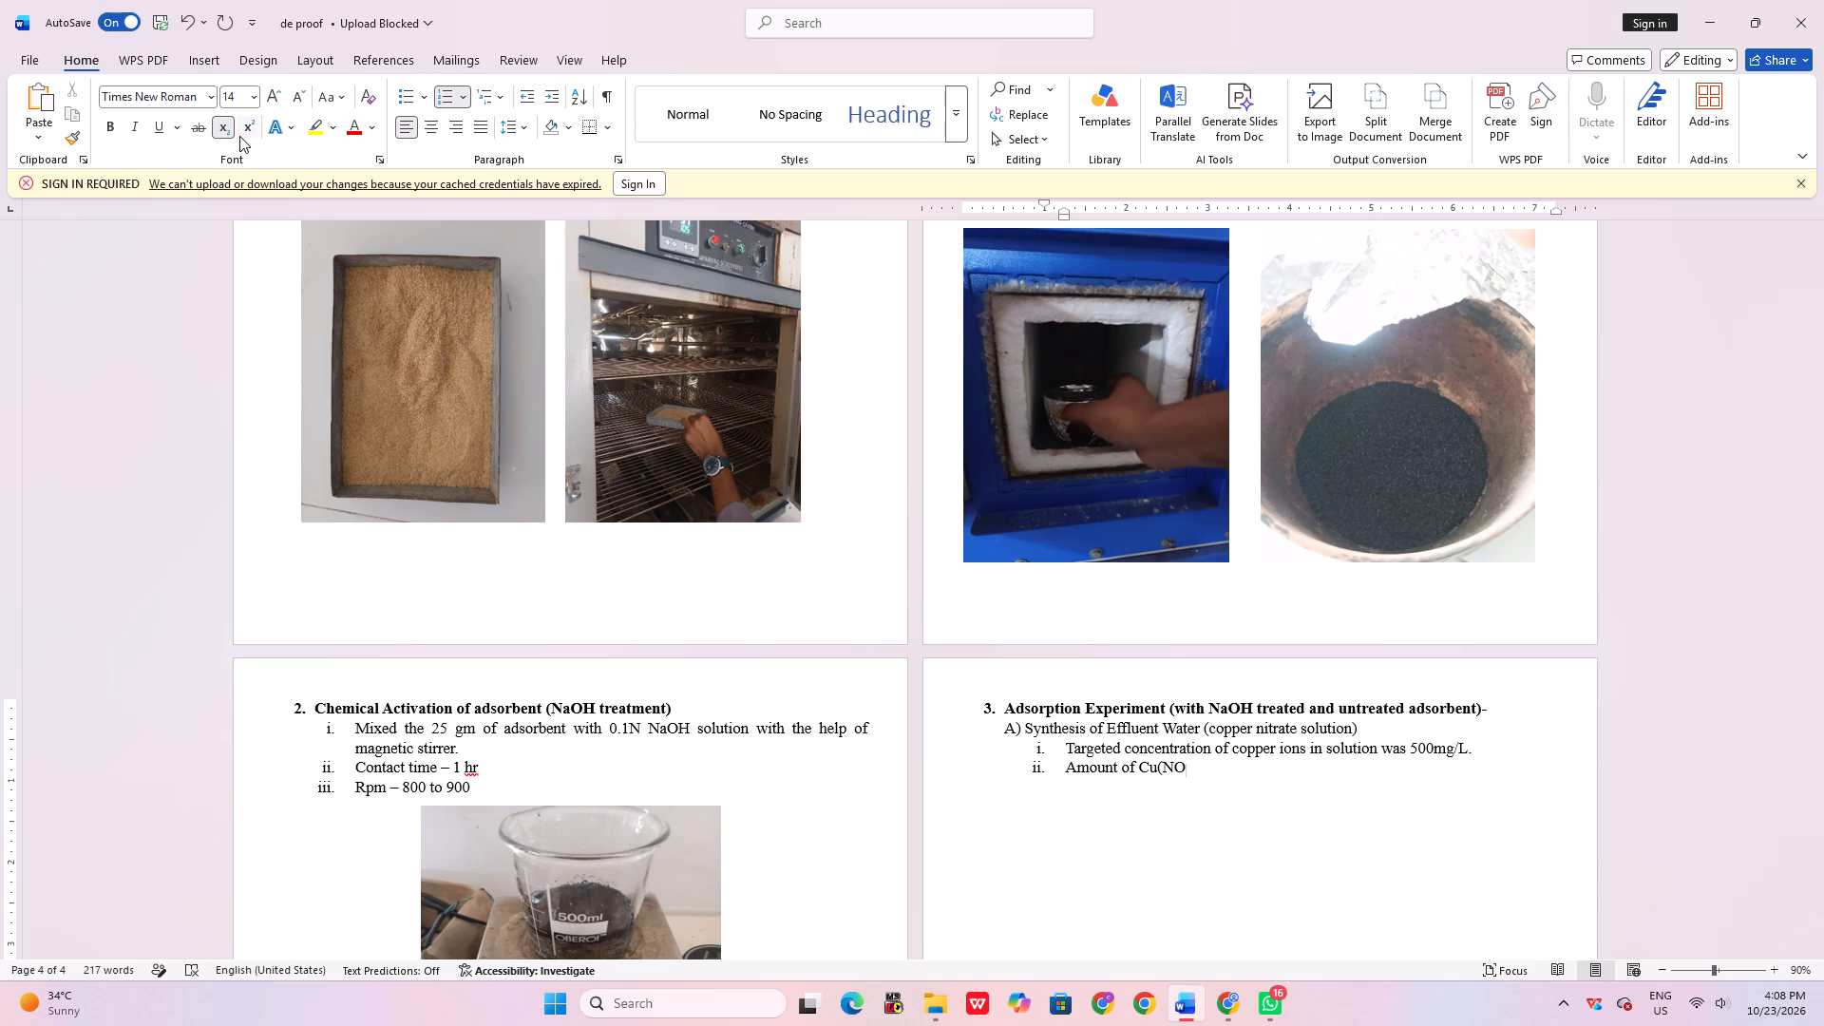
{"action": "key", "text": "3"}
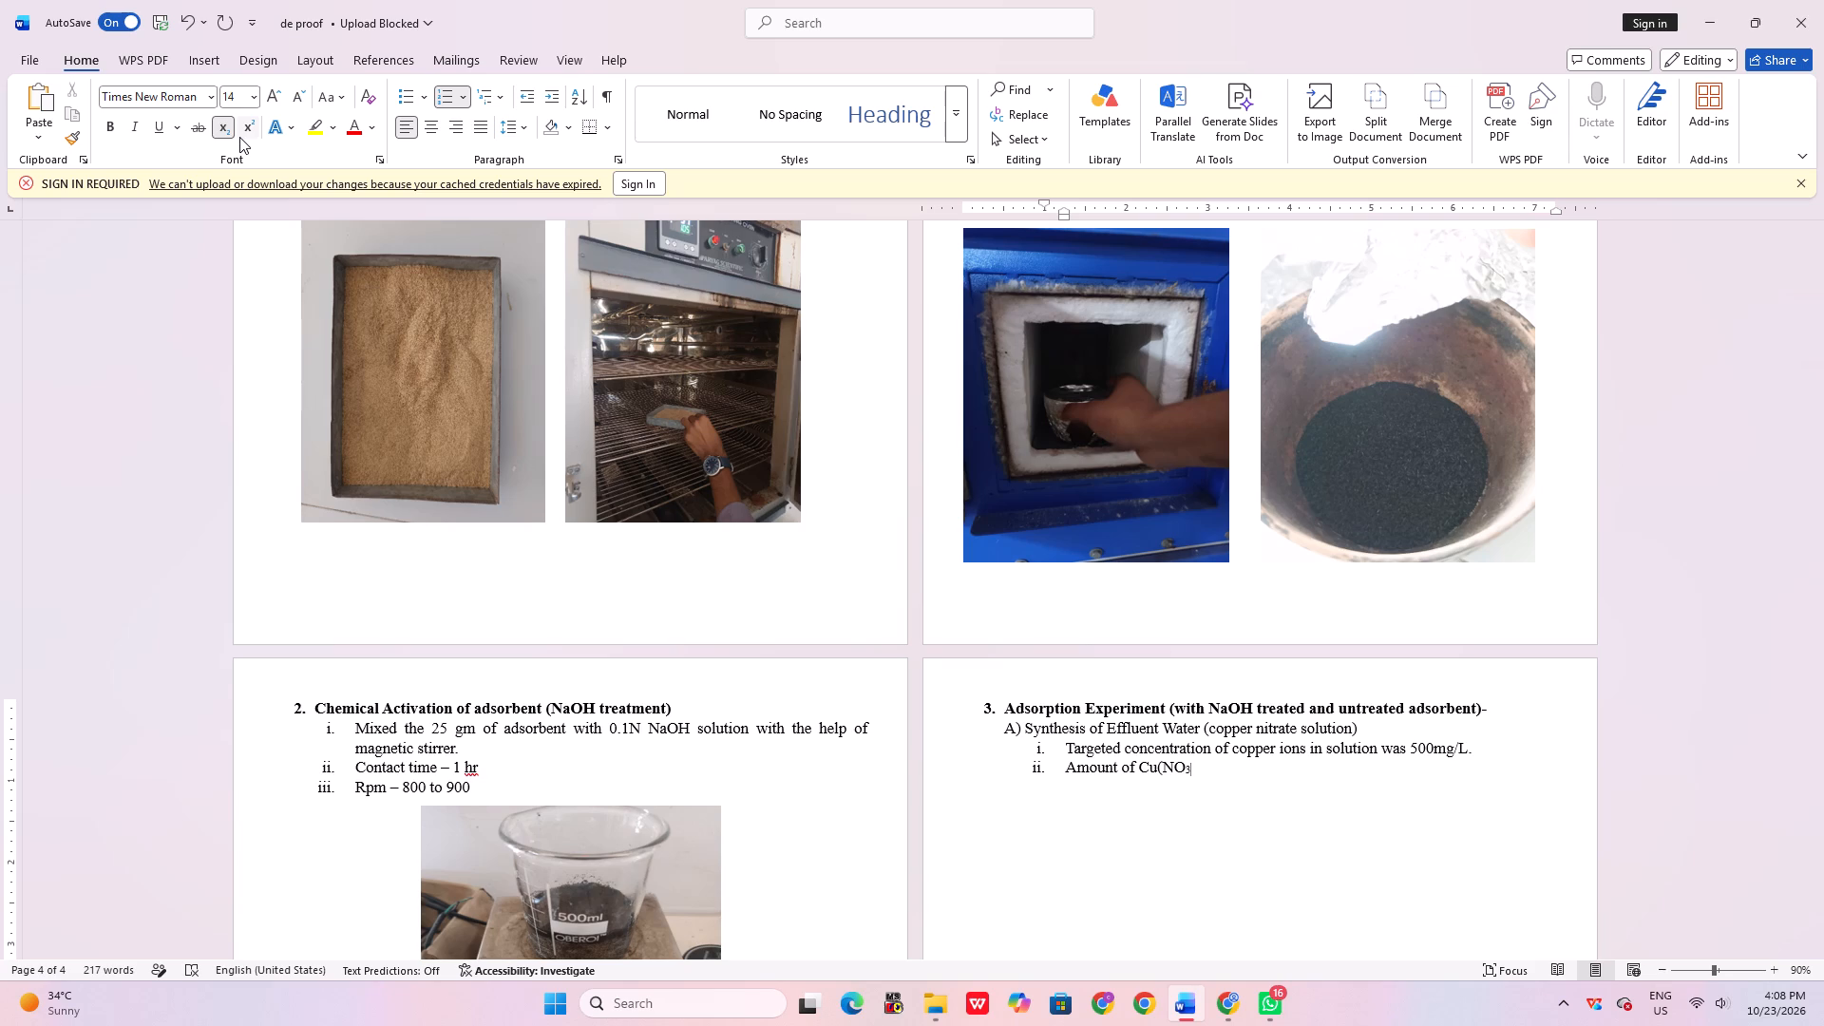
{"action": "left_click", "coordinate": [226, 126]}
{"action": "key", "text": "shift+parenright"}
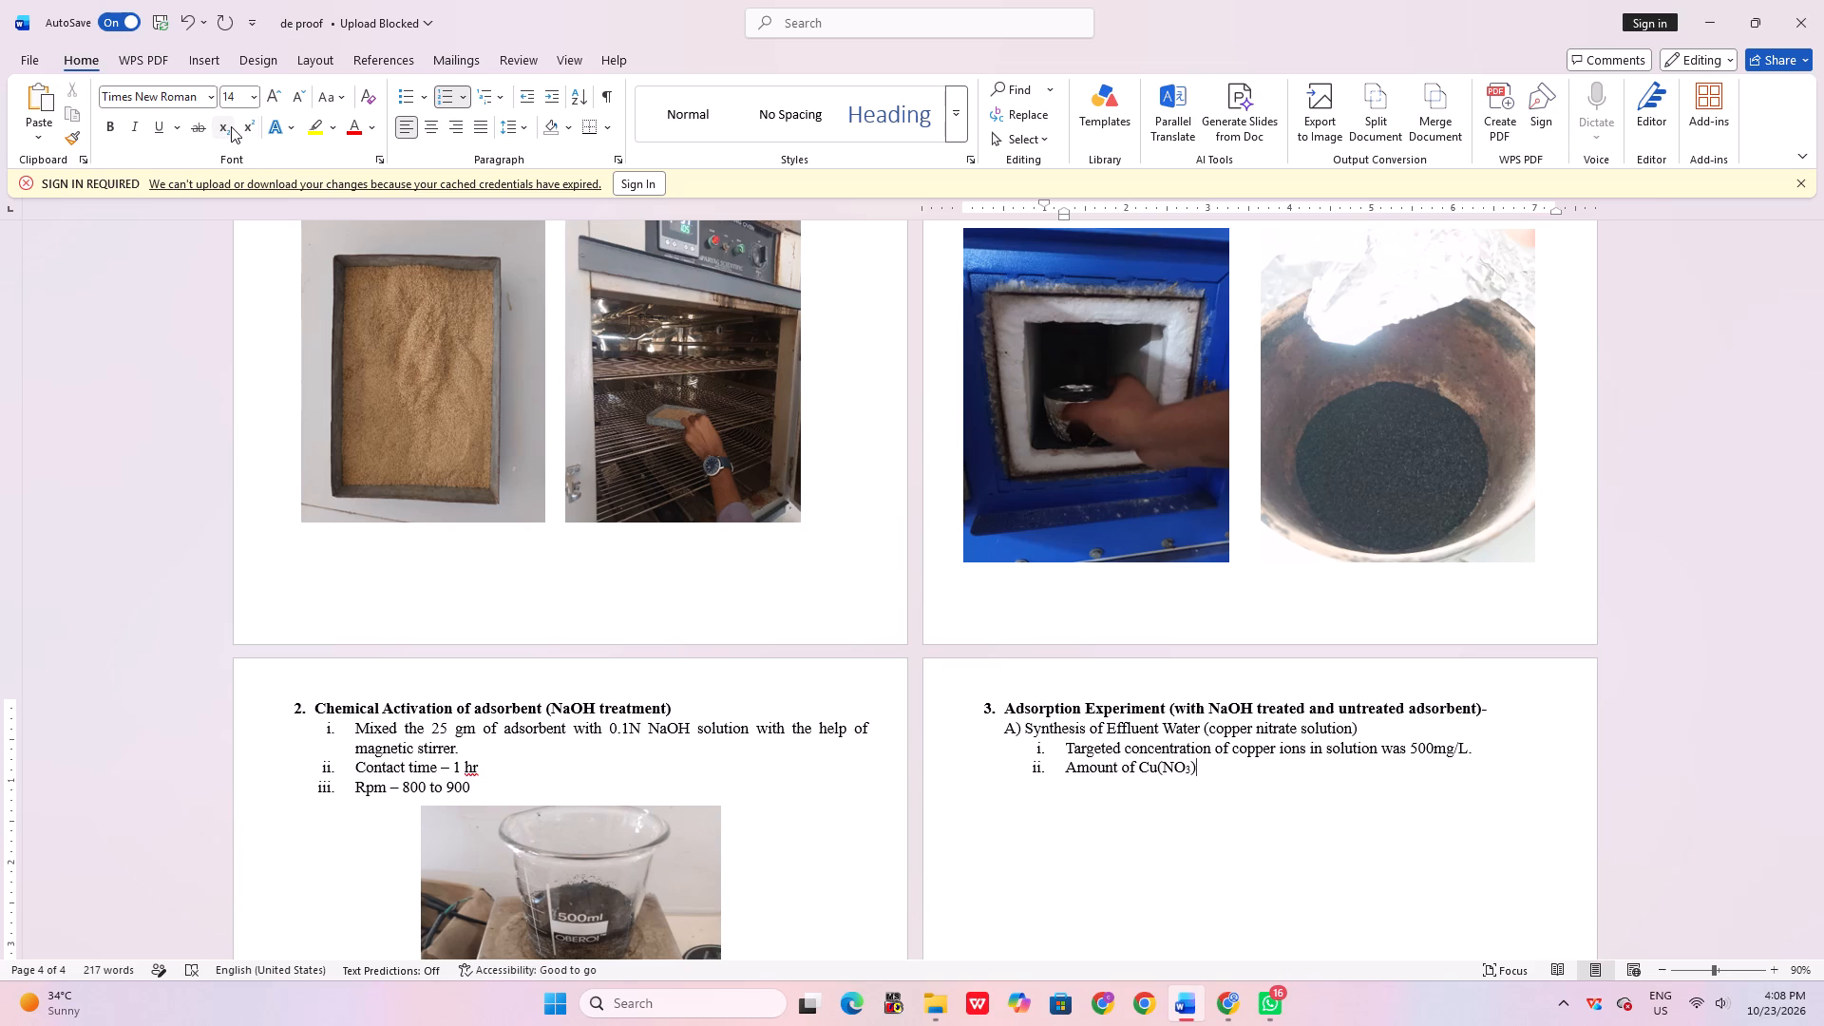
{"action": "left_click", "coordinate": [231, 126]}
{"action": "key", "text": "2"}
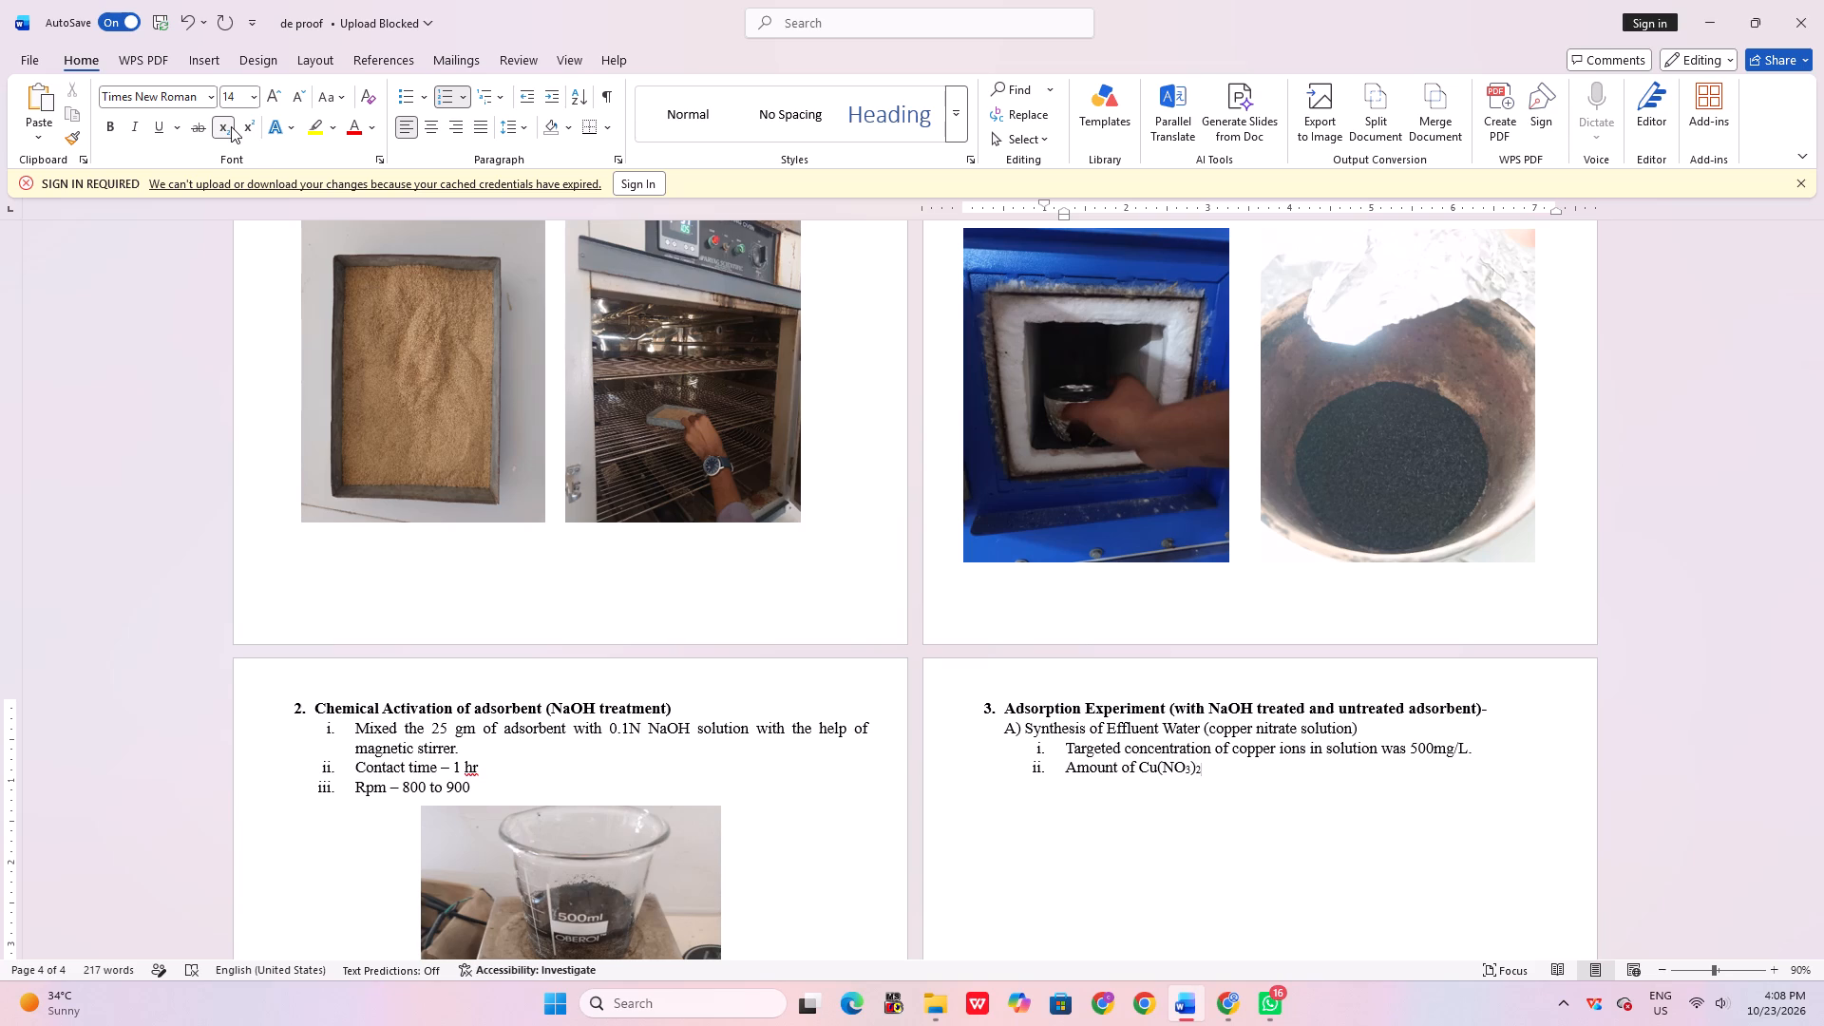
{"action": "left_click", "coordinate": [231, 126]}
Extend the copper nitrate formula in item ii with the hydrate part ".3H2O", with the 2 as a subscript.
{"action": "key", "text": "period"}
{"action": "key", "text": "3"}
{"action": "key", "text": "shift+h"}
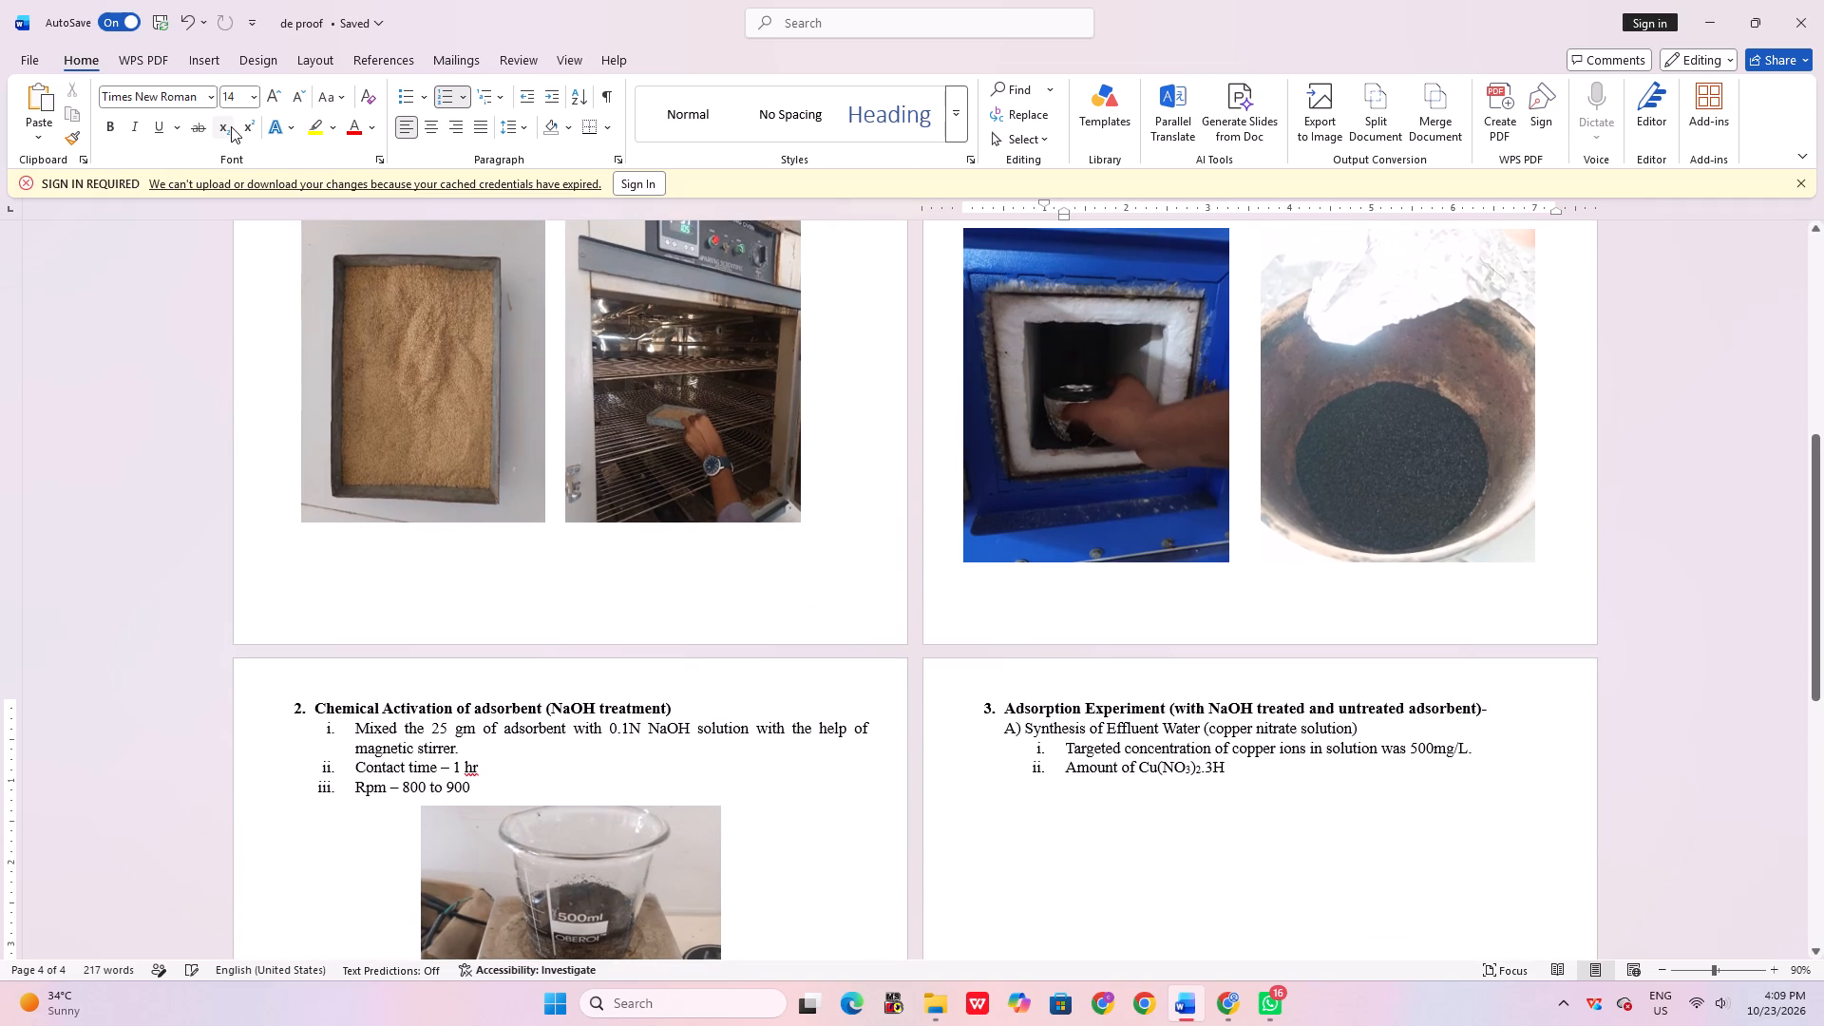
{"action": "left_click", "coordinate": [231, 126]}
{"action": "key", "text": "2"}
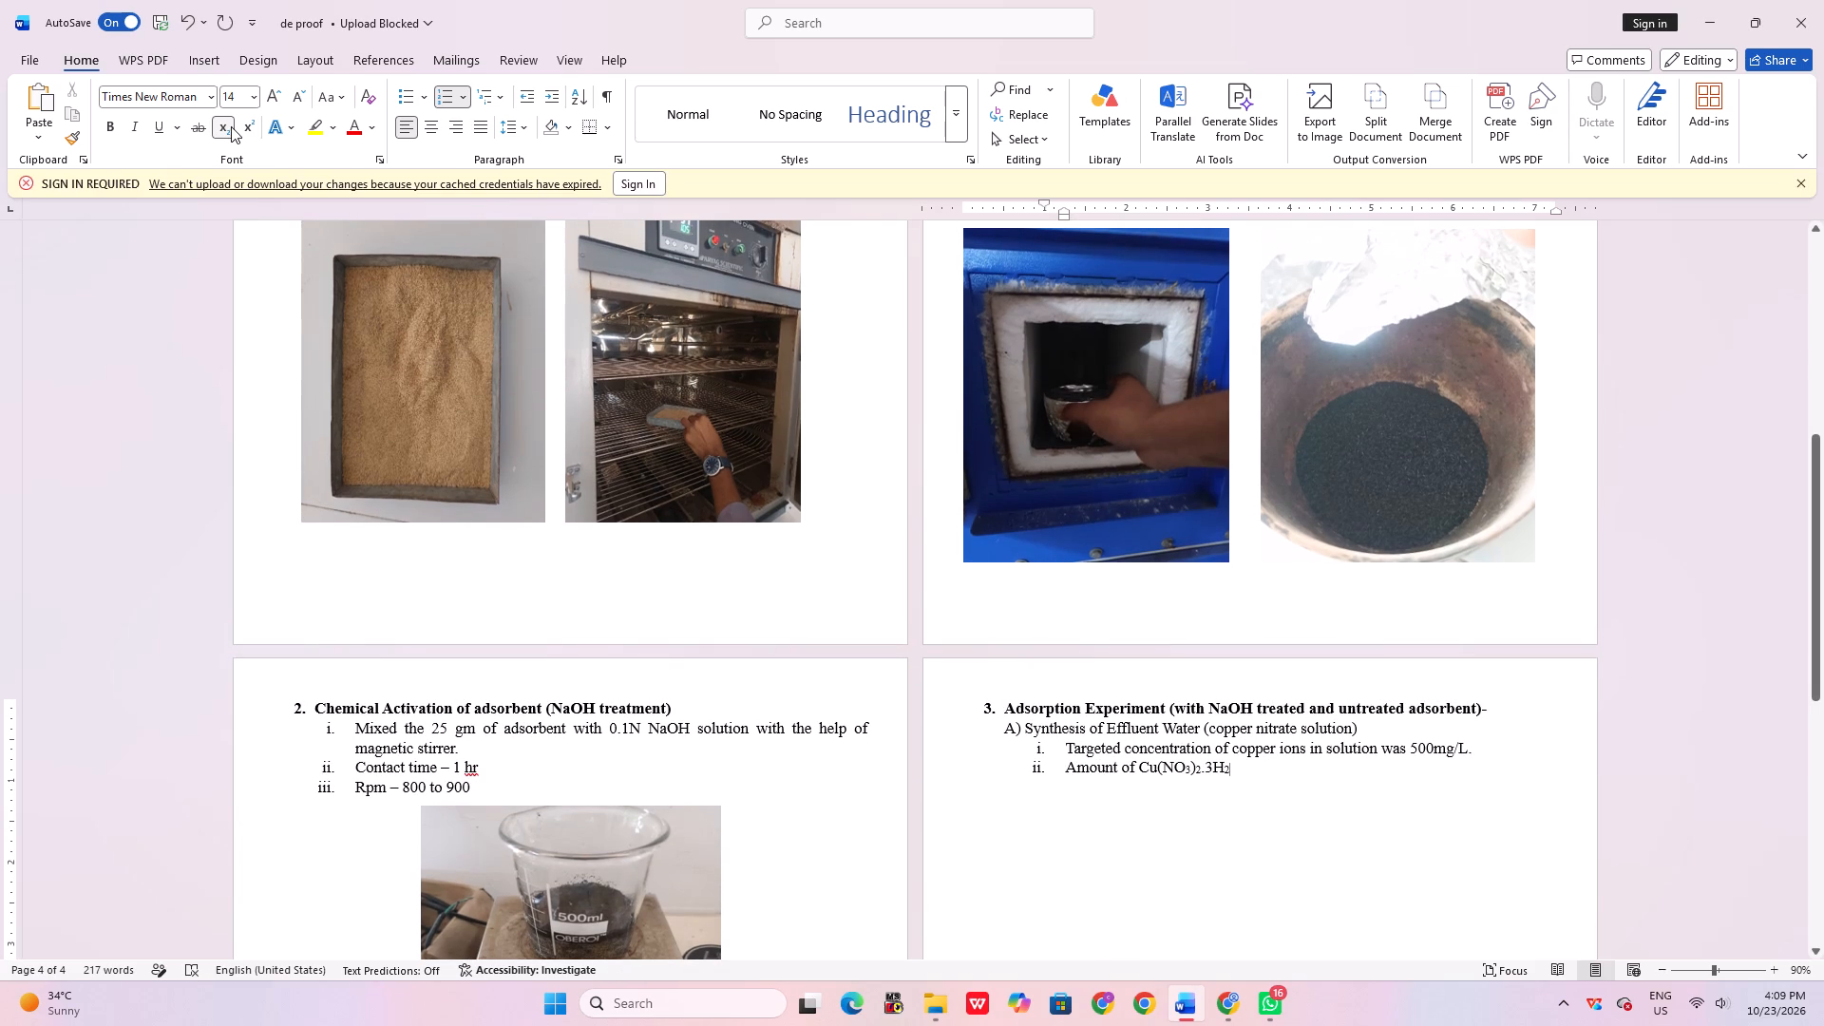
{"action": "left_click", "coordinate": [231, 126]}
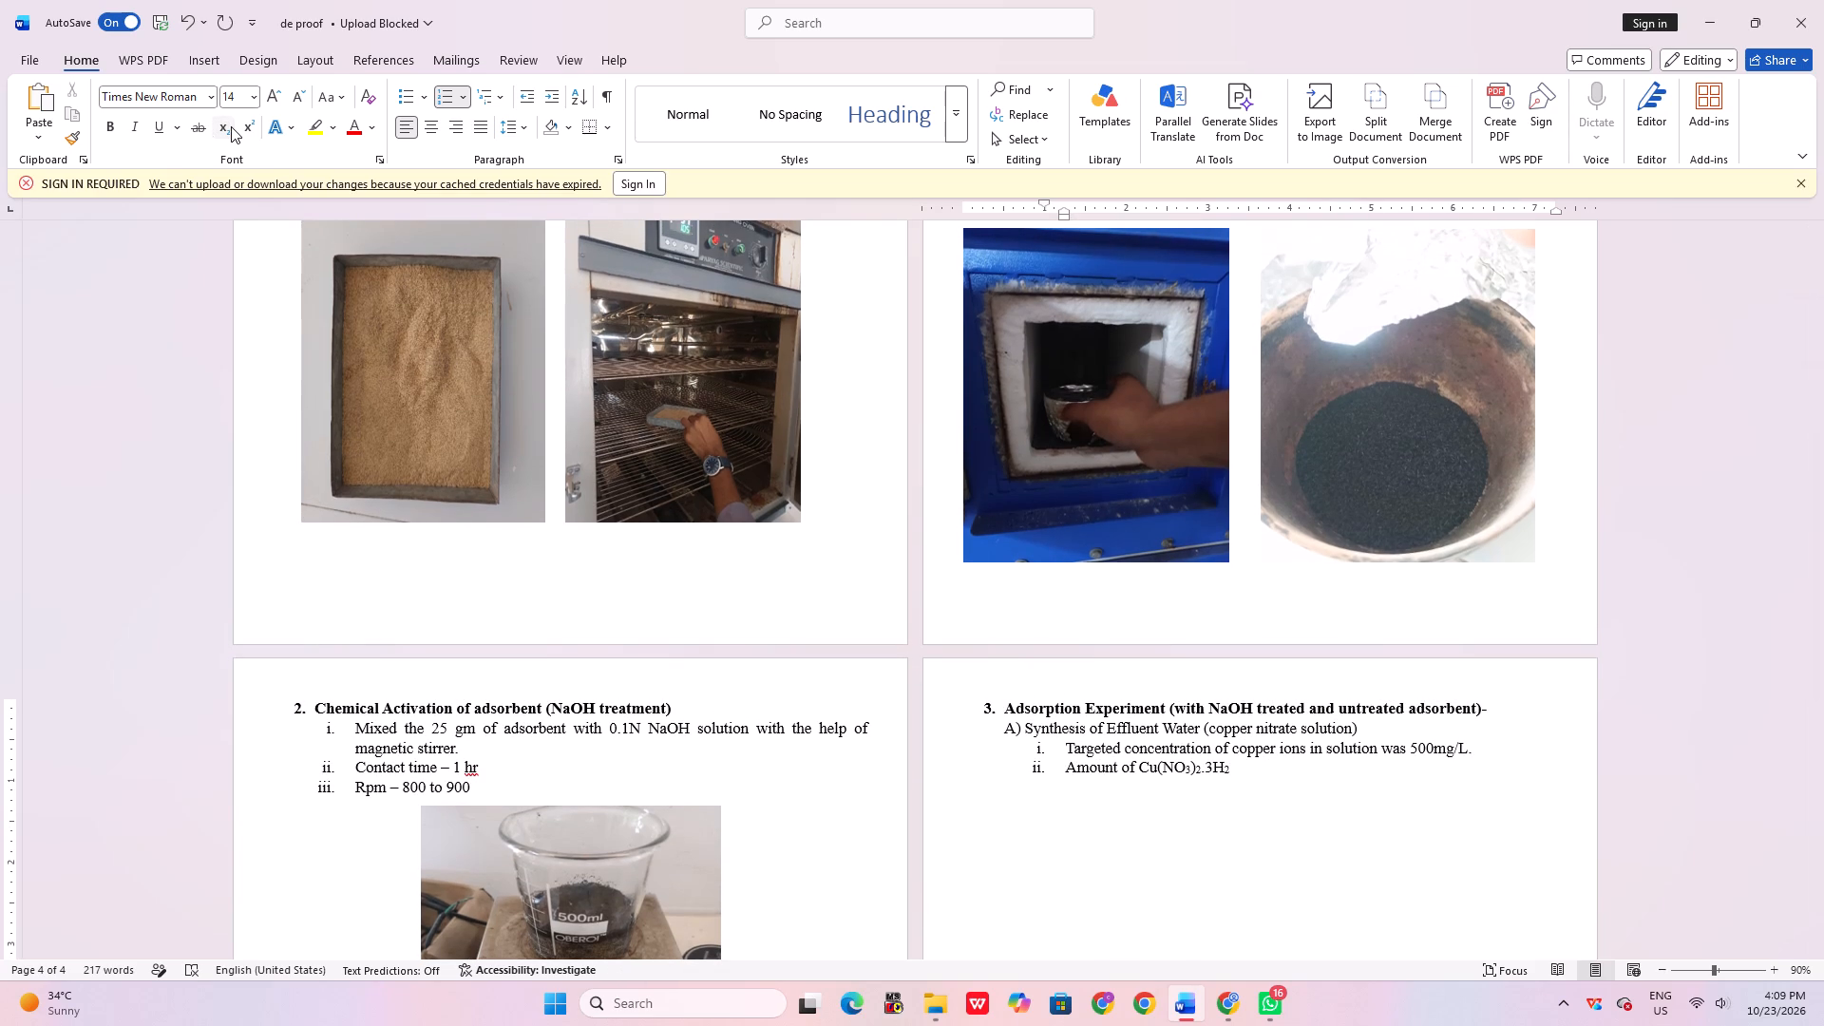
{"action": "key", "text": "shift+o"}
Continue item ii with "taken :-" after the copper nitrate hydrate formula, leaving a space after the dash.
{"action": "key", "text": "space"}
{"action": "key", "text": "t"}
{"action": "type", "text": "aken"}
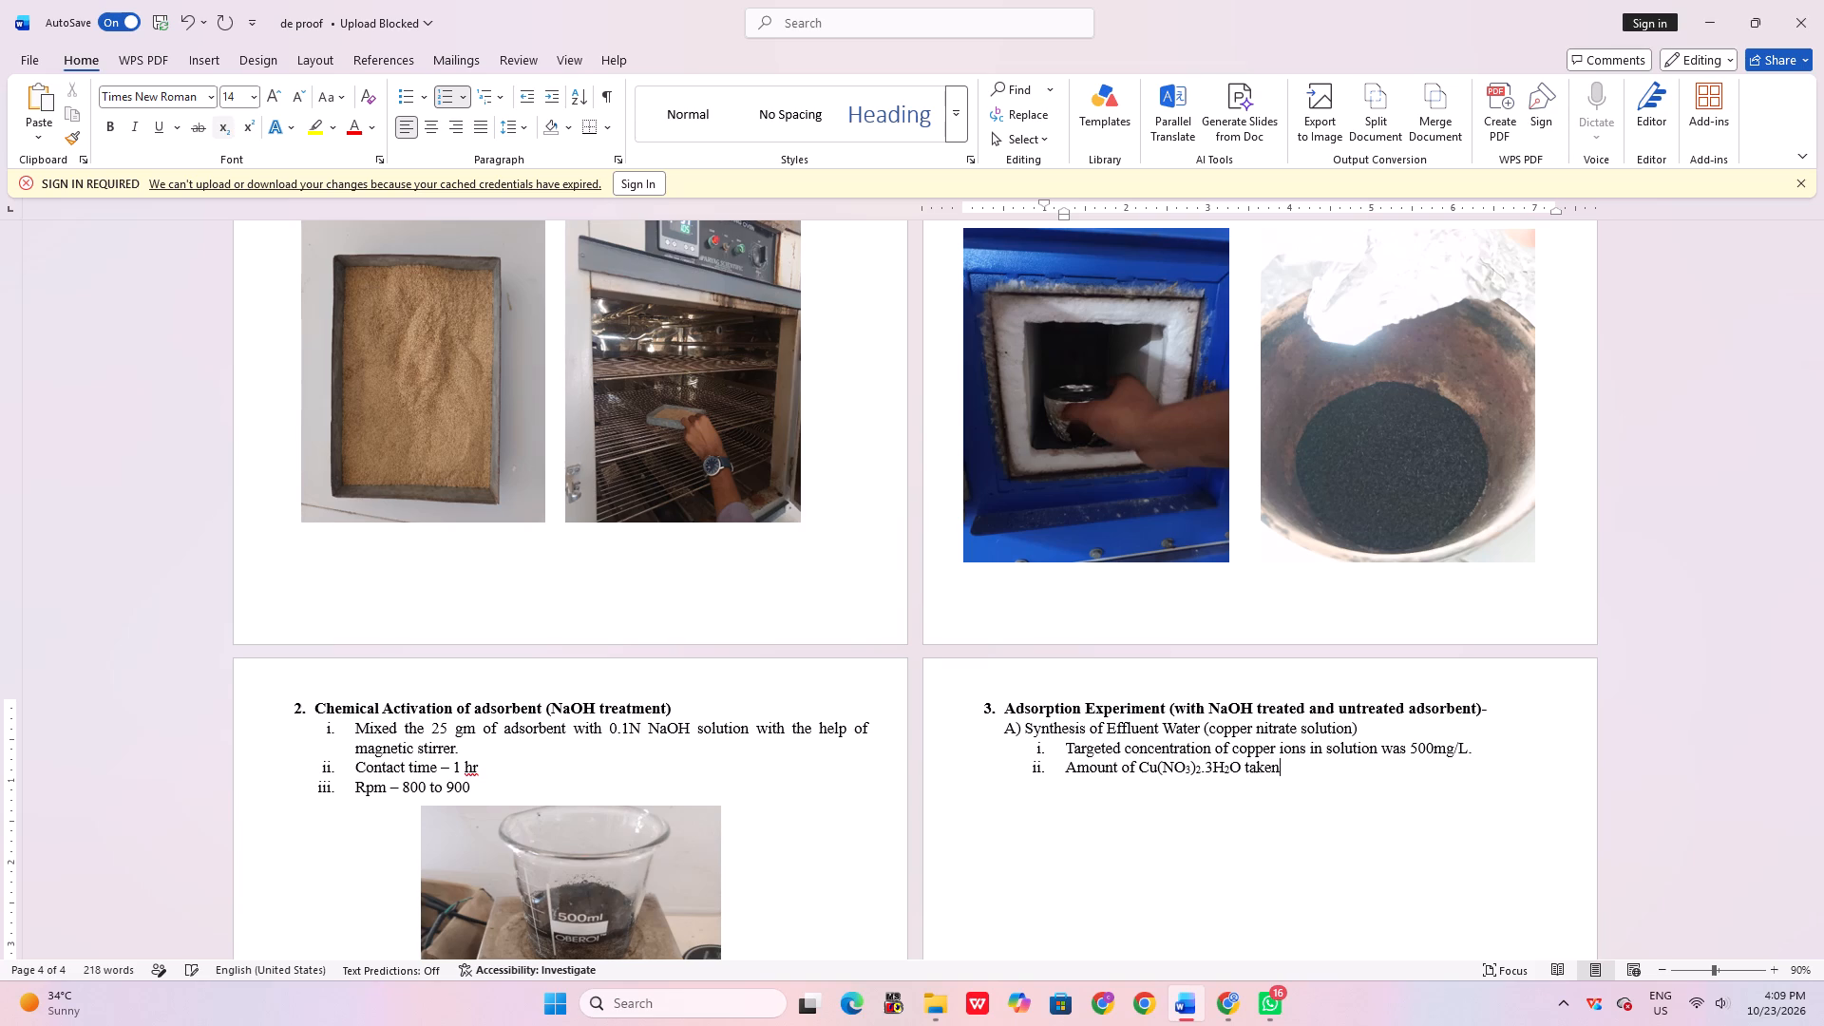
{"action": "key", "text": "space"}
{"action": "key", "text": "semicolon"}
{"action": "key", "text": "BackSpace"}
{"action": "key", "text": "ctrl+l"}
{"action": "key", "text": "BackSpace"}
{"action": "key", "text": "space"}
{"action": "key", "text": "shift+colon"}
{"action": "key", "text": "minus"}
{"action": "key", "text": "space"}
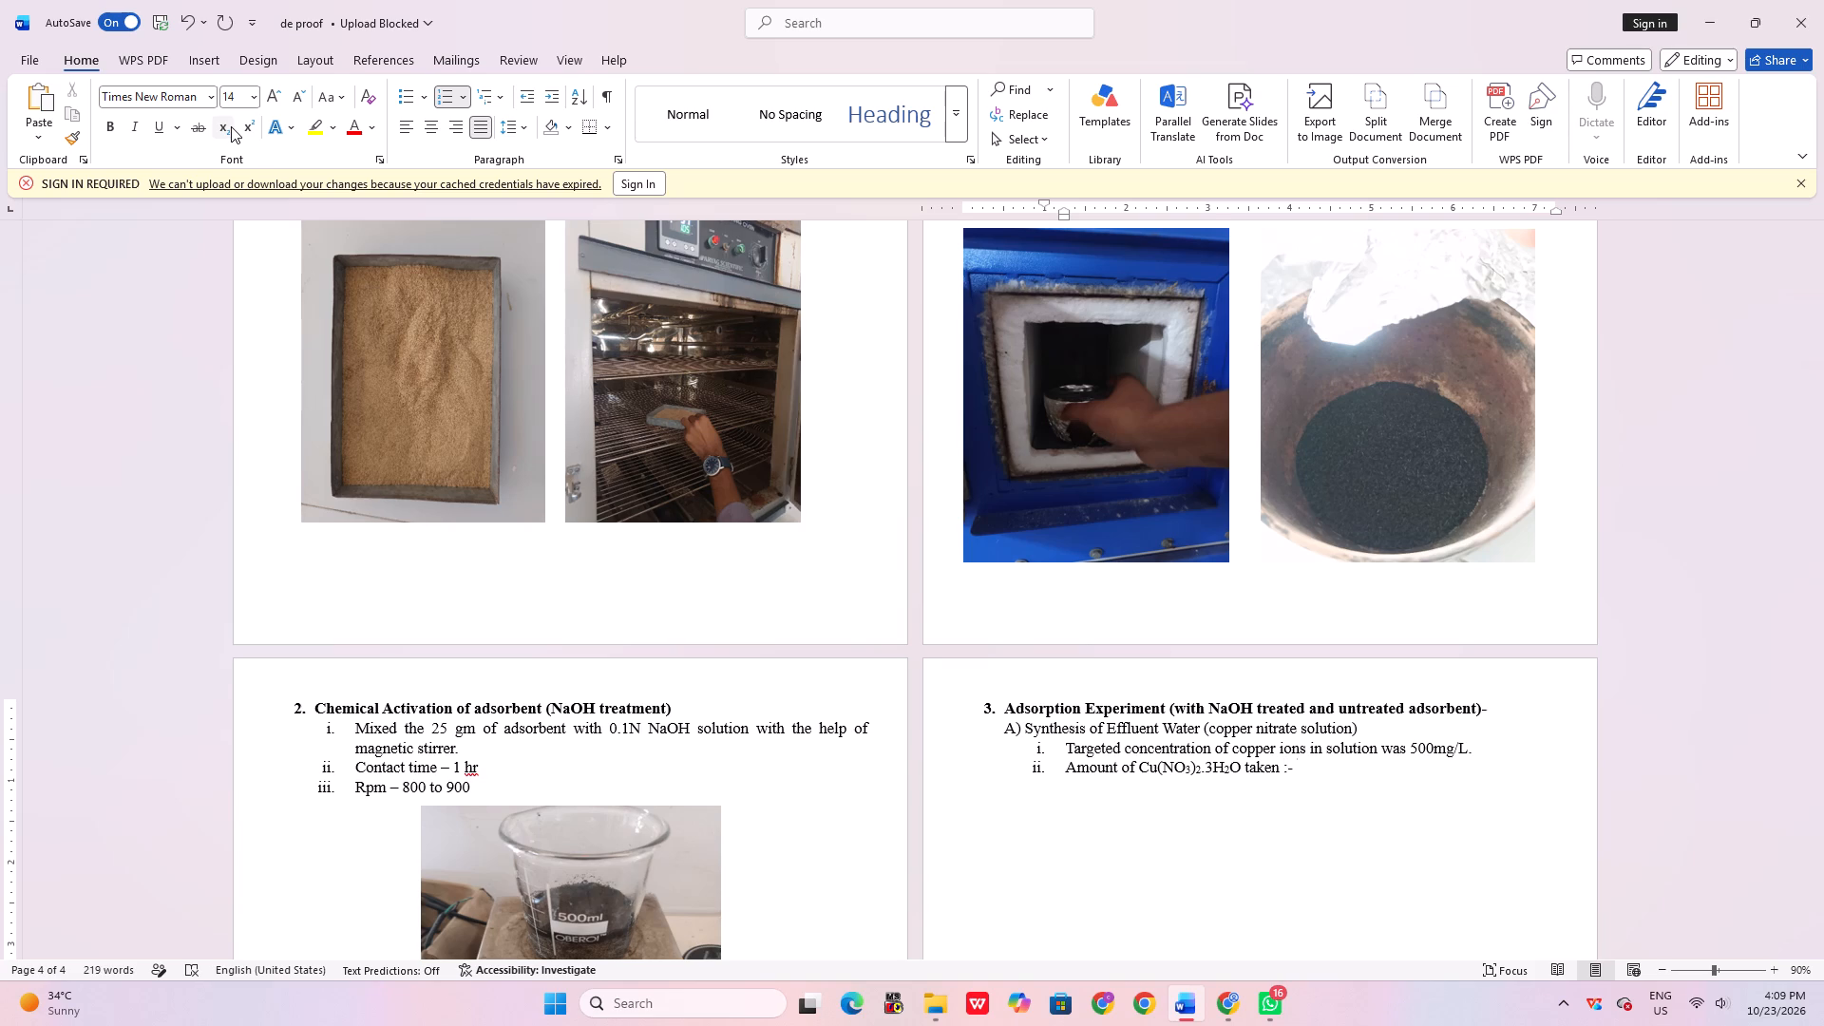
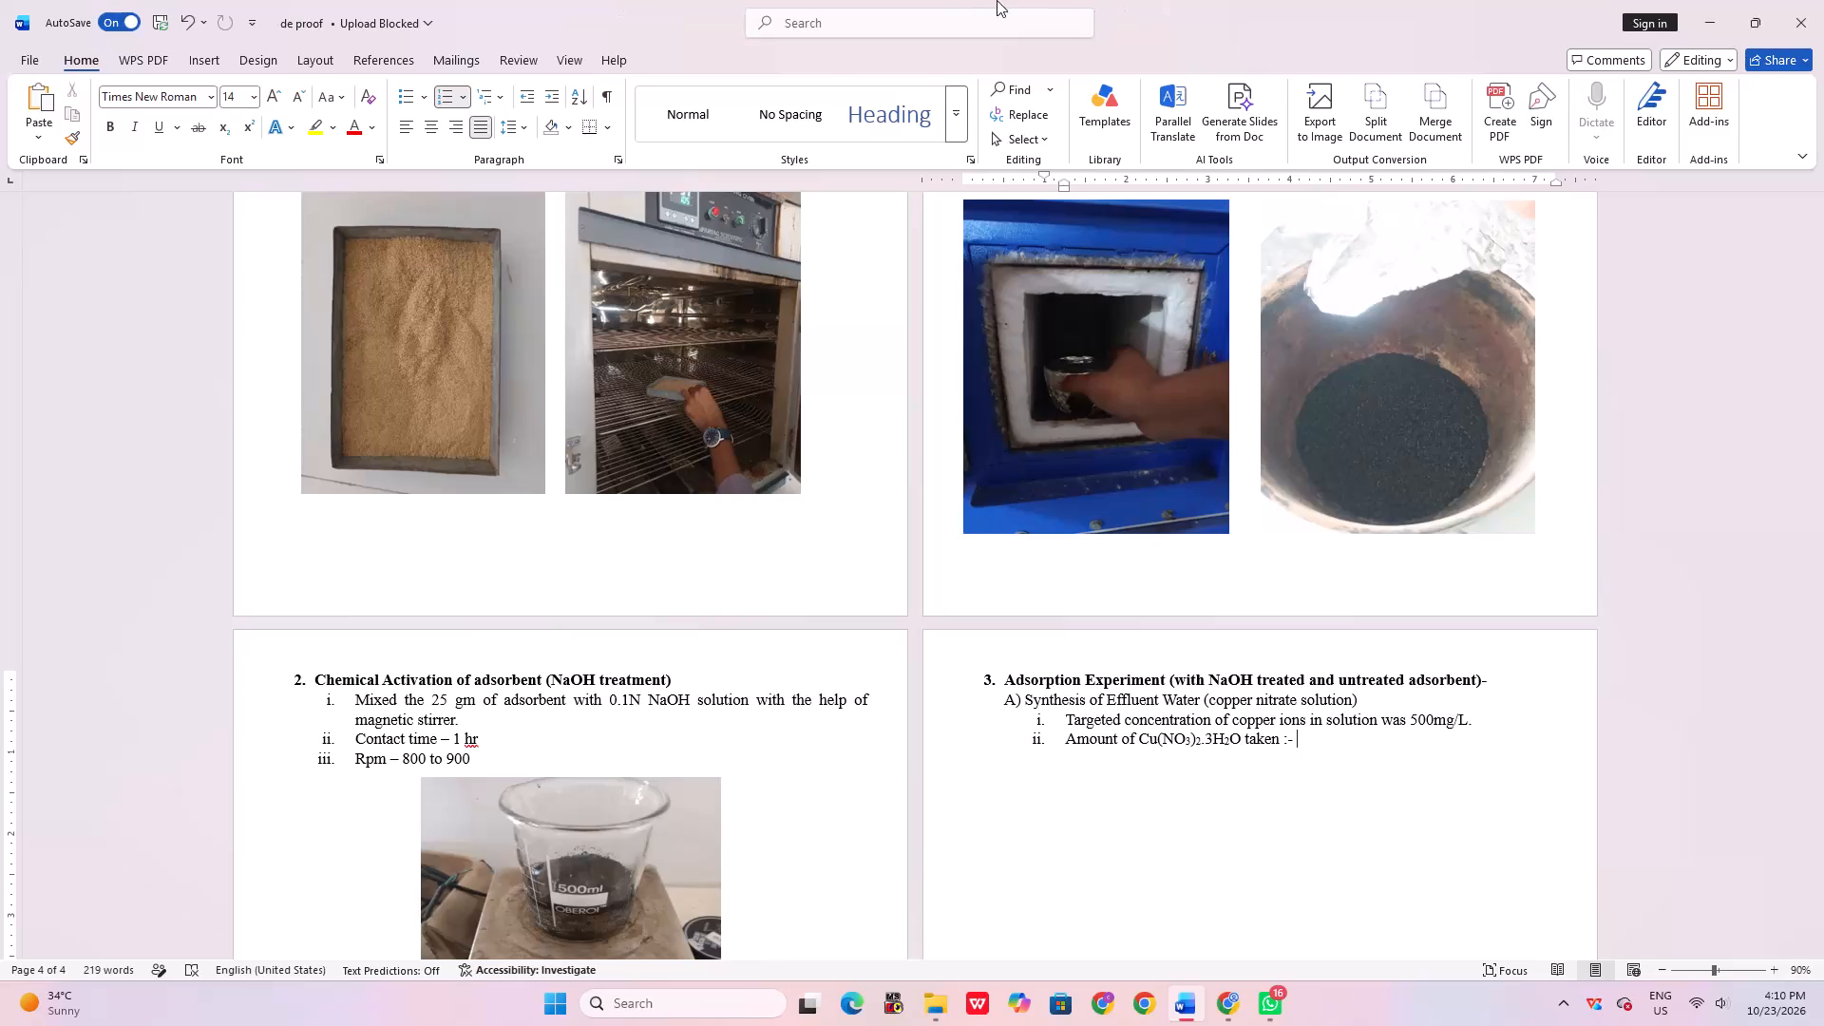
Insert "1L" before "copper nitrate solution" in the parentheses of the Synthesis of Effluent Water line.
{"action": "left_click", "coordinate": [1206, 701]}
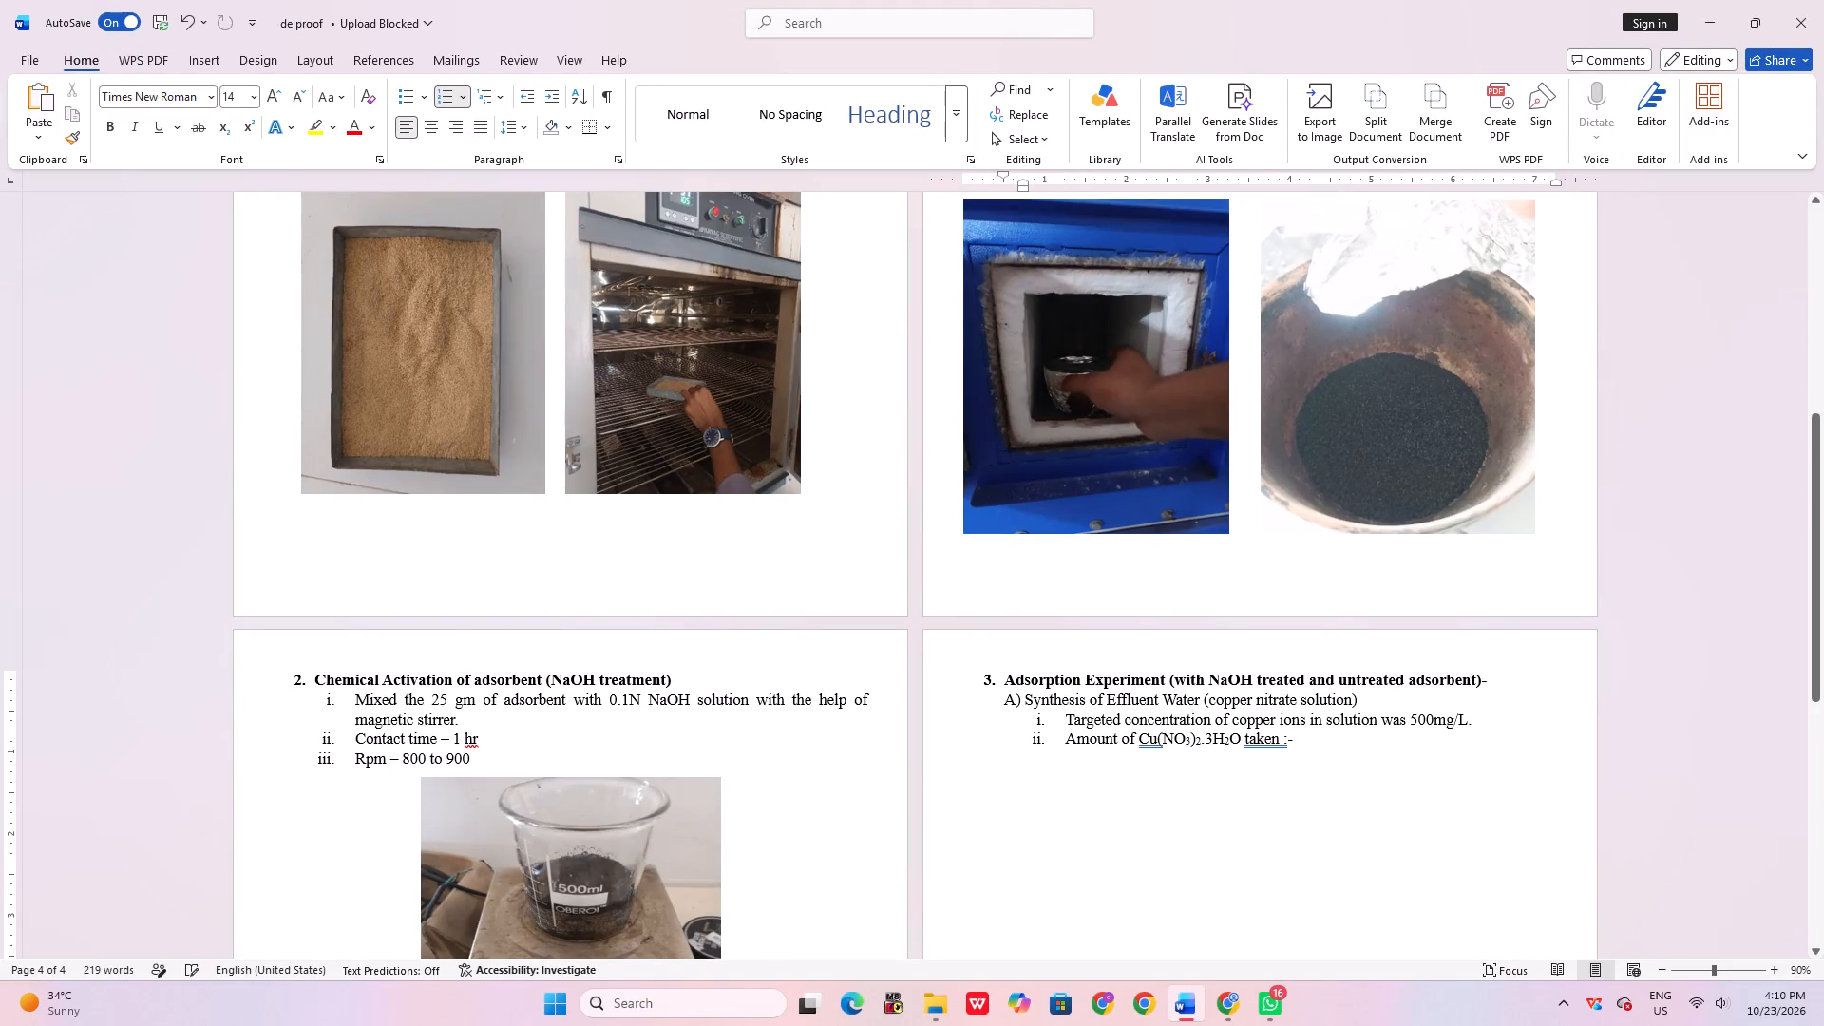
{"action": "key", "text": "1"}
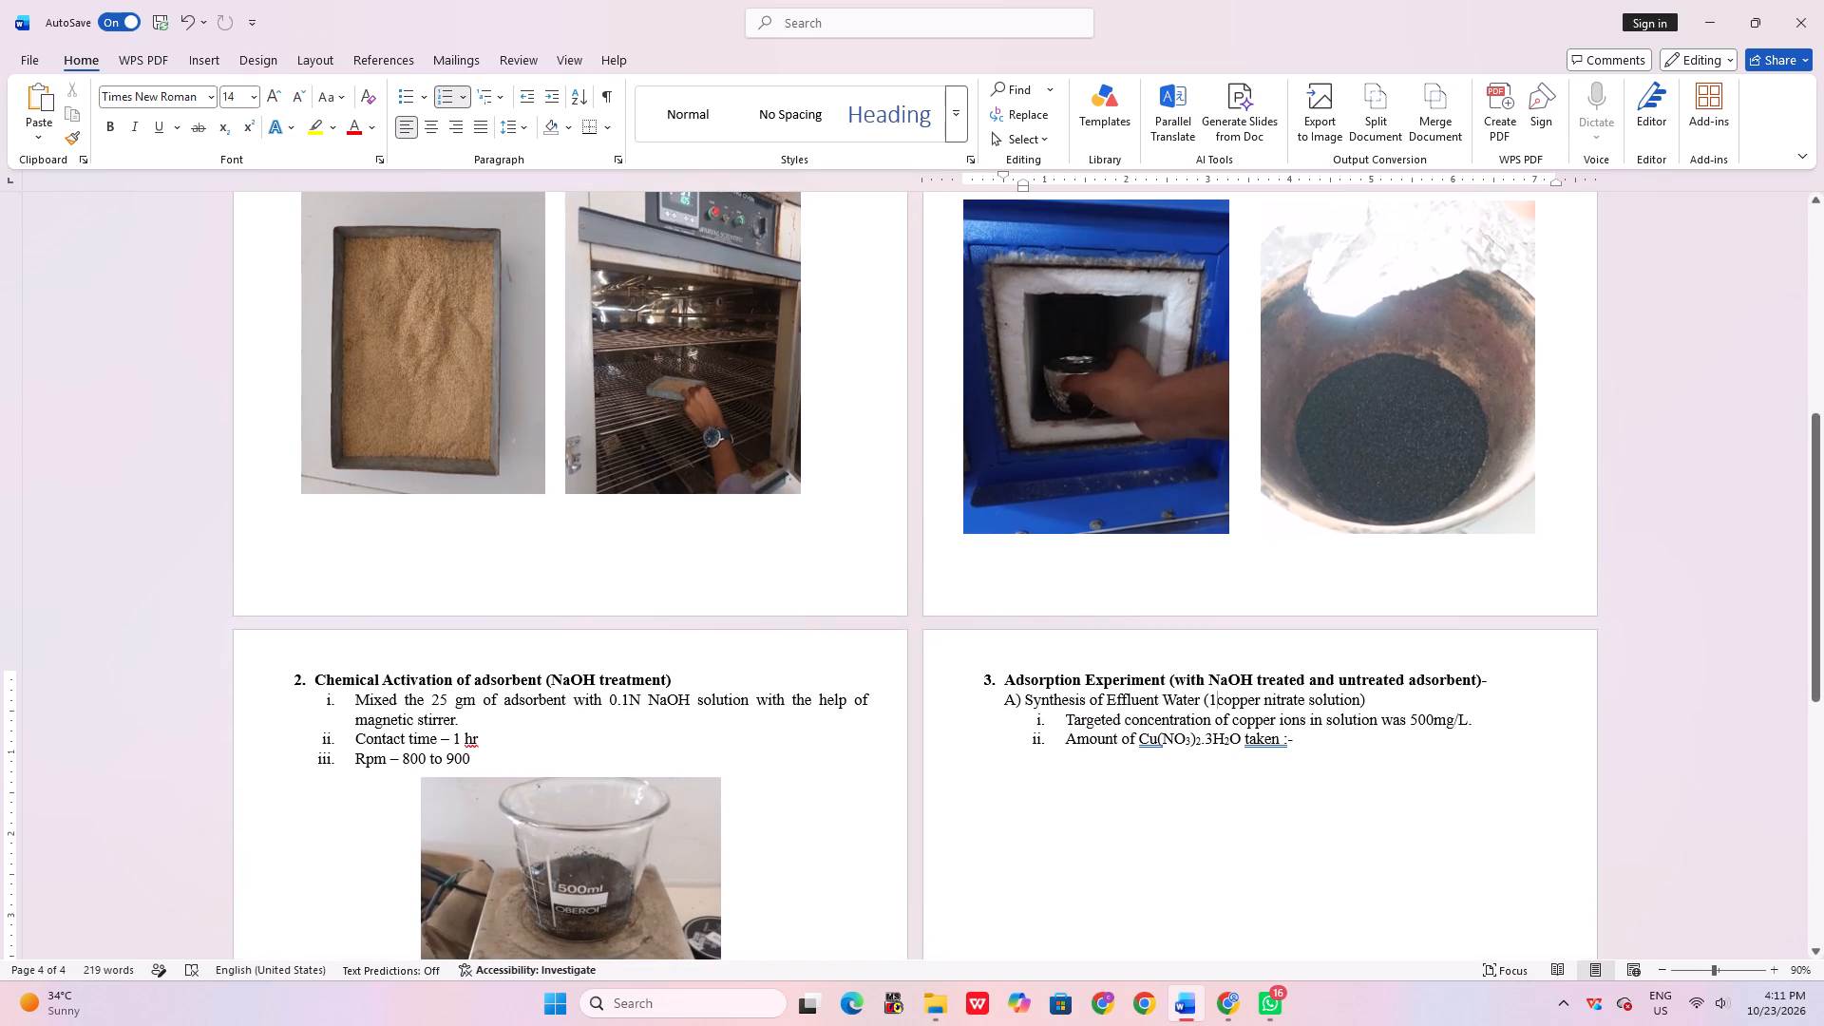
{"action": "type", "text": "L"}
{"action": "key", "text": "space"}
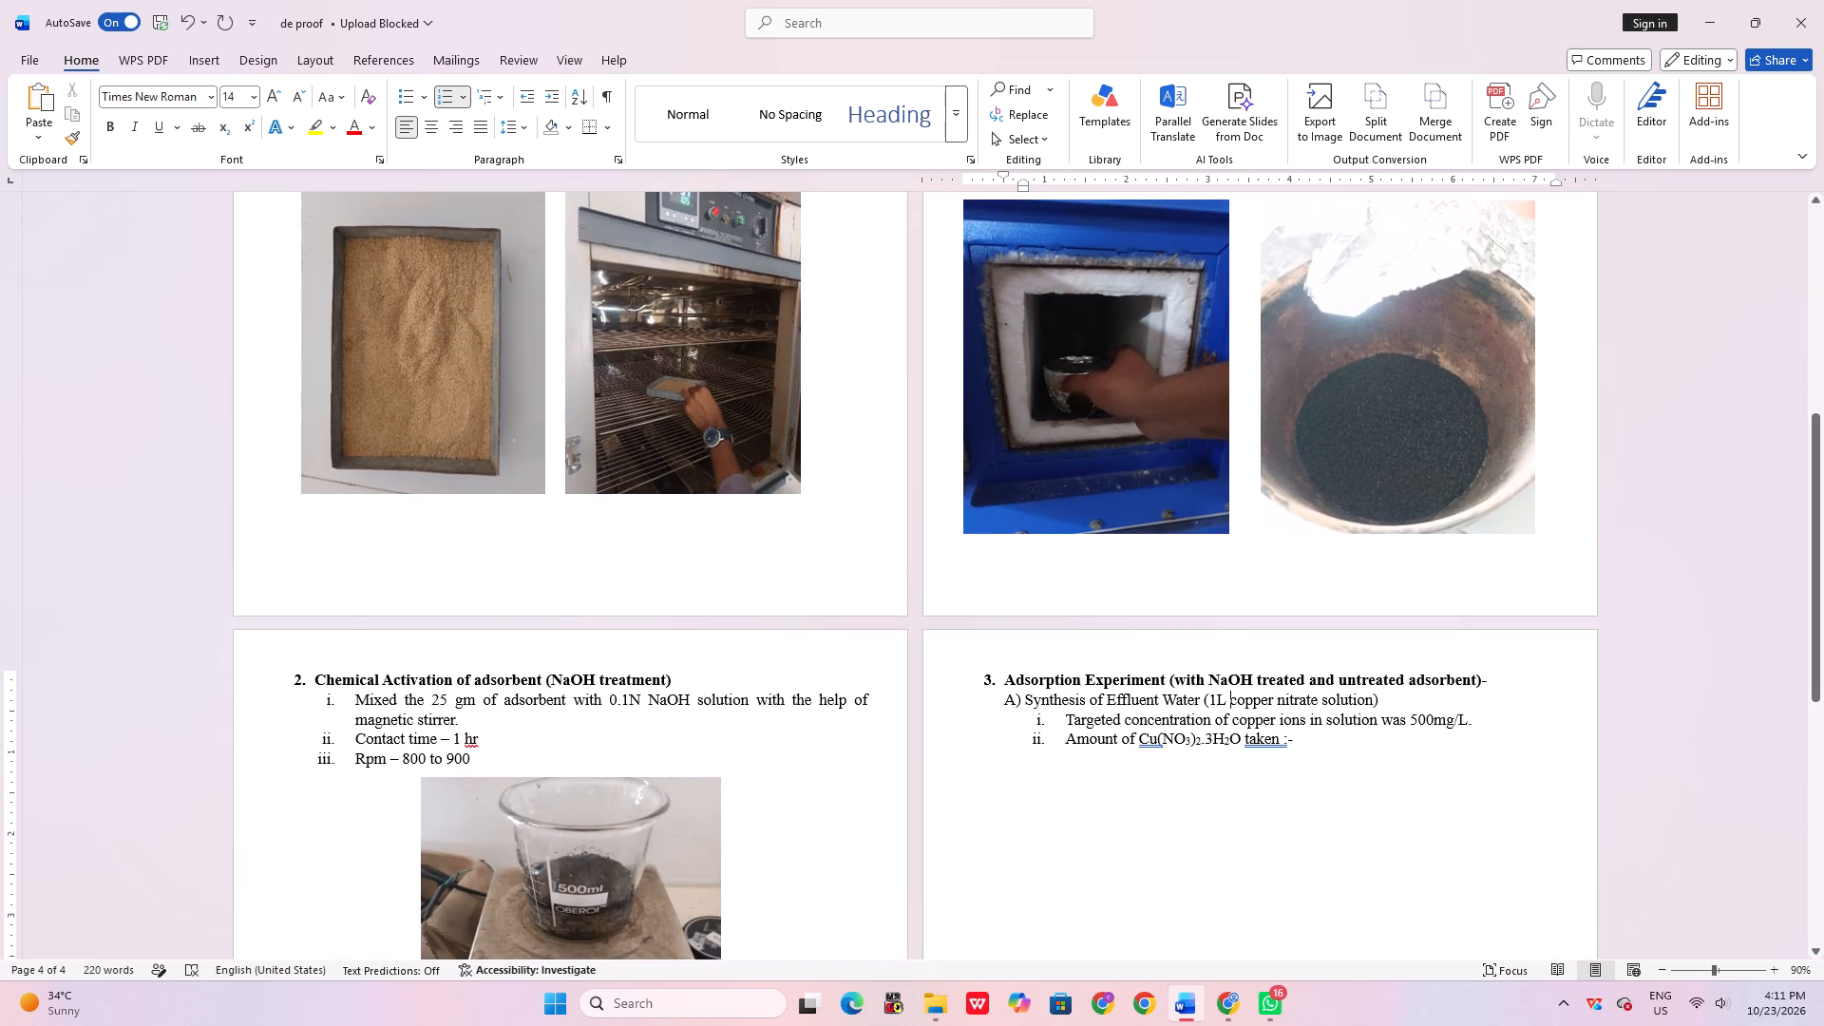
Apply the grammar suggestion "taken:" in item ii to remove the space before the colon, and add a space after the dash.
{"action": "left_click", "coordinate": [1321, 745]}
{"action": "left_click", "coordinate": [1144, 778]}
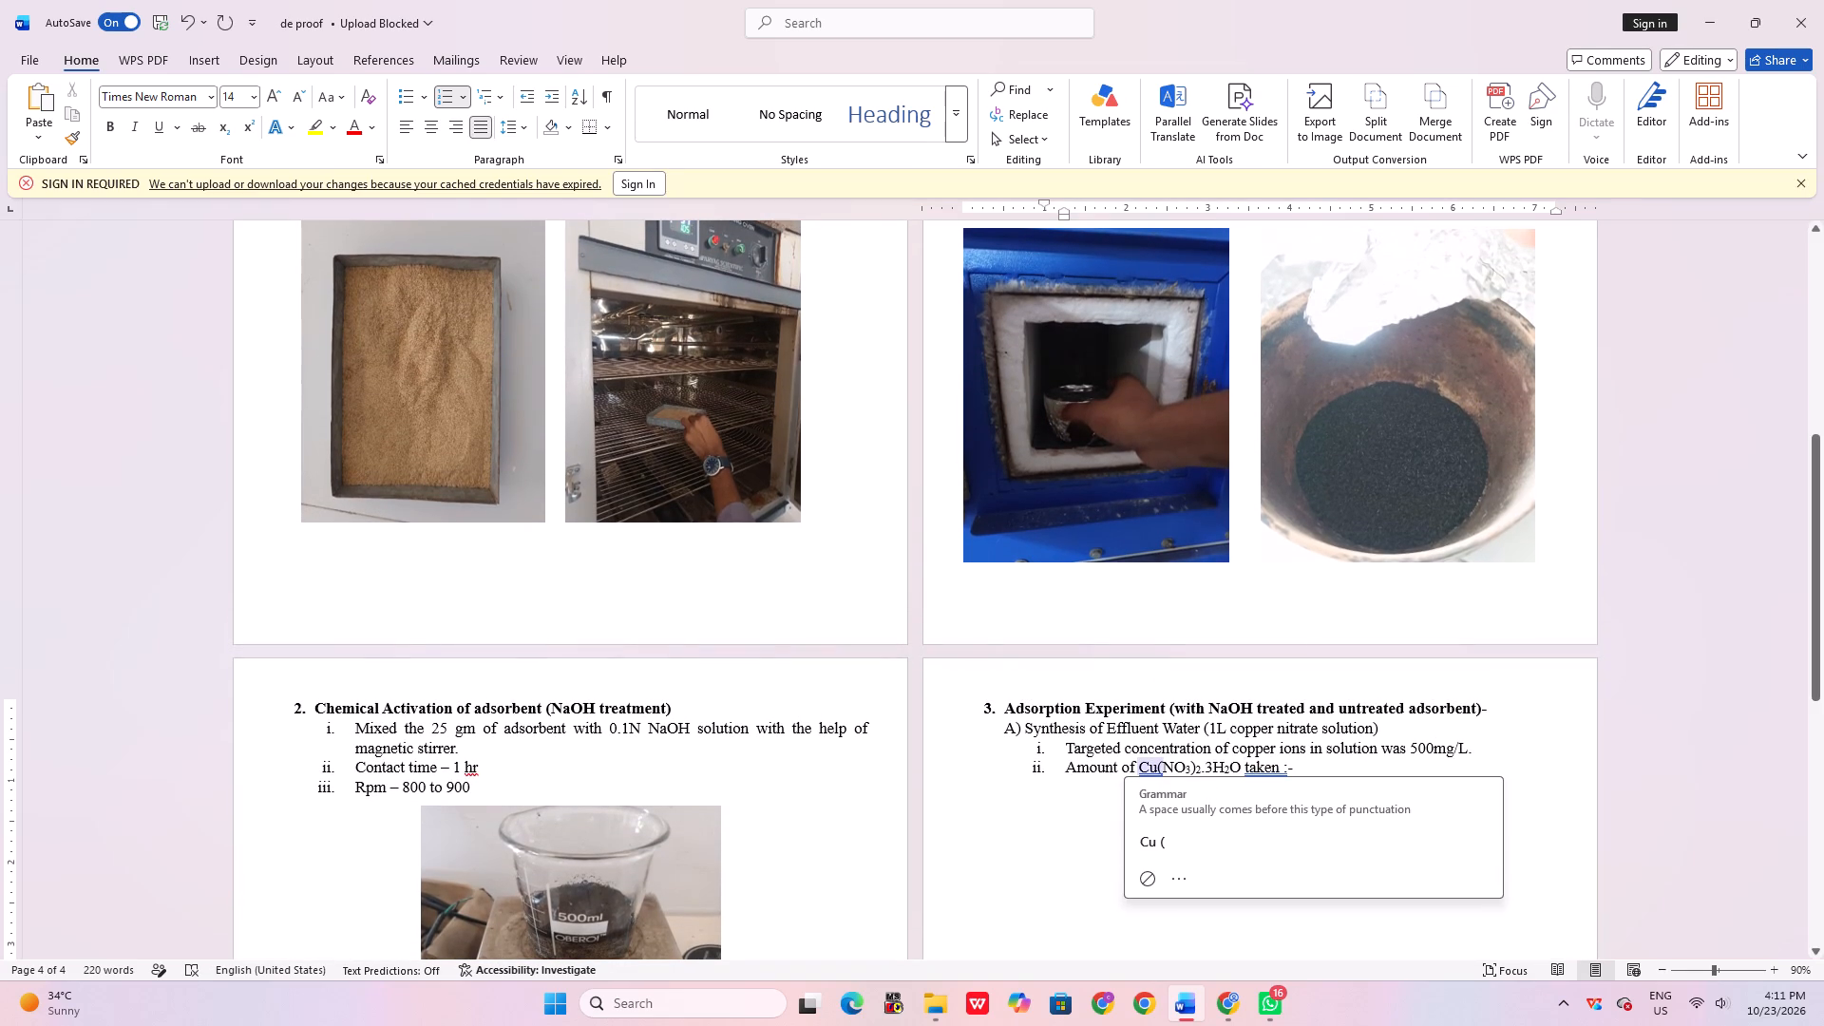
{"action": "left_click", "coordinate": [1266, 768]}
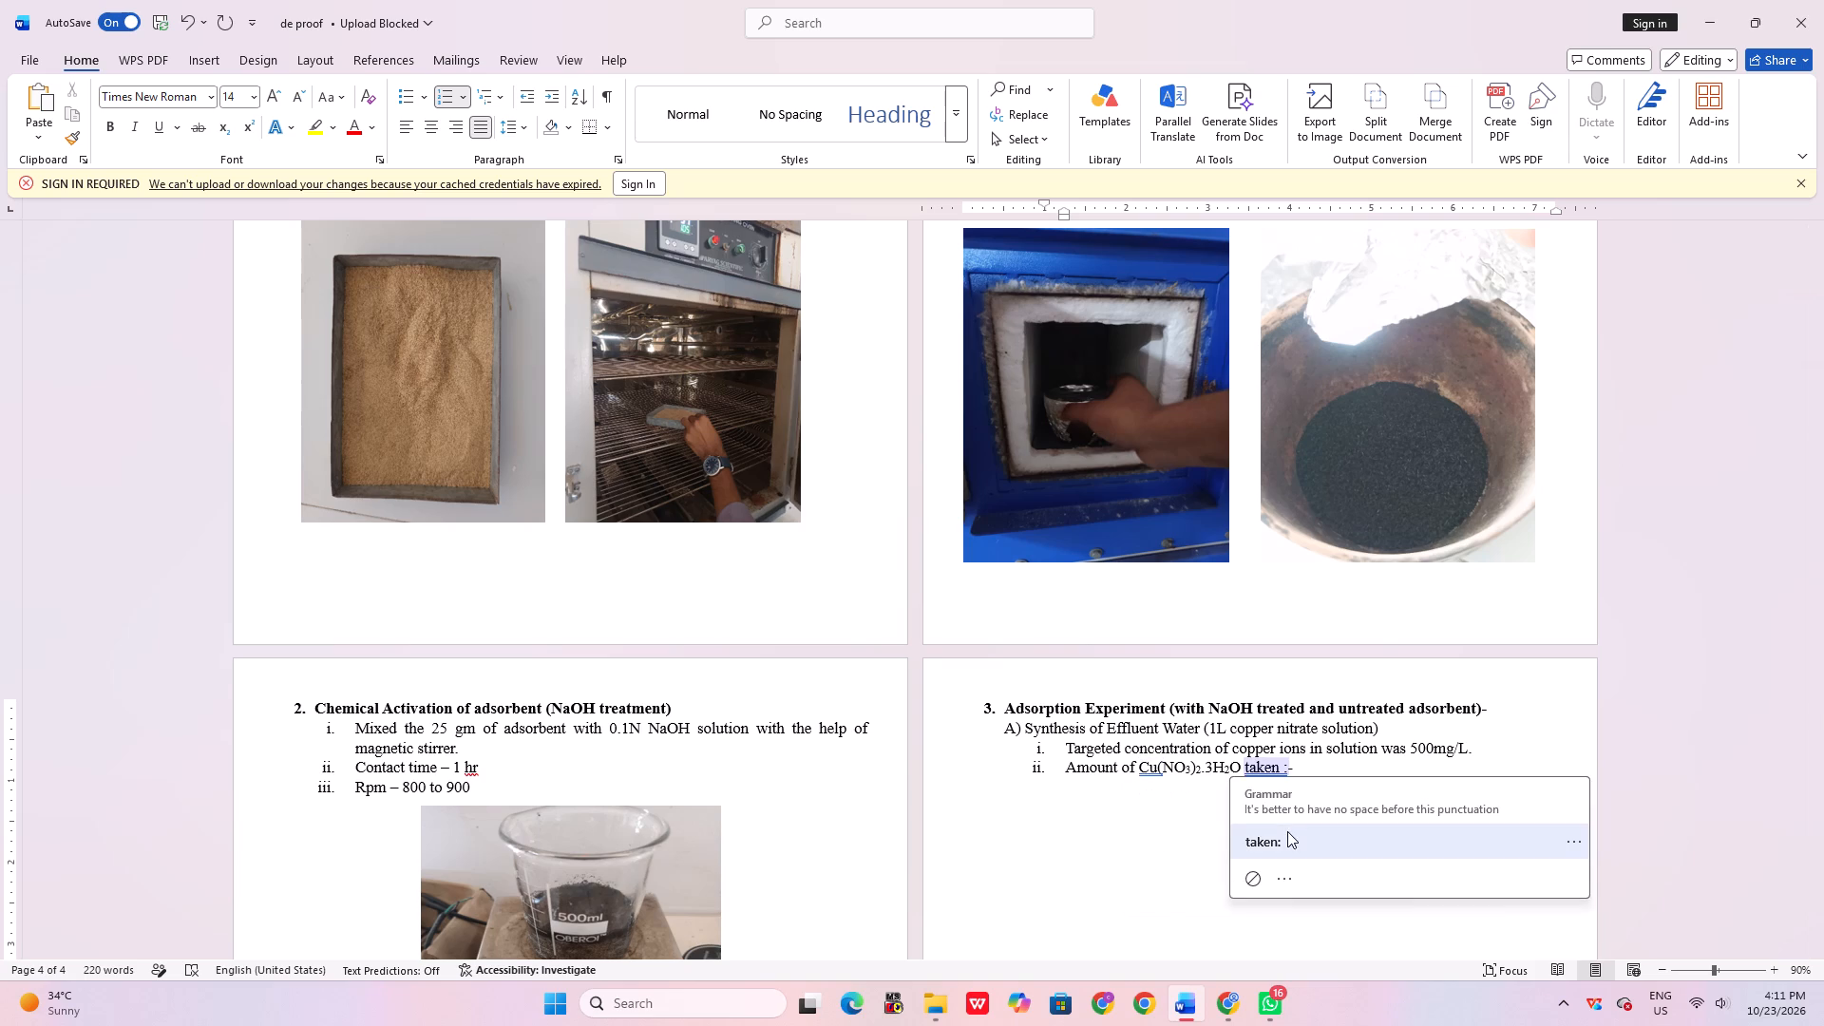
{"action": "left_click", "coordinate": [1287, 831]}
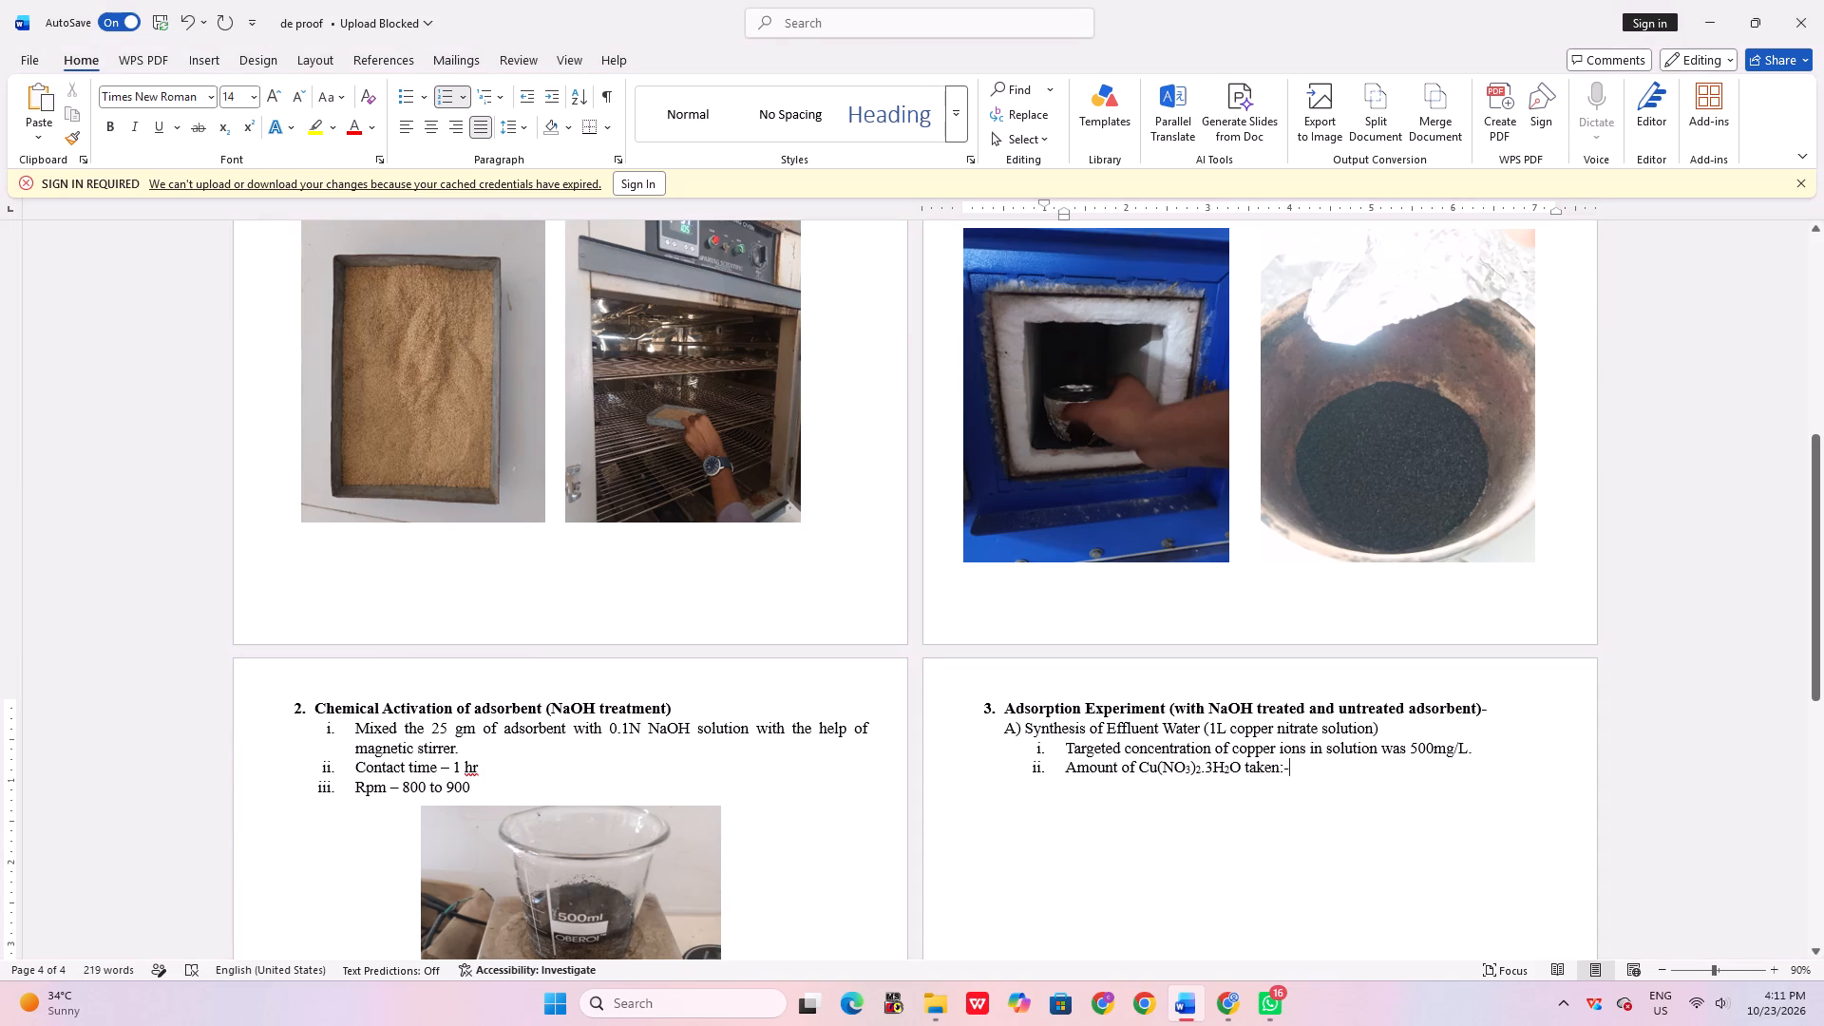
{"action": "key", "text": "space"}
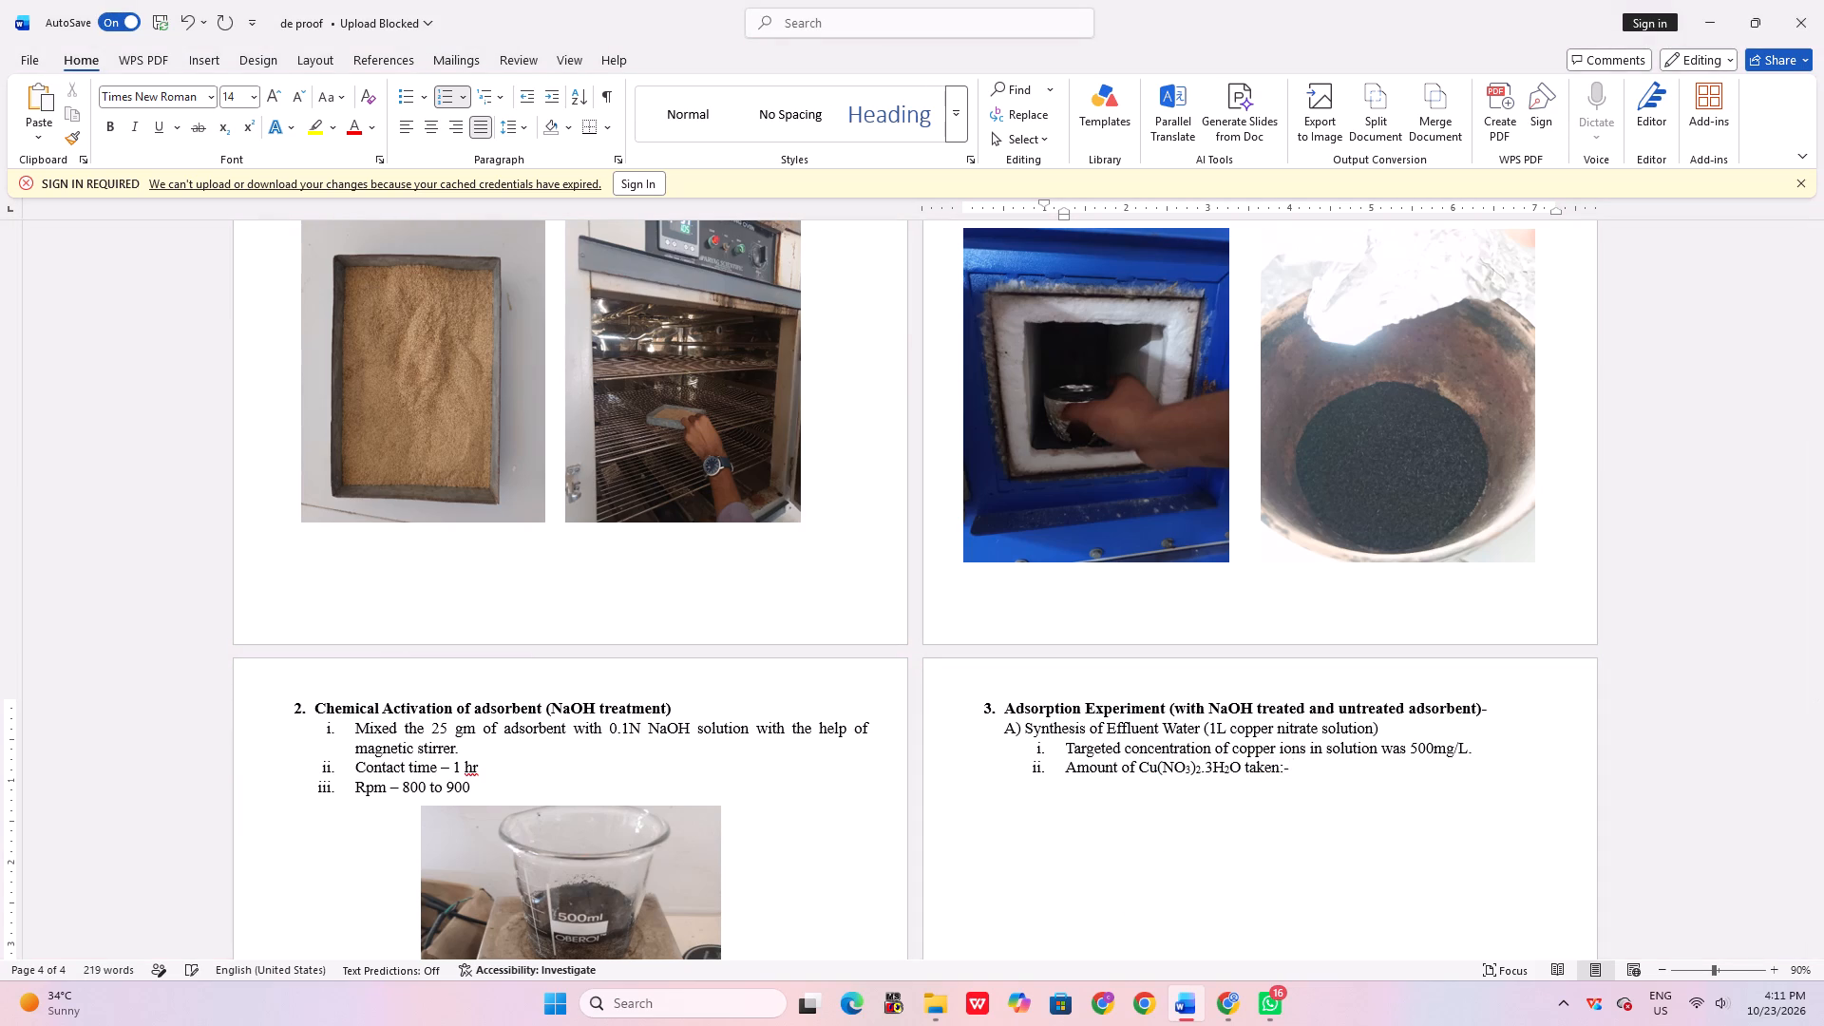
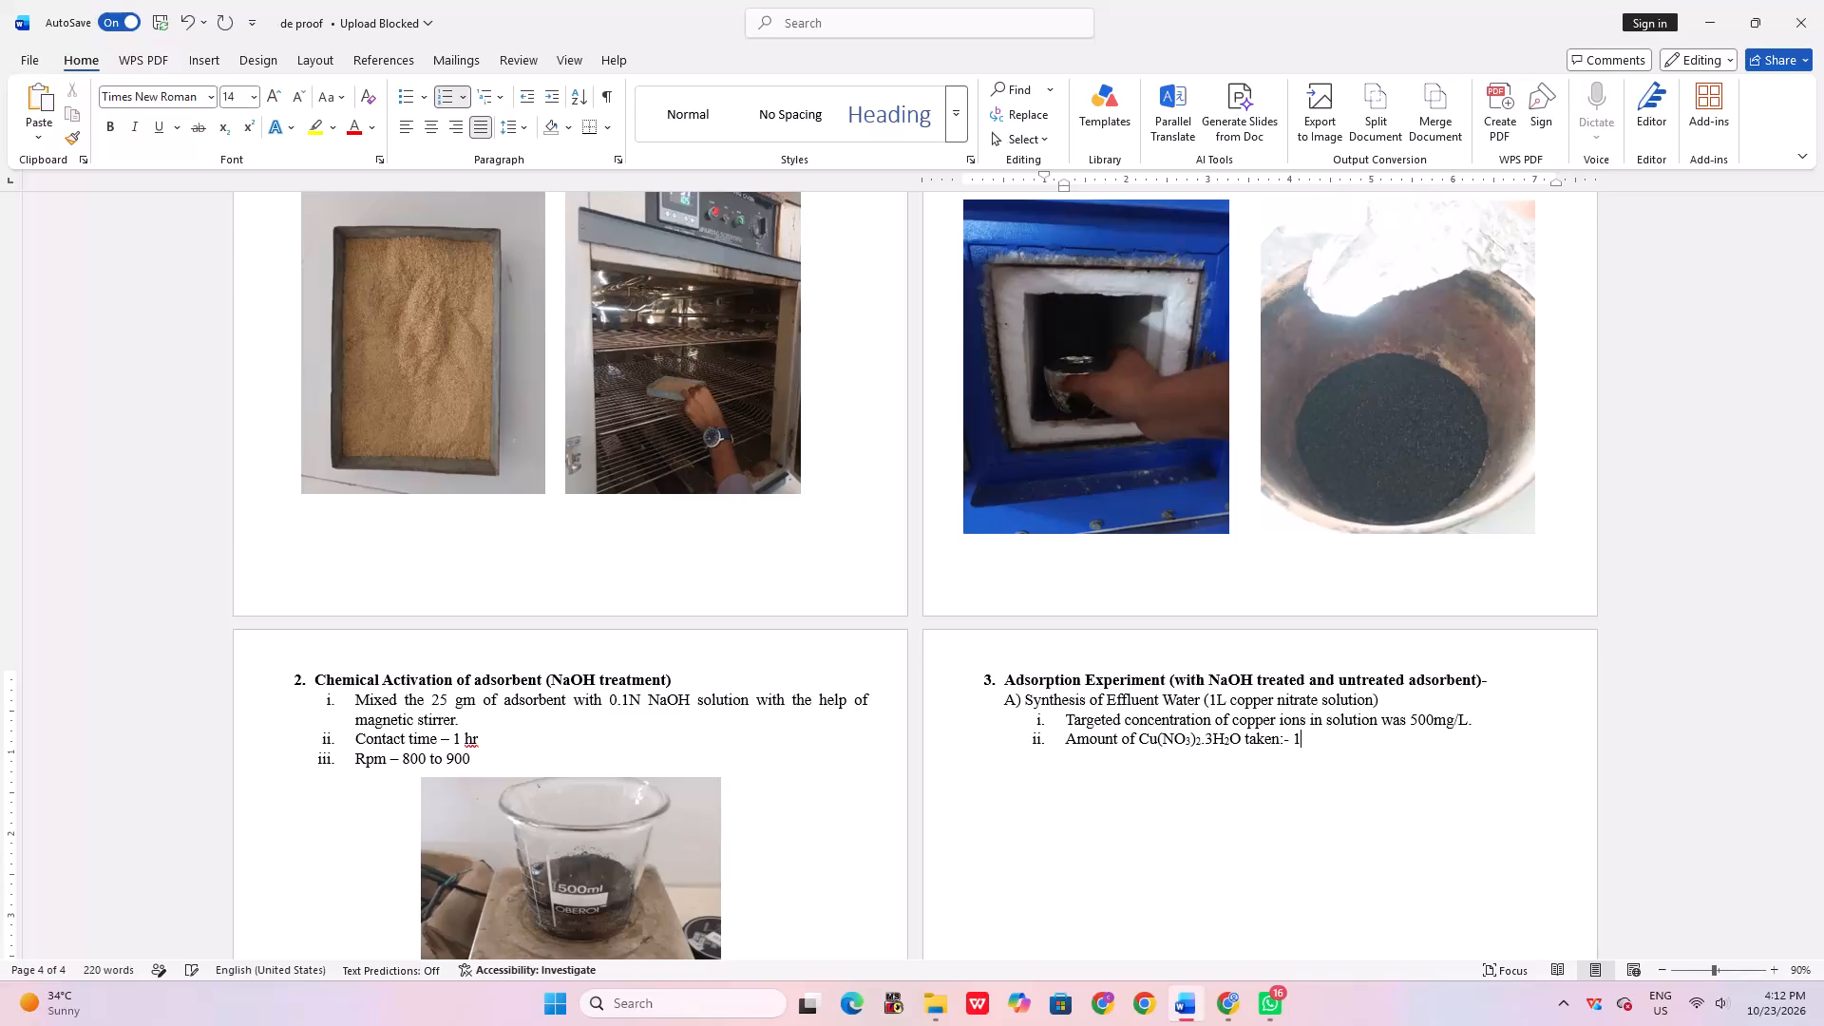
Complete the Cu(NO3)2.3H2O amount in item ii as 1.90gm.
{"action": "key", "text": "period"}
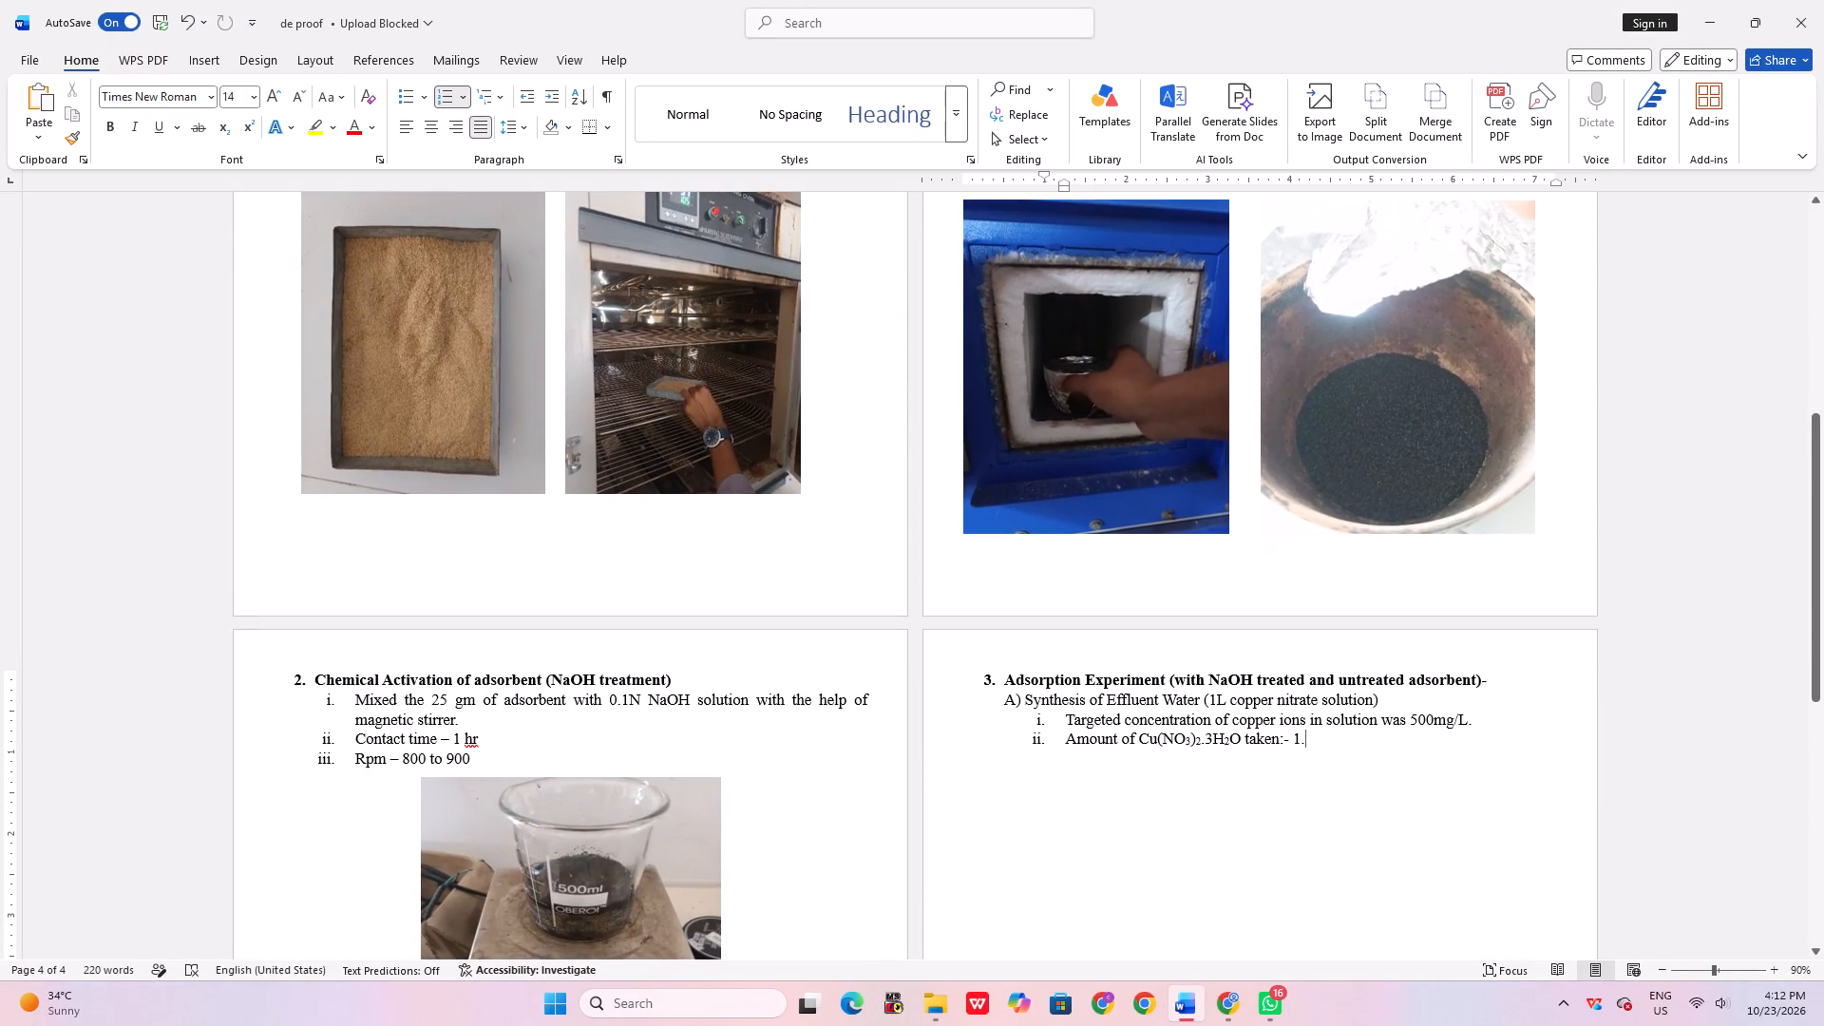
{"action": "key", "text": "9"}
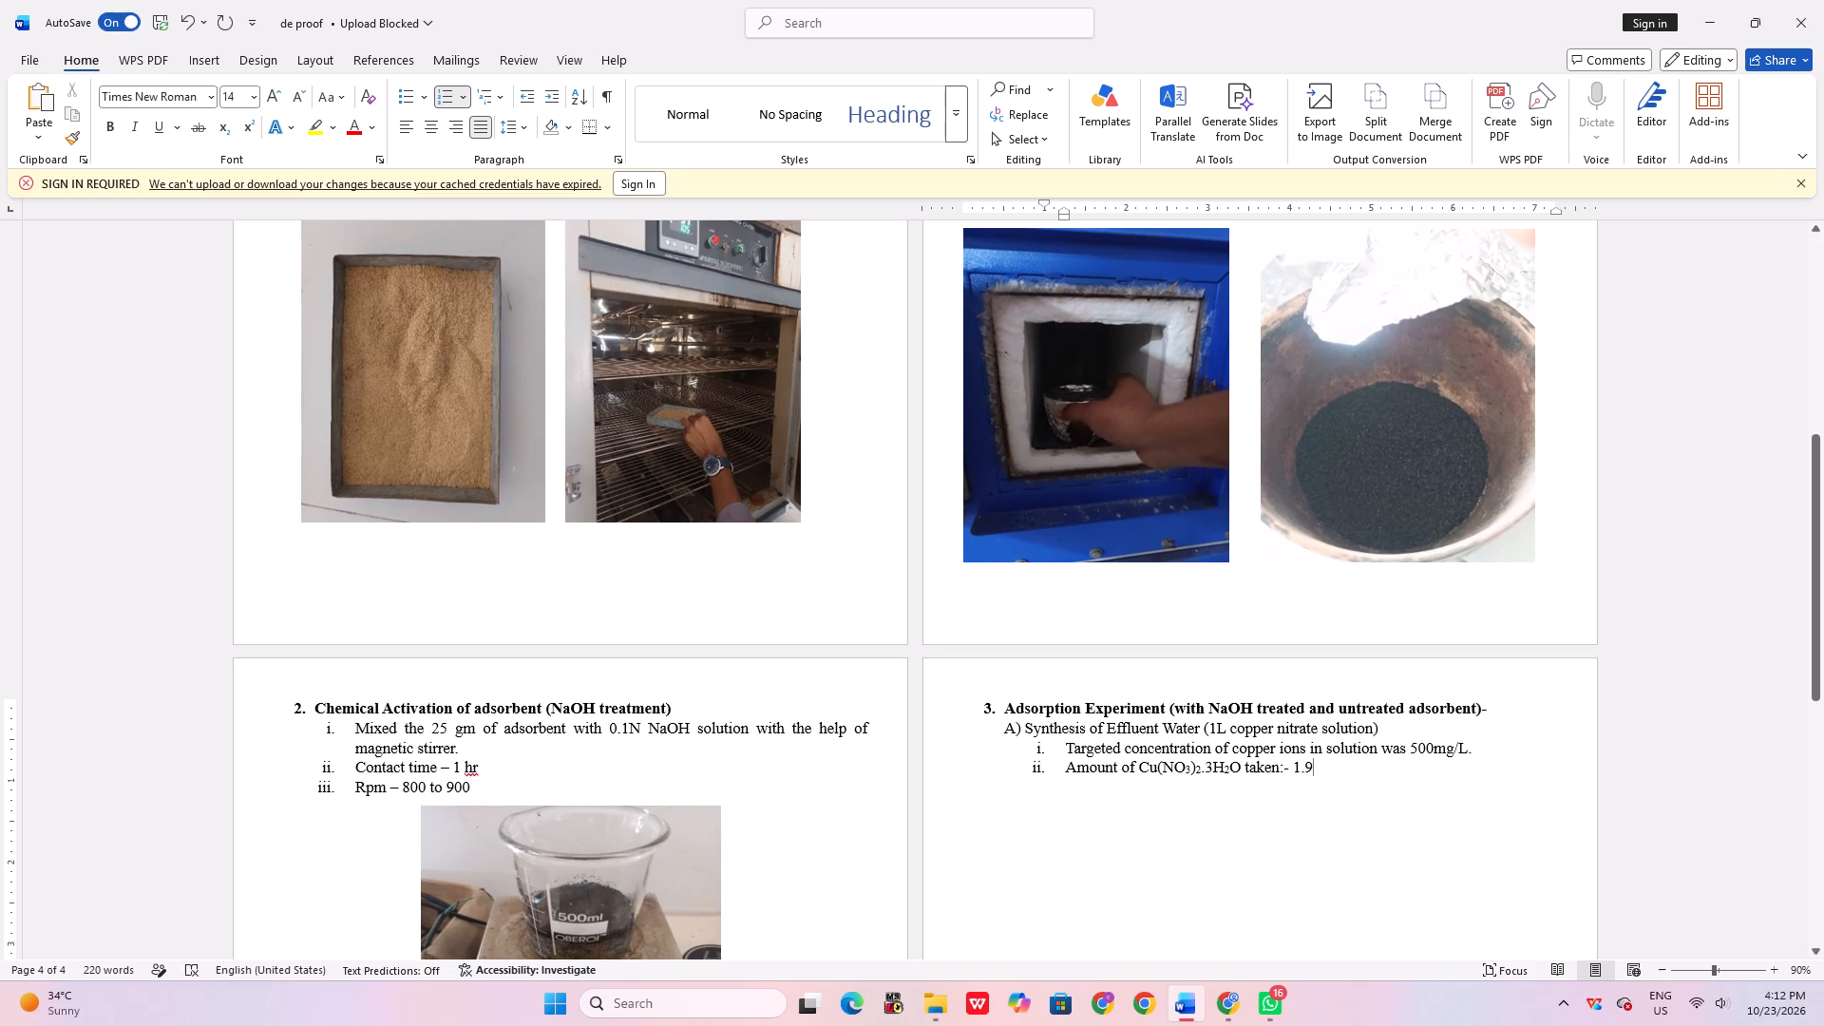
{"action": "key", "text": "0"}
{"action": "type", "text": "11"}
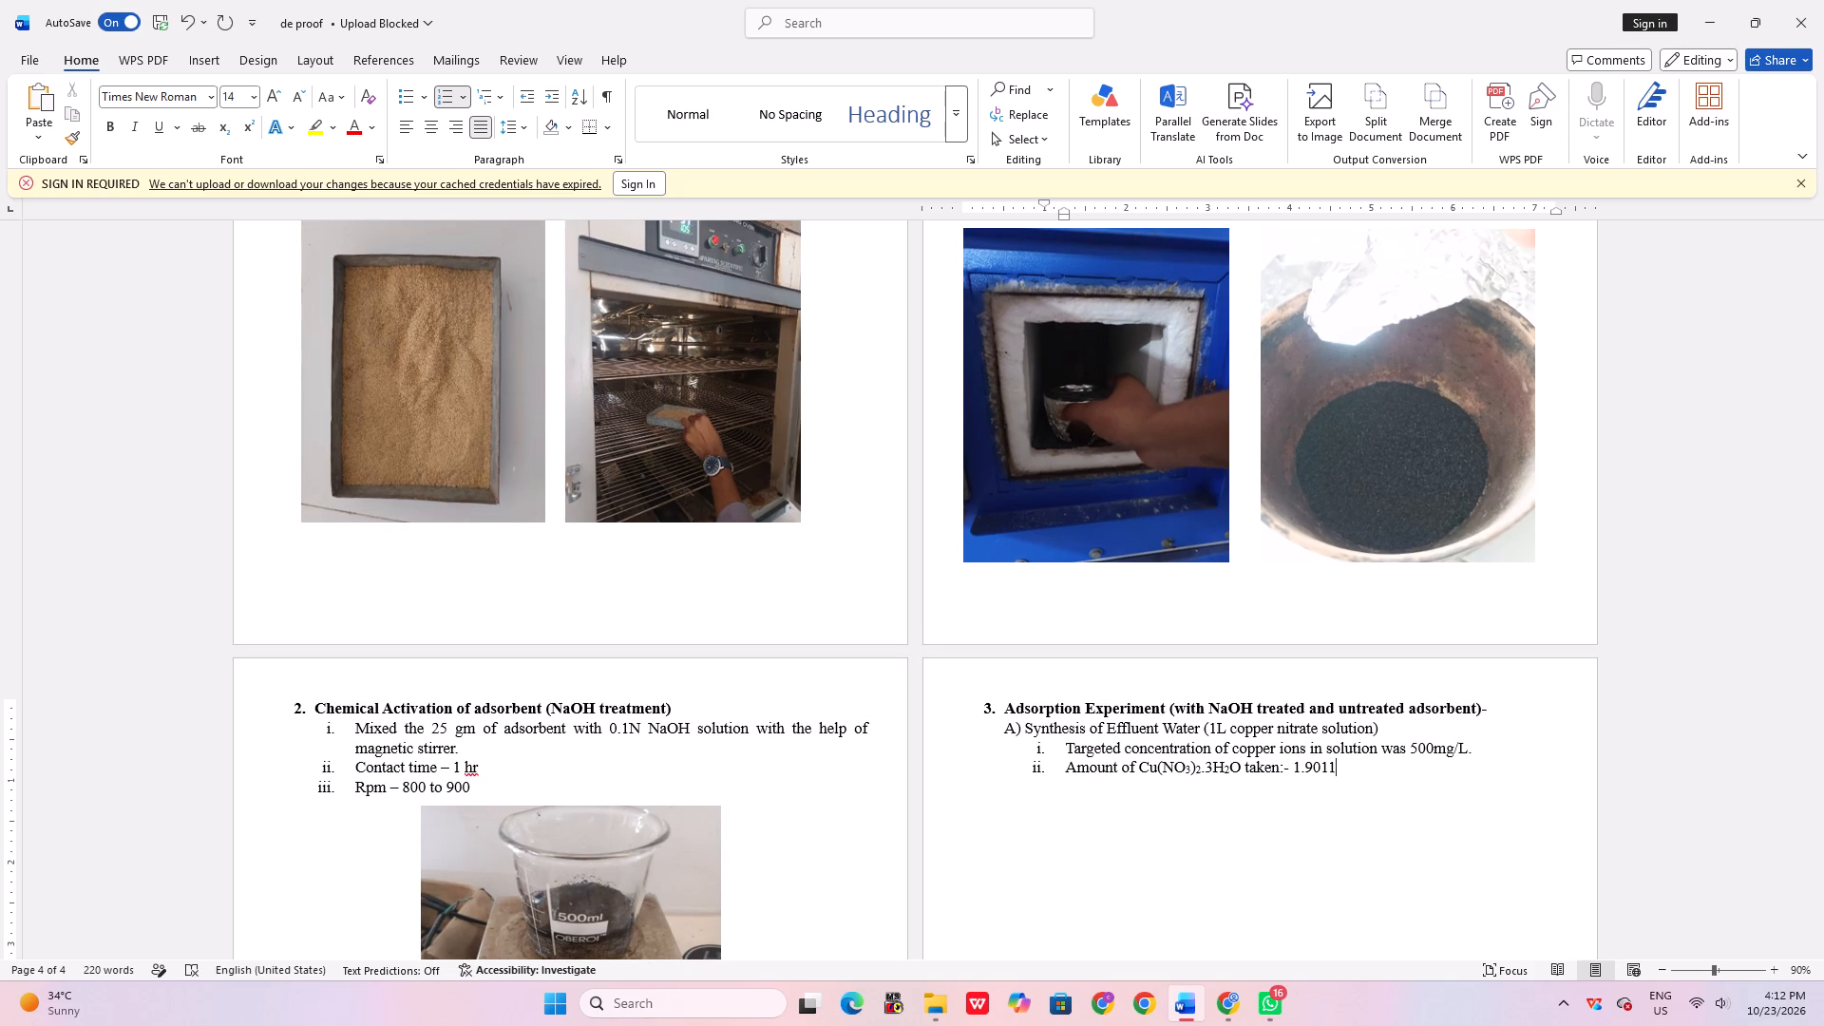
{"action": "key", "text": "BackSpace"}
{"action": "key", "text": "BackSpace"}
{"action": "type", "text": "gm"}
Add an unnumbered line under item ii giving the molarity as 0.00787M, with a colon and dash after the label.
{"action": "key", "text": "Return"}
{"action": "key", "text": "BackSpace"}
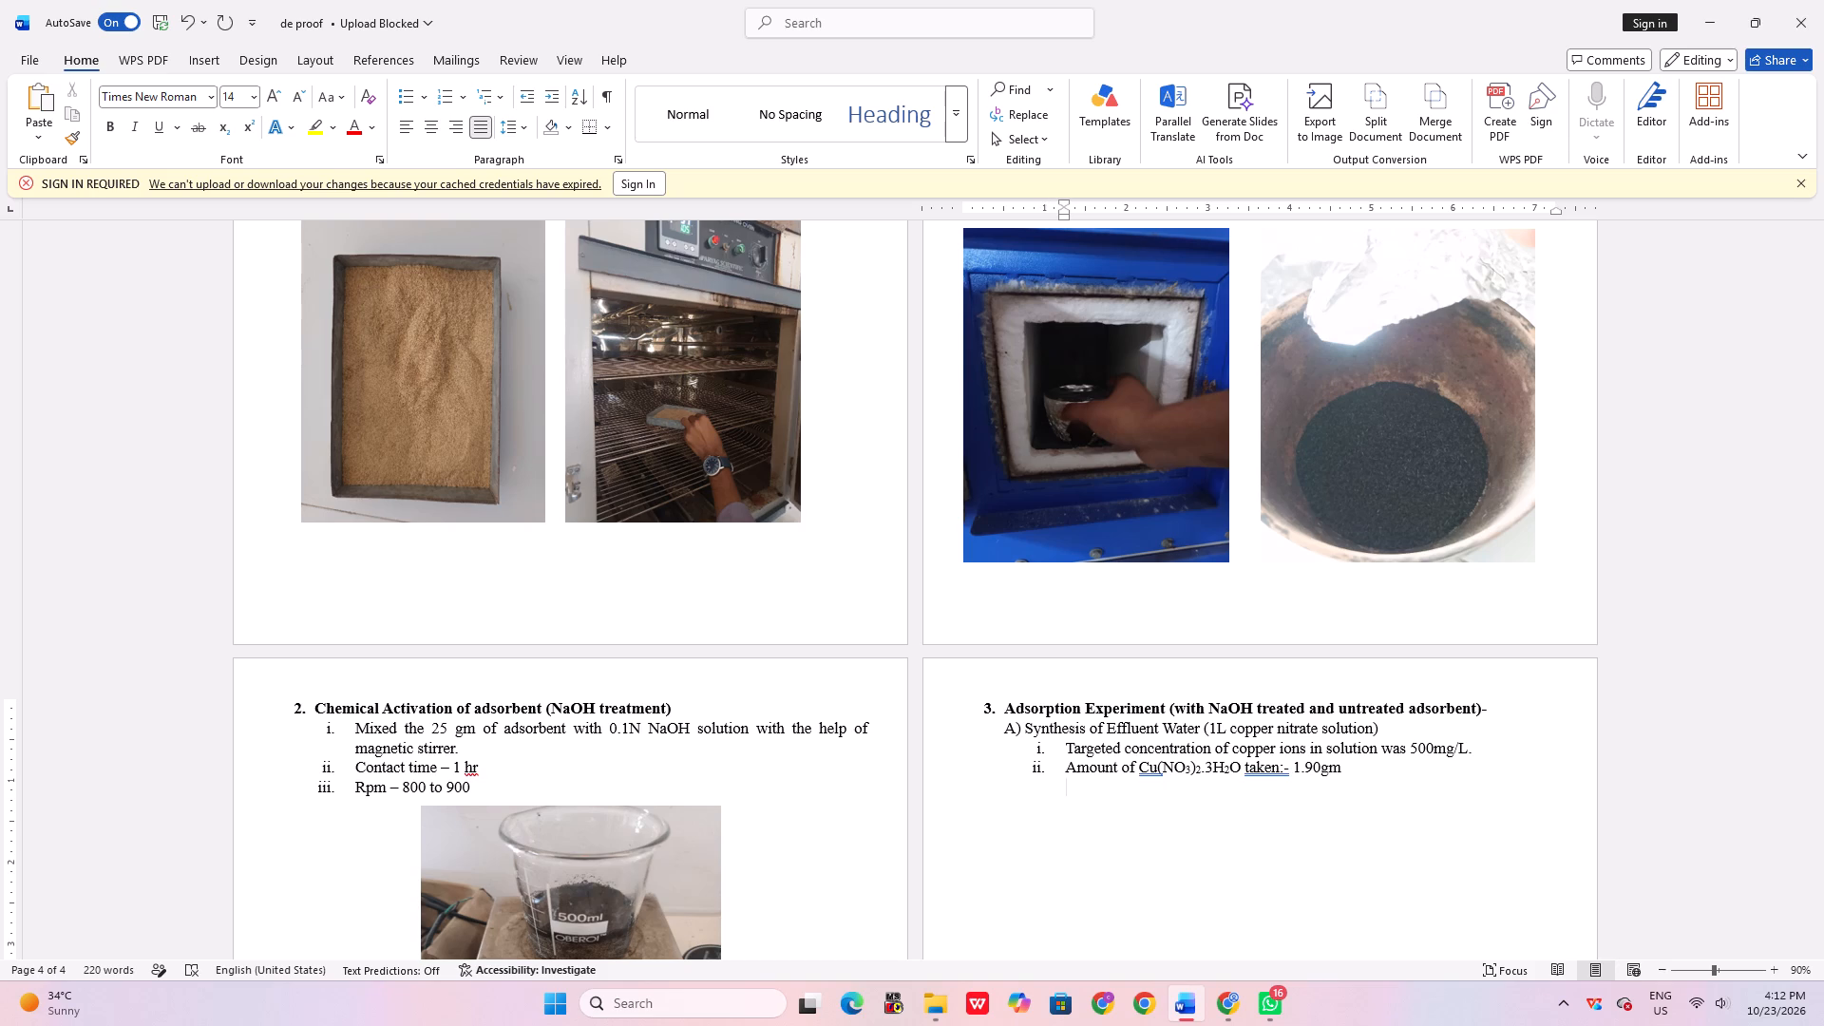
{"action": "type", "text": "molatiry"}
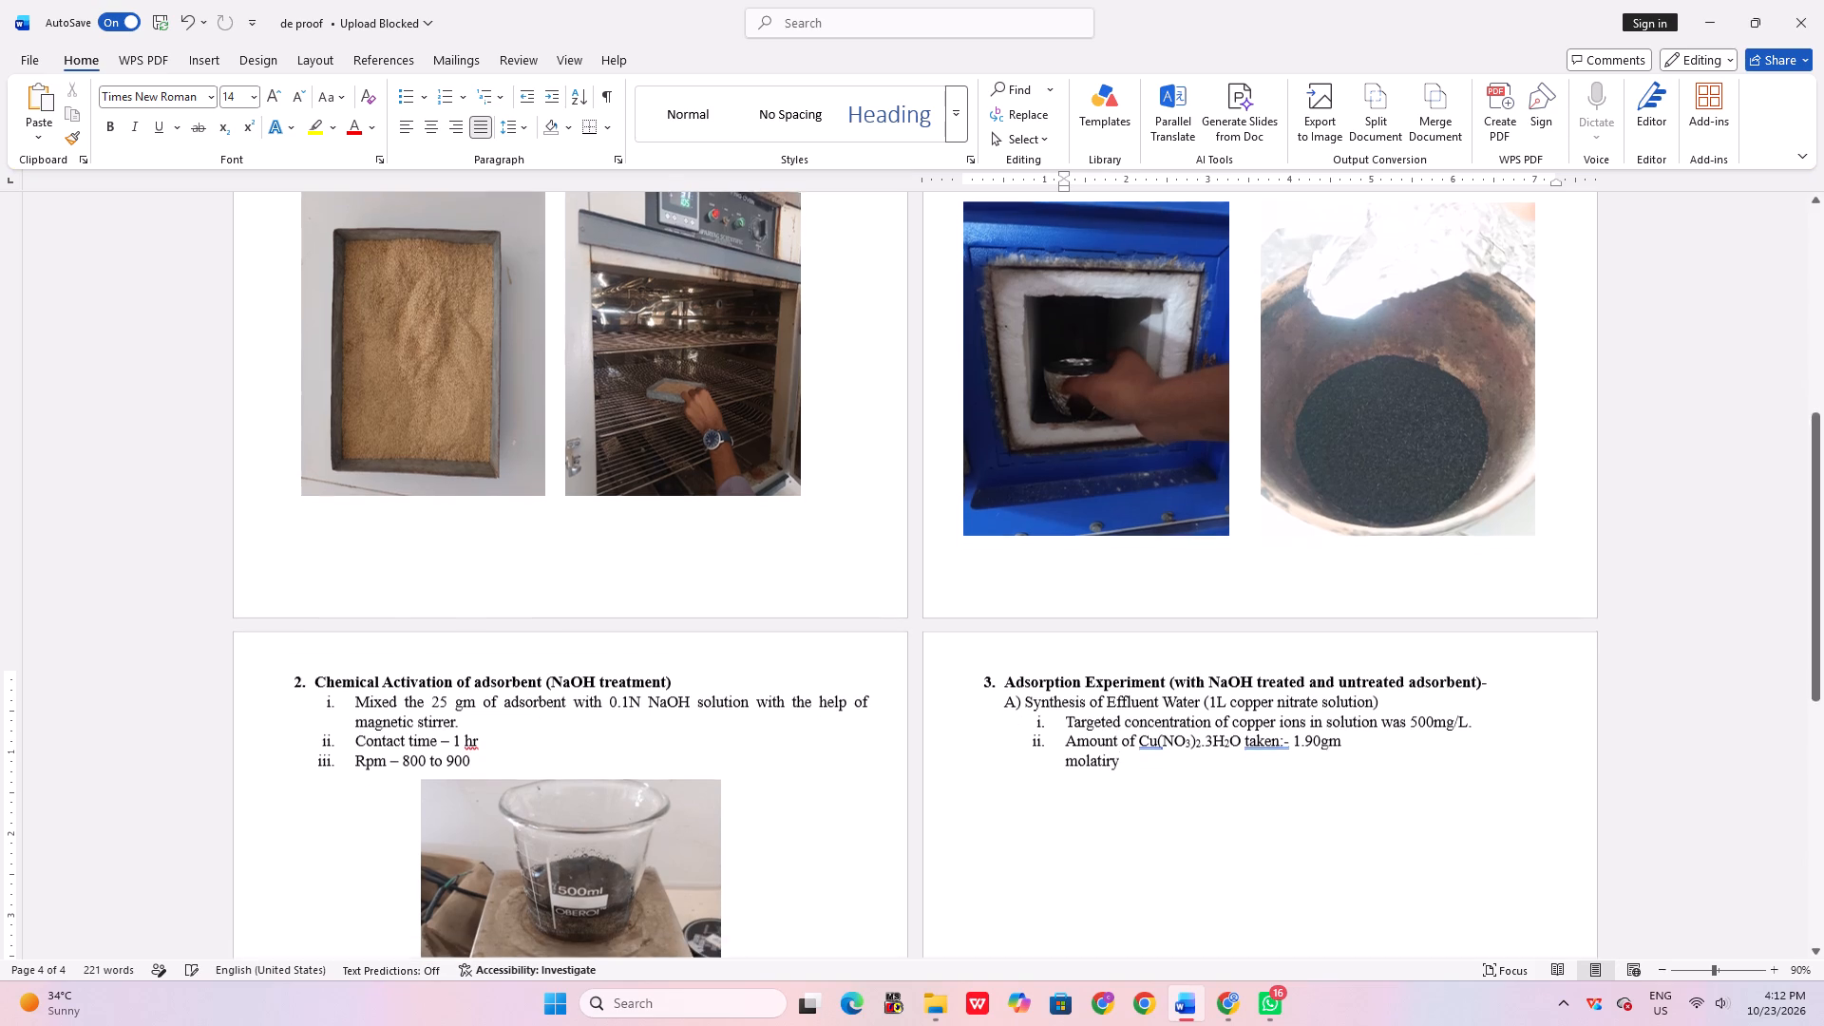
{"action": "type", "text": ":-"}
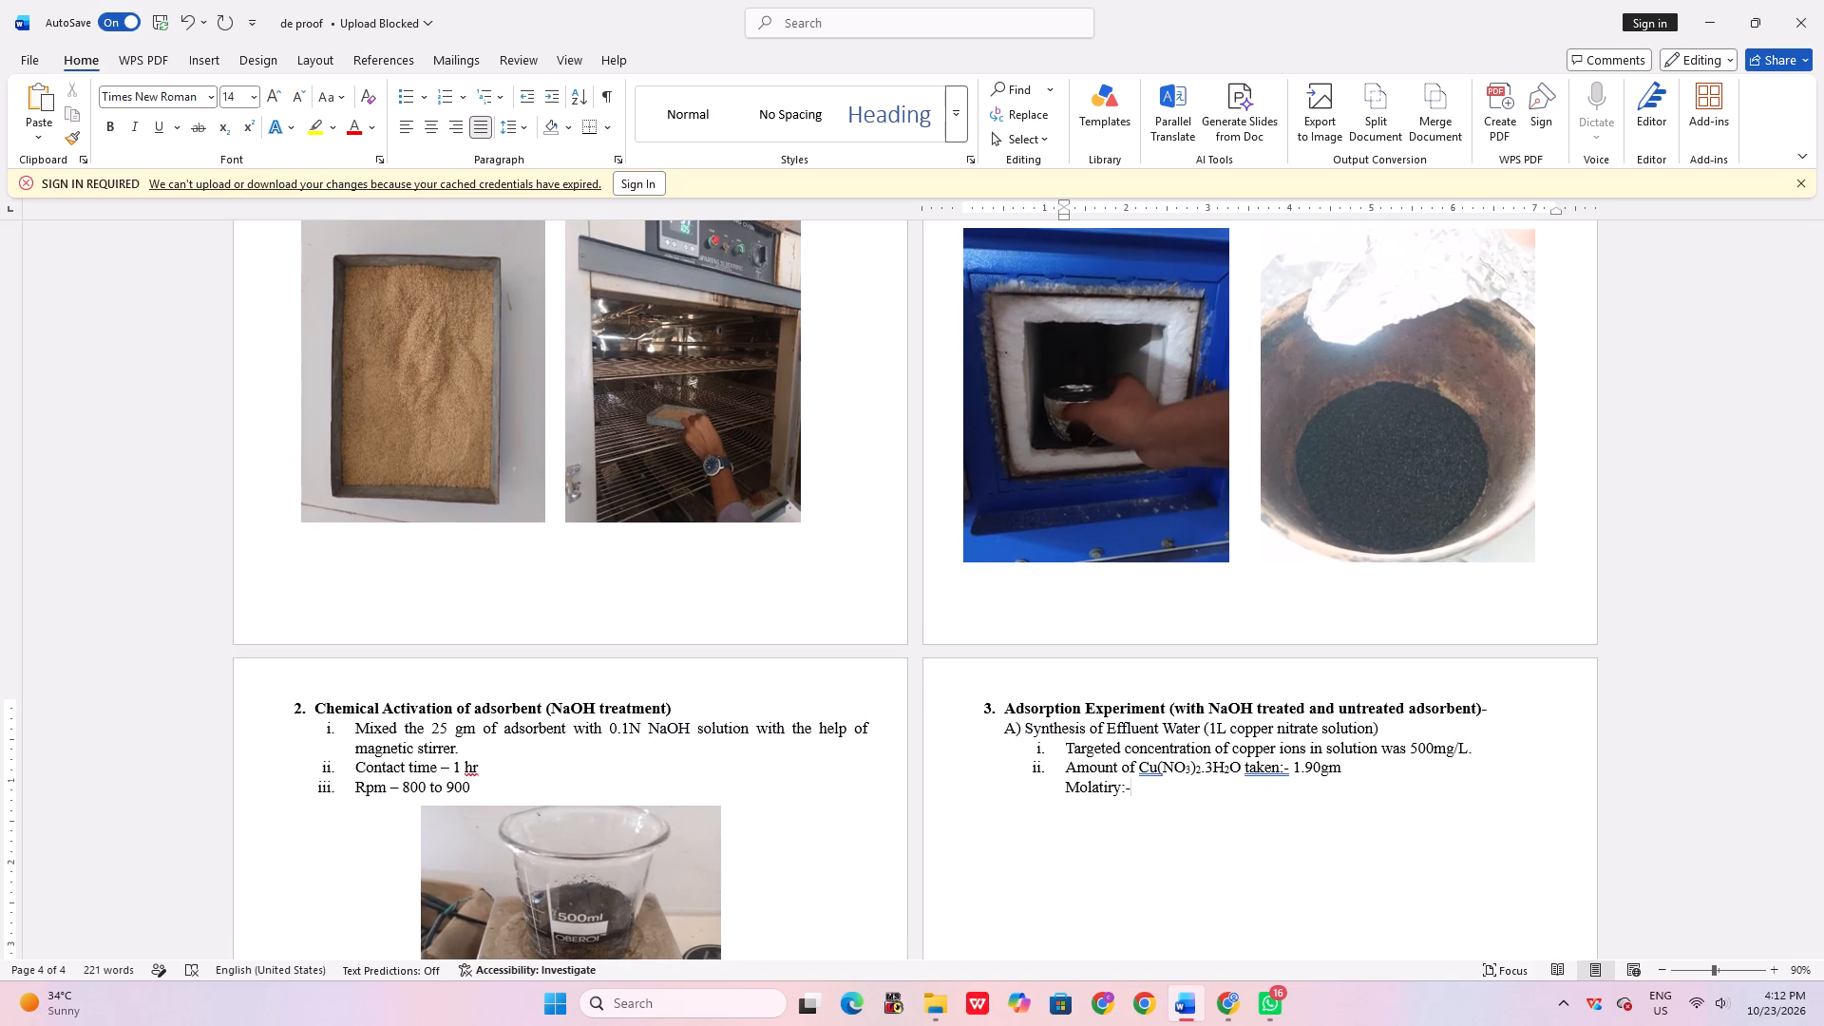
{"action": "key", "text": "space"}
{"action": "key", "text": "0"}
{"action": "key", "text": "period"}
{"action": "type", "text": "00"}
{"action": "type", "text": "787"}
{"action": "key", "text": "shift+m"}
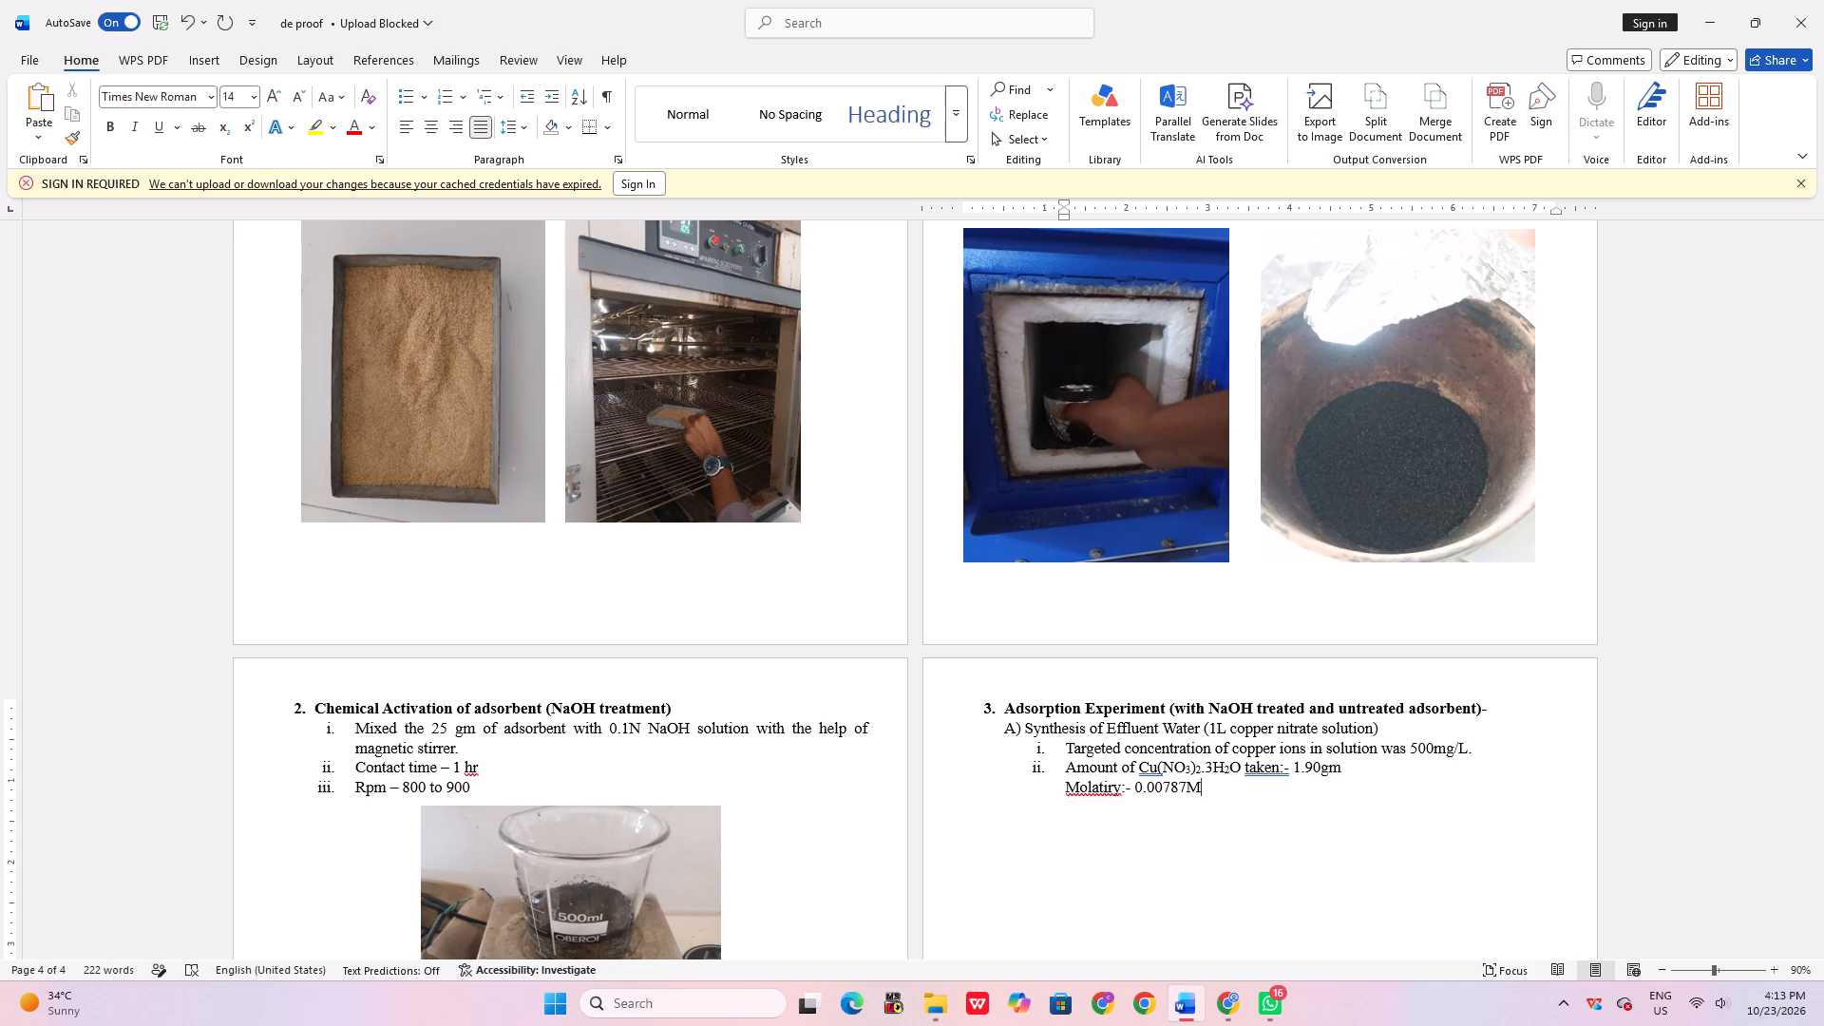
{"action": "key", "text": "Return"}
Correct the misspelled label to "Molarity" and apply the grammar suggestion "Molarity: -" to space its punctuation.
{"action": "left_click", "coordinate": [1094, 788]}
{"action": "left_click", "coordinate": [1099, 842]}
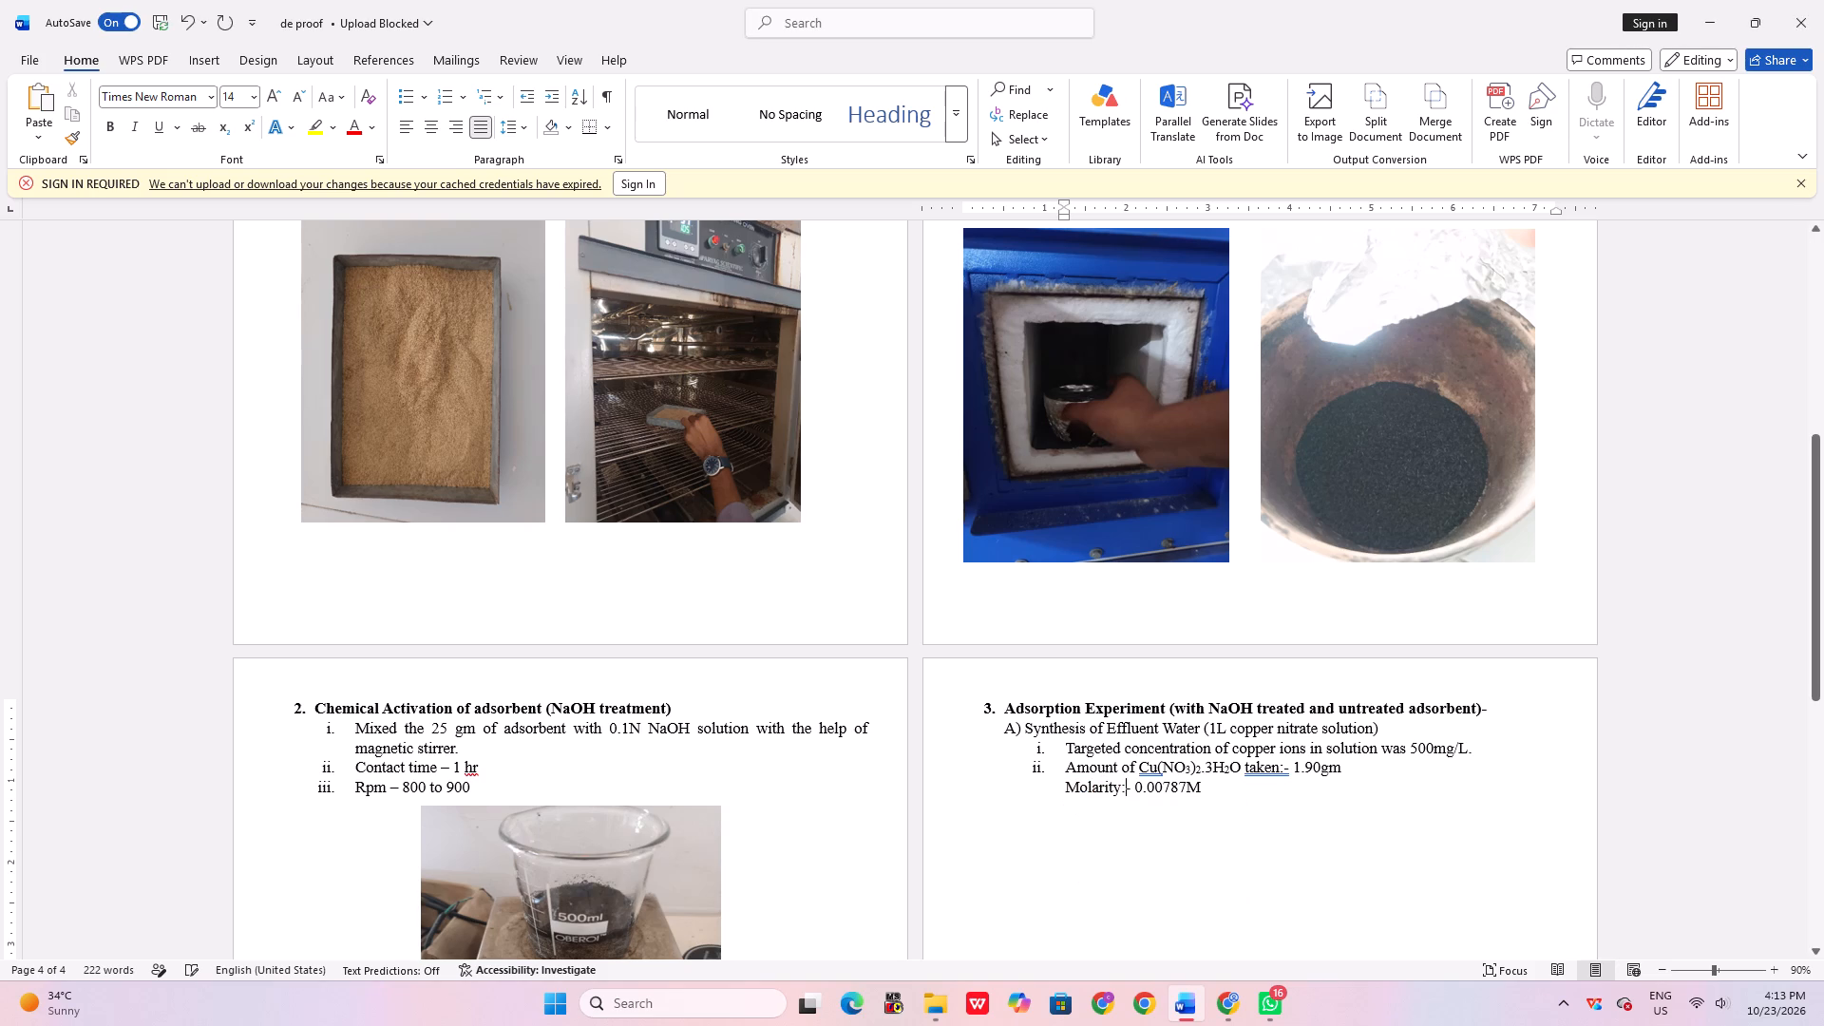
{"action": "left_click", "coordinate": [1094, 831]}
{"action": "left_click", "coordinate": [1086, 783]}
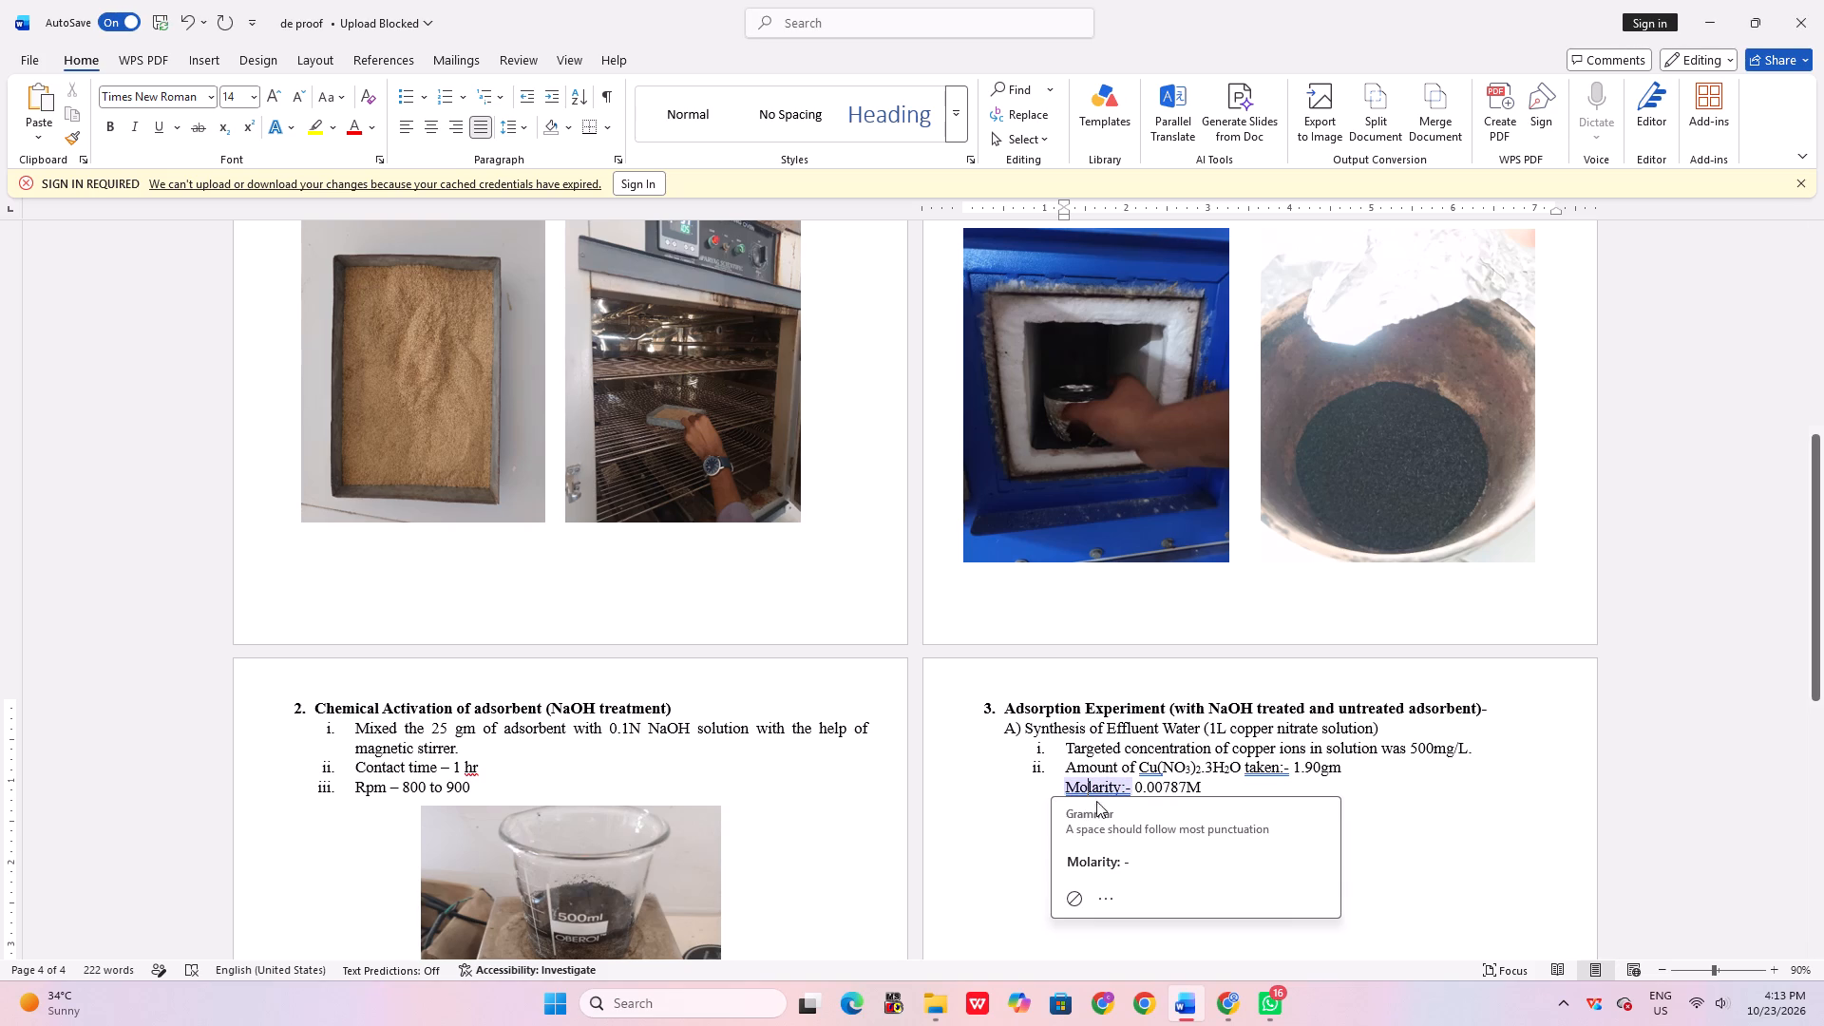
{"action": "left_click", "coordinate": [1129, 867]}
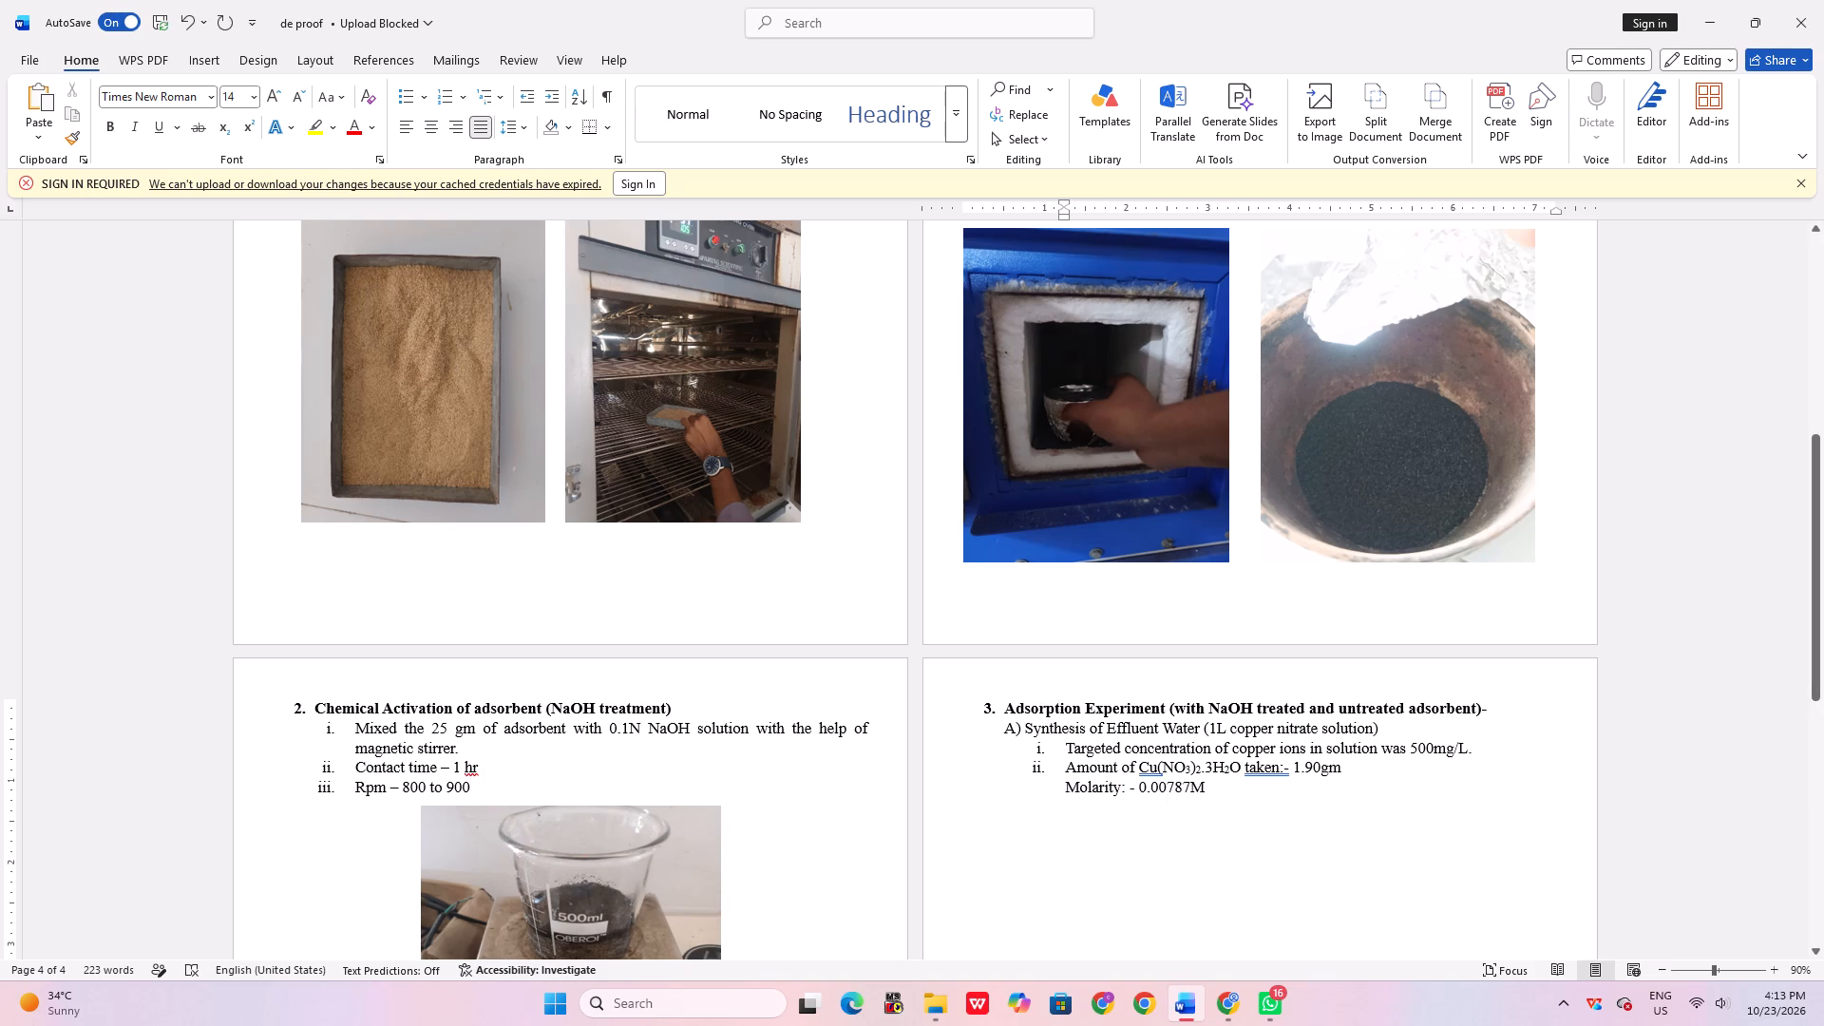
Add the line "Normality:- 0.01574" below the molarity line, aligned with it, and start a new line beneath.
{"action": "left_click", "coordinate": [1078, 838]}
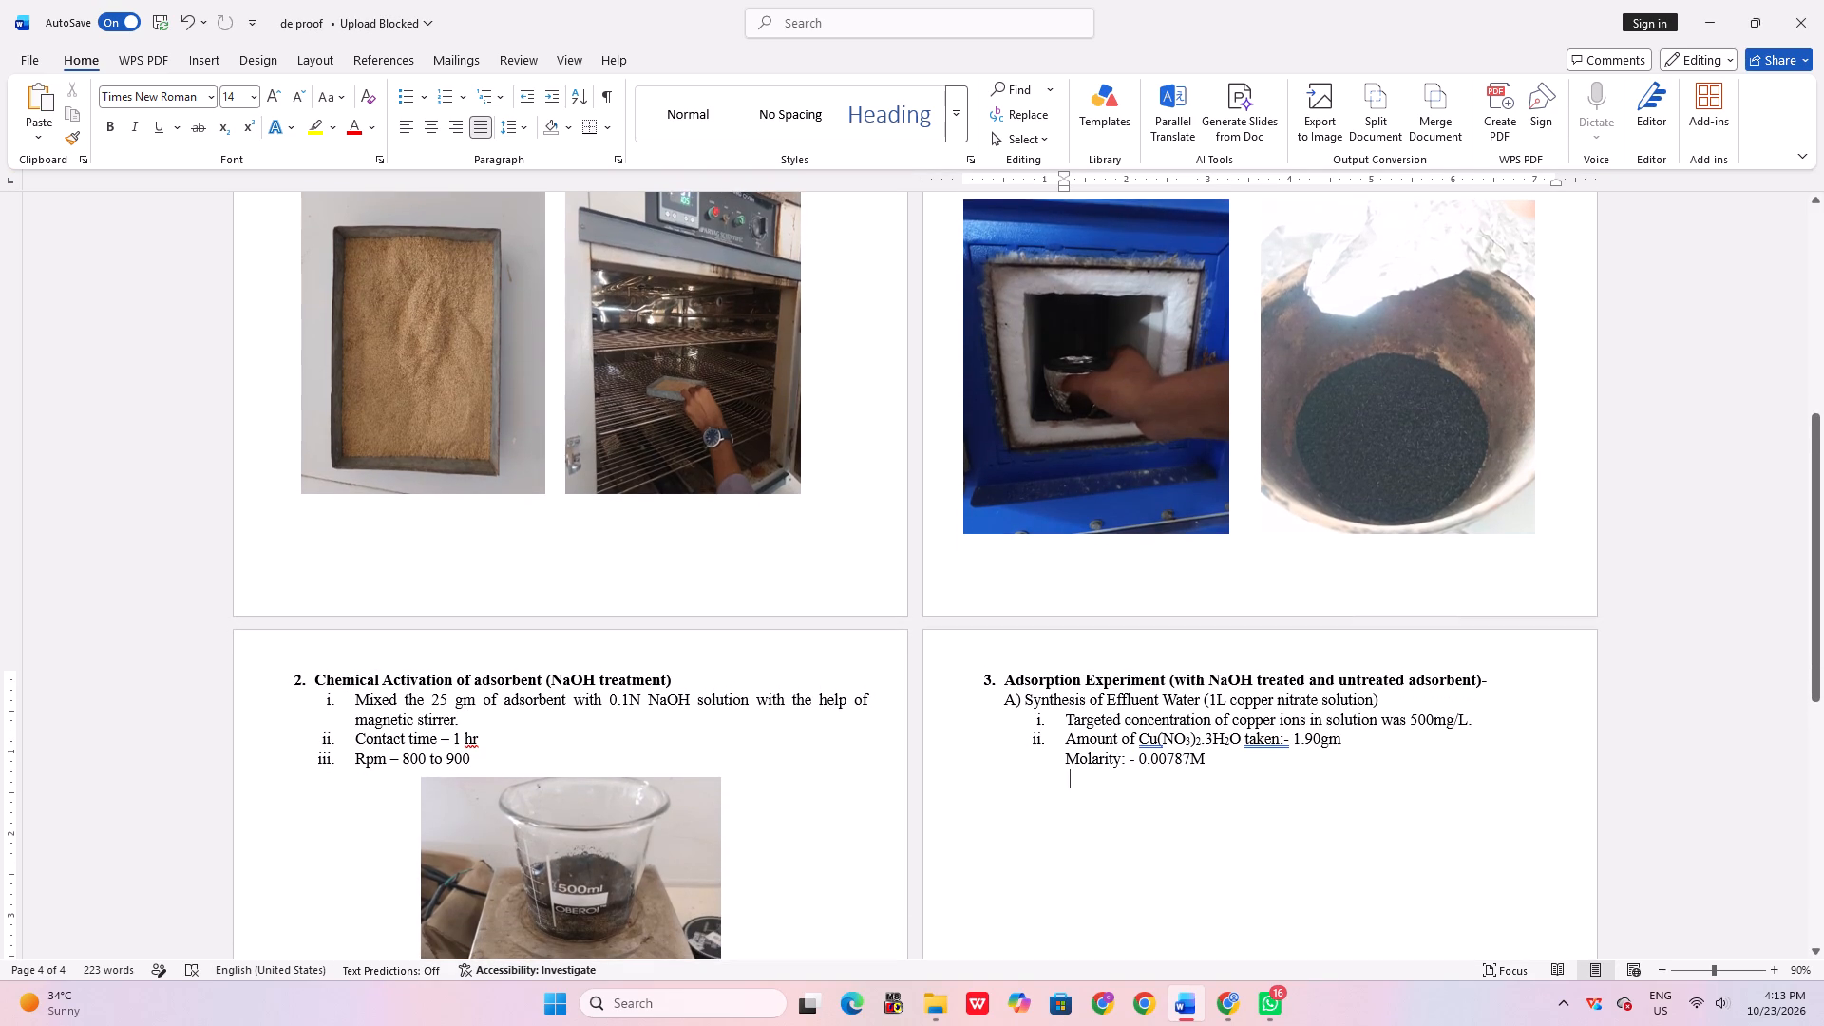
{"action": "type", "text": ";."}
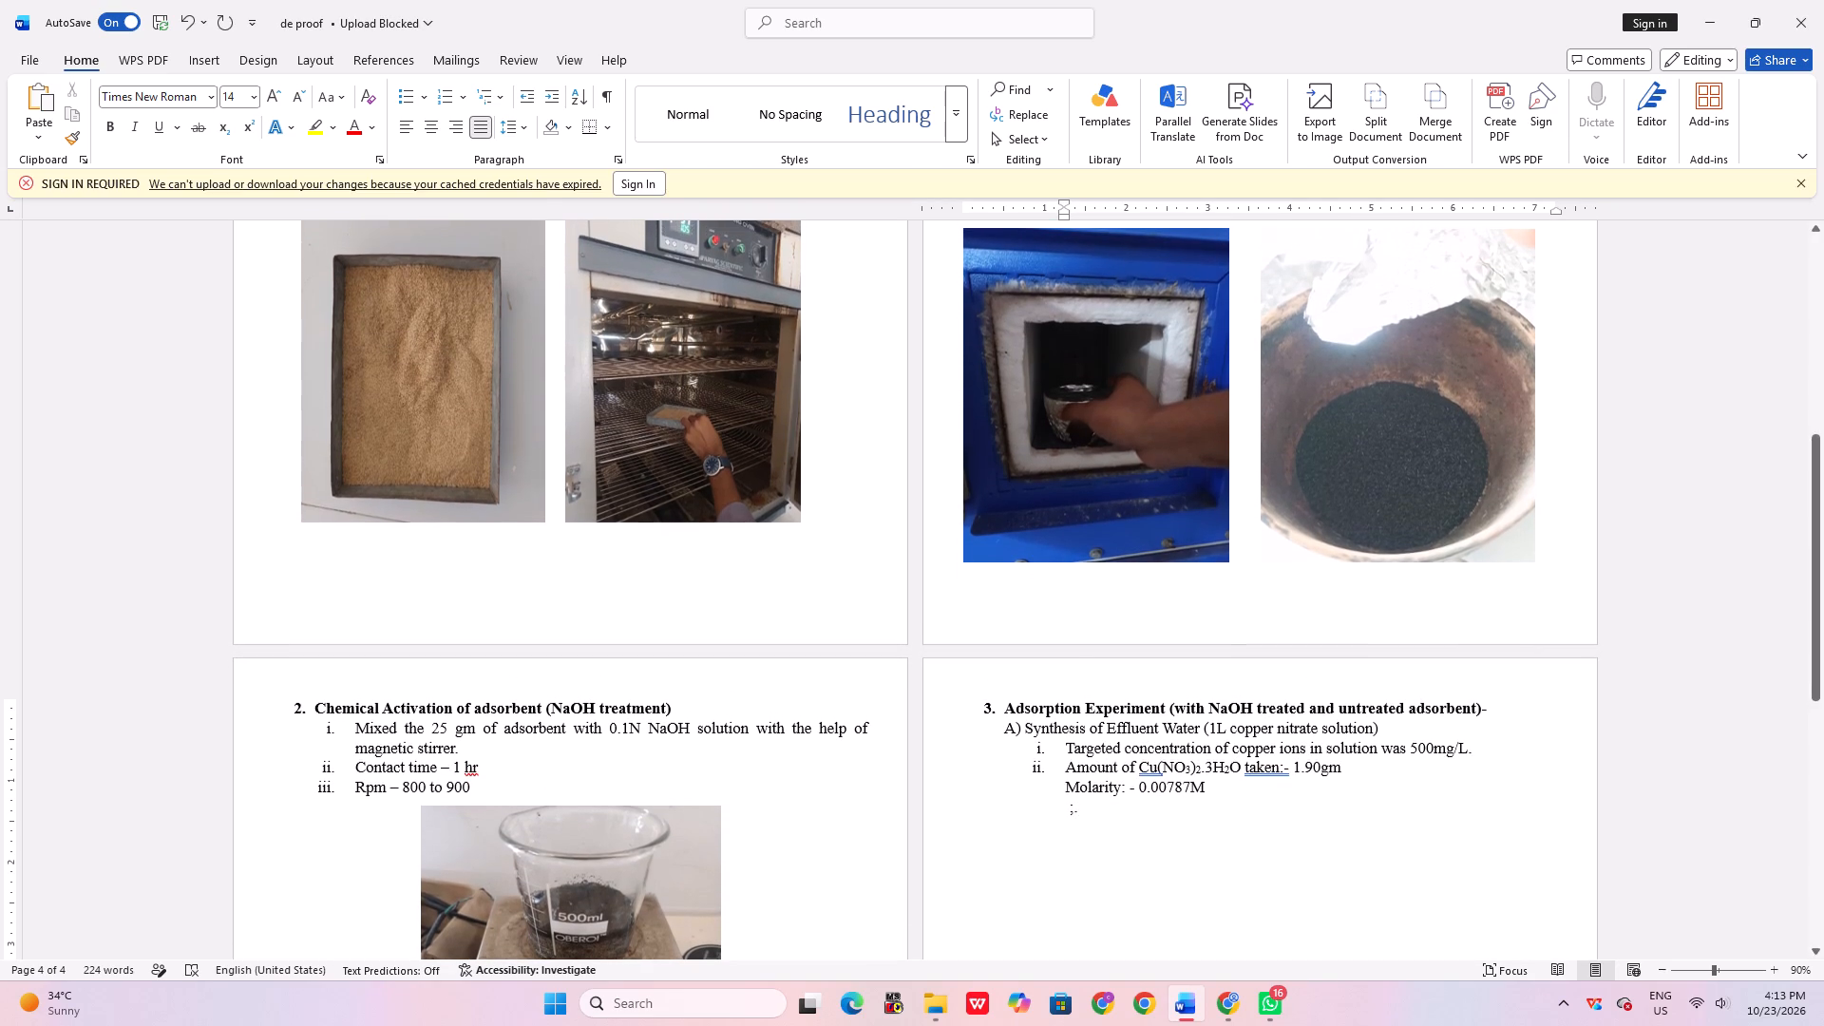
{"action": "key", "text": "BackSpace"}
{"action": "key", "text": "BackSpace"}
{"action": "key", "text": "BackSpace"}
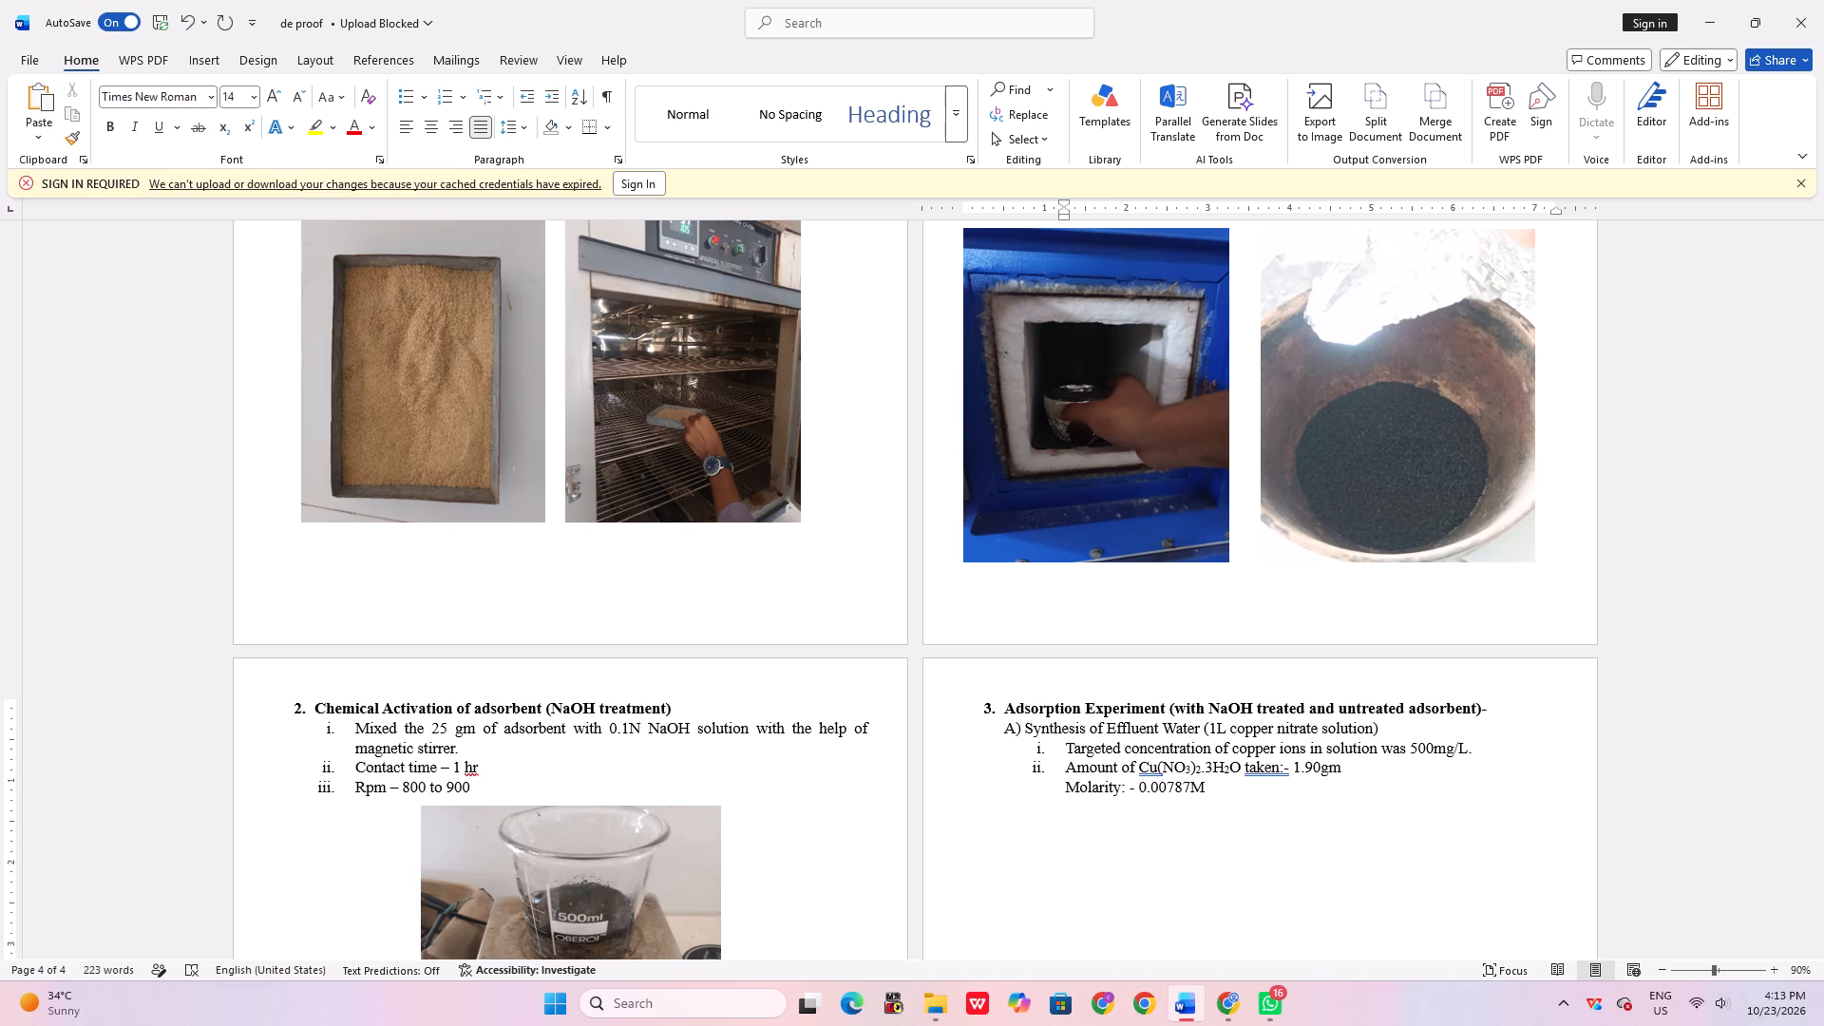
{"action": "type", "text": "no"}
{"action": "key", "text": "BackSpace"}
{"action": "key", "text": "BackSpace"}
{"action": "type", "text": "No"}
{"action": "key", "text": "r"}
{"action": "type", "text": "mality"}
{"action": "key", "text": "shift+colon"}
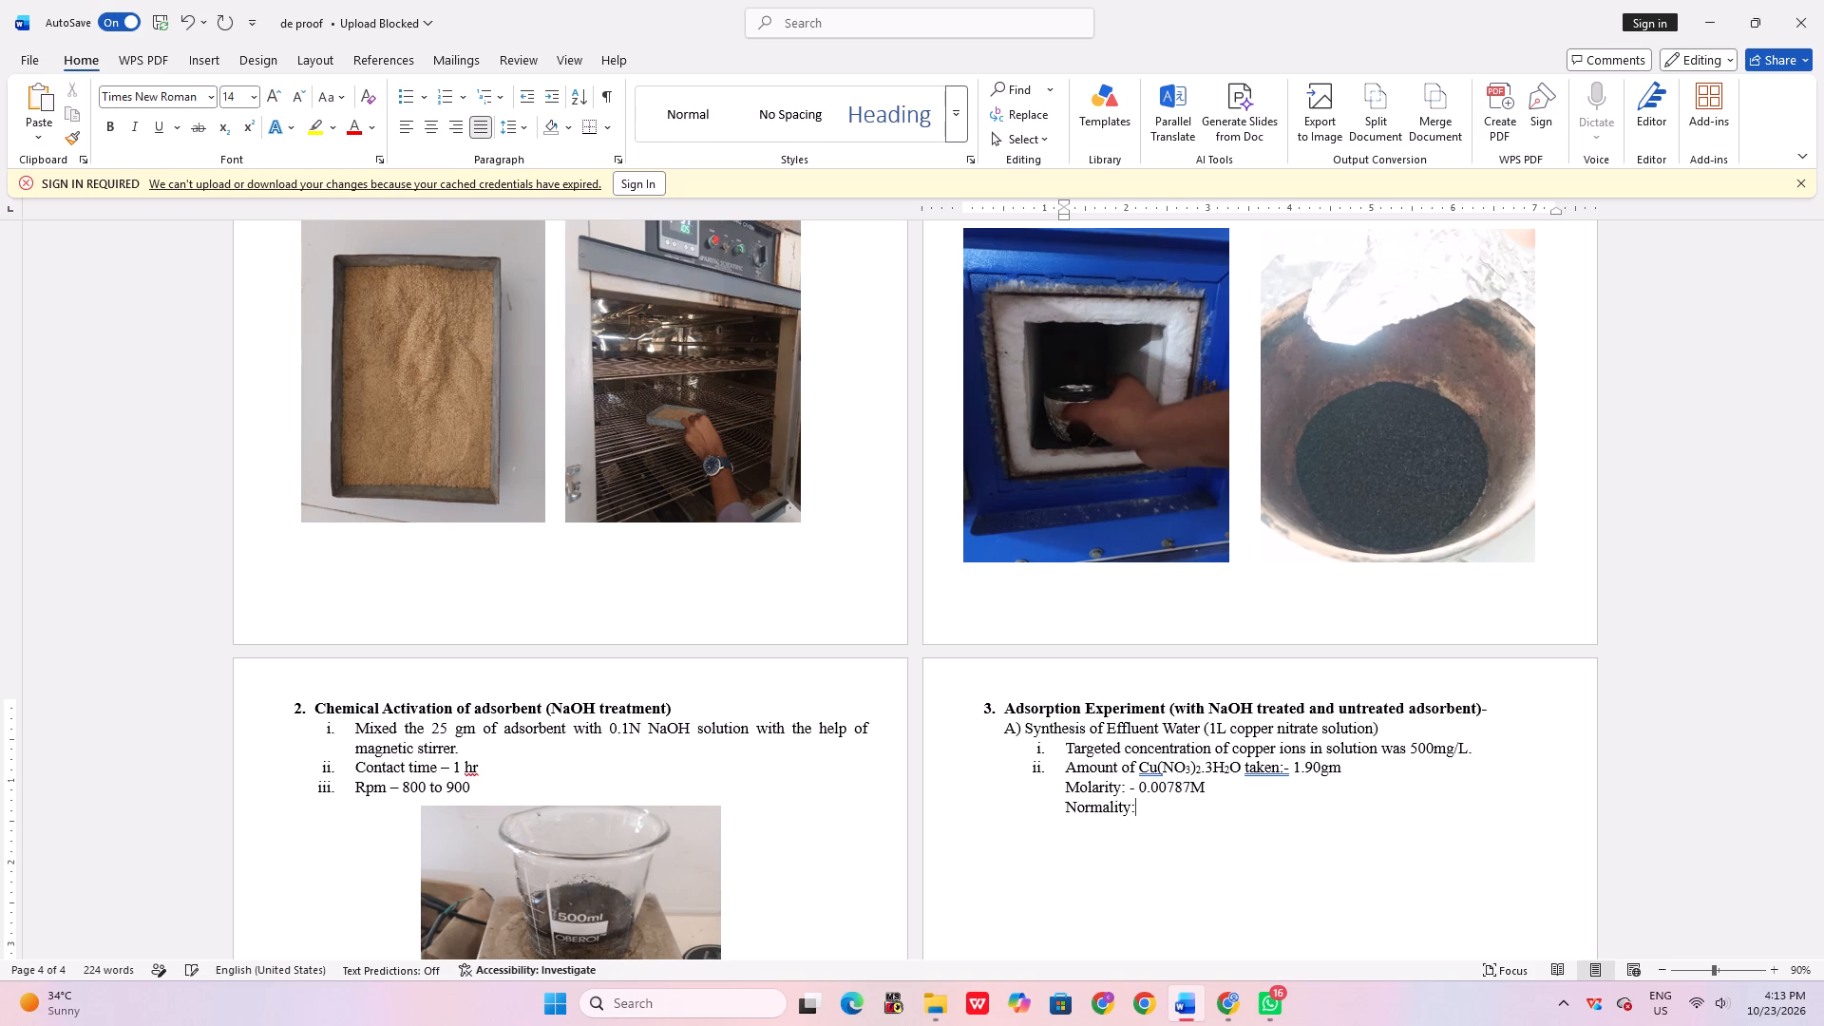
{"action": "type", "text": "-"}
{"action": "key", "text": "space"}
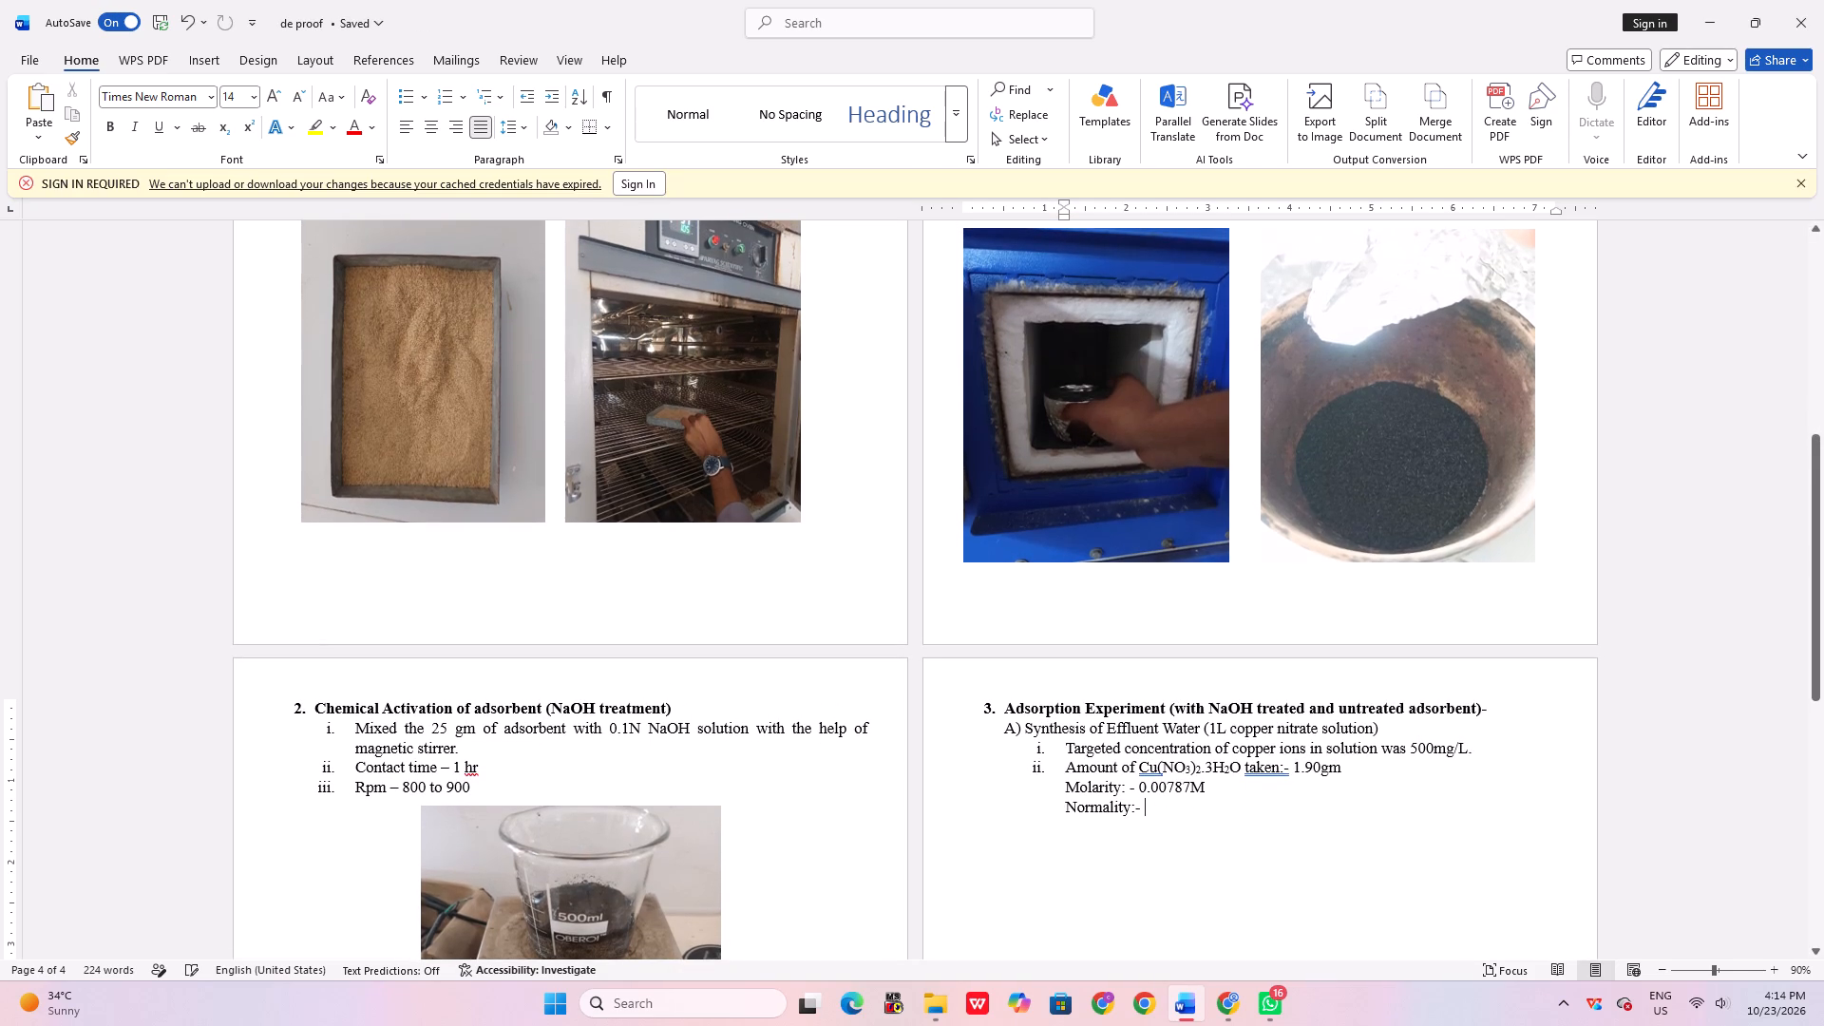
{"action": "type", "text": "0.01"}
{"action": "key", "text": "5"}
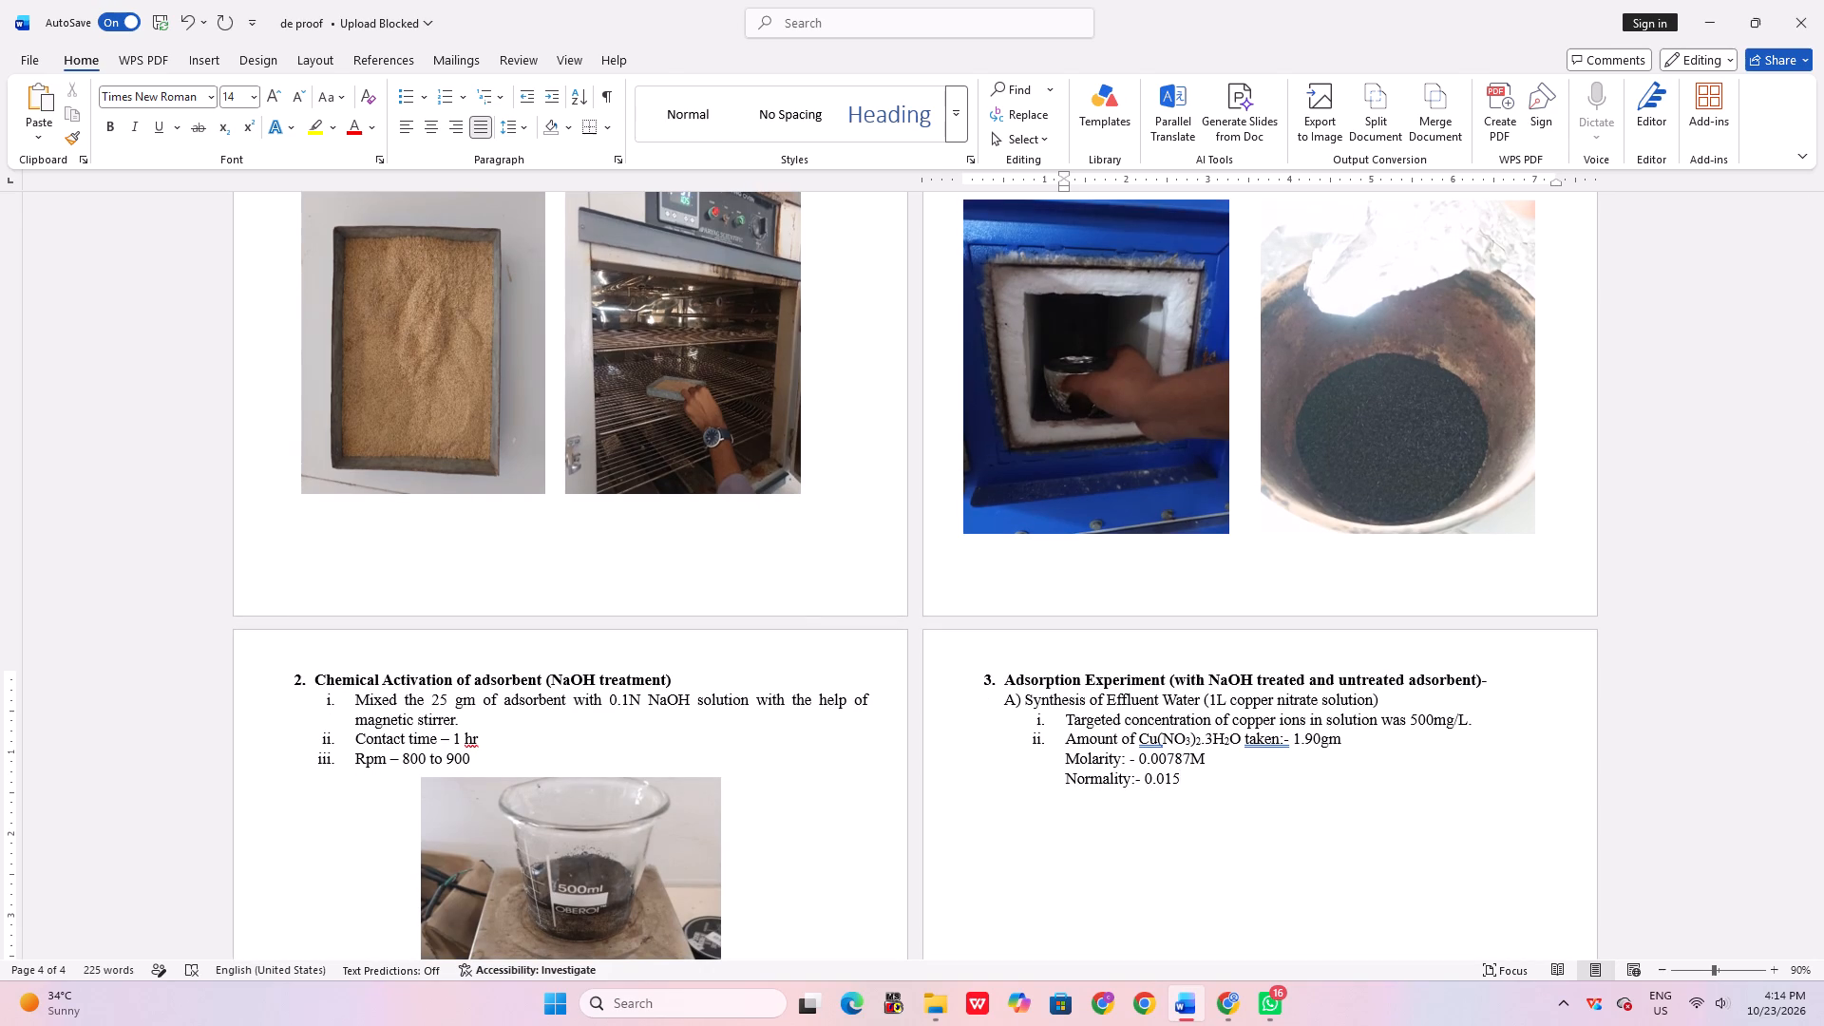
{"action": "key", "text": "7"}
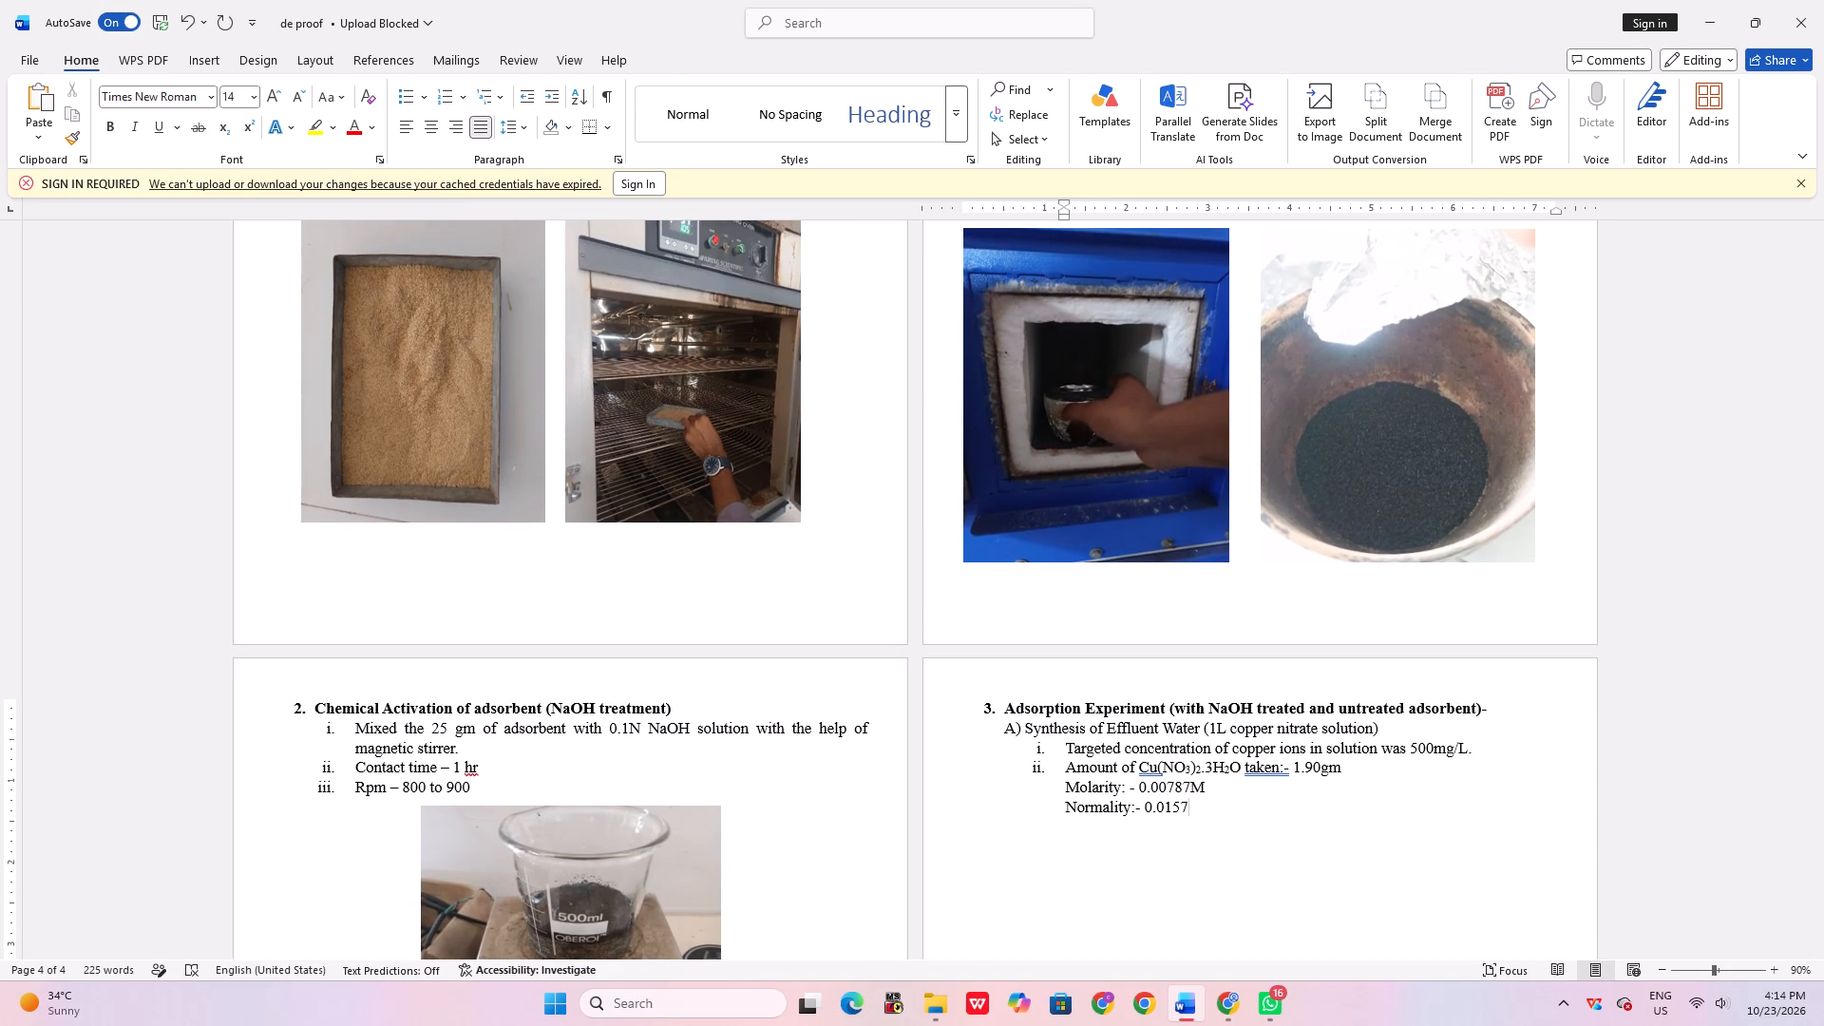
{"action": "key", "text": "4"}
{"action": "key", "text": "Return"}
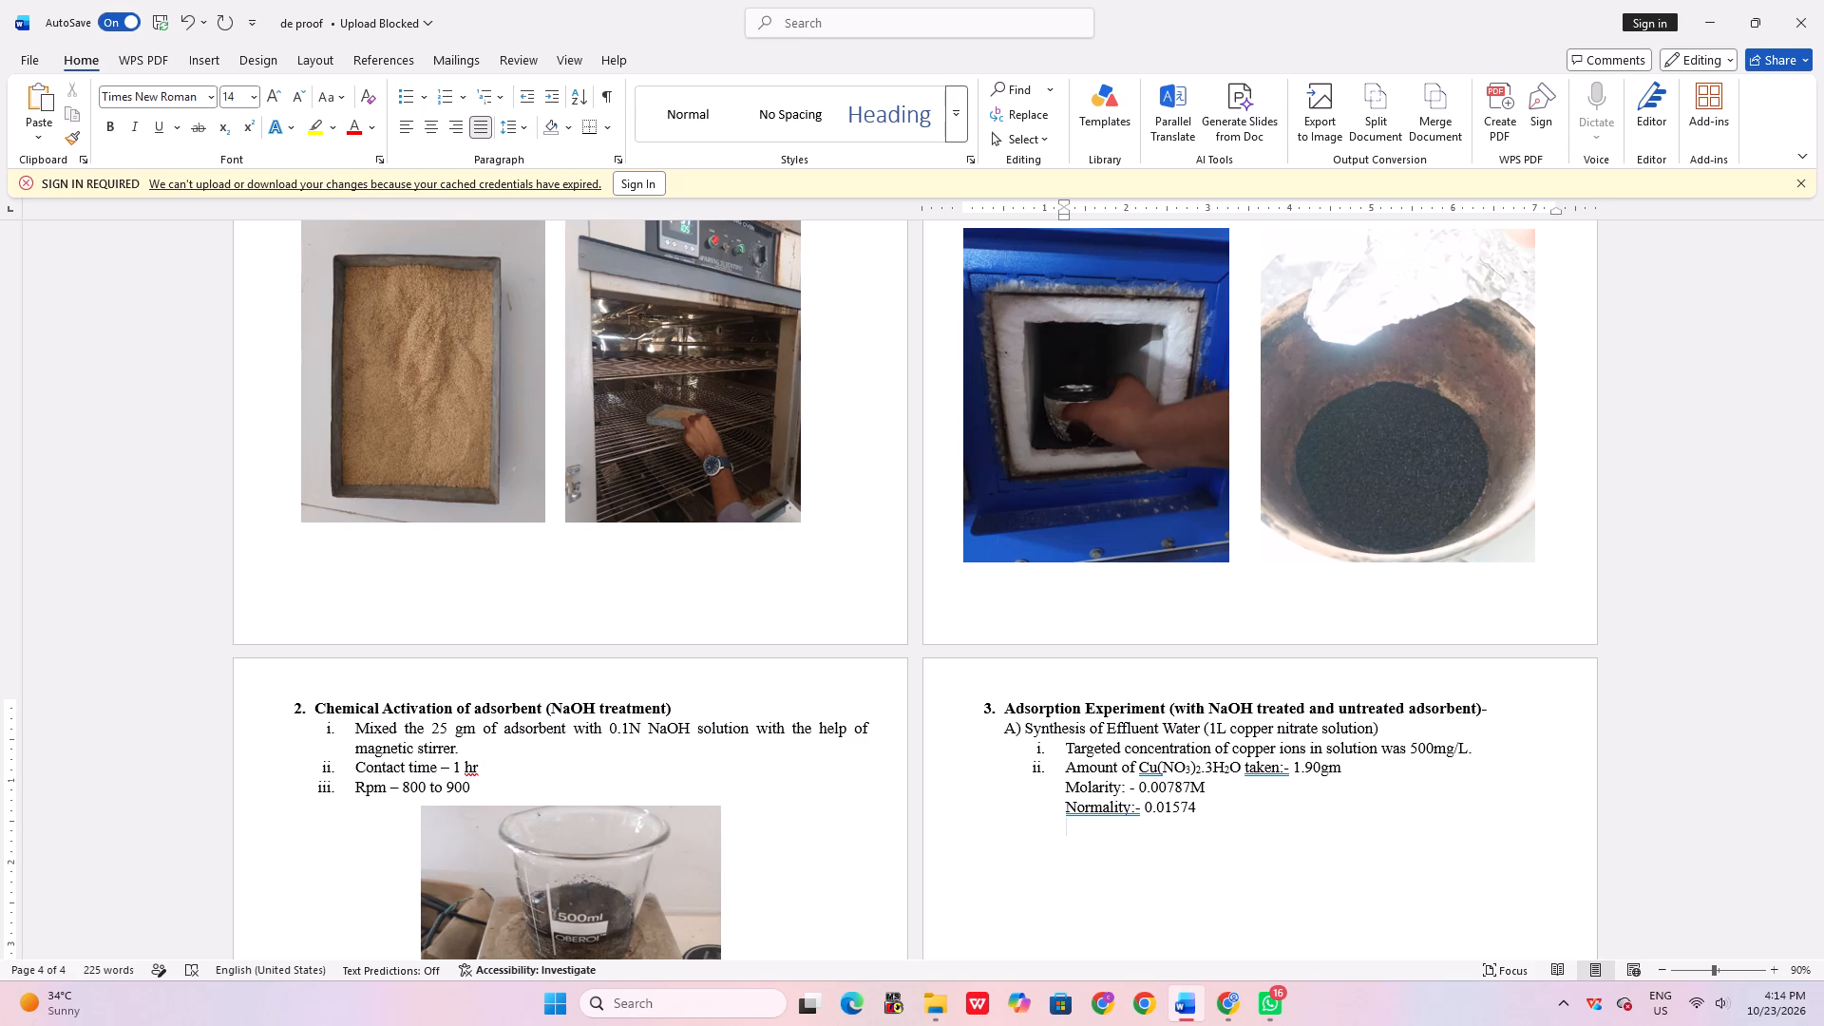
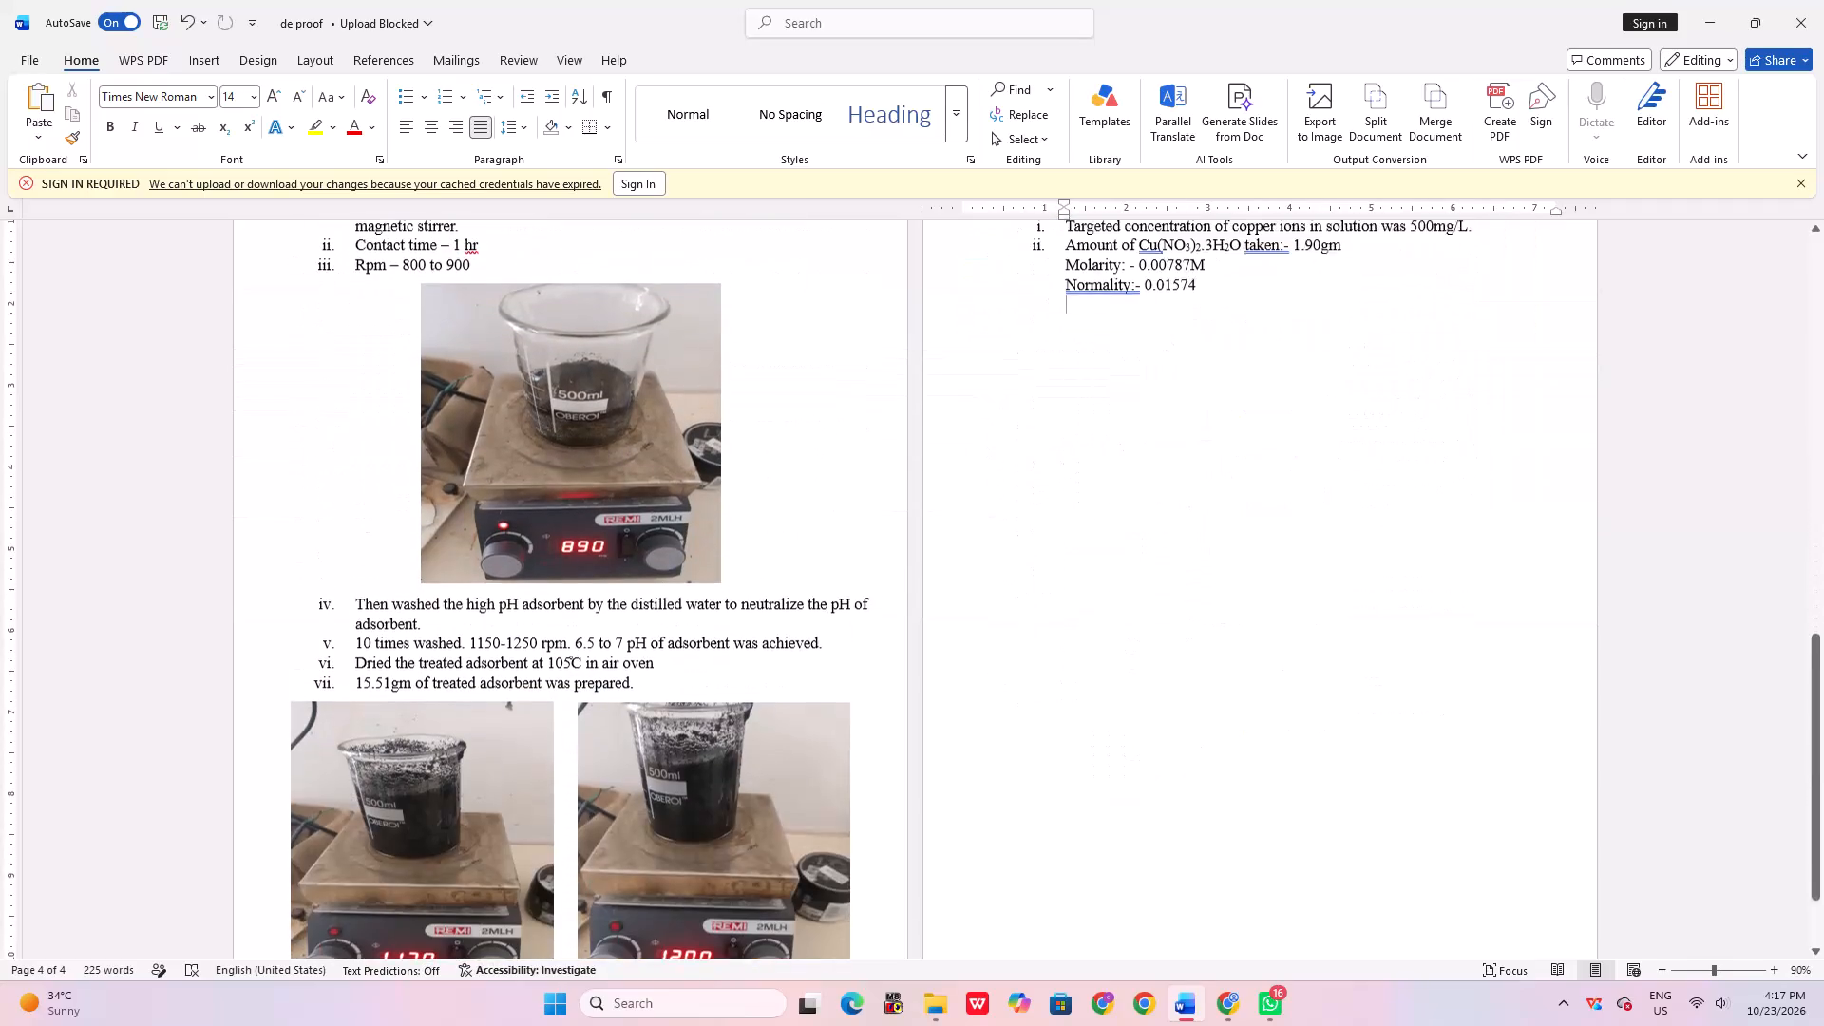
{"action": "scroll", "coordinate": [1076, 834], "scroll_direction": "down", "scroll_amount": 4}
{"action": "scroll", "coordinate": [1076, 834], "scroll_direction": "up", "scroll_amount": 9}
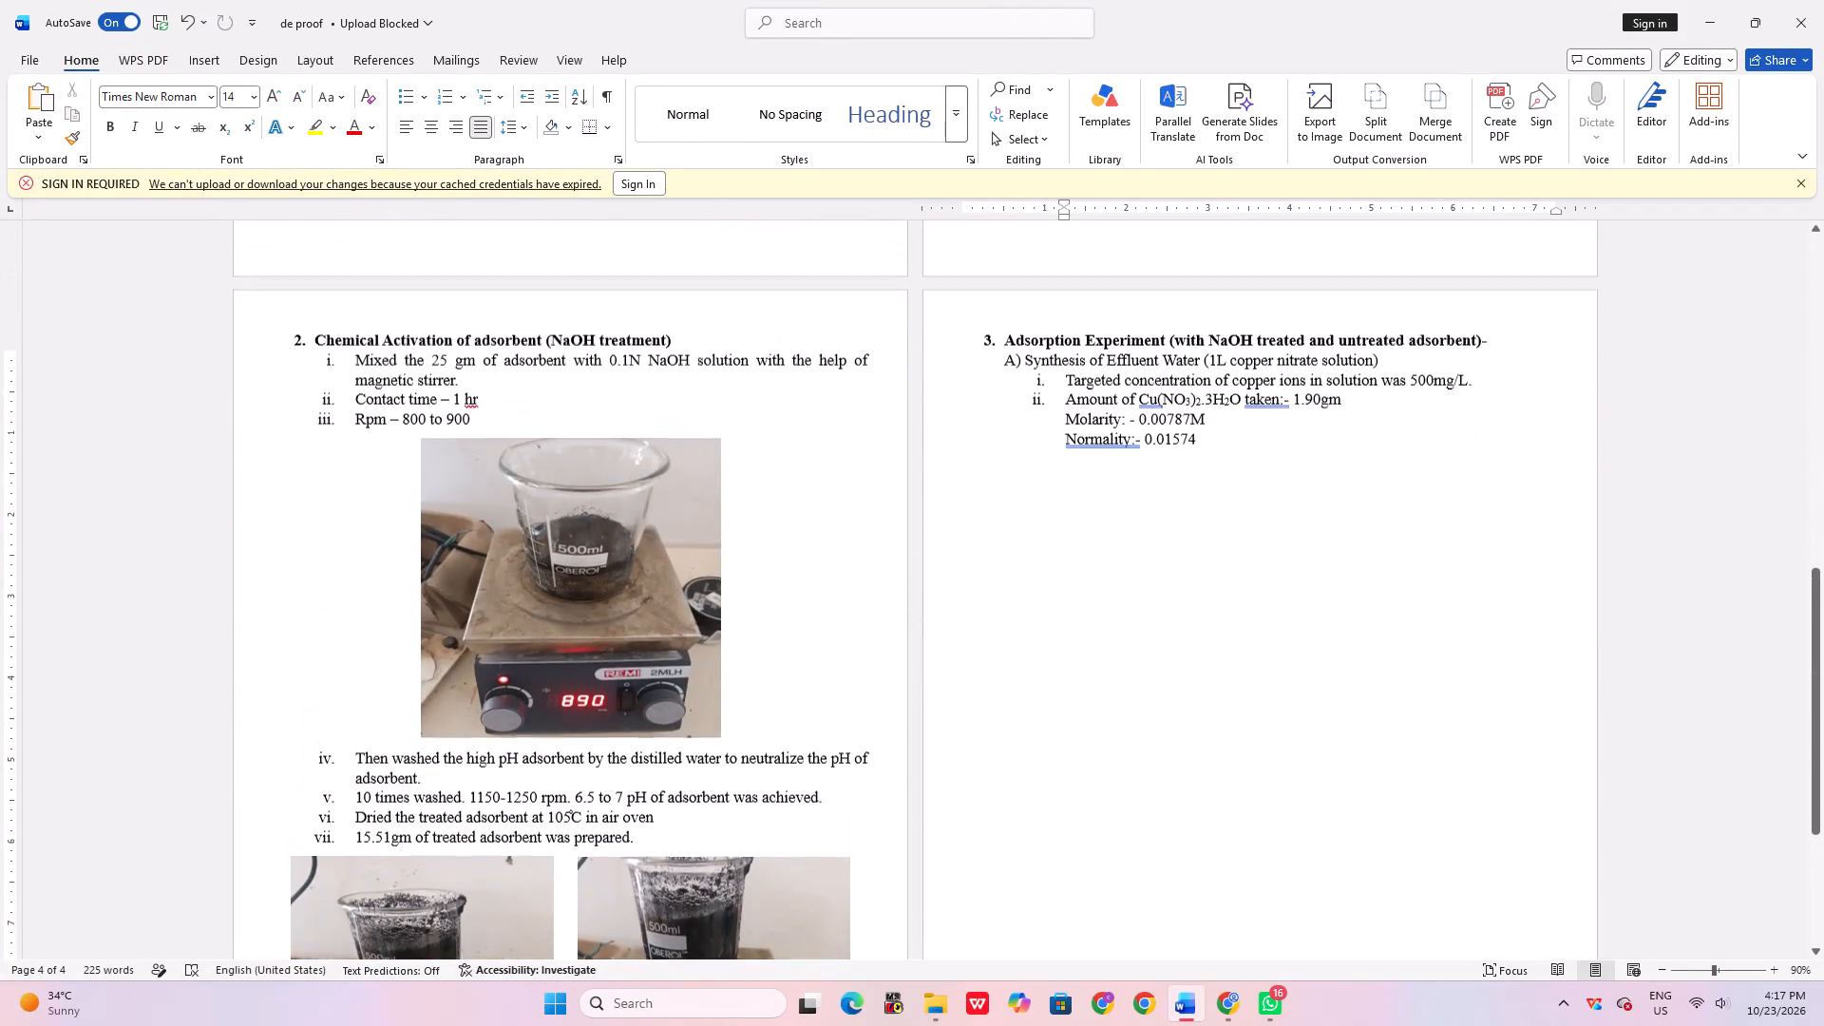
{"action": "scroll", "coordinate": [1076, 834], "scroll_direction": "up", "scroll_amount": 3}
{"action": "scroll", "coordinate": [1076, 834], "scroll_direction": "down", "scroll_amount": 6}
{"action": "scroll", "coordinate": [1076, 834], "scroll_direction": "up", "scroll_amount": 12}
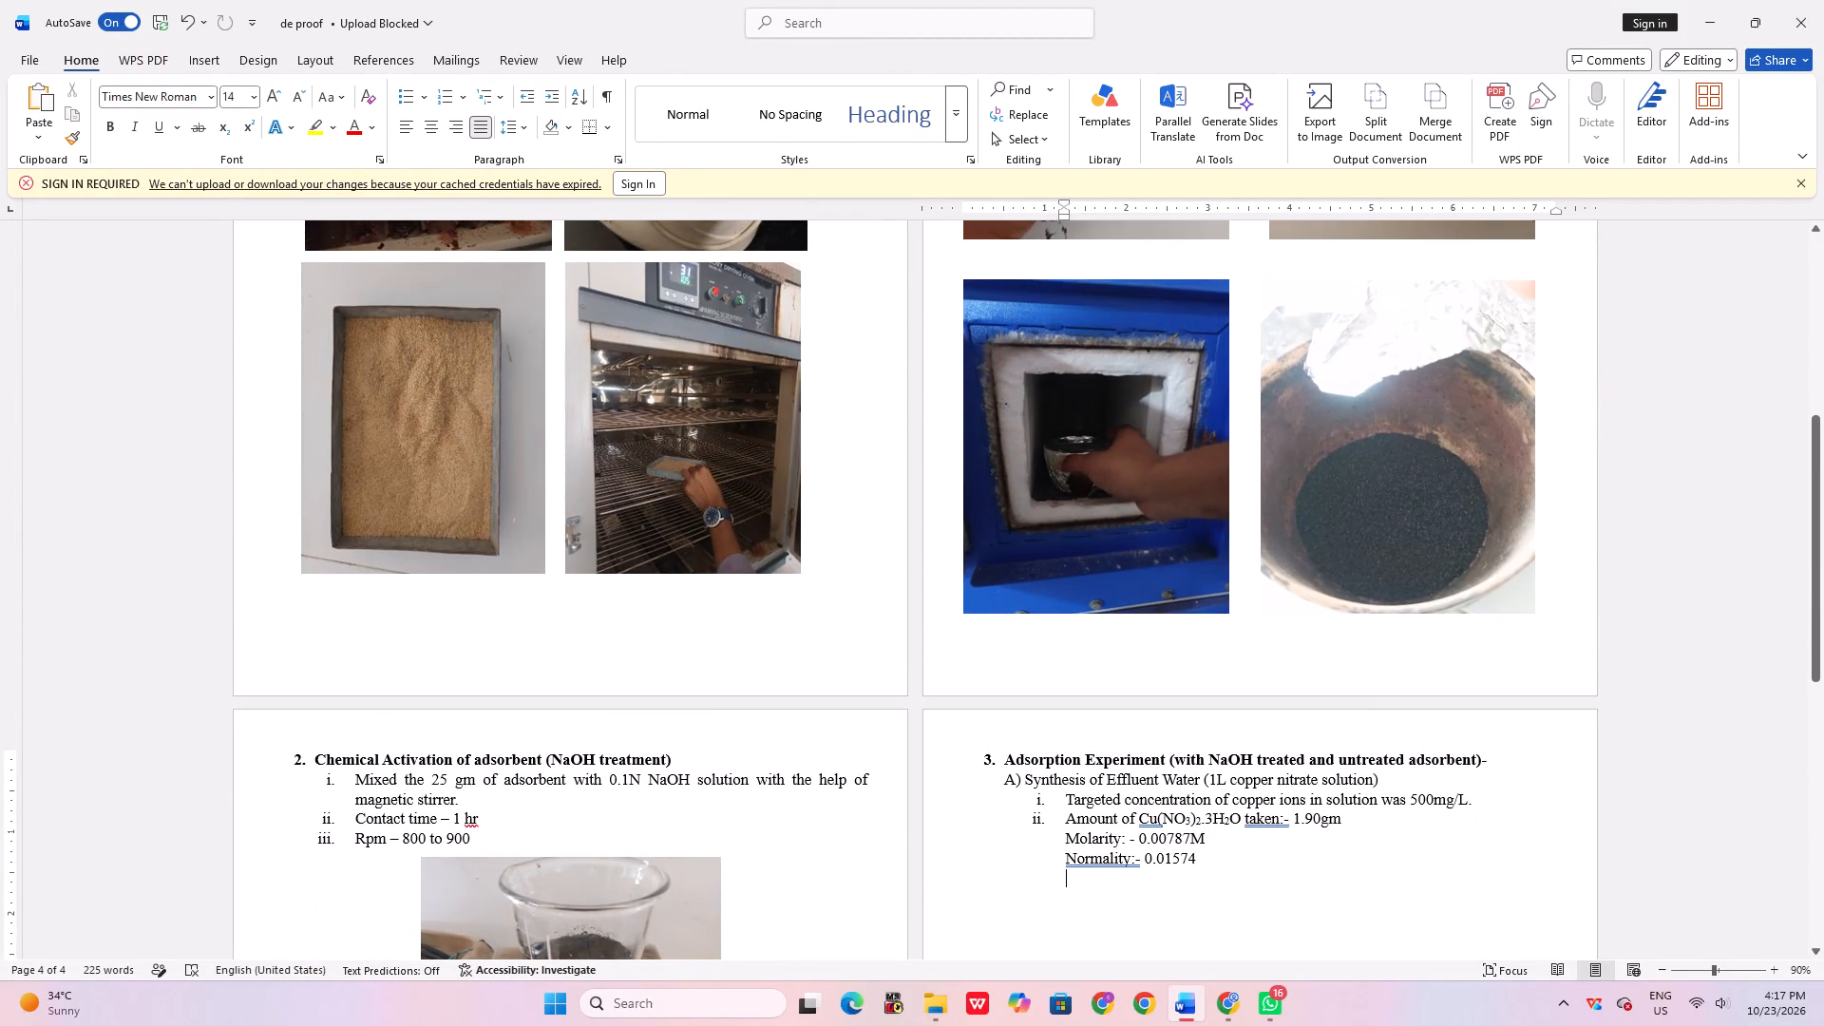
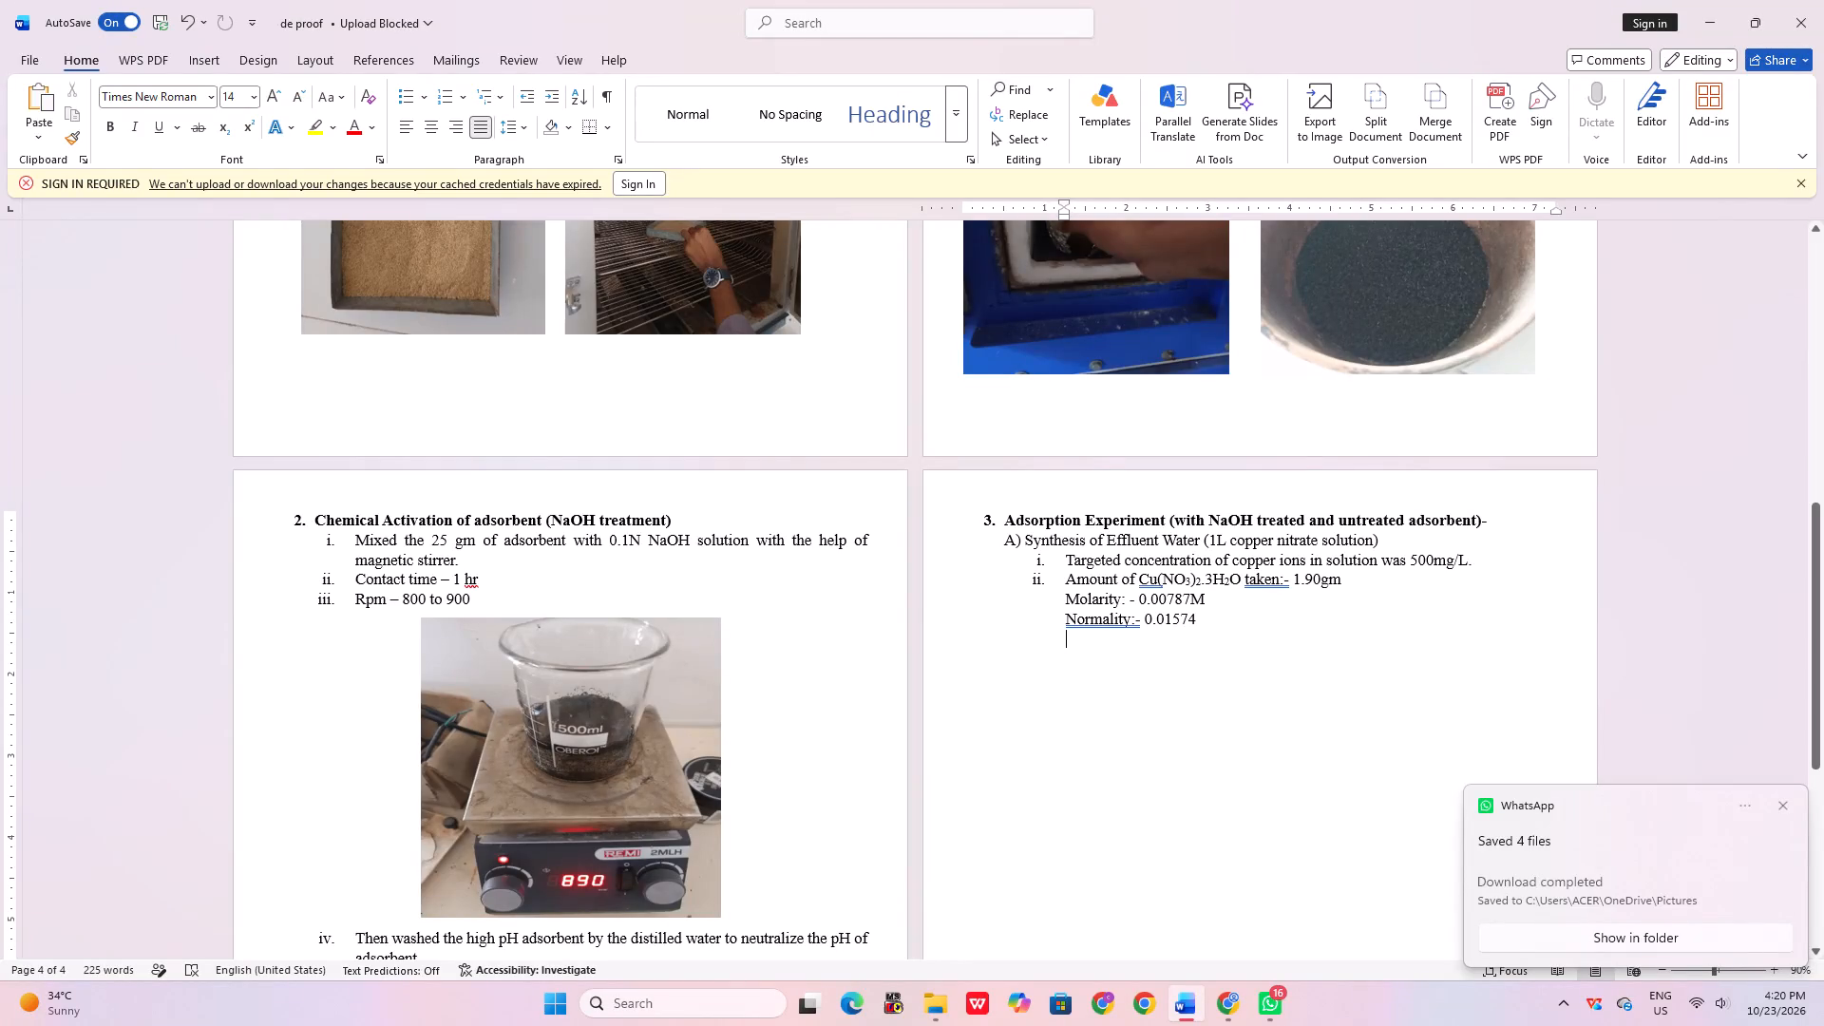
Insert the WhatsApp images timed 4.15.17 PM and 4.15.23 PM from the Pictures folder on an unindented line below the Normality line.
{"action": "key", "text": "Return"}
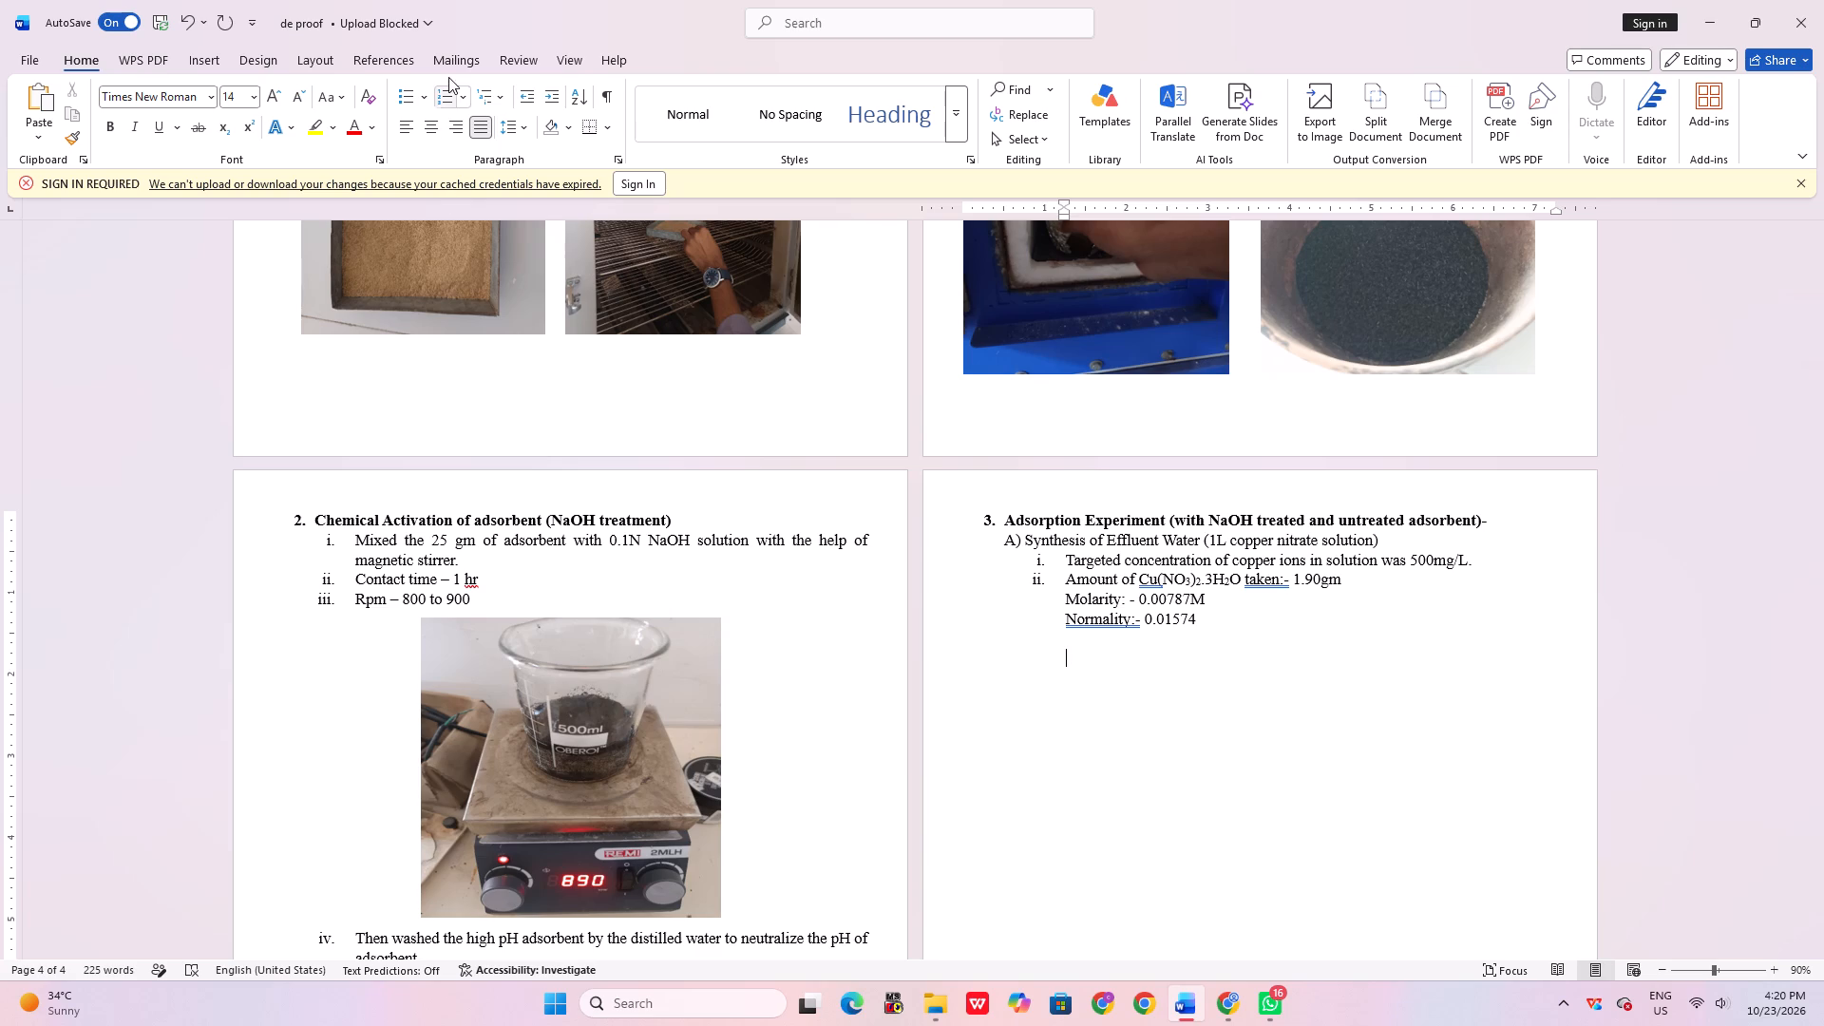
{"action": "key", "text": "BackSpace"}
{"action": "key", "text": "BackSpace"}
{"action": "key", "text": "Return"}
{"action": "left_click", "coordinate": [196, 60]}
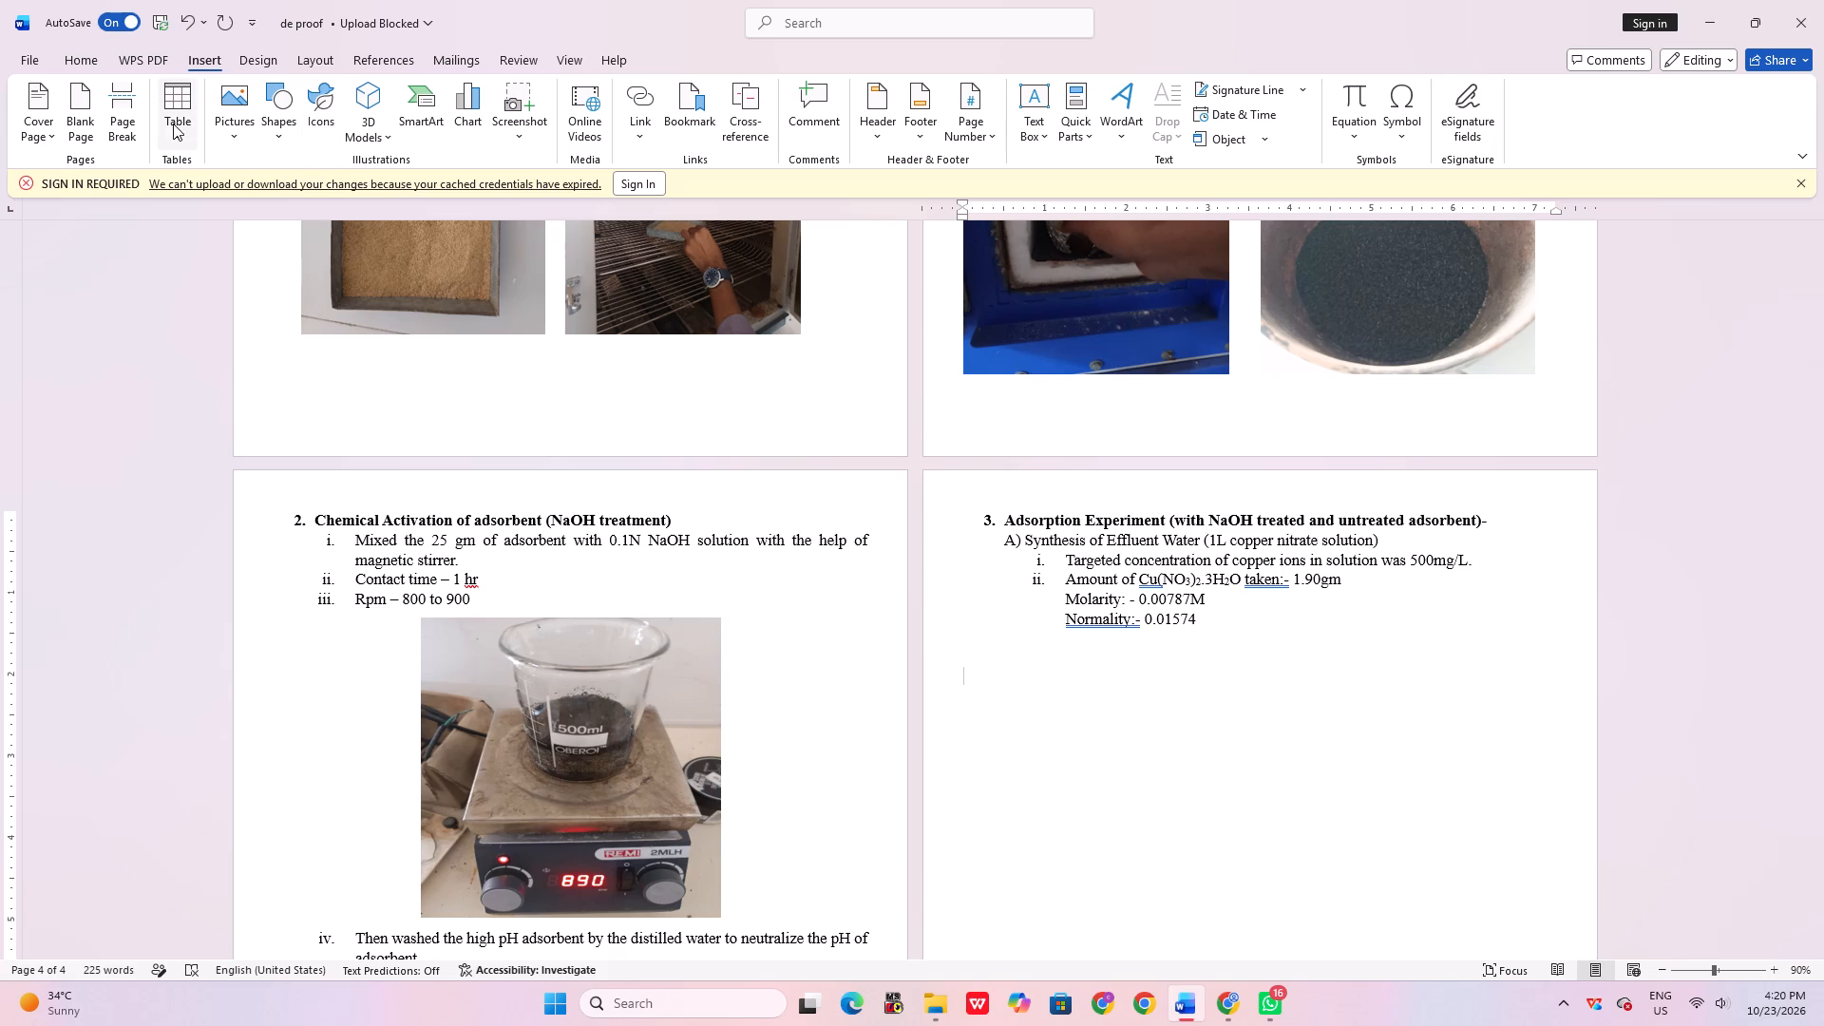
{"action": "left_click", "coordinate": [217, 118]}
{"action": "left_click", "coordinate": [252, 197]}
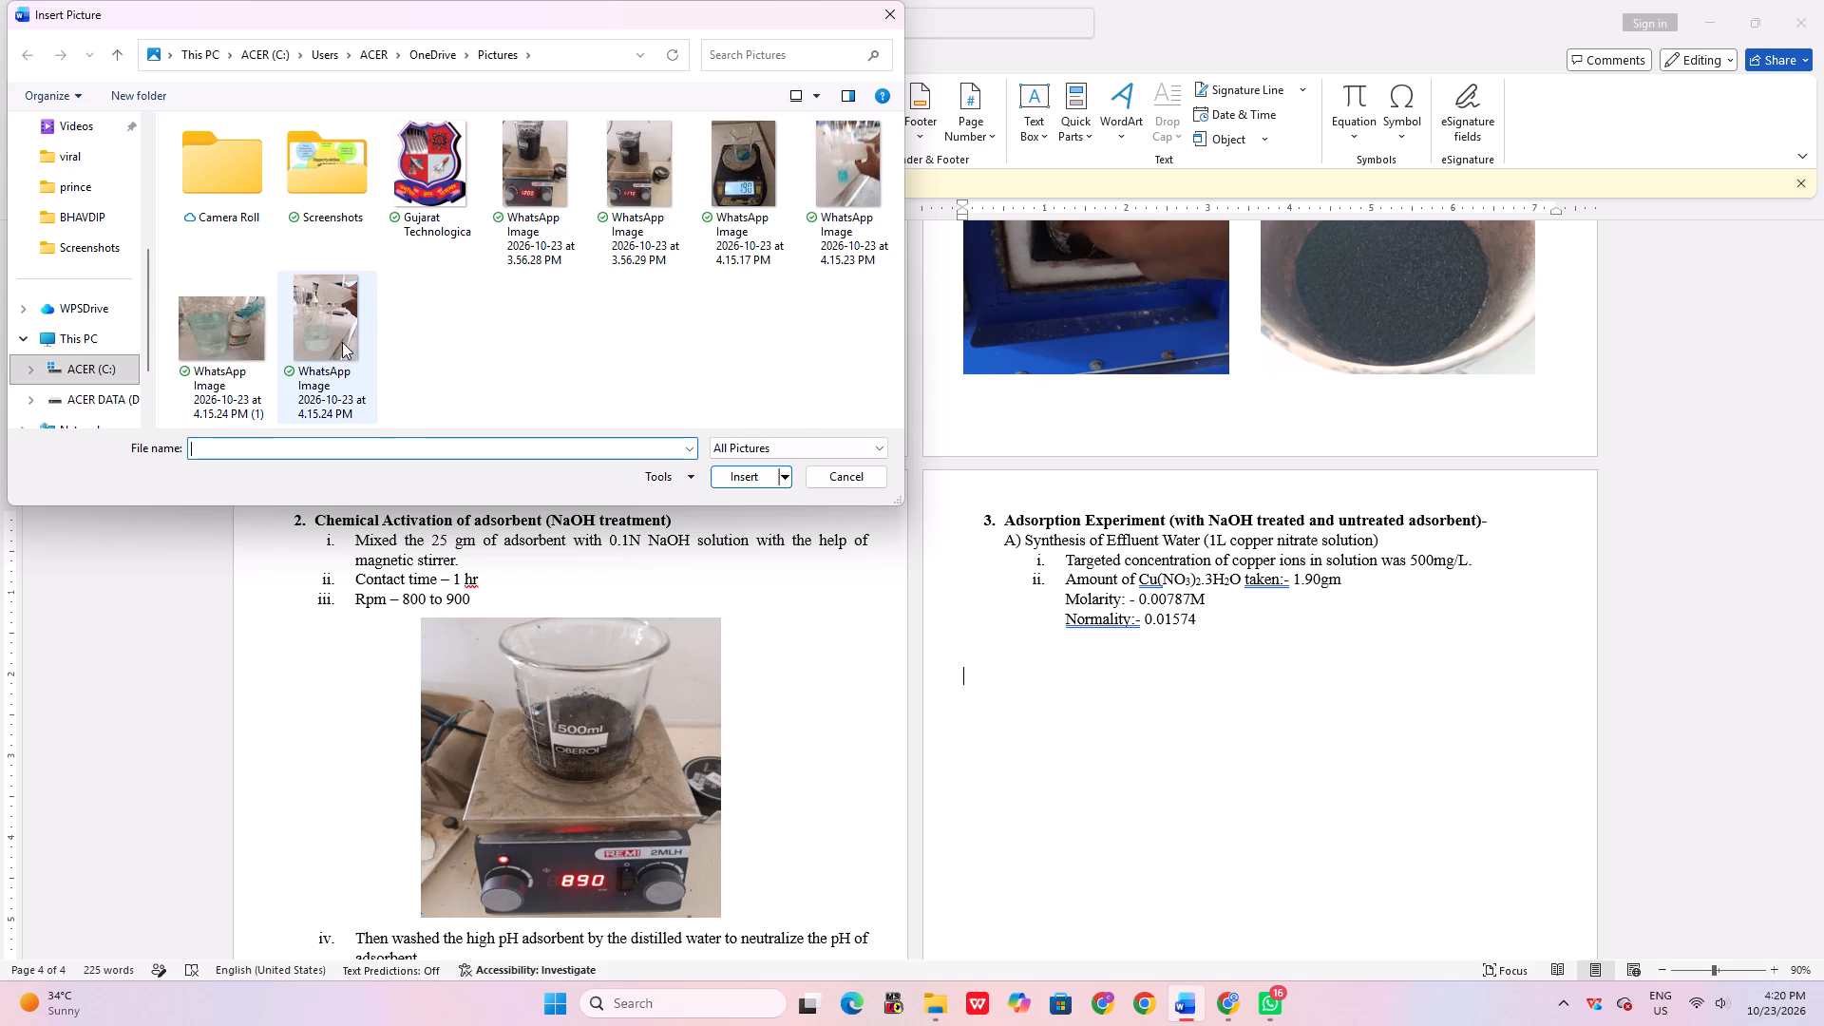
{"action": "scroll", "coordinate": [251, 351], "scroll_direction": "down", "scroll_amount": 1}
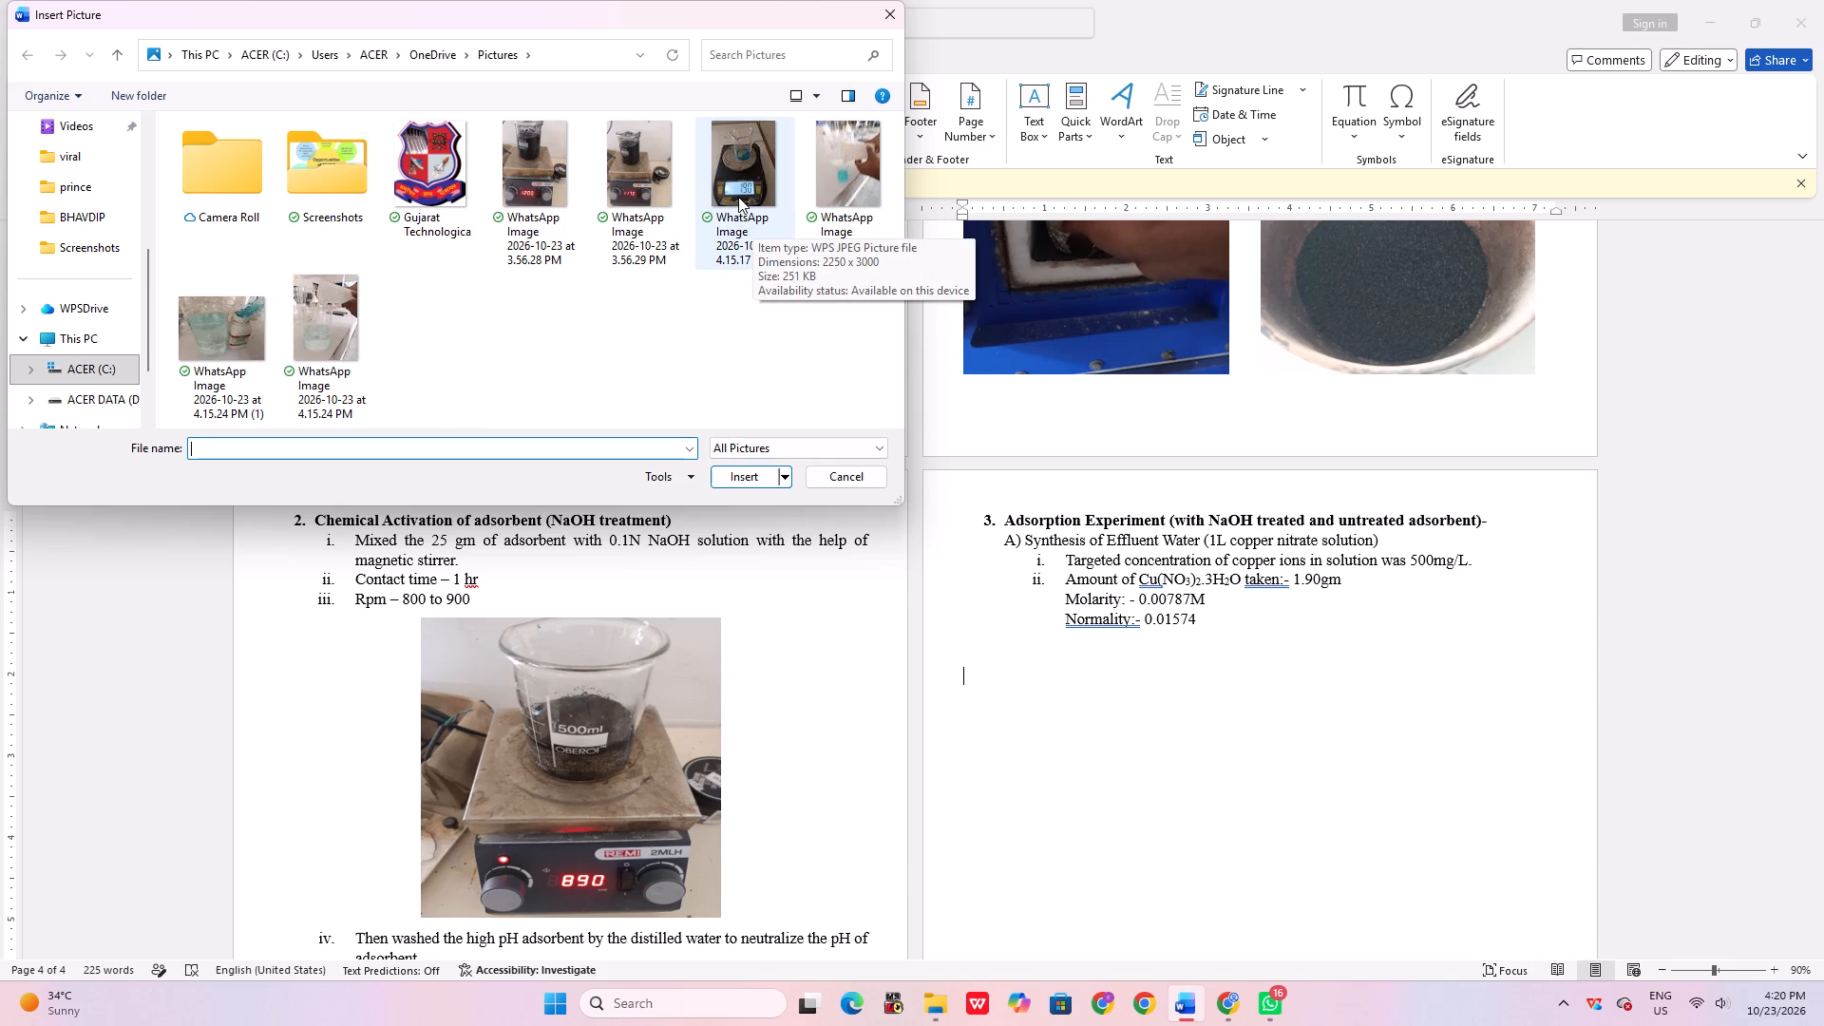
{"action": "left_click_drag", "start_coordinate": [743, 228], "coordinate": [775, 264]}
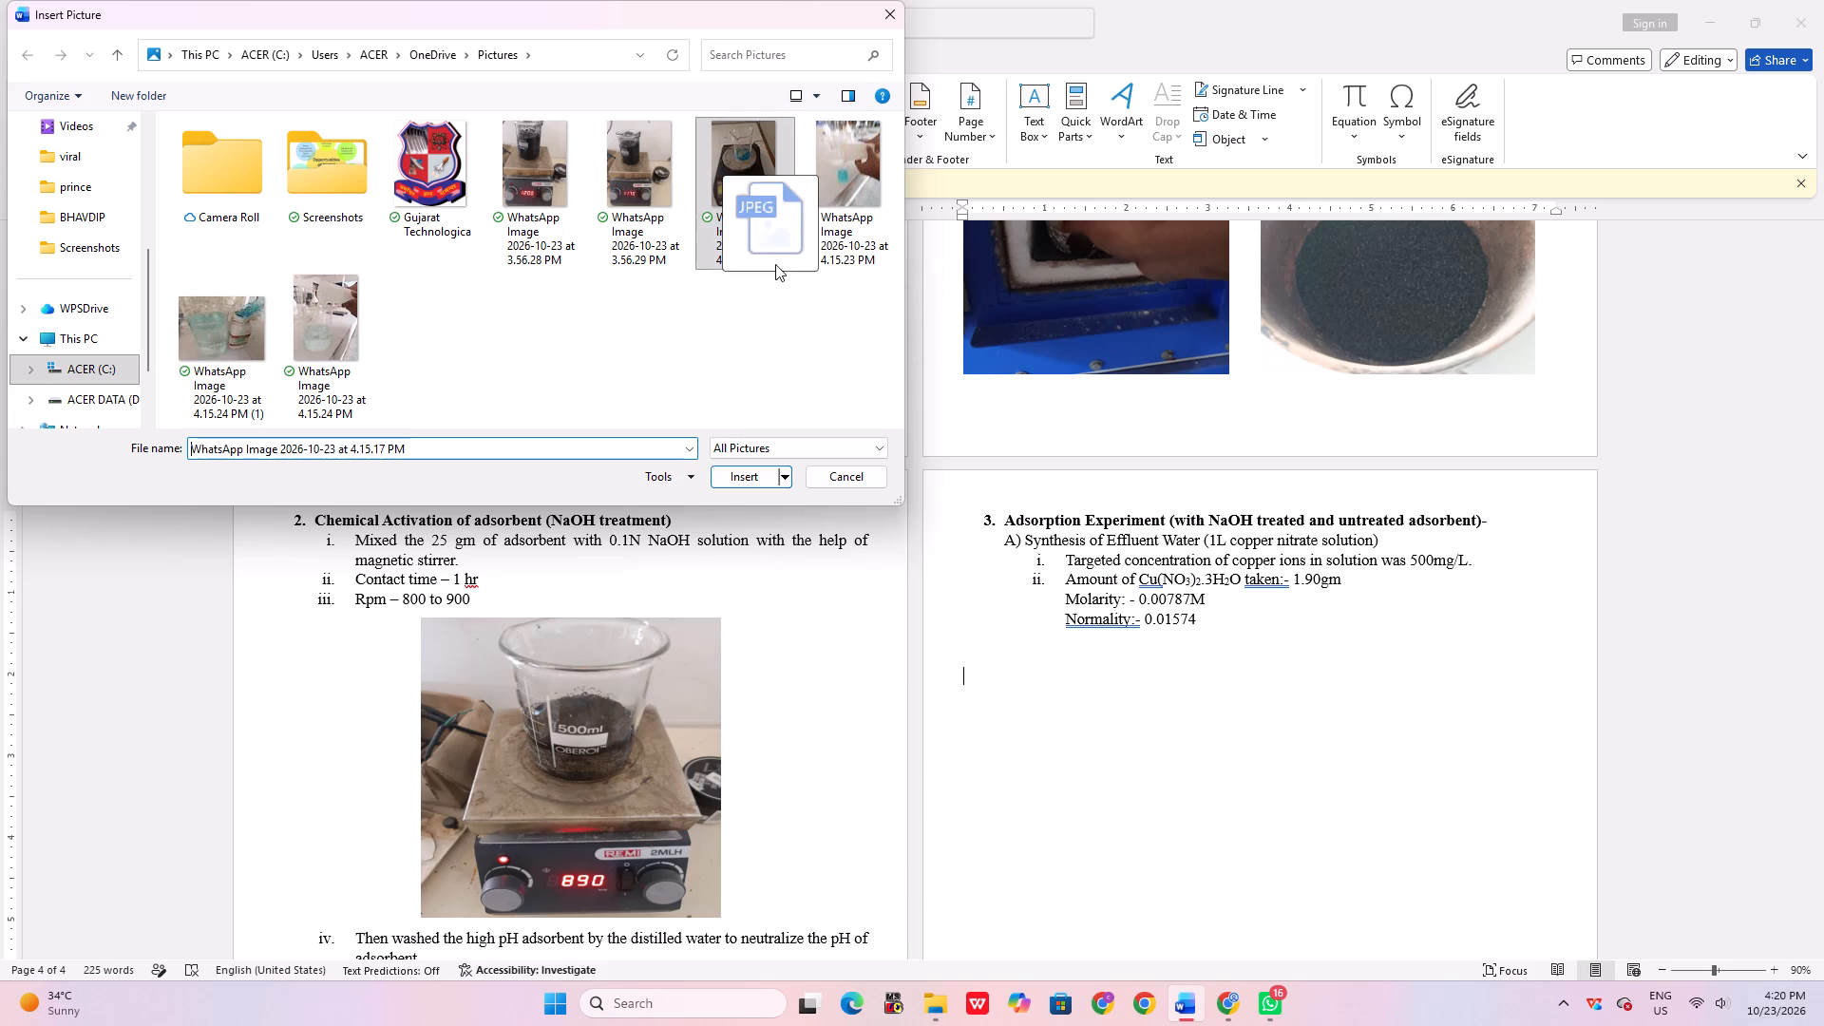
{"action": "left_click_drag", "start_coordinate": [775, 264], "coordinate": [806, 257]}
{"action": "left_click", "coordinate": [783, 277]}
{"action": "left_click_drag", "start_coordinate": [785, 265], "coordinate": [816, 271]}
{"action": "left_click", "coordinate": [805, 277]}
{"action": "left_click_drag", "start_coordinate": [773, 271], "coordinate": [842, 304]}
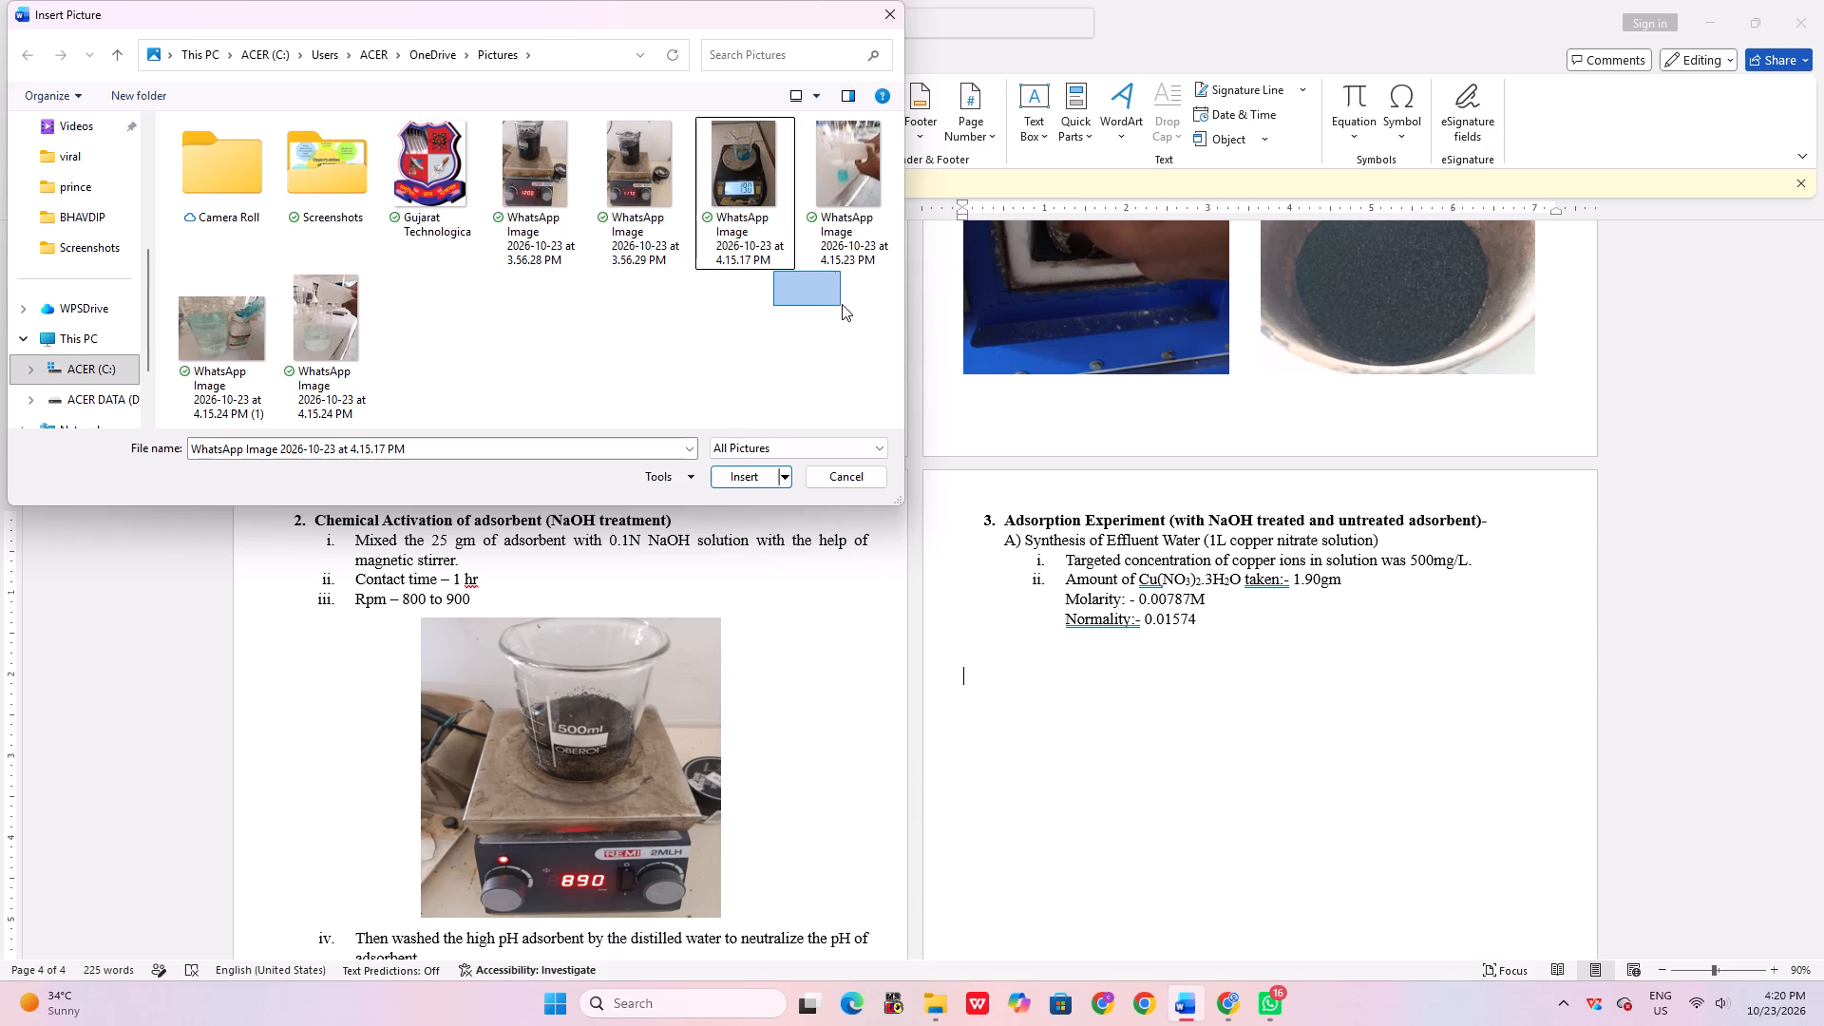
{"action": "left_click_drag", "start_coordinate": [842, 304], "coordinate": [890, 244]}
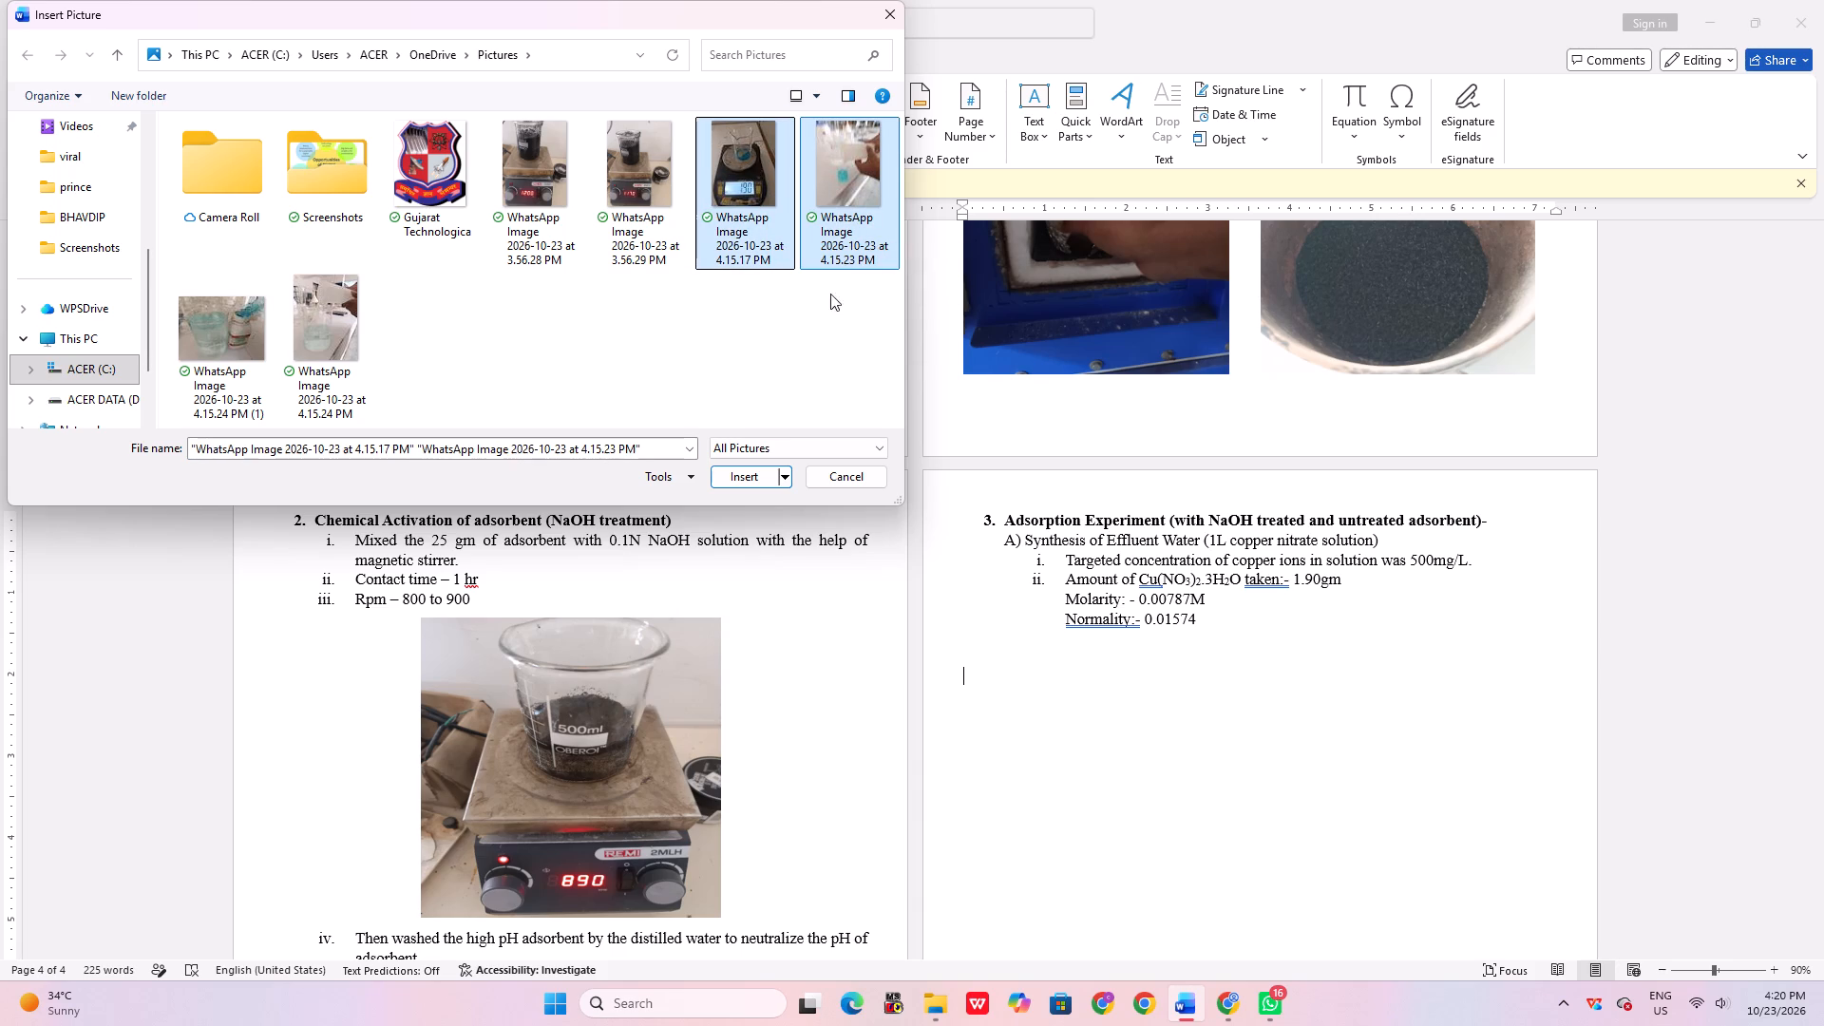
{"action": "left_click", "coordinate": [765, 489]}
{"action": "left_click", "coordinate": [769, 479]}
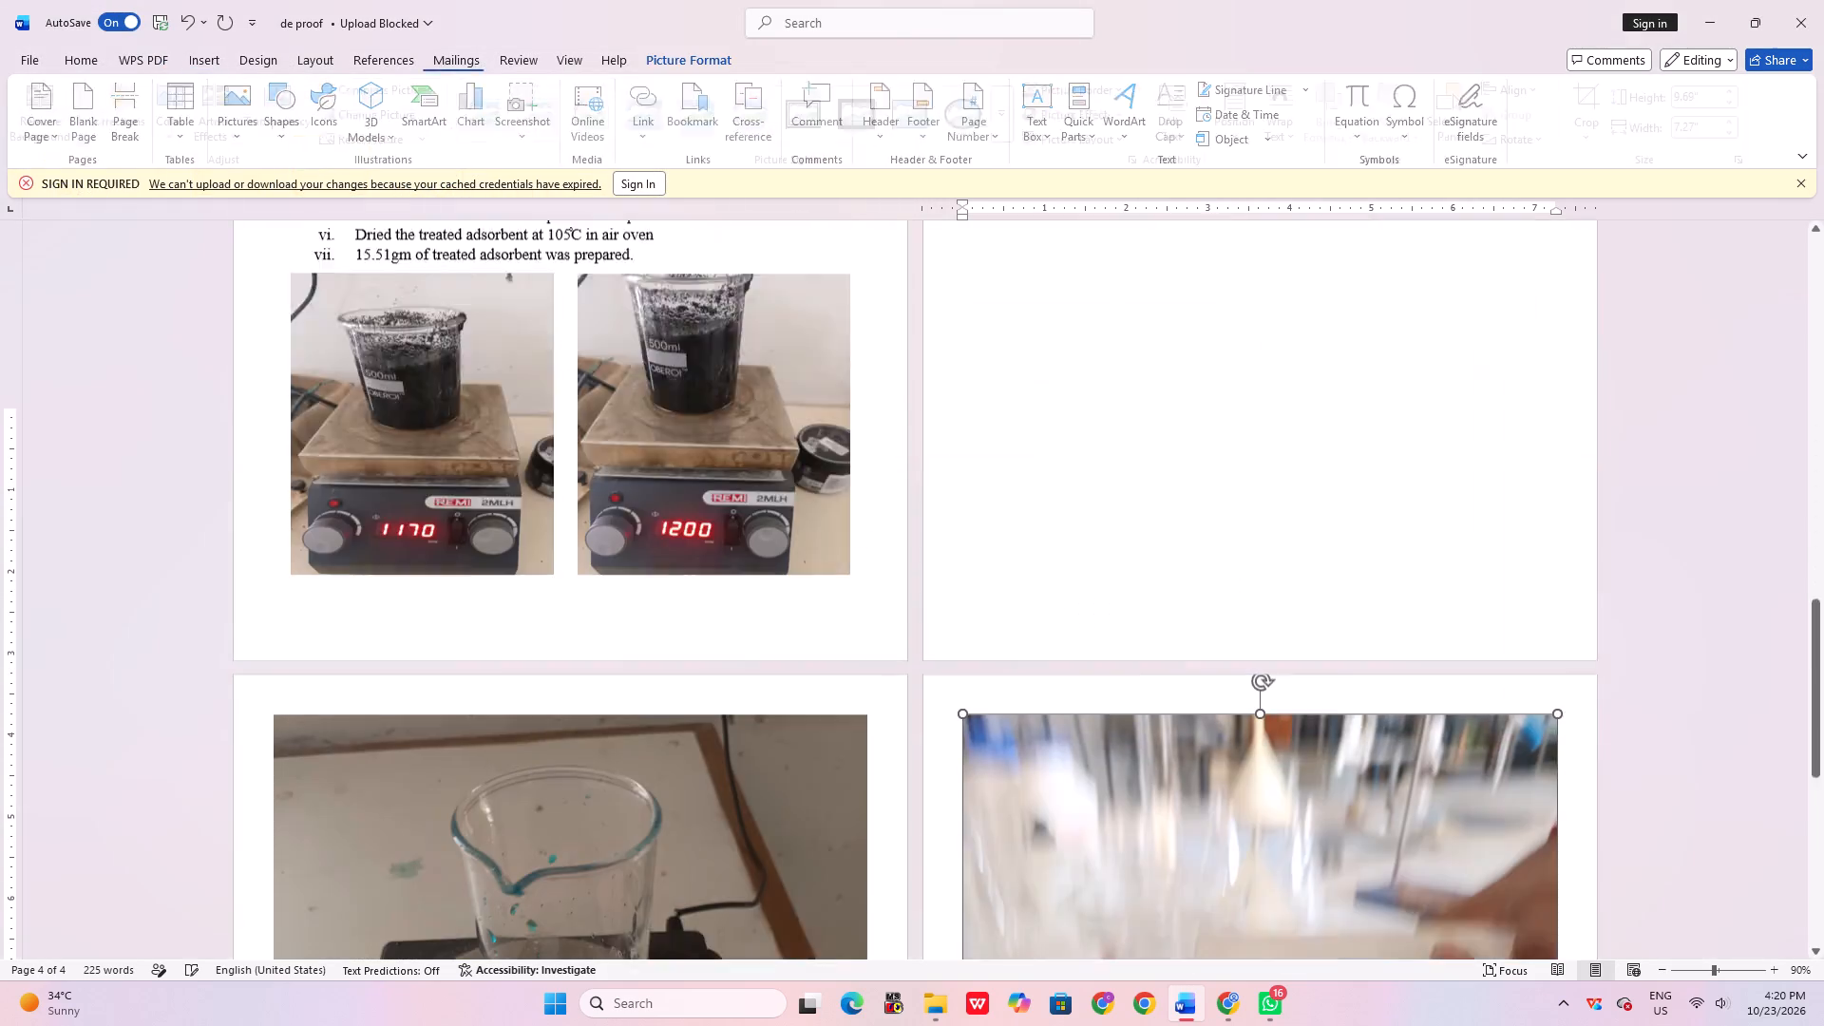
Reduce the height of the inserted weighing-balance photo to about 6.58" by moving its bottom edge up.
{"action": "scroll", "coordinate": [894, 570], "scroll_direction": "up", "scroll_amount": 7}
{"action": "scroll", "coordinate": [894, 570], "scroll_direction": "down", "scroll_amount": 6}
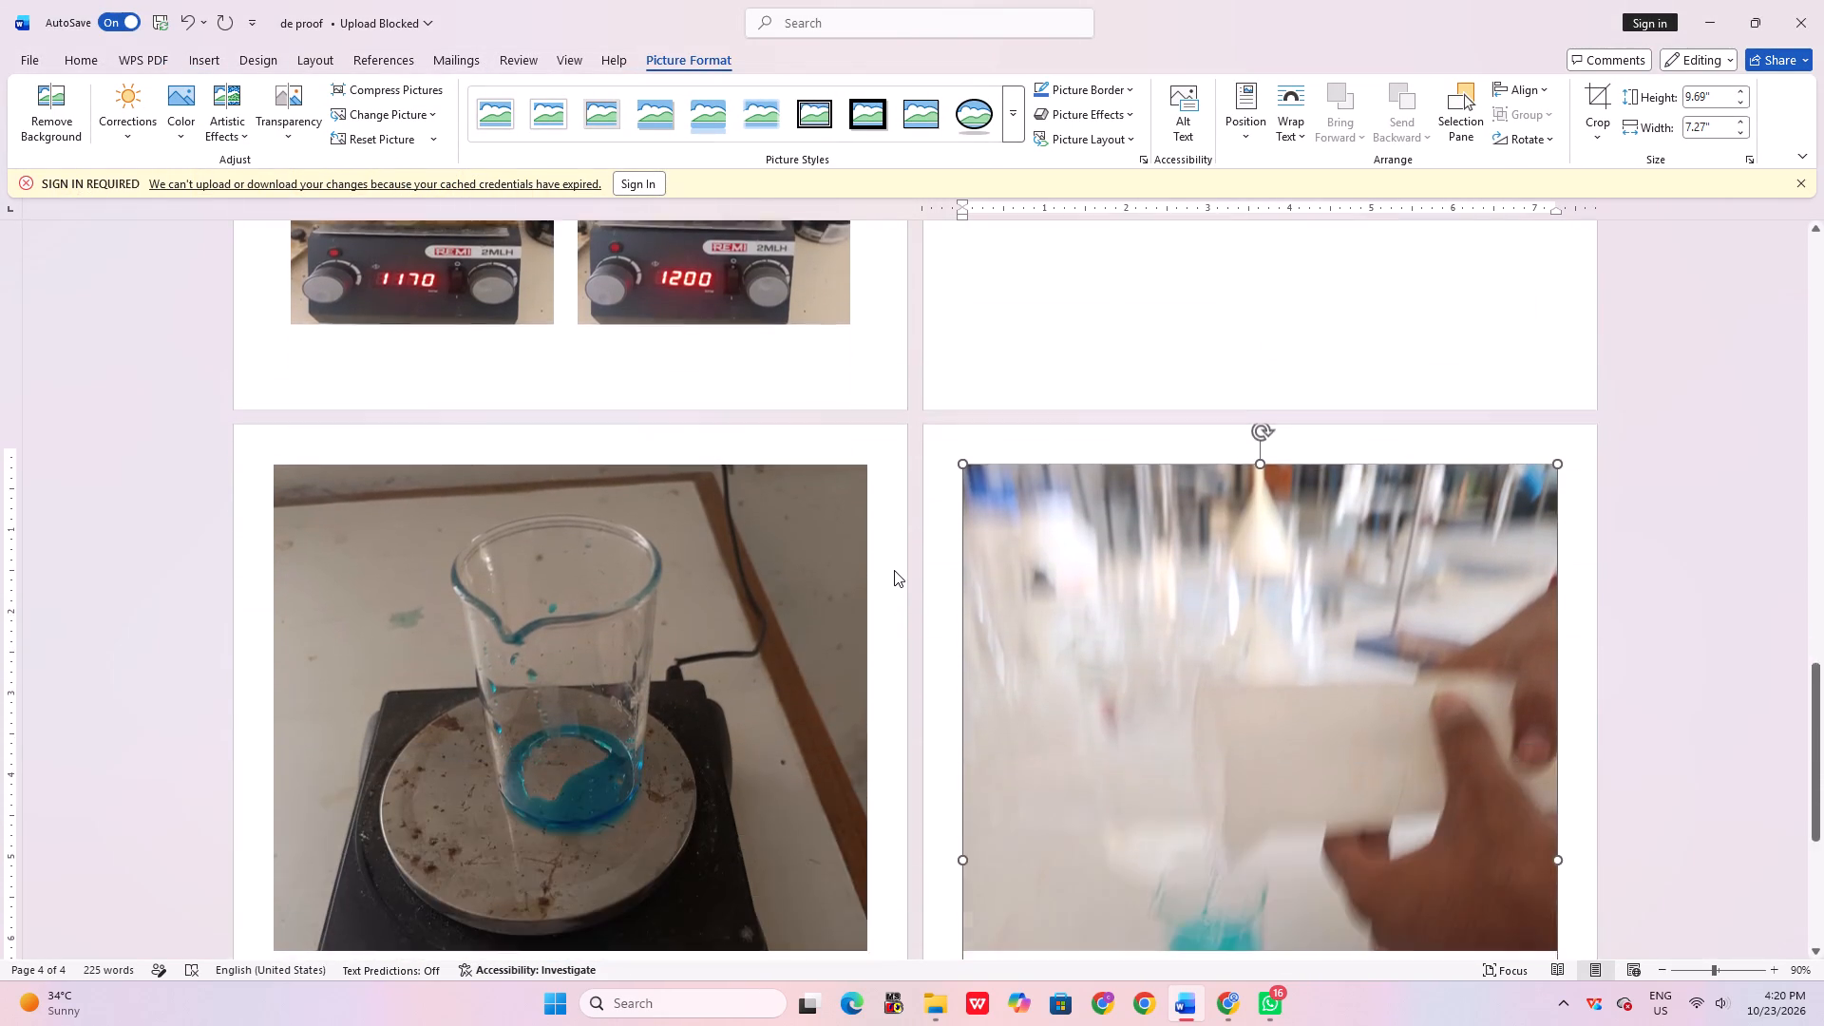
{"action": "scroll", "coordinate": [894, 570], "scroll_direction": "down", "scroll_amount": 18}
{"action": "left_click", "coordinate": [734, 557]}
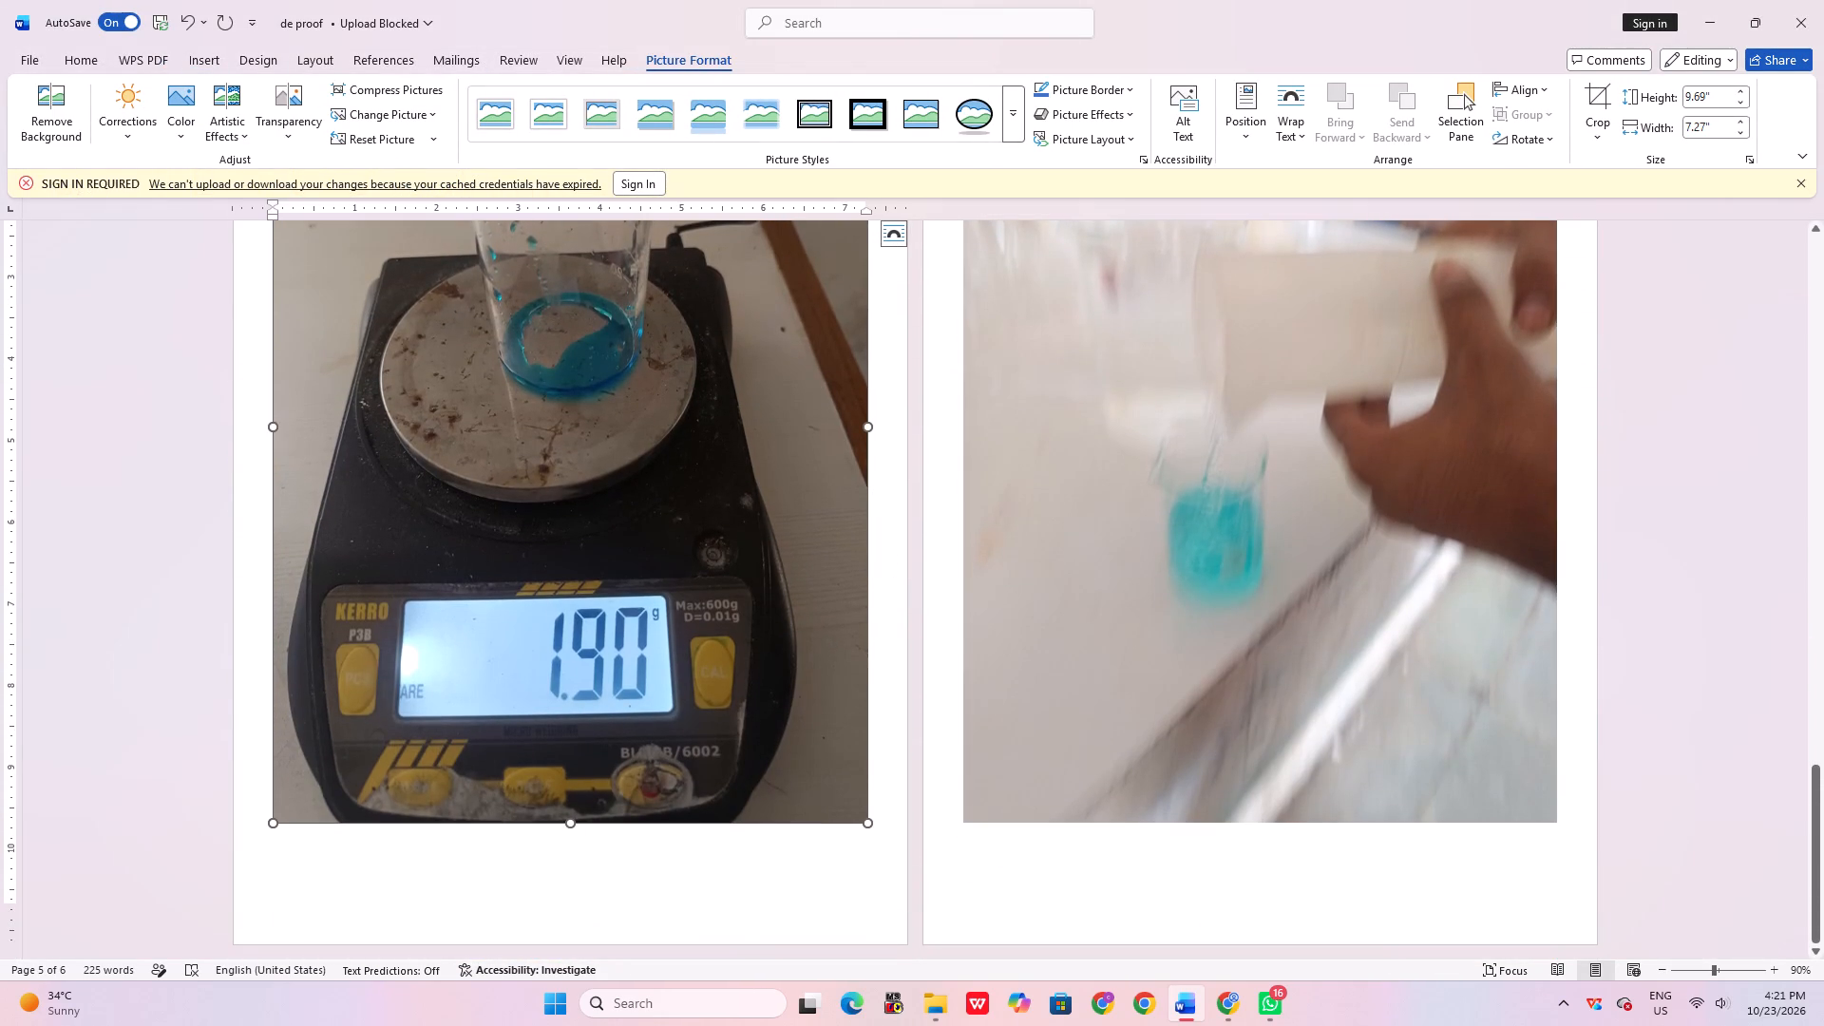
{"action": "left_click_drag", "start_coordinate": [567, 821], "coordinate": [550, 569]}
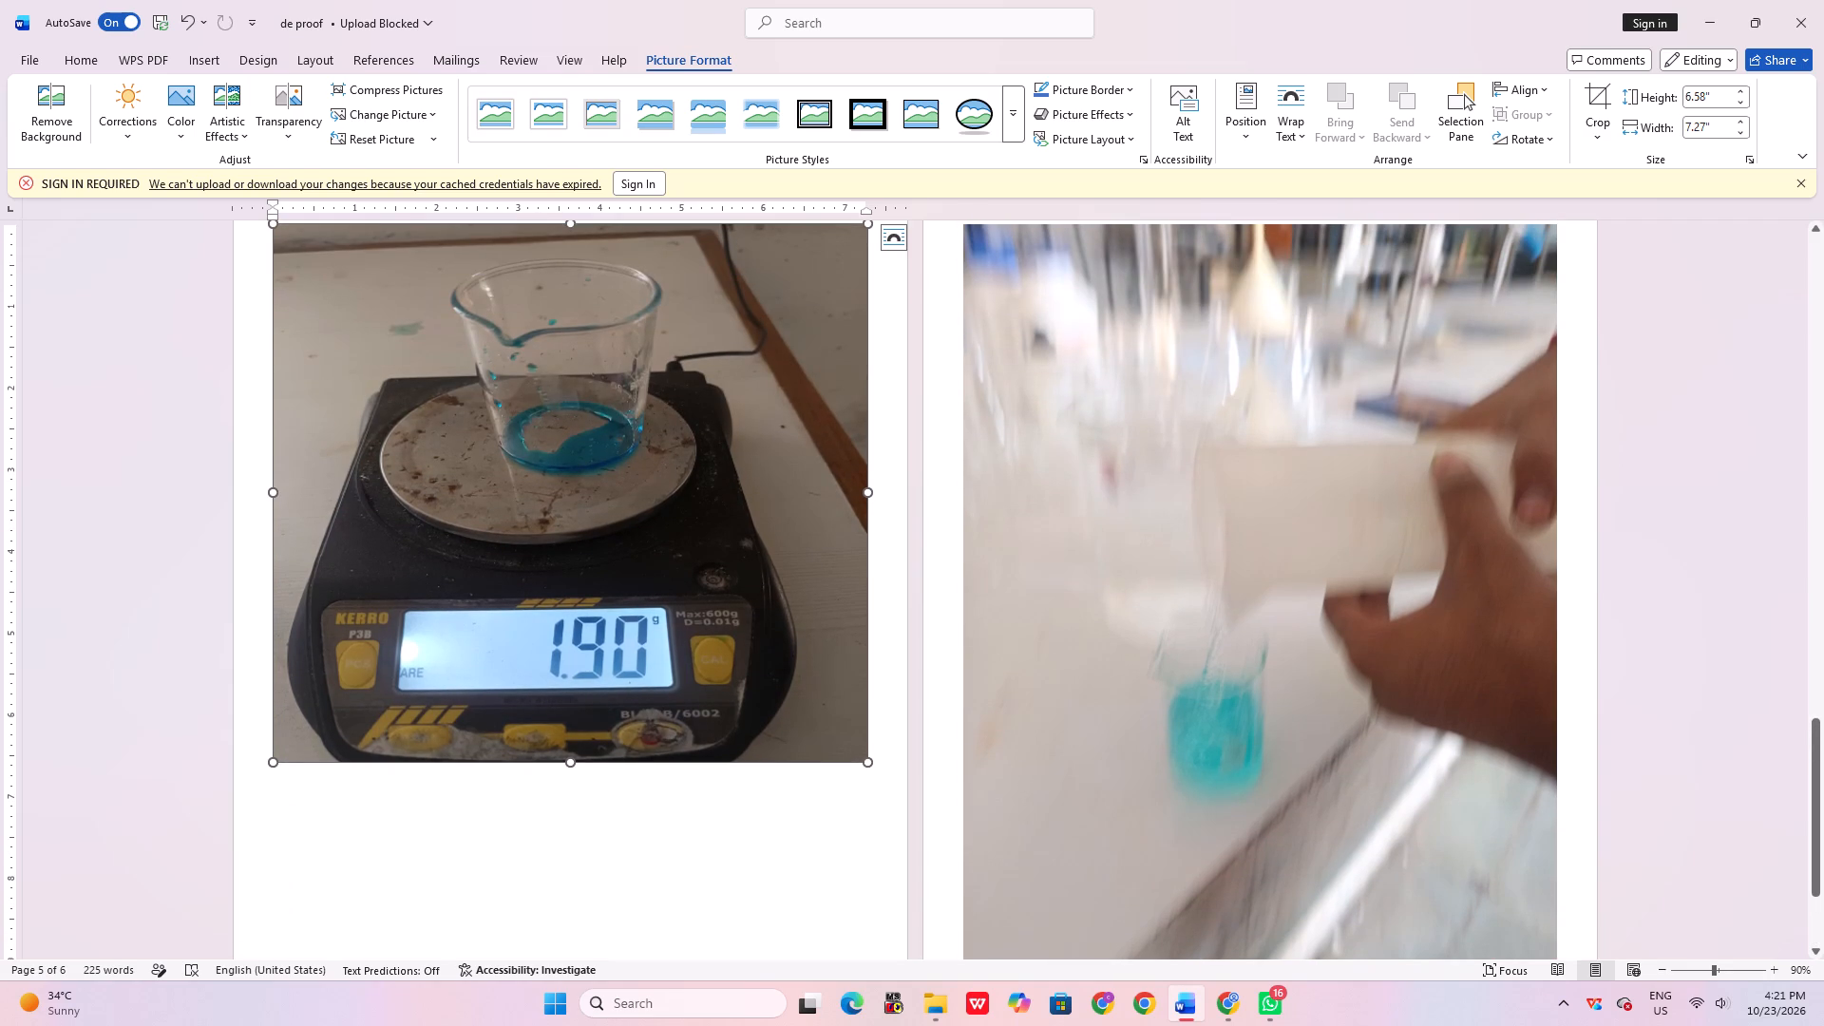
Shrink the photo of the beaker on the weighing balance to 3.94 inches high and 3.38 inches wide.
{"action": "left_click_drag", "start_coordinate": [871, 495], "coordinate": [686, 512]}
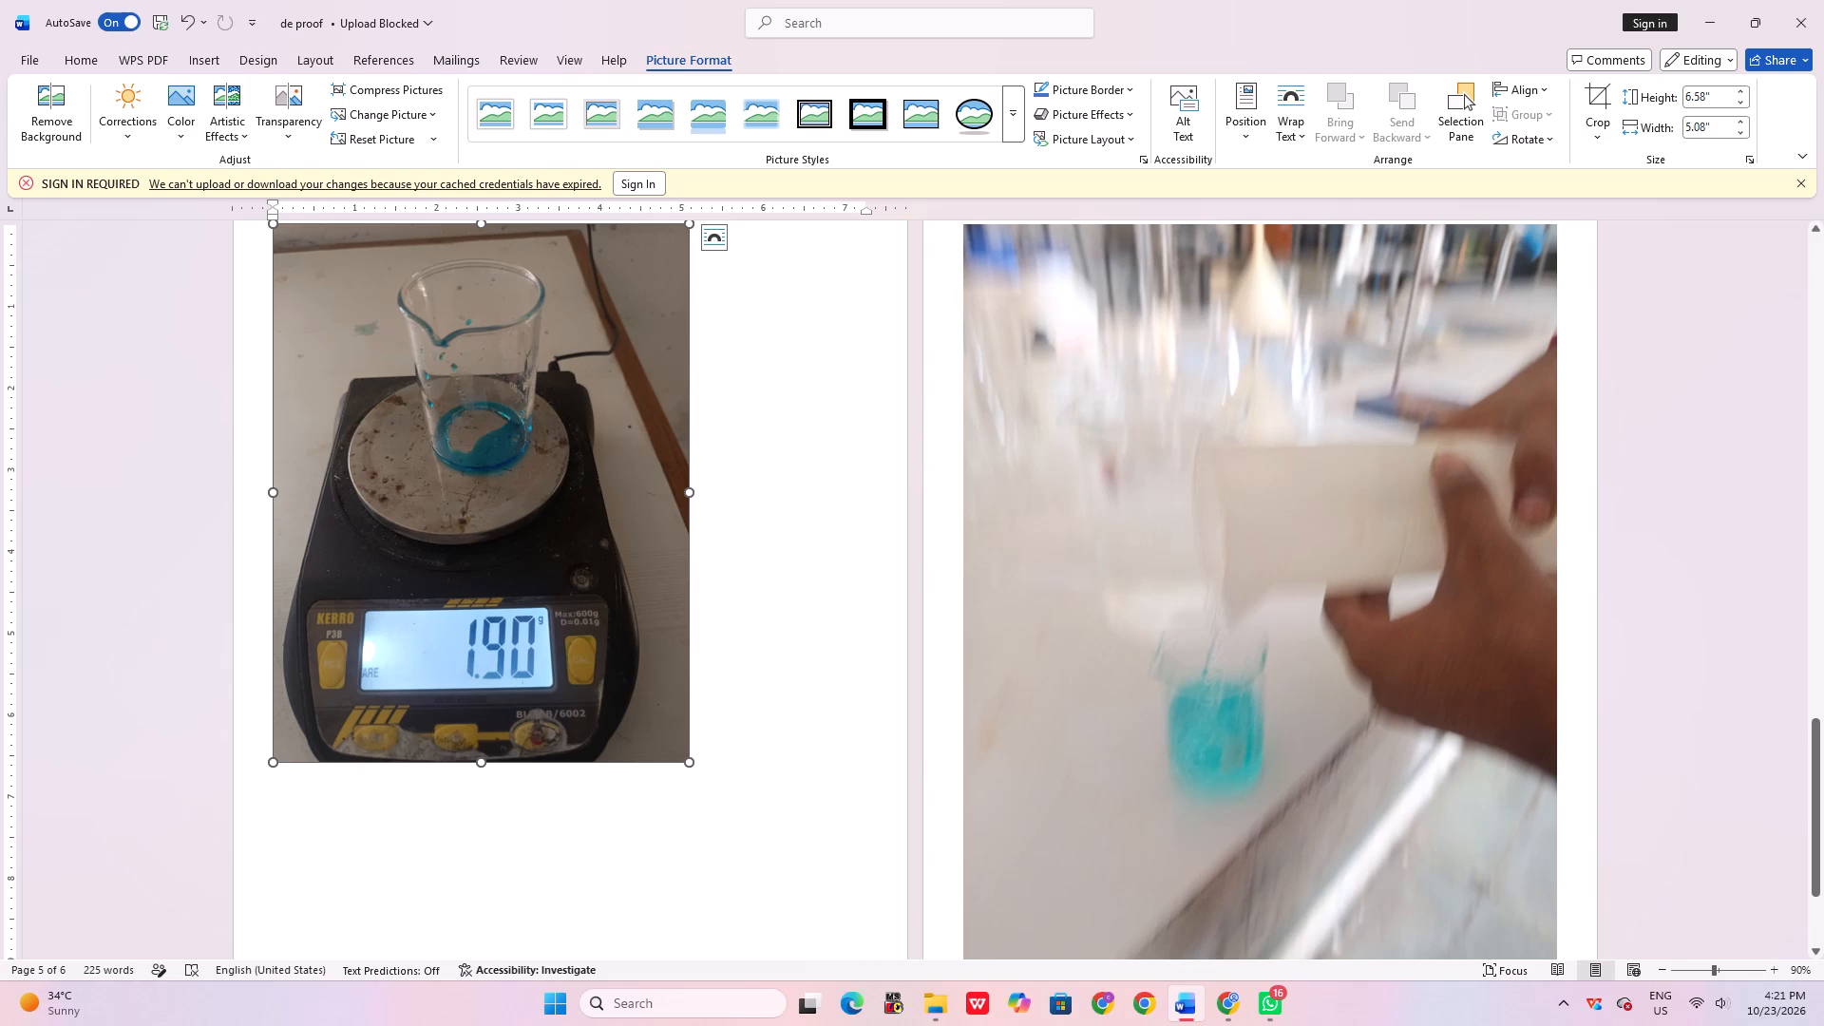
{"action": "left_click_drag", "start_coordinate": [479, 761], "coordinate": [484, 738]}
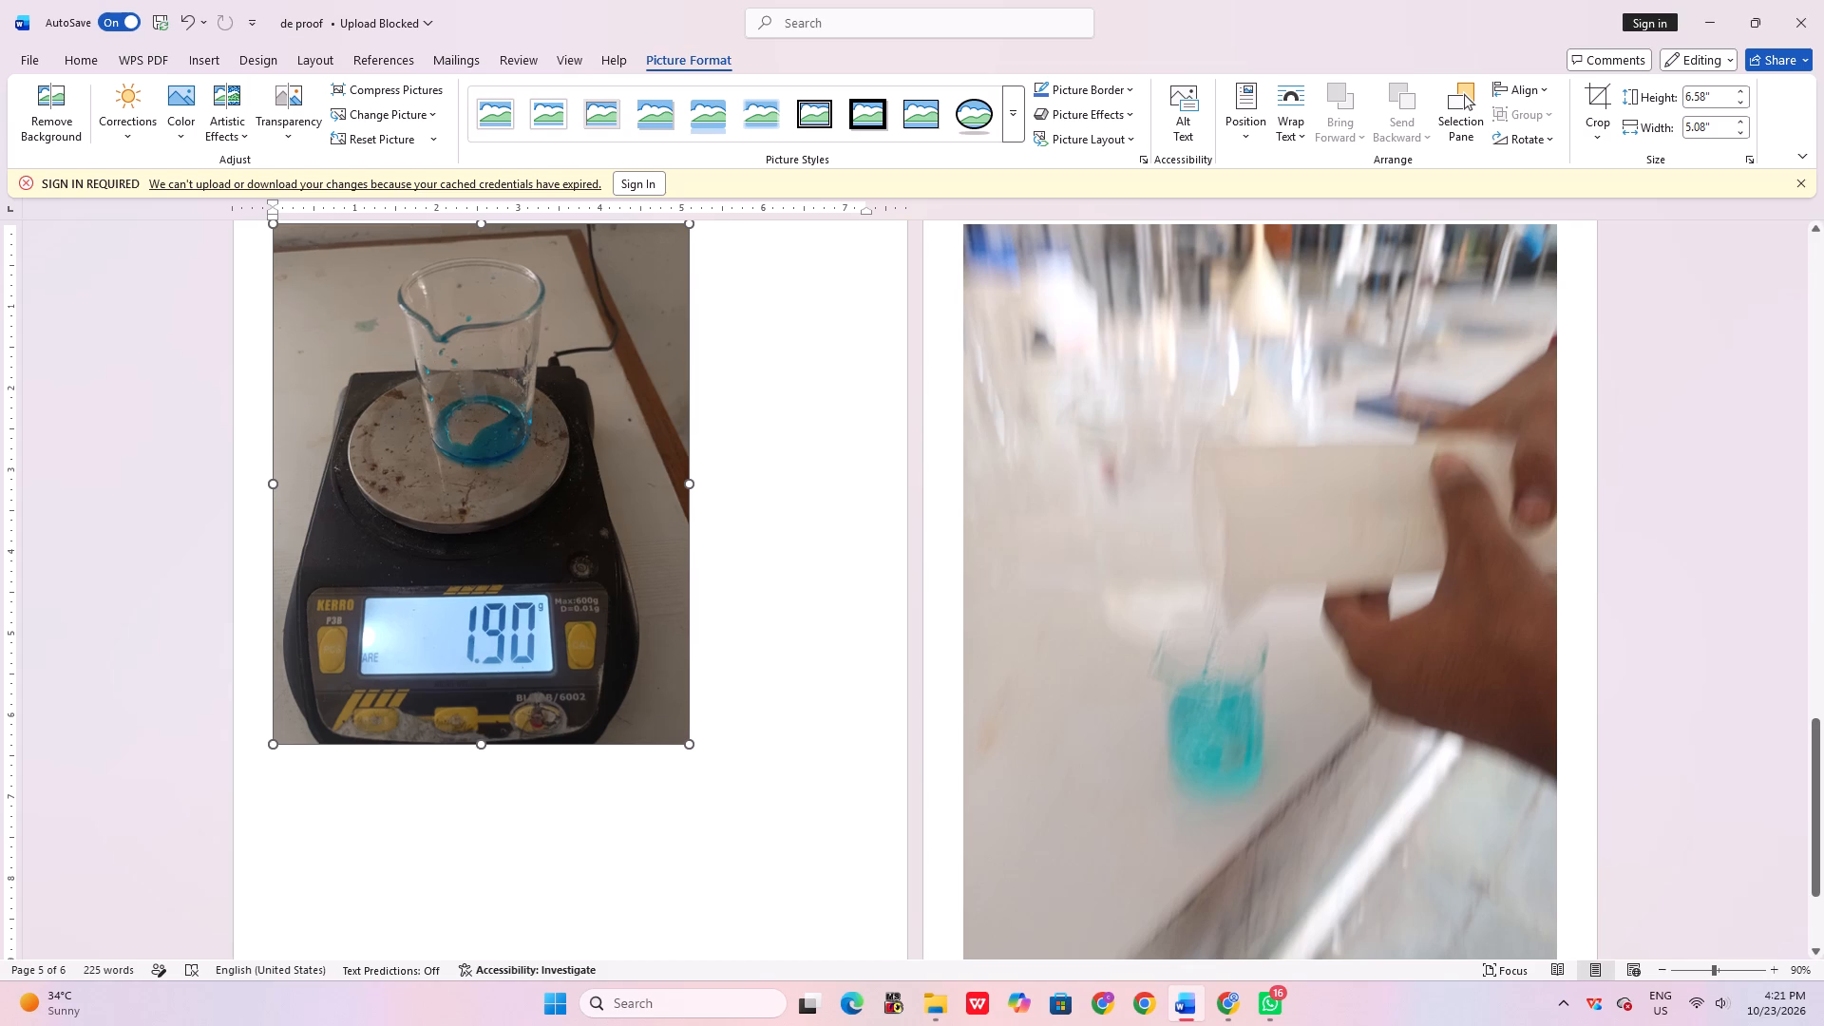
{"action": "left_click_drag", "start_coordinate": [484, 738], "coordinate": [463, 546]}
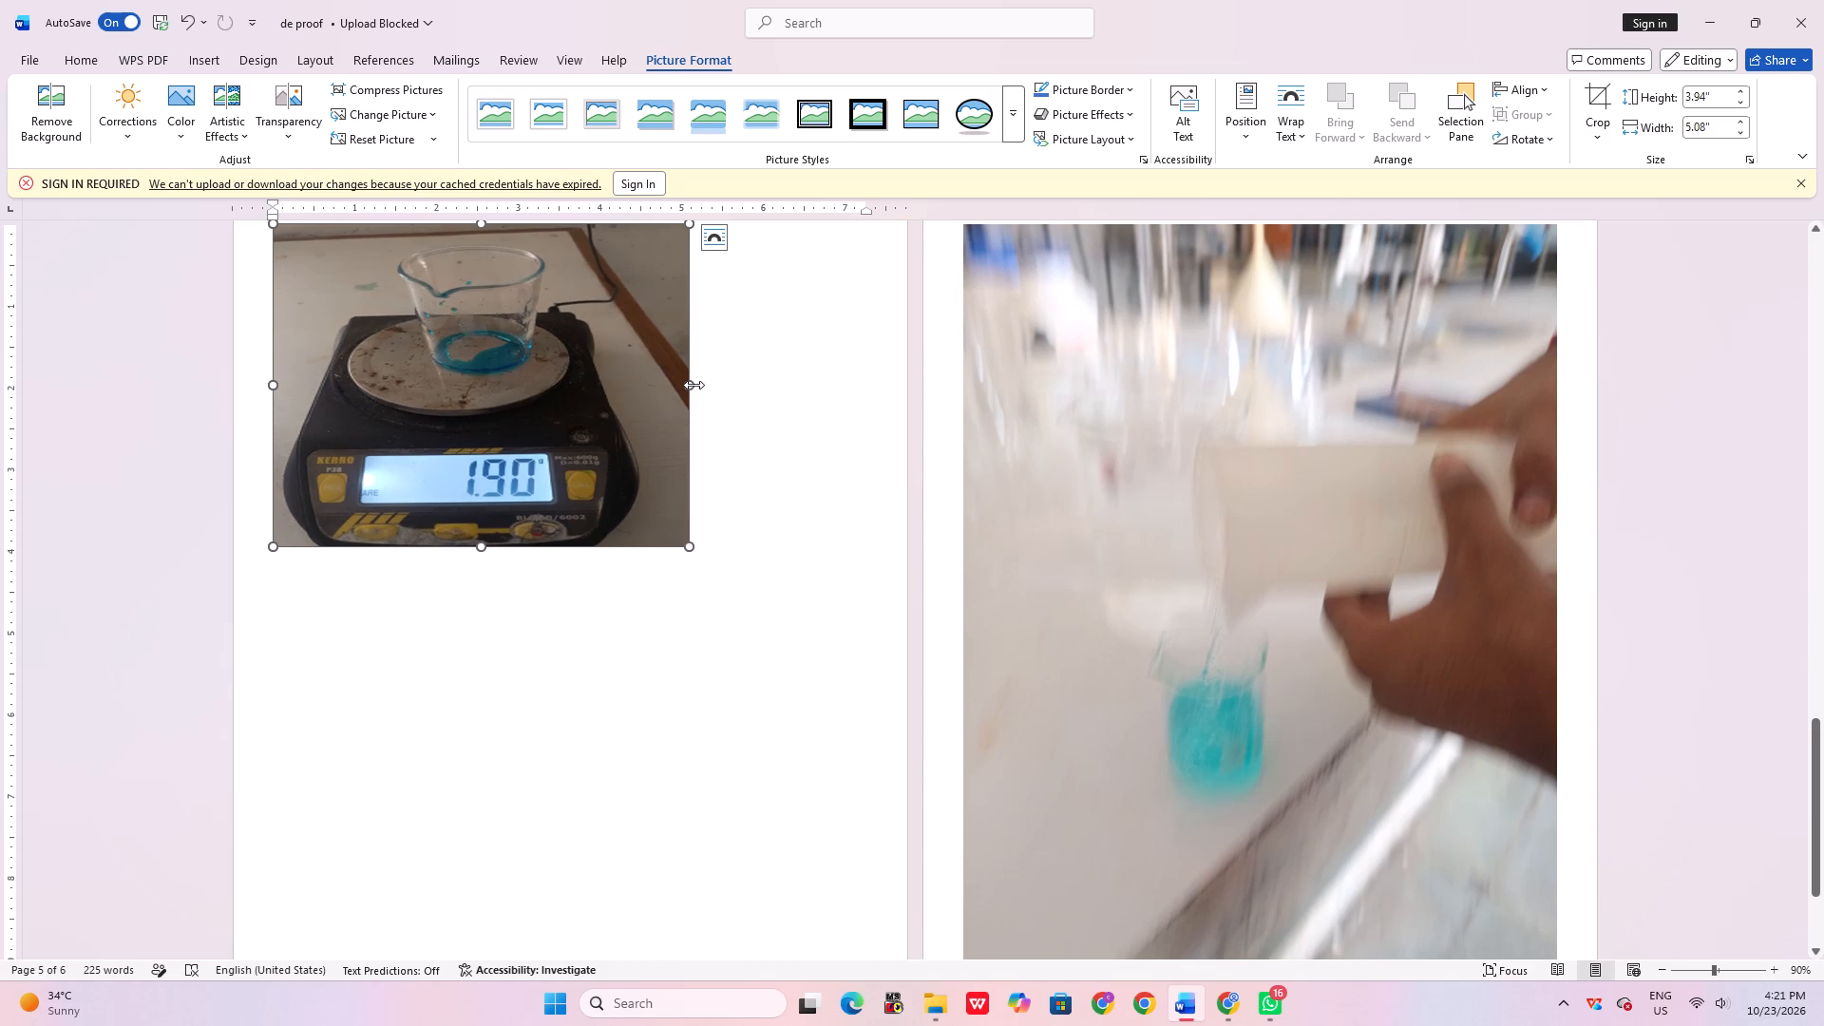
{"action": "left_click_drag", "start_coordinate": [694, 384], "coordinate": [550, 405]}
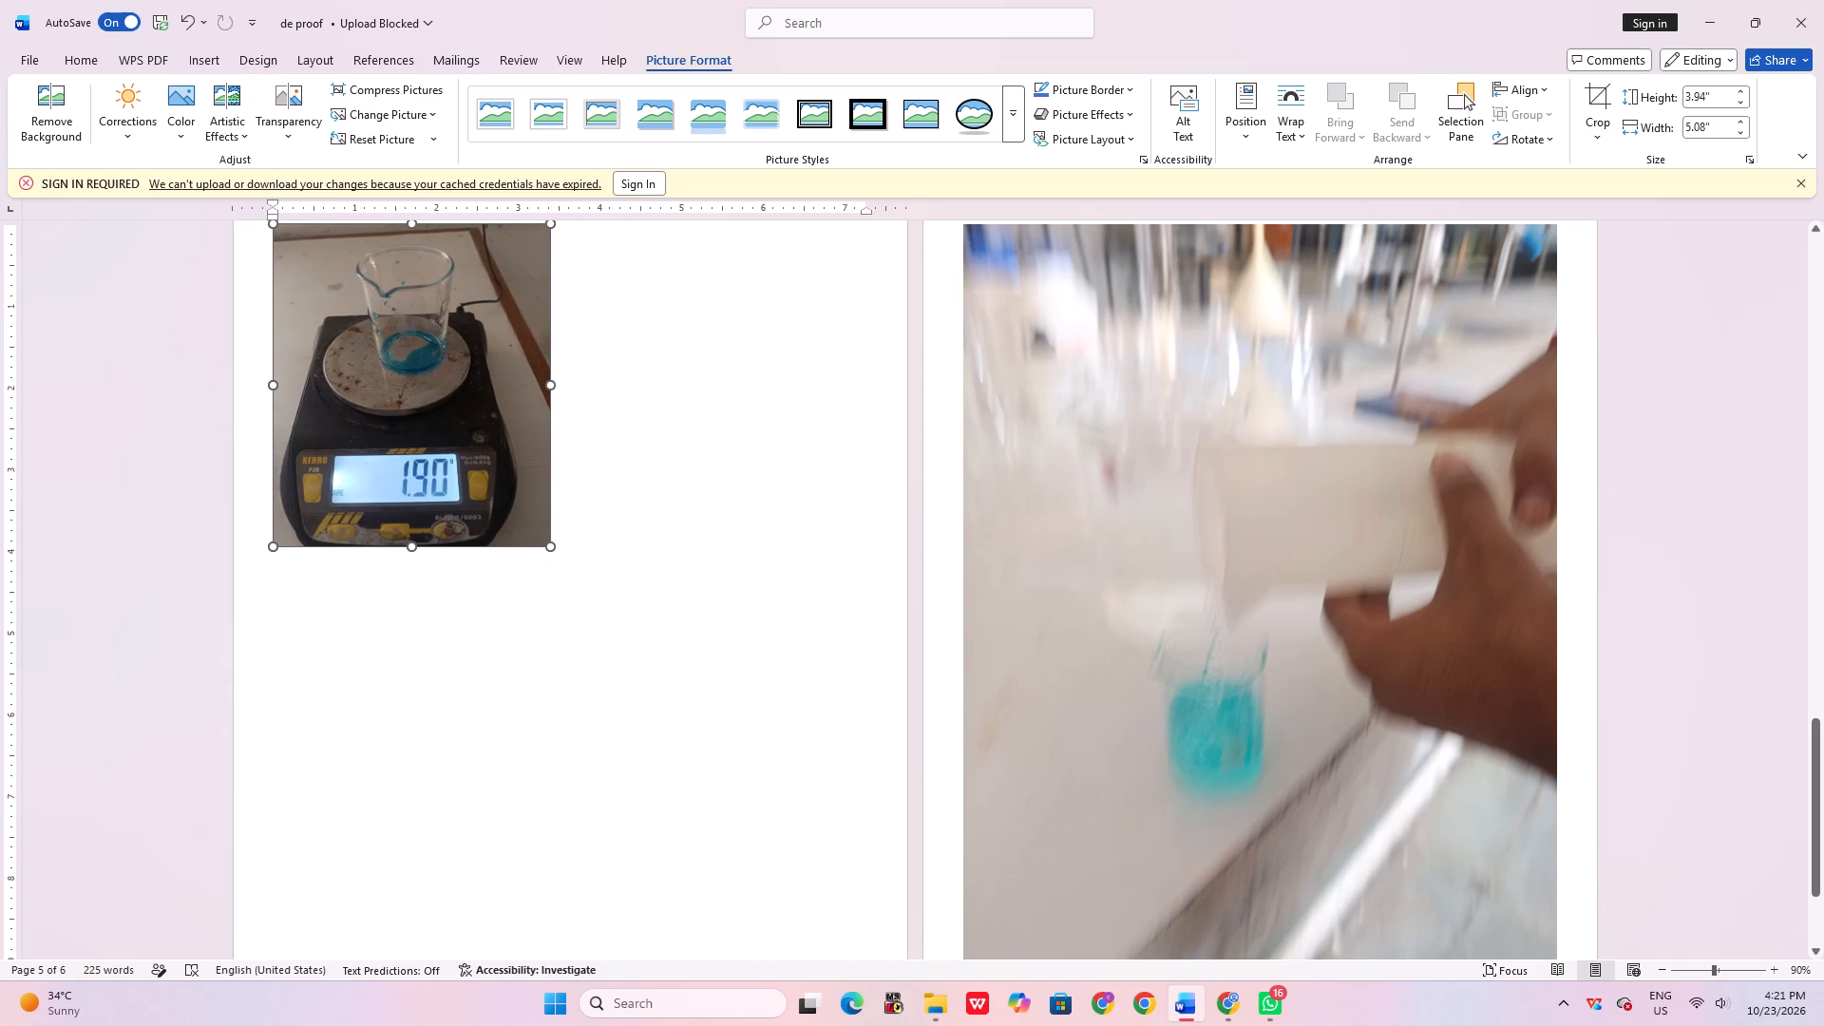
Move the weighing balance photo to the section 3 page, directly below the Normality line.
{"action": "scroll", "coordinate": [557, 472], "scroll_direction": "up", "scroll_amount": 13}
{"action": "scroll", "coordinate": [587, 699], "scroll_direction": "up", "scroll_amount": 12}
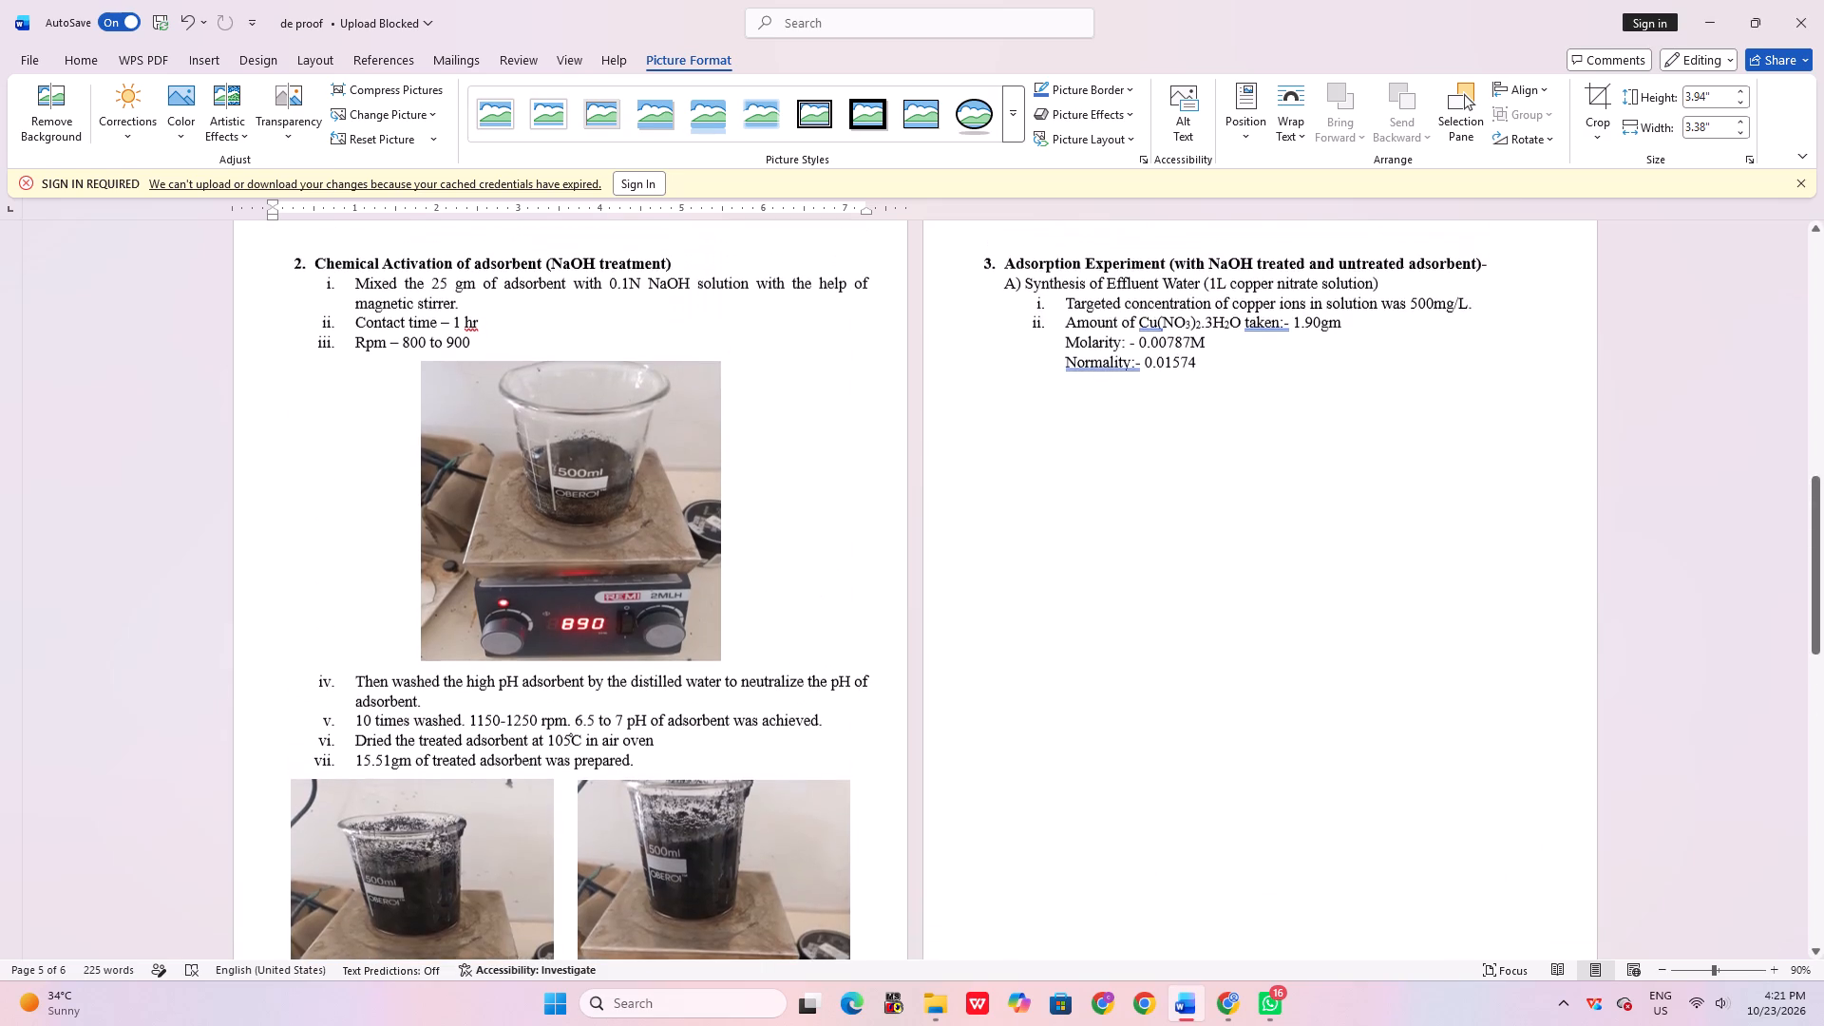
{"action": "scroll", "coordinate": [587, 699], "scroll_direction": "down", "scroll_amount": 11}
{"action": "left_click", "coordinate": [416, 947]}
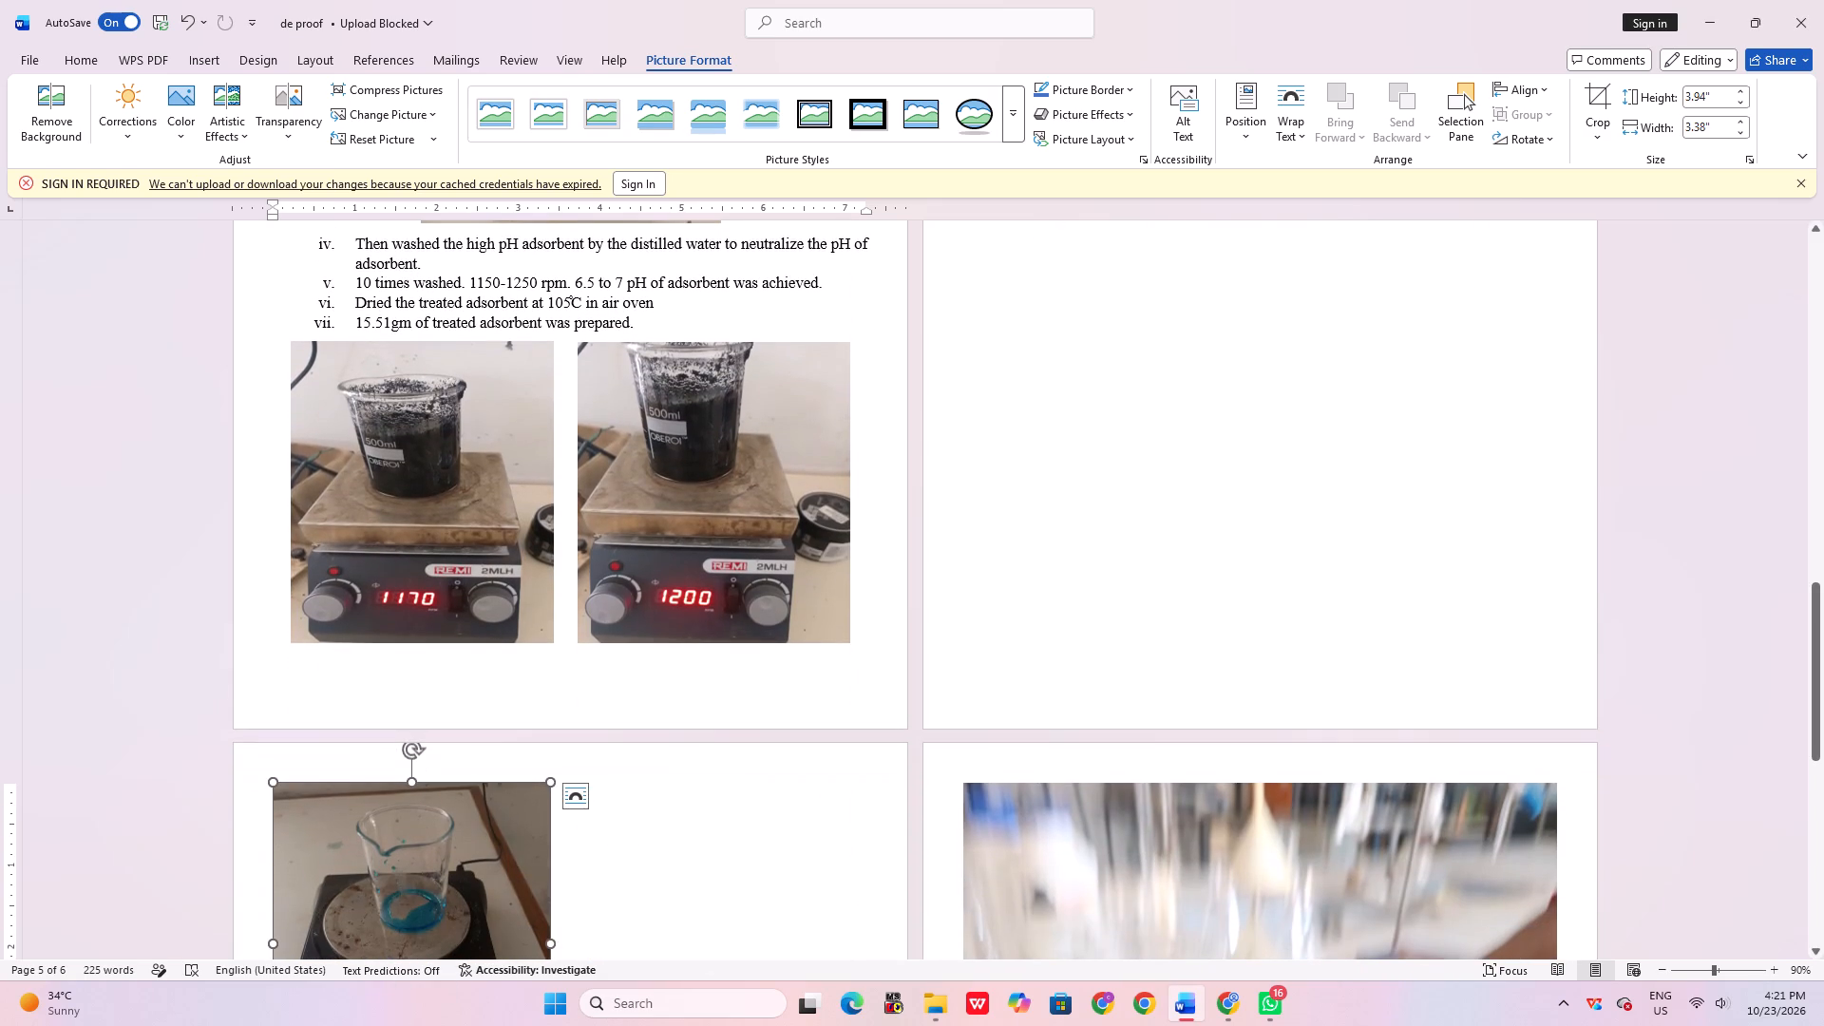
{"action": "left_click_drag", "start_coordinate": [454, 898], "coordinate": [1380, 496]}
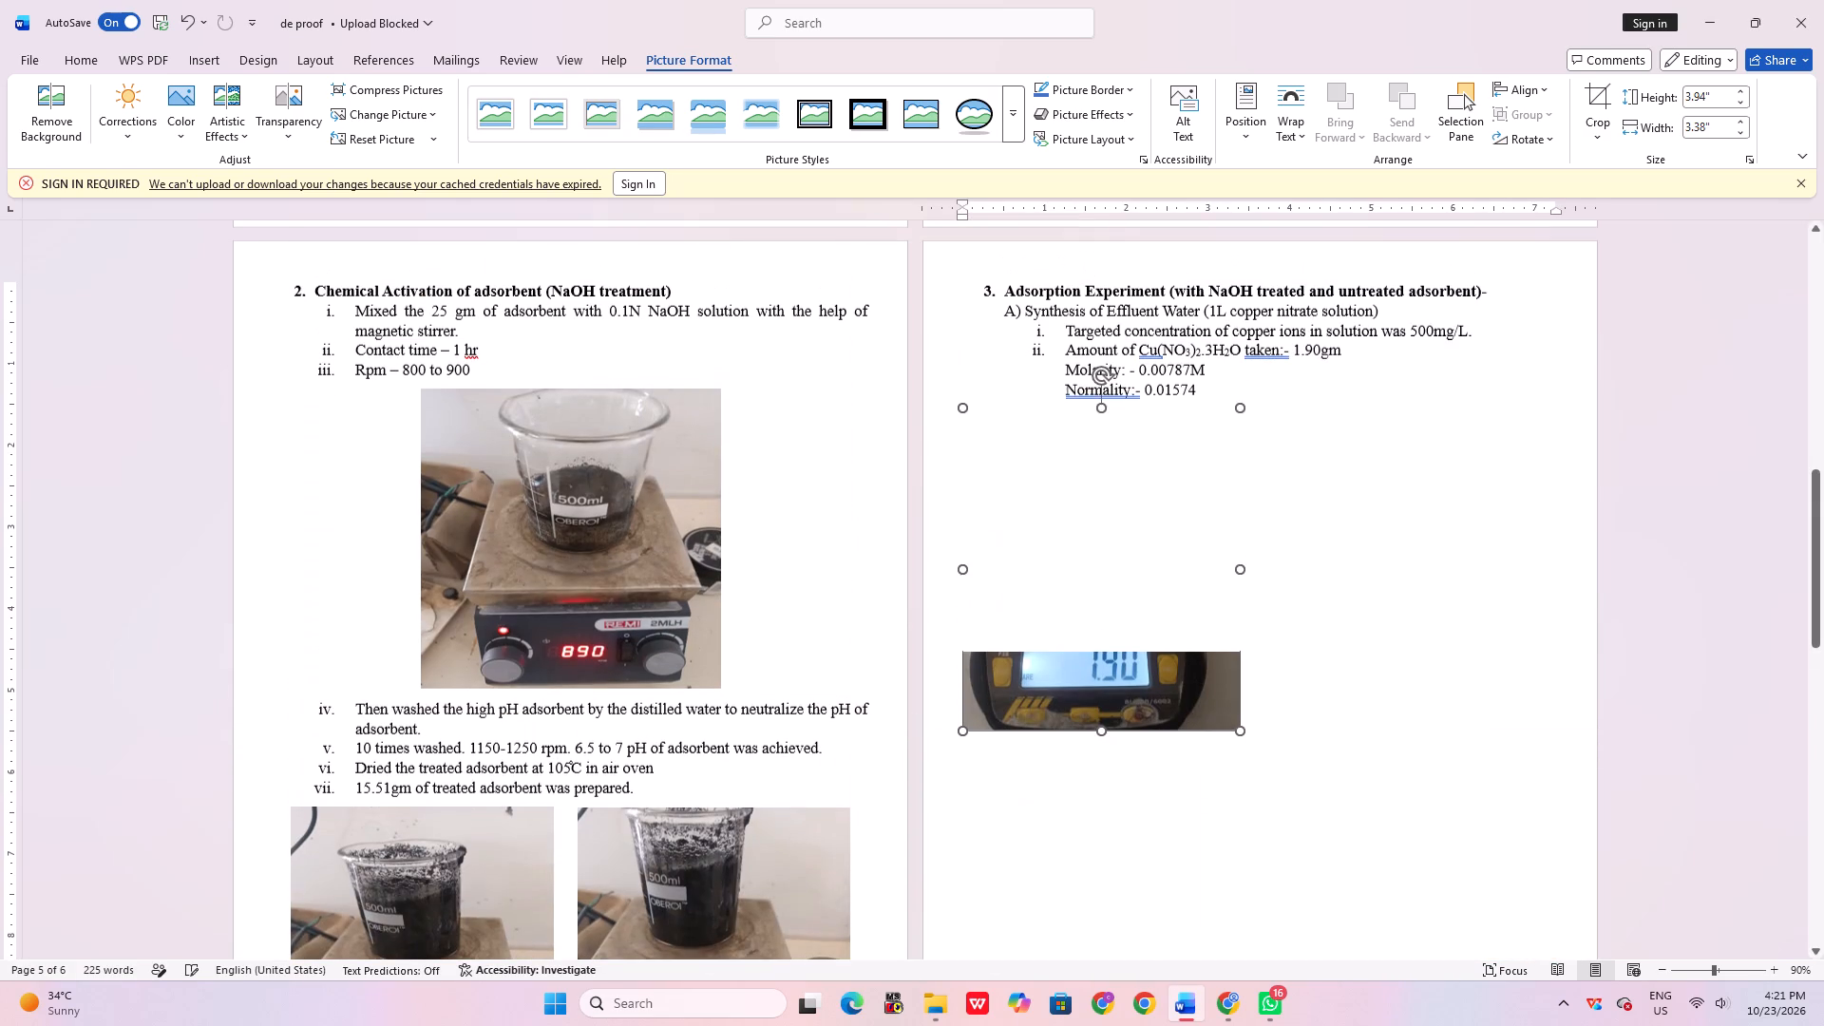
Narrow the weighing balance photo below the Normality line to 3.09 inches wide, keeping its height.
{"action": "scroll", "coordinate": [1177, 657], "scroll_direction": "down", "scroll_amount": 2}
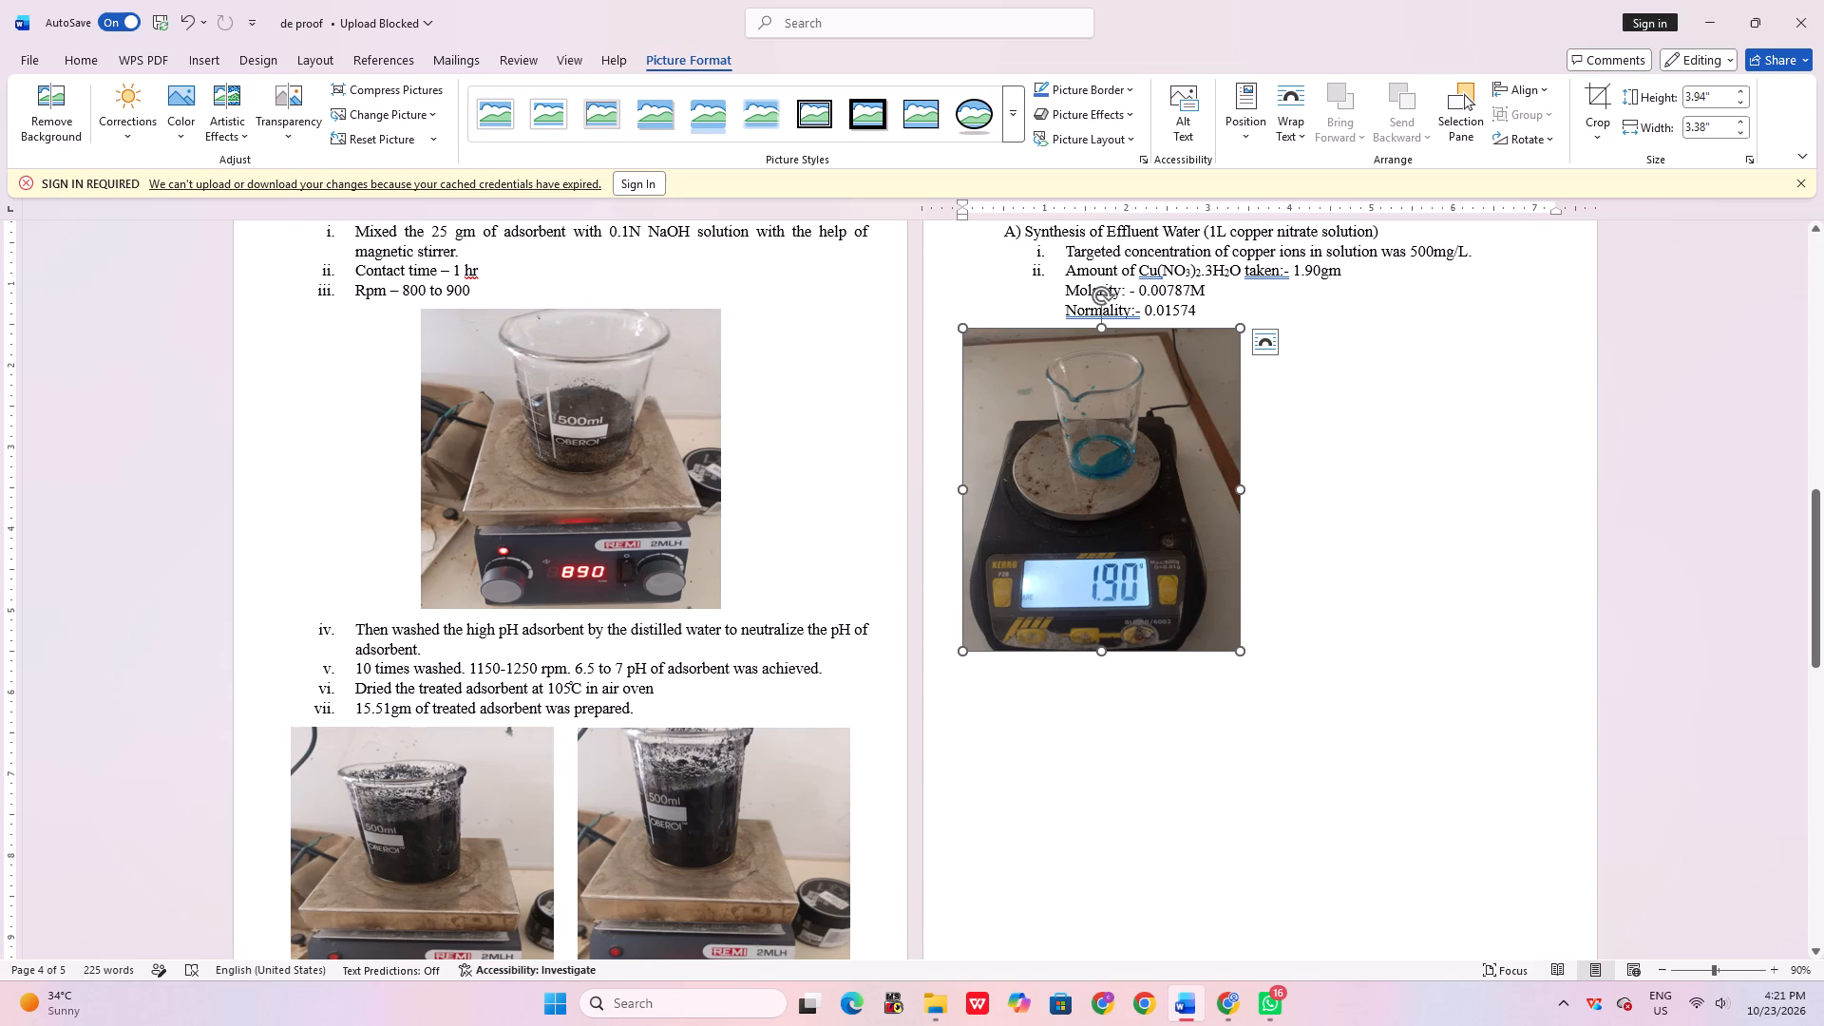
{"action": "left_click_drag", "start_coordinate": [1240, 491], "coordinate": [1216, 500]}
Shrink the blurred photo of hands above the blue solution beaker to 5.88 inches high and 4.8 inches wide.
{"action": "scroll", "coordinate": [1214, 617], "scroll_direction": "down", "scroll_amount": 18}
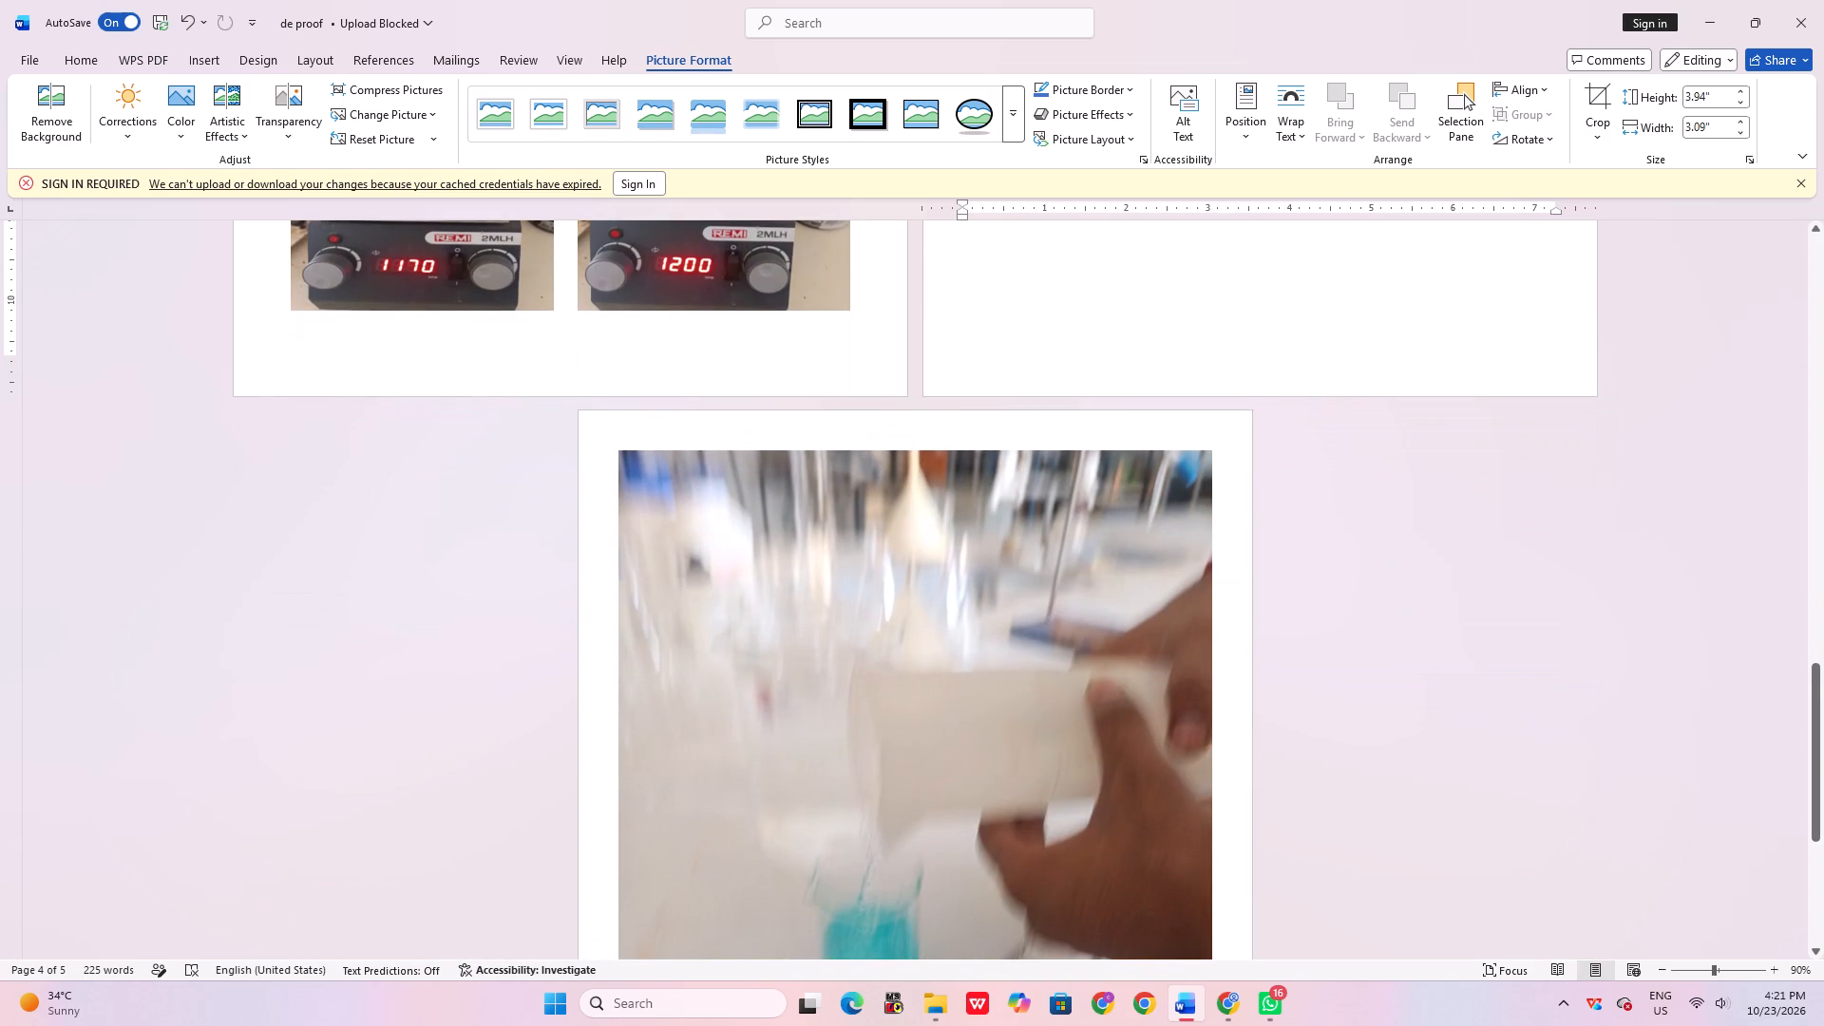
{"action": "left_click", "coordinate": [1084, 642]}
{"action": "scroll", "coordinate": [997, 718], "scroll_direction": "down", "scroll_amount": 6}
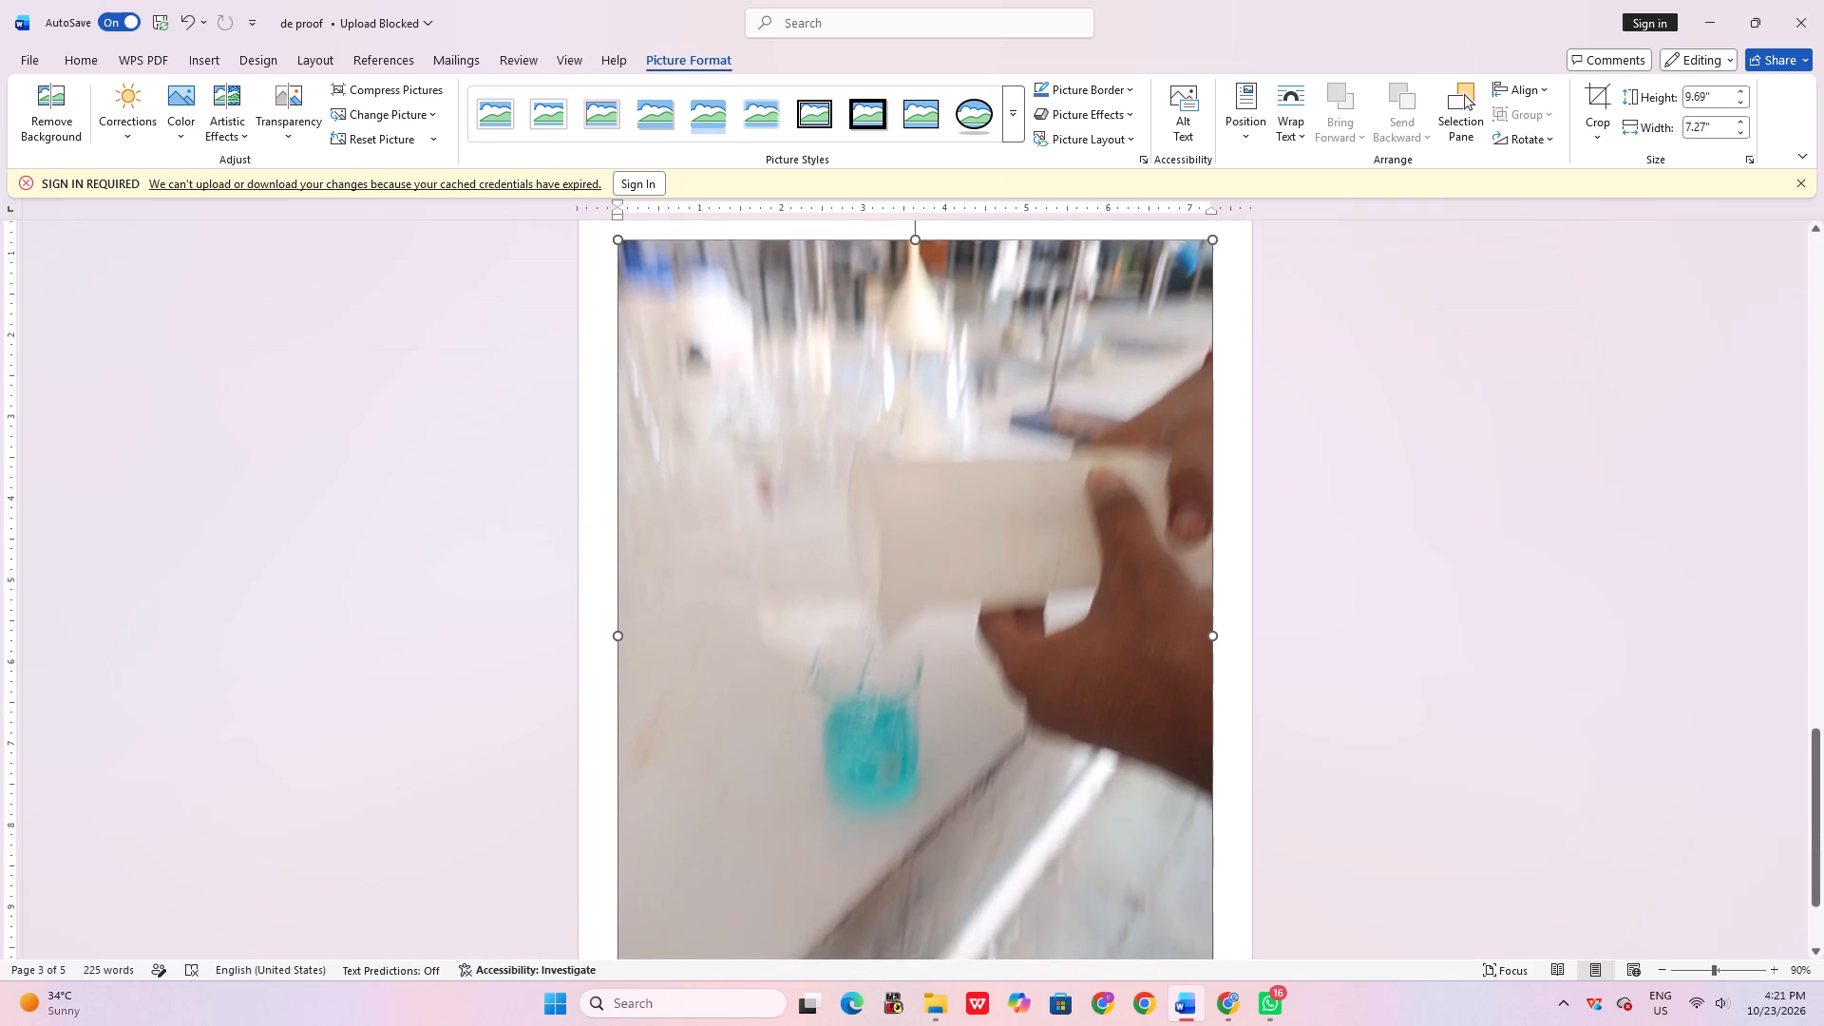
{"action": "scroll", "coordinate": [997, 718], "scroll_direction": "down", "scroll_amount": 7}
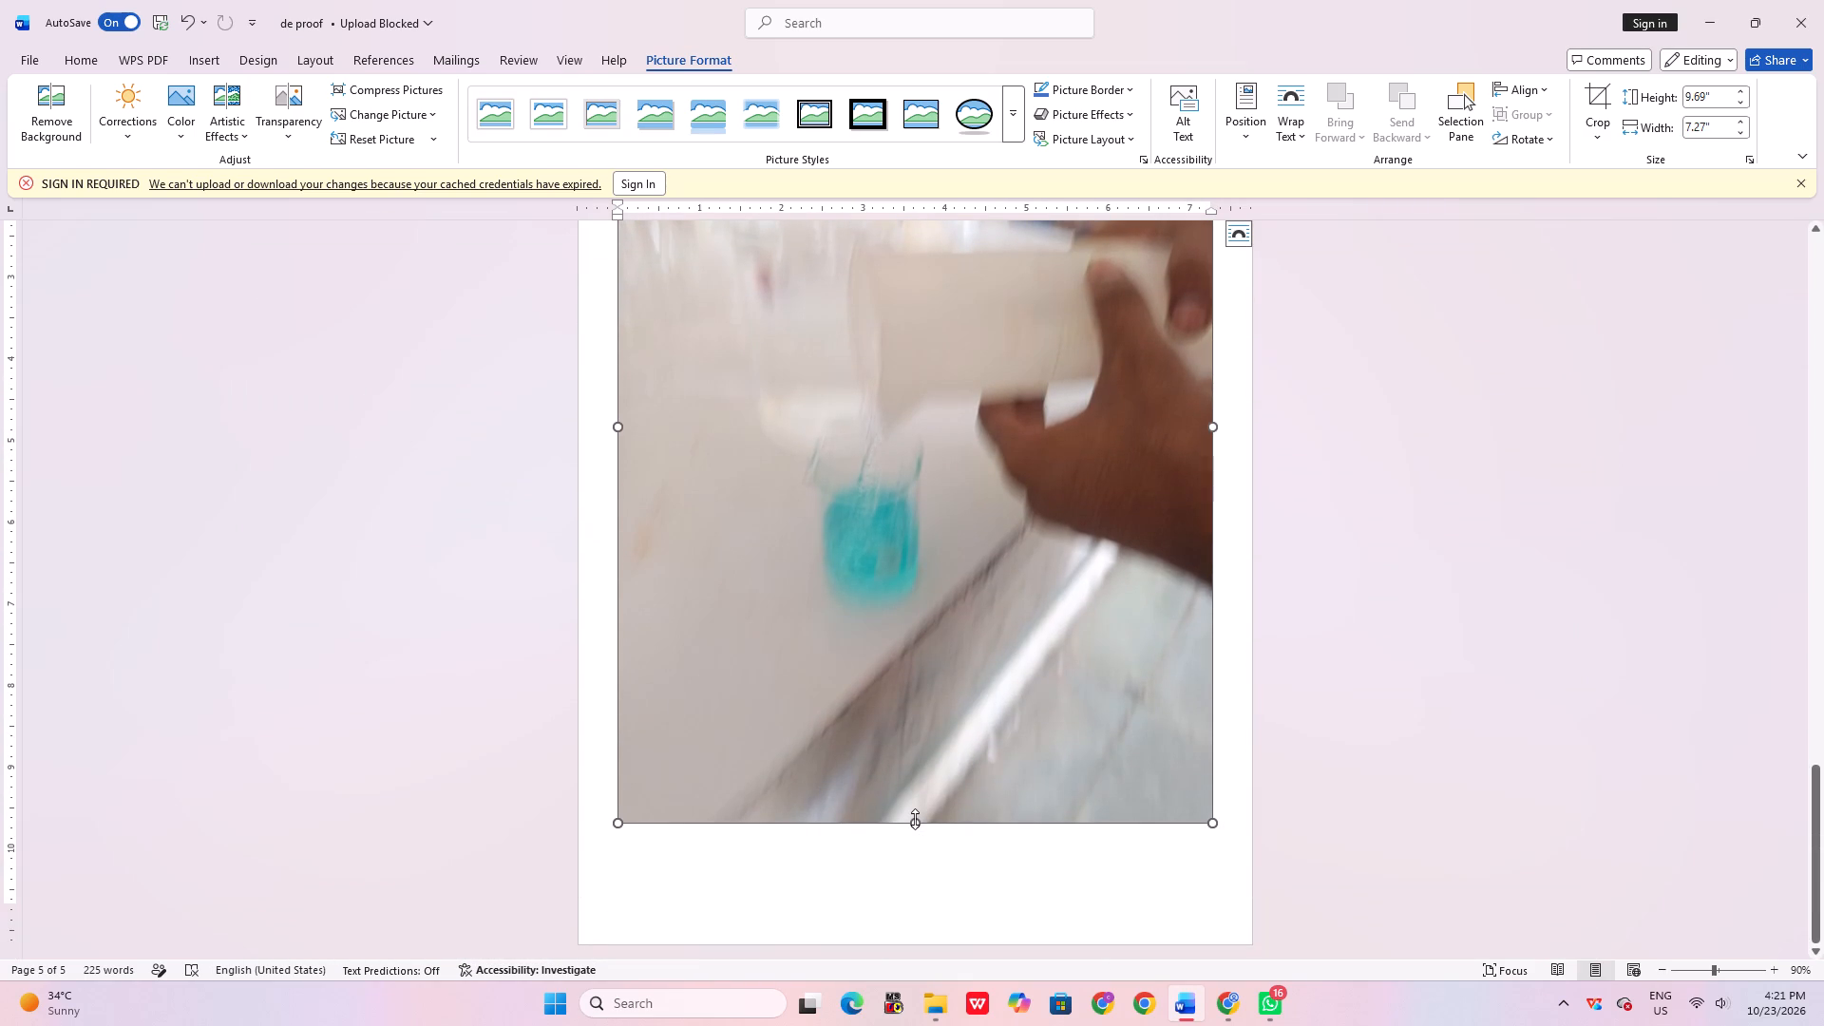
{"action": "left_click_drag", "start_coordinate": [915, 819], "coordinate": [969, 511]}
{"action": "scroll", "coordinate": [959, 575], "scroll_direction": "up", "scroll_amount": 6}
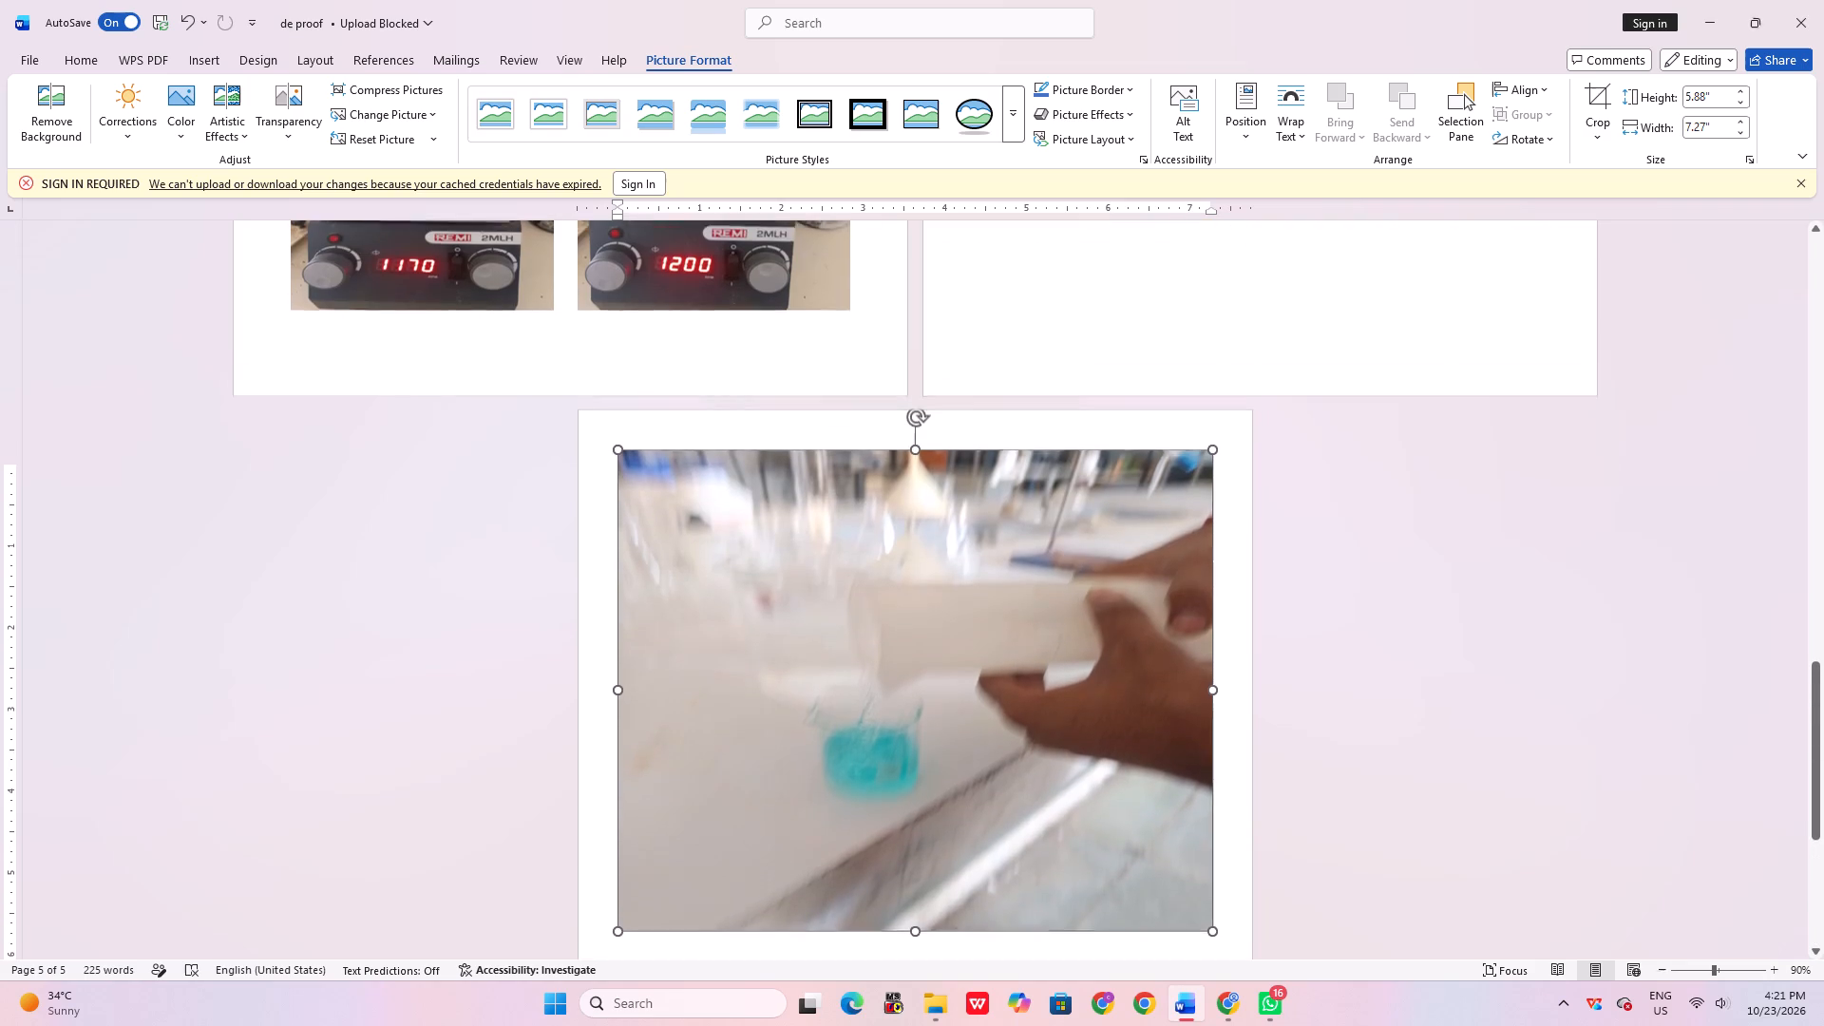
{"action": "left_click_drag", "start_coordinate": [1209, 703], "coordinate": [1011, 790]}
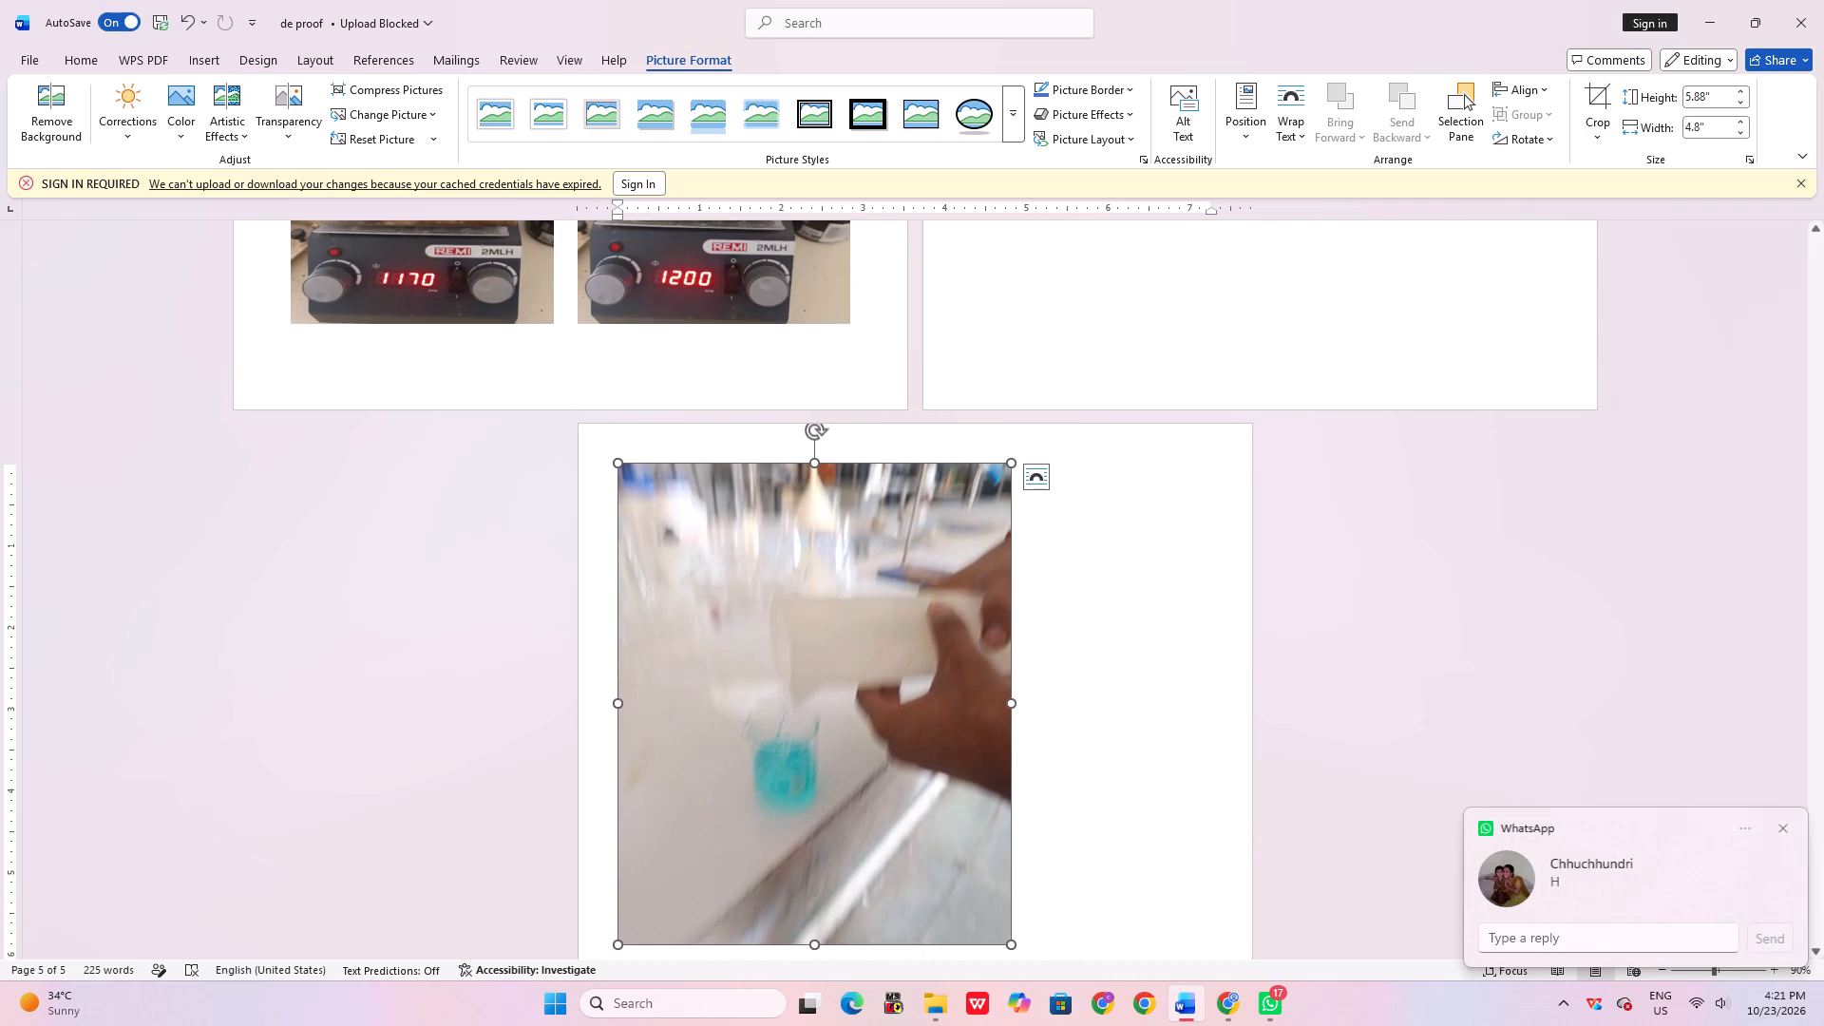
{"action": "left_click", "coordinate": [1558, 940]}
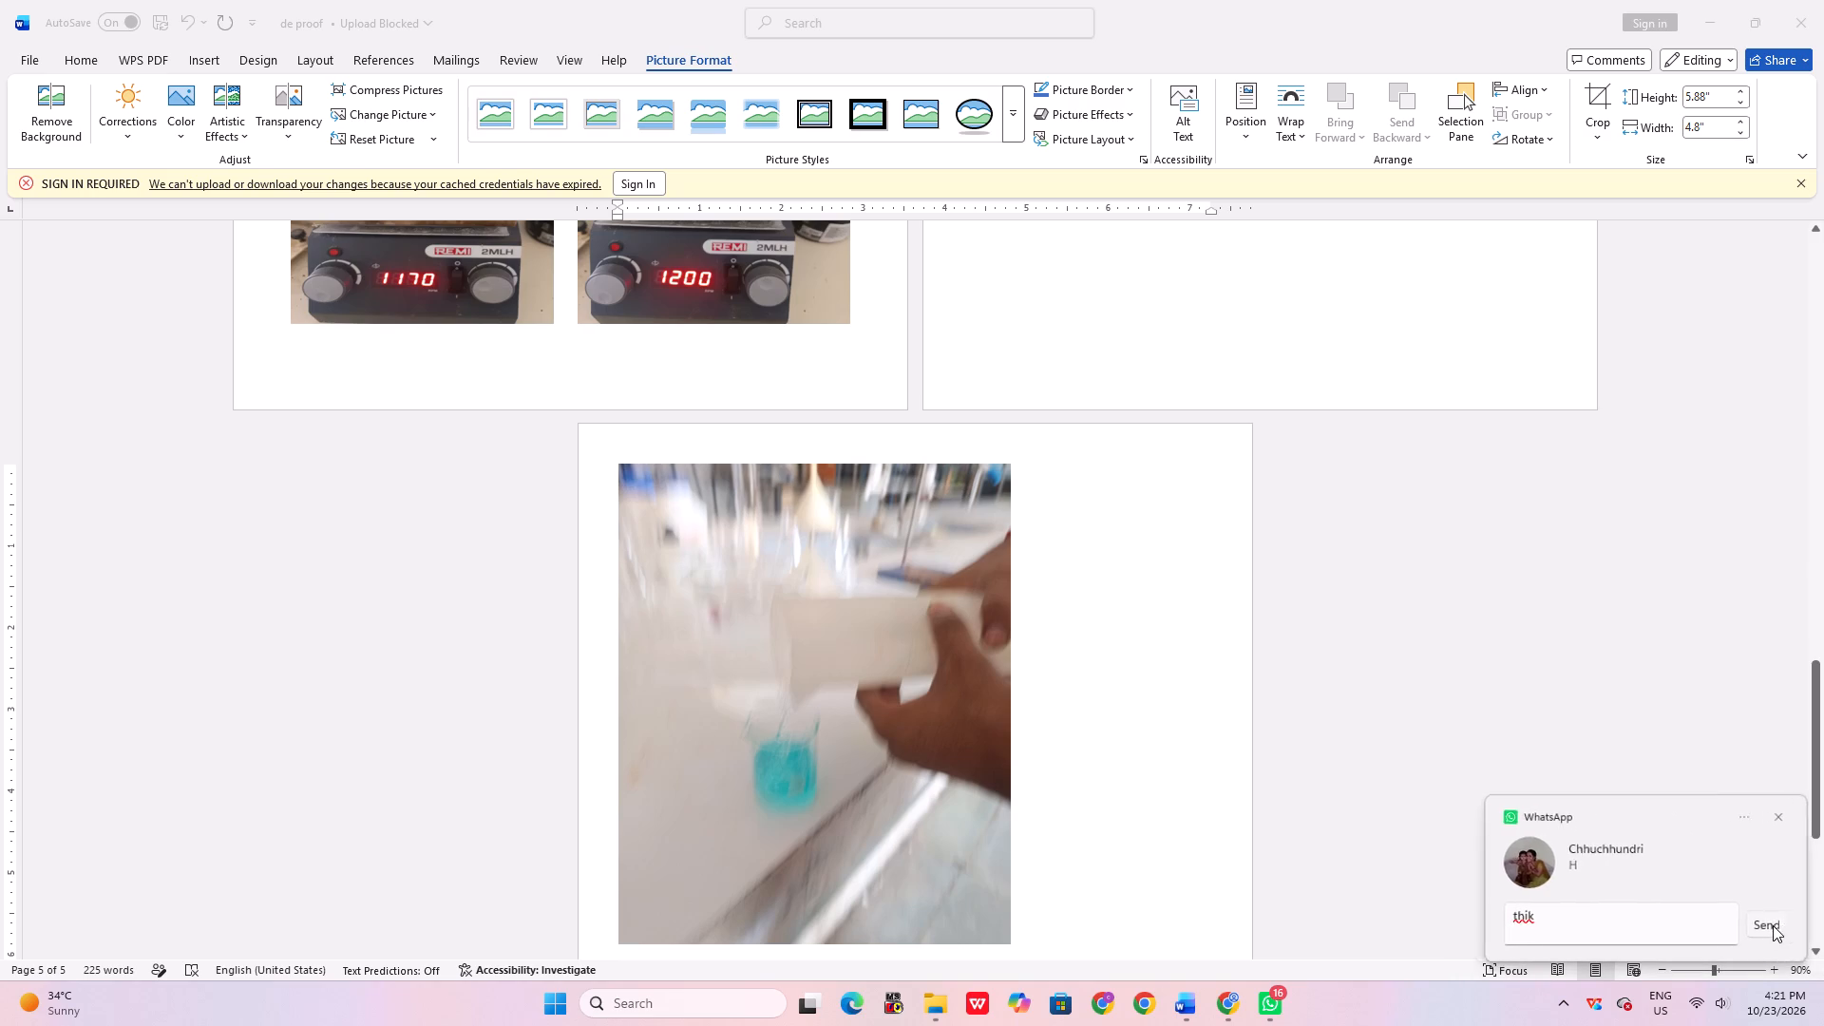
Shrink the blurred blue solution photo further to 2.73 inches high and 2.54 inches wide so it fits beneath the weighing balance photo.
{"action": "scroll", "coordinate": [1442, 783], "scroll_direction": "up", "scroll_amount": 10}
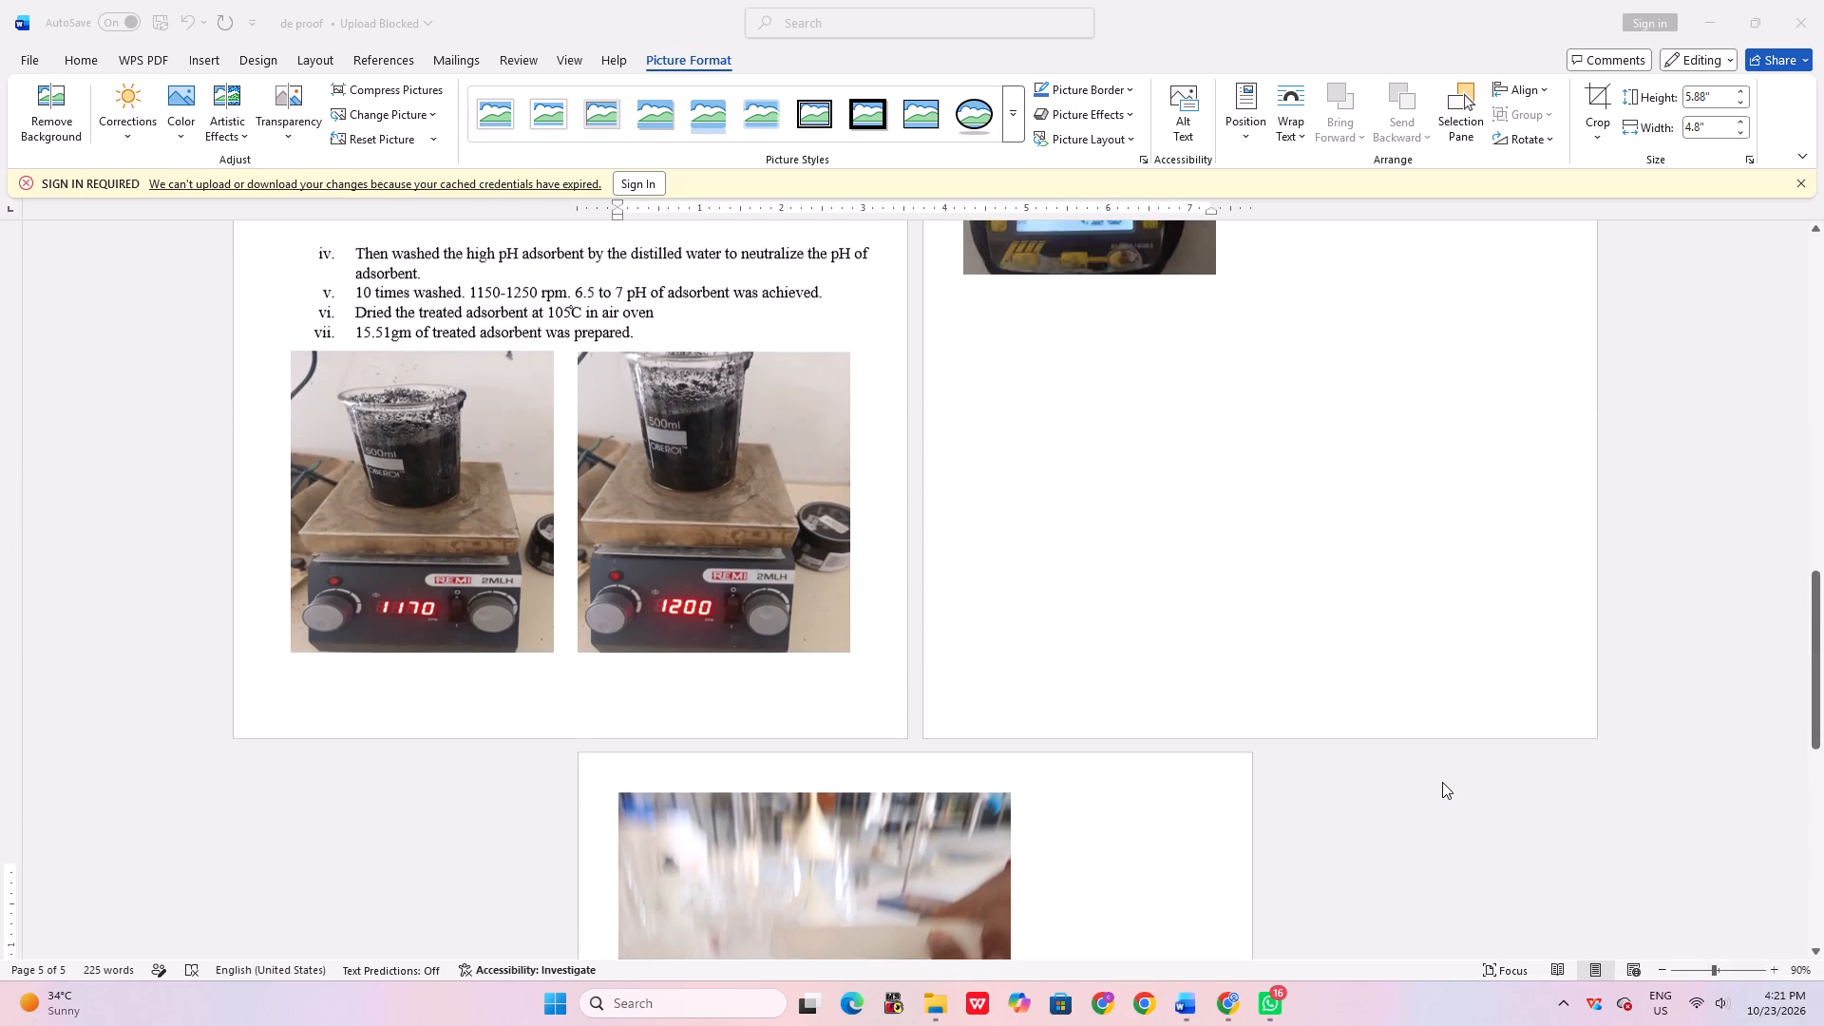
{"action": "scroll", "coordinate": [1442, 782], "scroll_direction": "up", "scroll_amount": 3}
{"action": "scroll", "coordinate": [1433, 826], "scroll_direction": "down", "scroll_amount": 13}
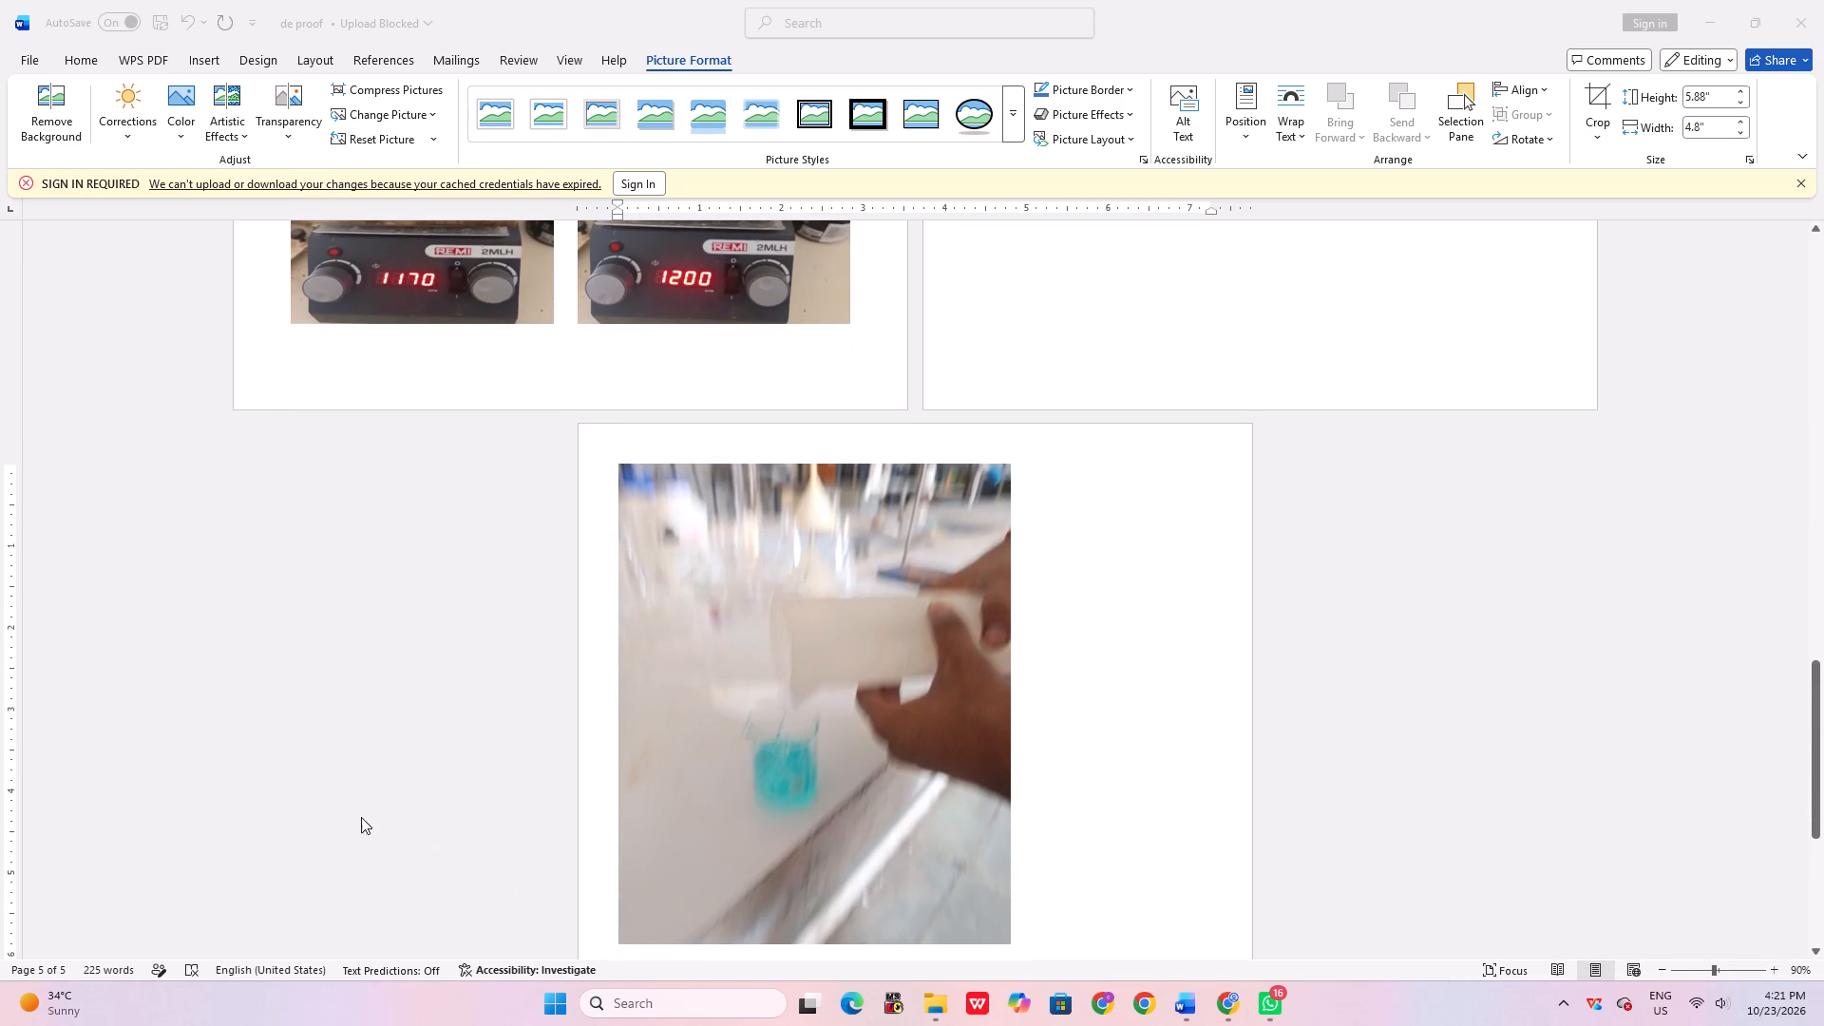
{"action": "left_click", "coordinate": [862, 783]}
{"action": "scroll", "coordinate": [862, 783], "scroll_direction": "down", "scroll_amount": 5}
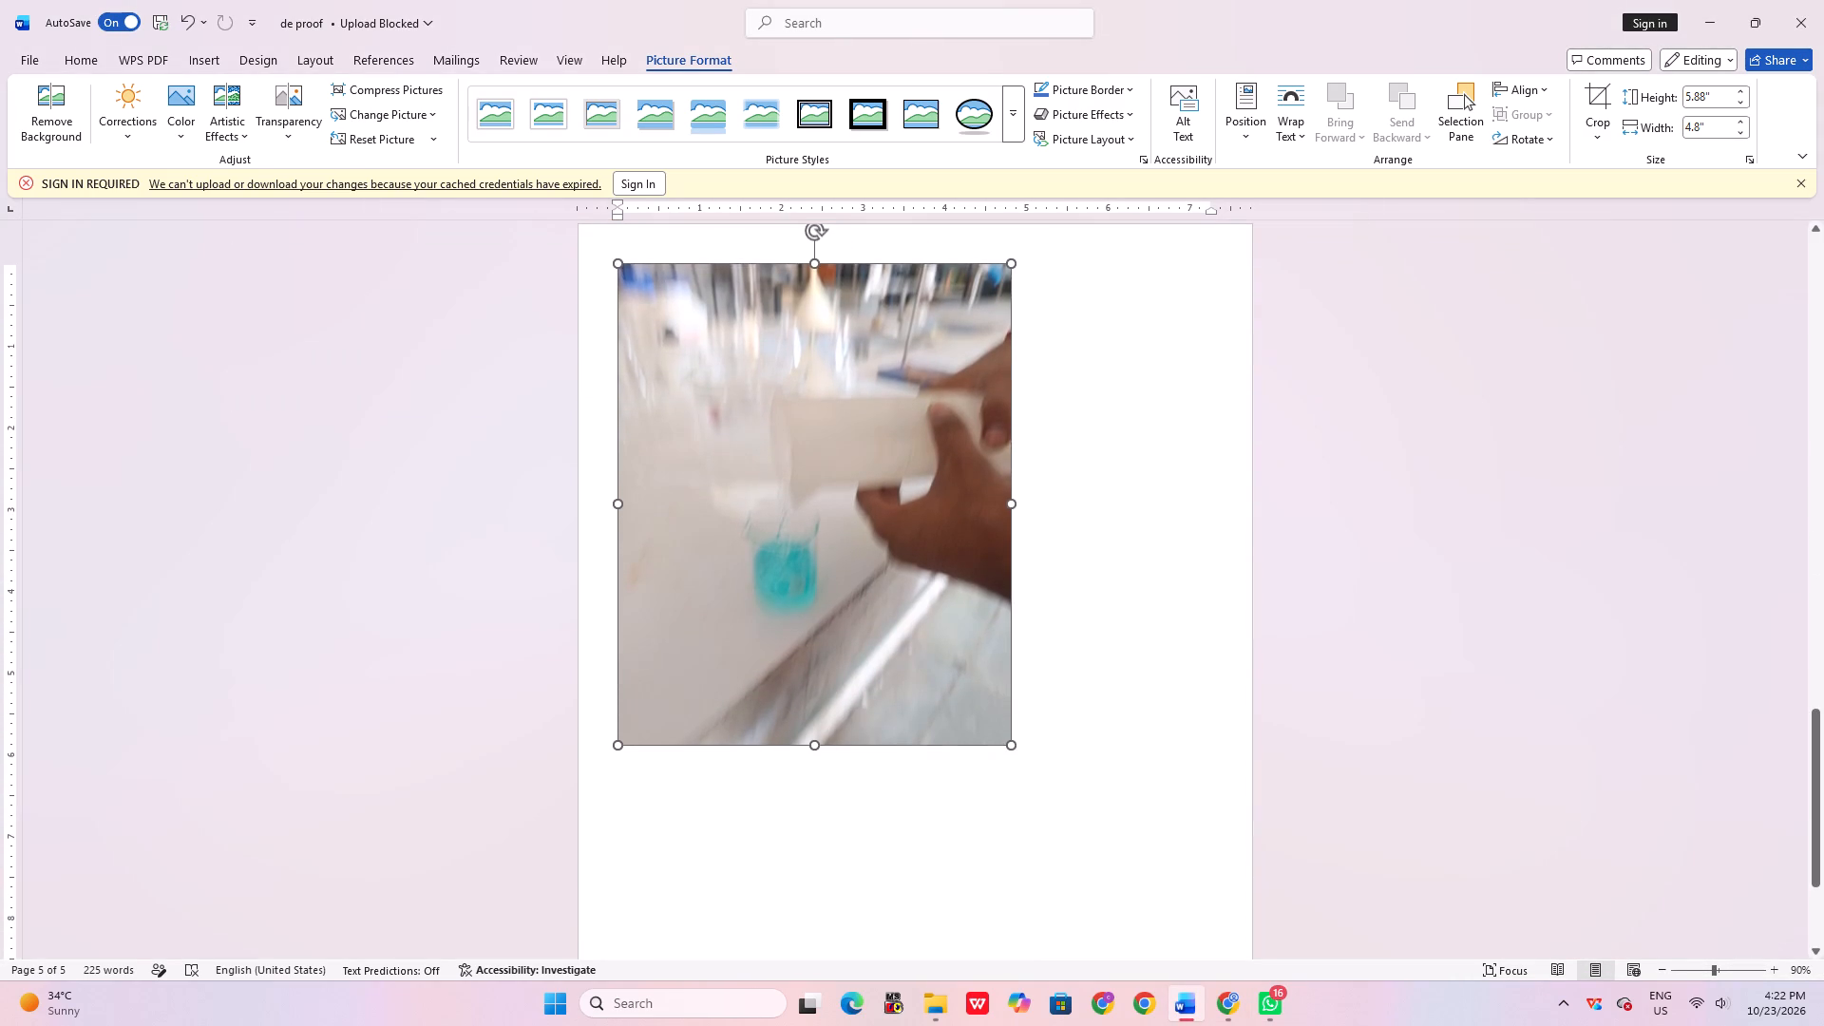
{"action": "left_click_drag", "start_coordinate": [814, 741], "coordinate": [835, 651]}
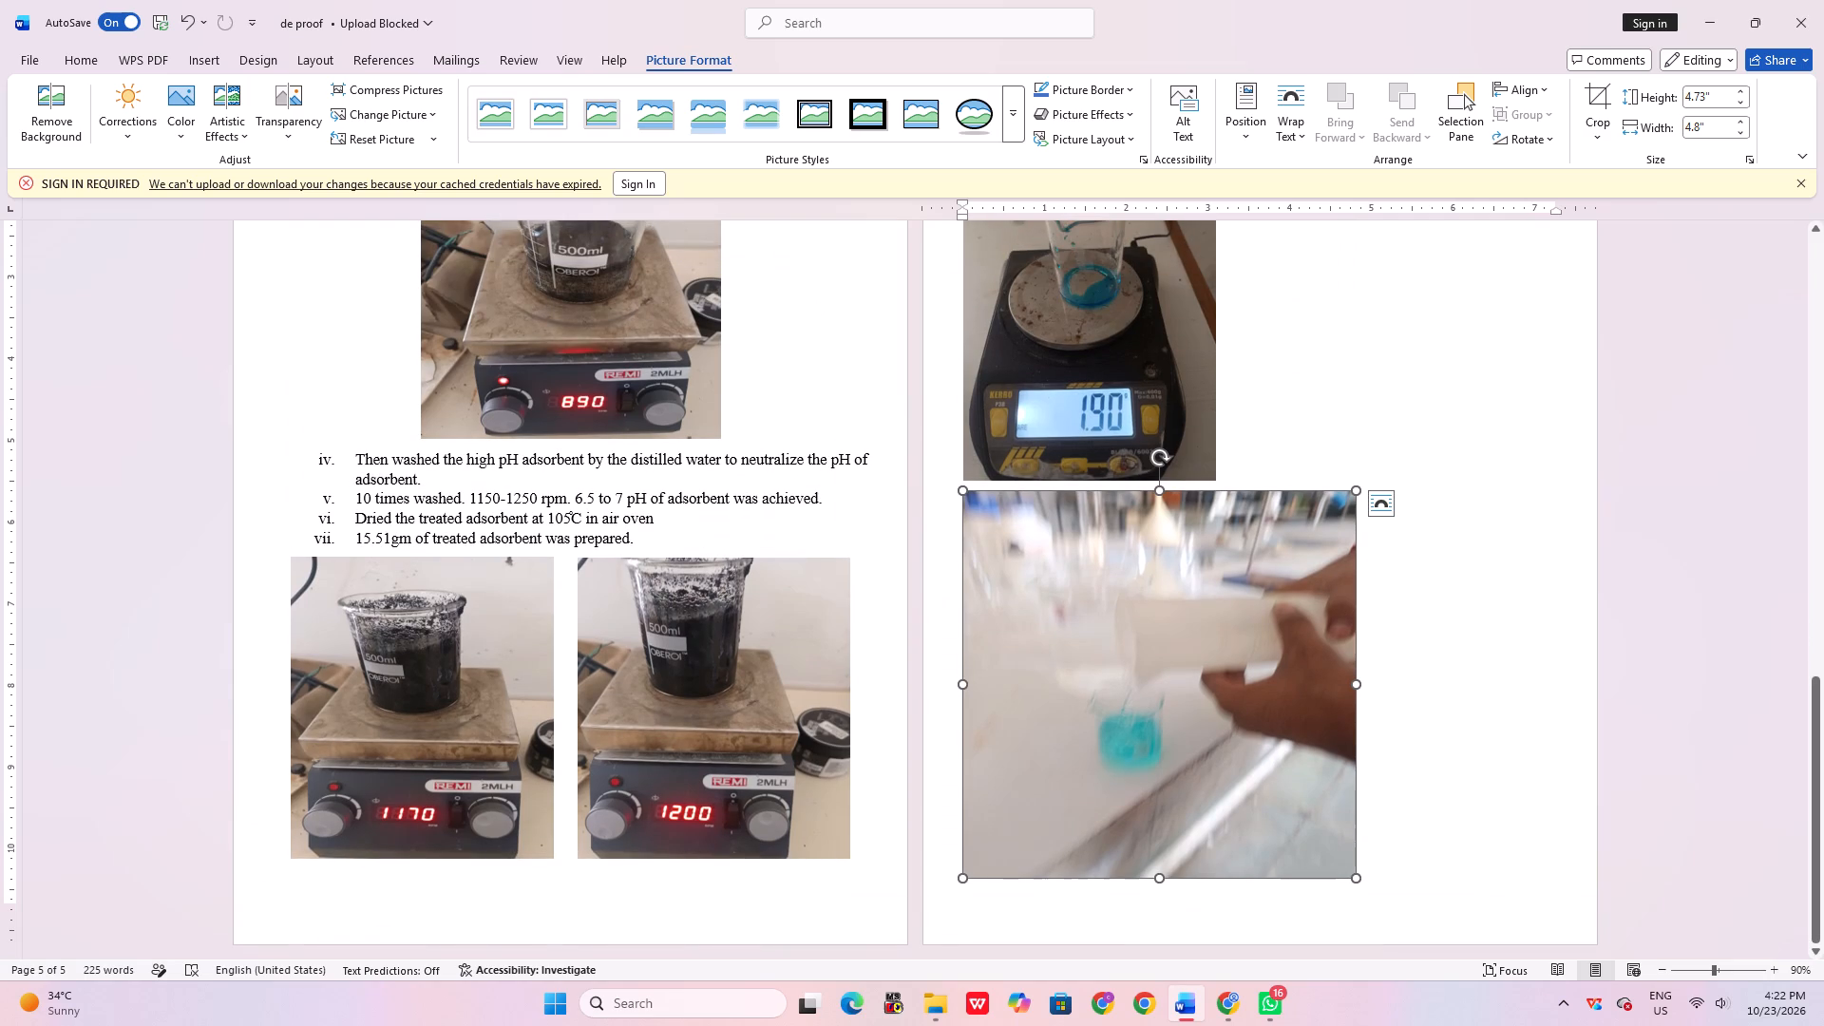
{"action": "left_click_drag", "start_coordinate": [1354, 685], "coordinate": [1209, 714]}
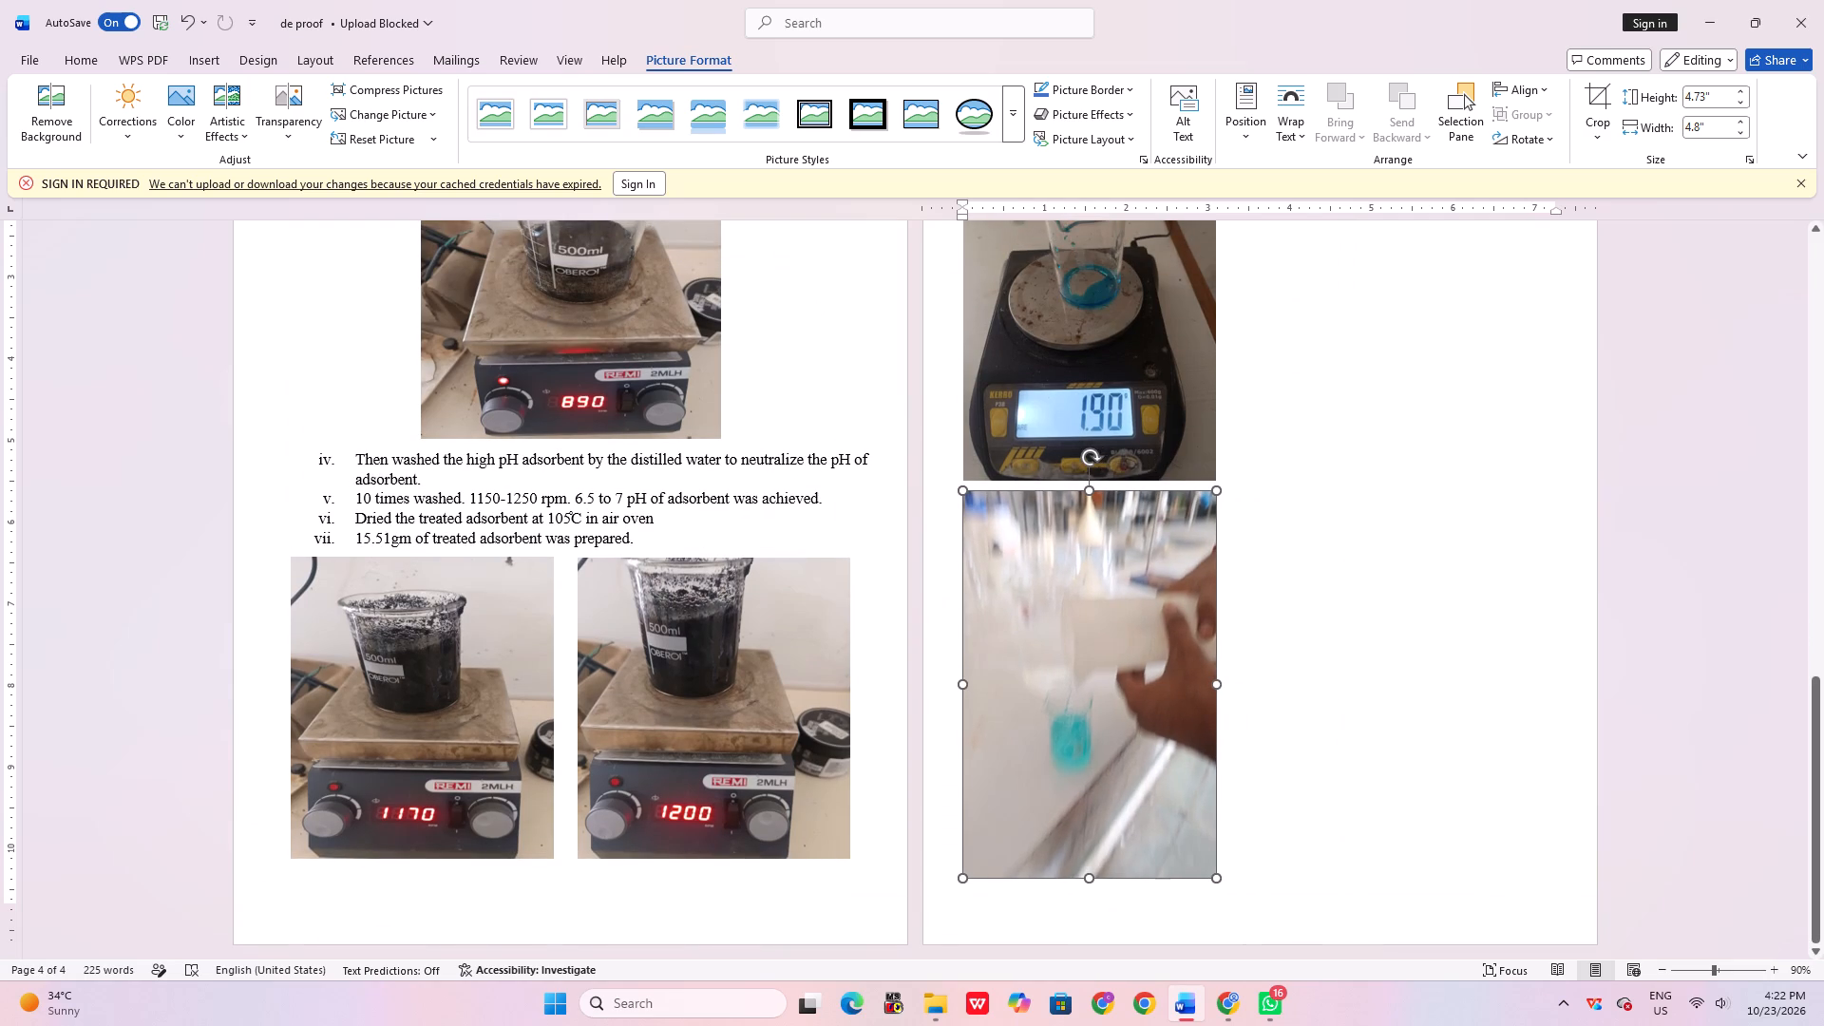
{"action": "left_click_drag", "start_coordinate": [963, 686], "coordinate": [1029, 699]}
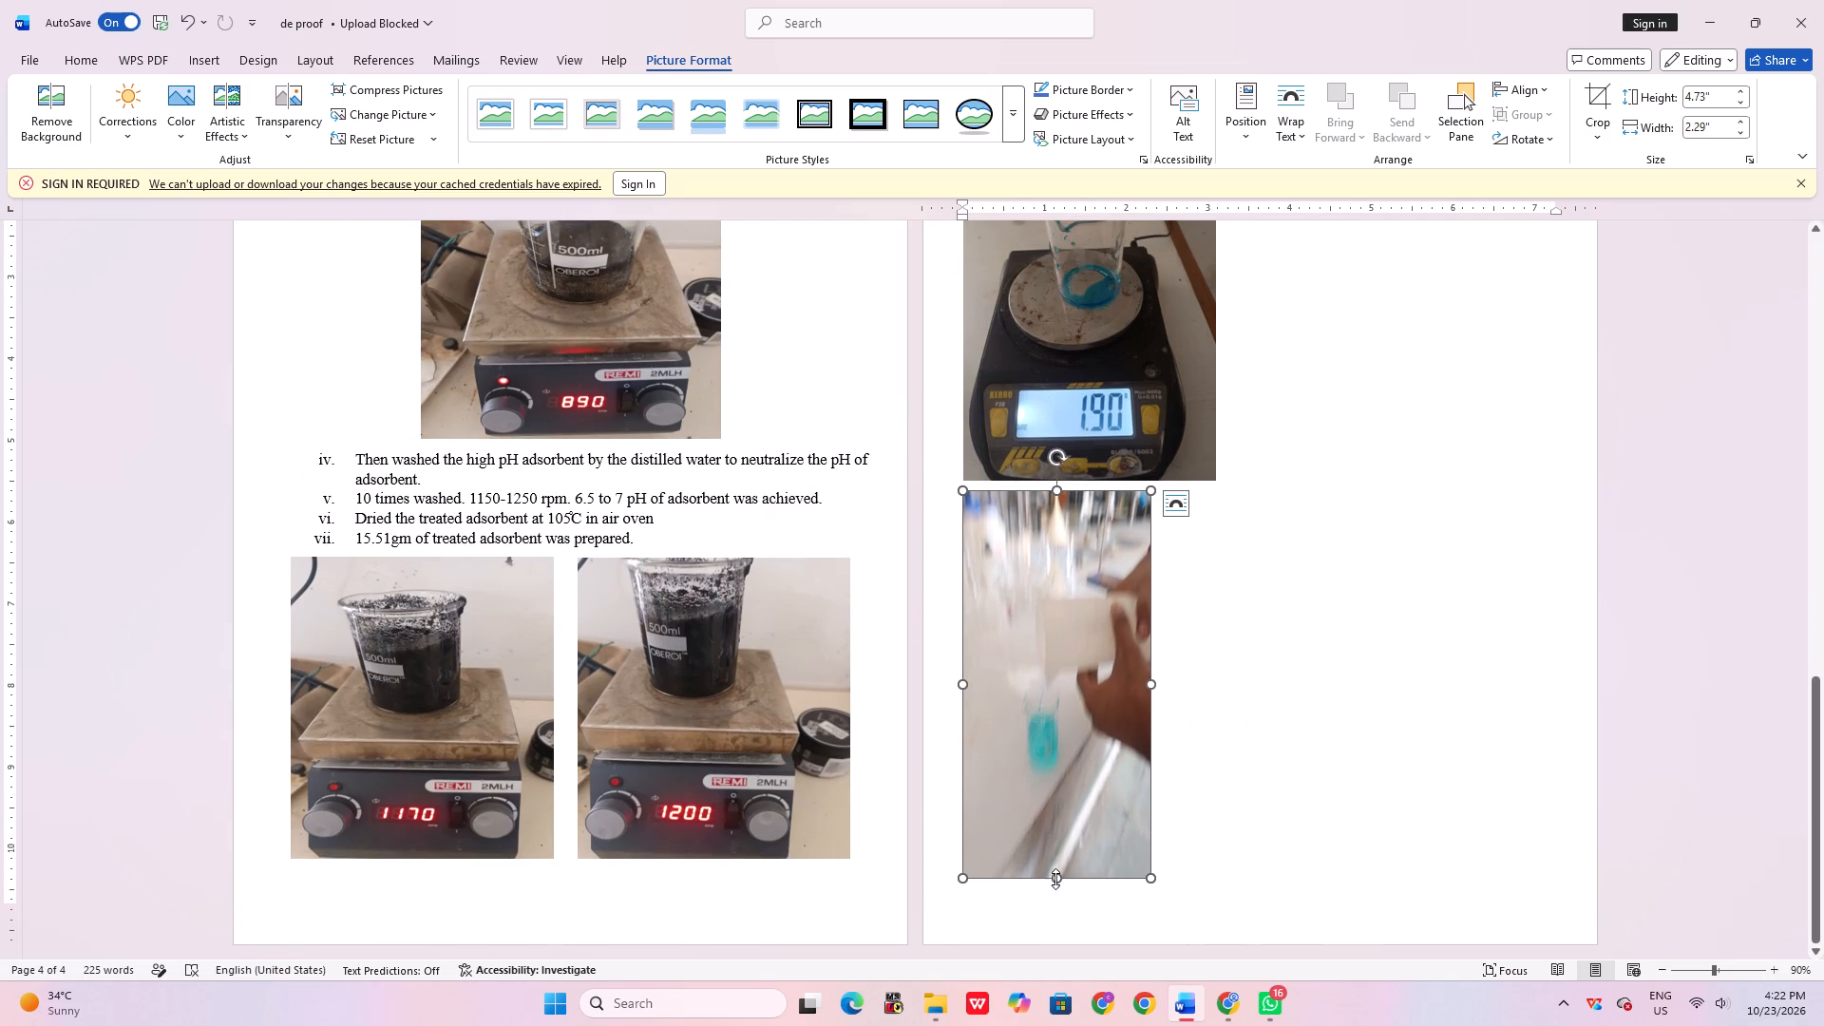
{"action": "left_click_drag", "start_coordinate": [1055, 879], "coordinate": [1091, 713]}
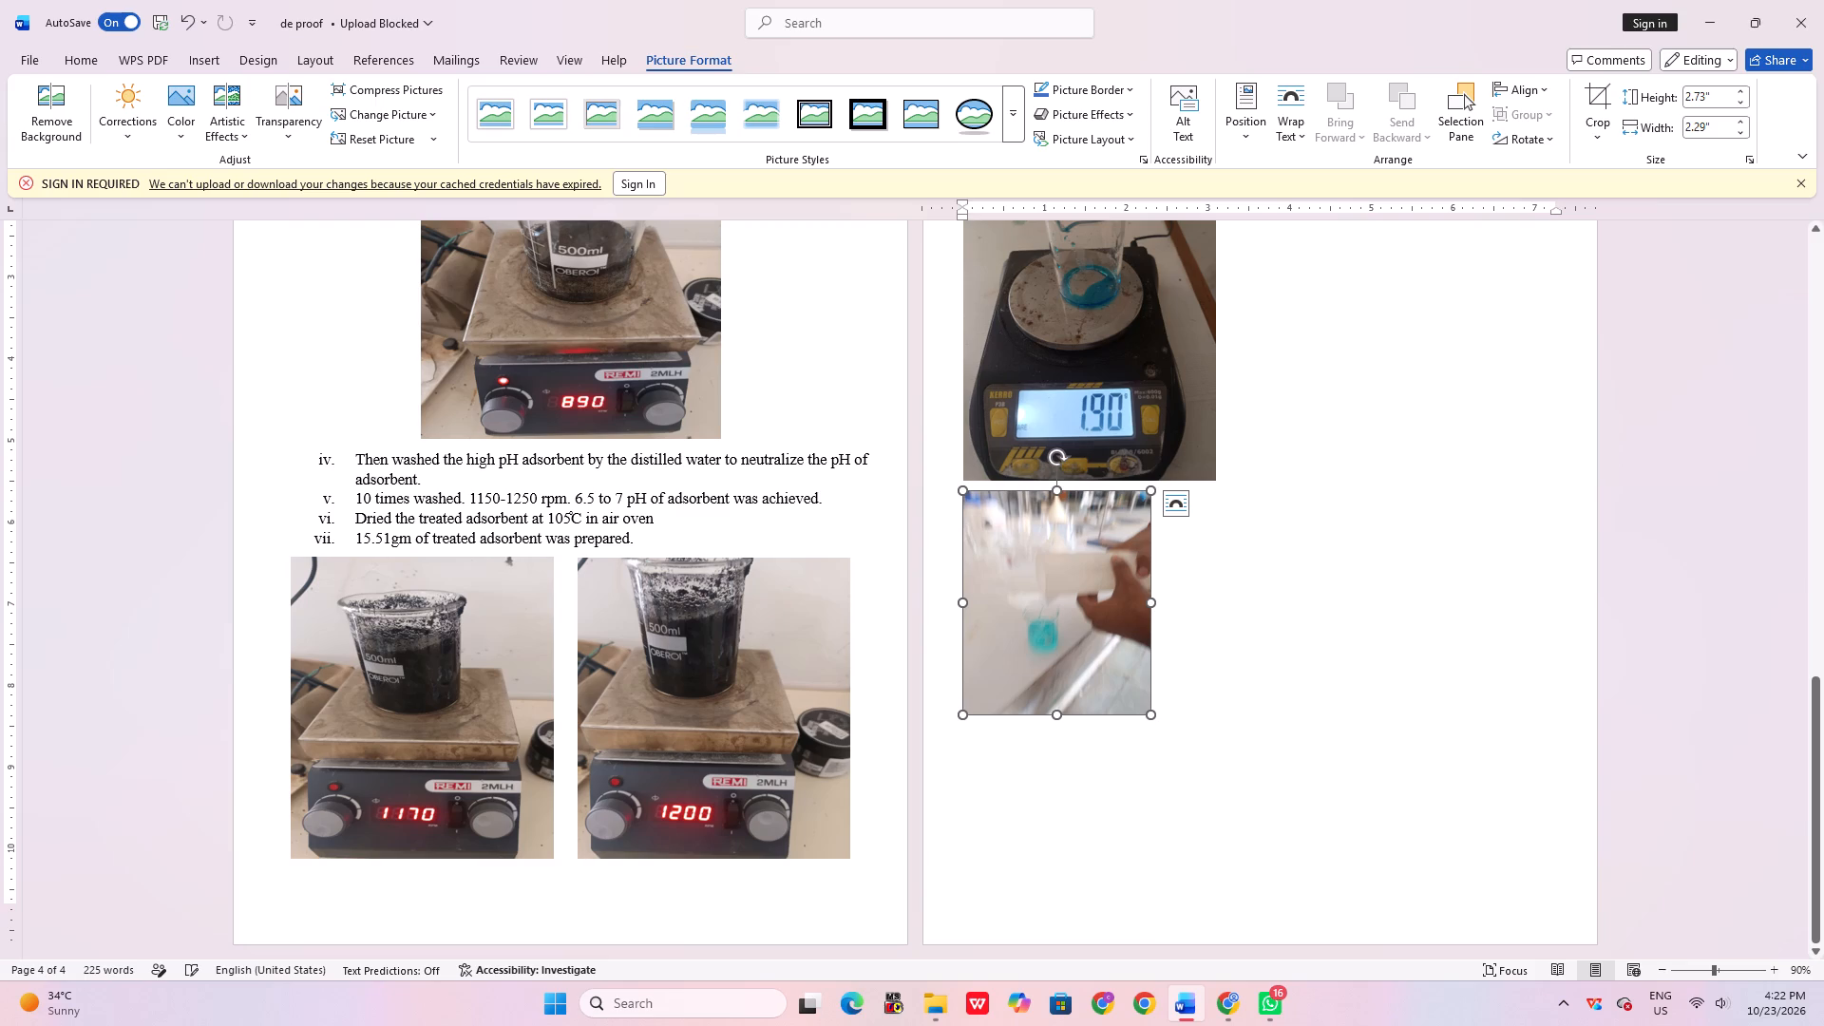
{"action": "left_click_drag", "start_coordinate": [1153, 603], "coordinate": [1173, 608]}
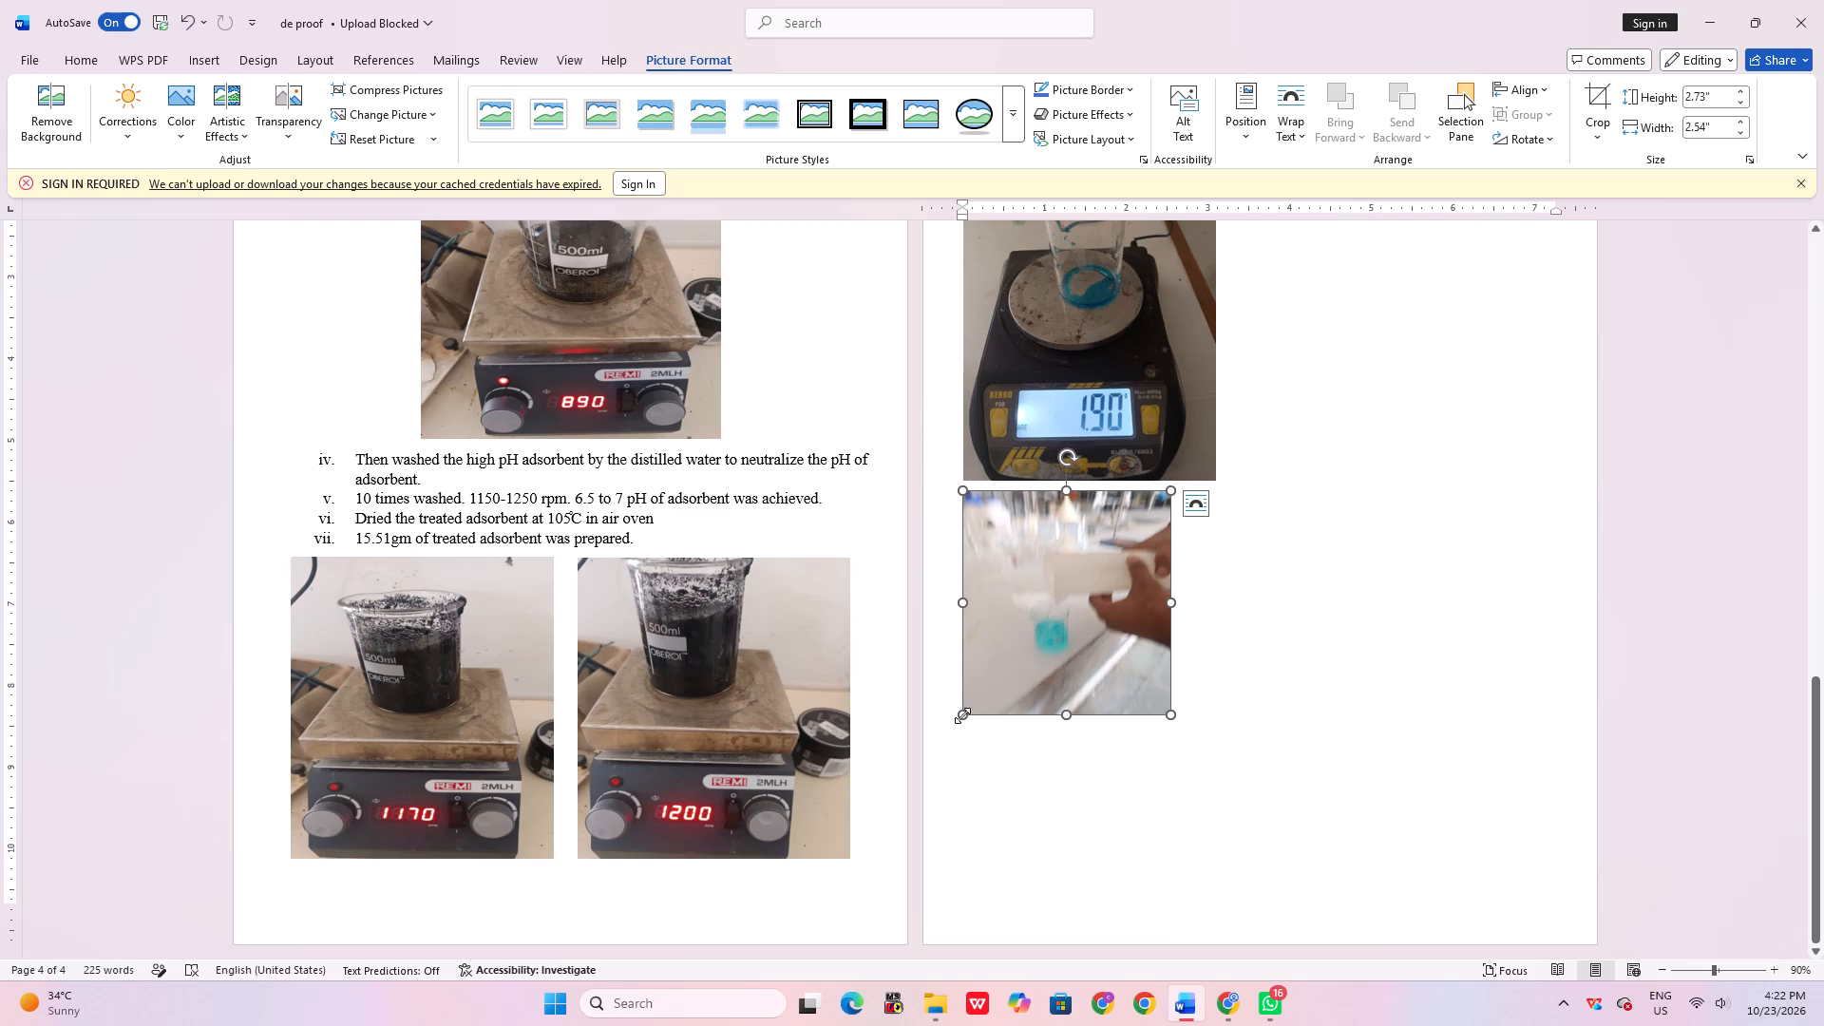
Bring the blurred pouring photo onto the same line as the balance photo, separated by eight spaces.
{"action": "left_click", "coordinate": [952, 707]}
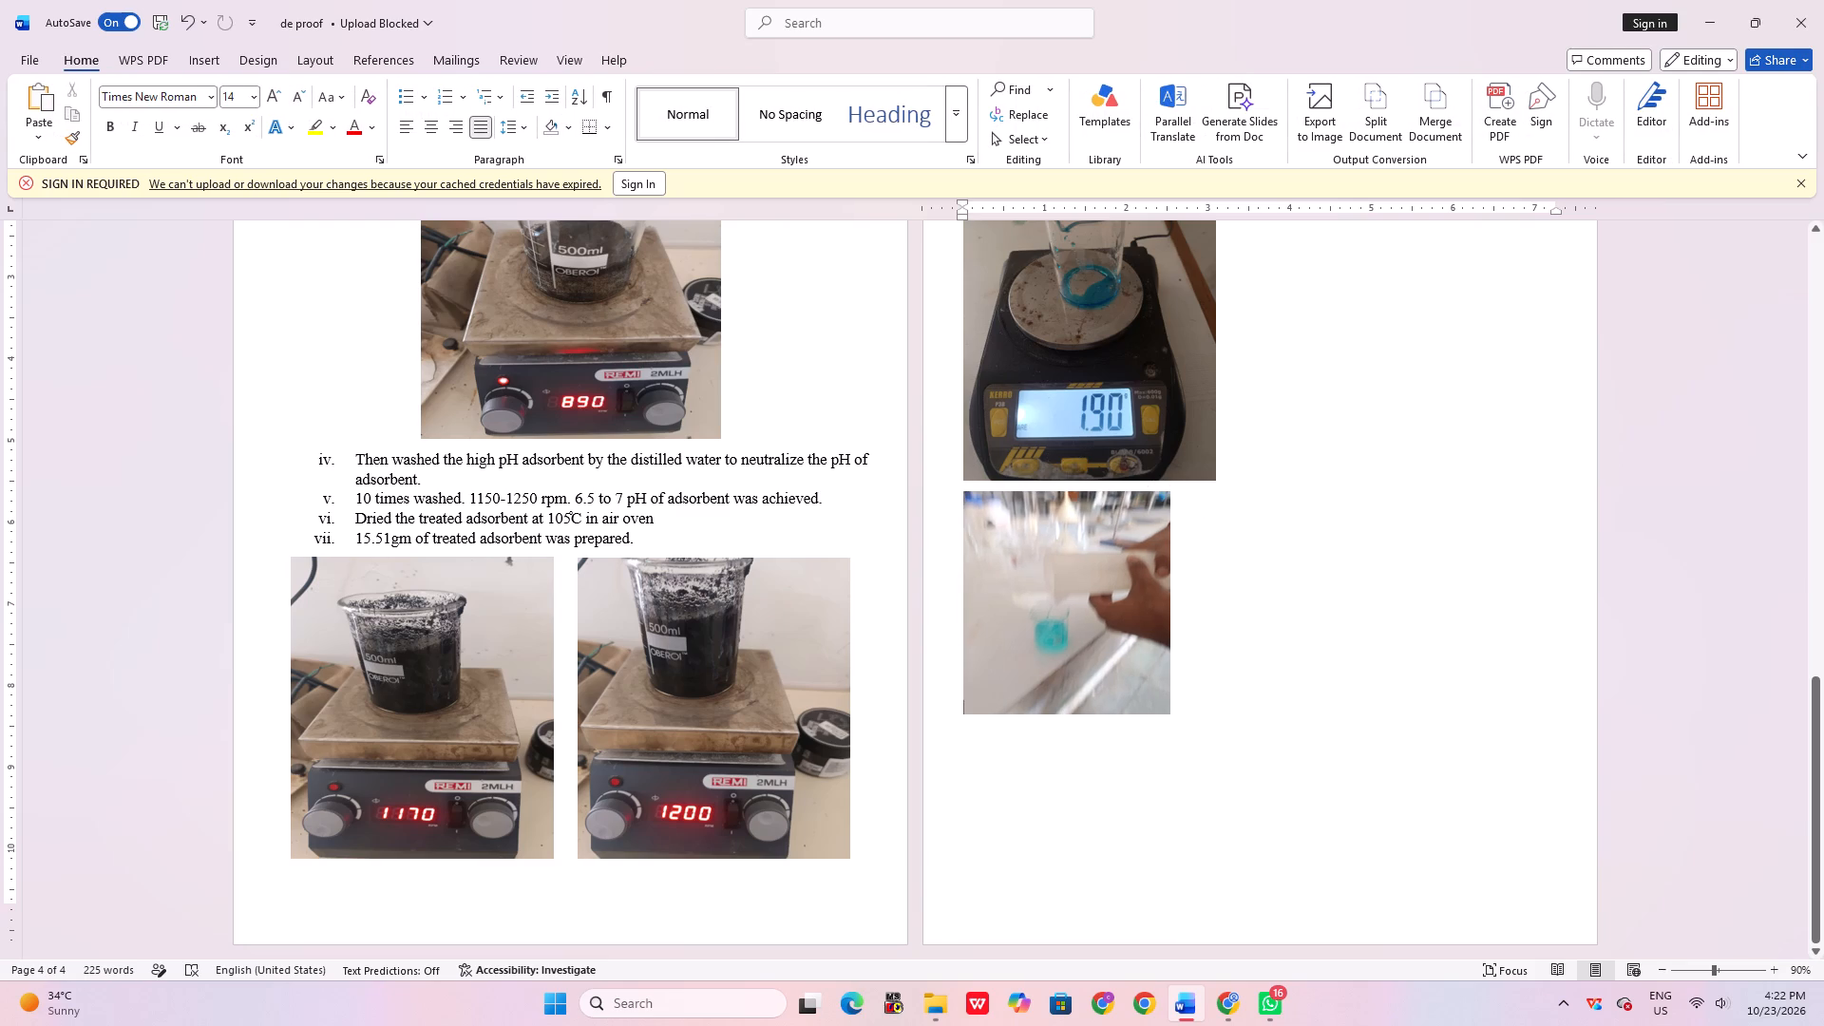
{"action": "key", "text": "BackSpace"}
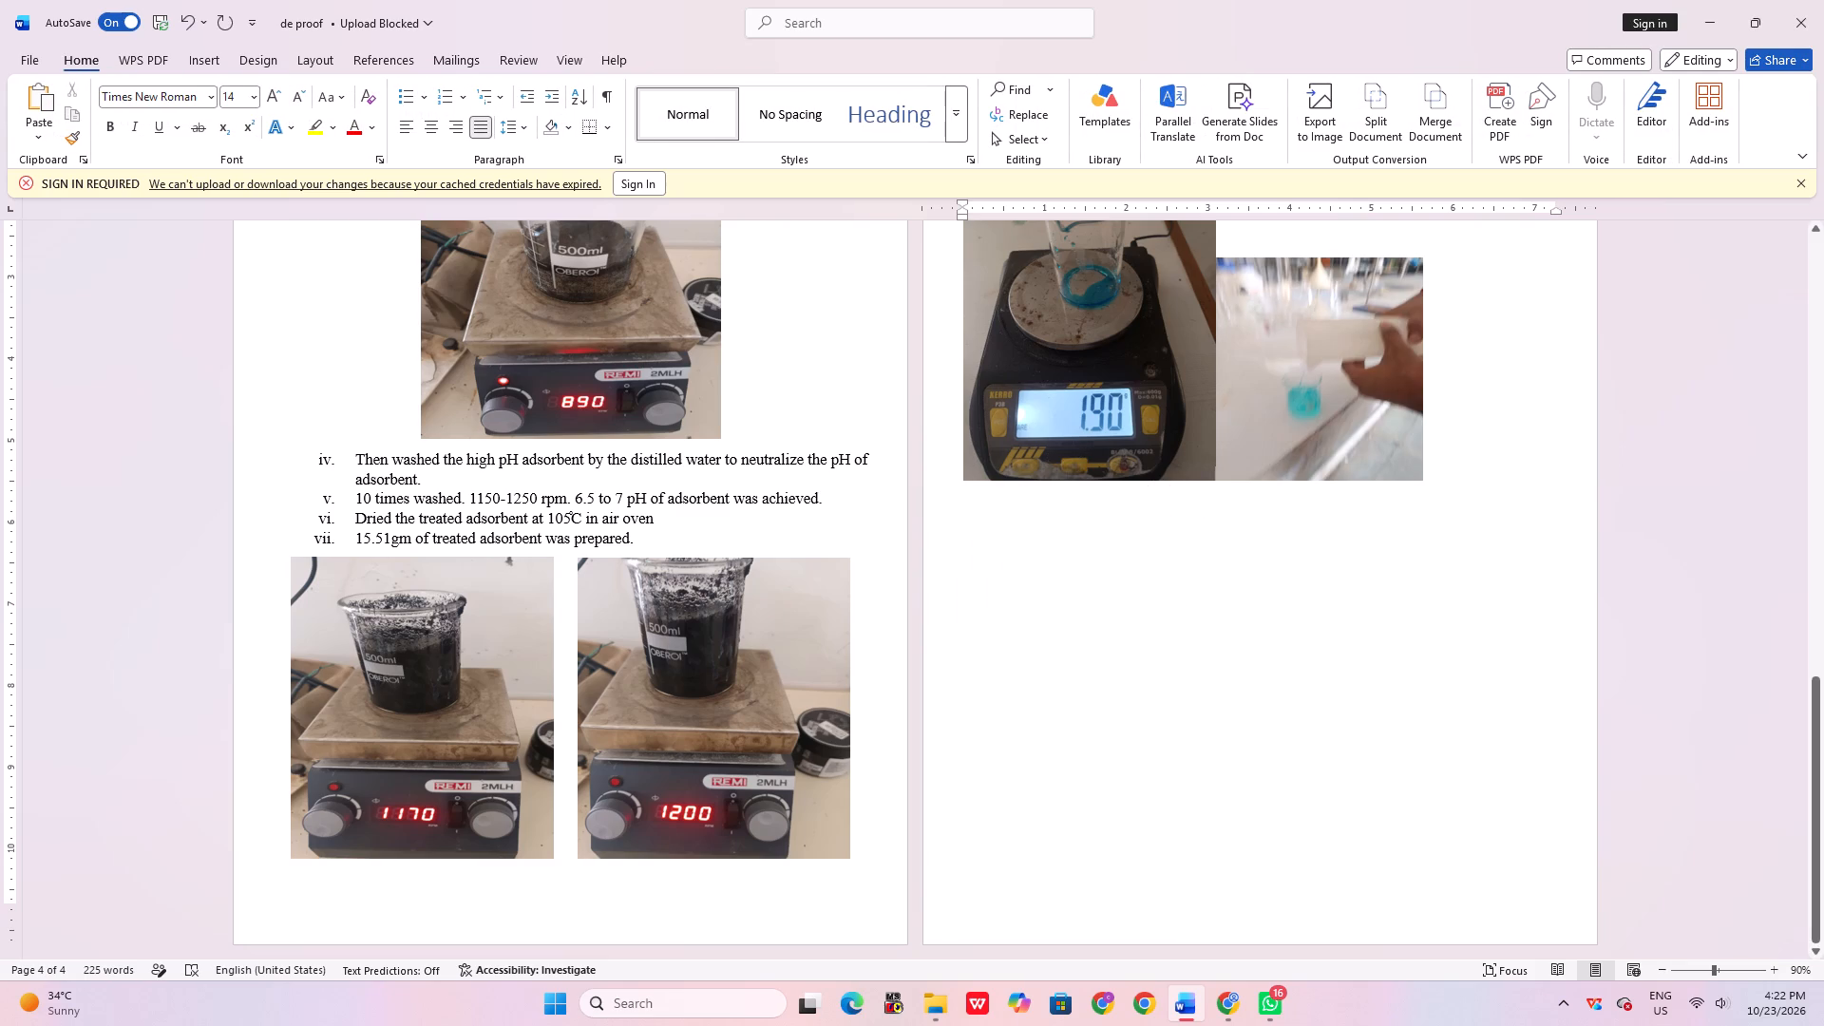
{"action": "key", "text": "space"}
{"action": "key", "text": "space"}
{"action": "key", "text": "space"}
{"action": "key", "text": "space"}
{"action": "key", "text": "space"}
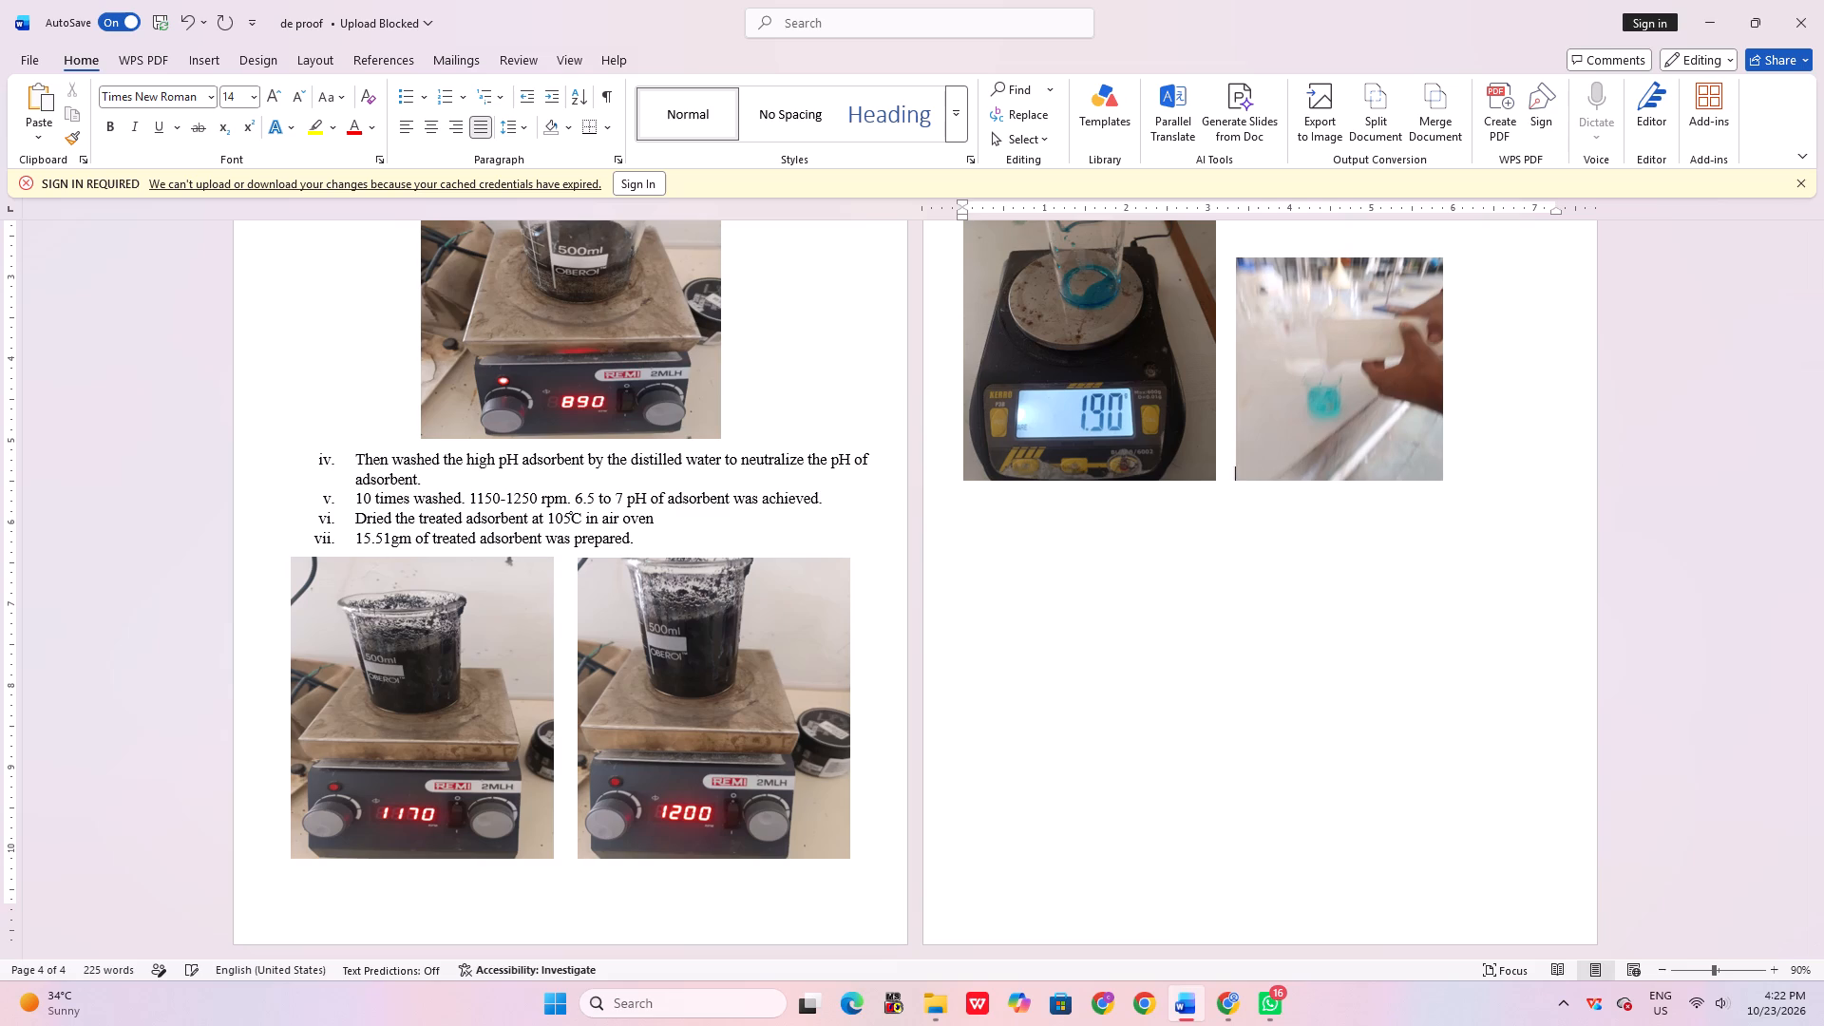
{"action": "key", "text": "space"}
{"action": "key", "text": "space"}
{"action": "key", "text": "space"}
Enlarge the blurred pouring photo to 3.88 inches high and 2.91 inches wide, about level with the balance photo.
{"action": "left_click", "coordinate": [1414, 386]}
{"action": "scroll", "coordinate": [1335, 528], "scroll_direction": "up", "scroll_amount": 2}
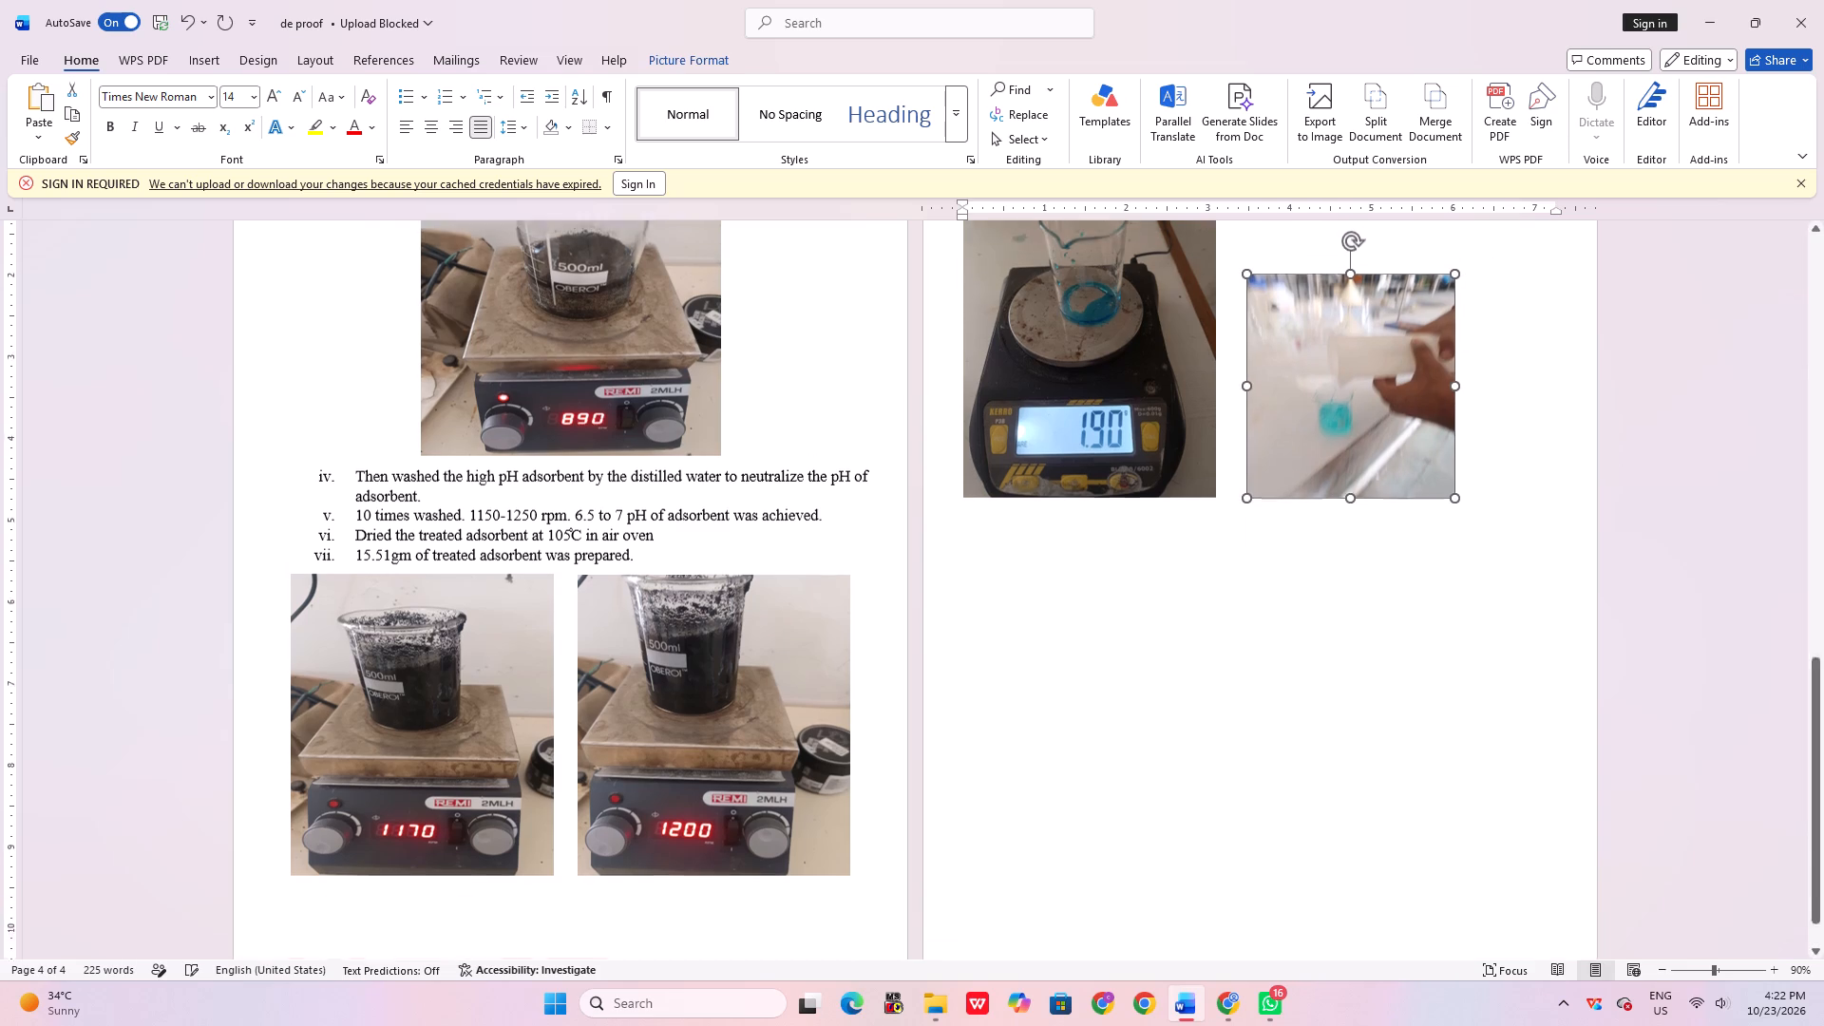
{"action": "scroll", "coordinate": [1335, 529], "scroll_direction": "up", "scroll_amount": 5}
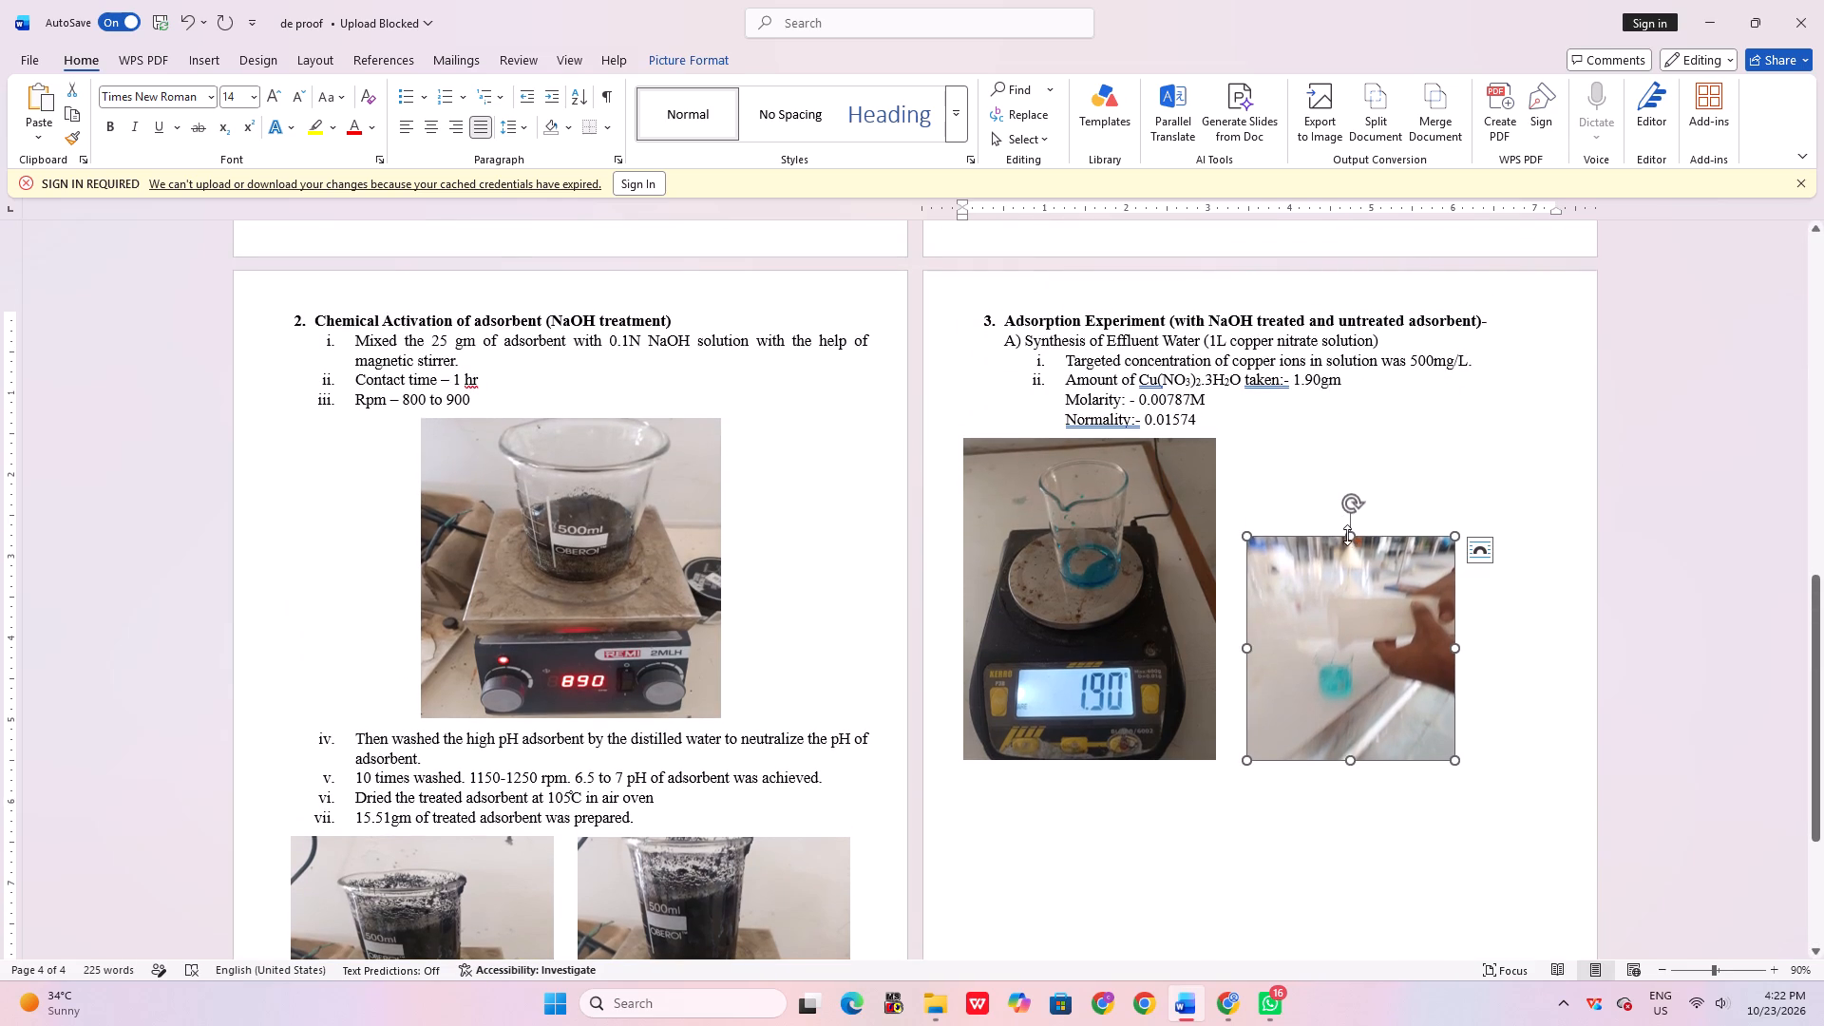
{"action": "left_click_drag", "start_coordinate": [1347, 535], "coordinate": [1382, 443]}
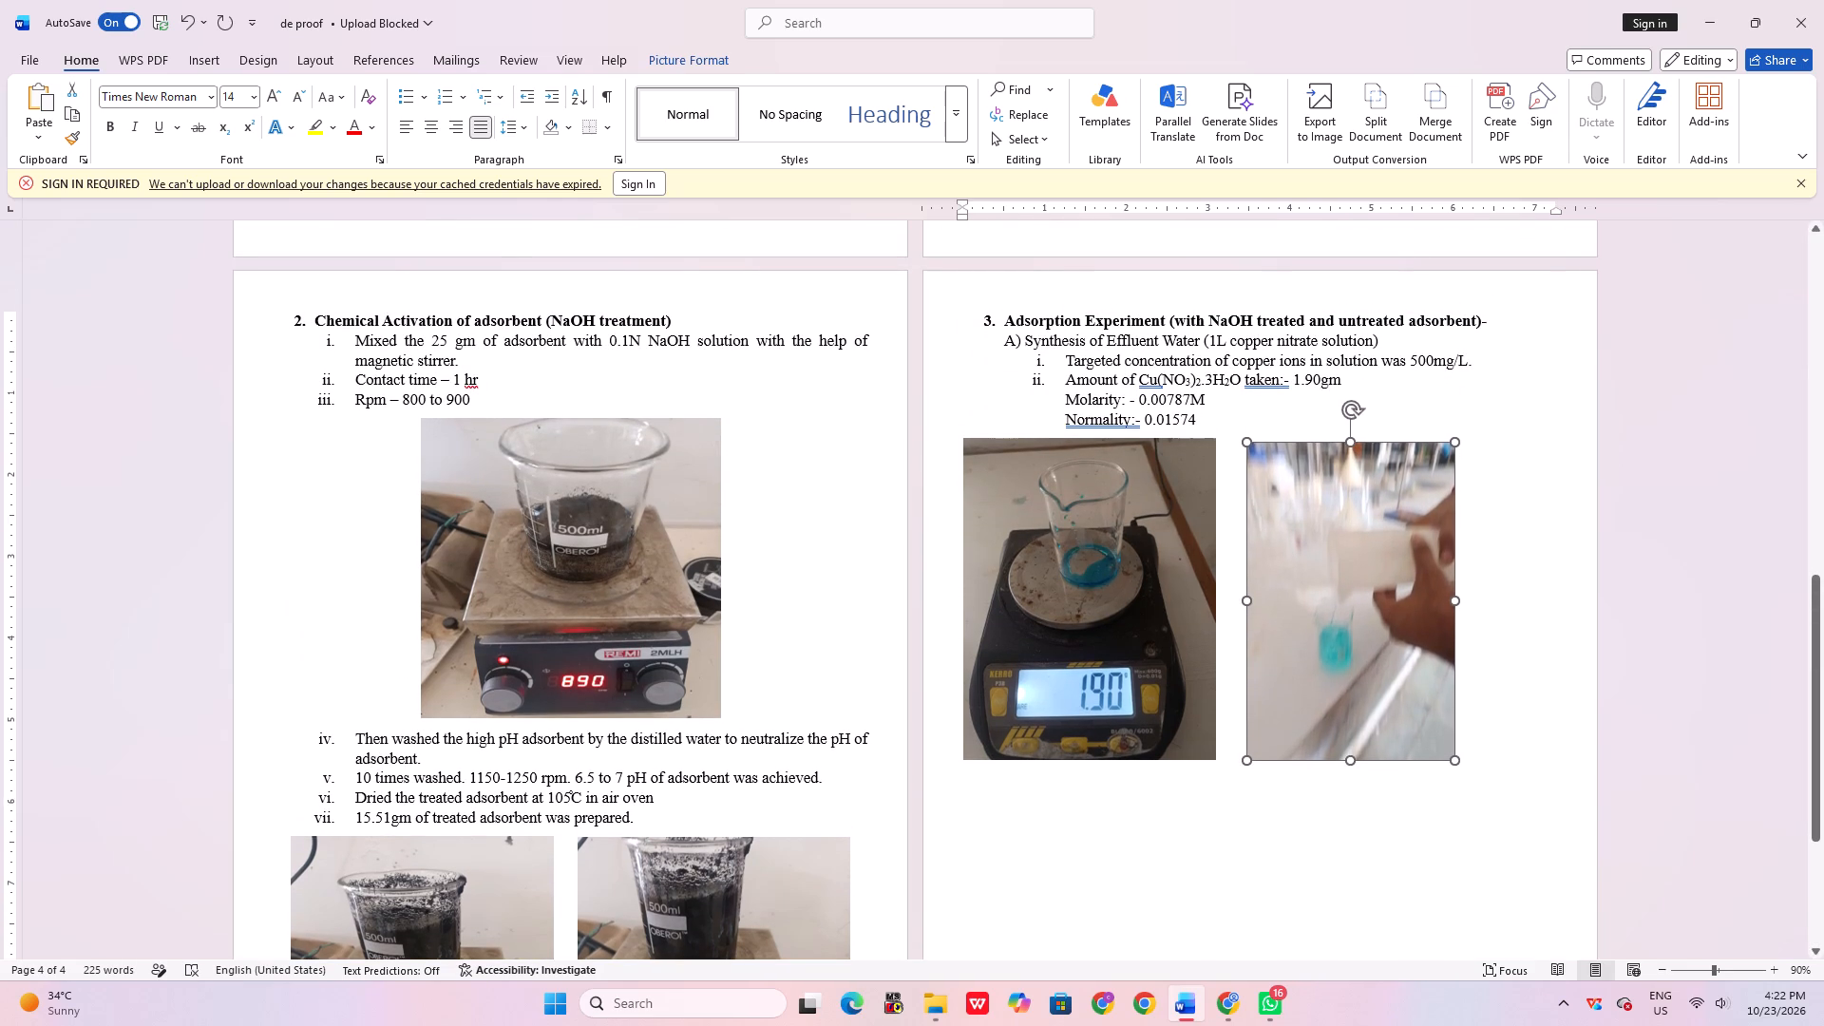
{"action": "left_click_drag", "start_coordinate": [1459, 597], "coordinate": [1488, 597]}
Widen the weighing balance photo slightly while keeping its height.
{"action": "left_click", "coordinate": [1171, 608]}
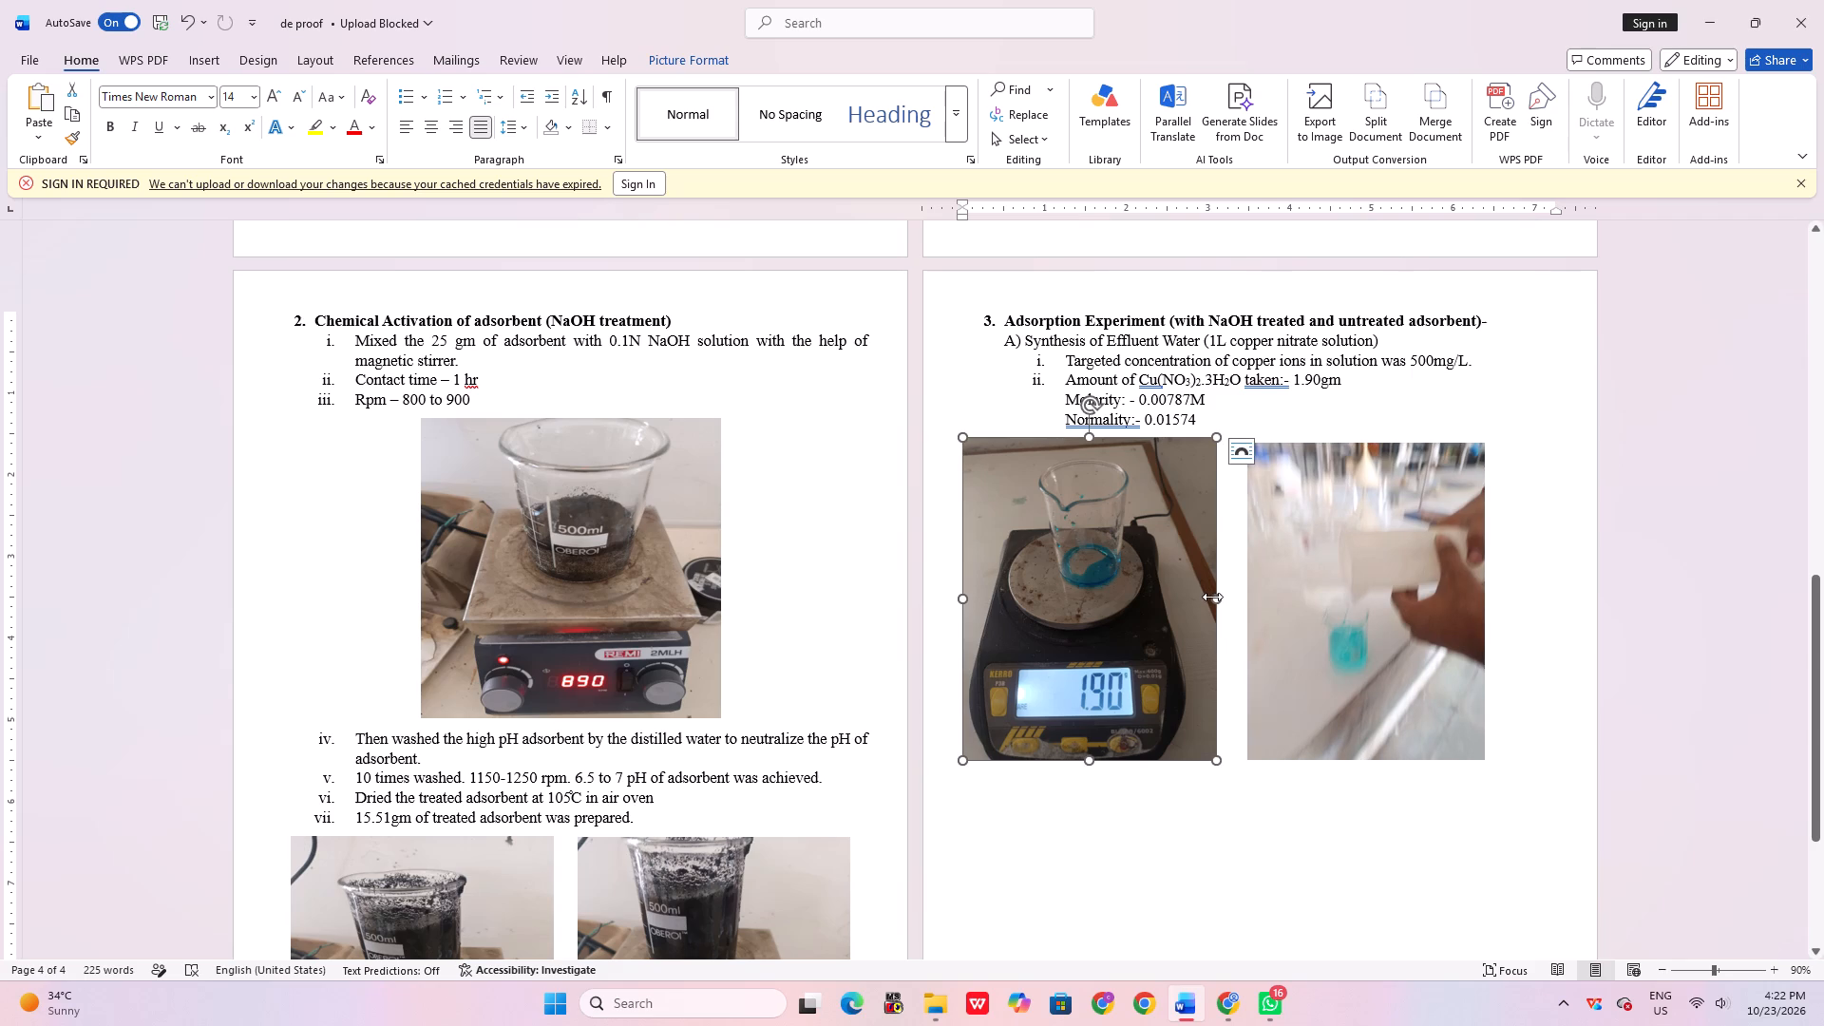
{"action": "left_click_drag", "start_coordinate": [1212, 597], "coordinate": [1235, 612]}
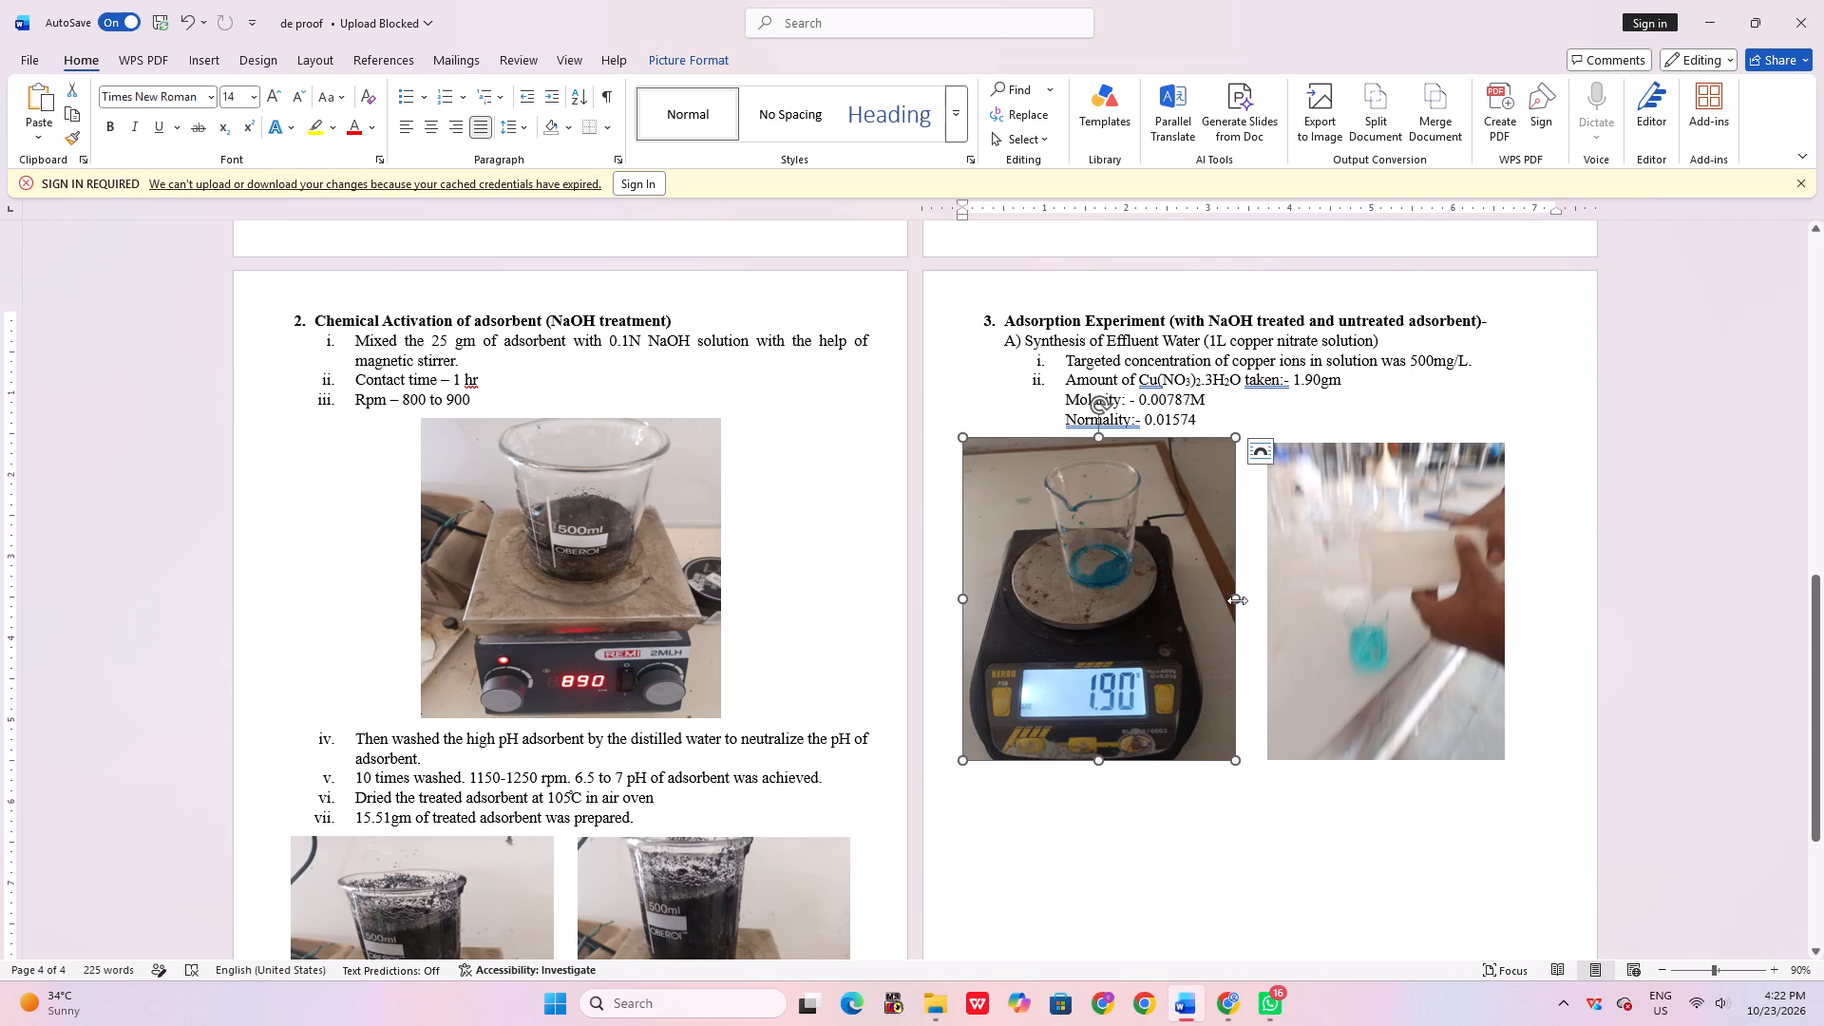
{"action": "left_click_drag", "start_coordinate": [1237, 600], "coordinate": [1225, 603]}
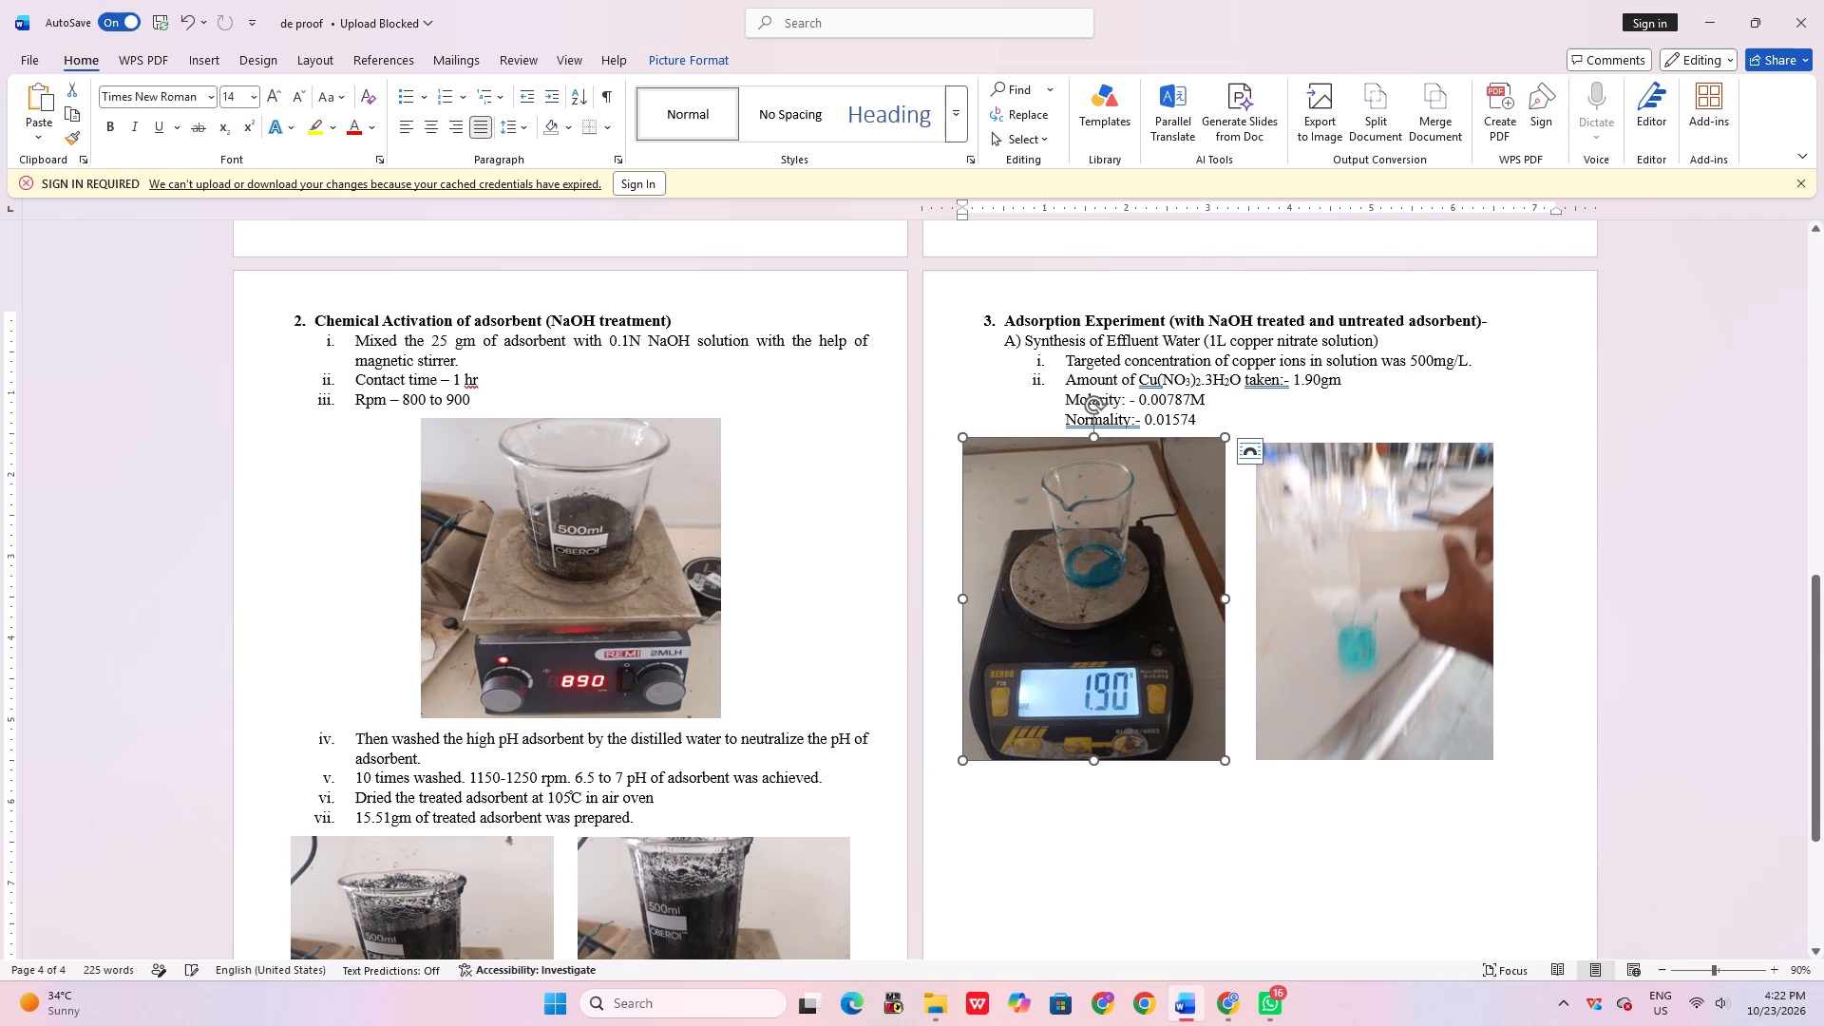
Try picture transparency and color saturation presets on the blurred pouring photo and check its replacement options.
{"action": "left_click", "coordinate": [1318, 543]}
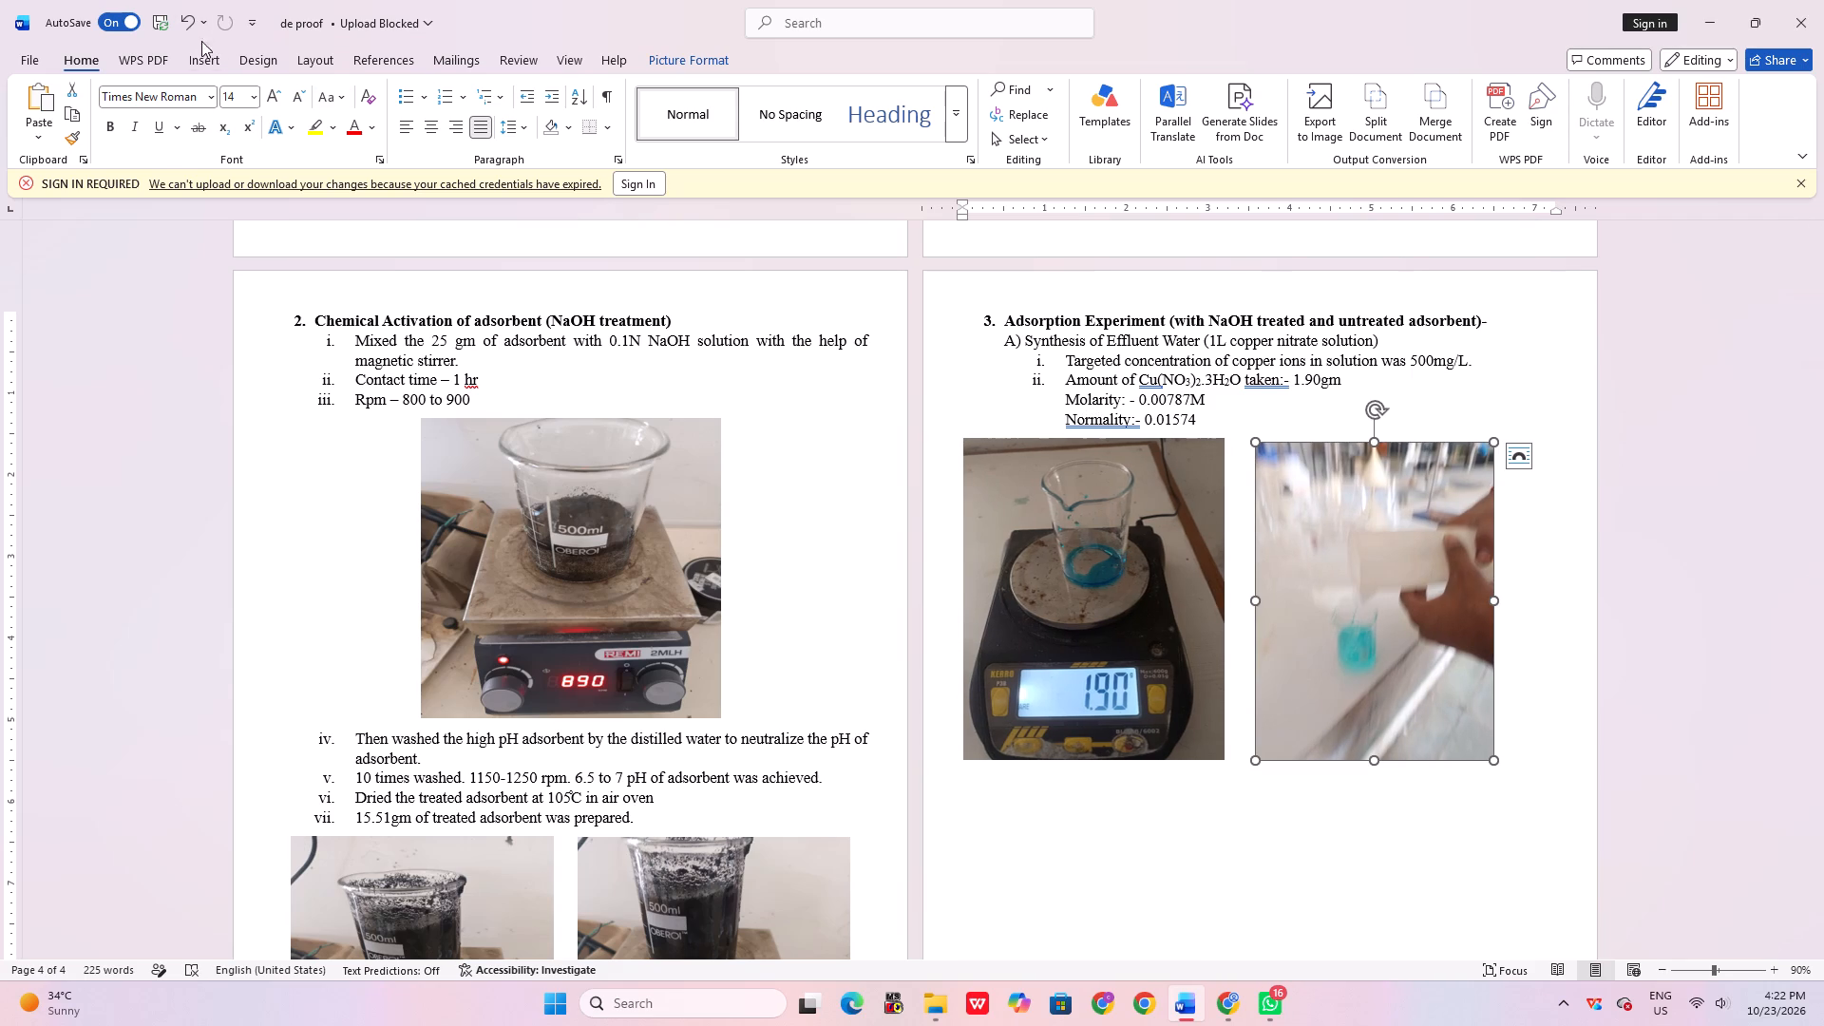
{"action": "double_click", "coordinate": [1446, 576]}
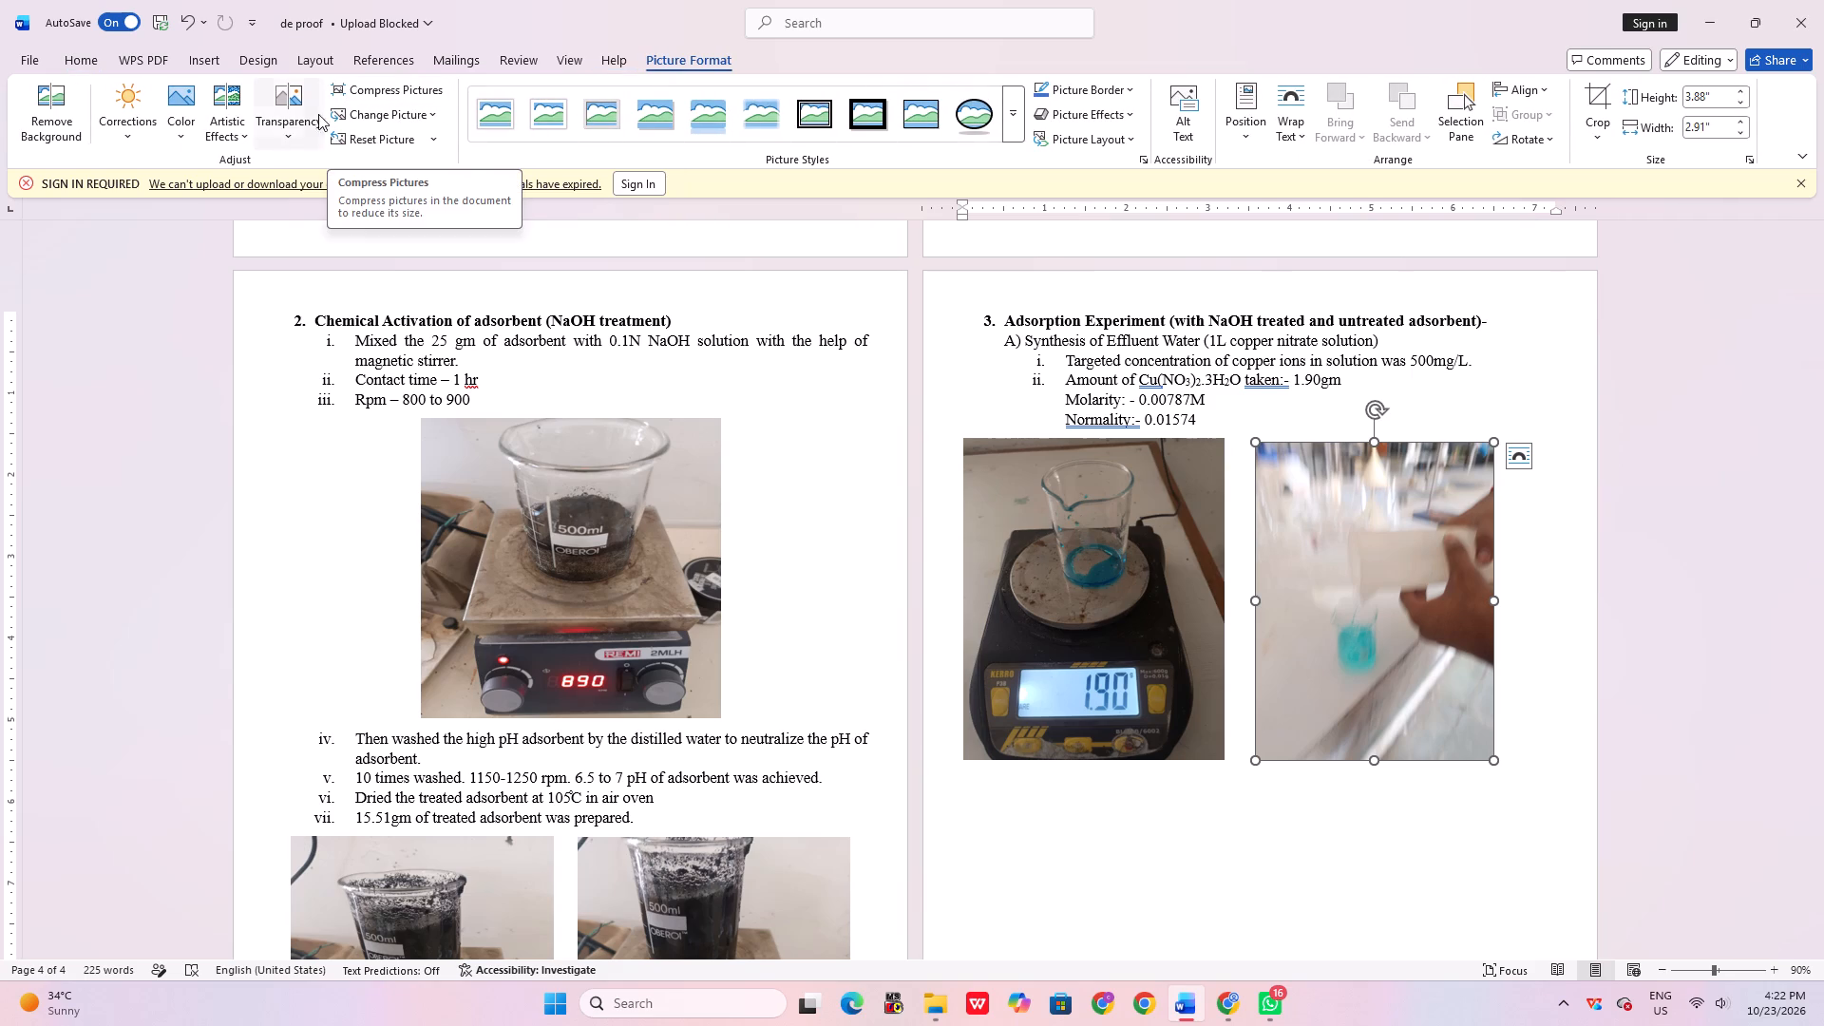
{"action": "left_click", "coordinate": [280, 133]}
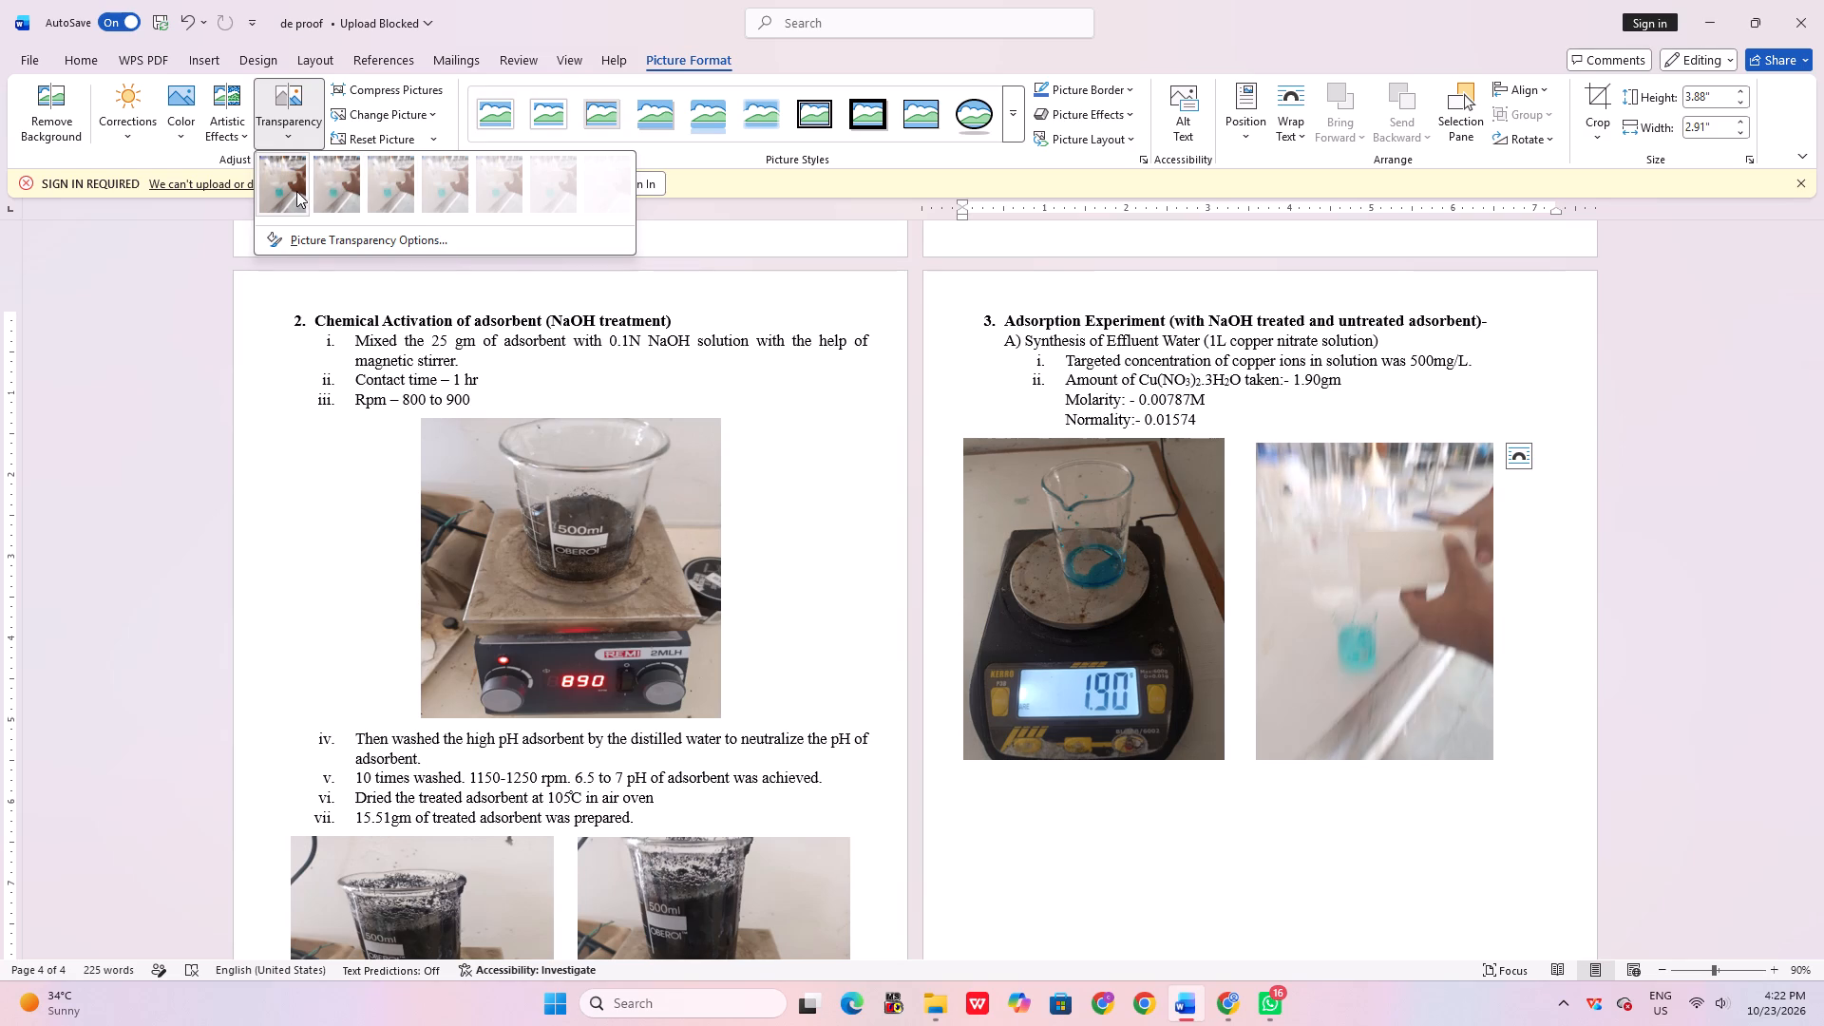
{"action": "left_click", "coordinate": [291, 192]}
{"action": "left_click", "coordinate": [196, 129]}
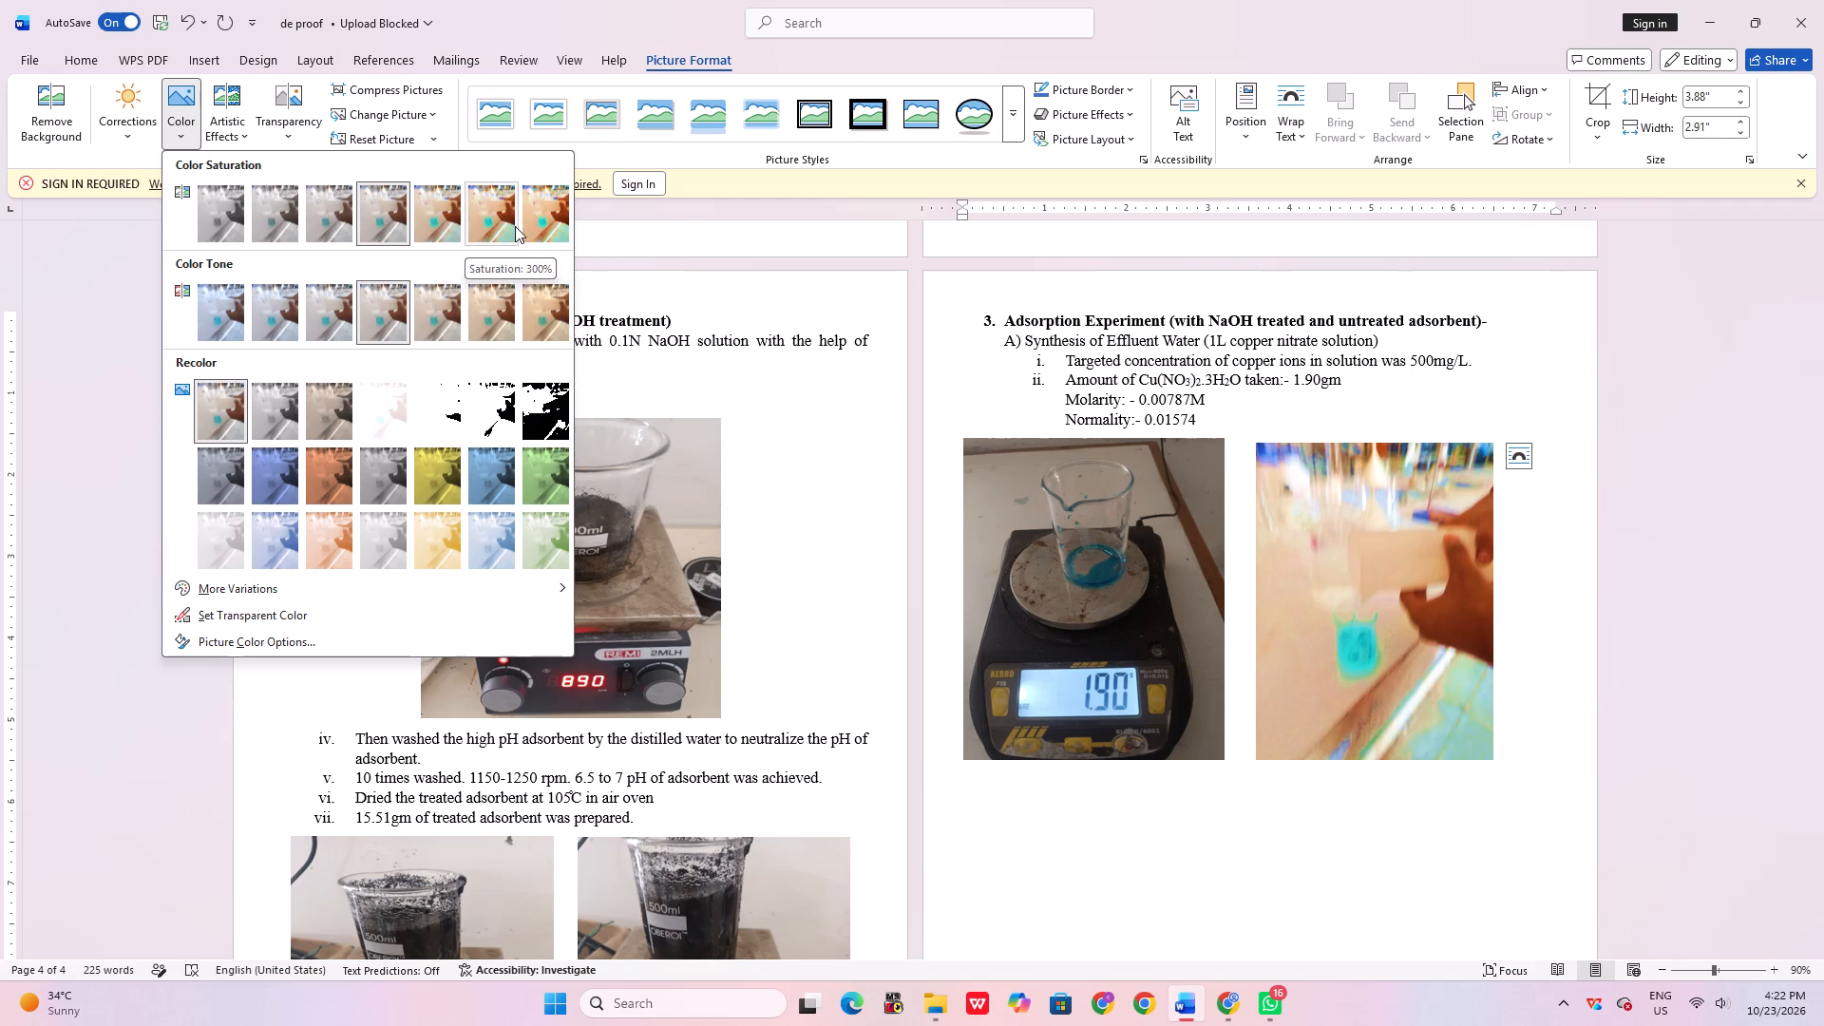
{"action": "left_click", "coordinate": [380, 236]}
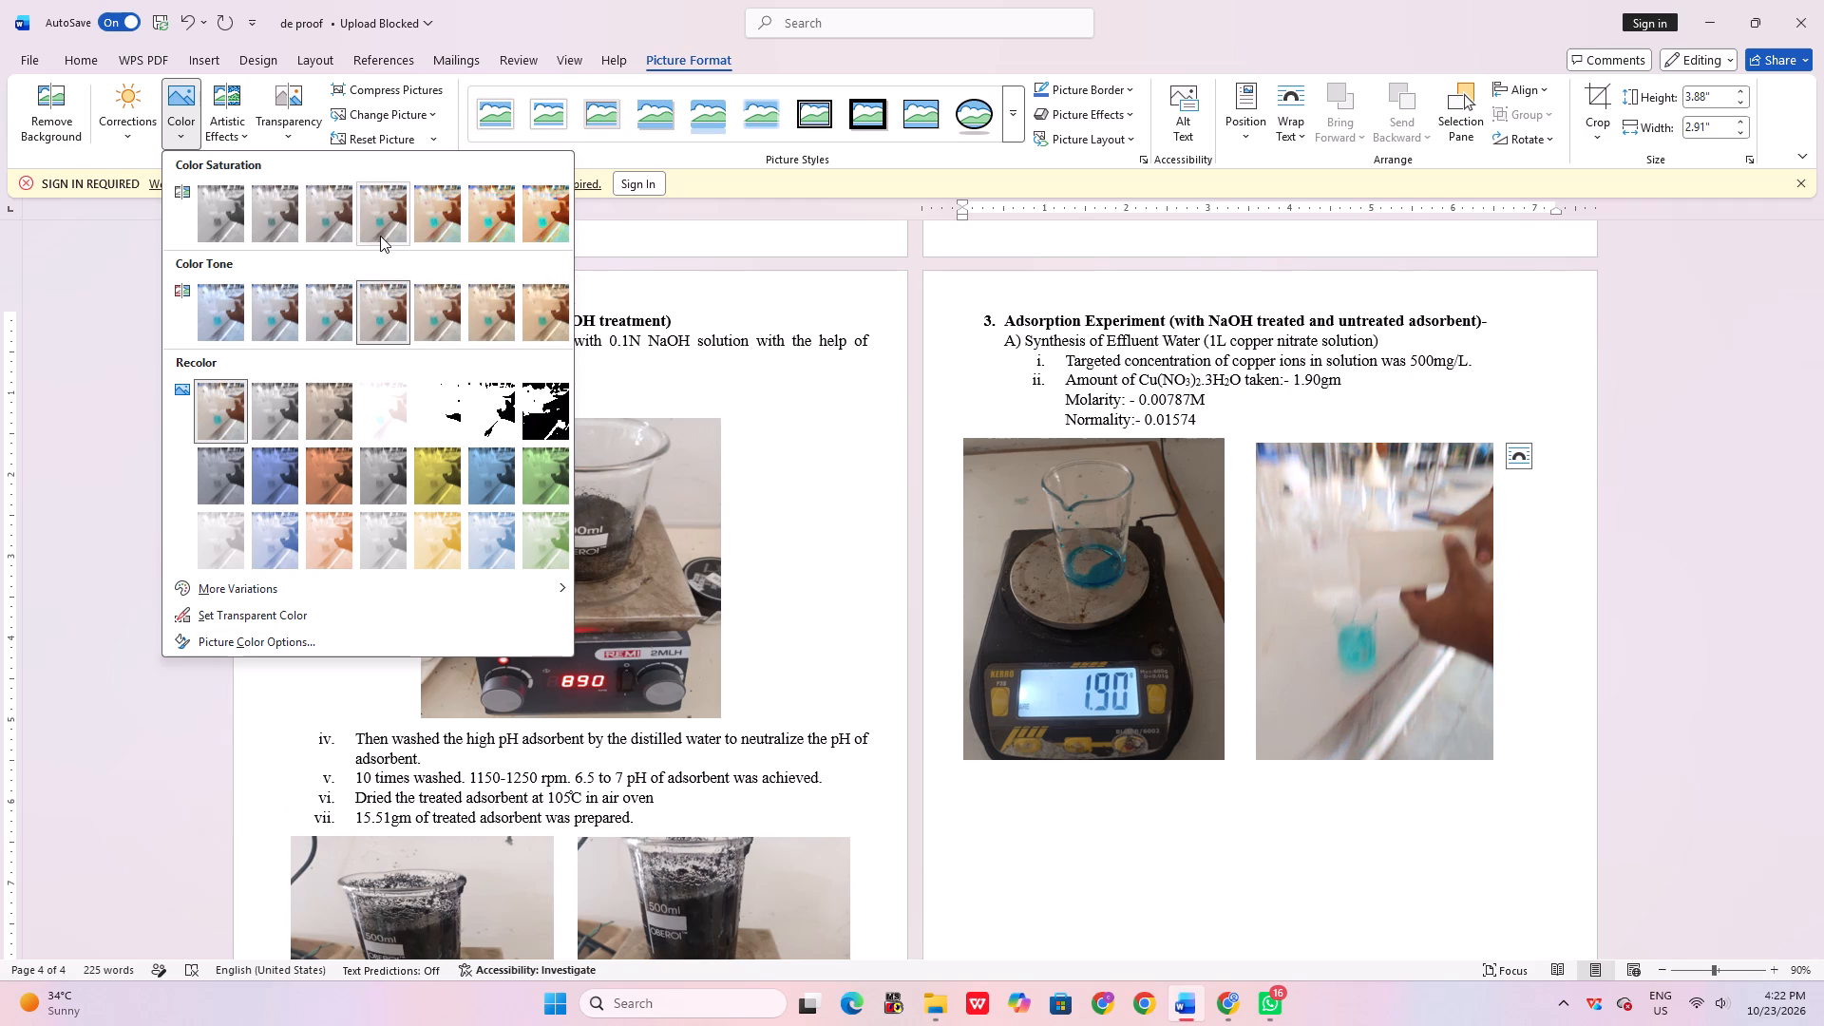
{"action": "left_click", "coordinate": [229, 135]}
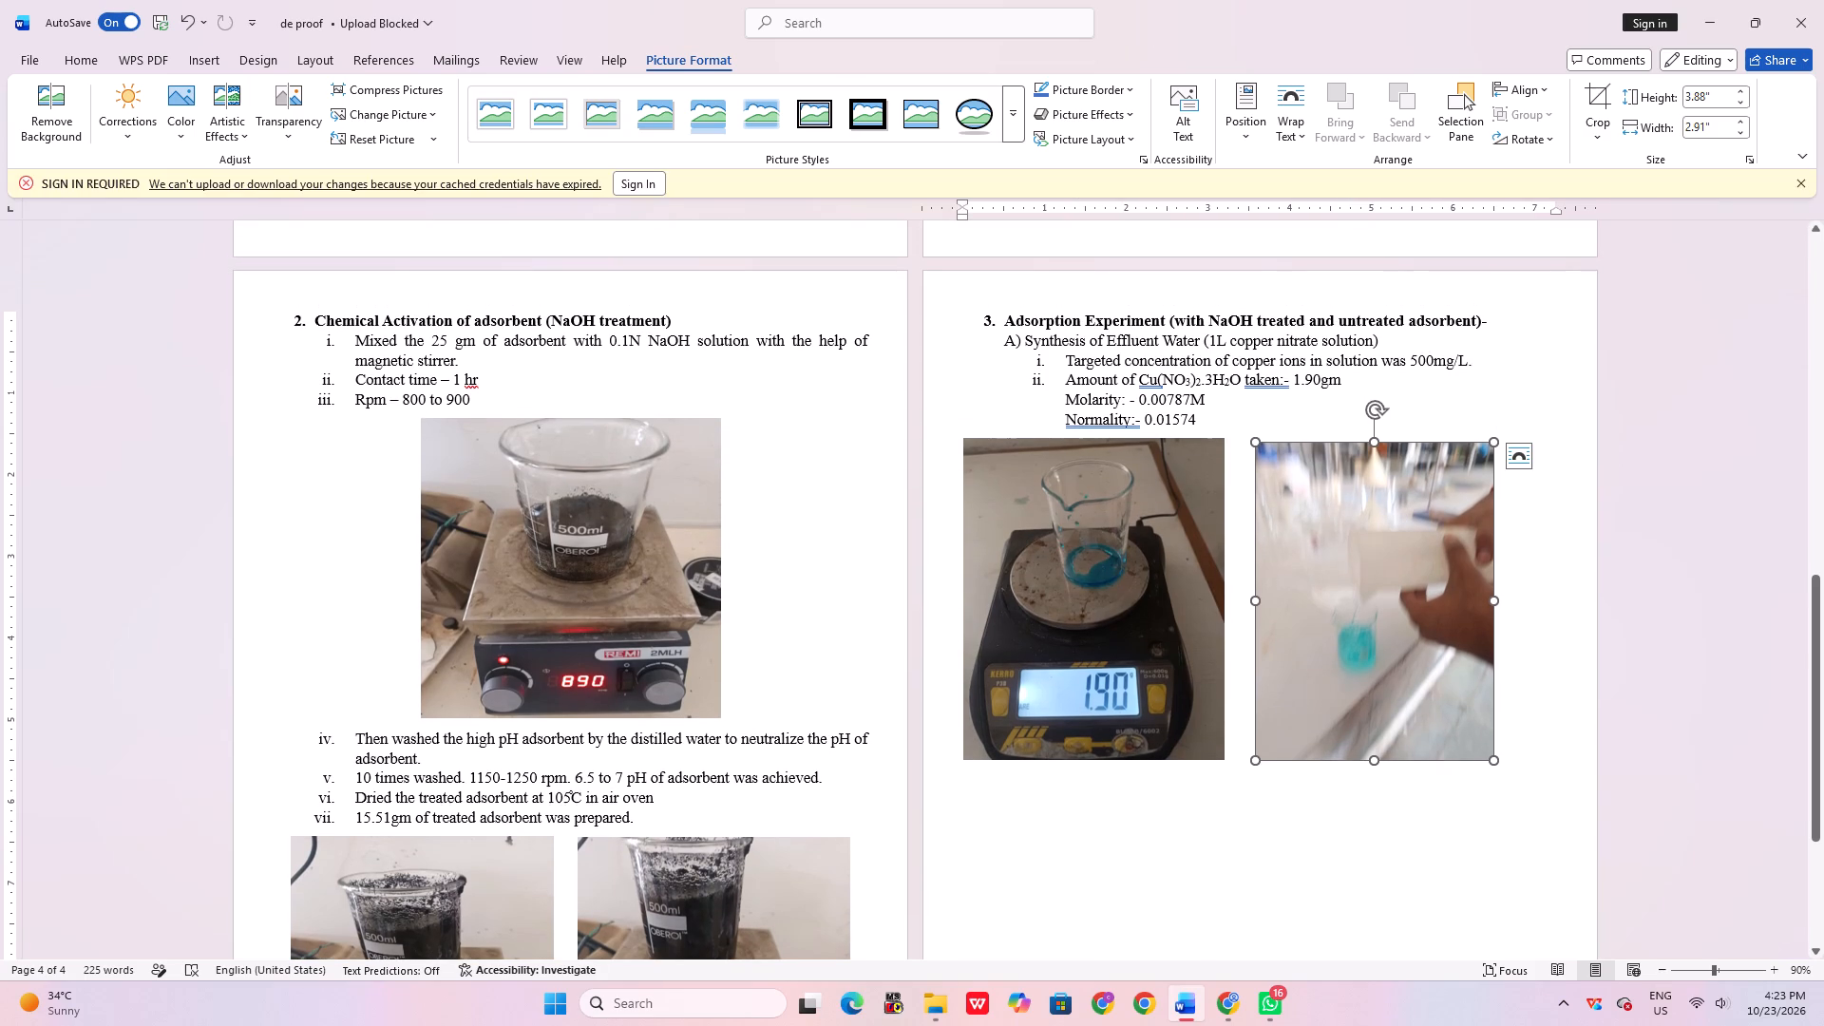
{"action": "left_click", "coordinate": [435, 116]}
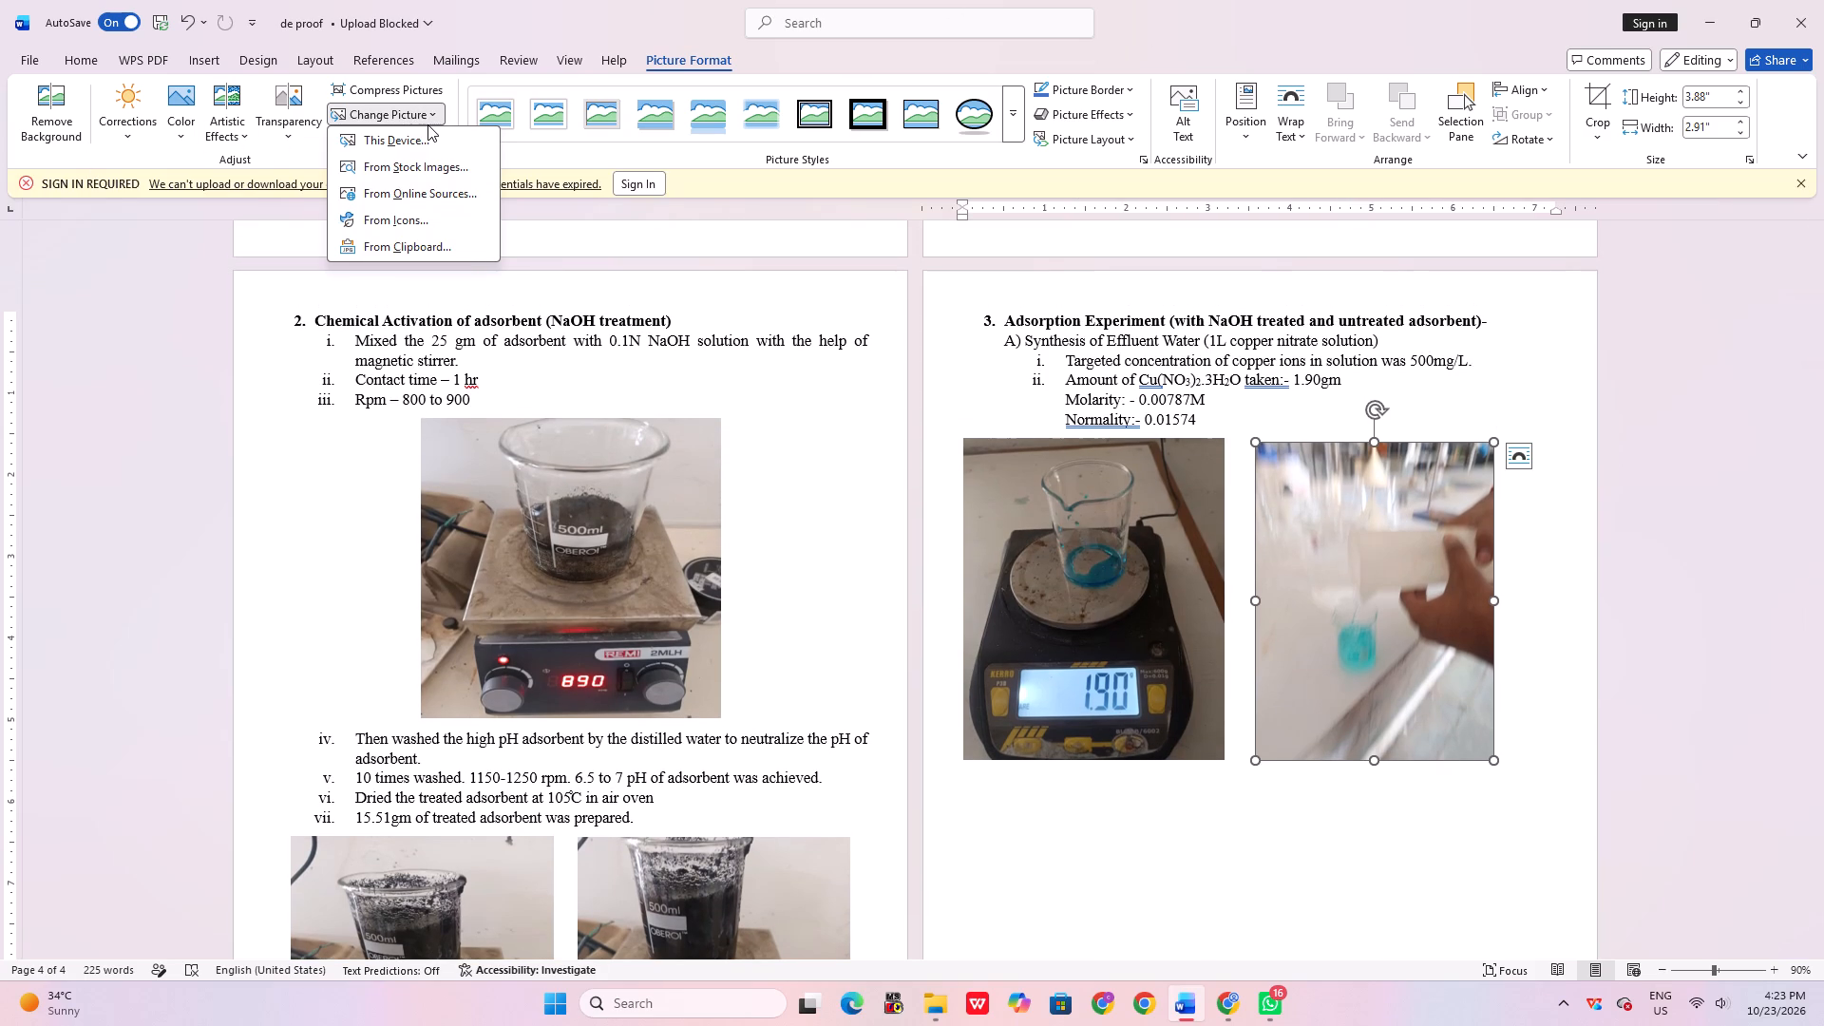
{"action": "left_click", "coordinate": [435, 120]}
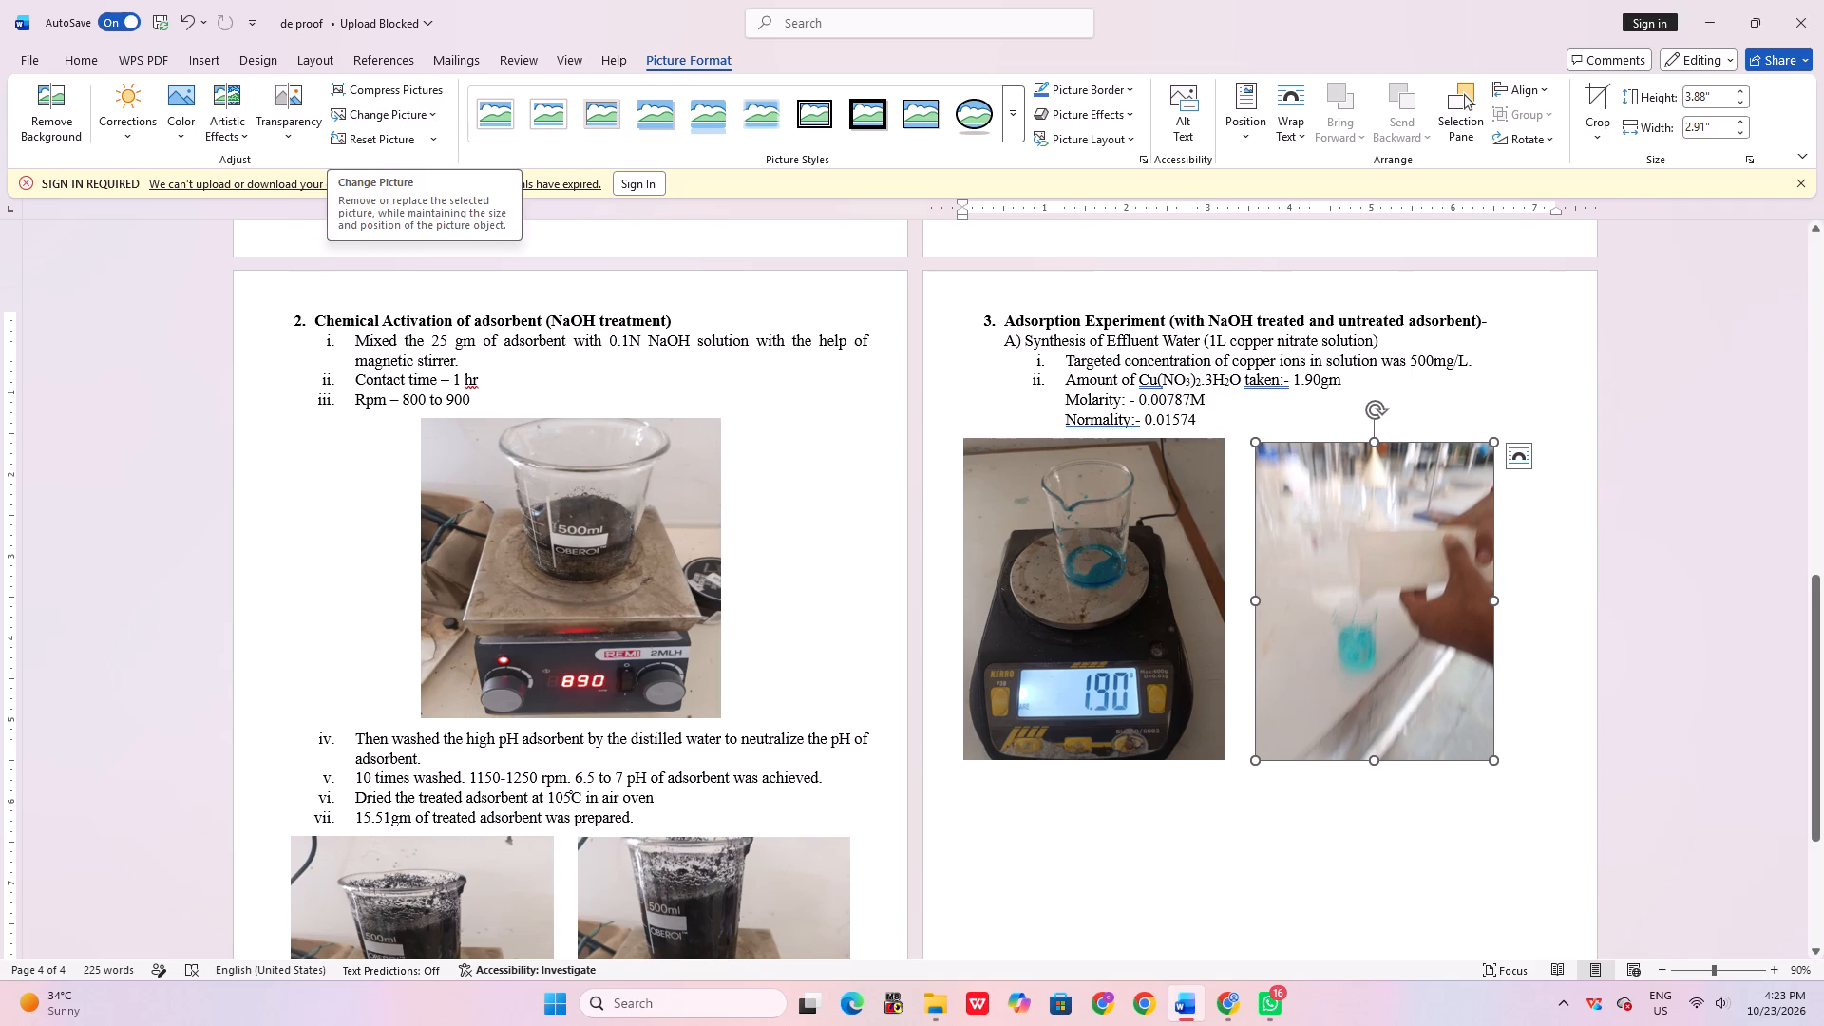
Replace the blurred pouring photo with inserted photos of the measuring cylinder beside the reagent bottle and of the solution being poured.
{"action": "scroll", "coordinate": [784, 334], "scroll_direction": "down", "scroll_amount": 6}
{"action": "left_click", "coordinate": [1345, 301]}
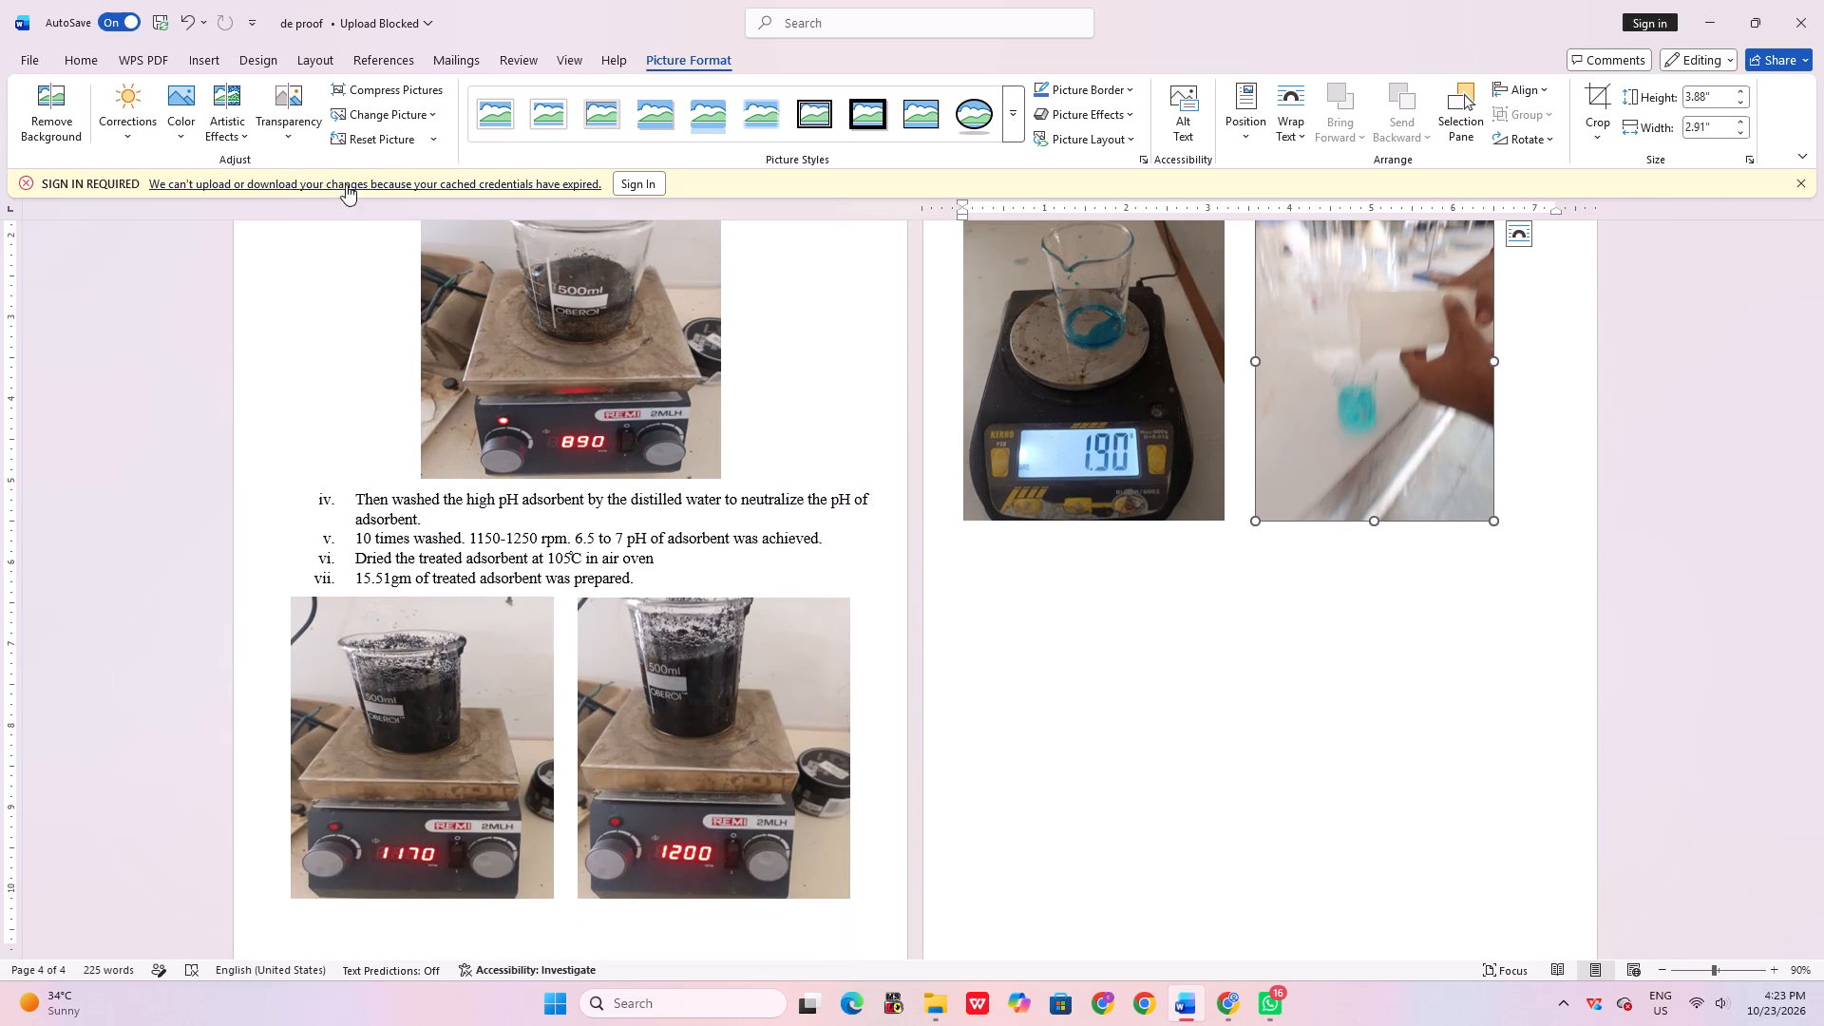
{"action": "left_click", "coordinate": [189, 63]}
{"action": "left_click", "coordinate": [216, 129]}
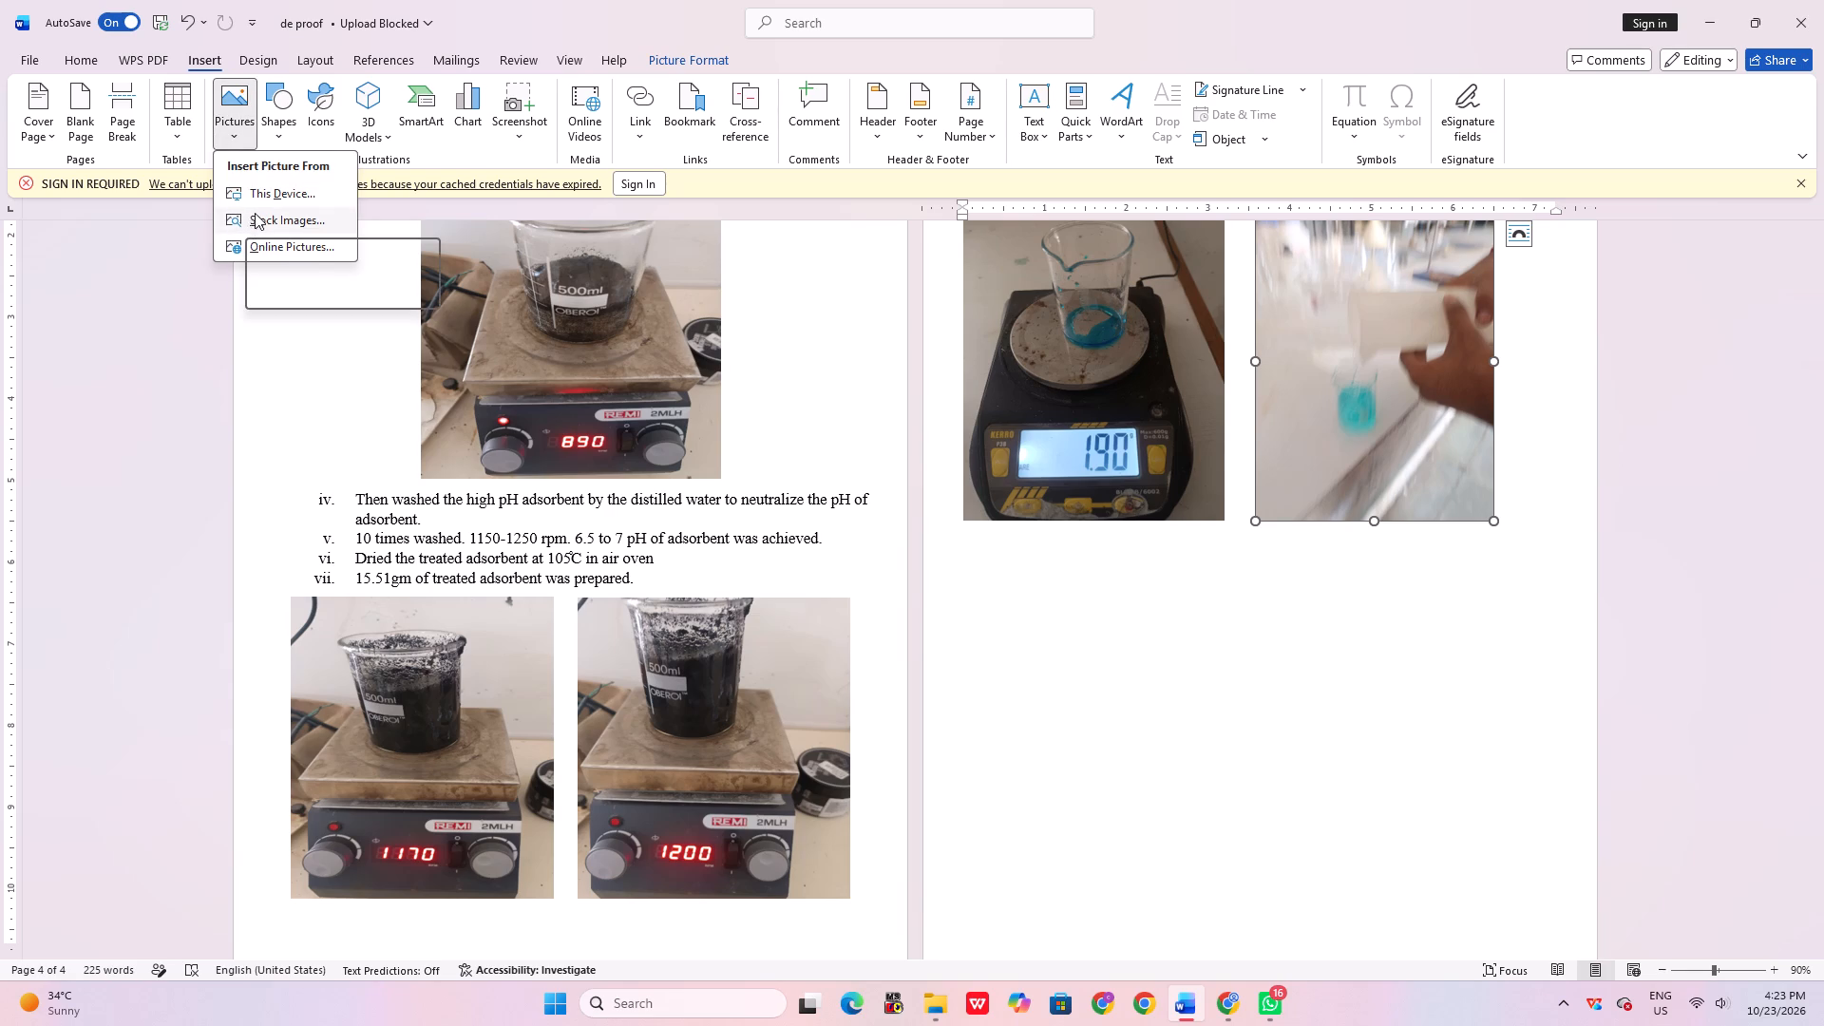
Replace the selected blurred pouring photo by inserting the two pictures WhatsApp Image 2026-10-23 at 4.15.24 PM and 4.15.24 PM (1).
{"action": "left_click", "coordinate": [260, 201]}
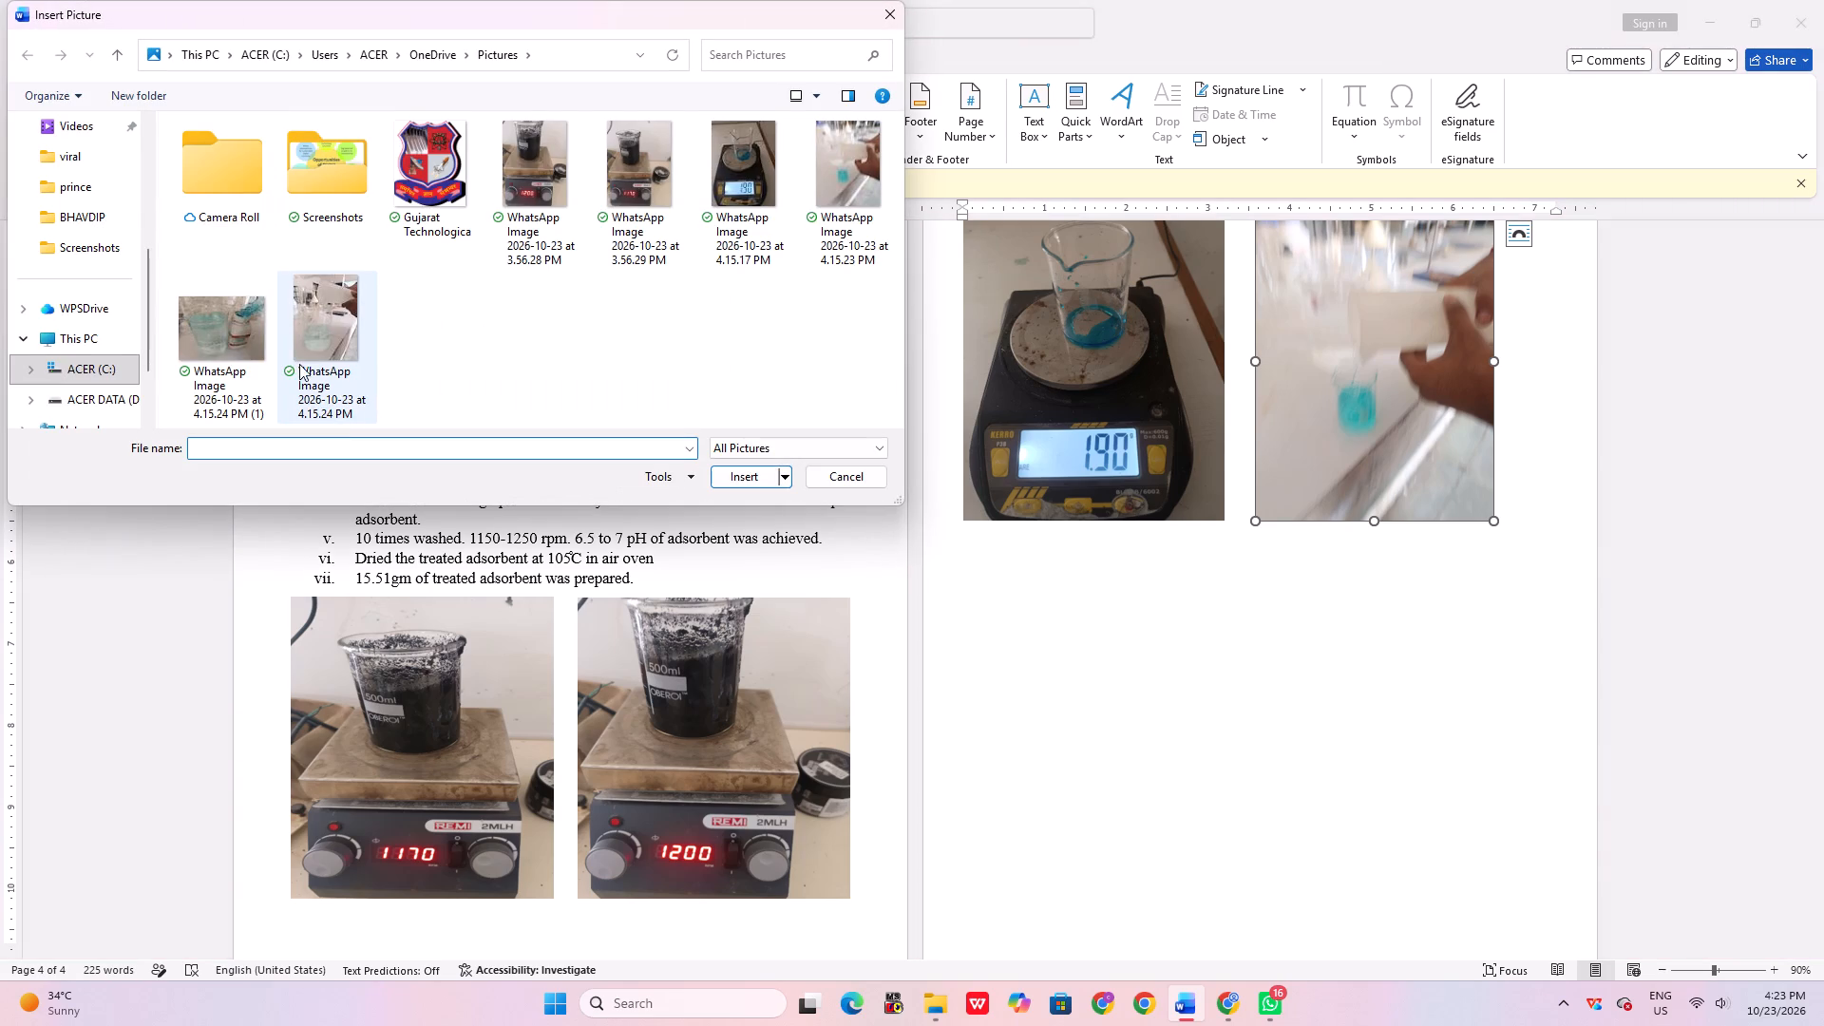
{"action": "left_click_drag", "start_coordinate": [301, 358], "coordinate": [248, 358]}
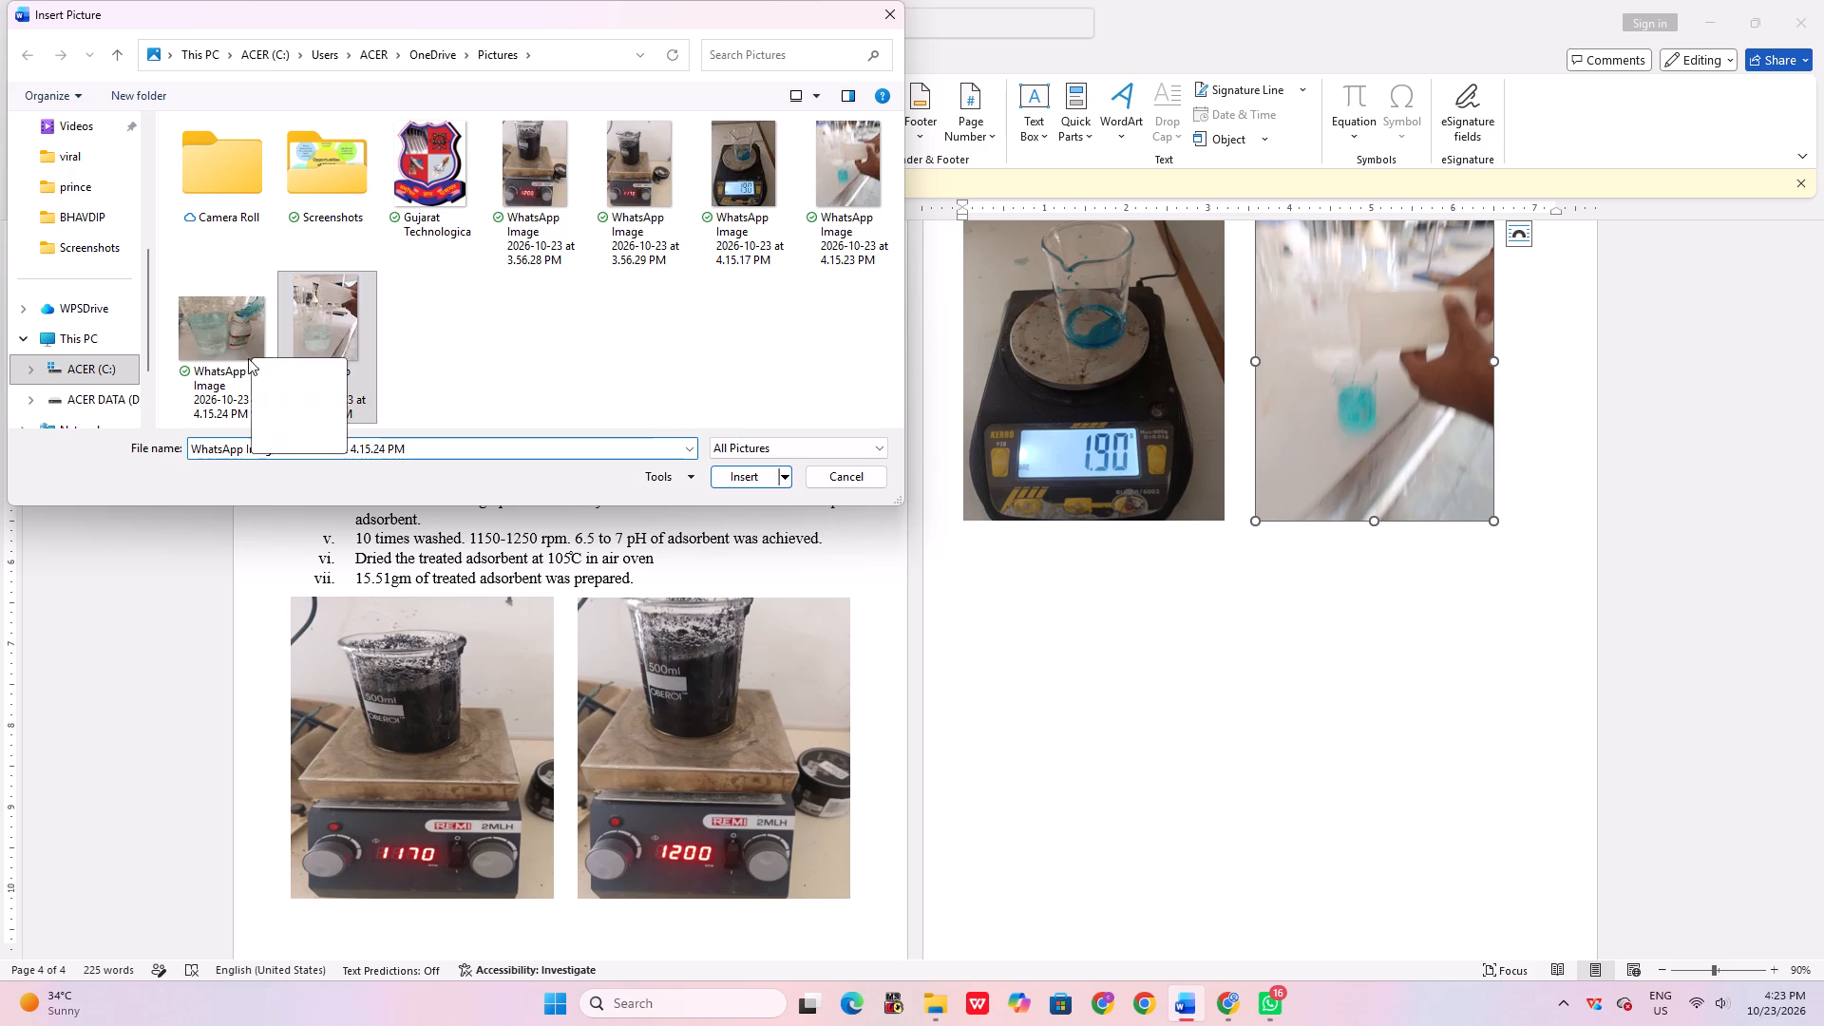
{"action": "left_click_drag", "start_coordinate": [248, 358], "coordinate": [197, 320]}
{"action": "left_click_drag", "start_coordinate": [286, 266], "coordinate": [256, 266]}
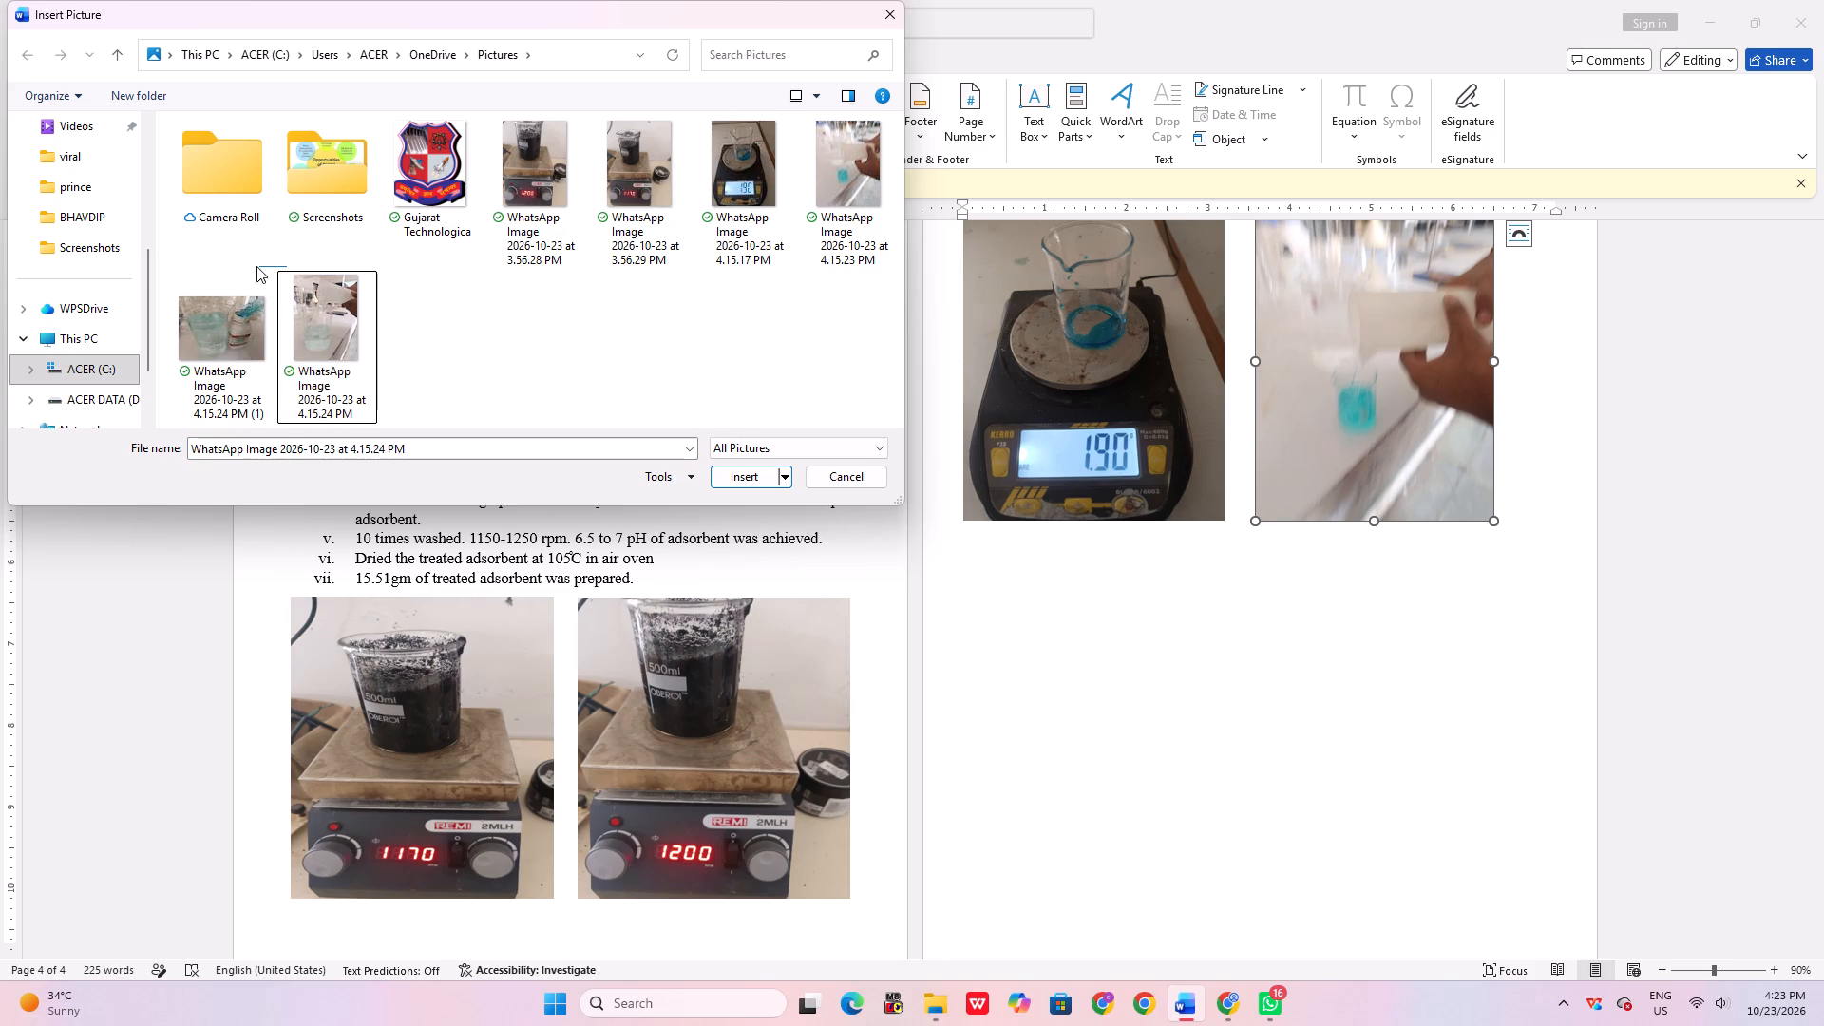
{"action": "left_click_drag", "start_coordinate": [256, 266], "coordinate": [176, 294]}
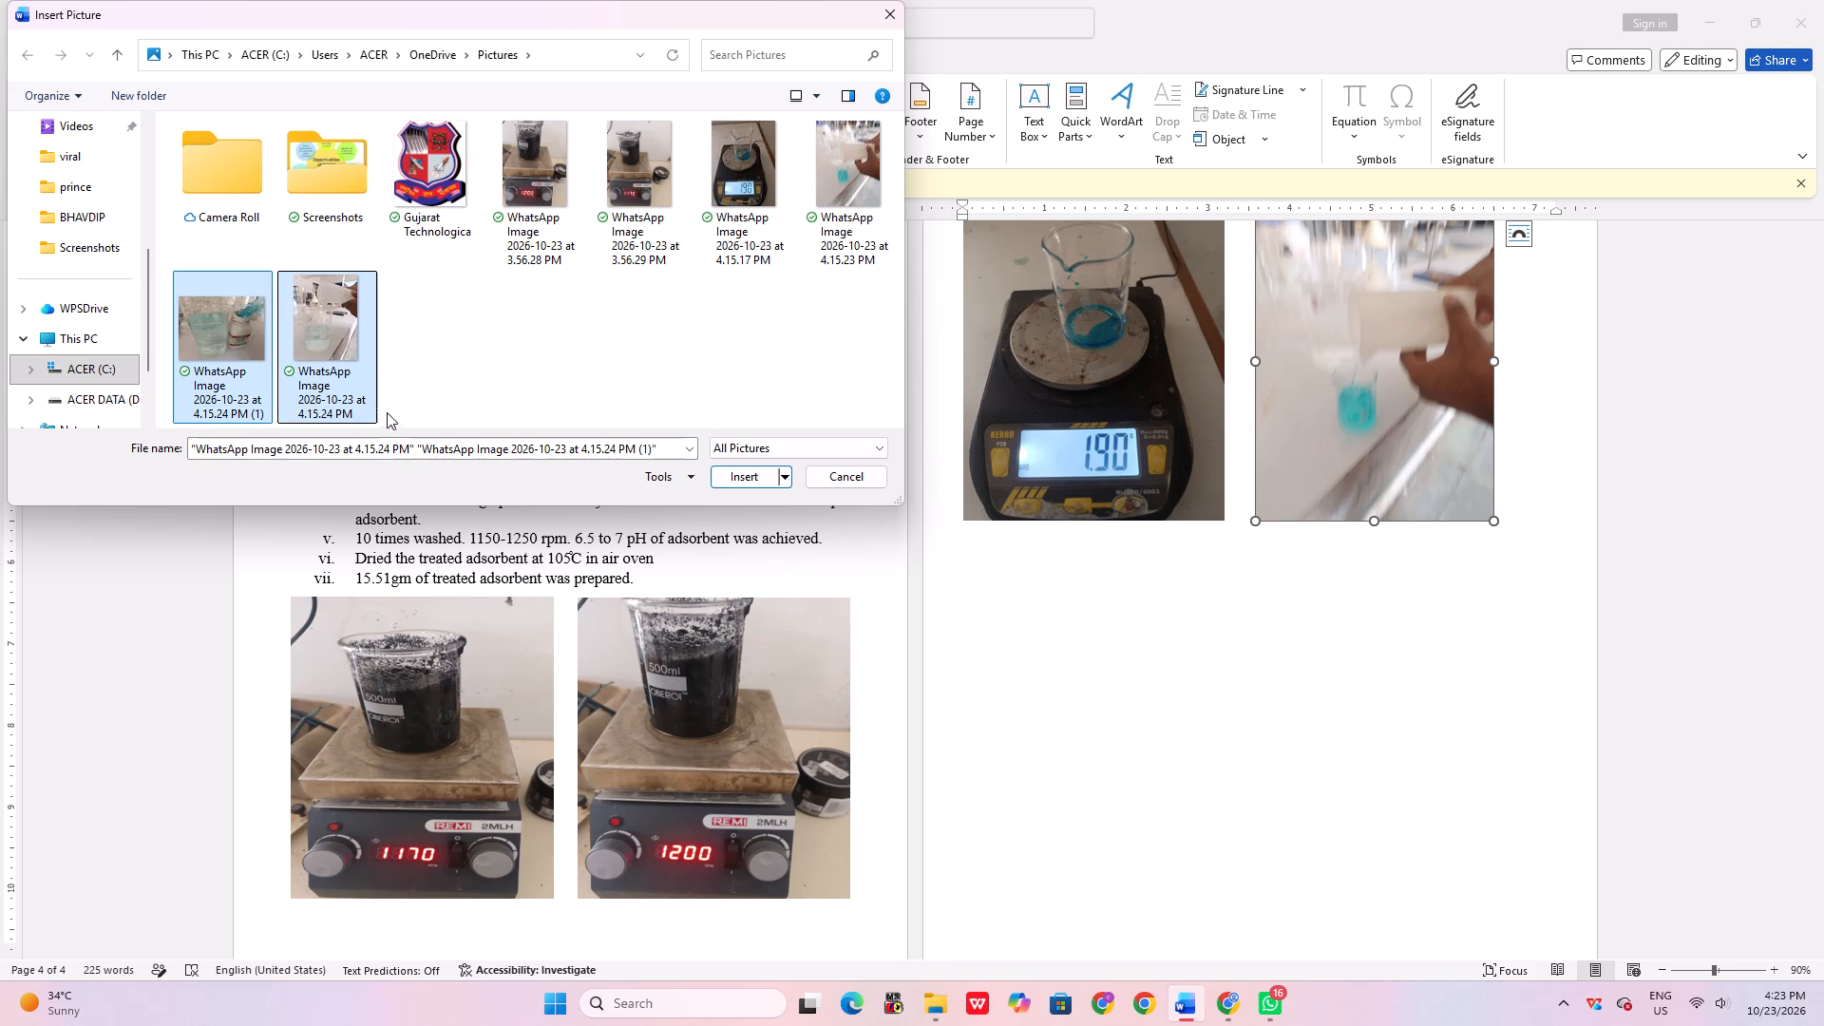
{"action": "left_click", "coordinate": [727, 482]}
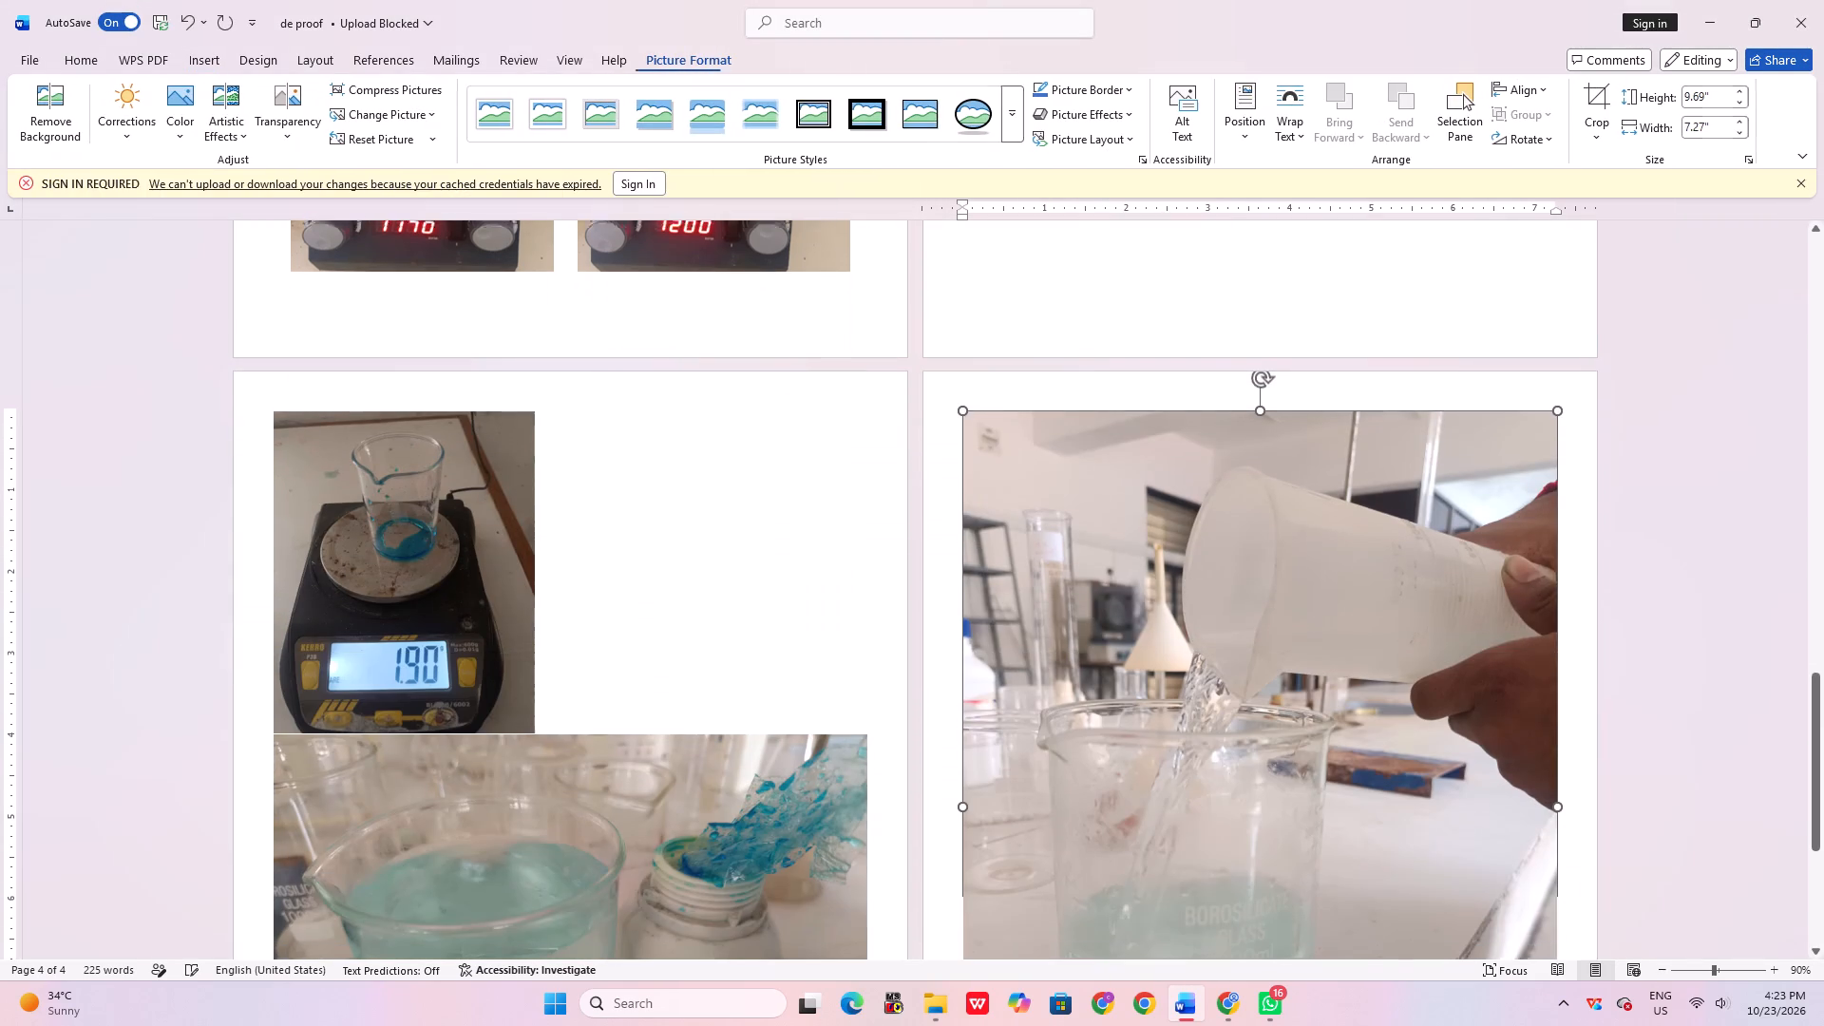
Shrink the photo of the beaker beside the reagent bottle to 3.2 inches wide and nearly the balance photo's height, fitting it beside that photo.
{"action": "scroll", "coordinate": [756, 606], "scroll_direction": "down", "scroll_amount": 16}
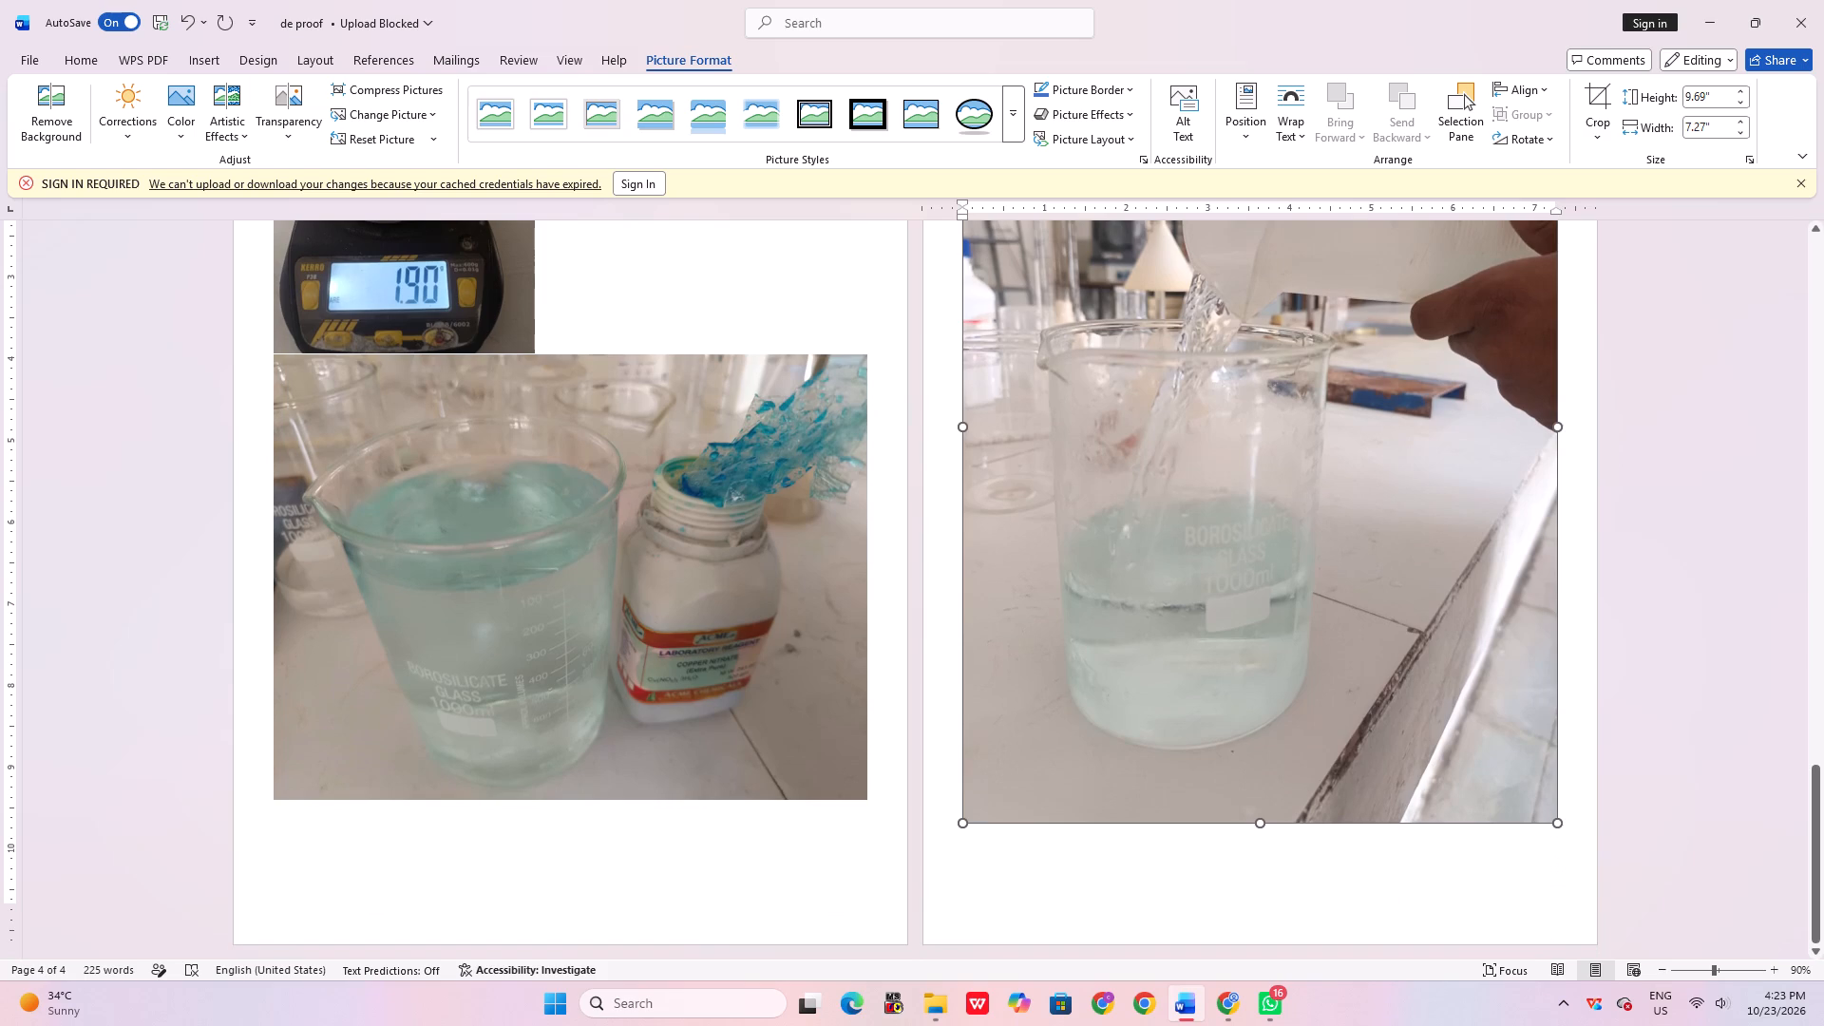
{"action": "left_click", "coordinate": [624, 533]}
{"action": "left_click_drag", "start_coordinate": [867, 577], "coordinate": [714, 596]}
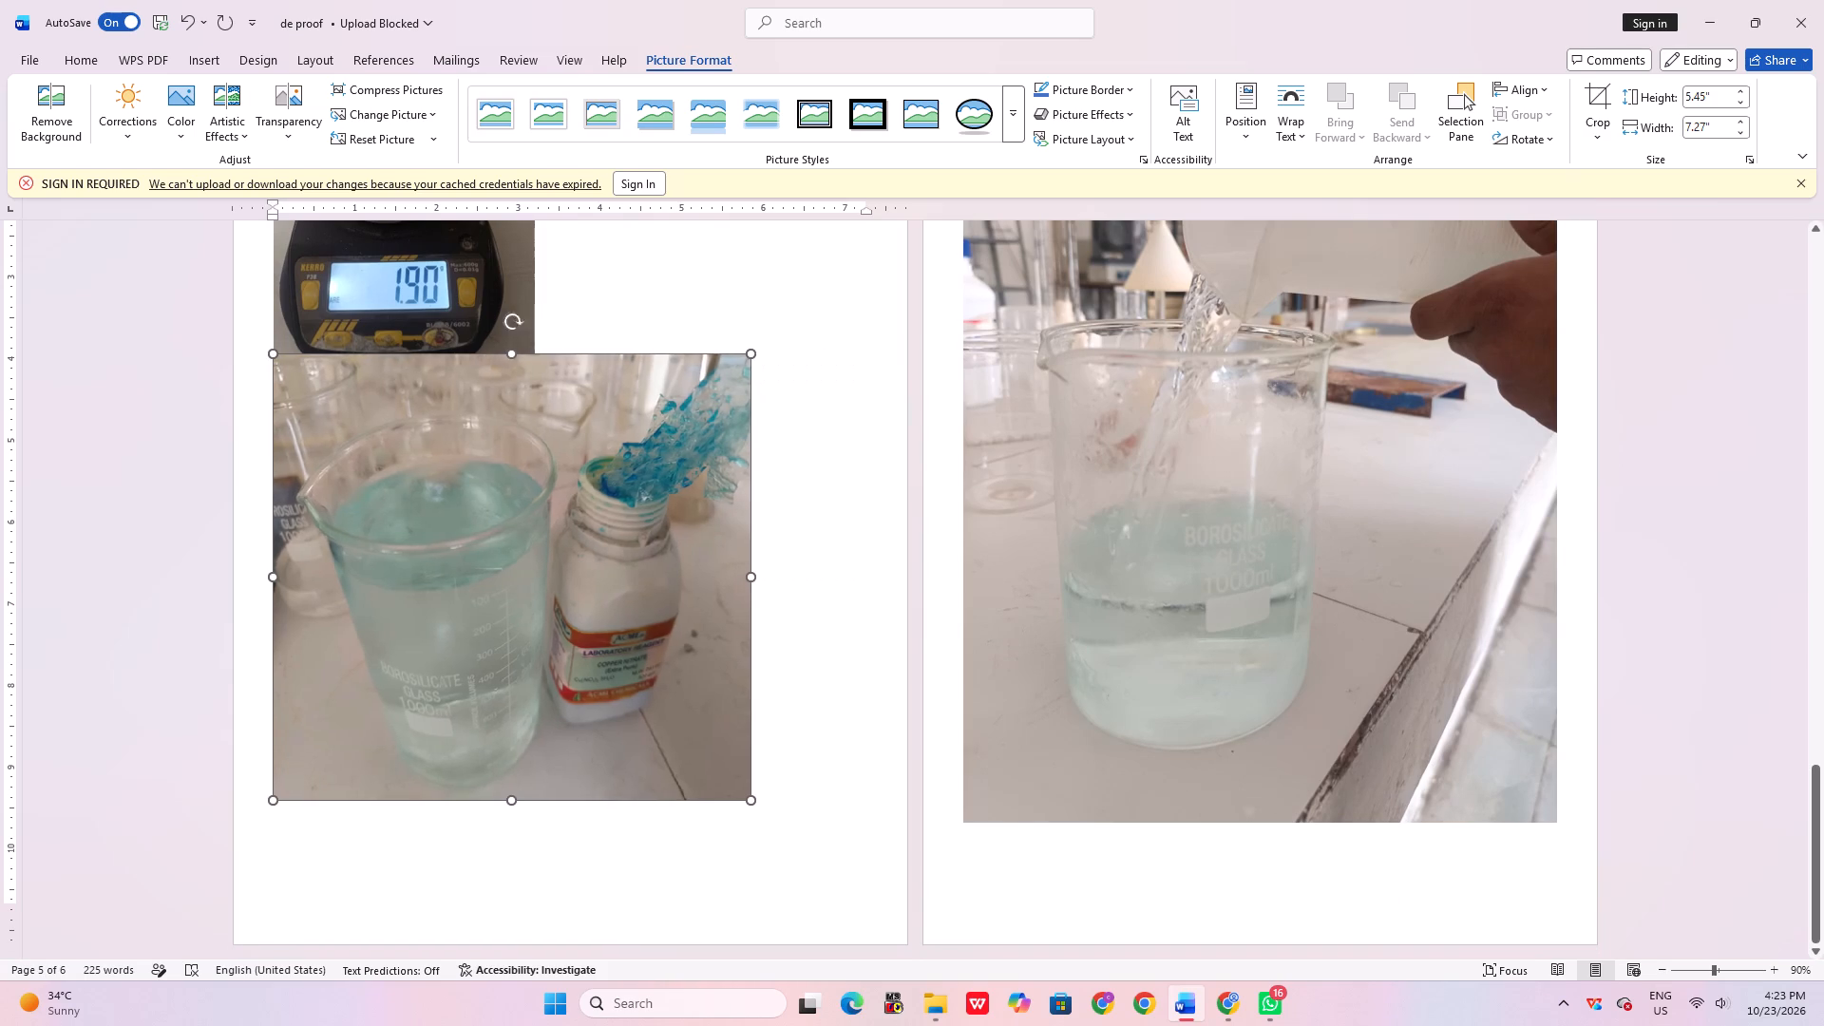
{"action": "left_click_drag", "start_coordinate": [714, 596], "coordinate": [530, 598]}
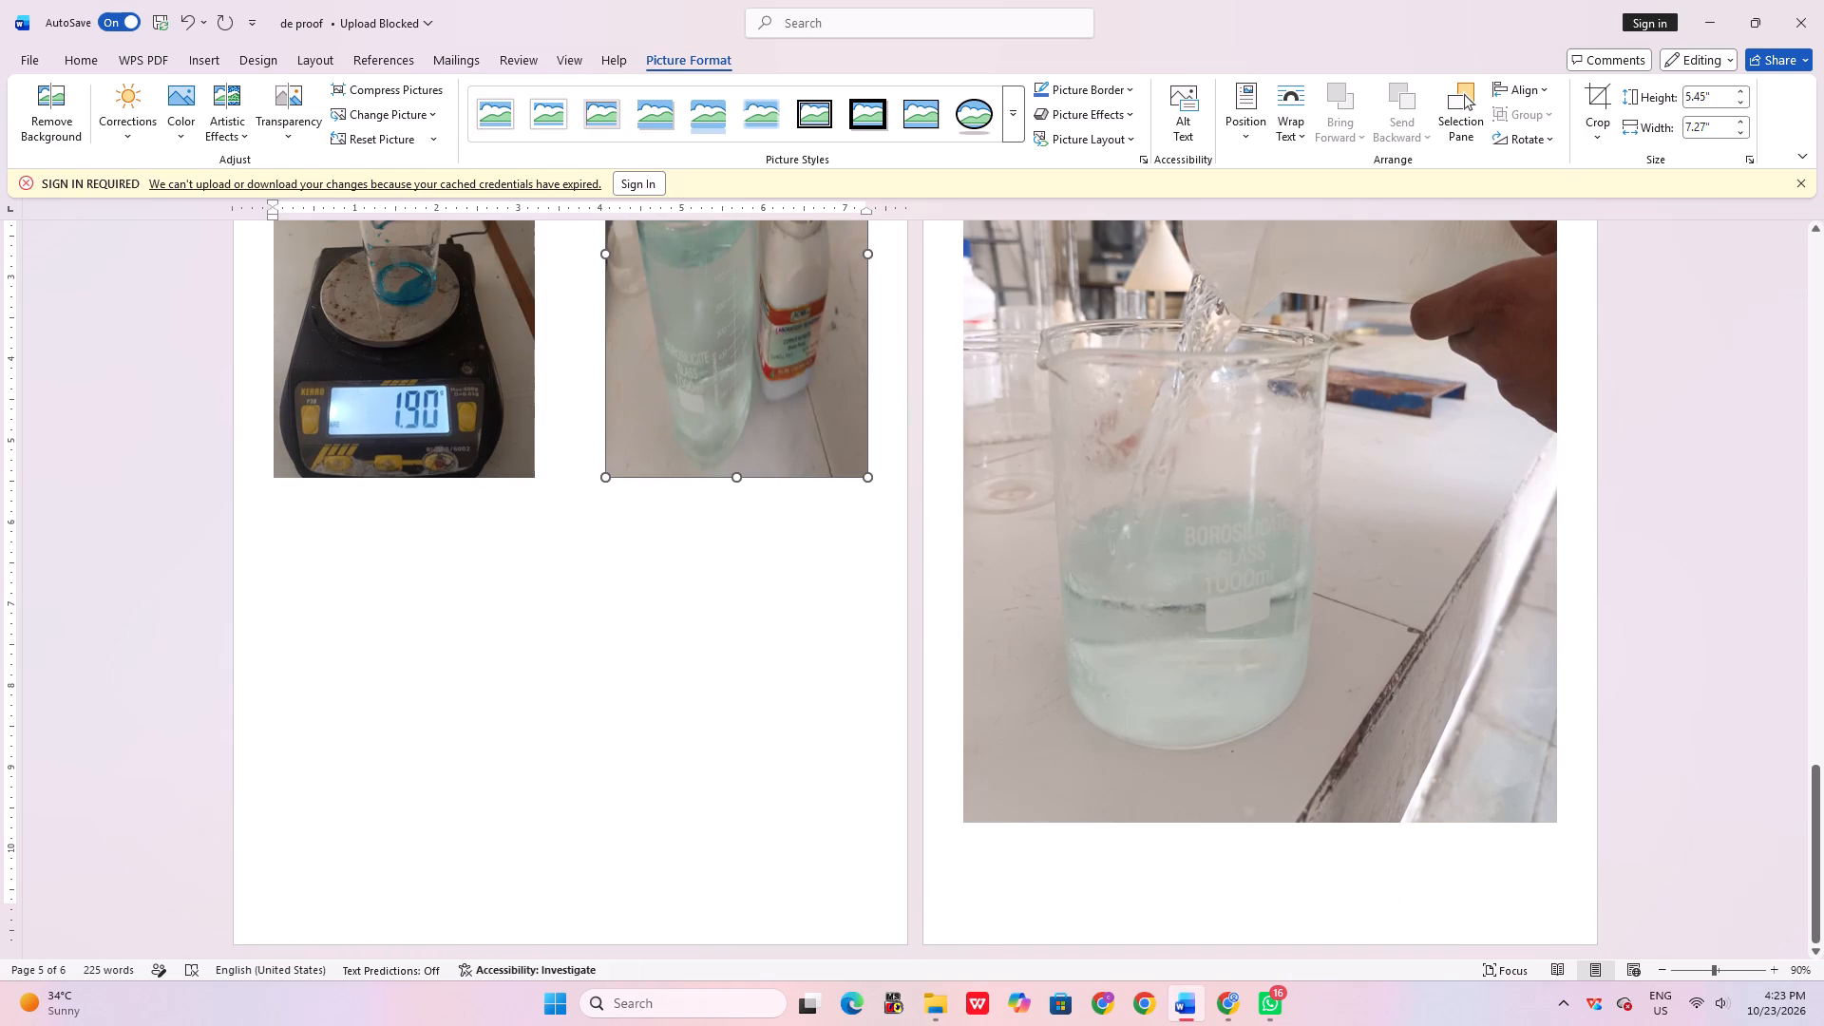
{"action": "left_click_drag", "start_coordinate": [530, 598], "coordinate": [534, 596]}
{"action": "scroll", "coordinate": [664, 587], "scroll_direction": "up", "scroll_amount": 4}
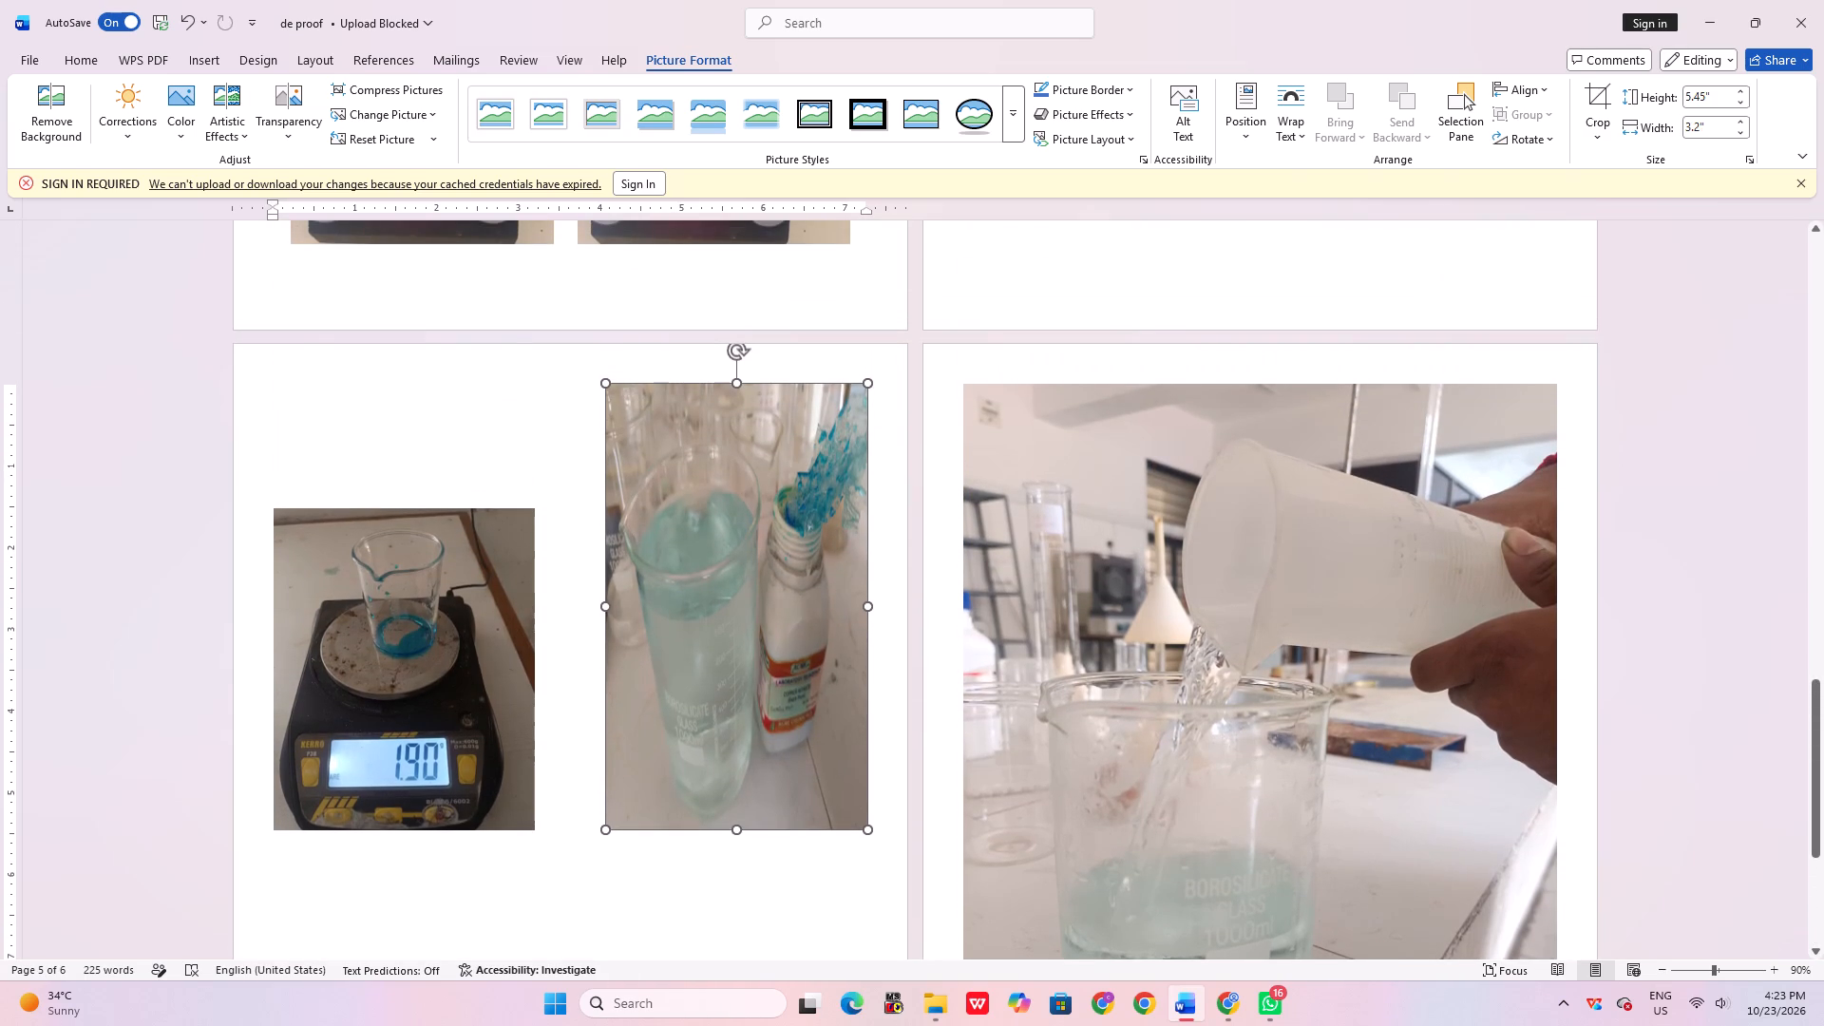
{"action": "left_click_drag", "start_coordinate": [734, 830], "coordinate": [726, 722]}
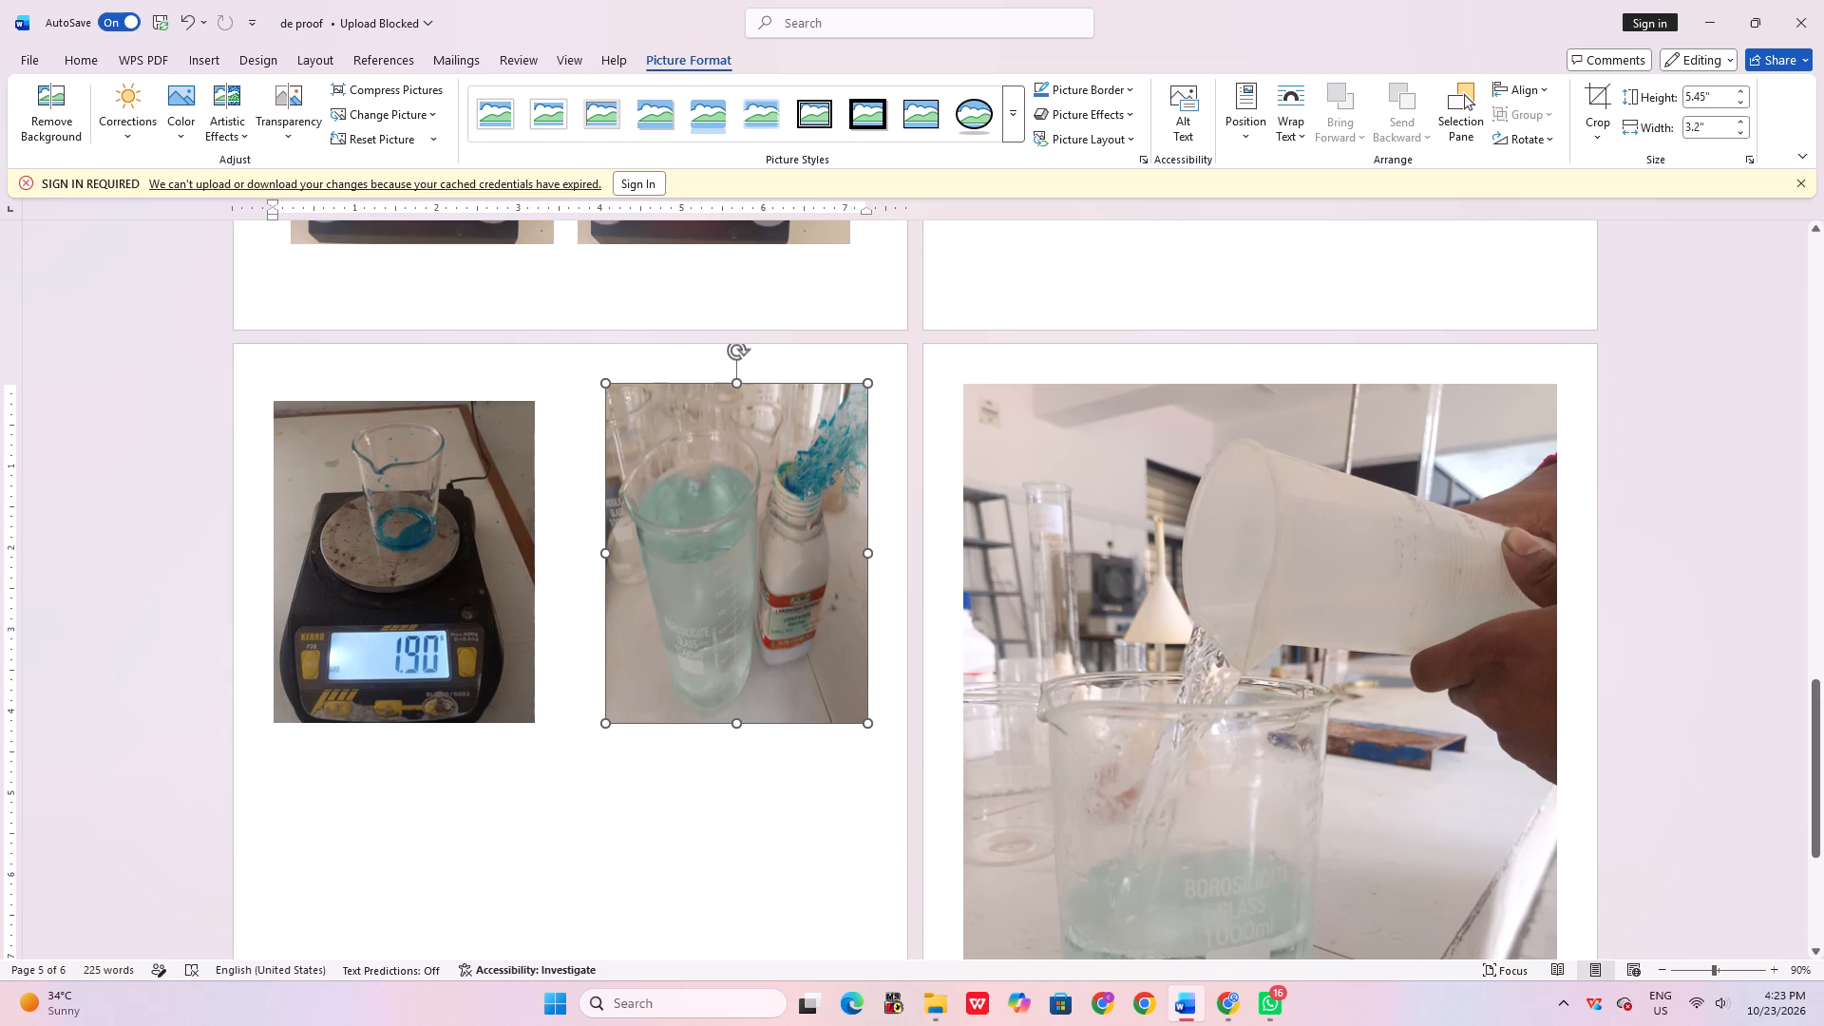
Reduce the height of the measuring cylinder photo to 3.92 inches to match the balance photo.
{"action": "left_click_drag", "start_coordinate": [726, 722], "coordinate": [726, 704]}
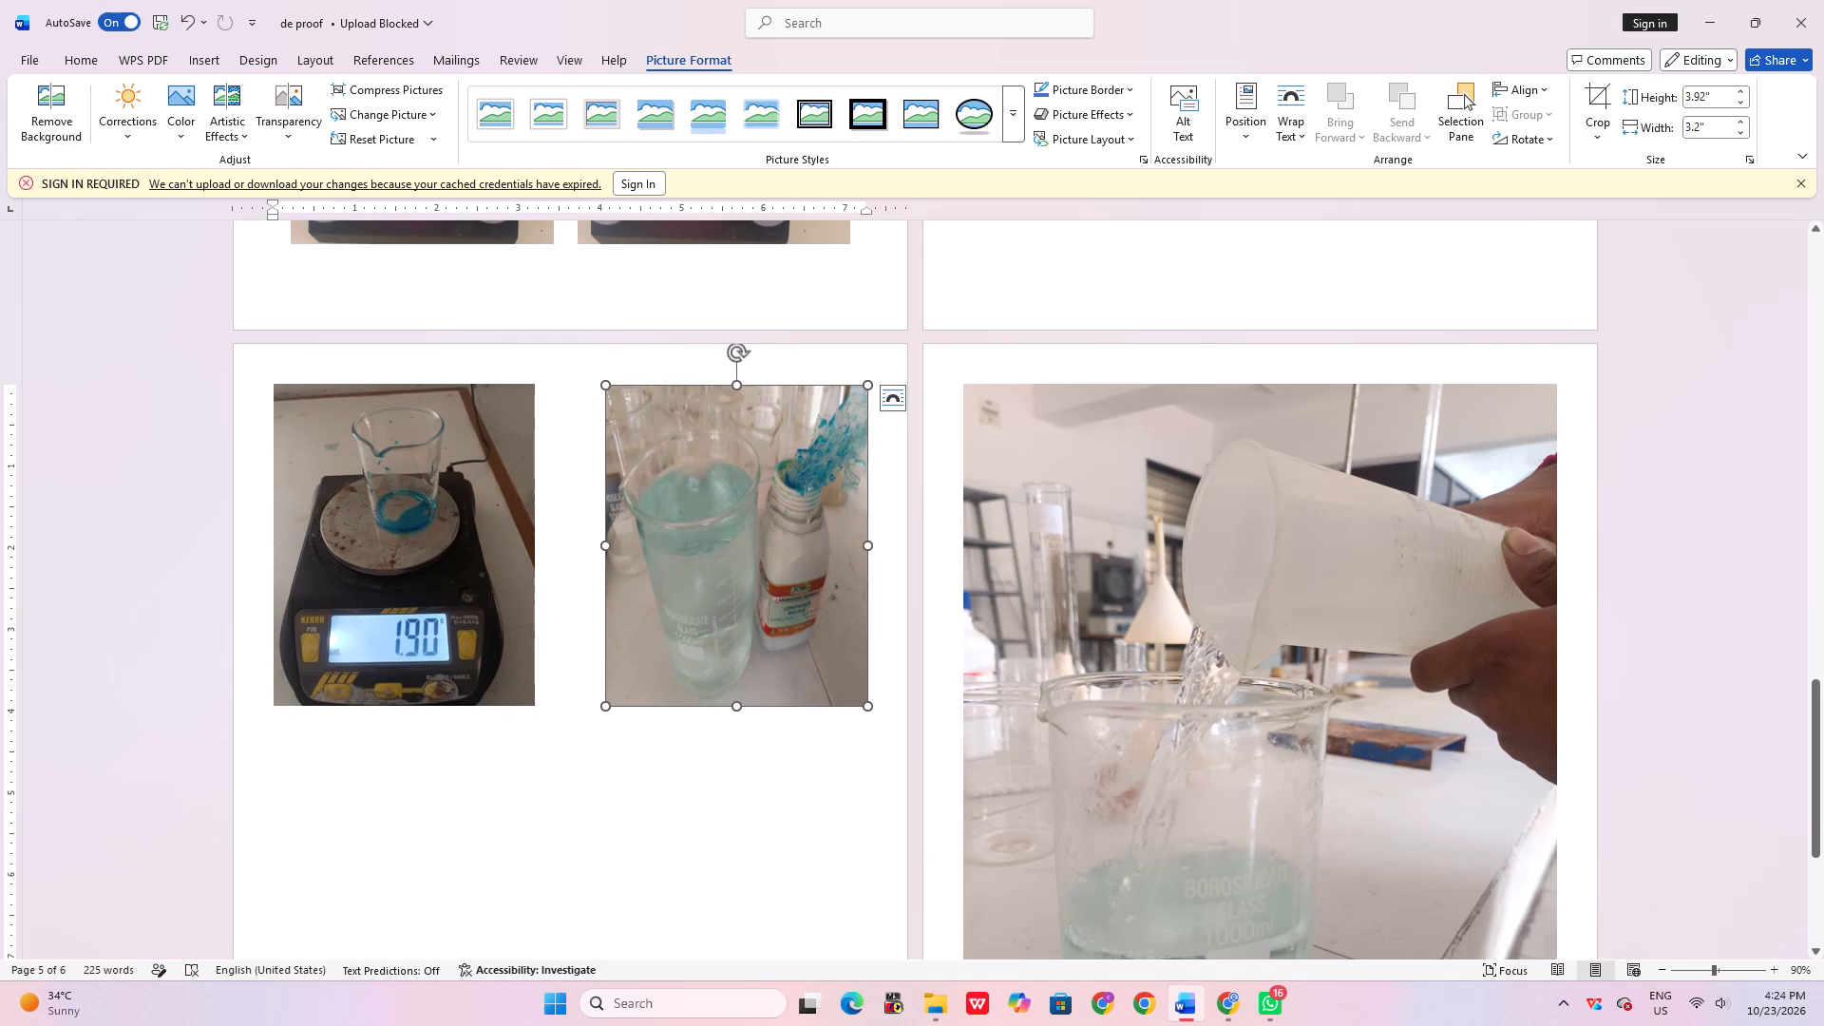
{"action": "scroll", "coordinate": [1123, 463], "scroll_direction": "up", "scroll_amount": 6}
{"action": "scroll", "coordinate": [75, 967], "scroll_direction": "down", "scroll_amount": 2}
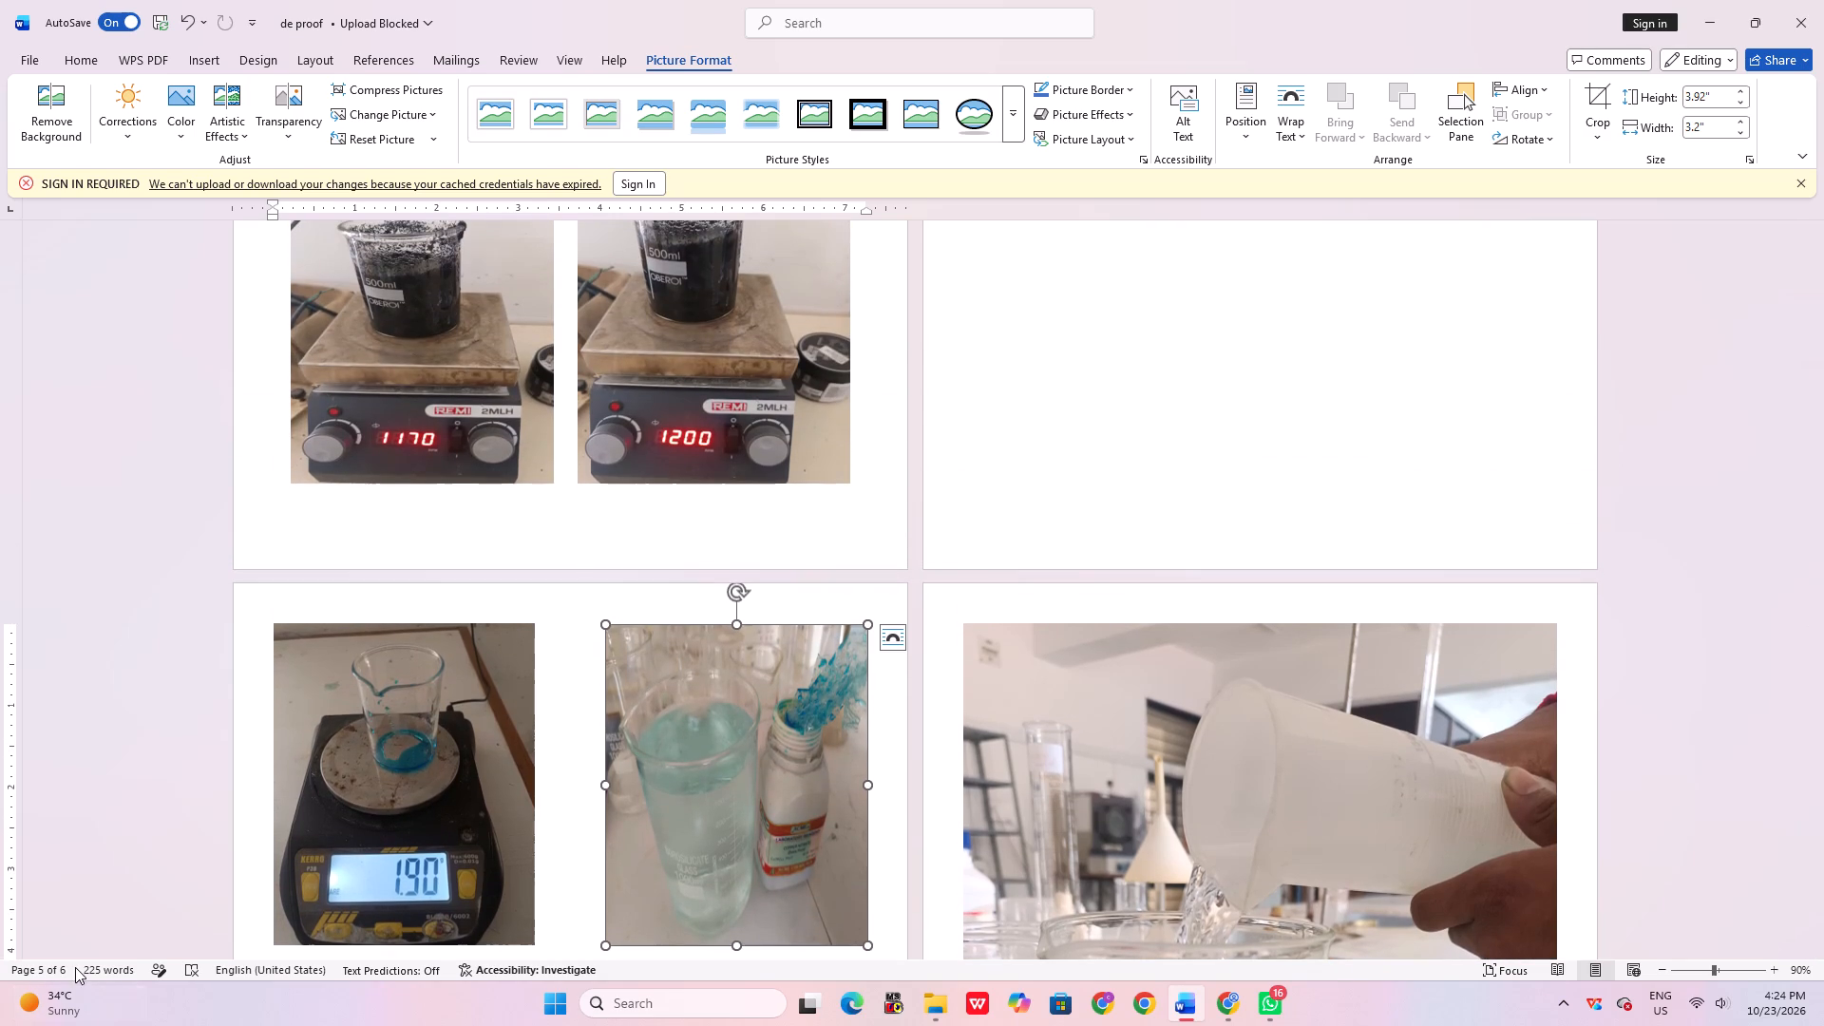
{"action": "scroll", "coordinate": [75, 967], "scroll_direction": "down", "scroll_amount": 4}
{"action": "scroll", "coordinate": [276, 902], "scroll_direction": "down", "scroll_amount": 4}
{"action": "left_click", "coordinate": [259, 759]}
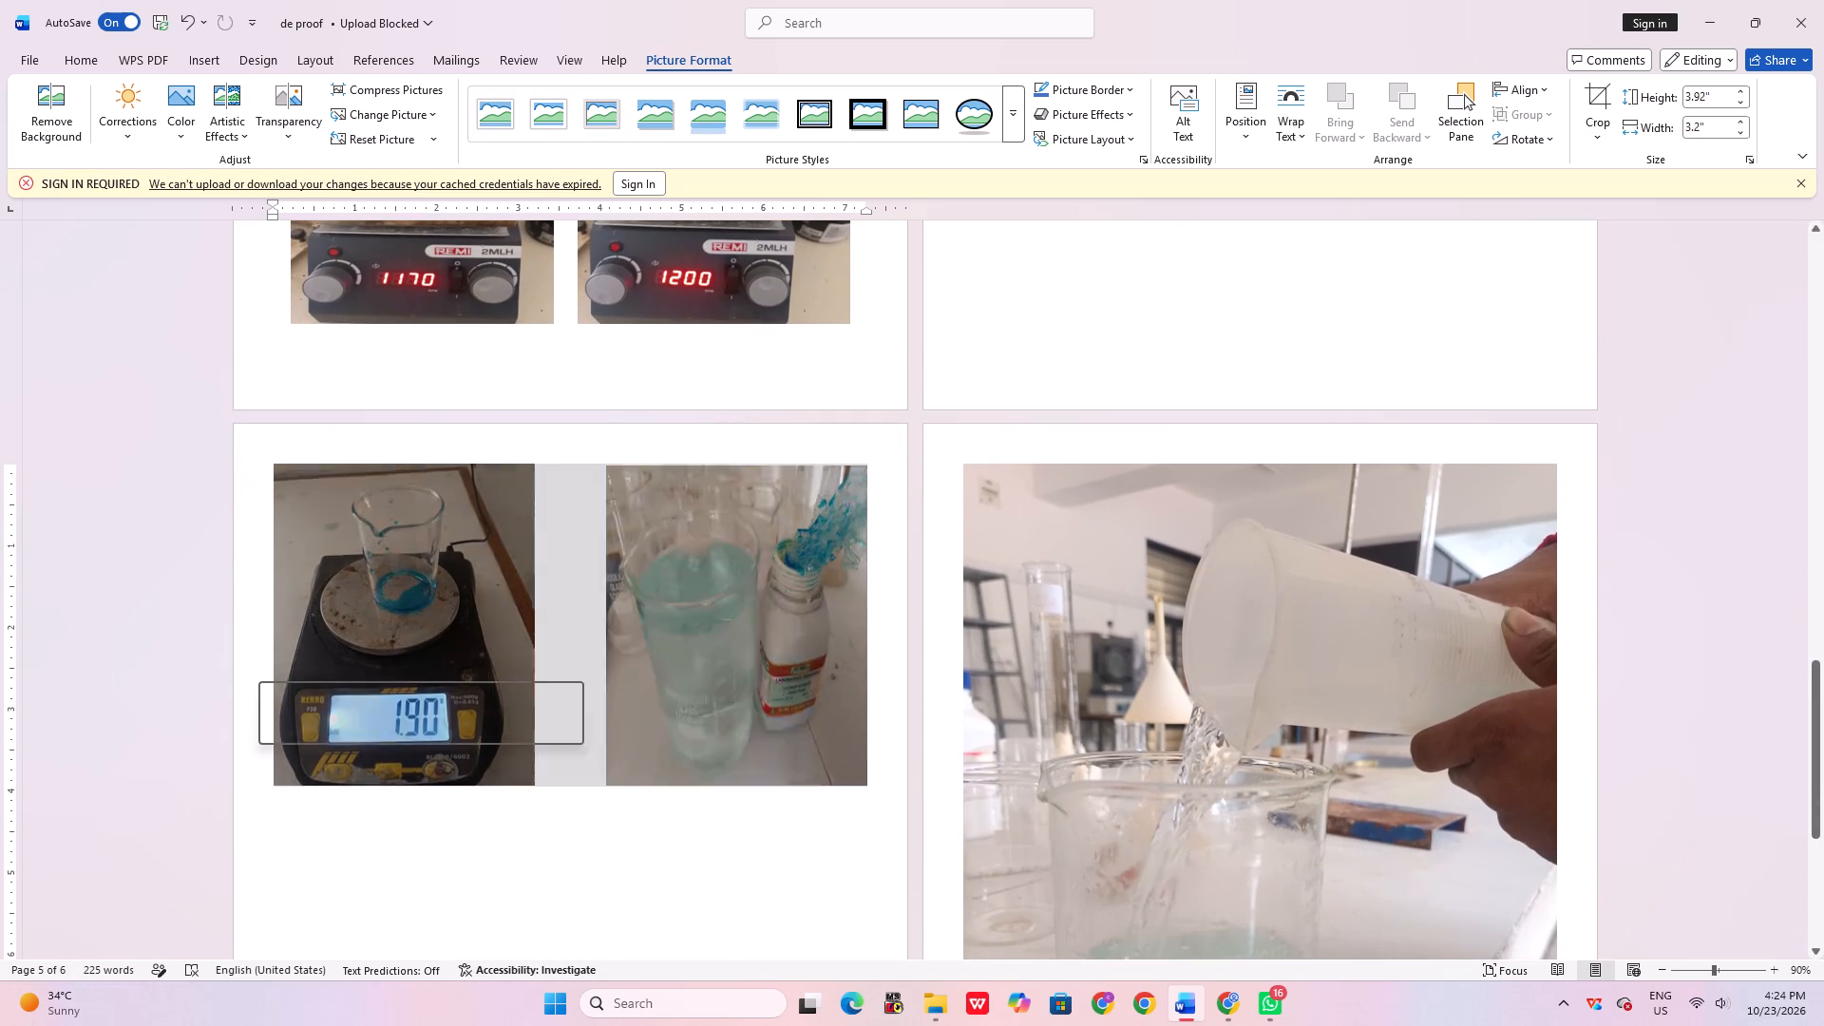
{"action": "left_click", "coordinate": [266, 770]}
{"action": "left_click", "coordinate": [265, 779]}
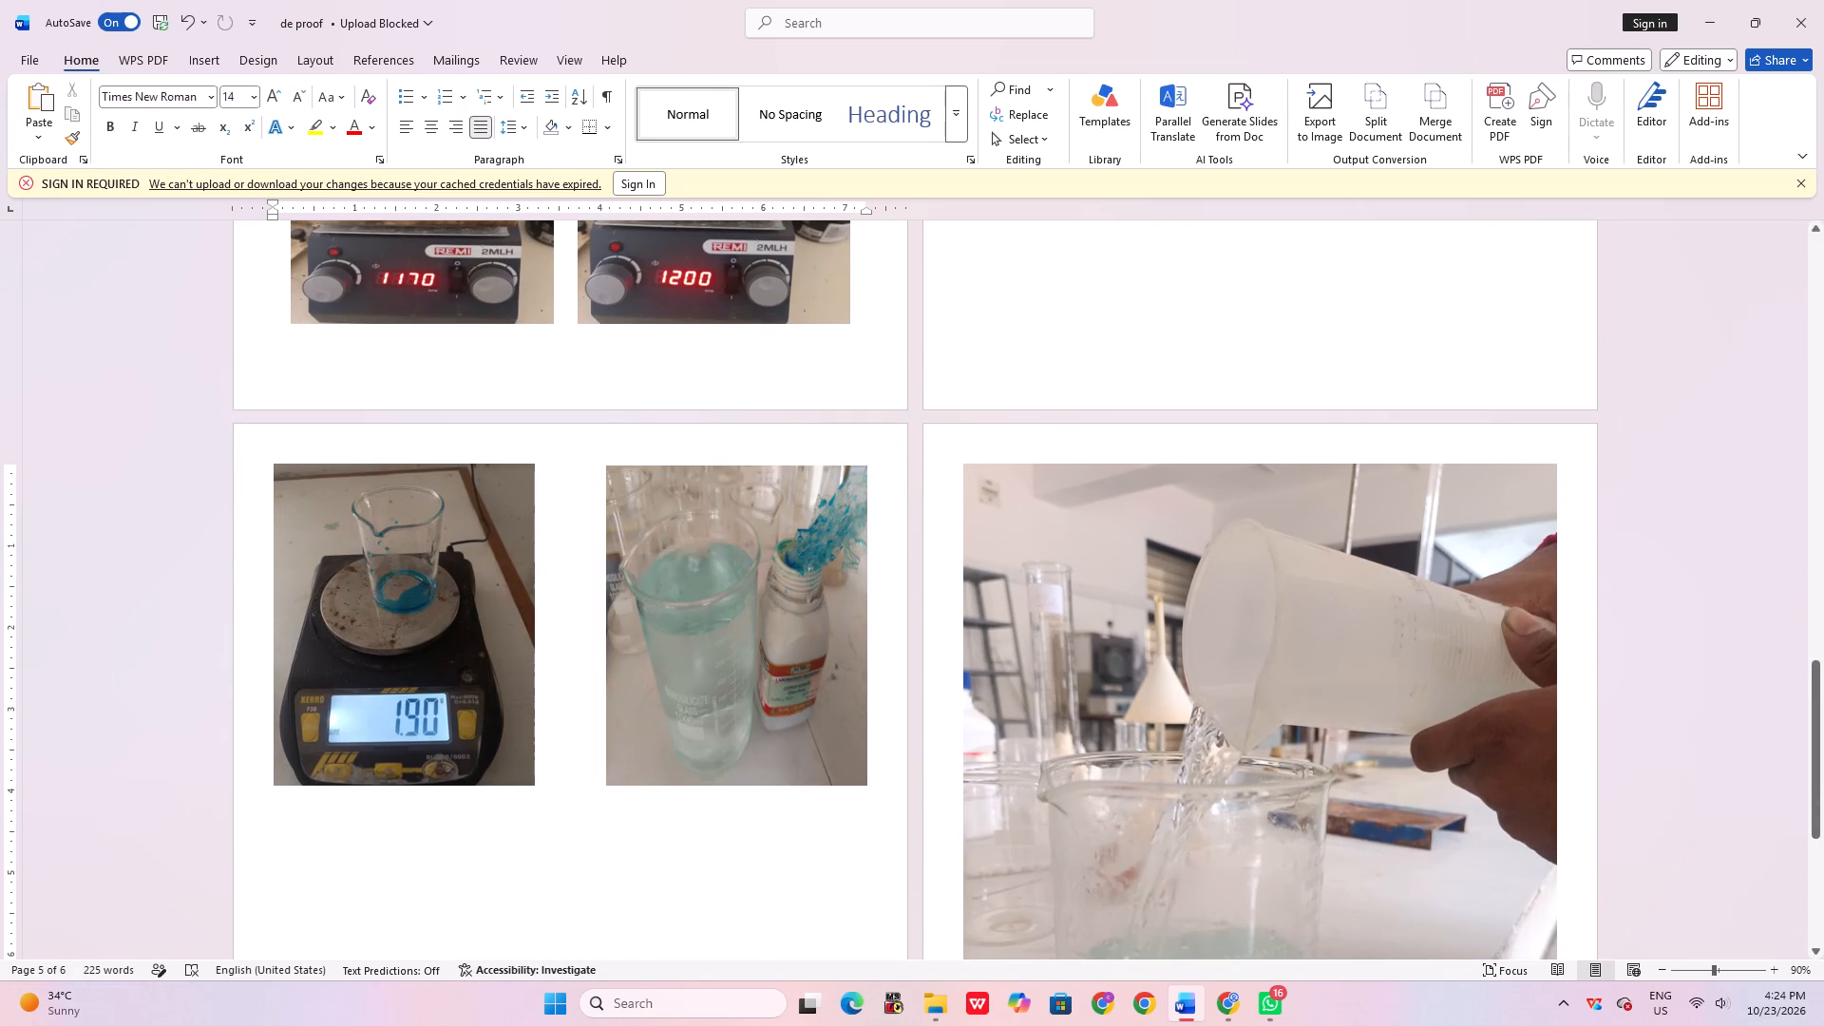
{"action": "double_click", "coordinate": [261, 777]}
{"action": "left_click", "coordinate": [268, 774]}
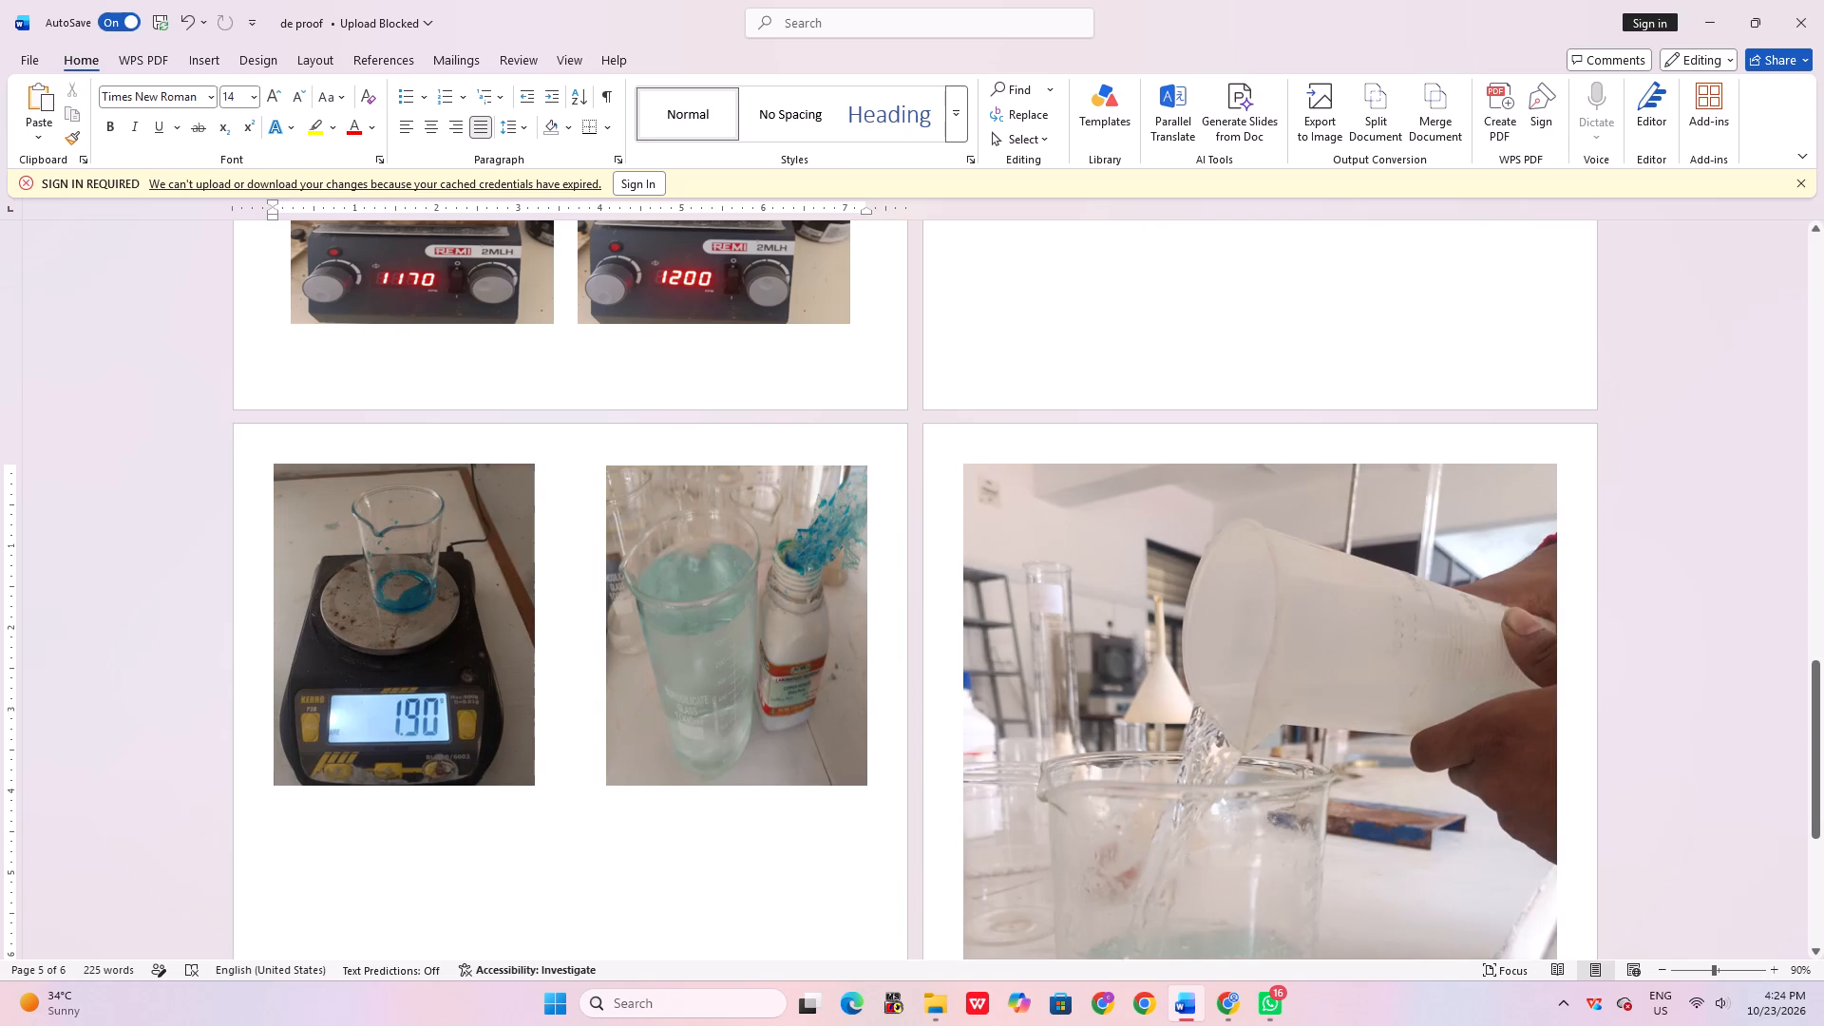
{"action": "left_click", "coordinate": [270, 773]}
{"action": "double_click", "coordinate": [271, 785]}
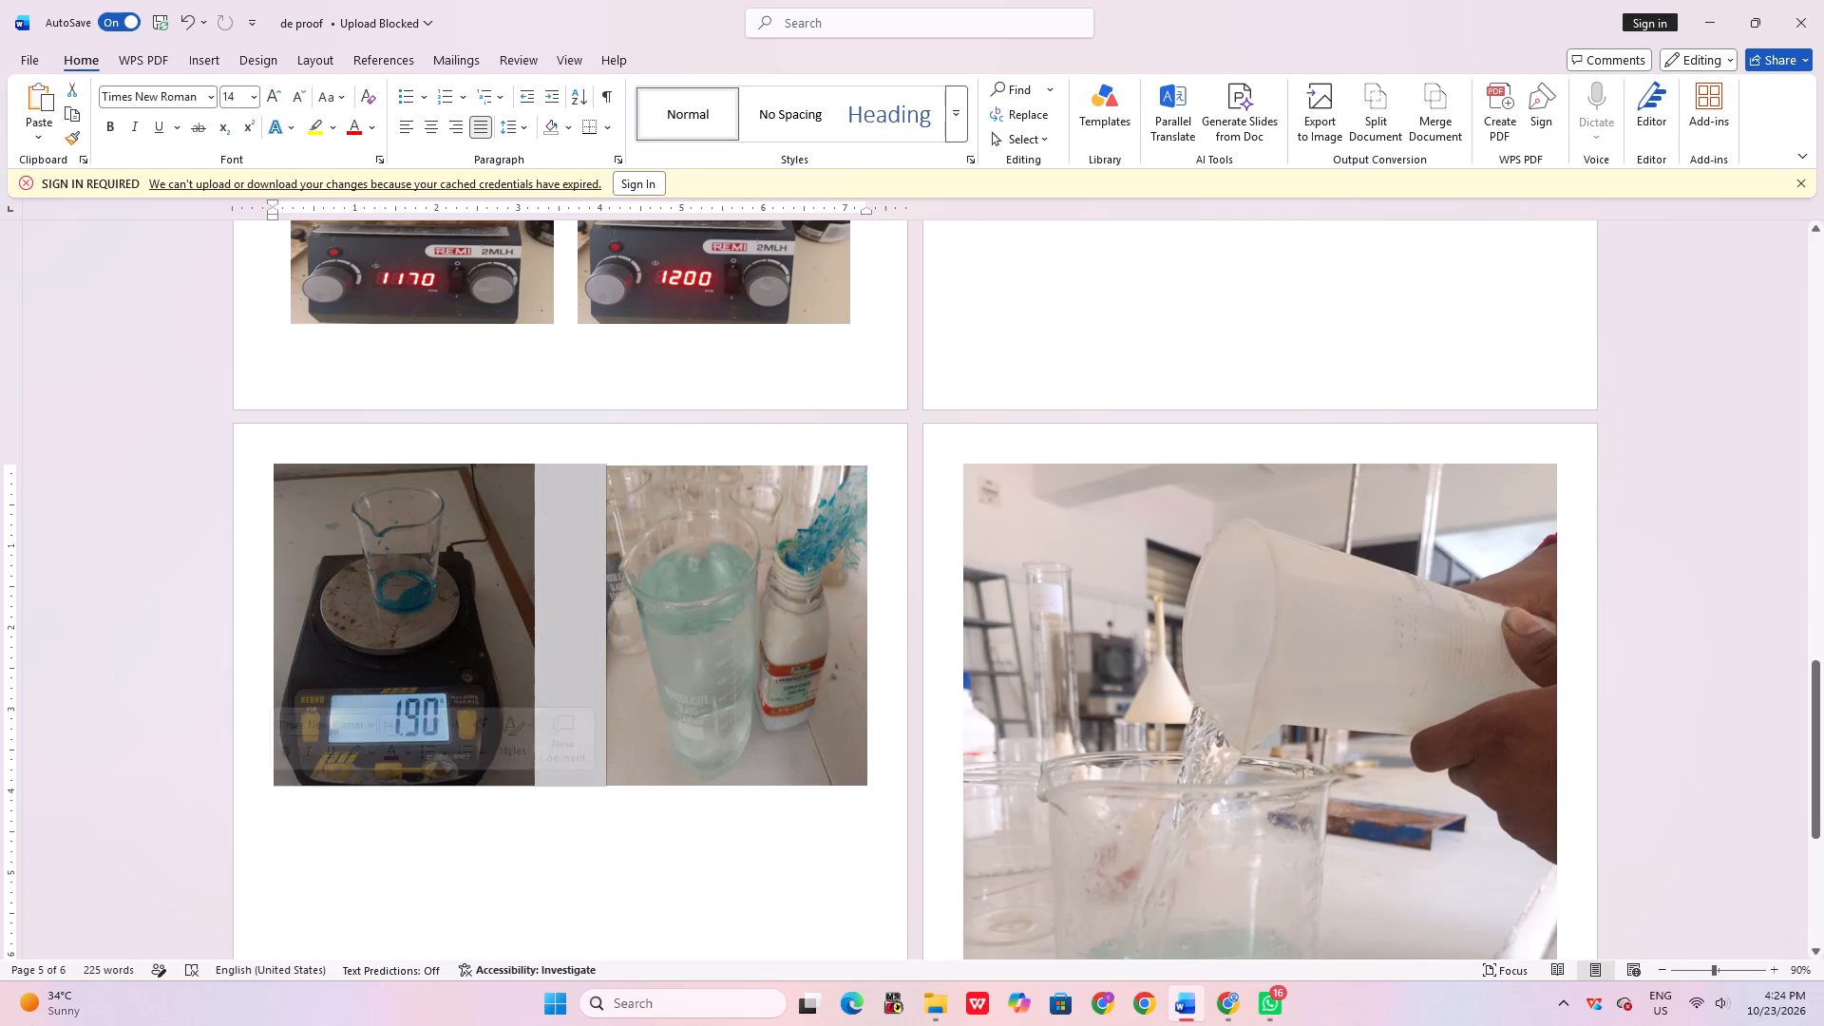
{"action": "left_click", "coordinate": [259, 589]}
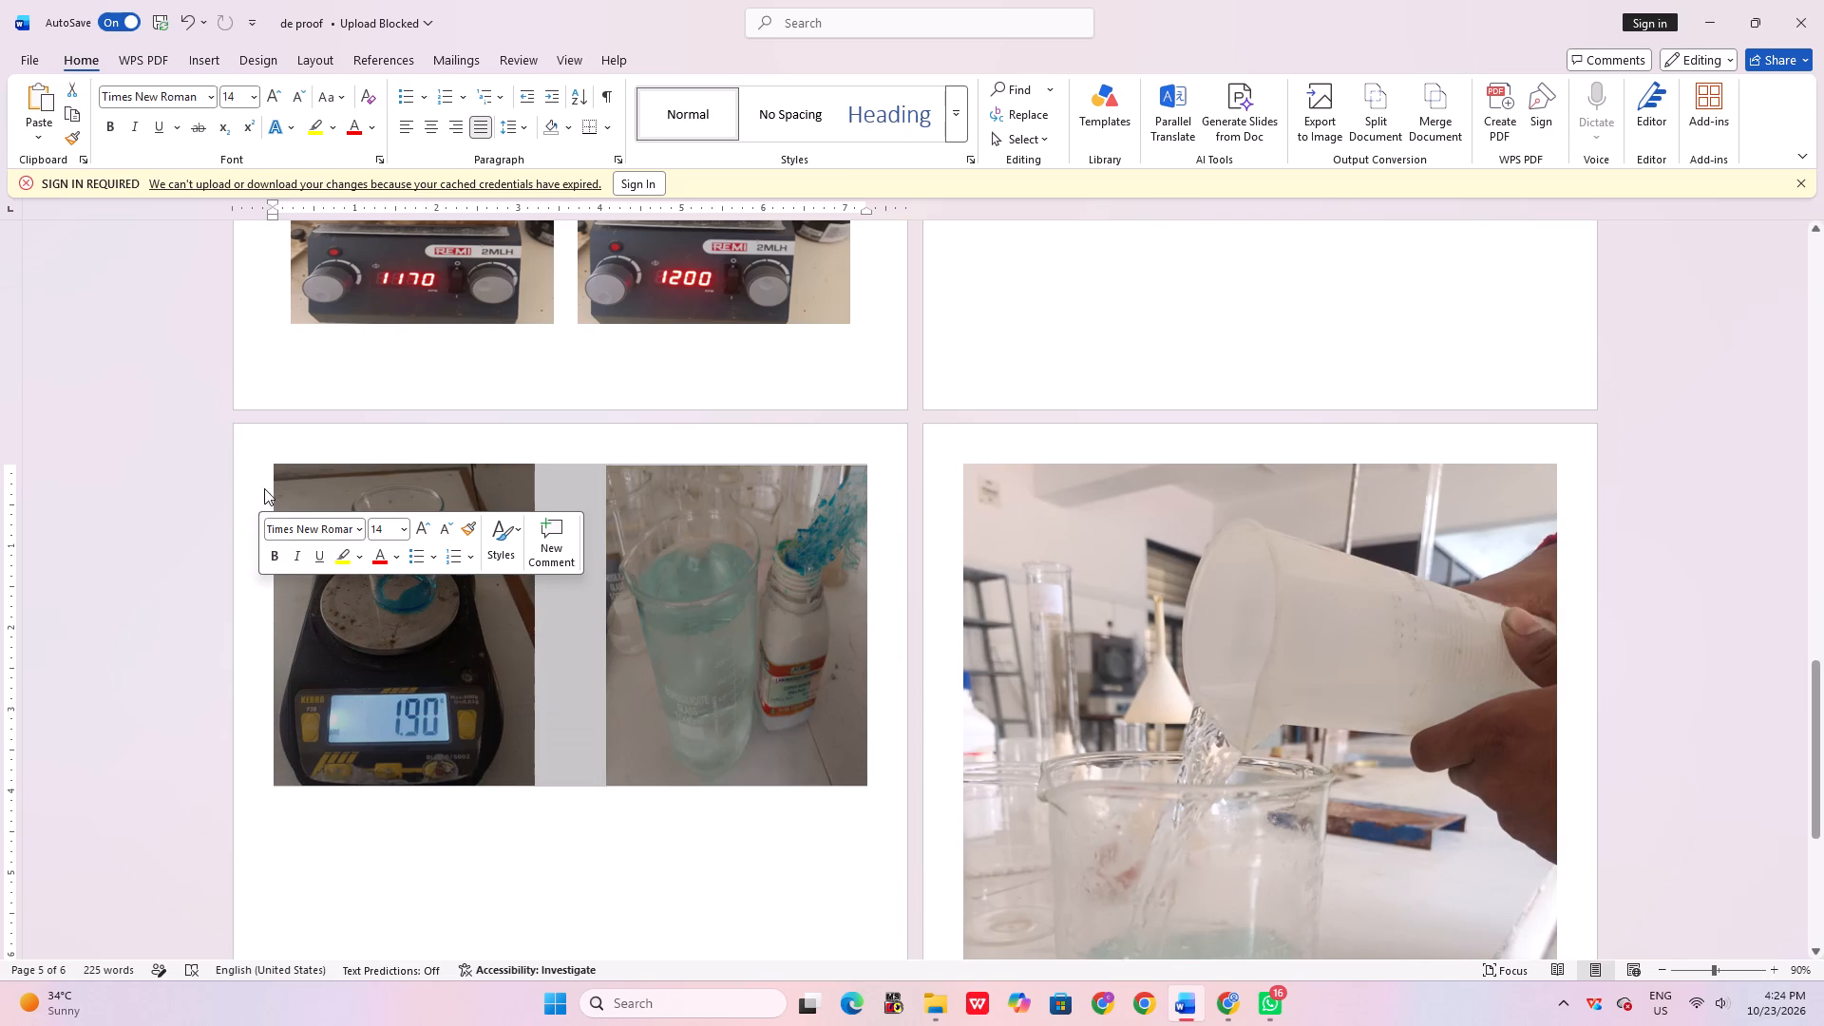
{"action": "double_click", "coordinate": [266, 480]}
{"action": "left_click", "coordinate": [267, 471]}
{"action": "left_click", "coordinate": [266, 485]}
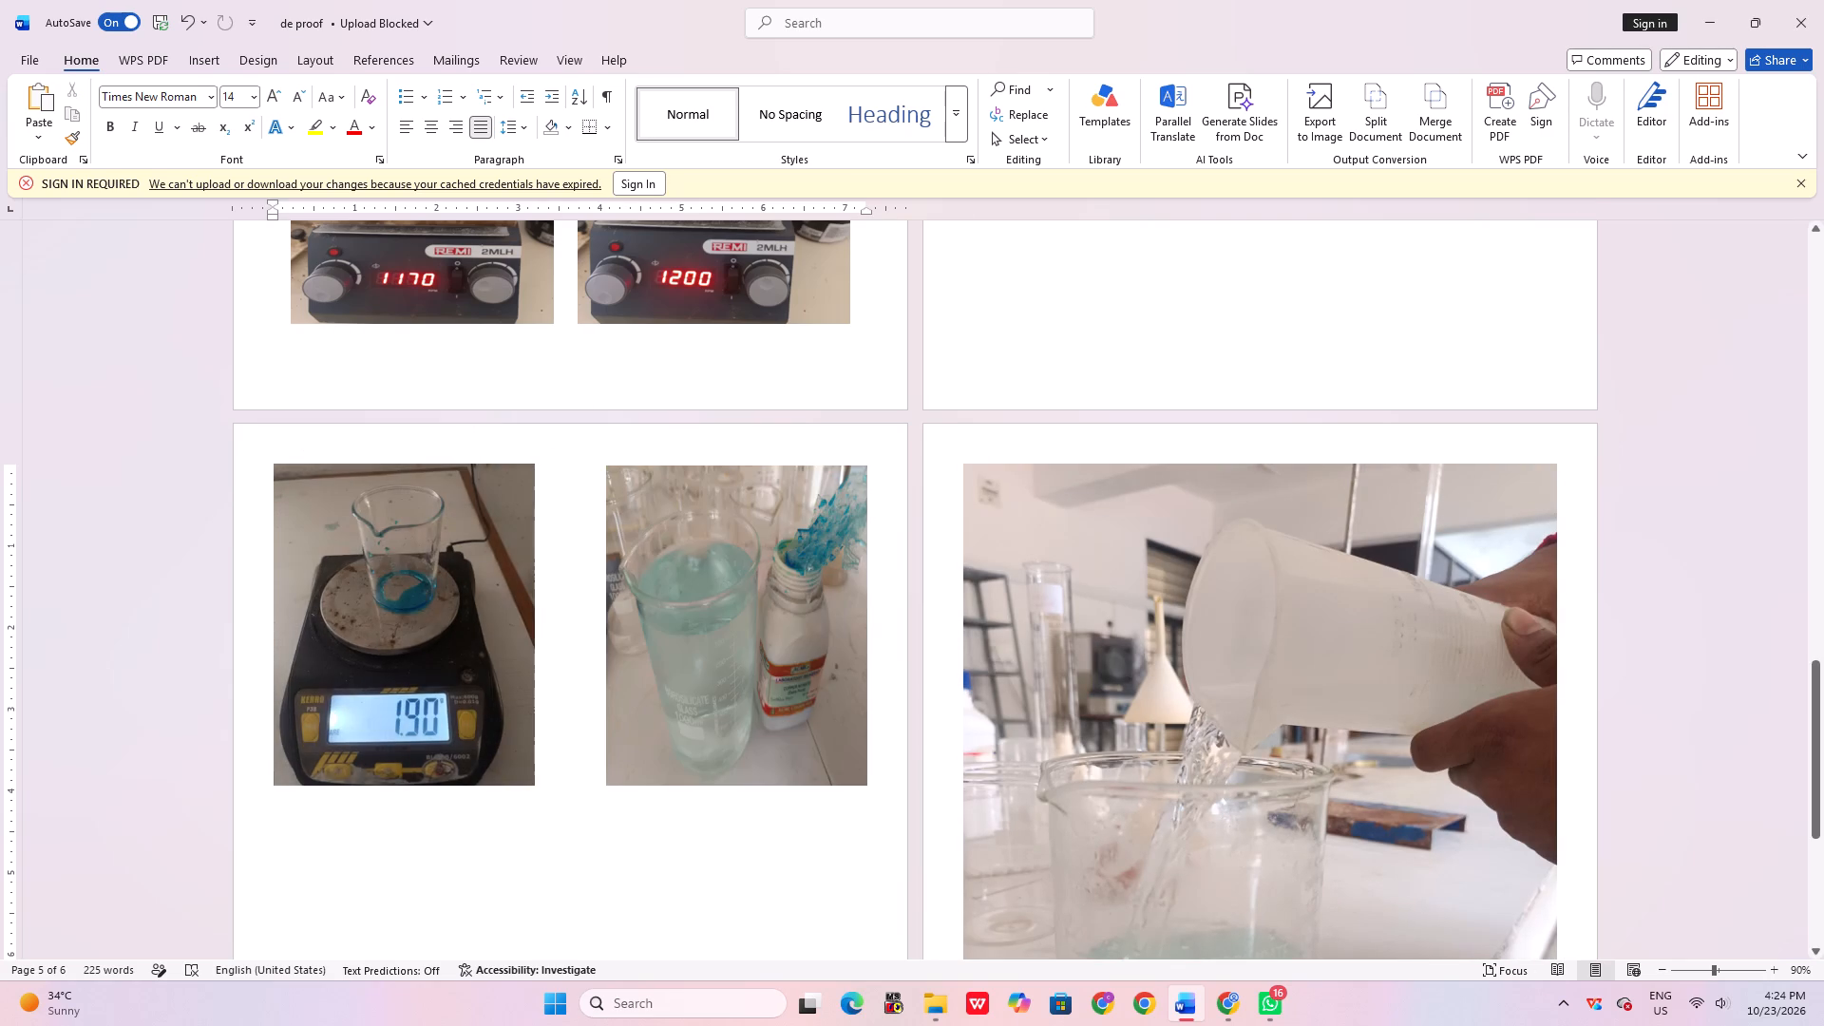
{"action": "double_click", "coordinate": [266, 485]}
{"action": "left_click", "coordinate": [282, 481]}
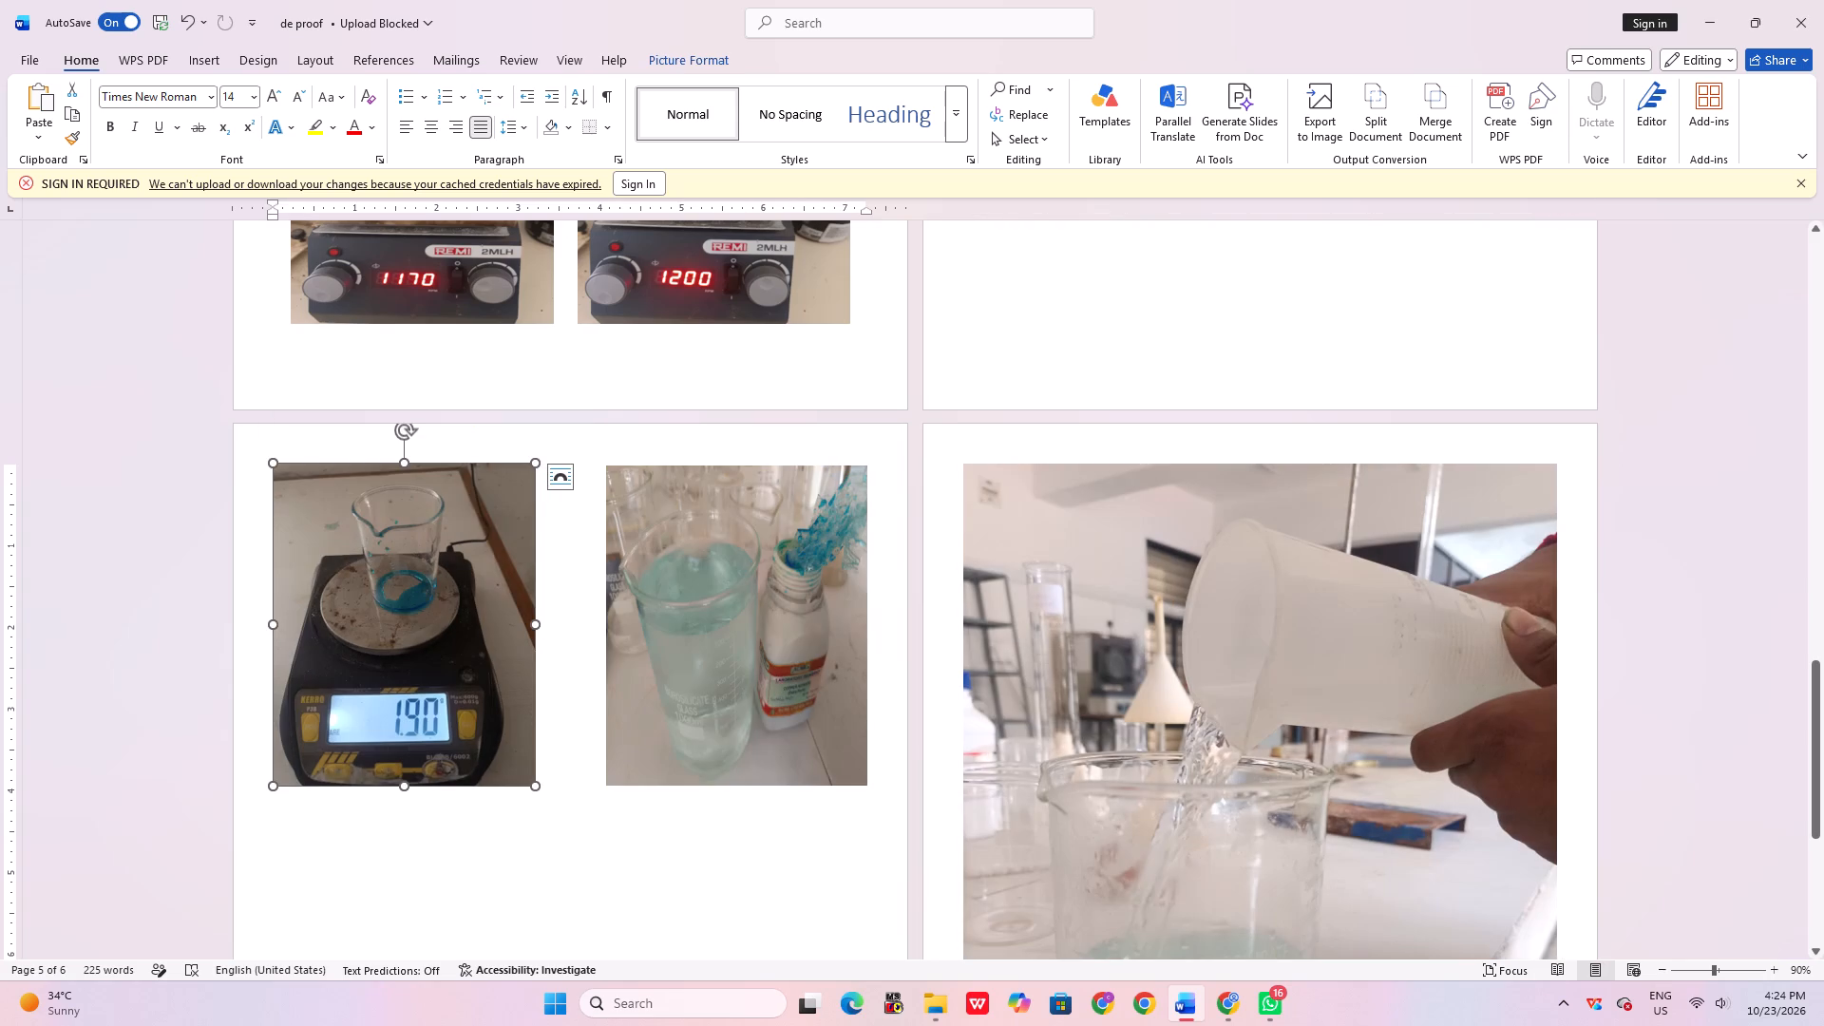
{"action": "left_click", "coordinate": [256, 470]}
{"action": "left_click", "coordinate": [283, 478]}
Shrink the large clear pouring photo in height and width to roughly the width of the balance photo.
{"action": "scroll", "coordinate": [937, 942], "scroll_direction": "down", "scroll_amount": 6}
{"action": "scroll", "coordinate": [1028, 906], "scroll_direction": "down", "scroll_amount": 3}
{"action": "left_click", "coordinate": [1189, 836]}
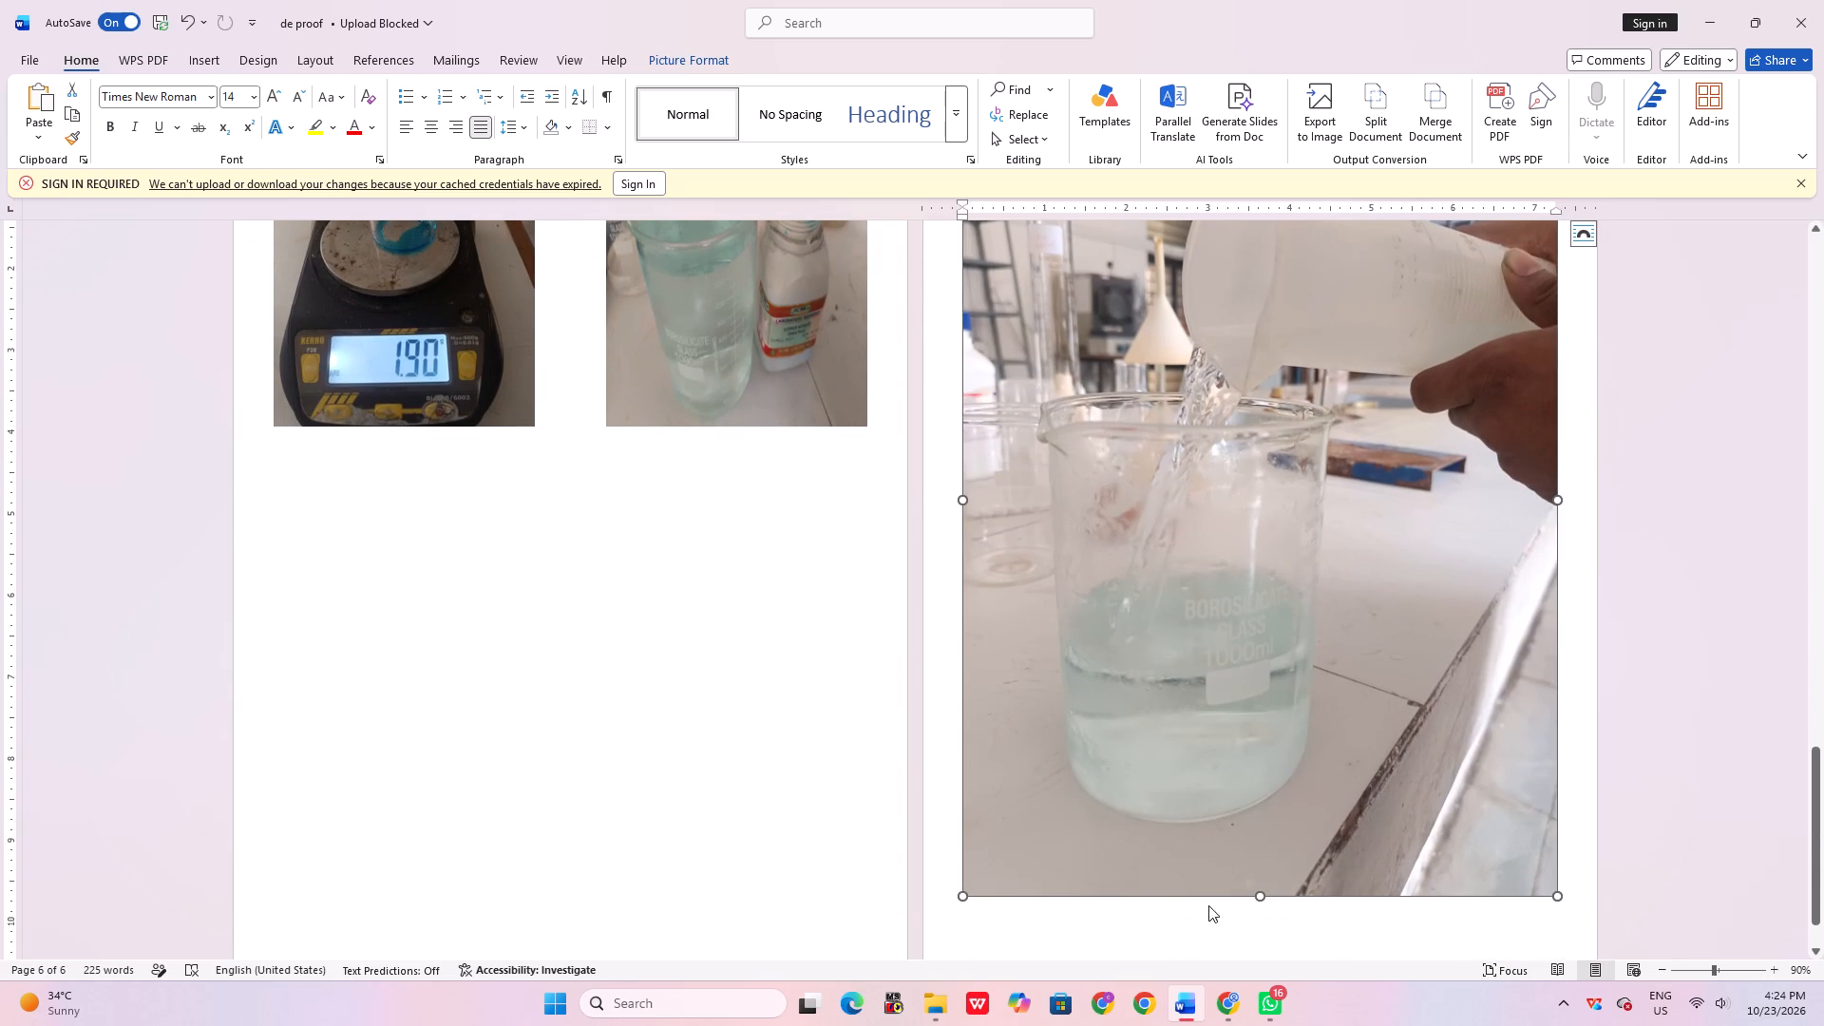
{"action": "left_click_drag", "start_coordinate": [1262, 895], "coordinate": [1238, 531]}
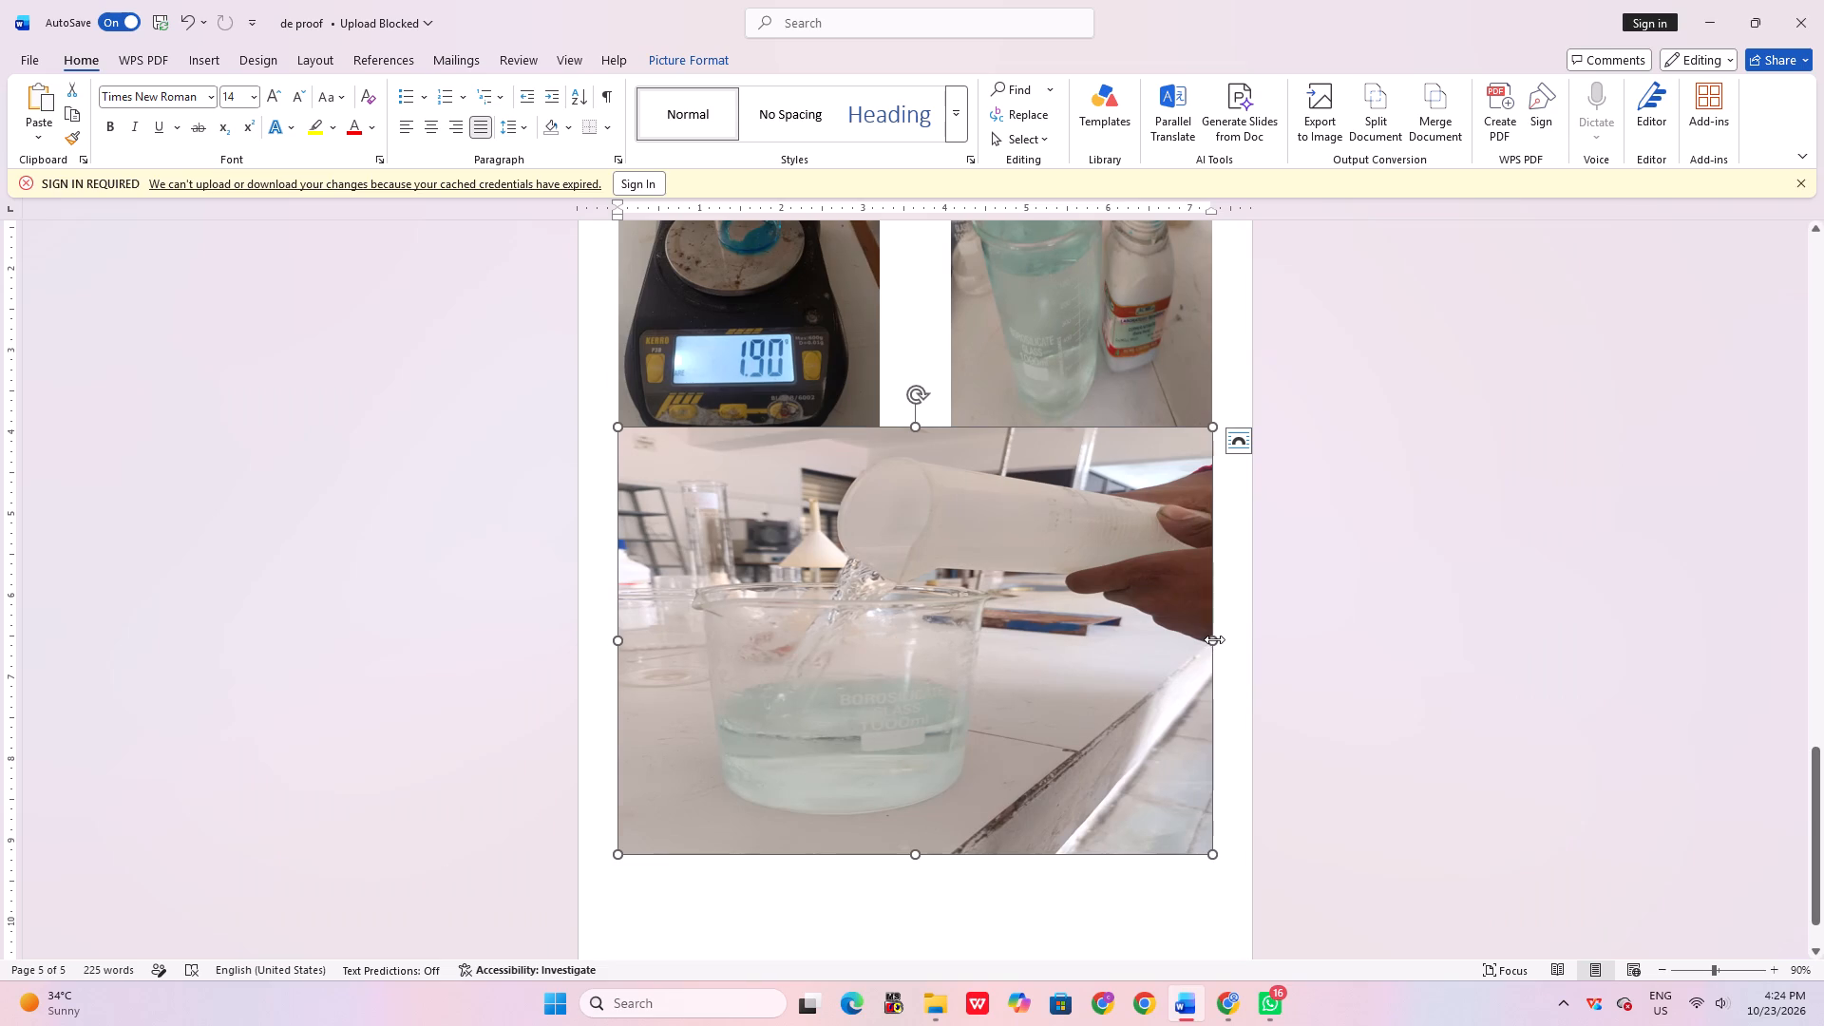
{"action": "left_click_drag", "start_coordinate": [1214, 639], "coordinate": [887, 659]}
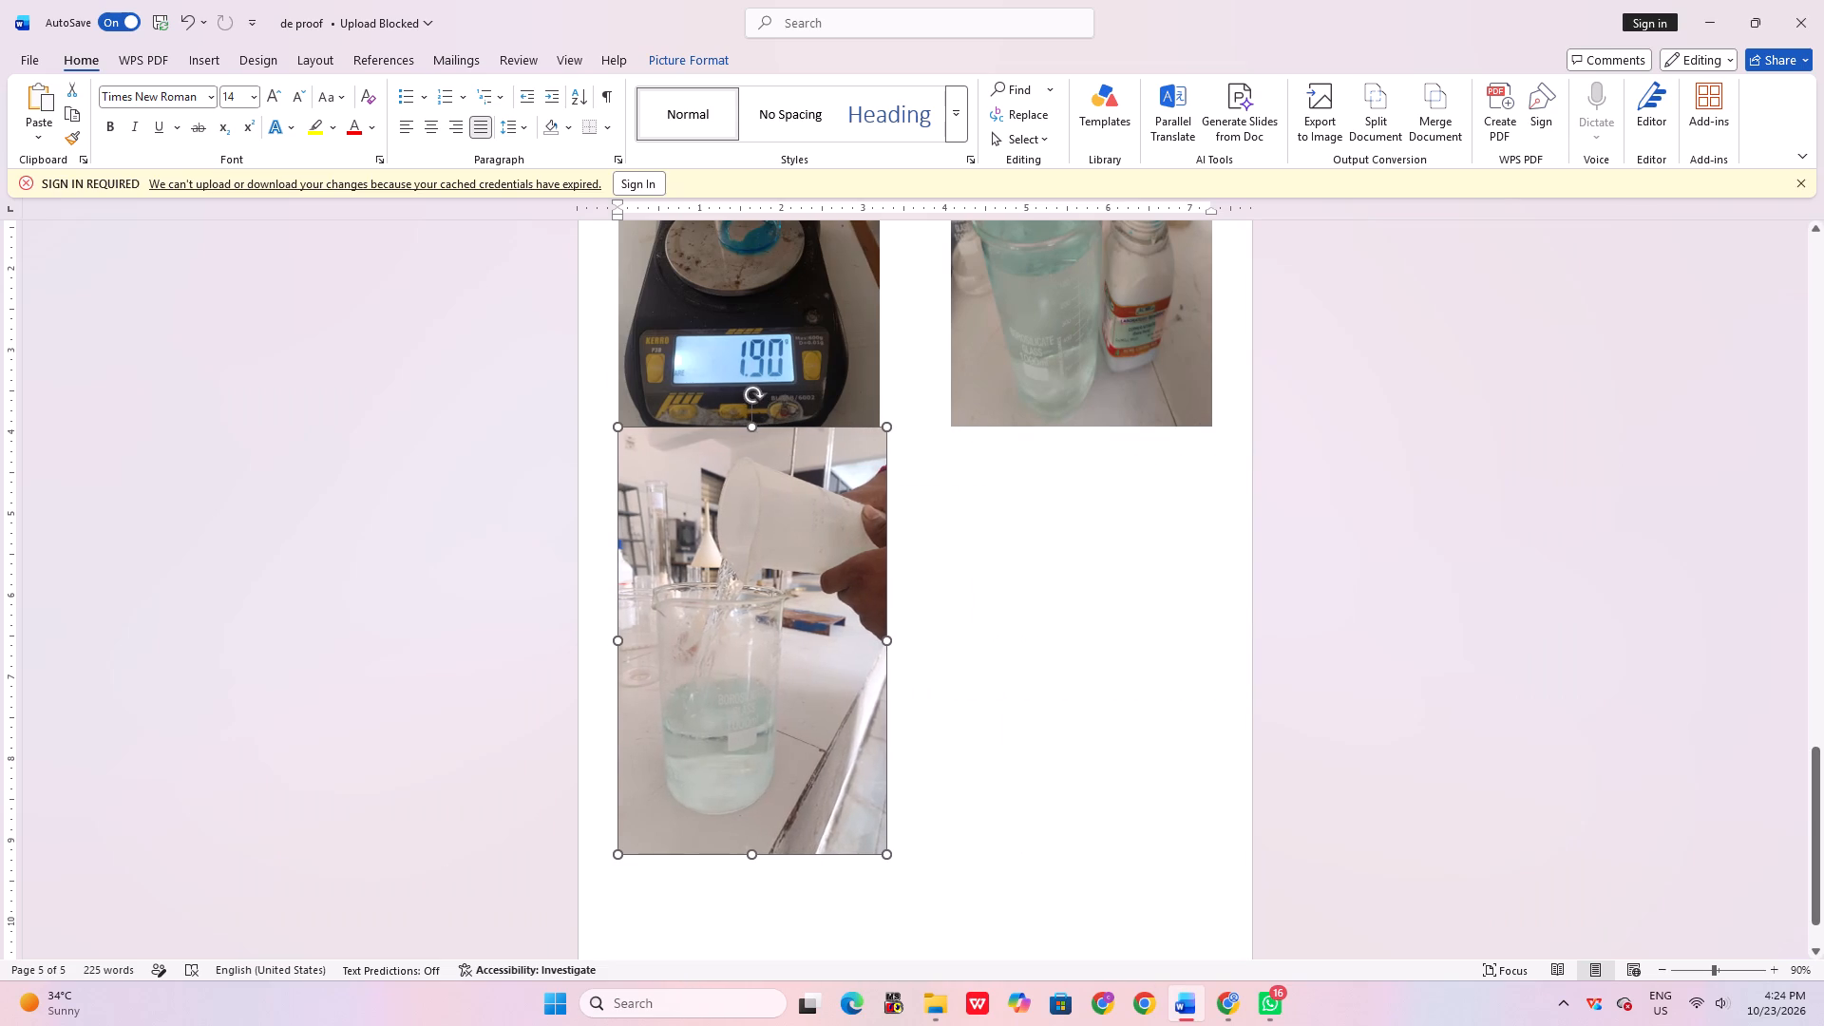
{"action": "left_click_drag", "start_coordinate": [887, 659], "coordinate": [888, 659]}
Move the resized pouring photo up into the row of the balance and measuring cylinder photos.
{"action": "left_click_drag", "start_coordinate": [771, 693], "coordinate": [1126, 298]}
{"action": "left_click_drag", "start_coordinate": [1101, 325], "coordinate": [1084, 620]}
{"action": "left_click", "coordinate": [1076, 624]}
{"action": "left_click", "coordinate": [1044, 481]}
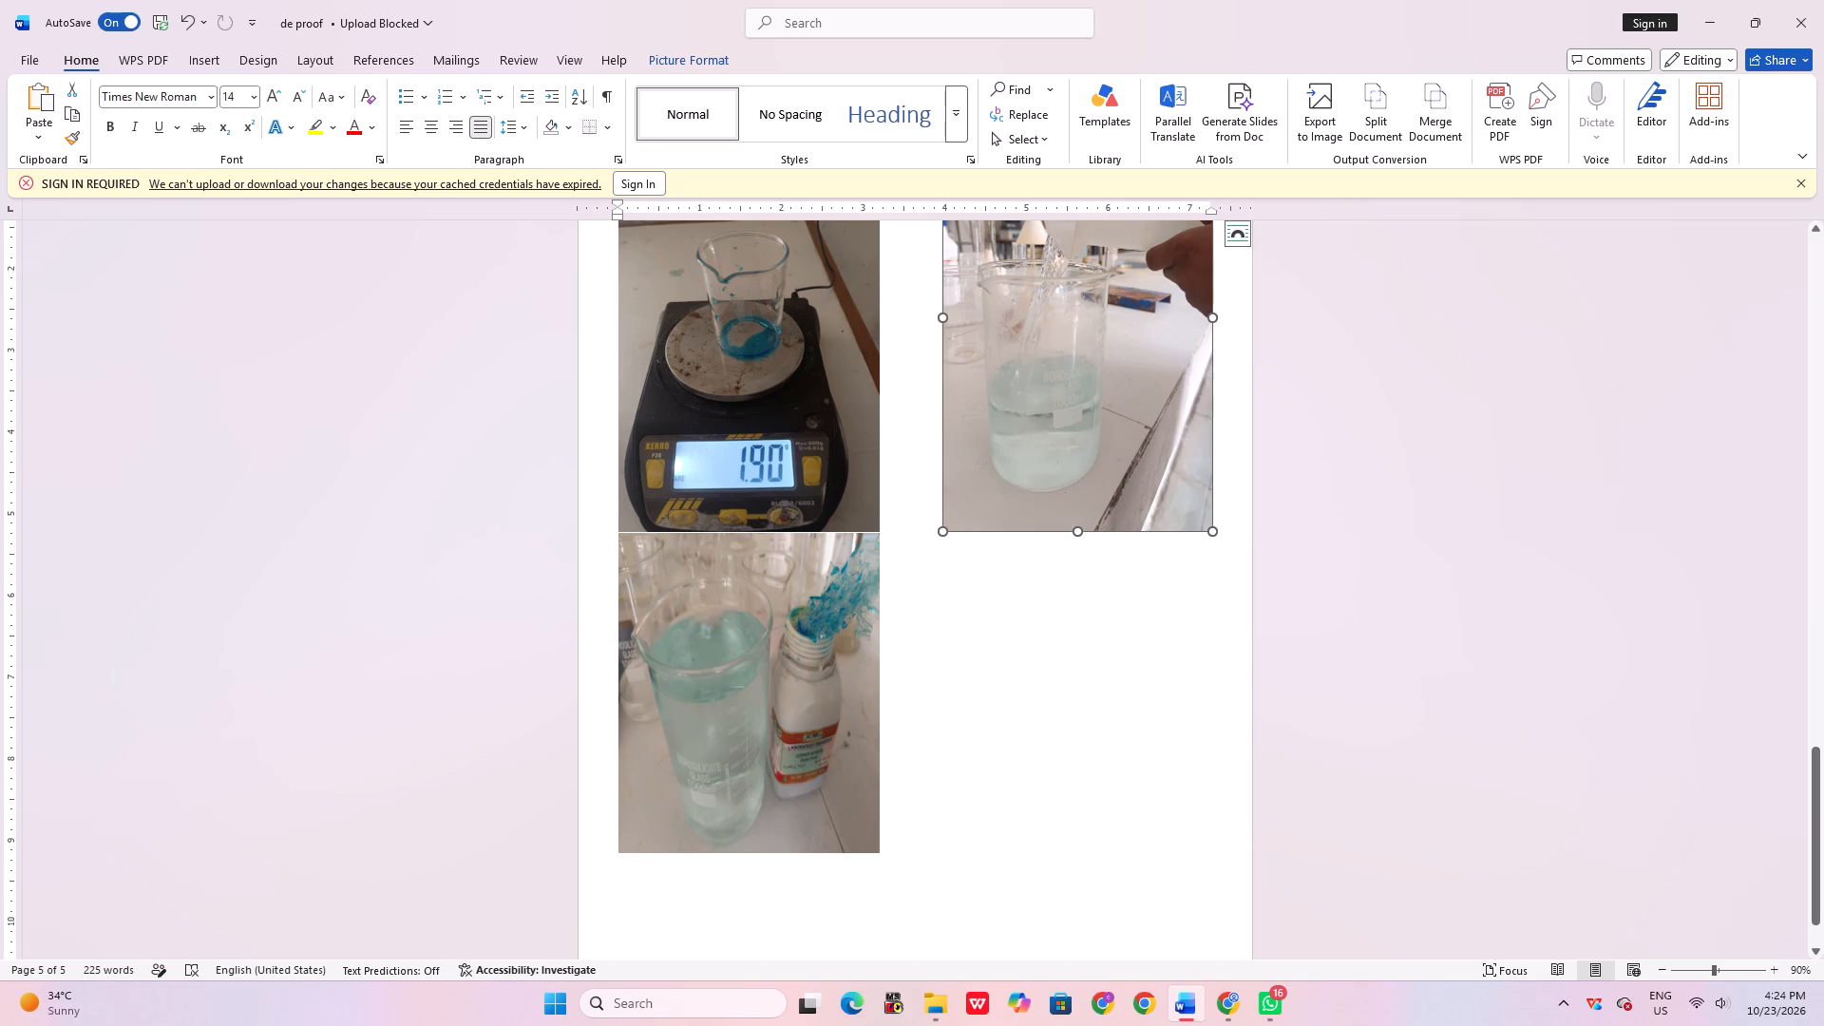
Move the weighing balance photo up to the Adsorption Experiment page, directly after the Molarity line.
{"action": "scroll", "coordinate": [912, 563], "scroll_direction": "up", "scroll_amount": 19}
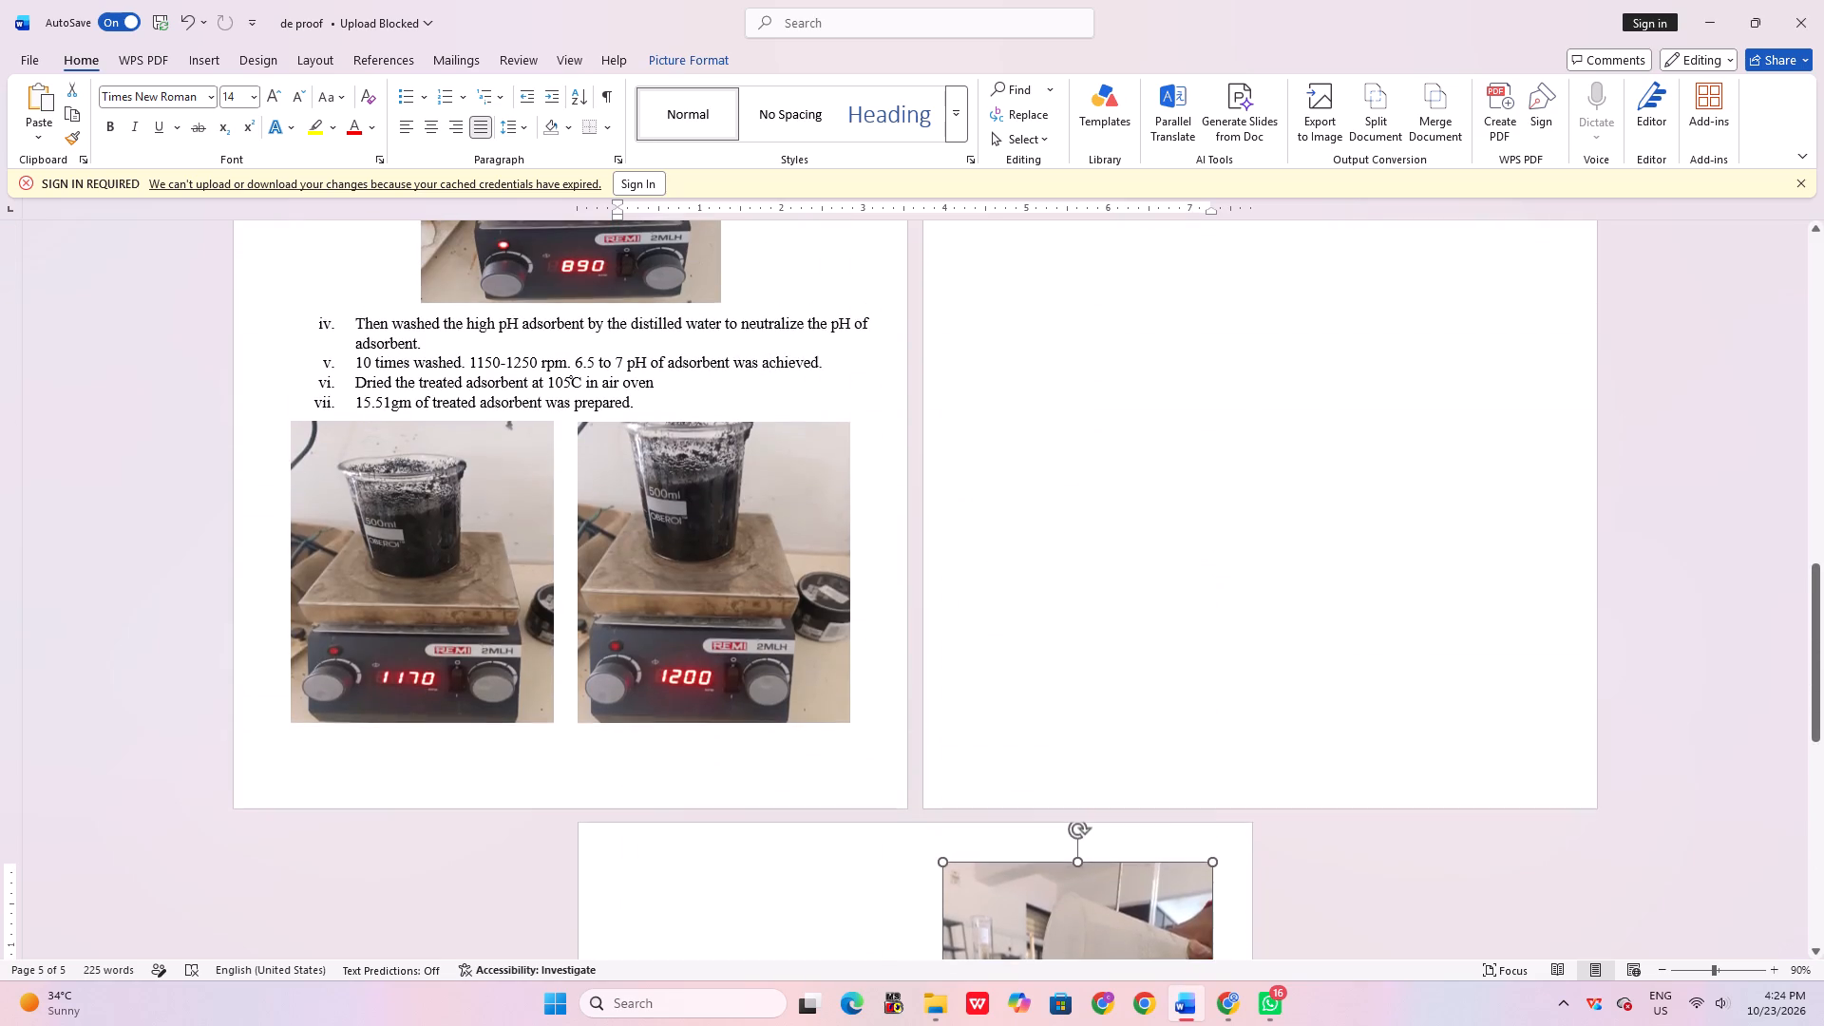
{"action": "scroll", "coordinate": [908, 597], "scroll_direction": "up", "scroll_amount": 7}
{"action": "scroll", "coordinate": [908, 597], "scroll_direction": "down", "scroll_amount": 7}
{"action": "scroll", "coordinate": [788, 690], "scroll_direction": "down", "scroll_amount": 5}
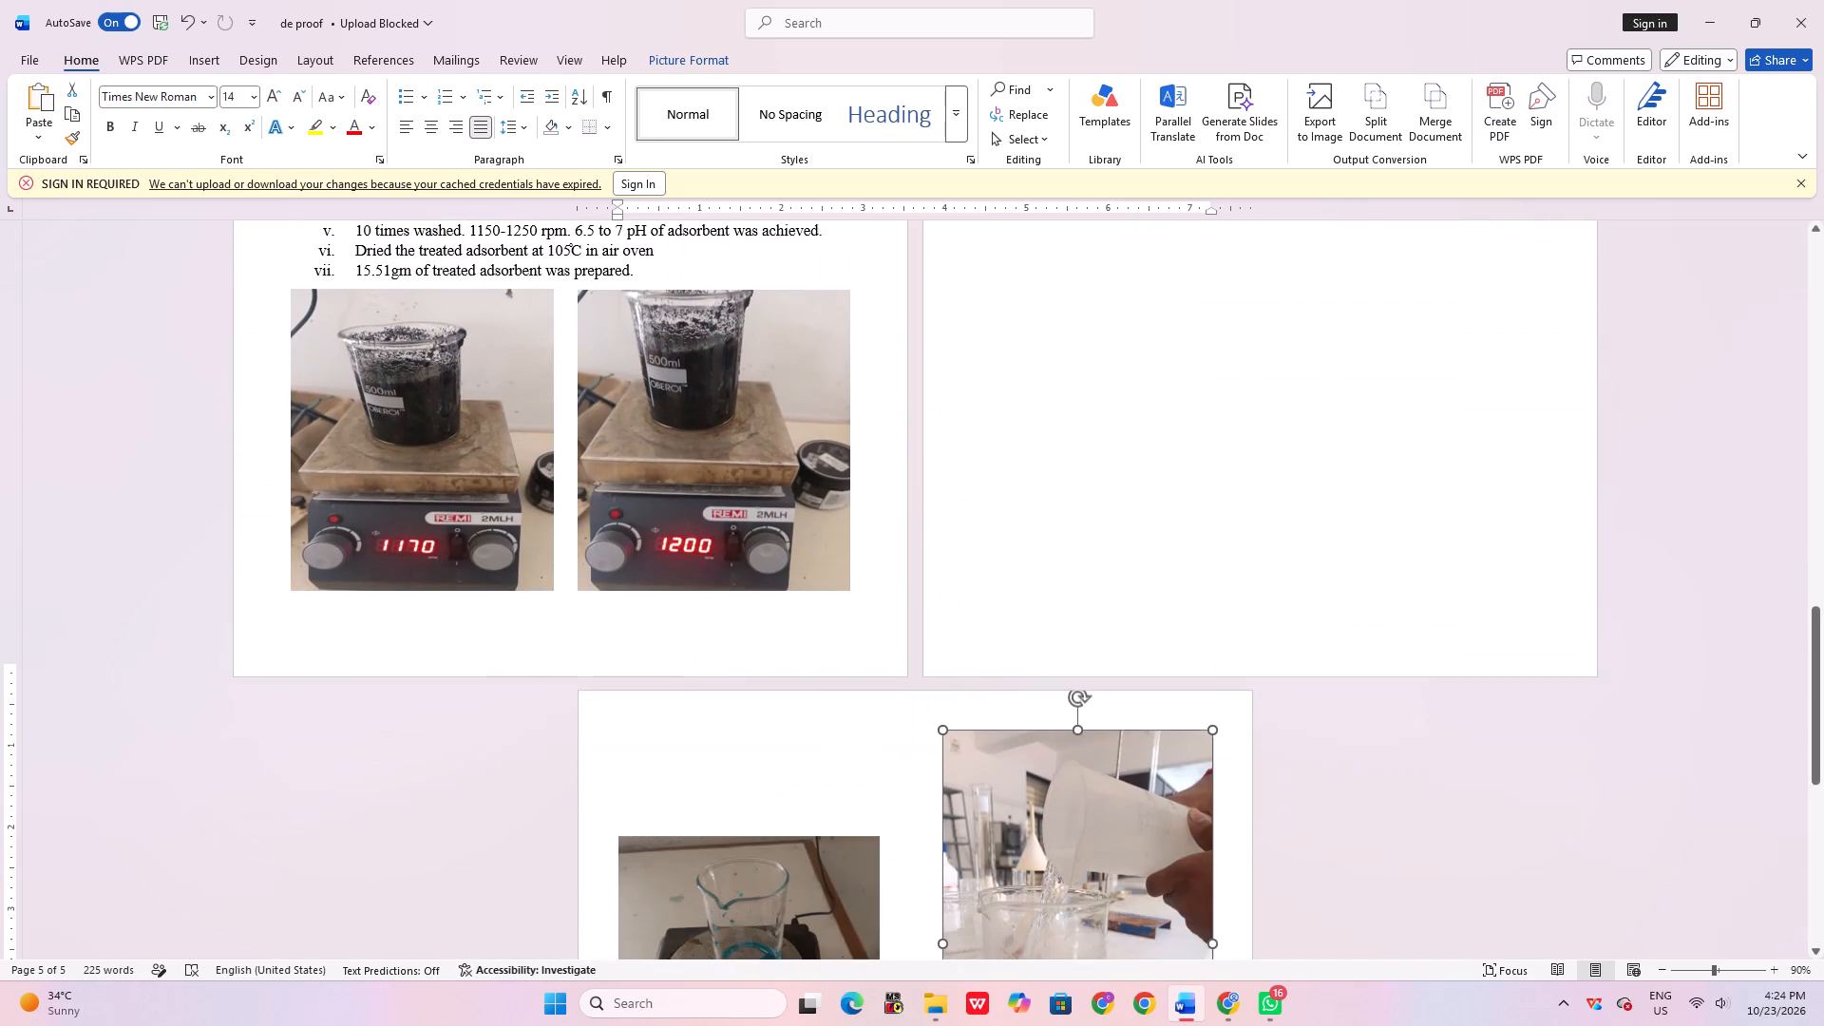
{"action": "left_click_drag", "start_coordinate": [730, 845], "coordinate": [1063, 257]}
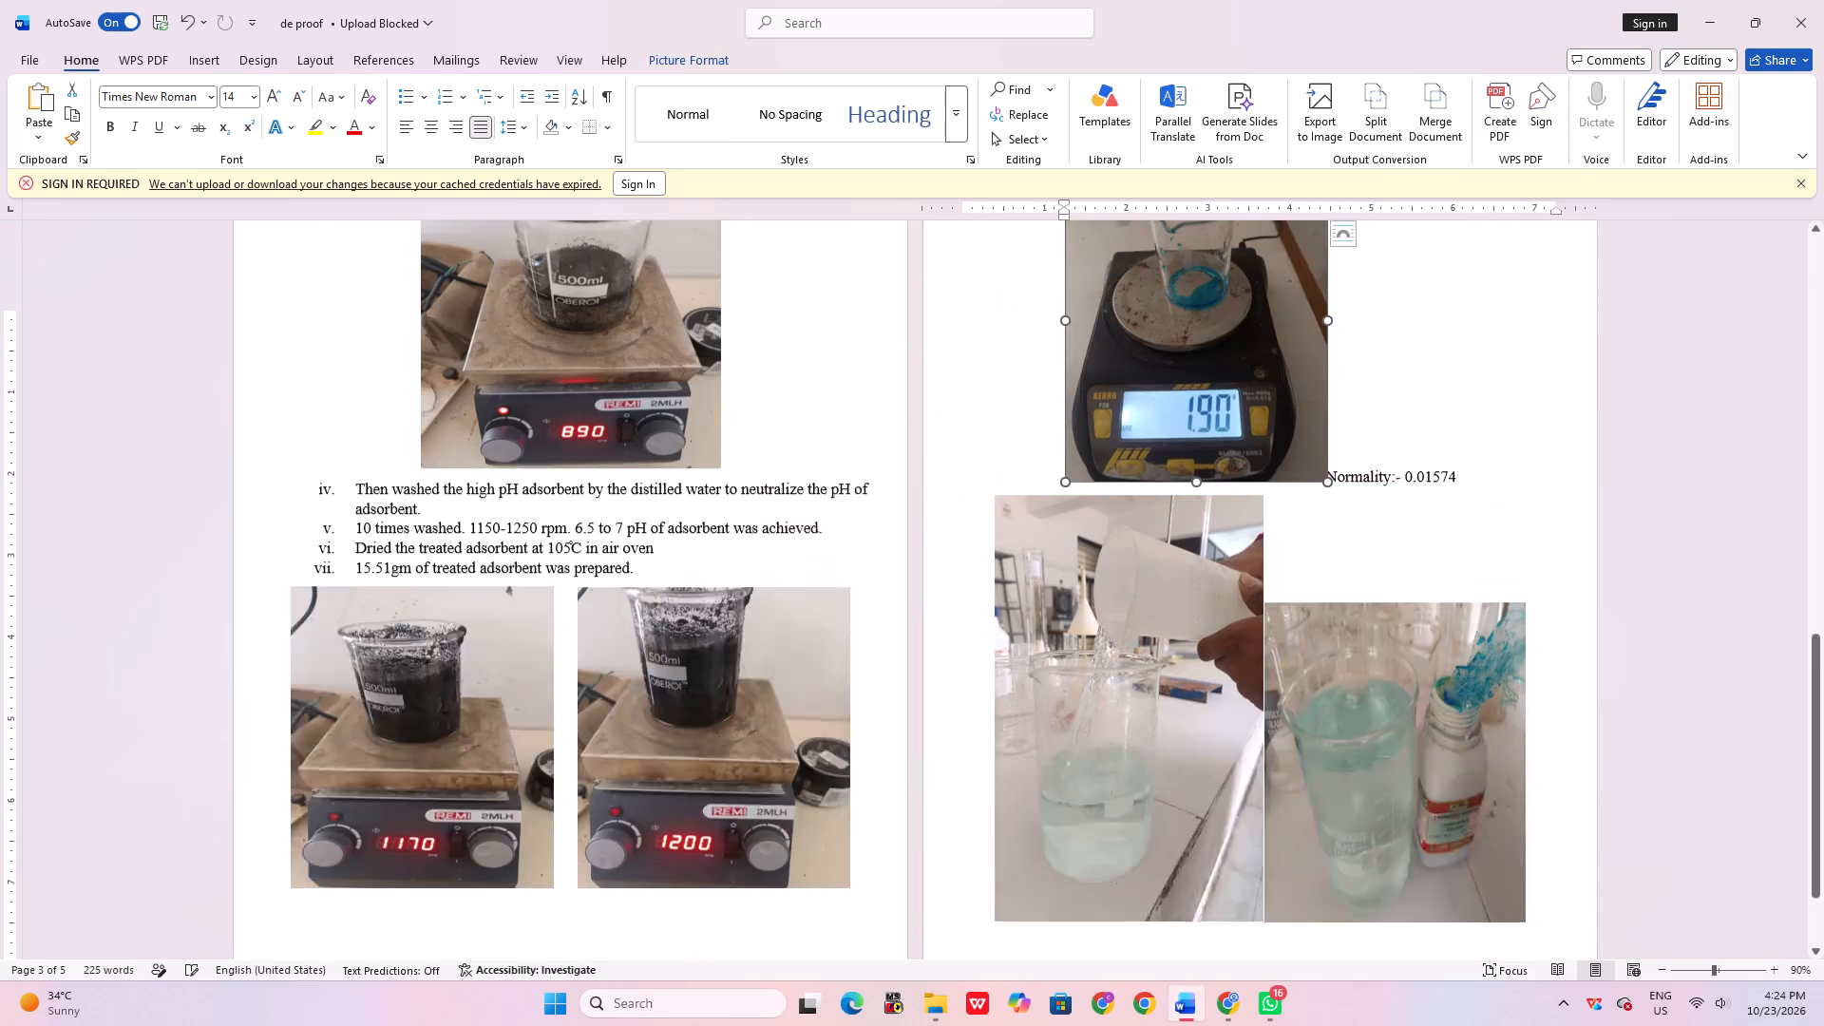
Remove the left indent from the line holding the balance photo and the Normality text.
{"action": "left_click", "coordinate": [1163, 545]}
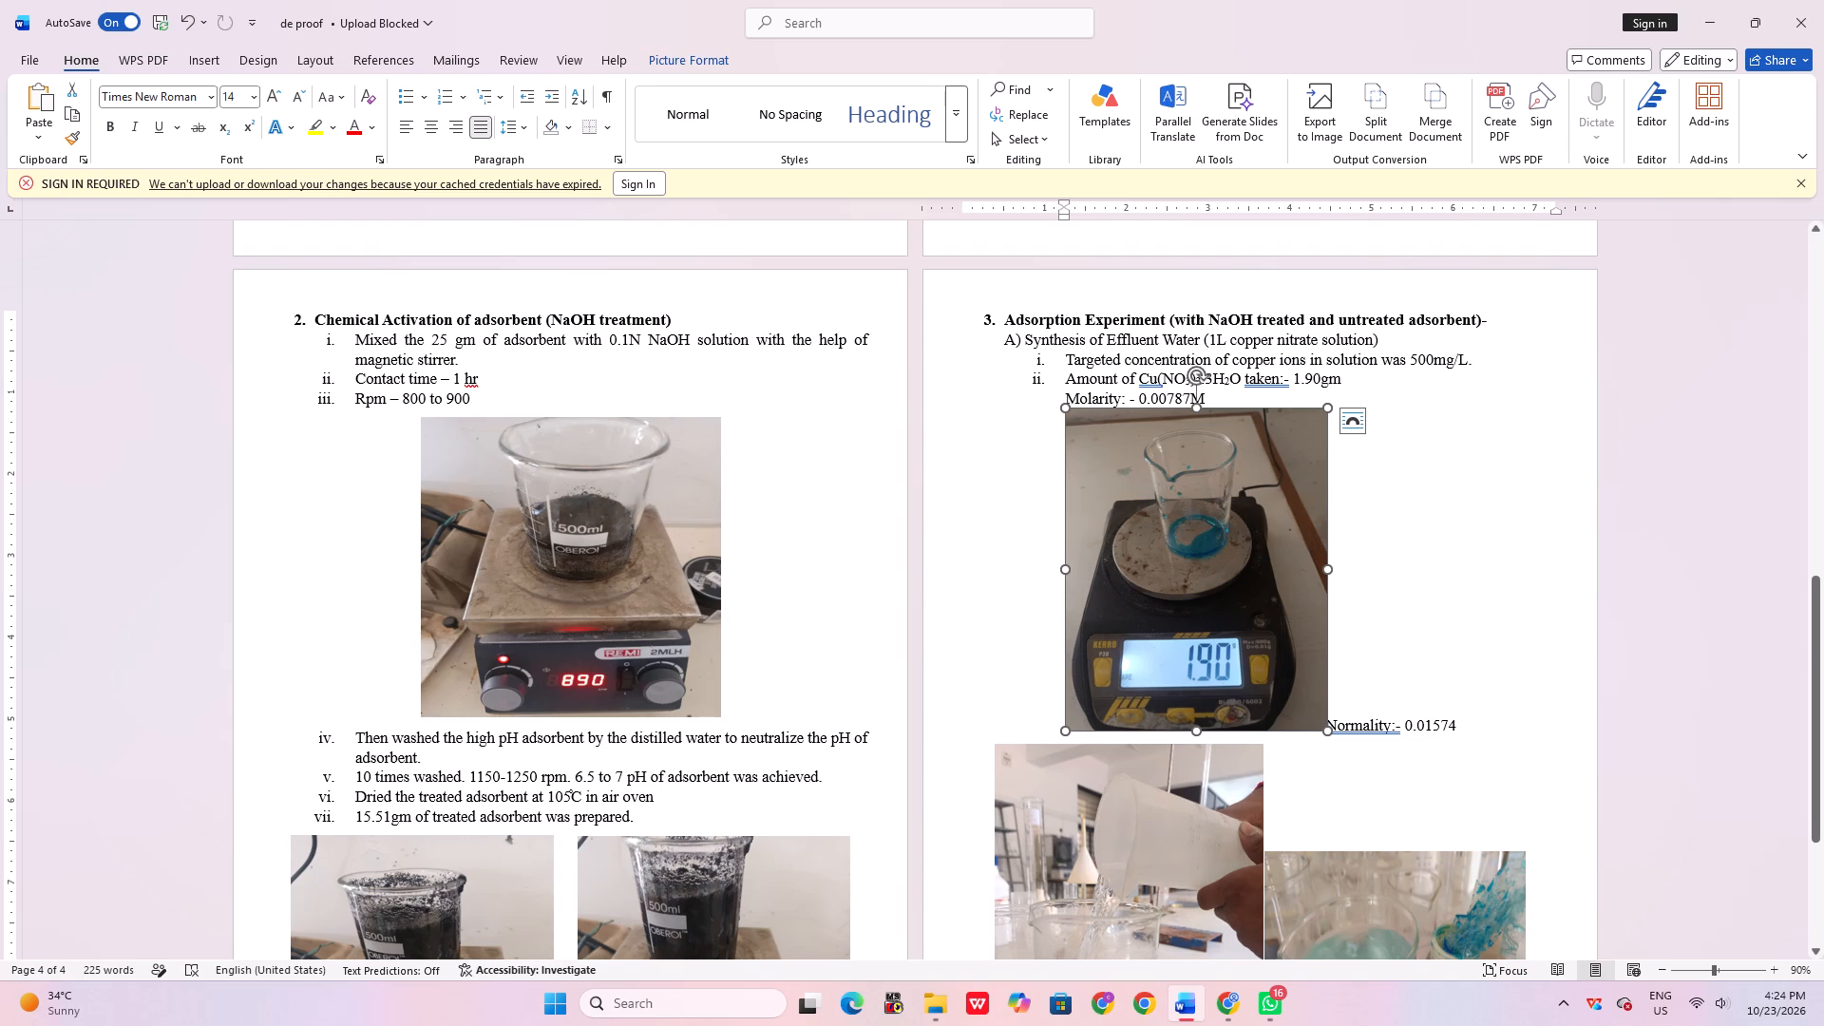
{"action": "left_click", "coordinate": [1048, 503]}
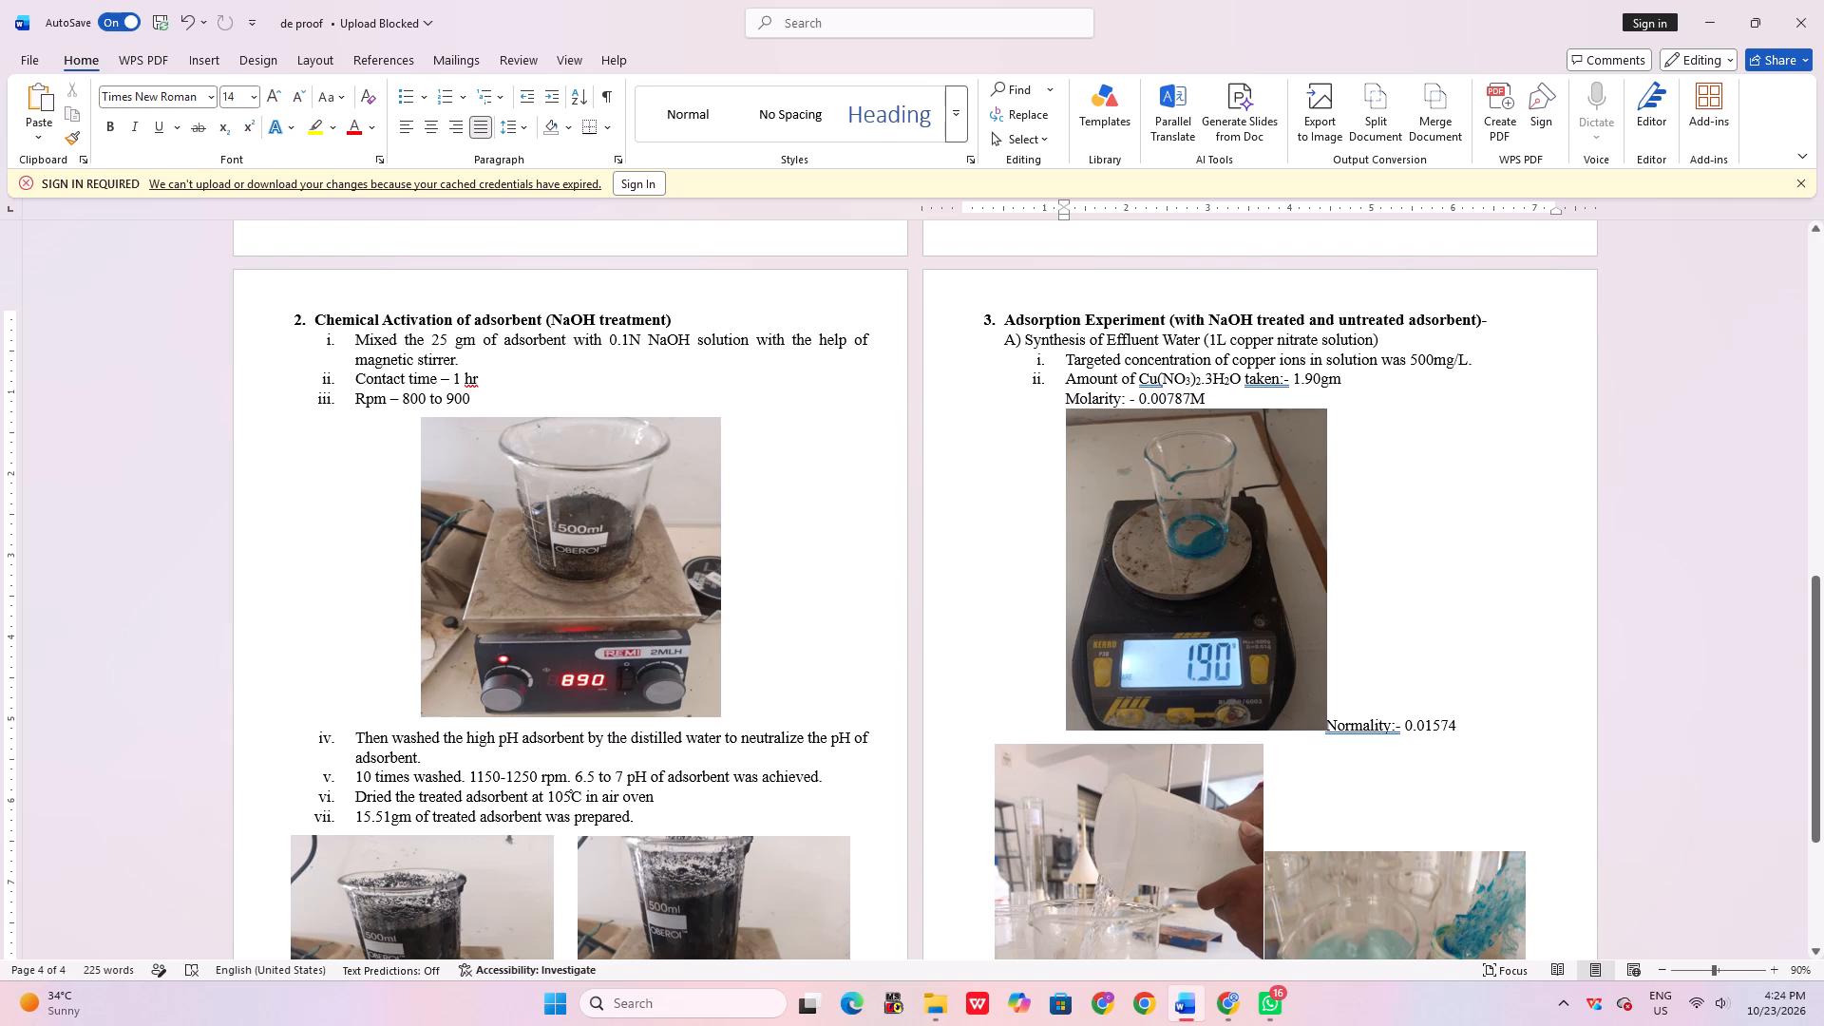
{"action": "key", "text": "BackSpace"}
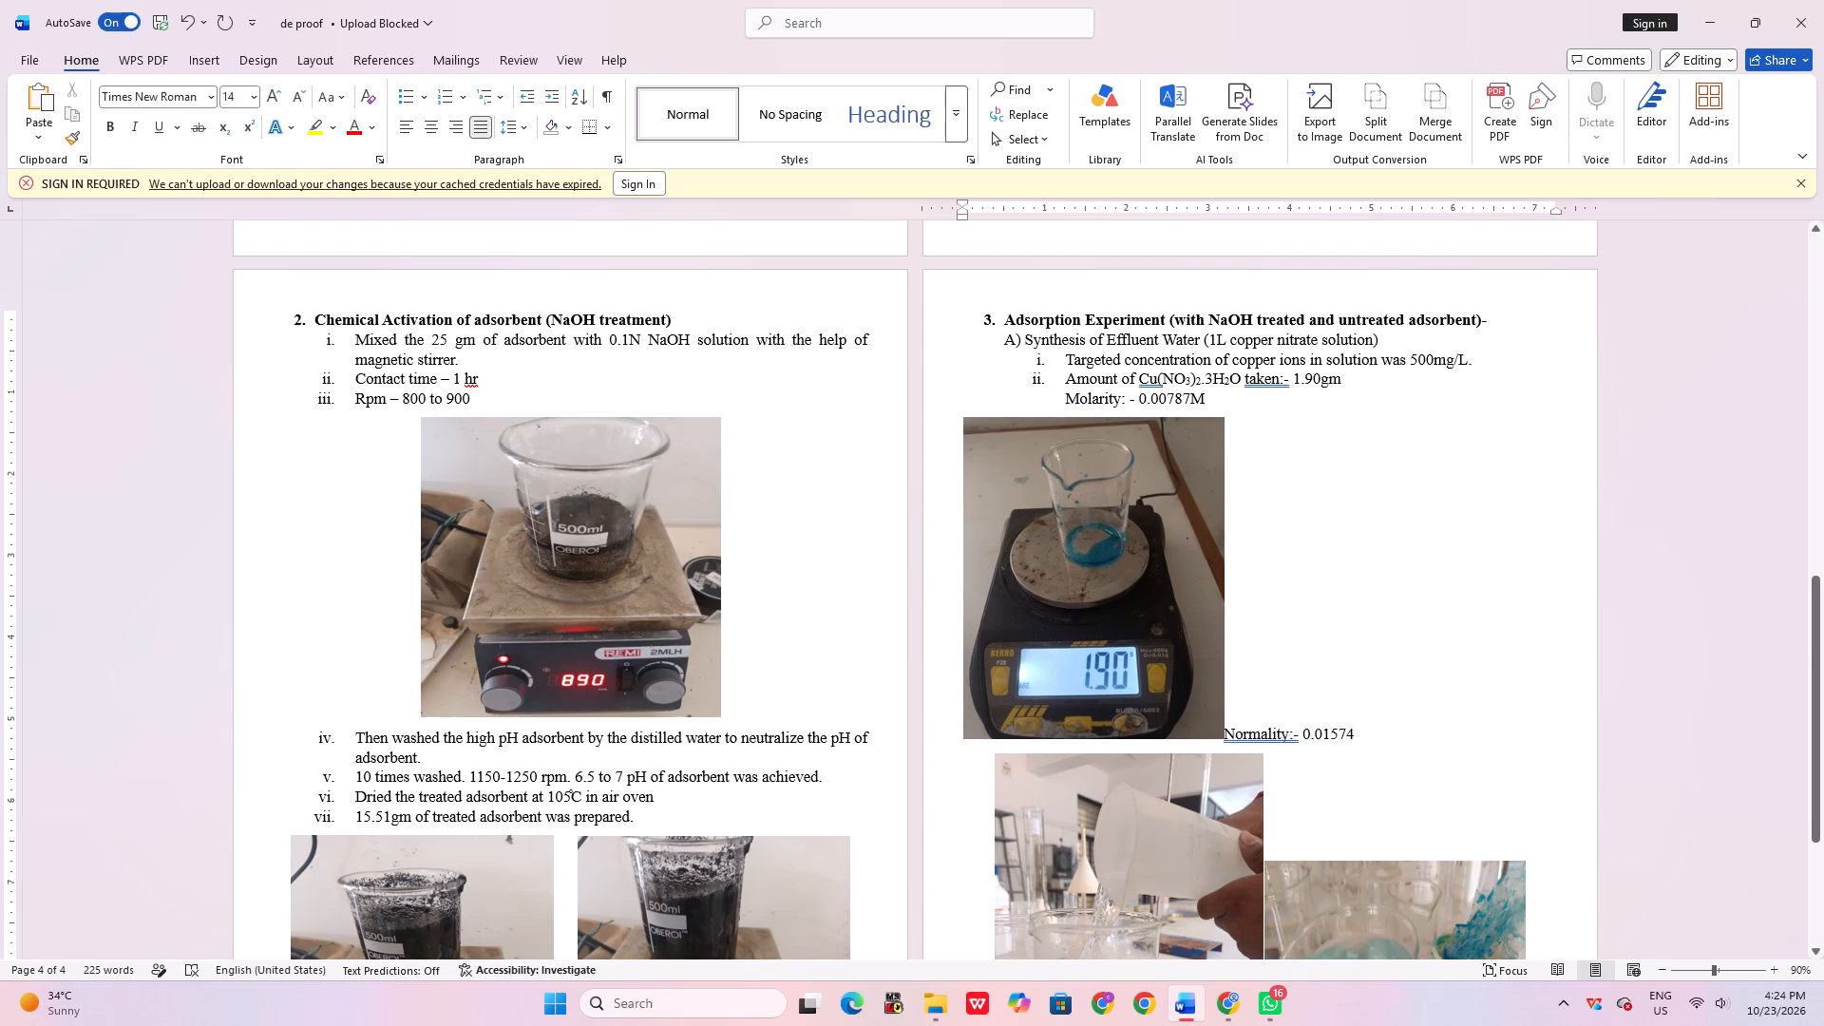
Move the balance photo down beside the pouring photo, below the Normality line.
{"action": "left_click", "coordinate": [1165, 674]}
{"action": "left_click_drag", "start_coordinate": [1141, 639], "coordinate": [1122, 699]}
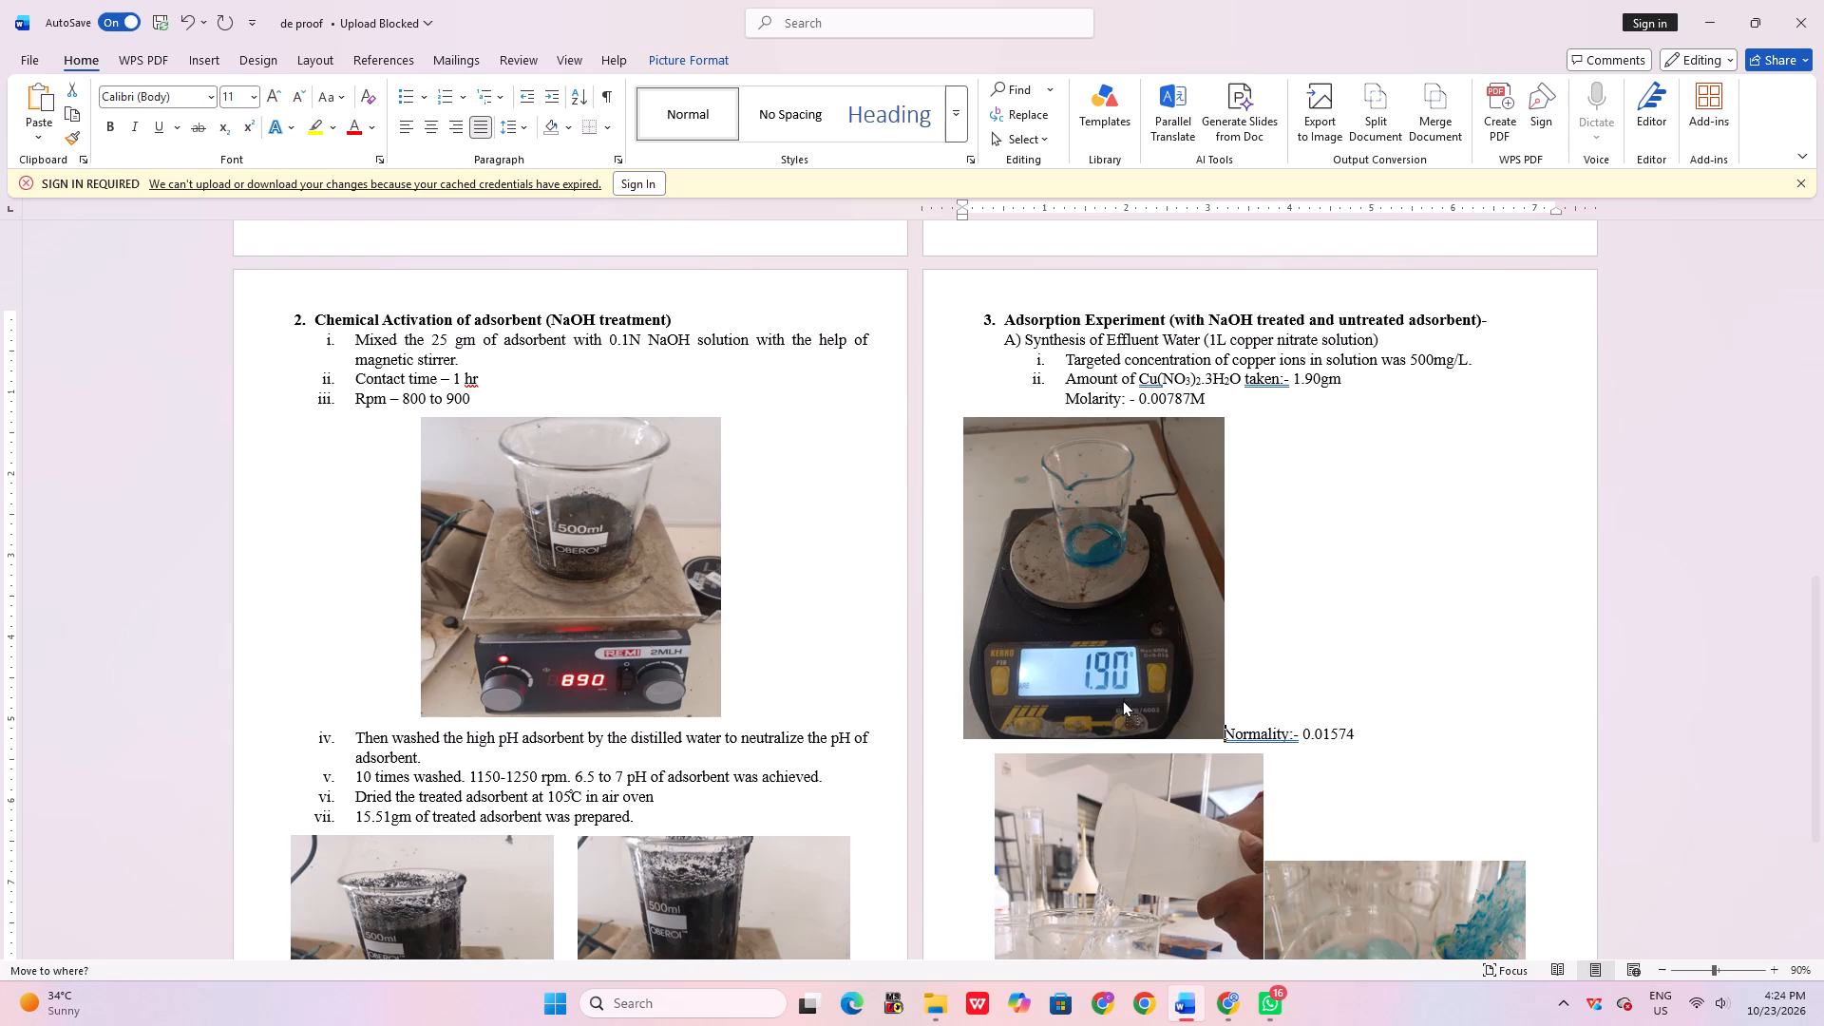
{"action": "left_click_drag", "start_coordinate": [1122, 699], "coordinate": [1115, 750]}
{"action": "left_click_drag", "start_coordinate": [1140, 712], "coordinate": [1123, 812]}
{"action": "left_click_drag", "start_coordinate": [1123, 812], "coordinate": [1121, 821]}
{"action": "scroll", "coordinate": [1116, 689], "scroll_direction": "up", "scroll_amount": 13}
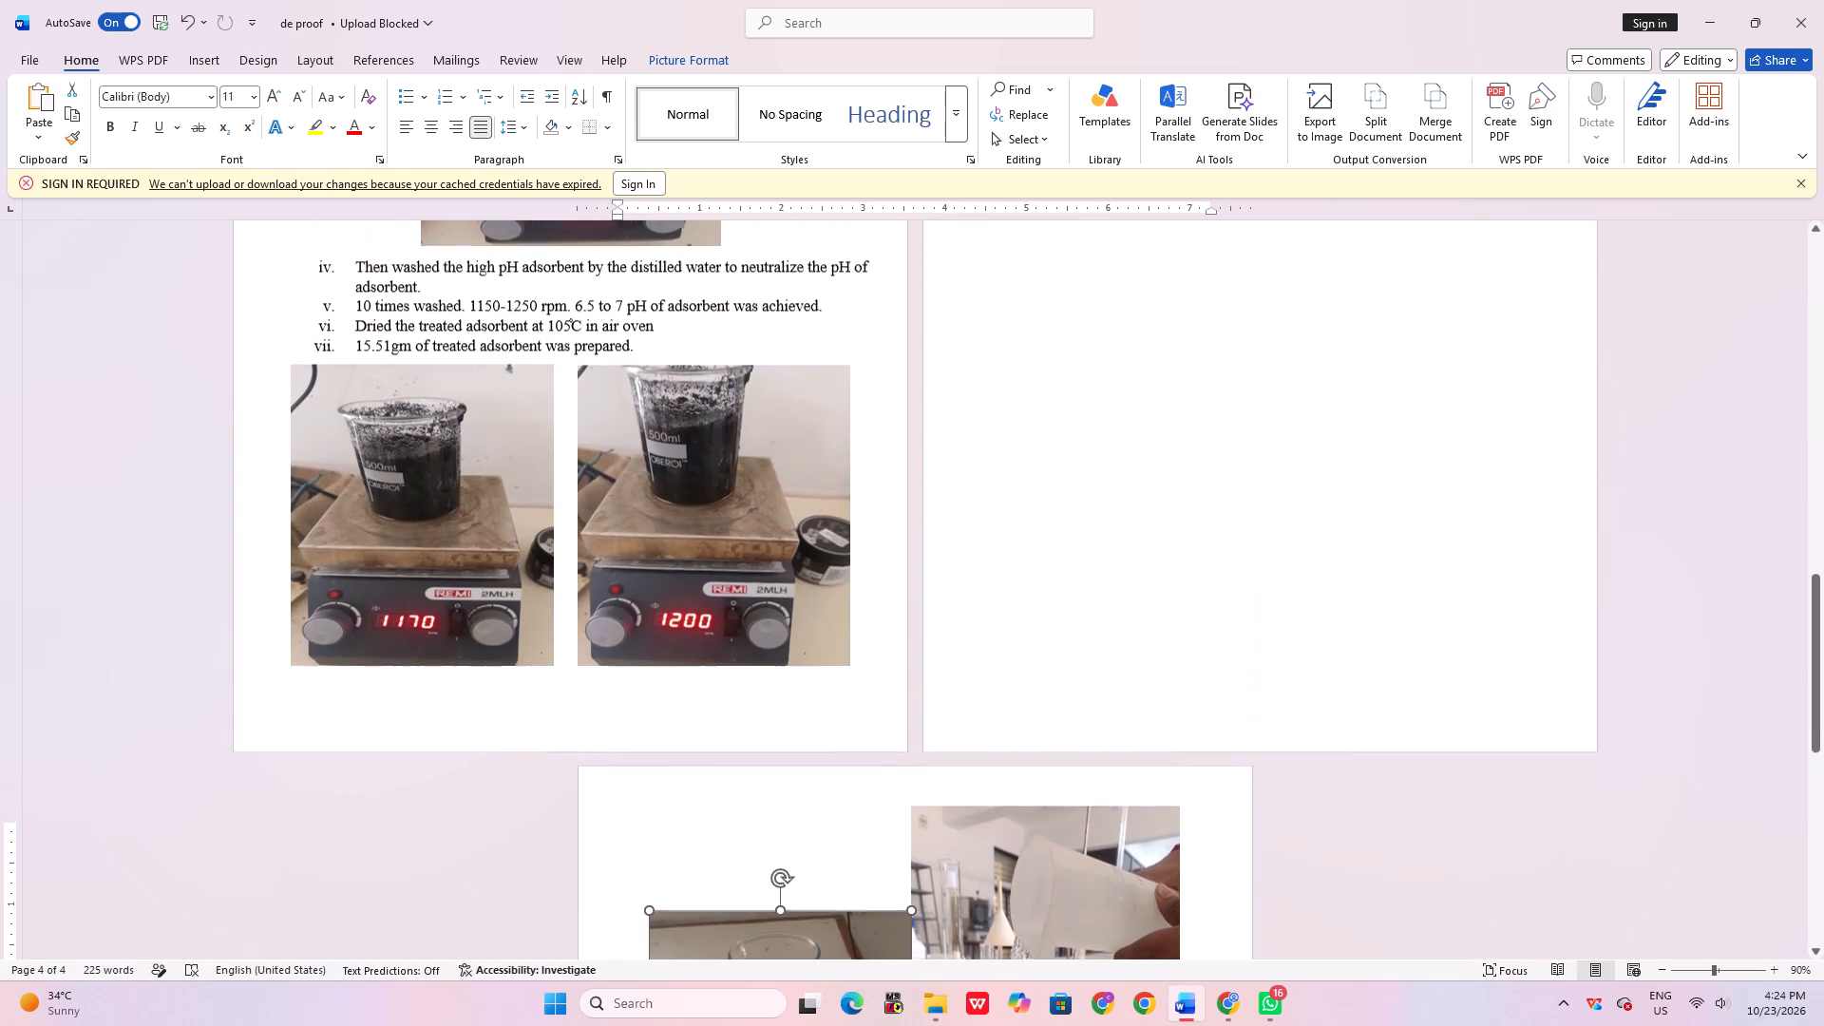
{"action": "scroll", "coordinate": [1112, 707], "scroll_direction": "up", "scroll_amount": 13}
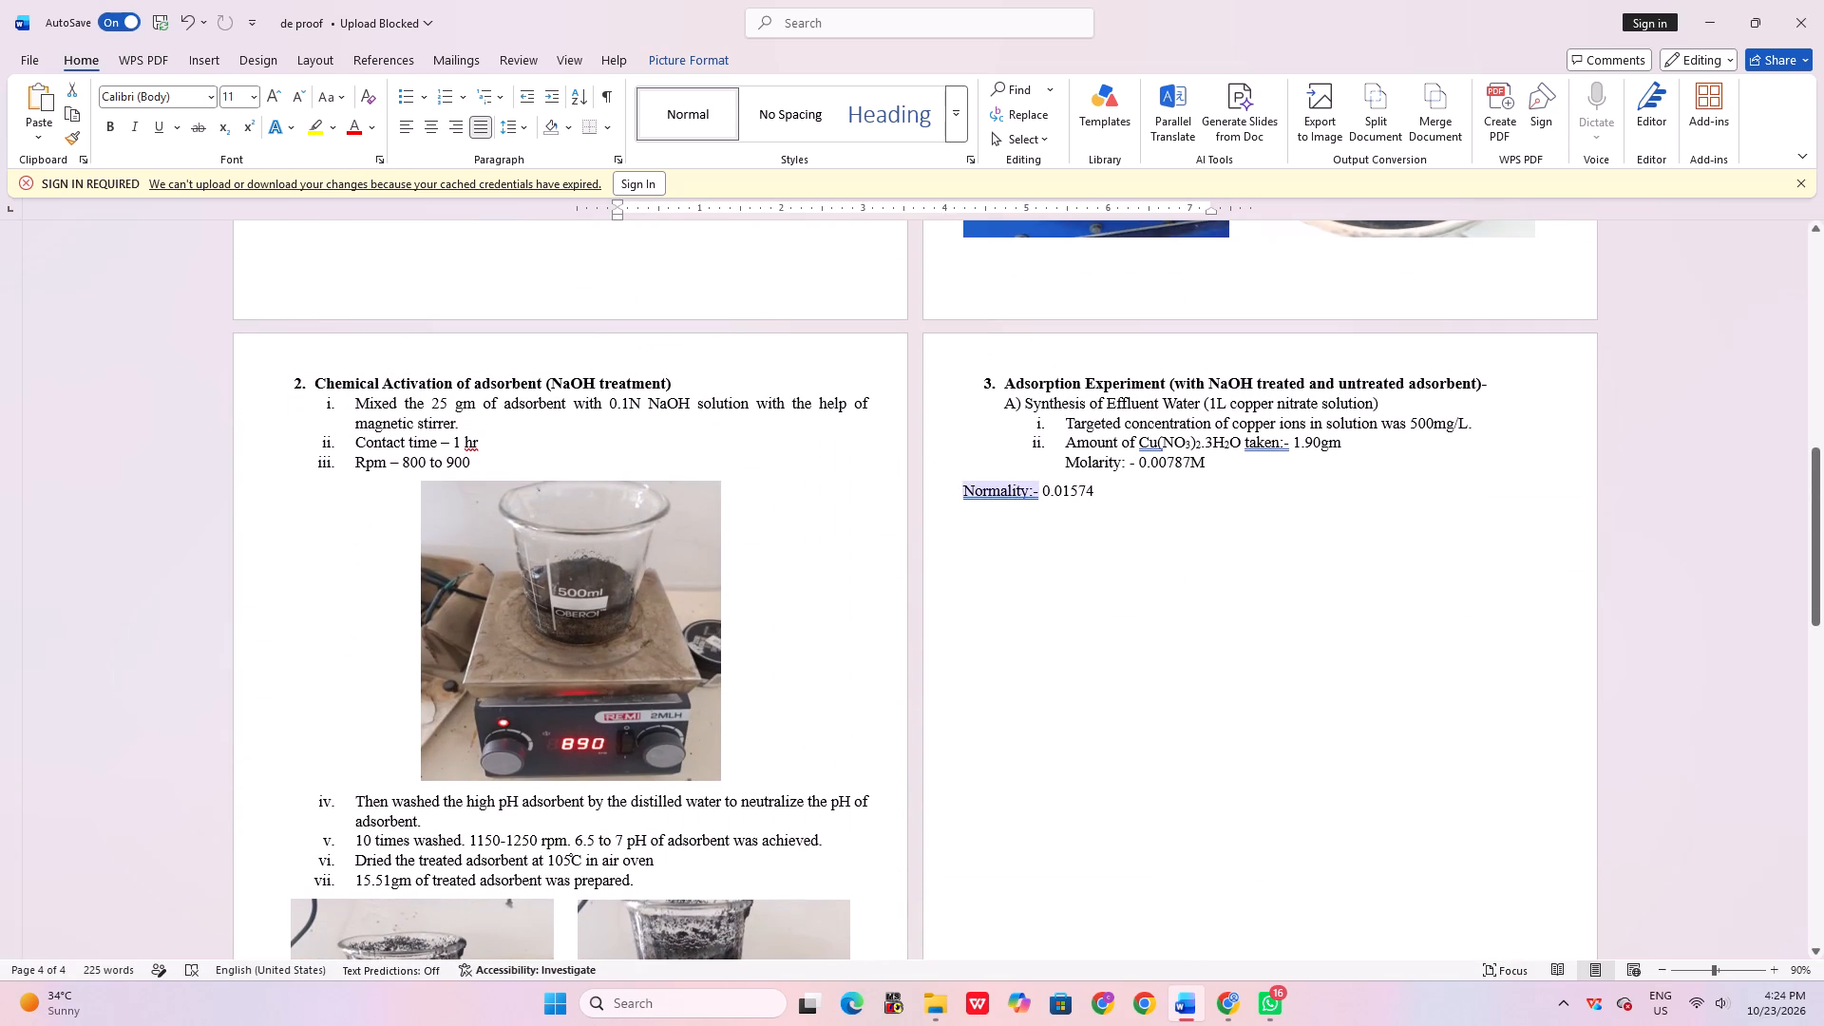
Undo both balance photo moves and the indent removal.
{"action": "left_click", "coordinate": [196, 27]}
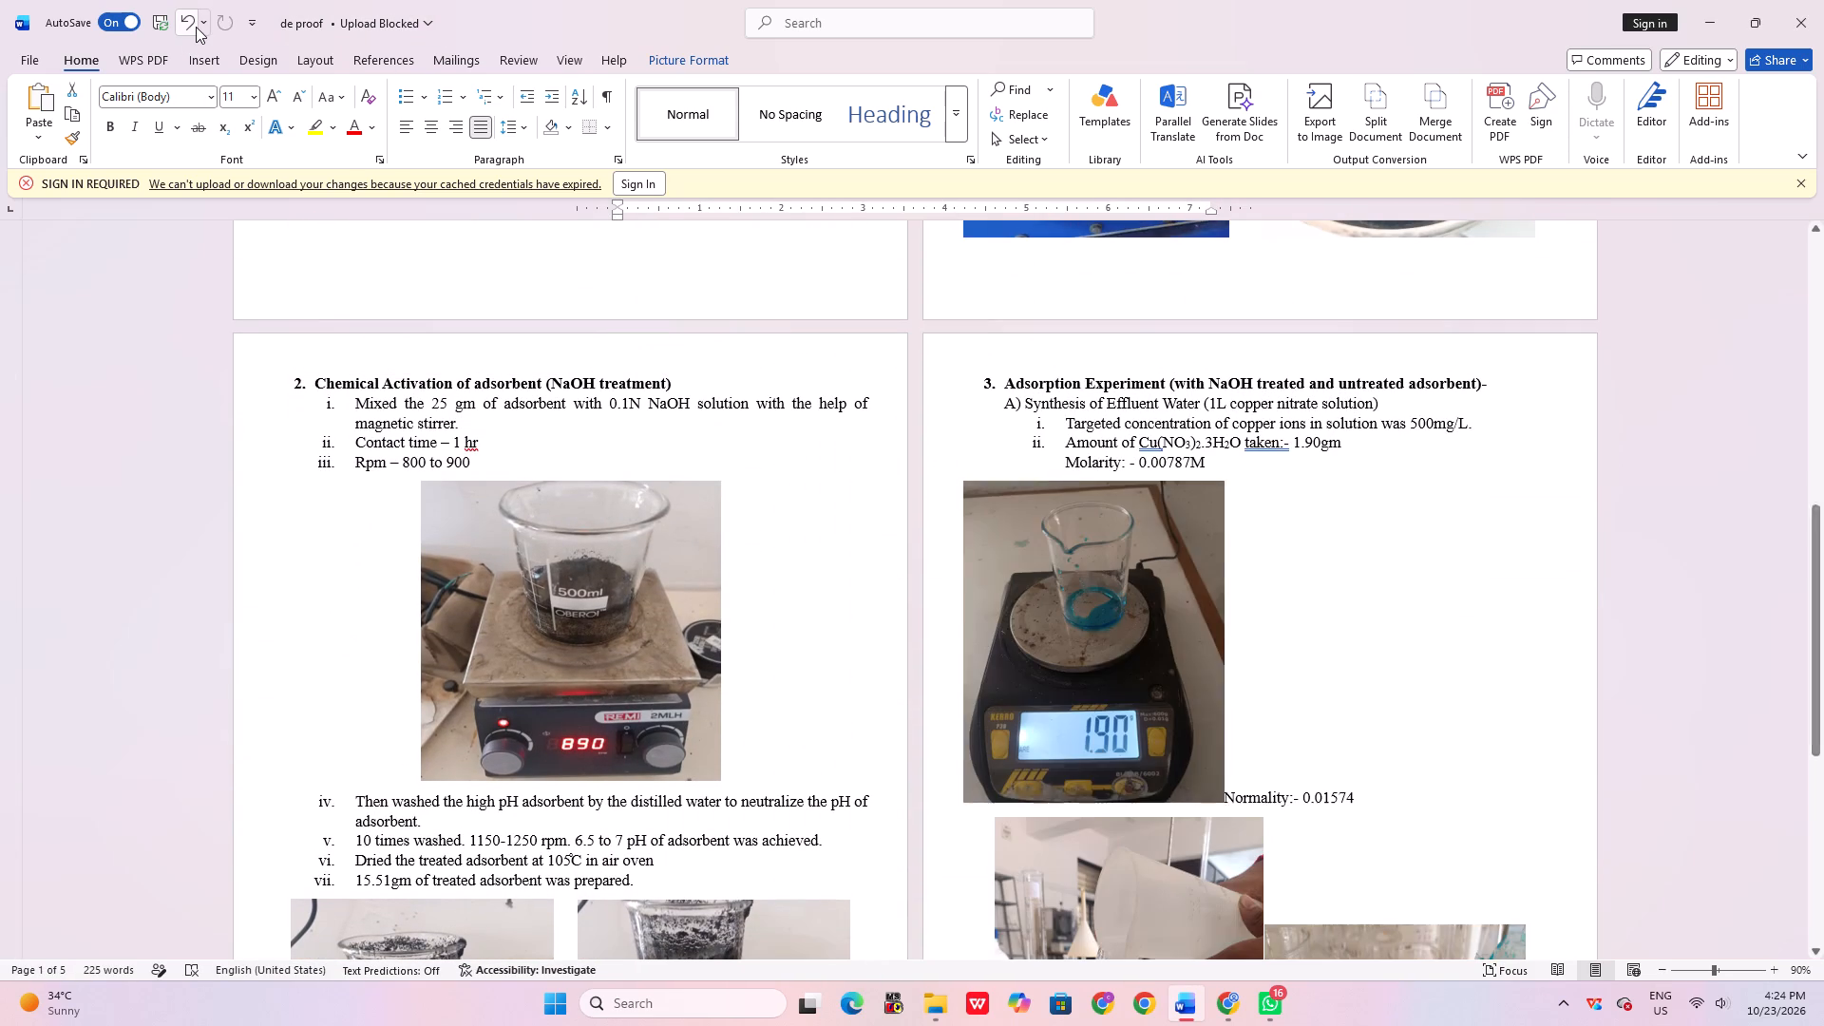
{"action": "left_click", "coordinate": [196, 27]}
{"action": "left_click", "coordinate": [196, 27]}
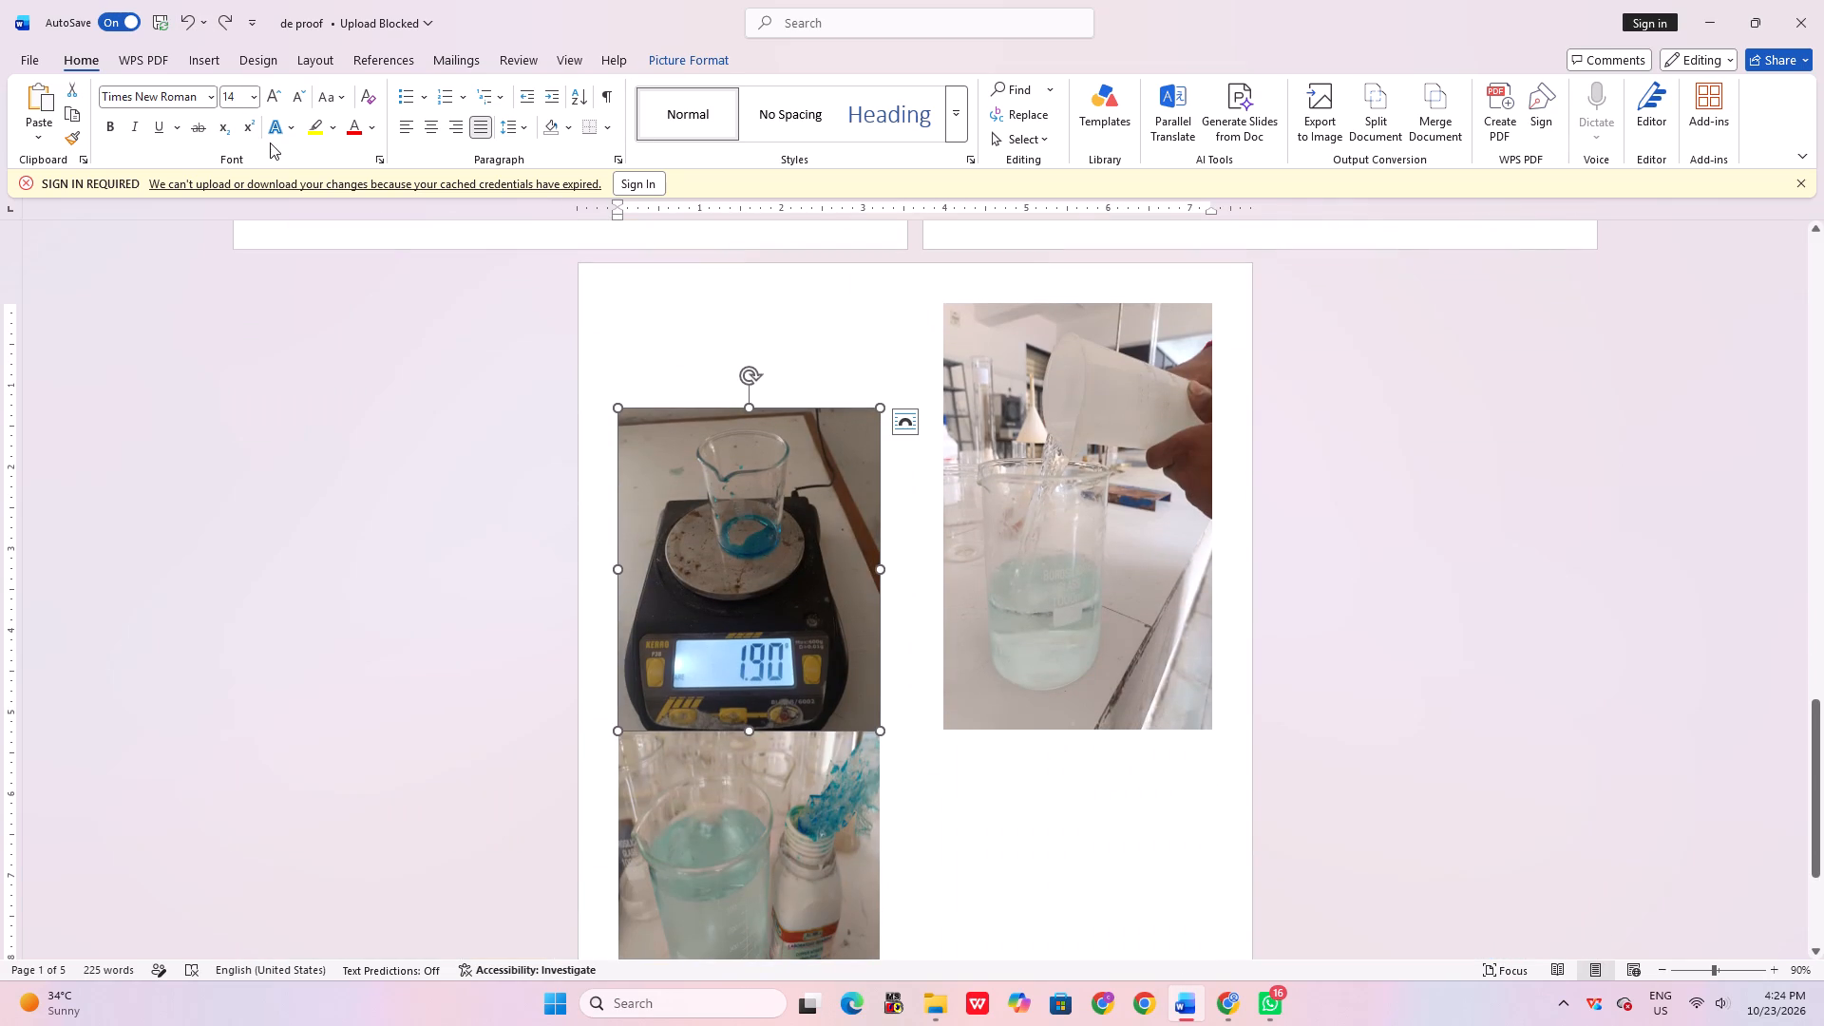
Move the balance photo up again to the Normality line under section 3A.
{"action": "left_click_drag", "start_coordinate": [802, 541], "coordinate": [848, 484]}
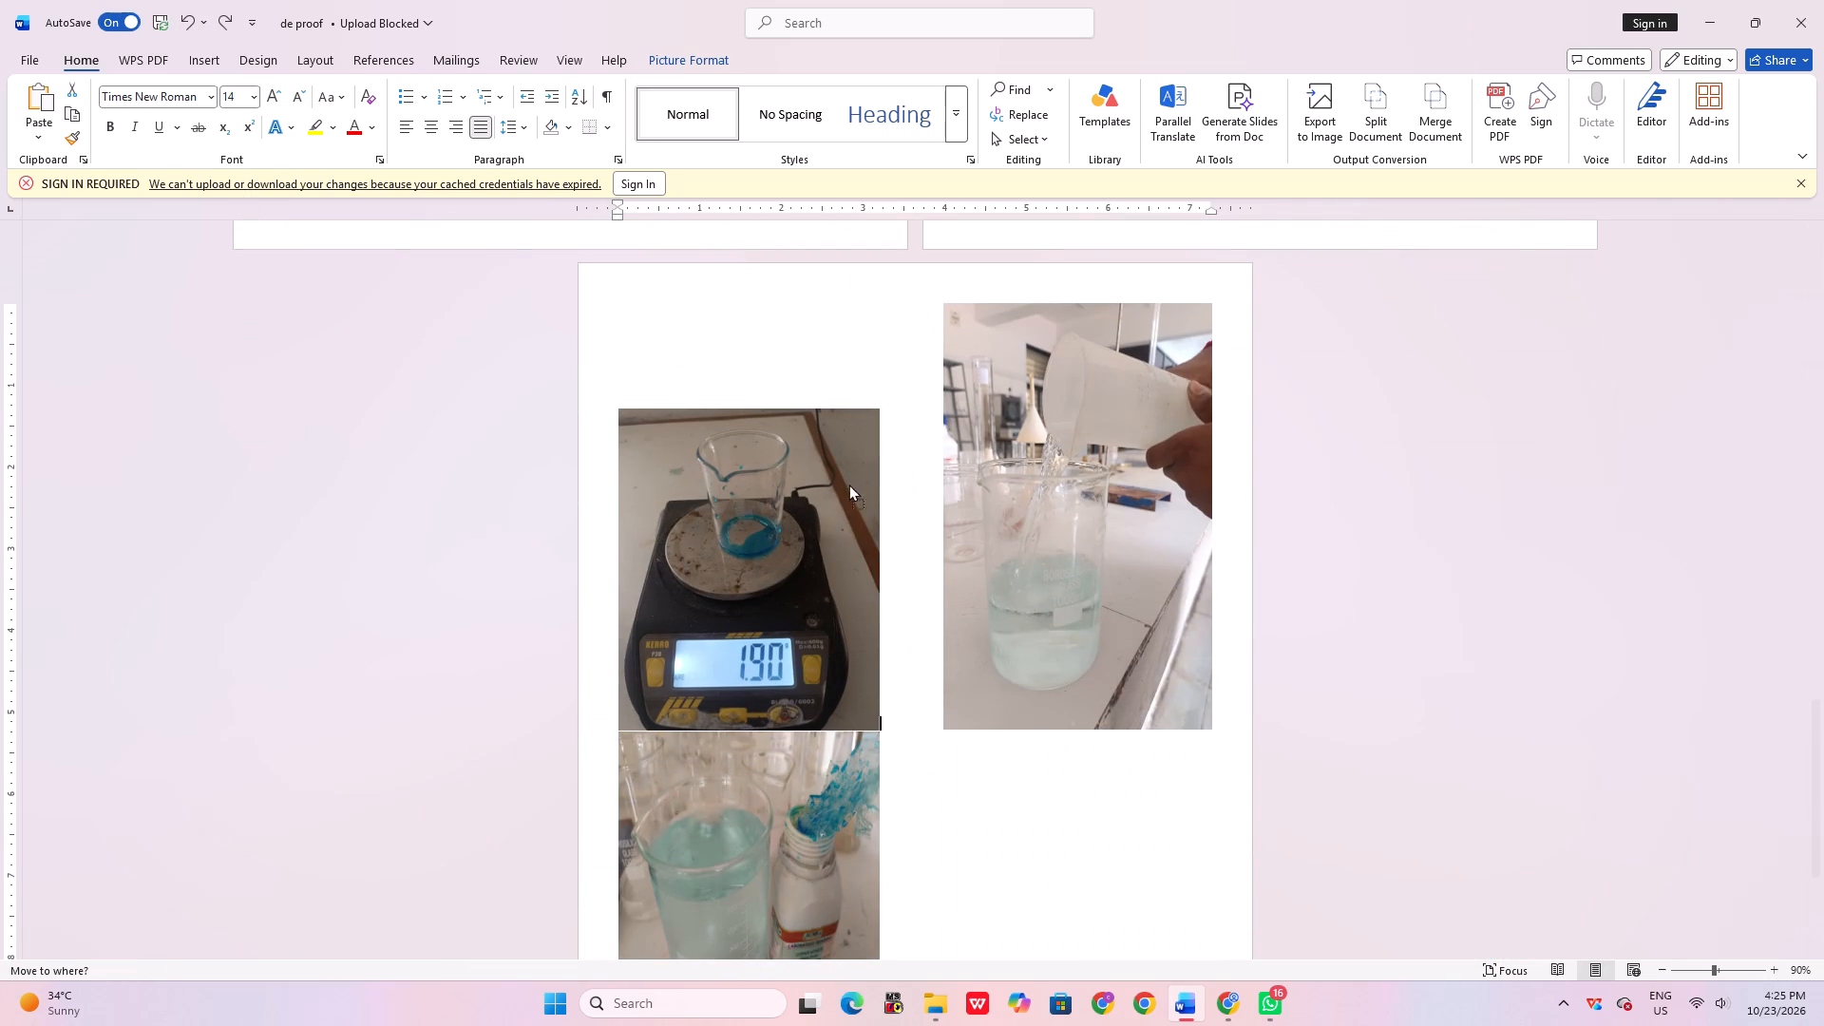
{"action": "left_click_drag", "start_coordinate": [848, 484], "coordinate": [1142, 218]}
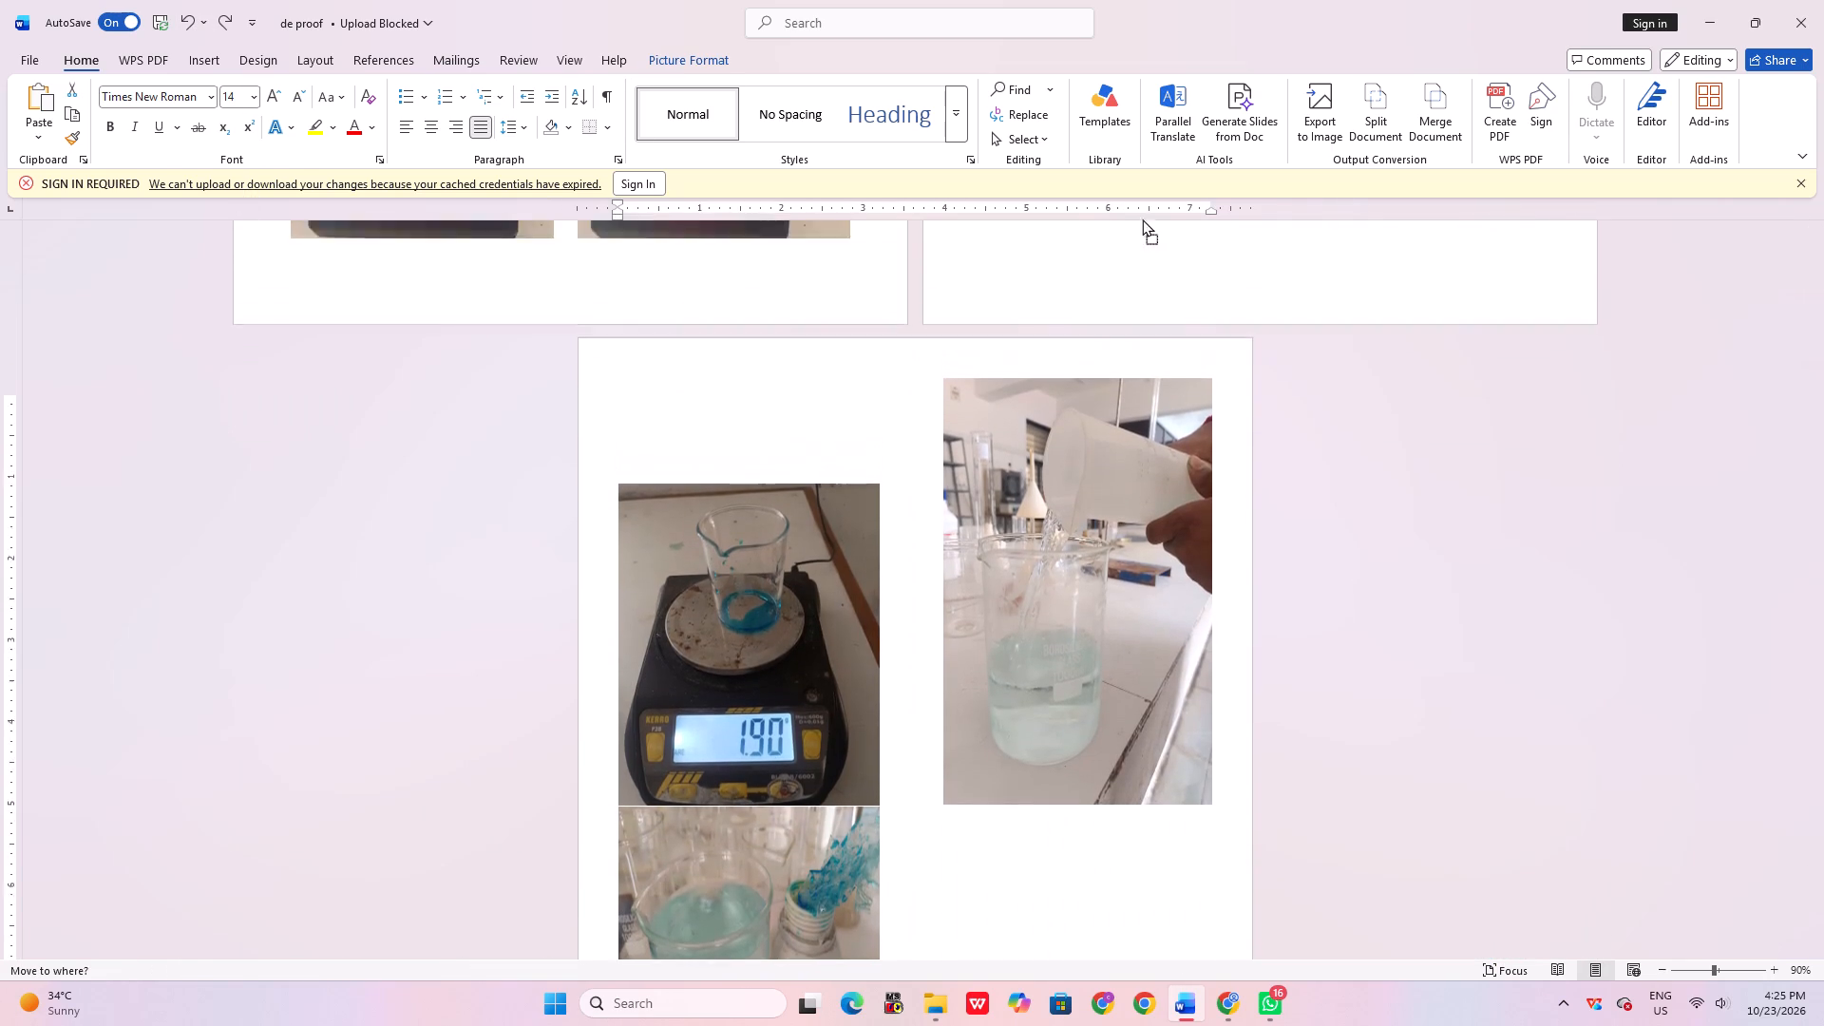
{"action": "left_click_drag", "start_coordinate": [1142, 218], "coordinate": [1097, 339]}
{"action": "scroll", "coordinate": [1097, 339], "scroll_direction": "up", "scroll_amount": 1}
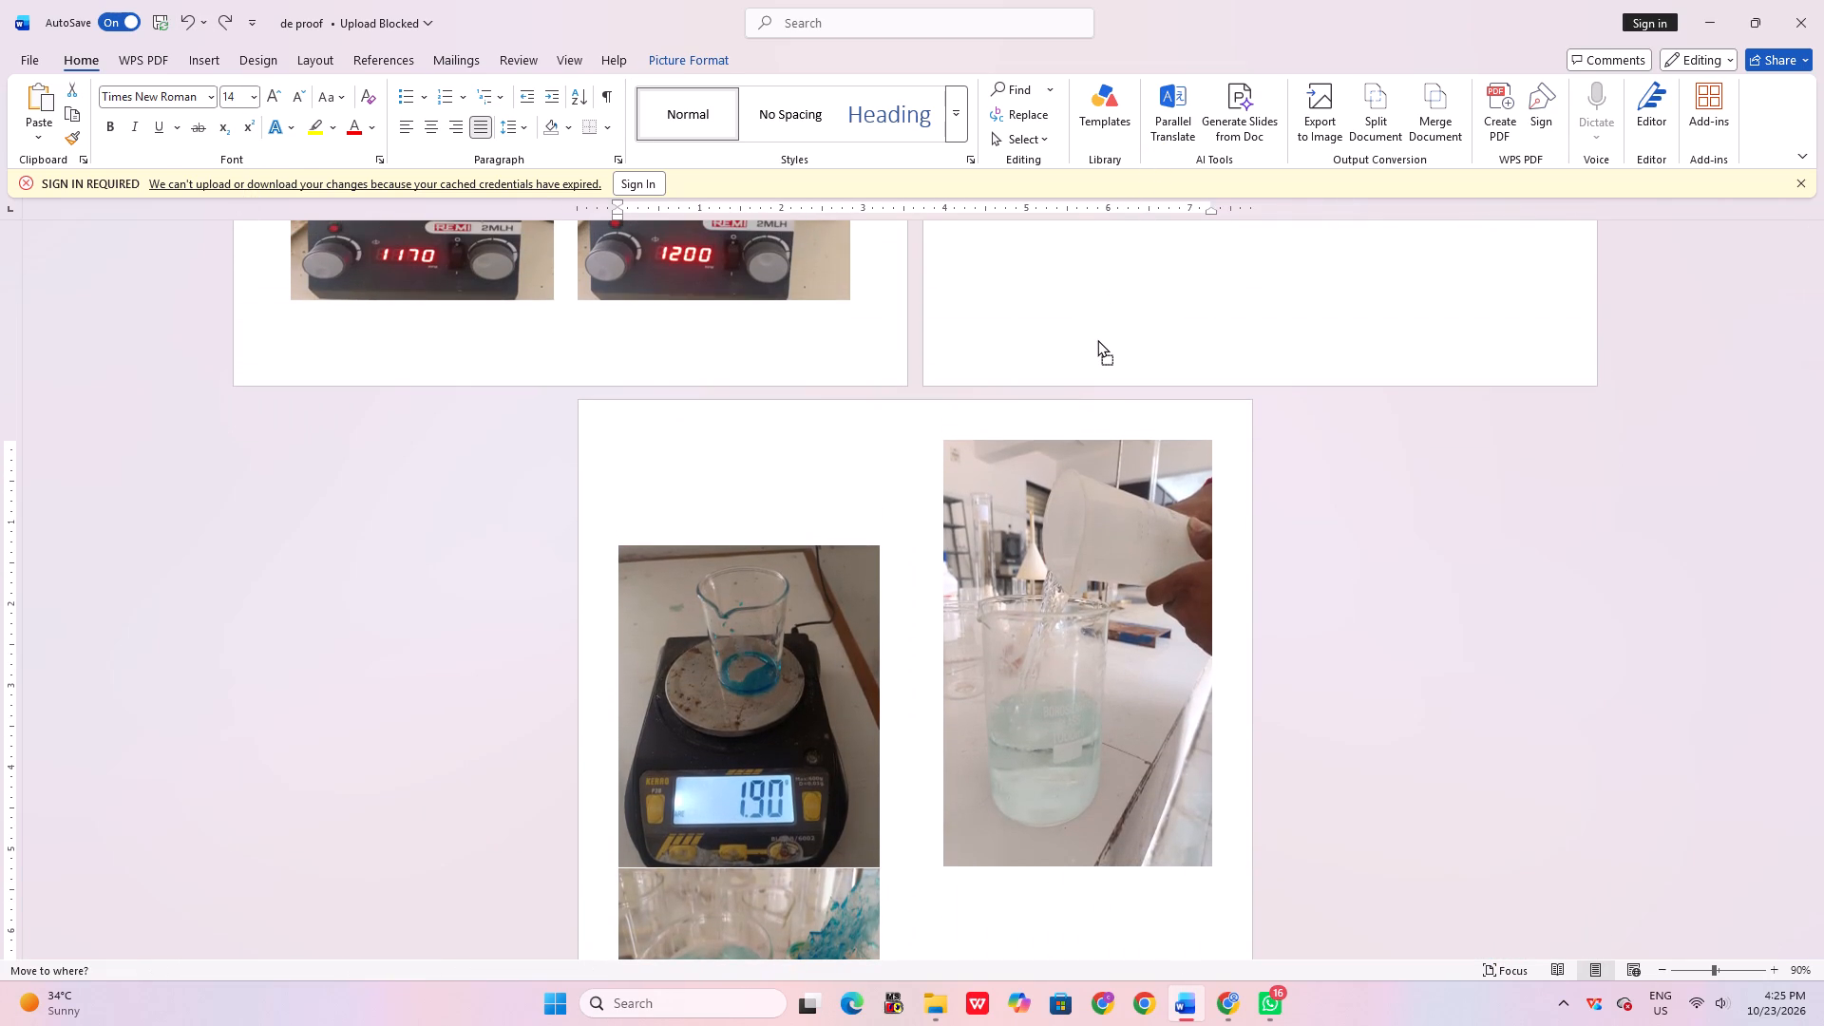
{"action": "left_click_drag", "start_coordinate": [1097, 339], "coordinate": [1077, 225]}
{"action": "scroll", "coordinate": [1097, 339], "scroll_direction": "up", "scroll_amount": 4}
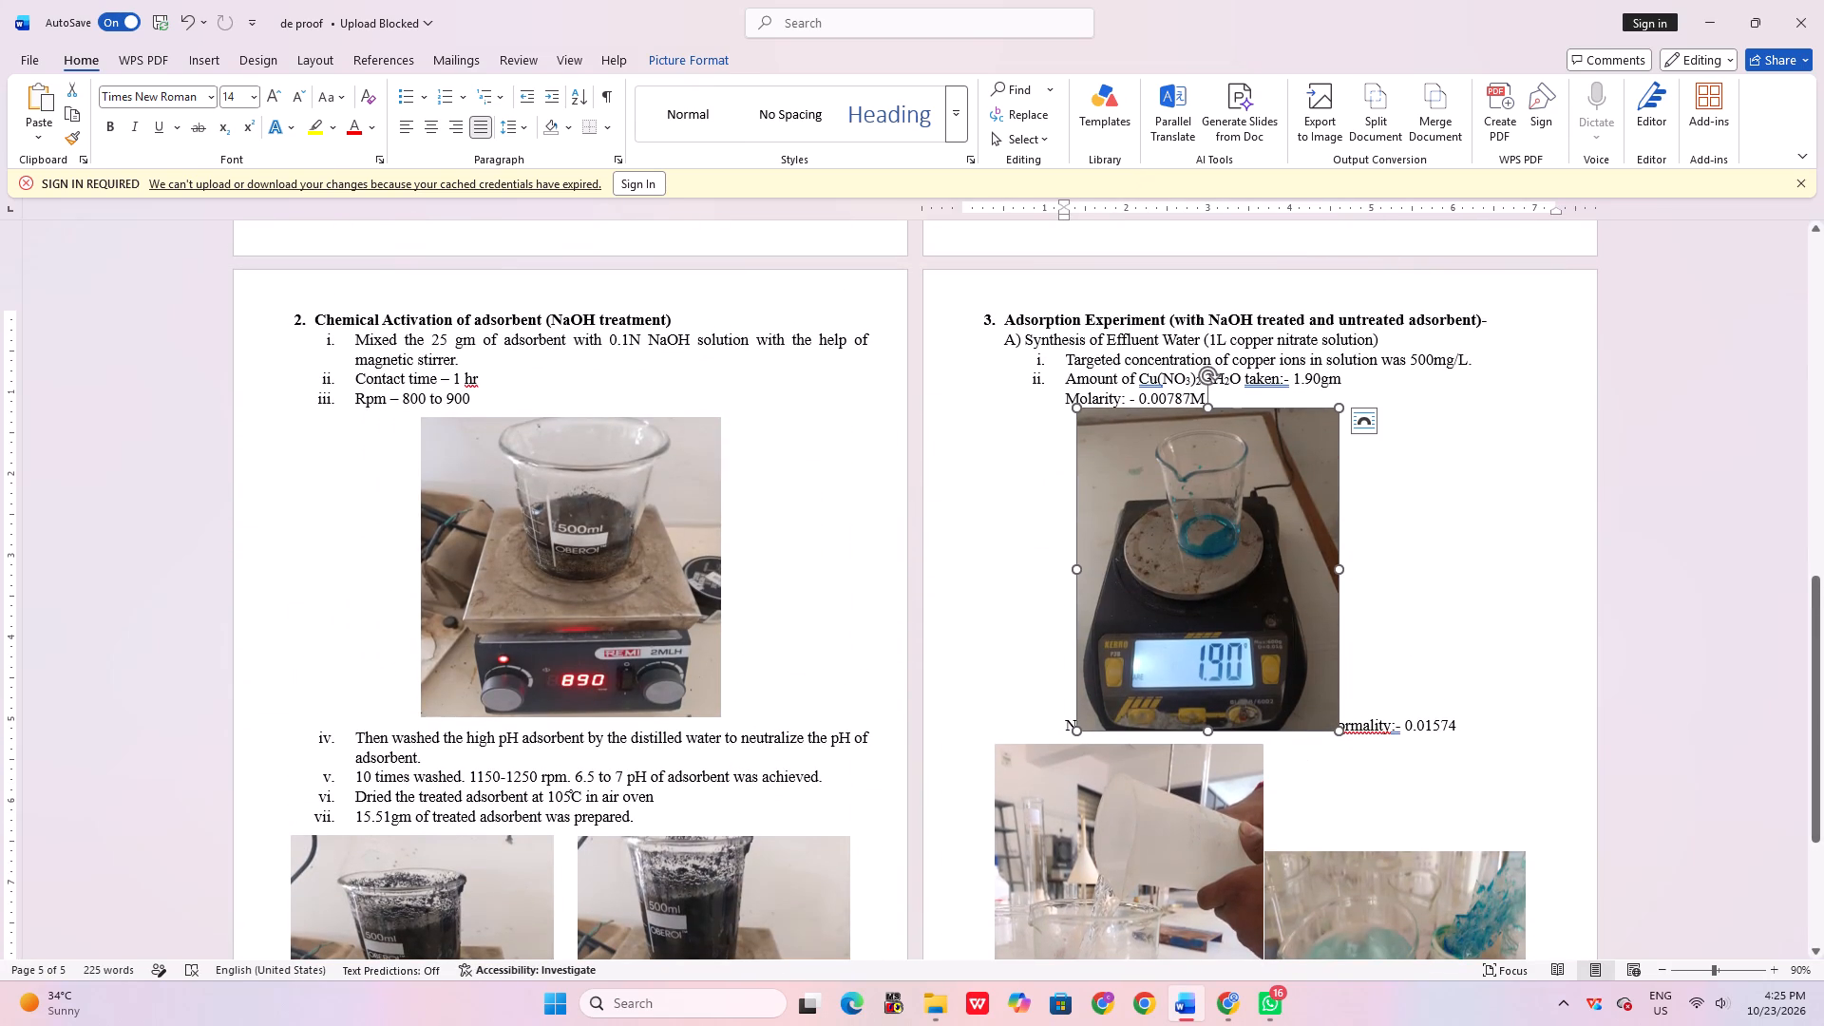
Undo the photo moves, resizing and replacement back to the version with the blurred pouring photo beside the balance photo.
{"action": "scroll", "coordinate": [1306, 748], "scroll_direction": "down", "scroll_amount": 8}
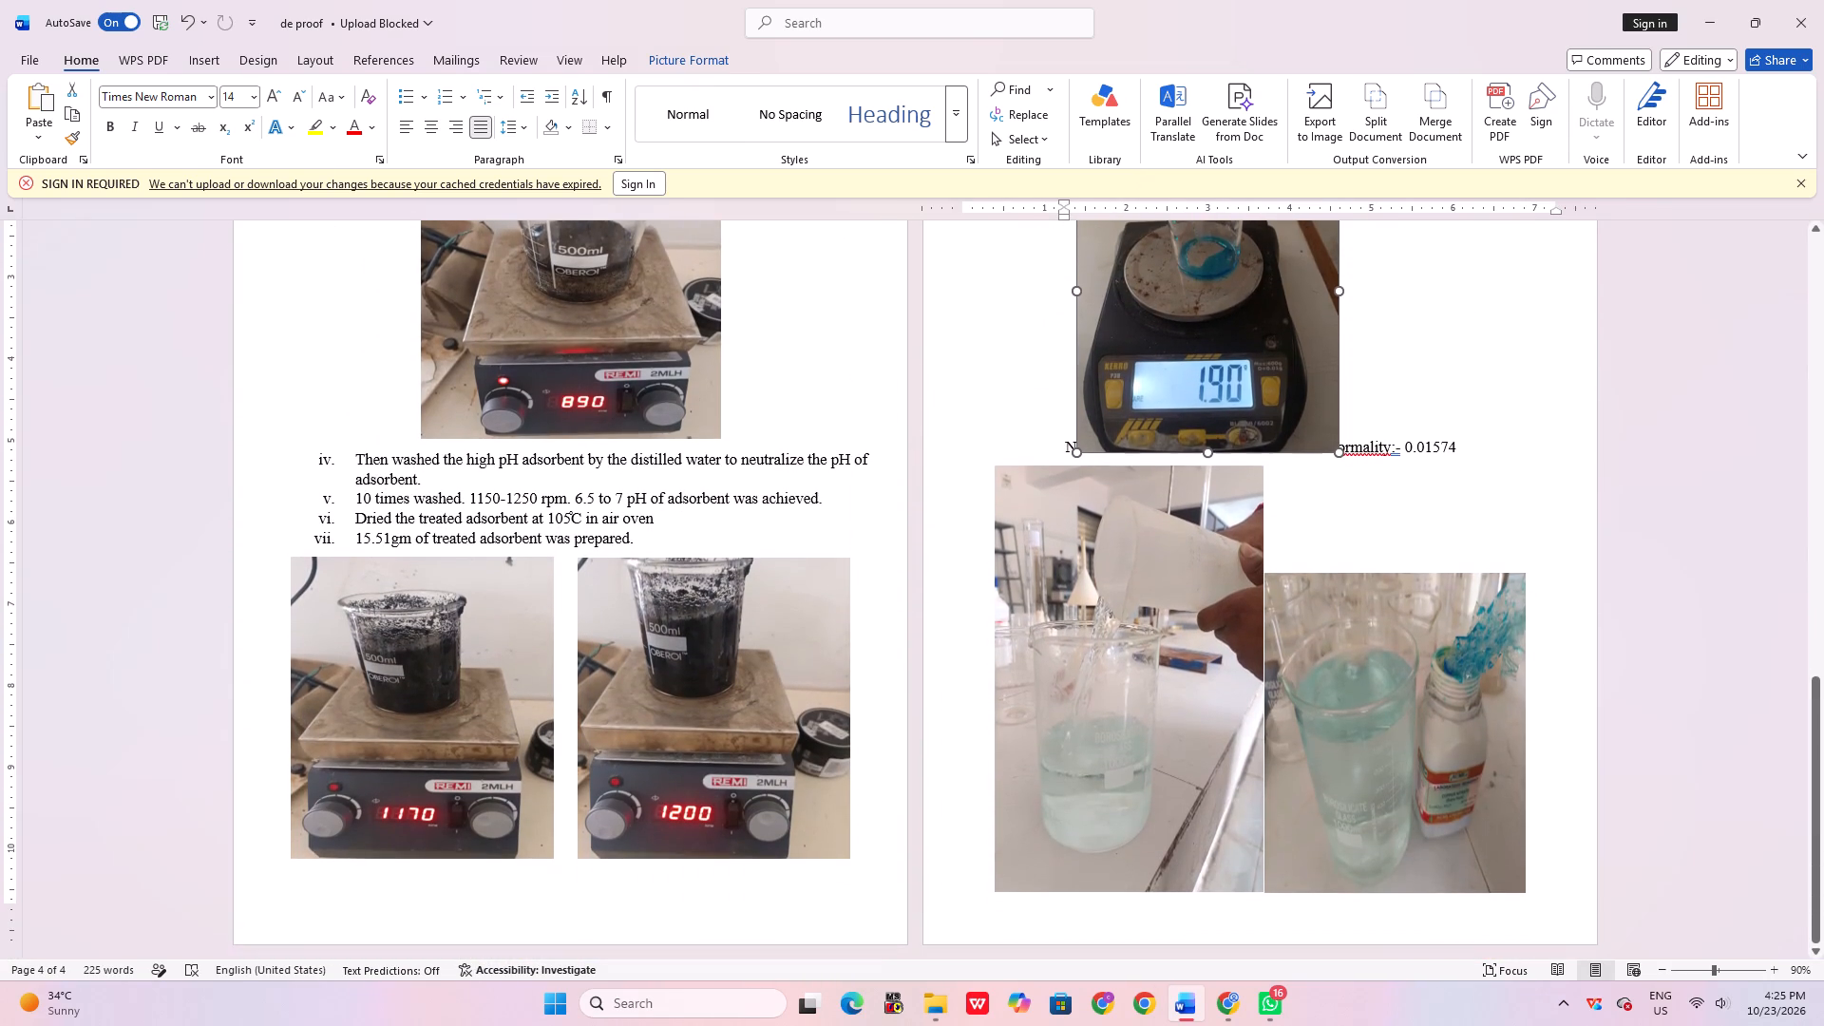
{"action": "scroll", "coordinate": [1250, 724], "scroll_direction": "down", "scroll_amount": 2}
{"action": "left_click", "coordinate": [1184, 688]}
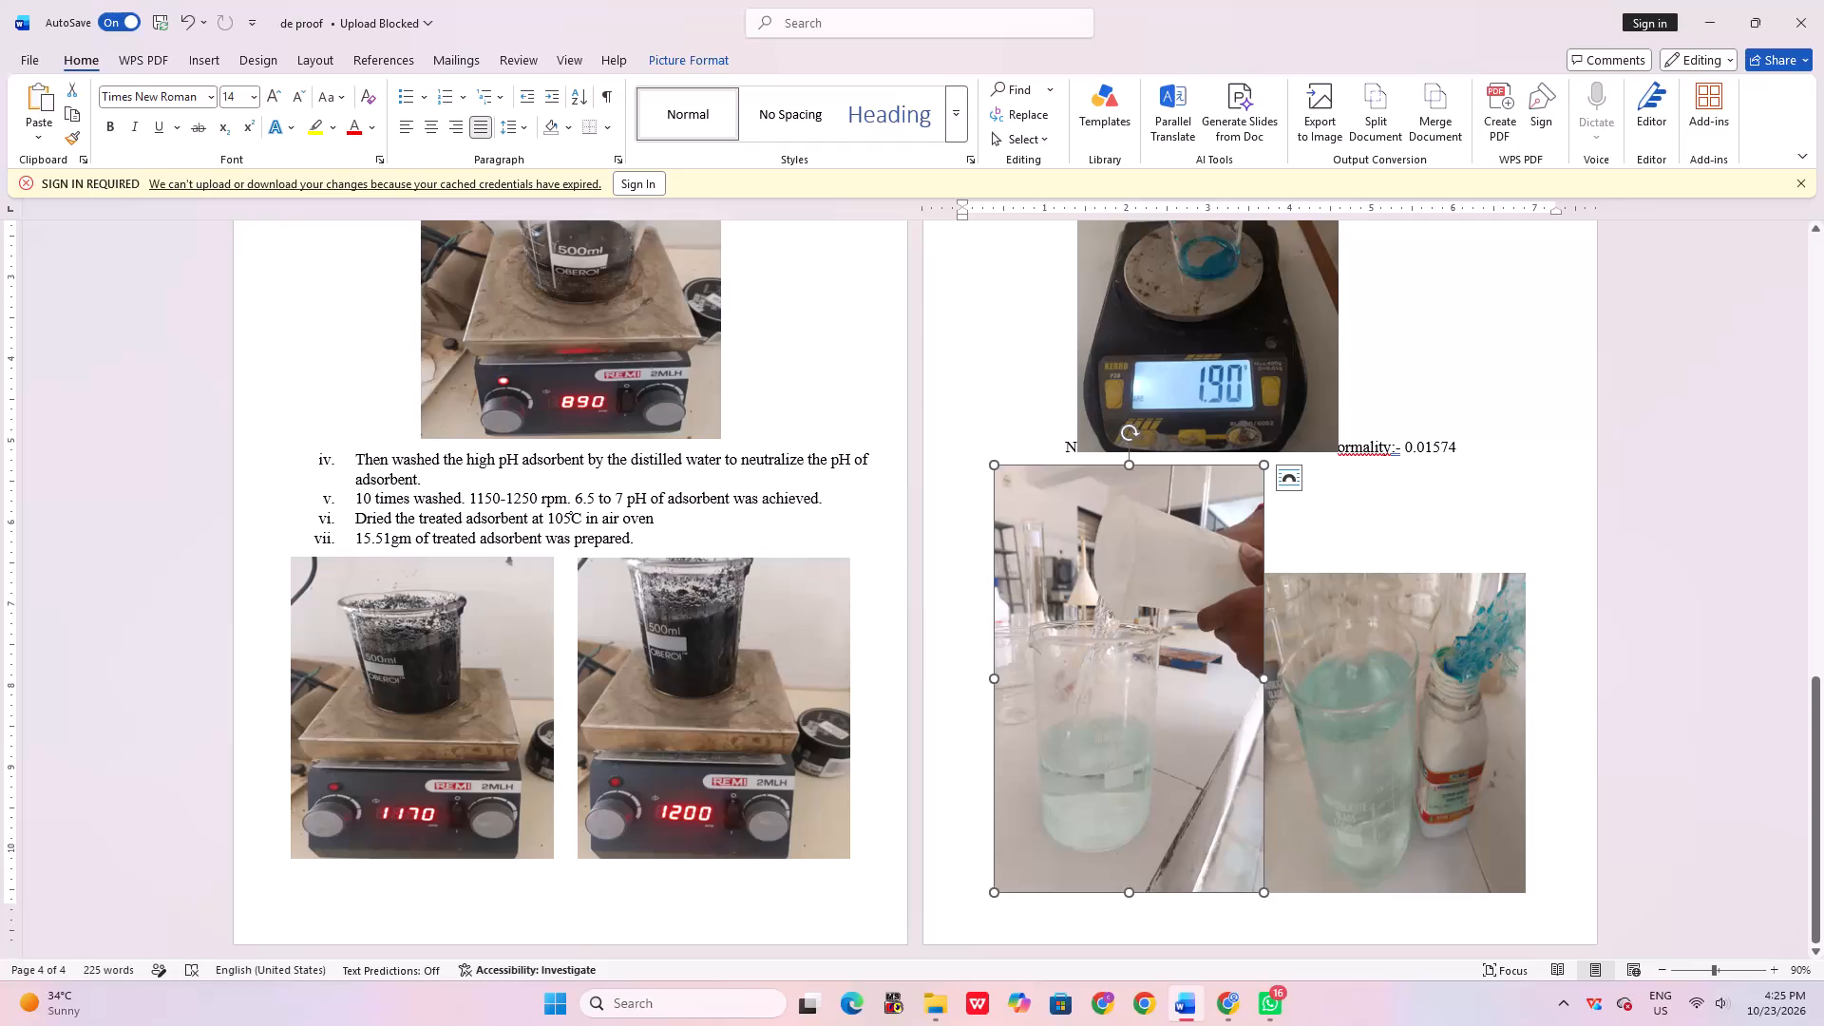
{"action": "scroll", "coordinate": [1264, 597], "scroll_direction": "down", "scroll_amount": 2}
{"action": "left_click", "coordinate": [186, 26]}
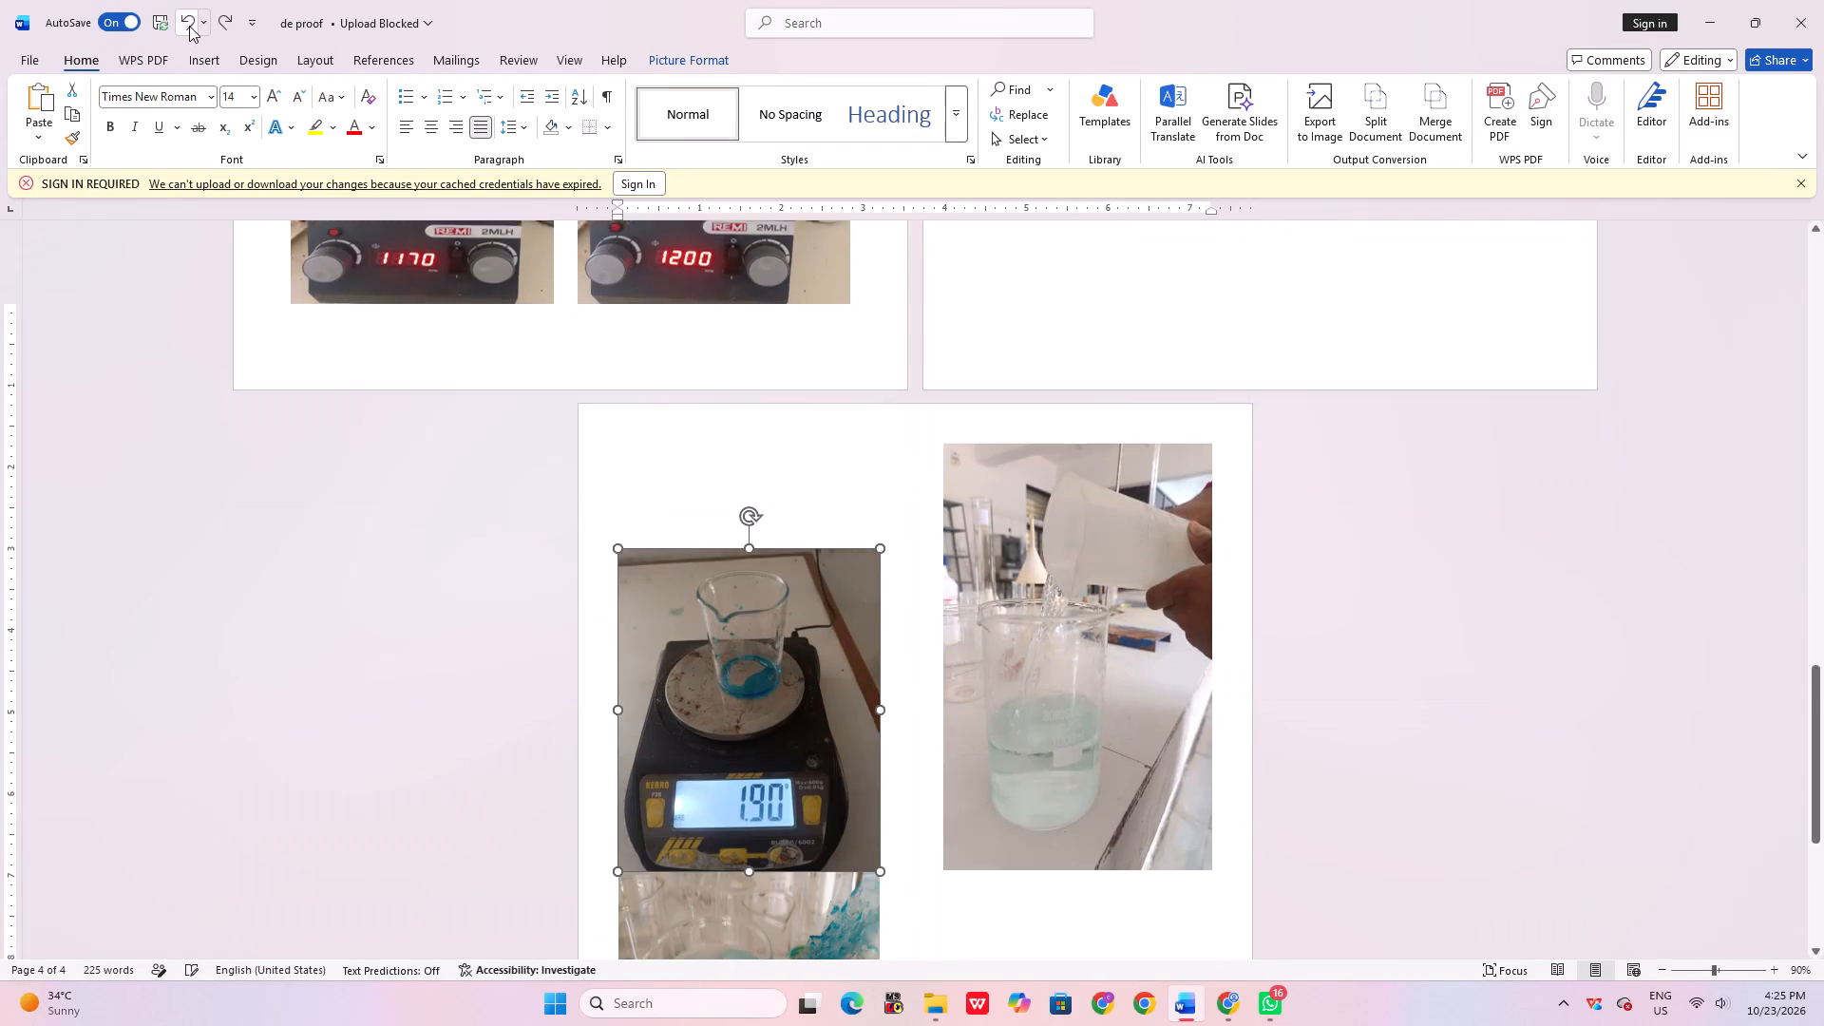
{"action": "left_click", "coordinate": [190, 26]}
{"action": "left_click", "coordinate": [194, 24]}
{"action": "left_click", "coordinate": [194, 24]}
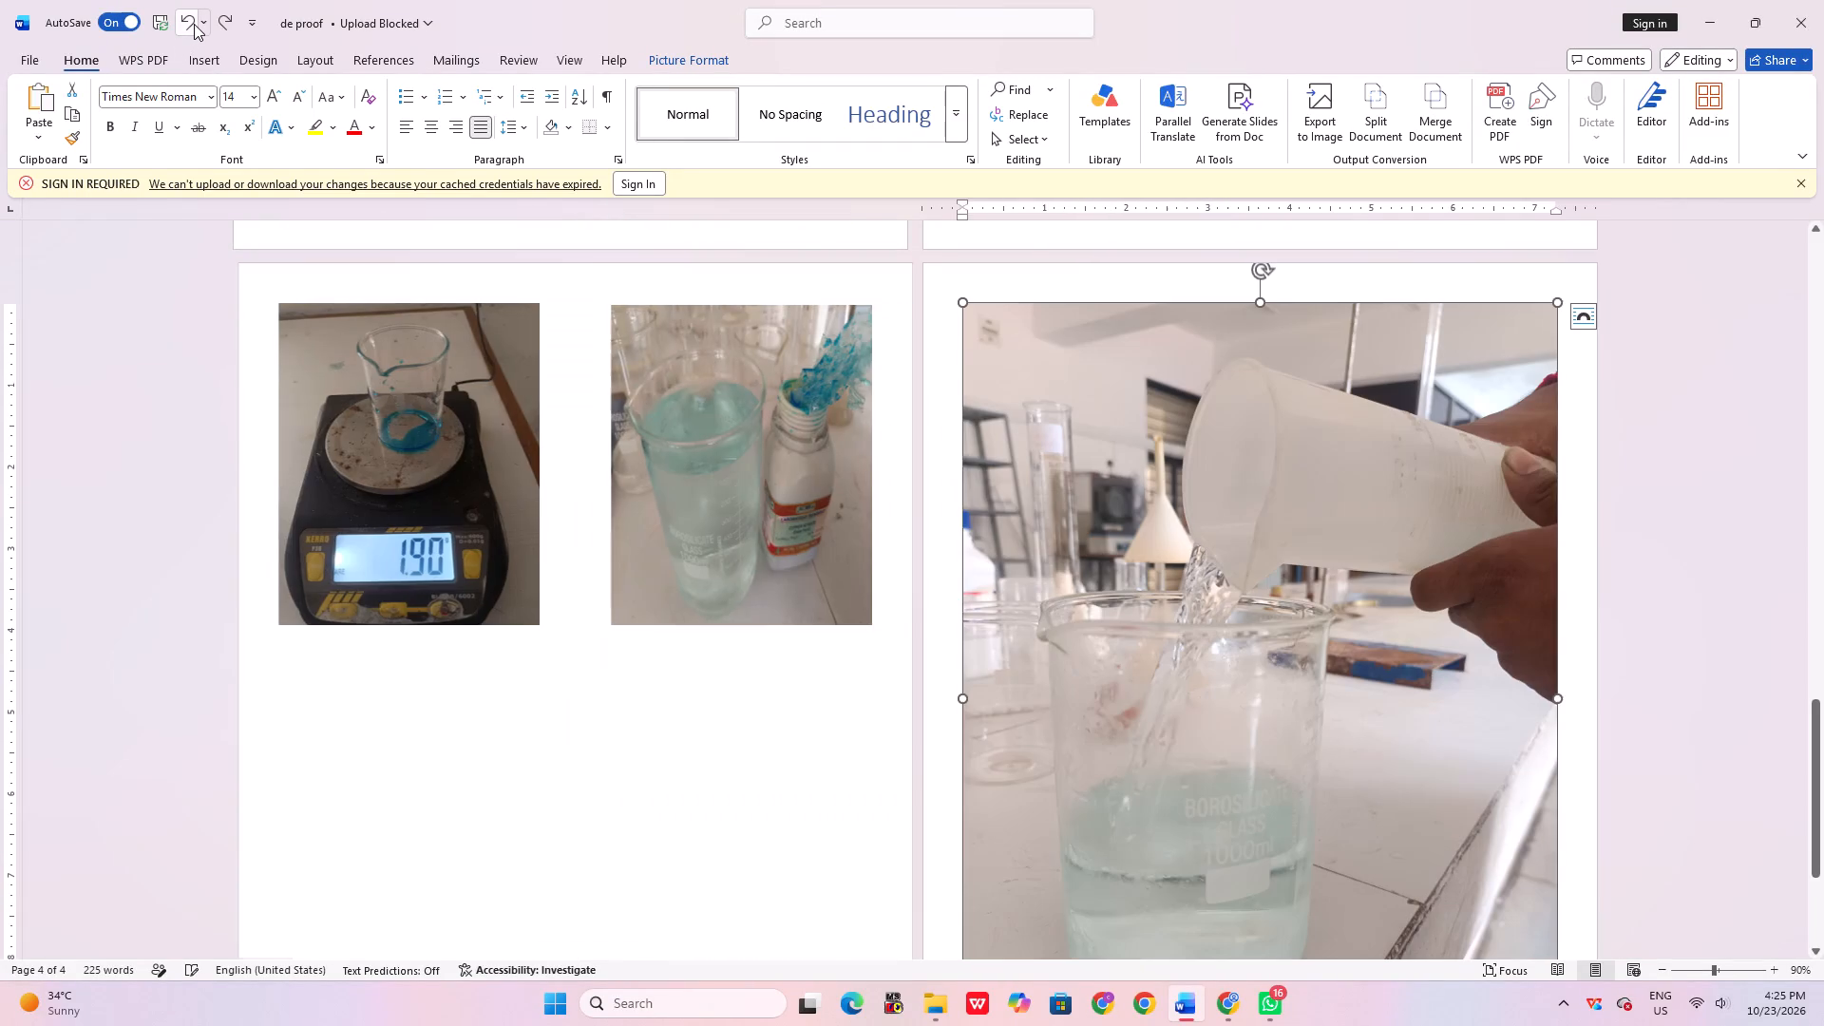
{"action": "left_click", "coordinate": [194, 24]}
{"action": "left_click", "coordinate": [194, 24]}
{"action": "left_click", "coordinate": [196, 24]}
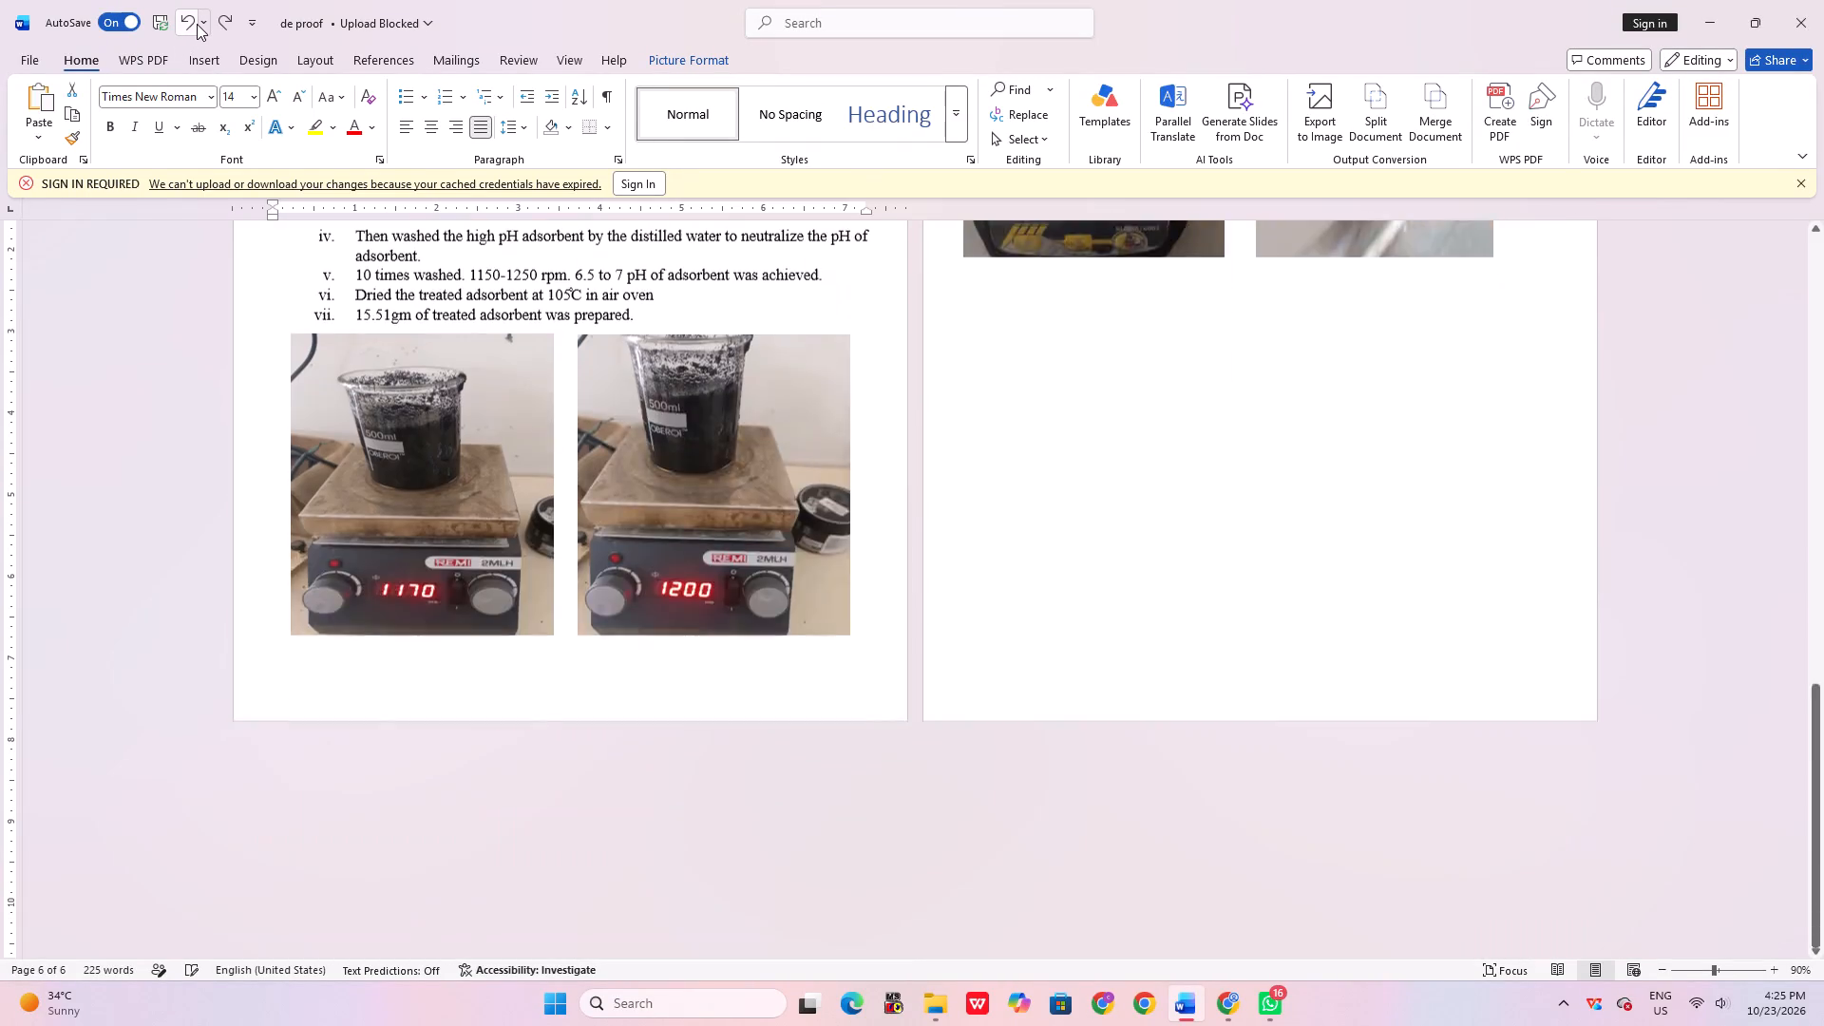
Replace the blurred pouring photo beside the balance photo with the picture "WhatsApp Image 2026-10-23 at 4.15.24 PM" from the Pictures folder.
{"action": "left_click", "coordinate": [1453, 474]}
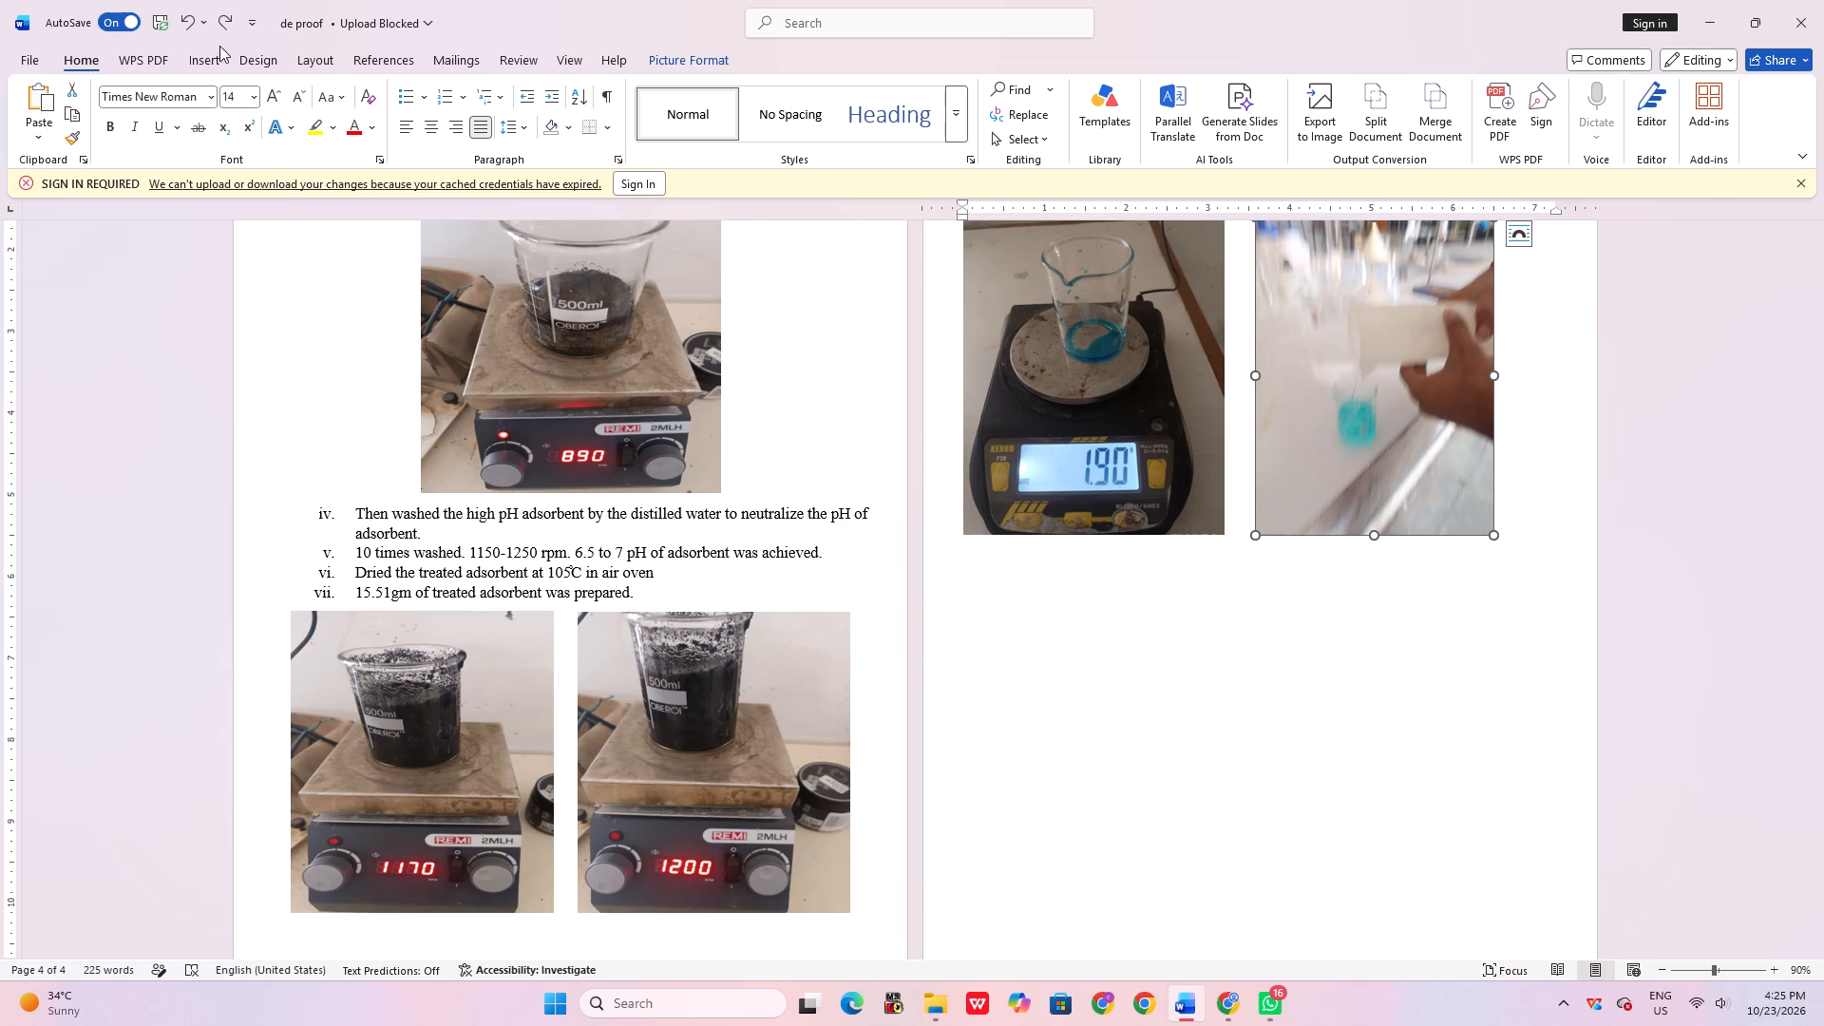
{"action": "left_click", "coordinate": [199, 58]}
{"action": "left_click", "coordinate": [243, 123]}
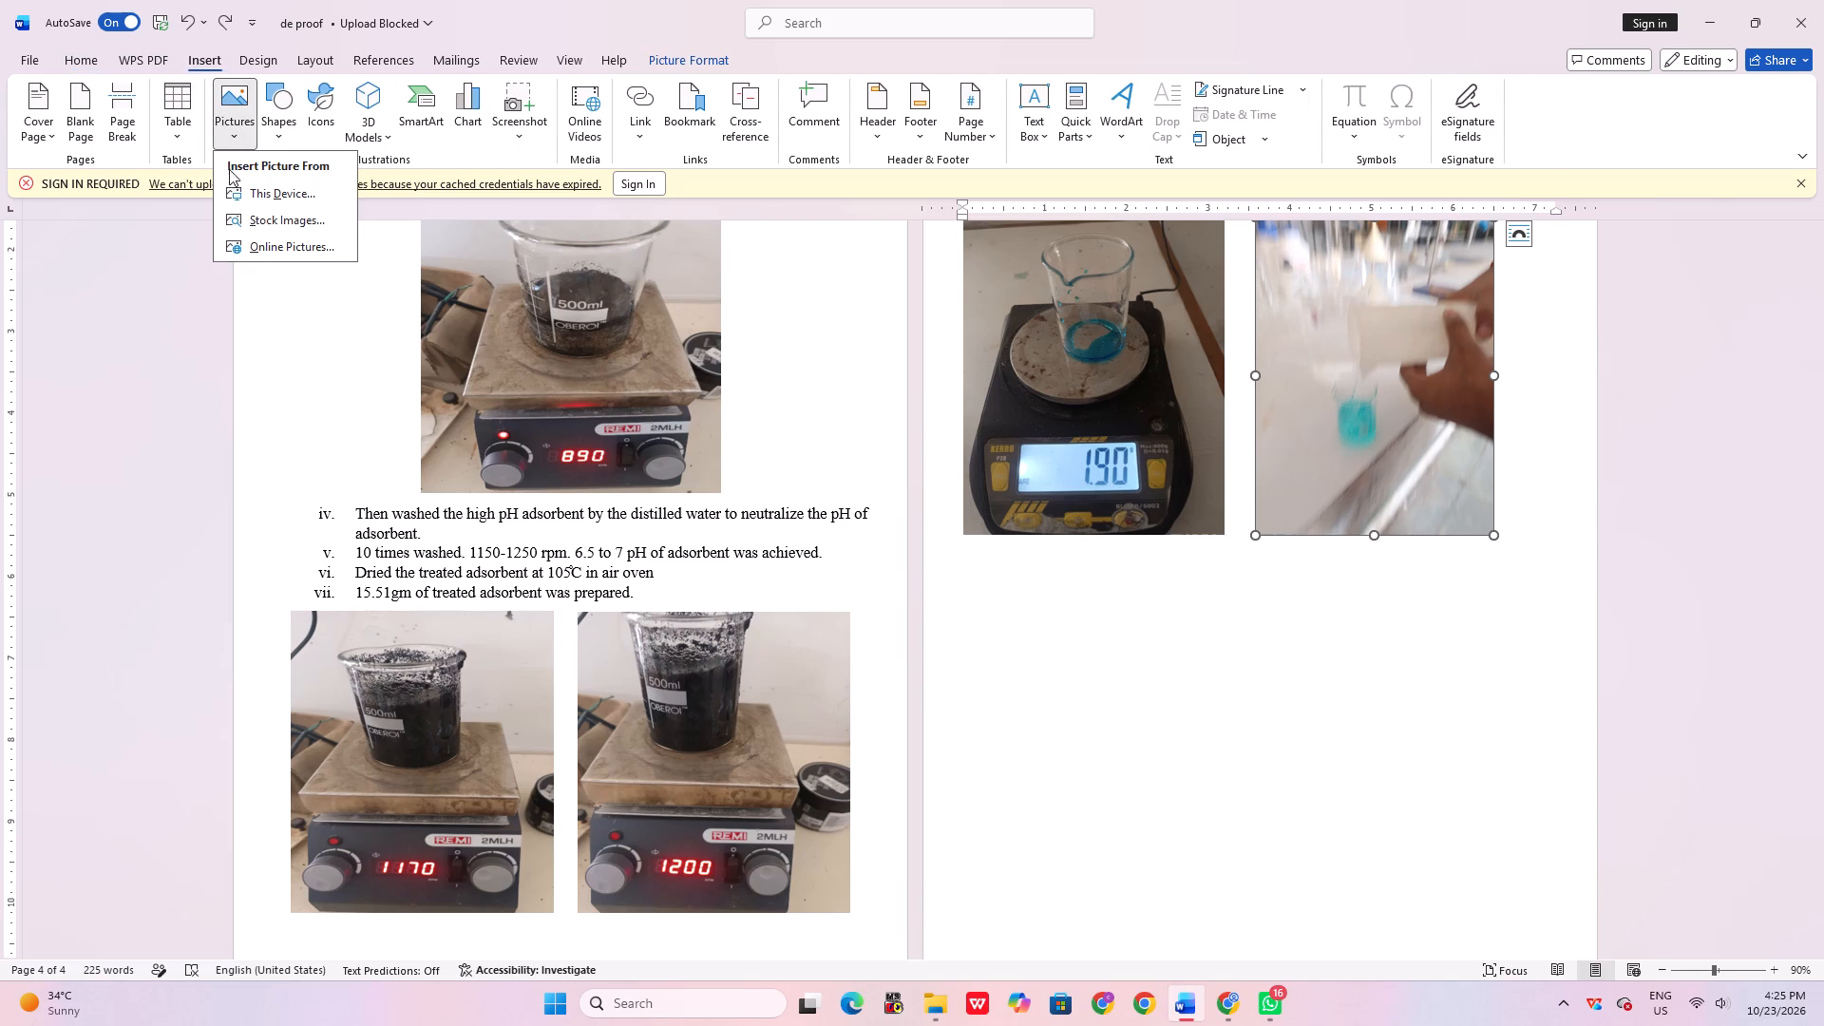
{"action": "left_click", "coordinate": [256, 195]}
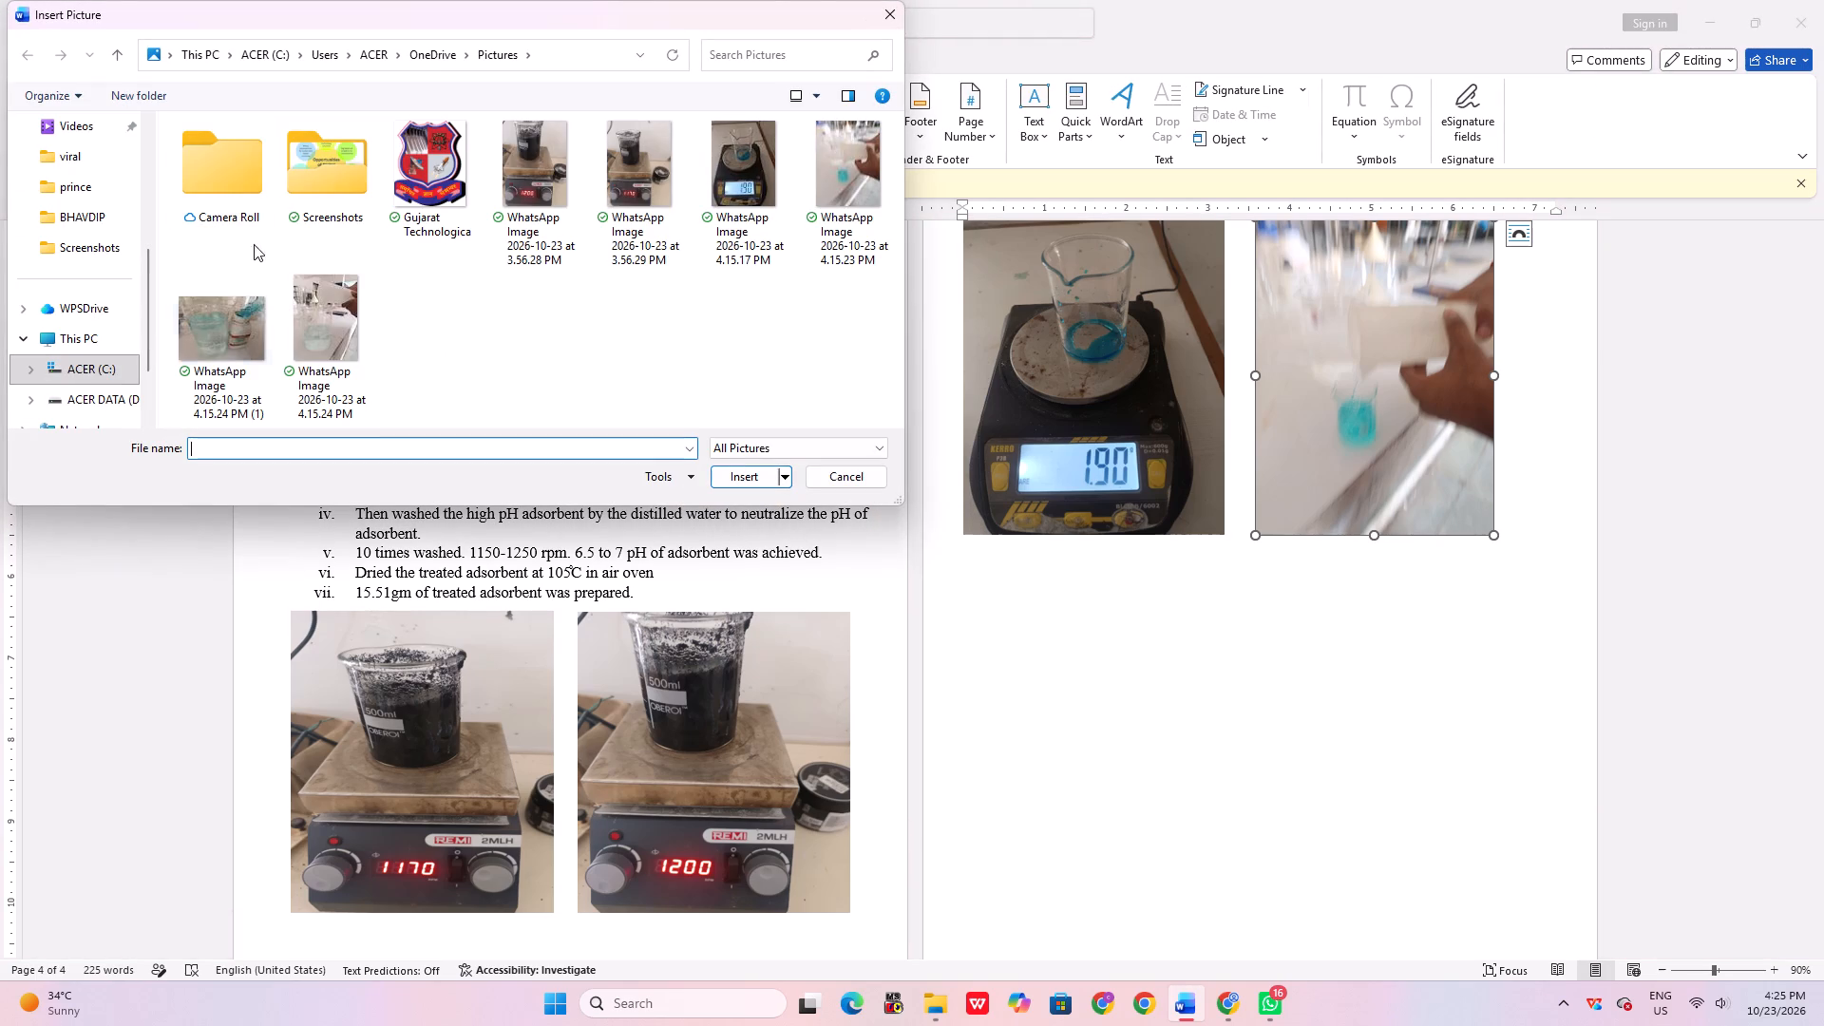
{"action": "left_click", "coordinate": [300, 330]}
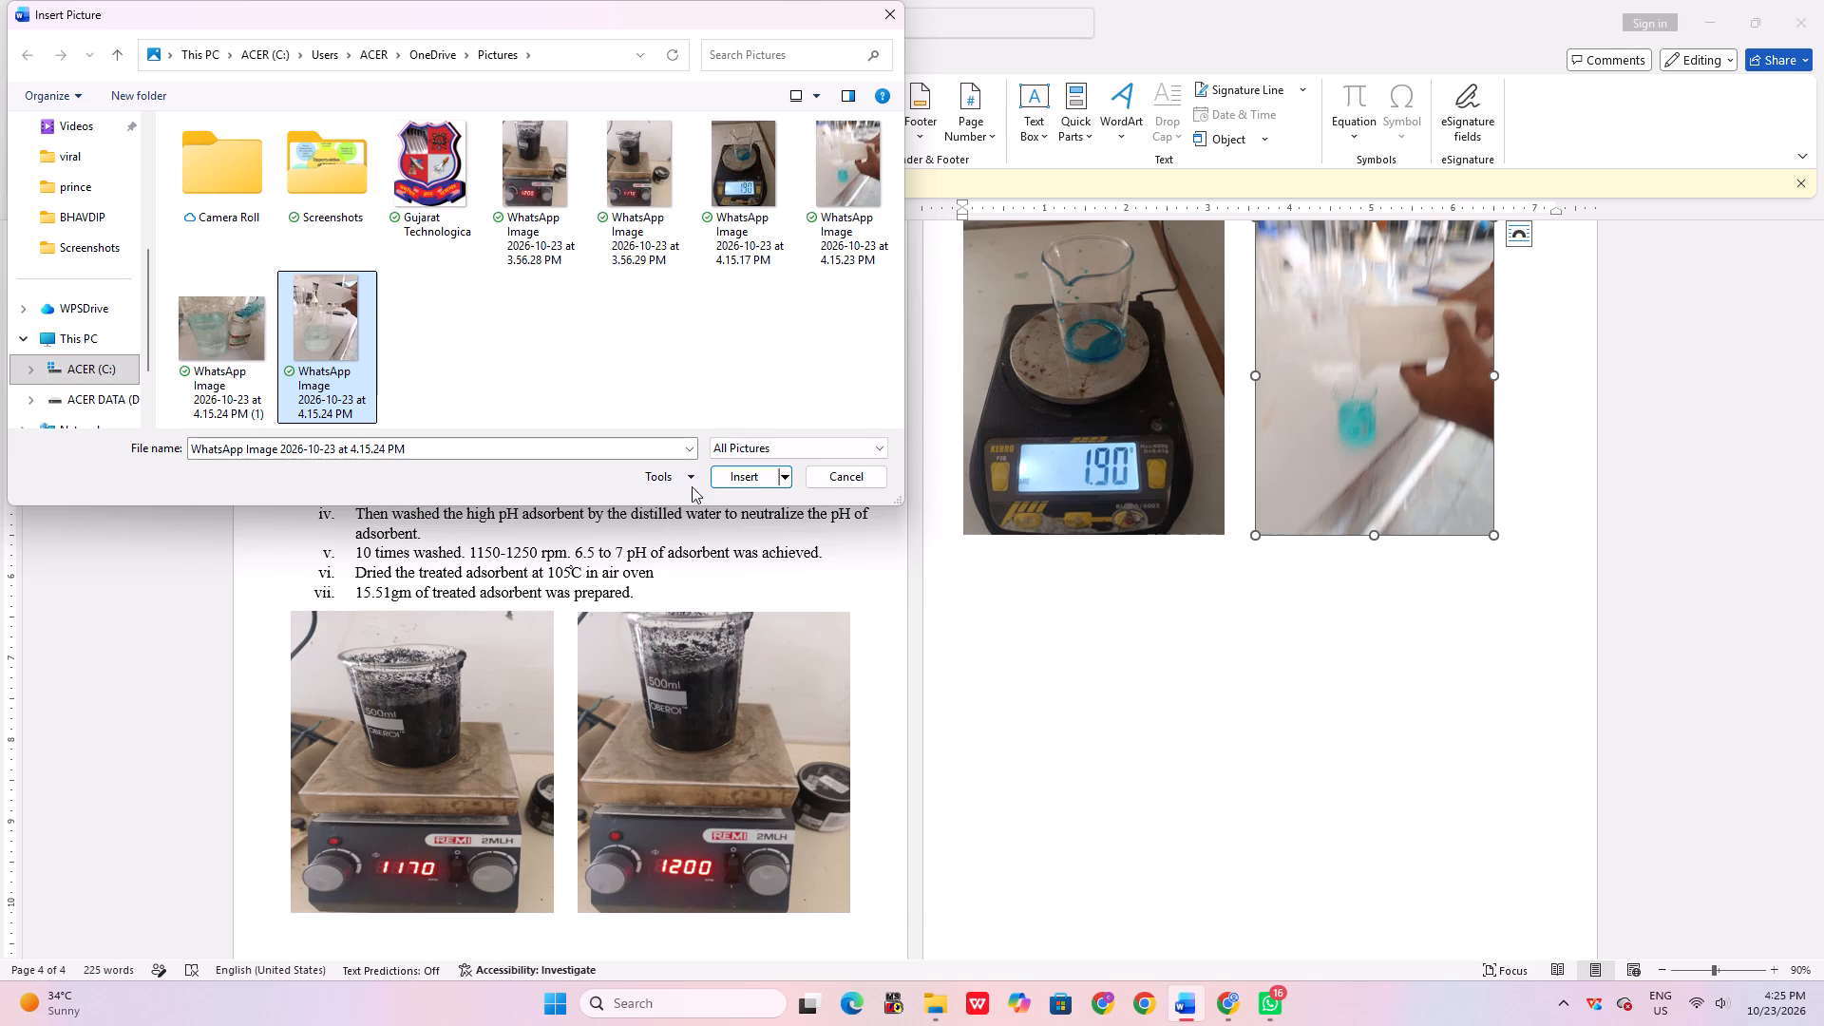
{"action": "left_click", "coordinate": [751, 484]}
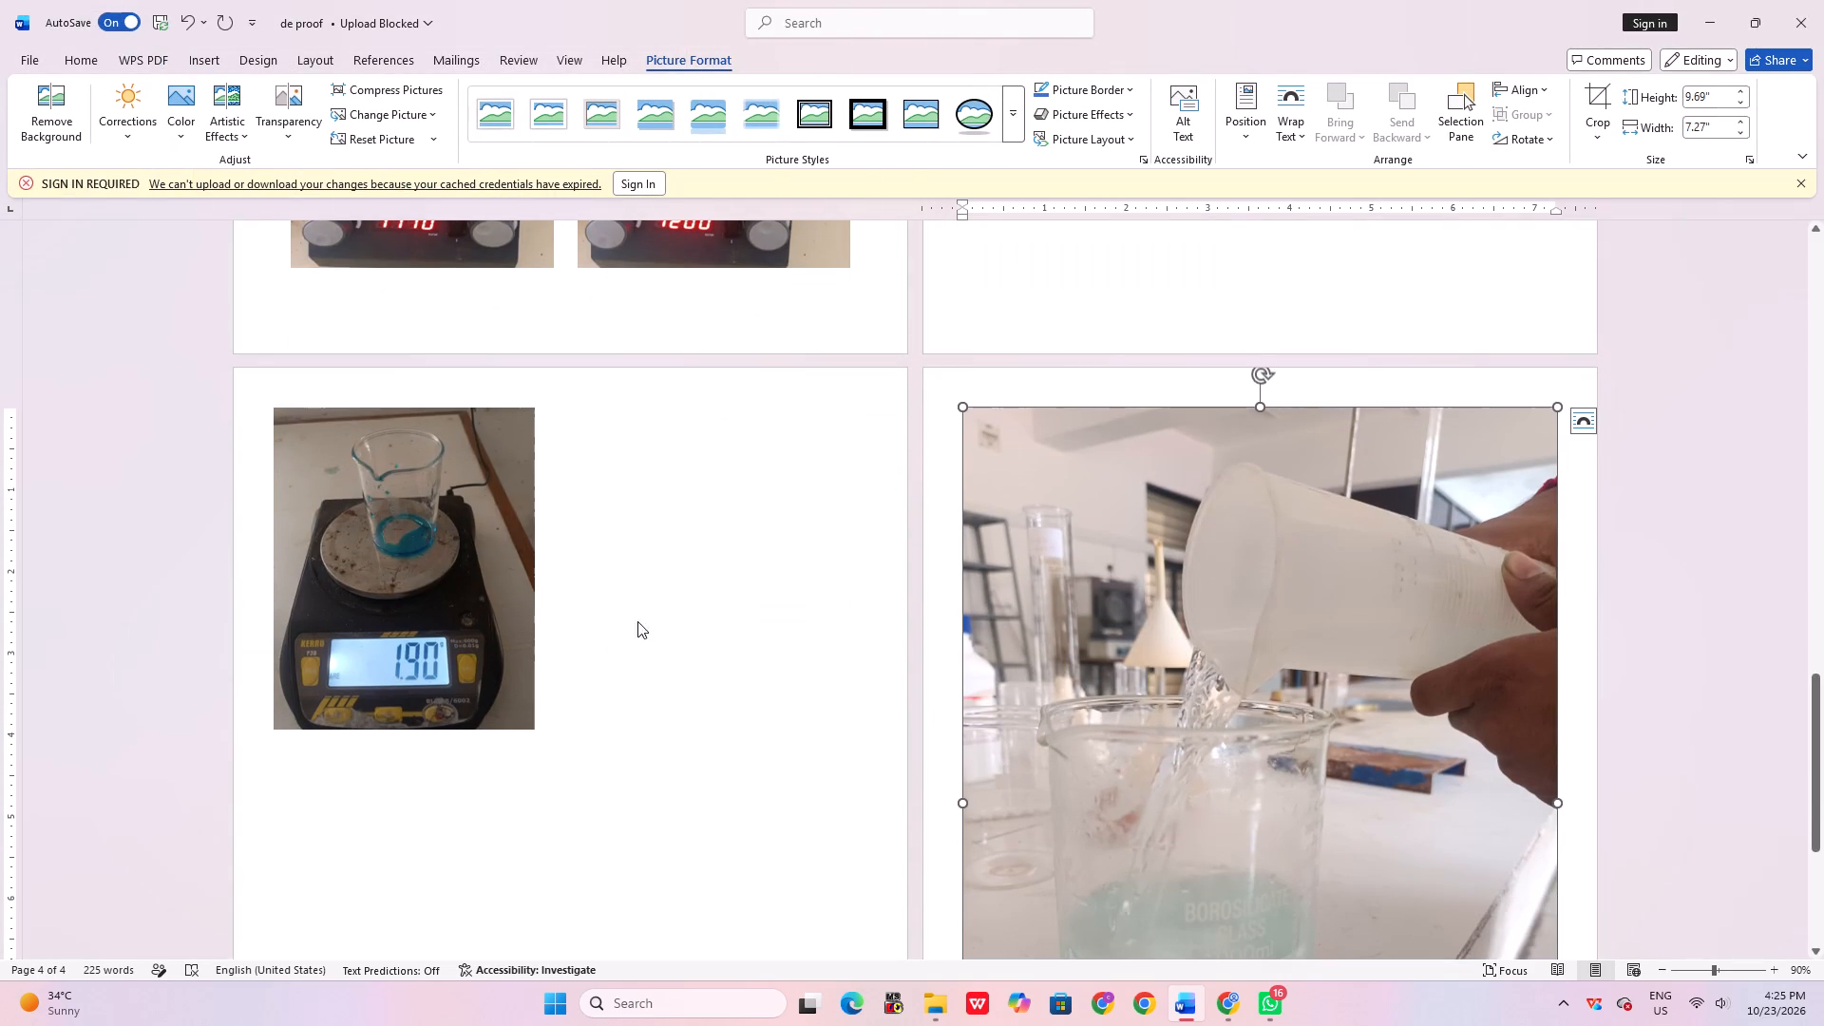
Shrink the new pouring photo to about 3.92" high by 3.57" wide so it sits level beside the balance photo.
{"action": "scroll", "coordinate": [1587, 1025], "scroll_direction": "down", "scroll_amount": 12}
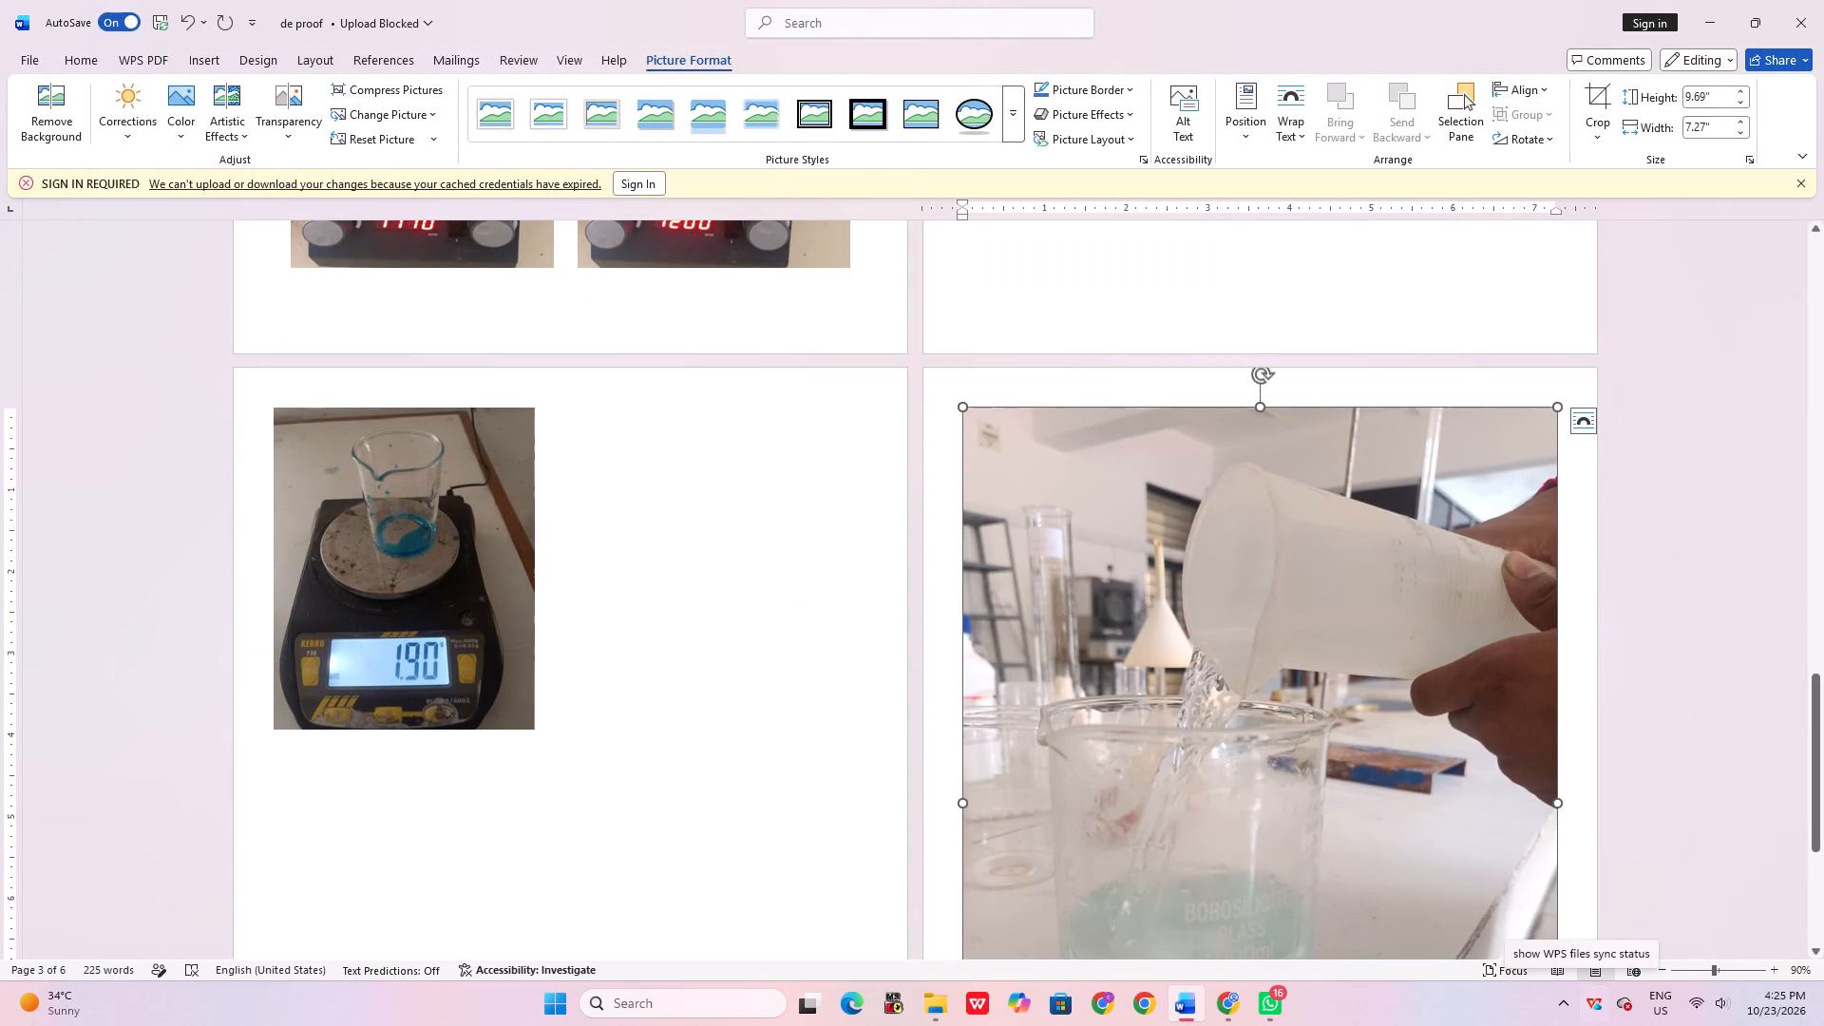
{"action": "scroll", "coordinate": [1349, 538], "scroll_direction": "down", "scroll_amount": 18}
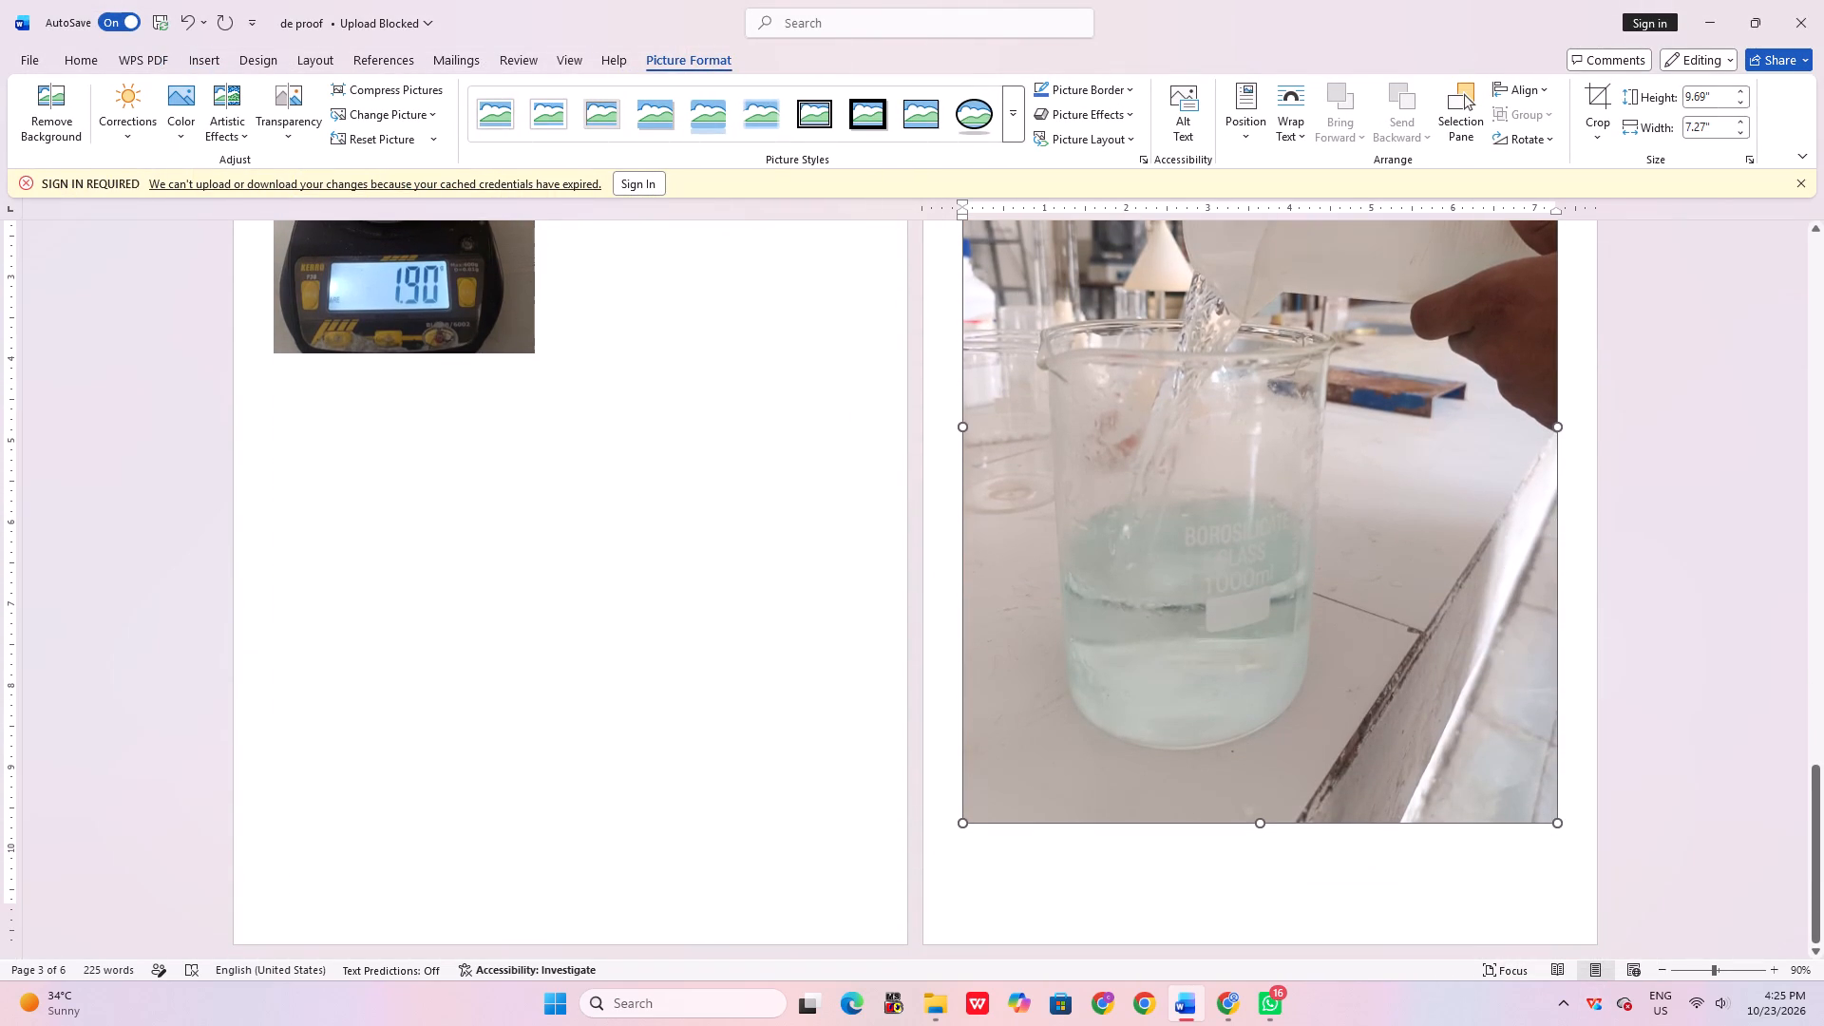
{"action": "left_click", "coordinate": [1255, 822]}
{"action": "left_click_drag", "start_coordinate": [1263, 815], "coordinate": [1252, 829]}
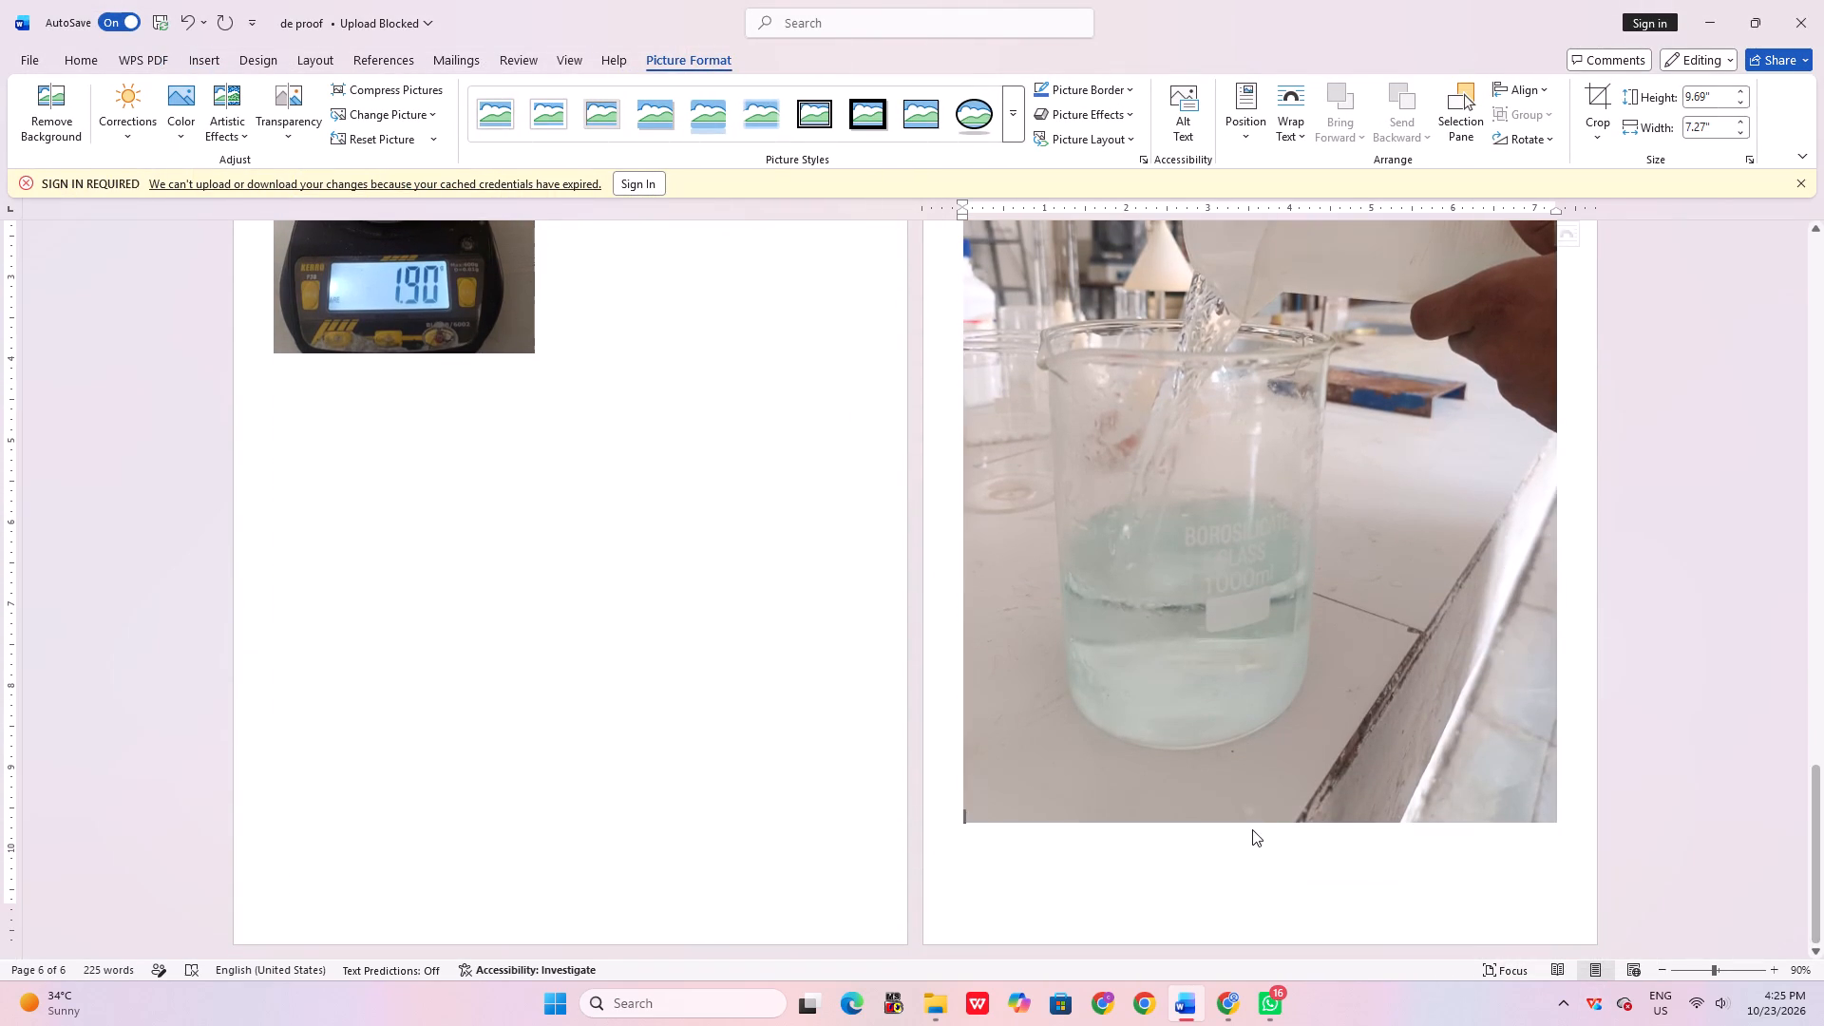
{"action": "left_click_drag", "start_coordinate": [1259, 824], "coordinate": [1208, 477]}
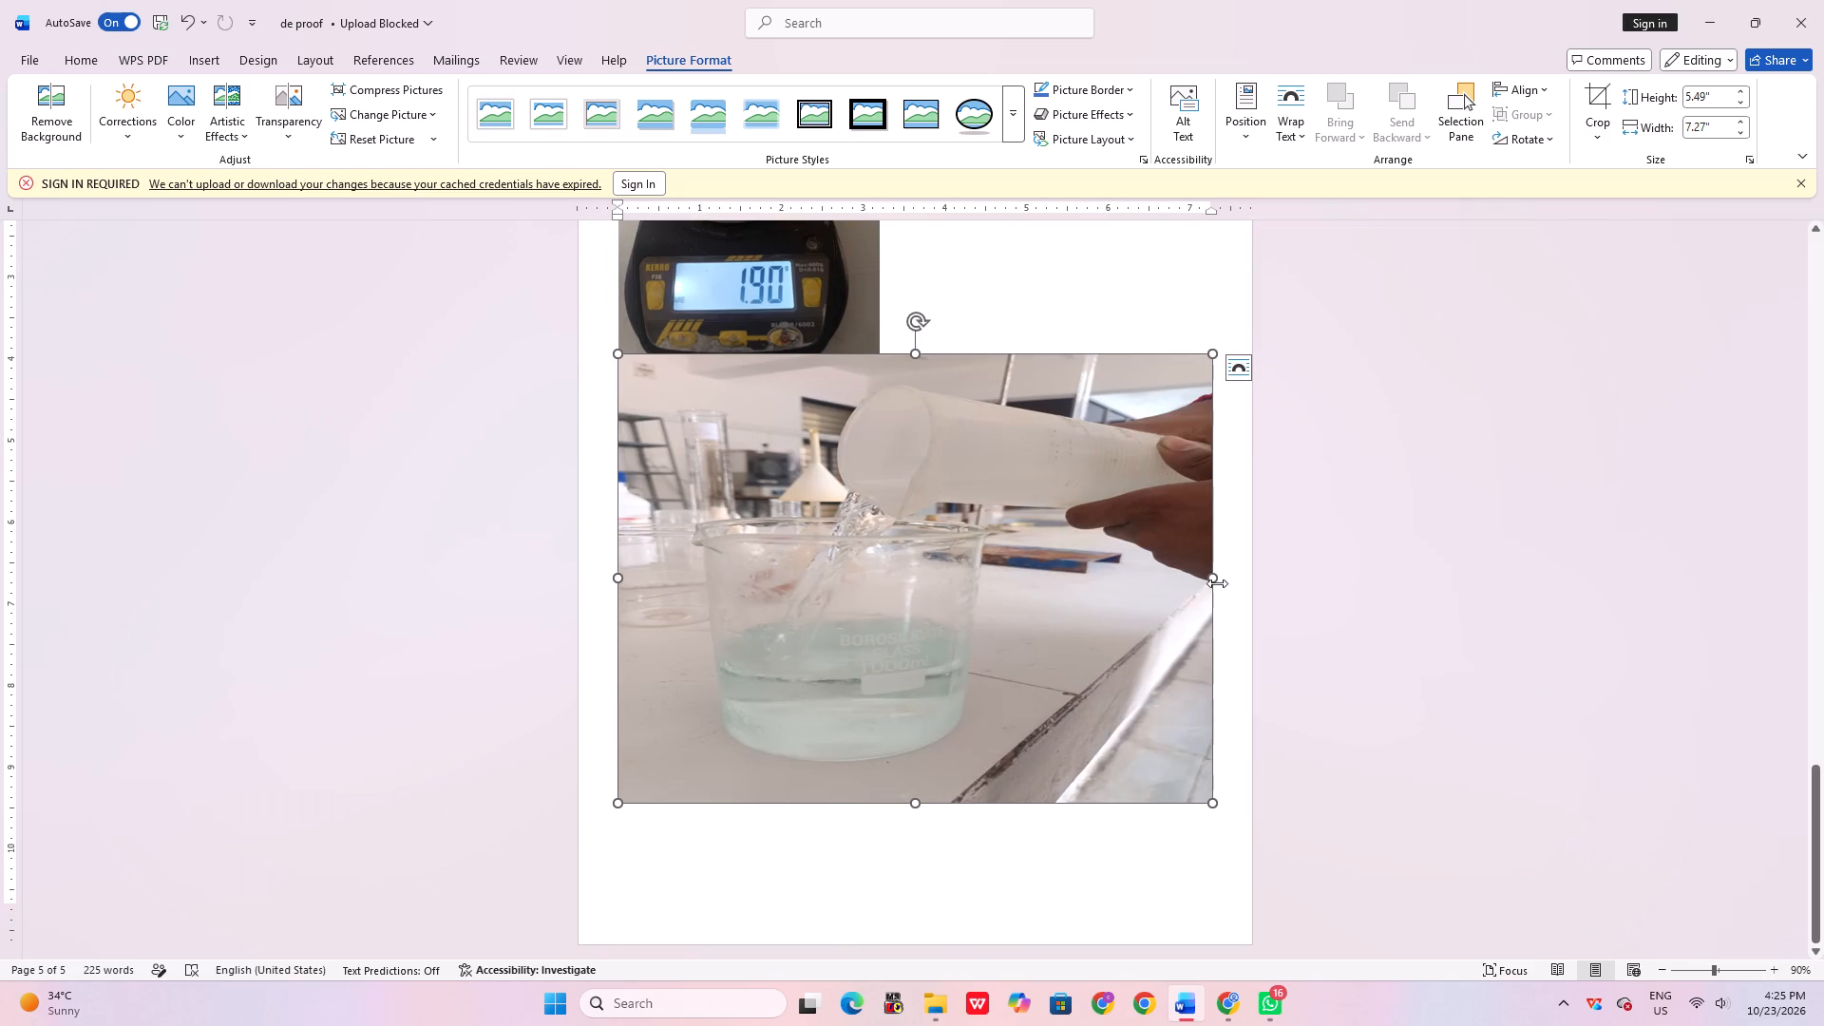
{"action": "left_click_drag", "start_coordinate": [1217, 583], "coordinate": [933, 593]}
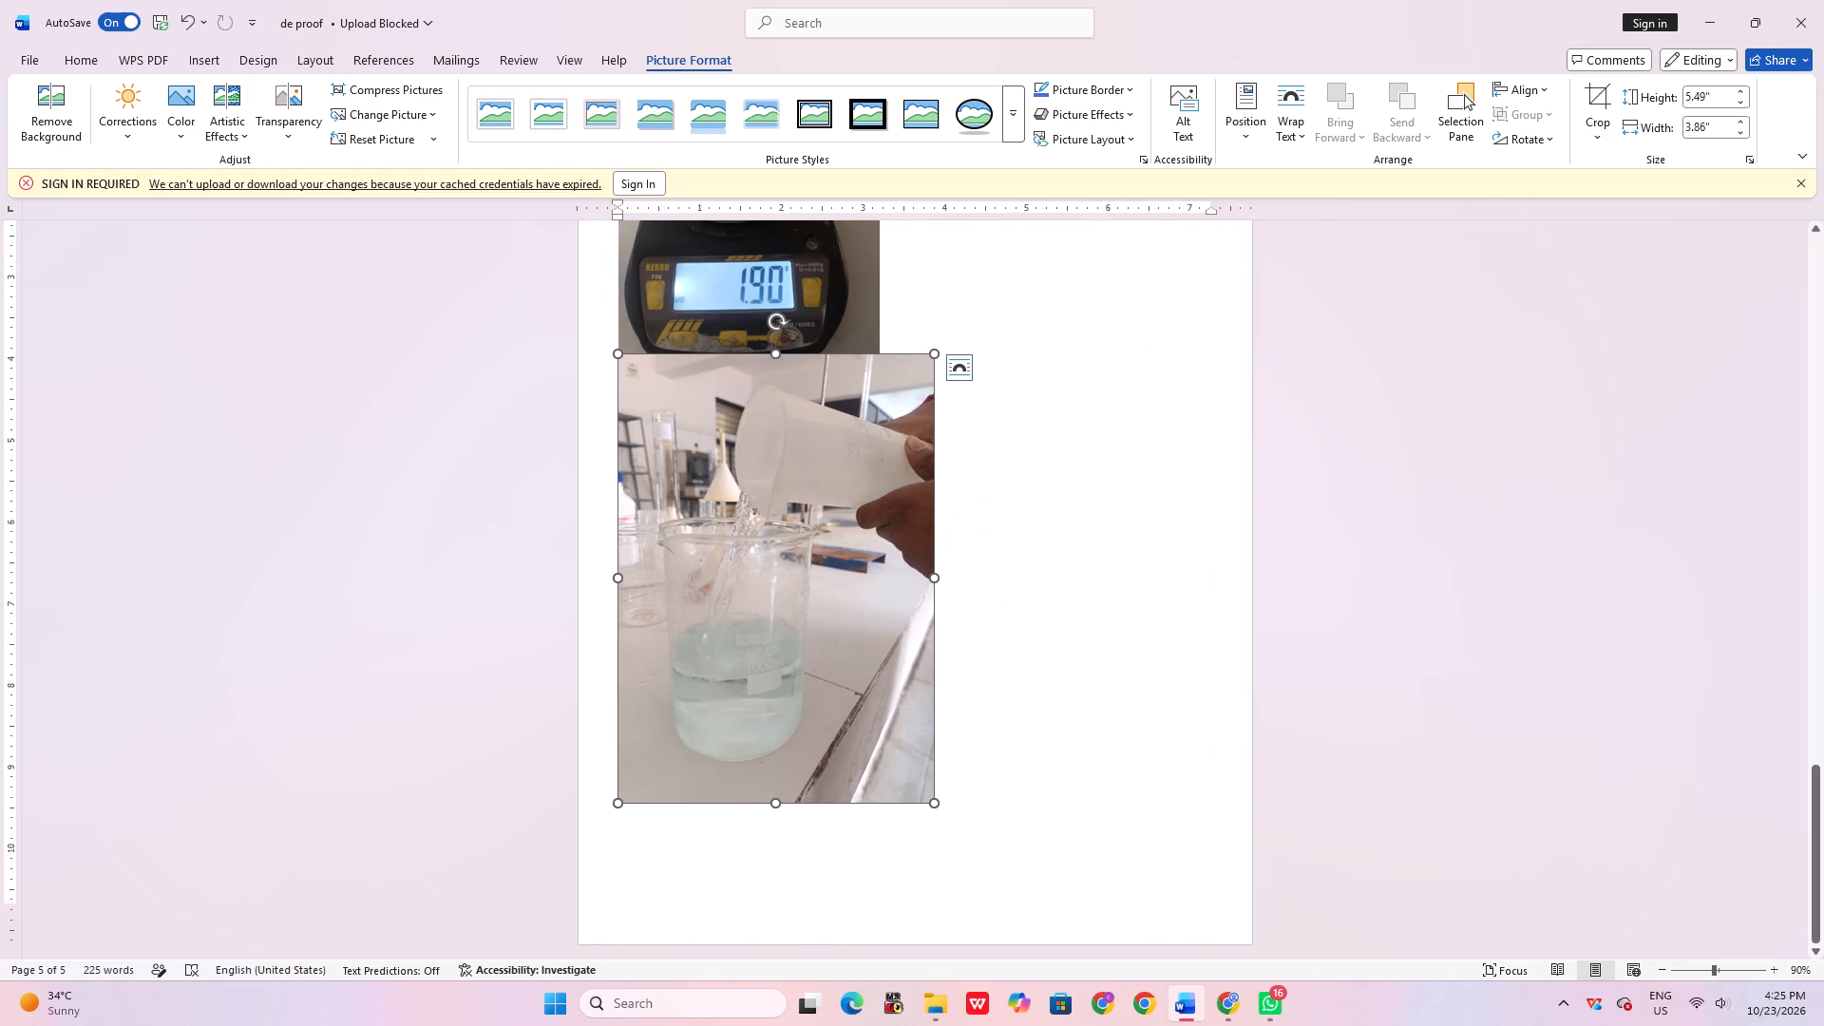
{"action": "left_click_drag", "start_coordinate": [774, 805], "coordinate": [789, 709]}
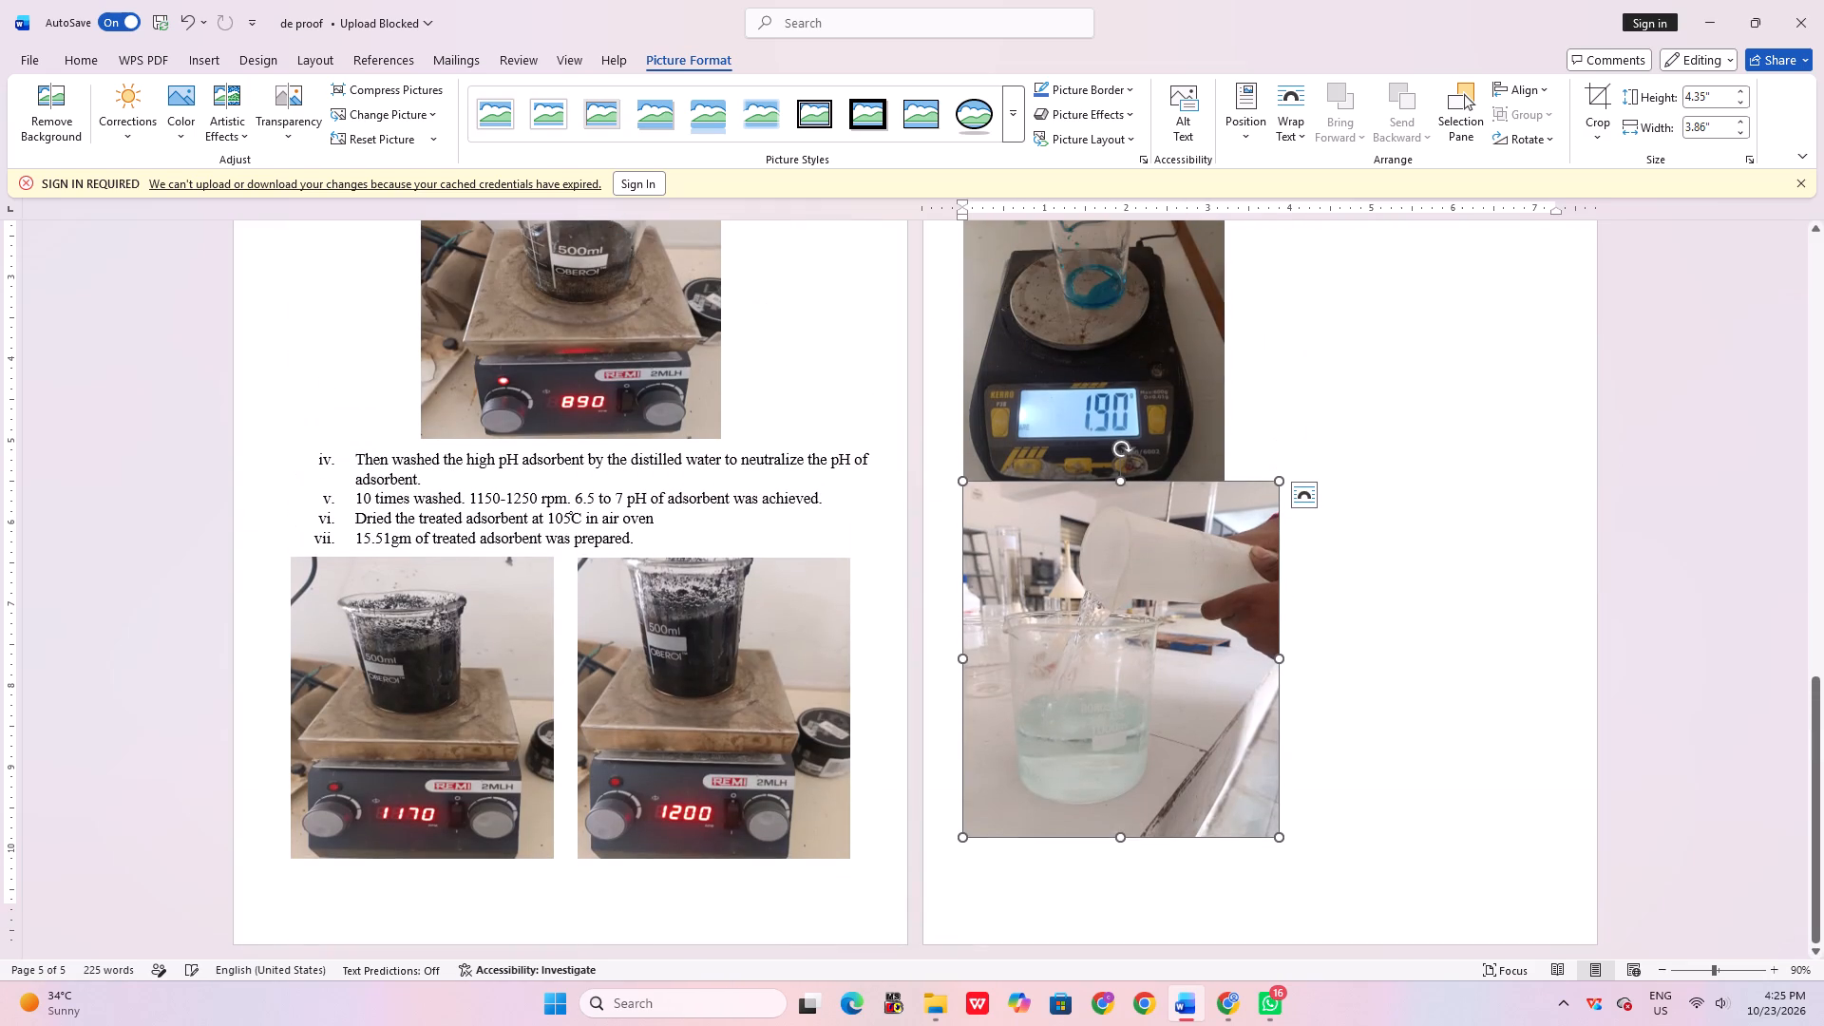
{"action": "left_click_drag", "start_coordinate": [965, 655], "coordinate": [987, 672]}
{"action": "scroll", "coordinate": [1156, 672], "scroll_direction": "up", "scroll_amount": 8}
{"action": "left_click", "coordinate": [1307, 630]}
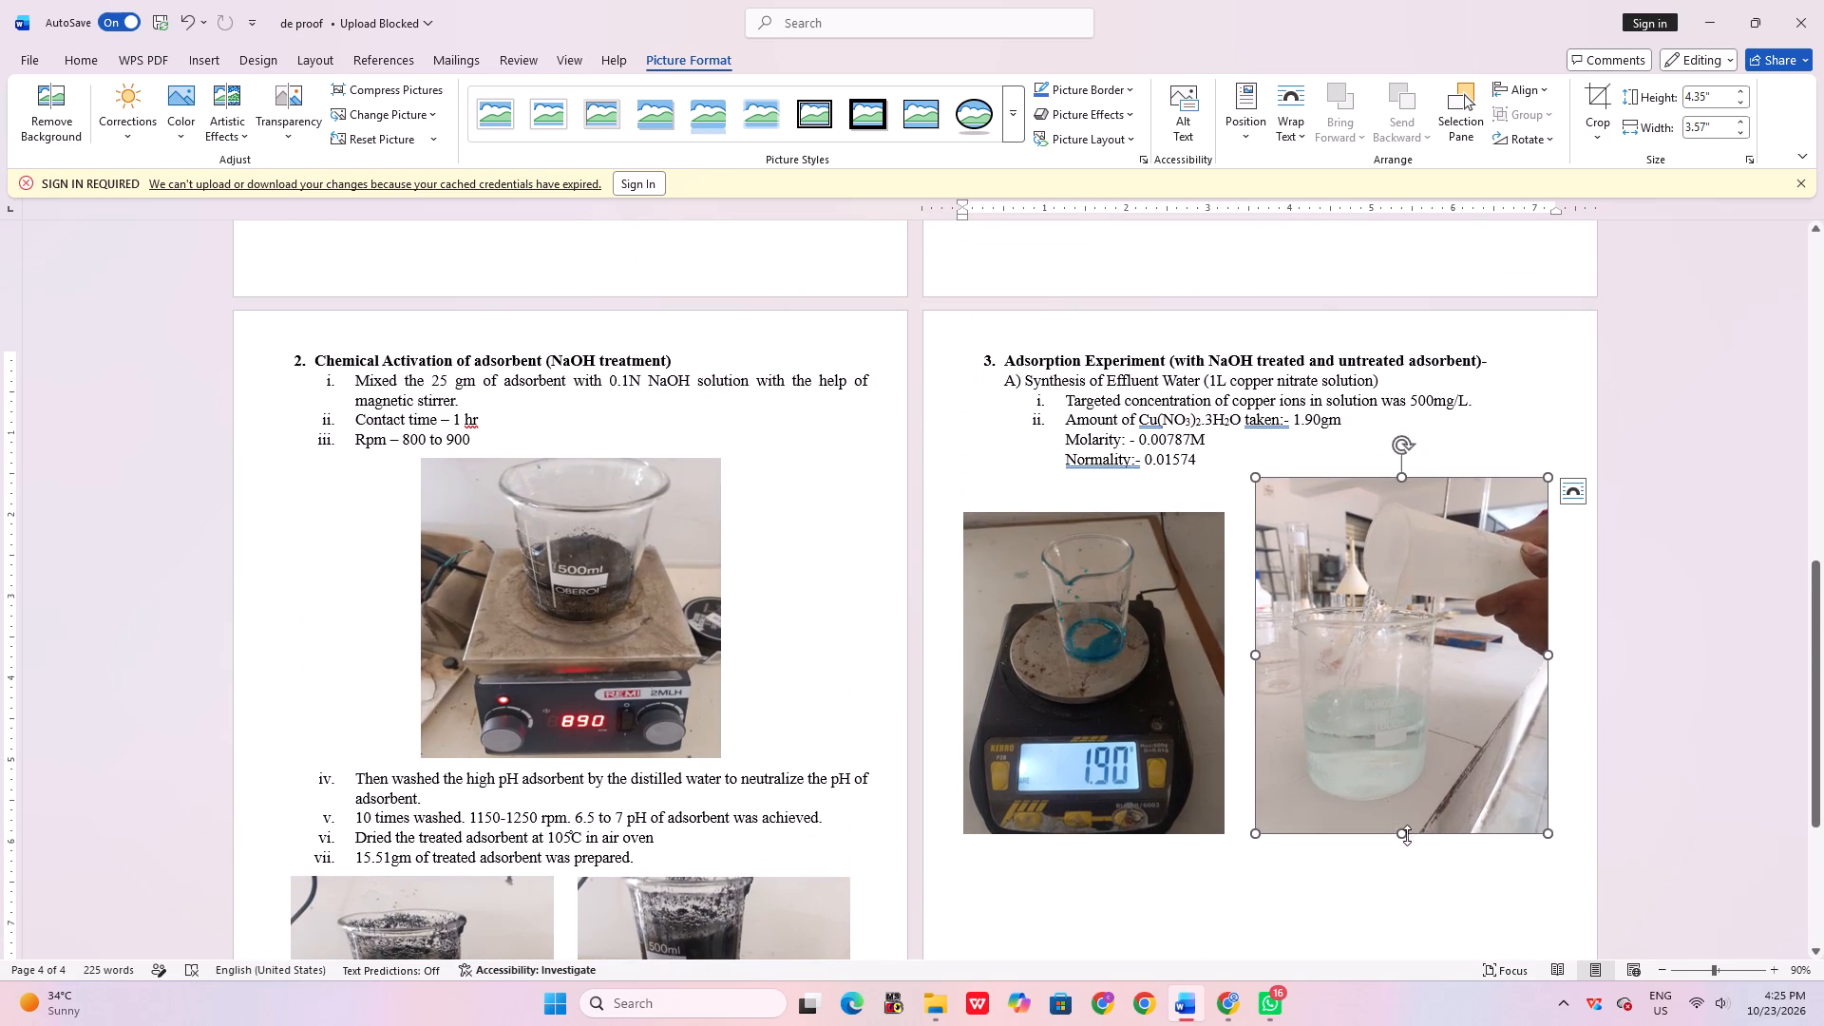
{"action": "left_click_drag", "start_coordinate": [1398, 831], "coordinate": [1398, 809]}
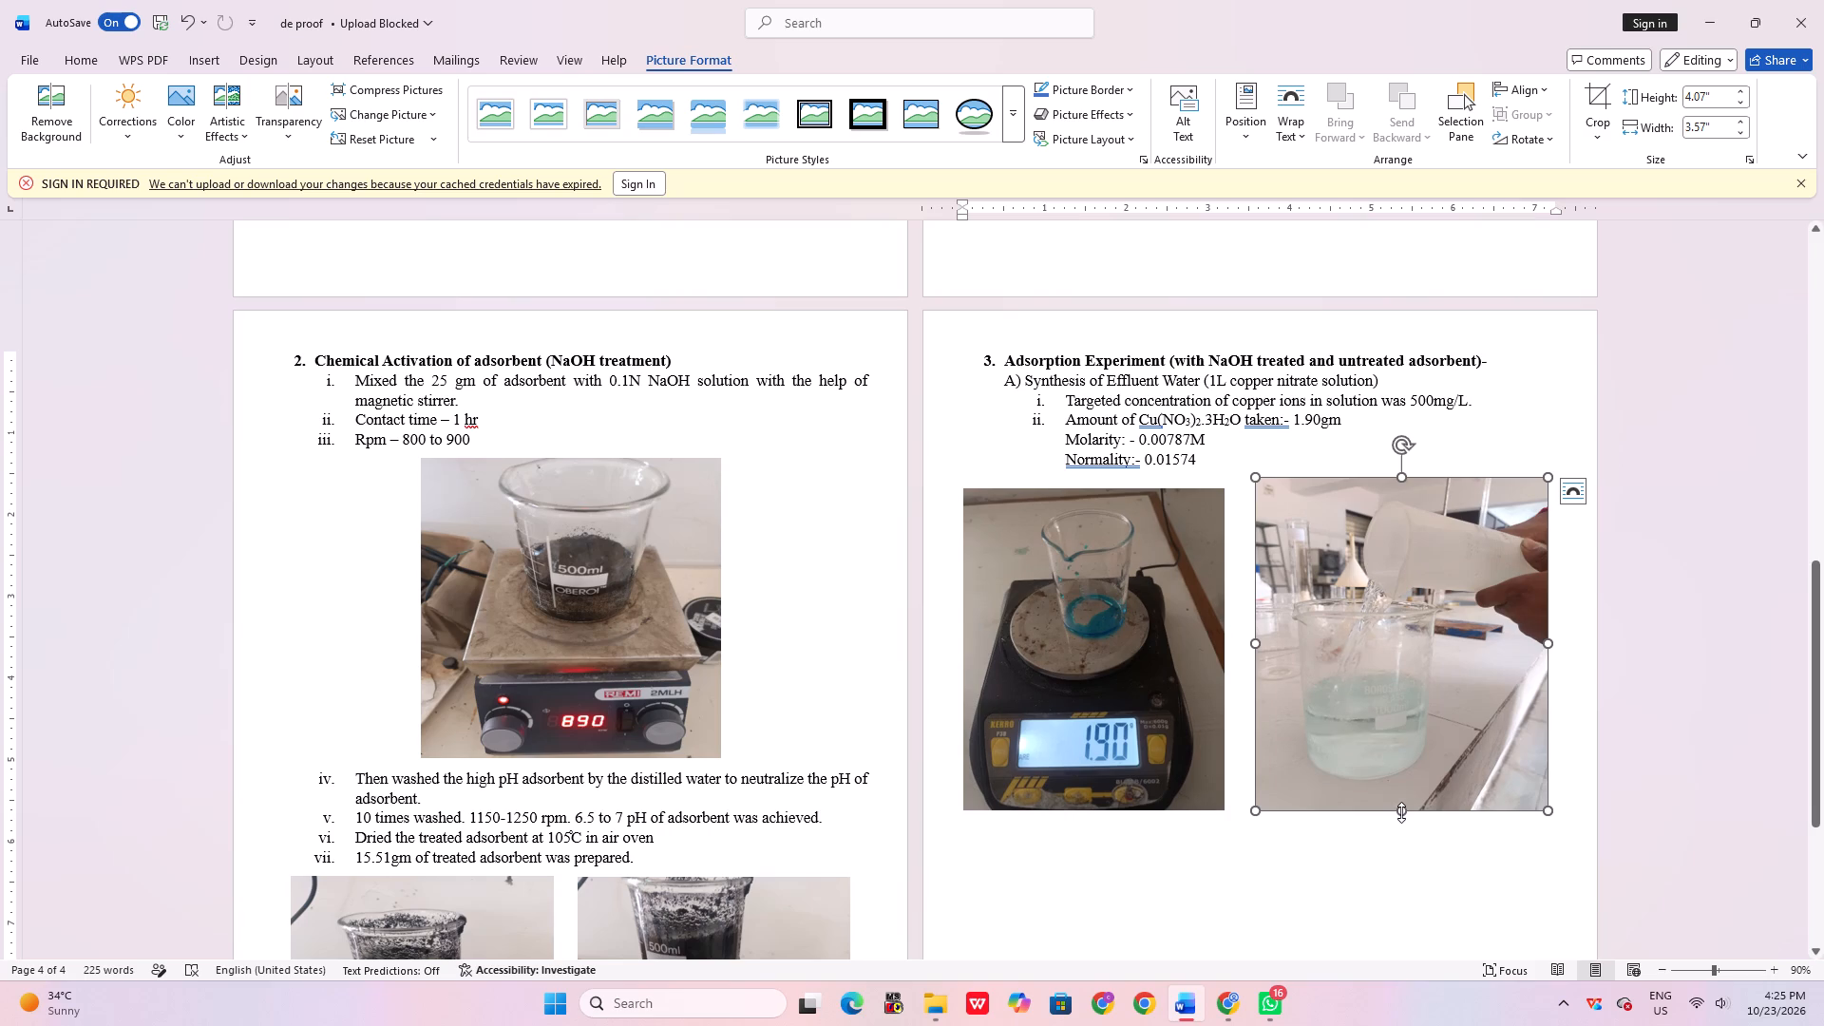
{"action": "left_click_drag", "start_coordinate": [1401, 812], "coordinate": [1401, 798]}
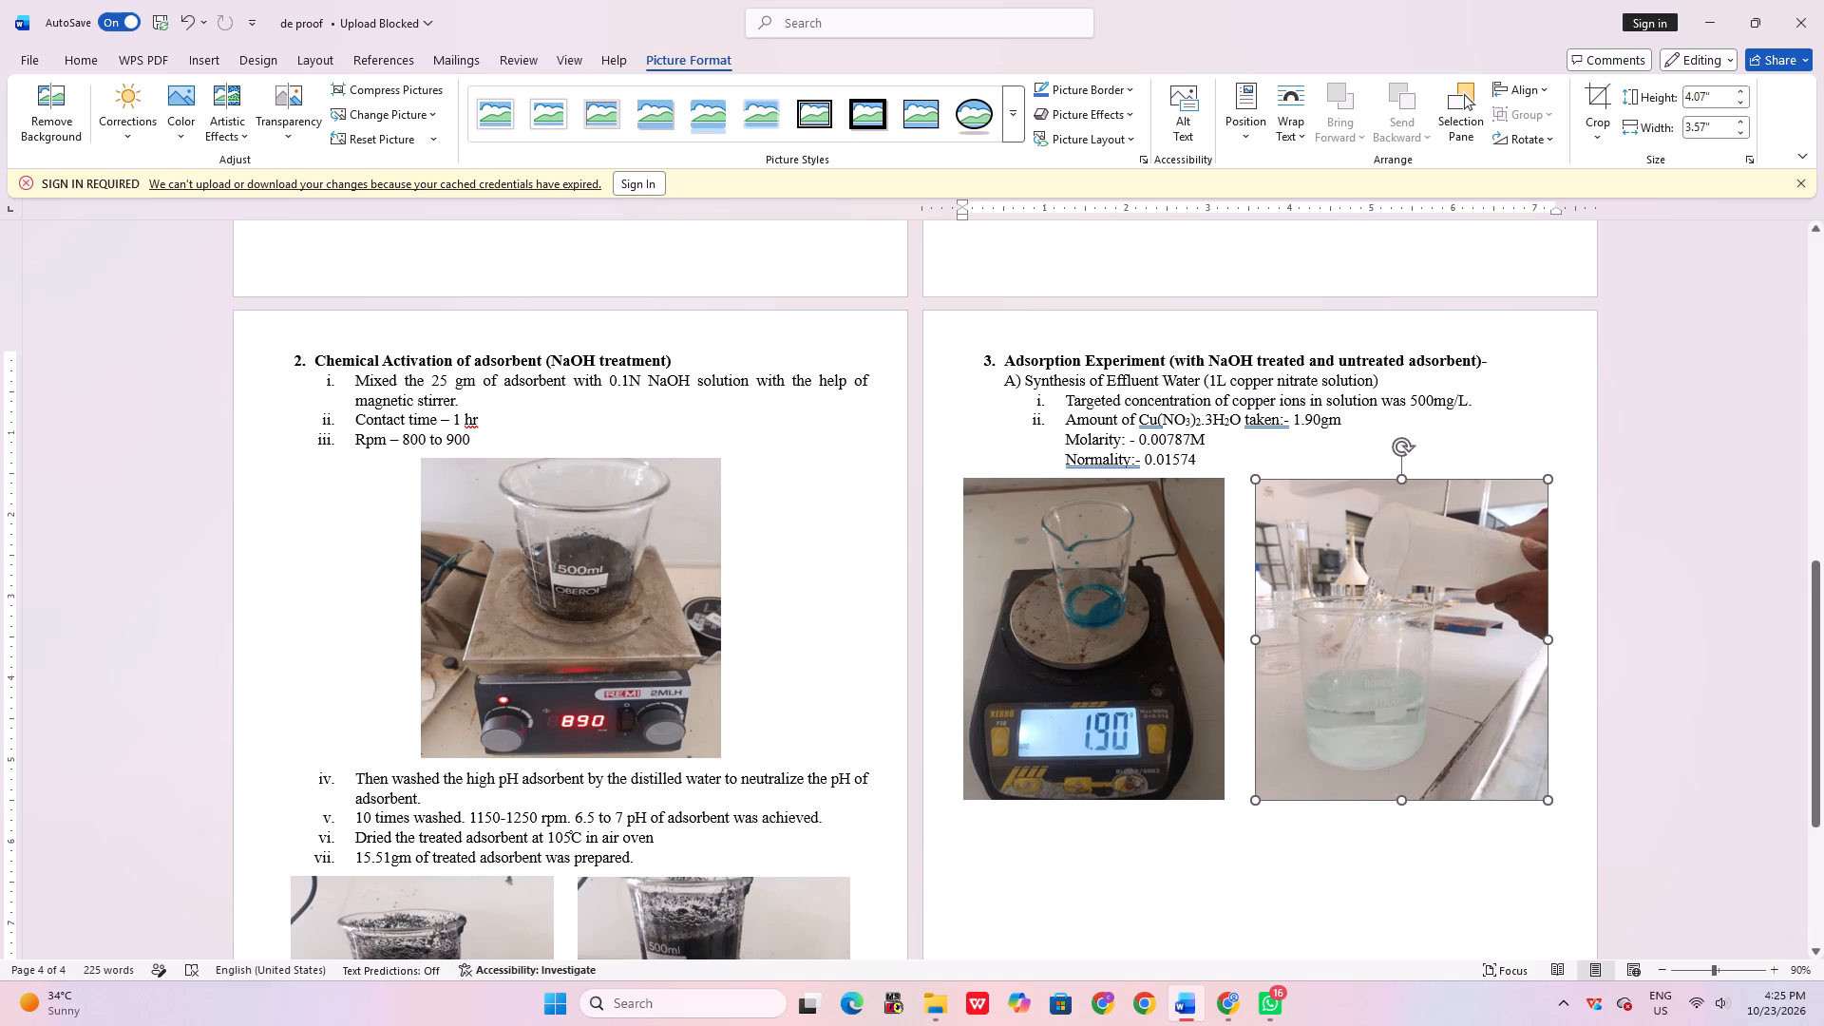
Insert the picture "WhatsApp Image 2026-10-23 at 4.15.24 PM (1)" from the Pictures folder below the two section 3A photos.
{"action": "scroll", "coordinate": [1374, 801], "scroll_direction": "down", "scroll_amount": 14}
{"action": "scroll", "coordinate": [1212, 702], "scroll_direction": "up", "scroll_amount": 7}
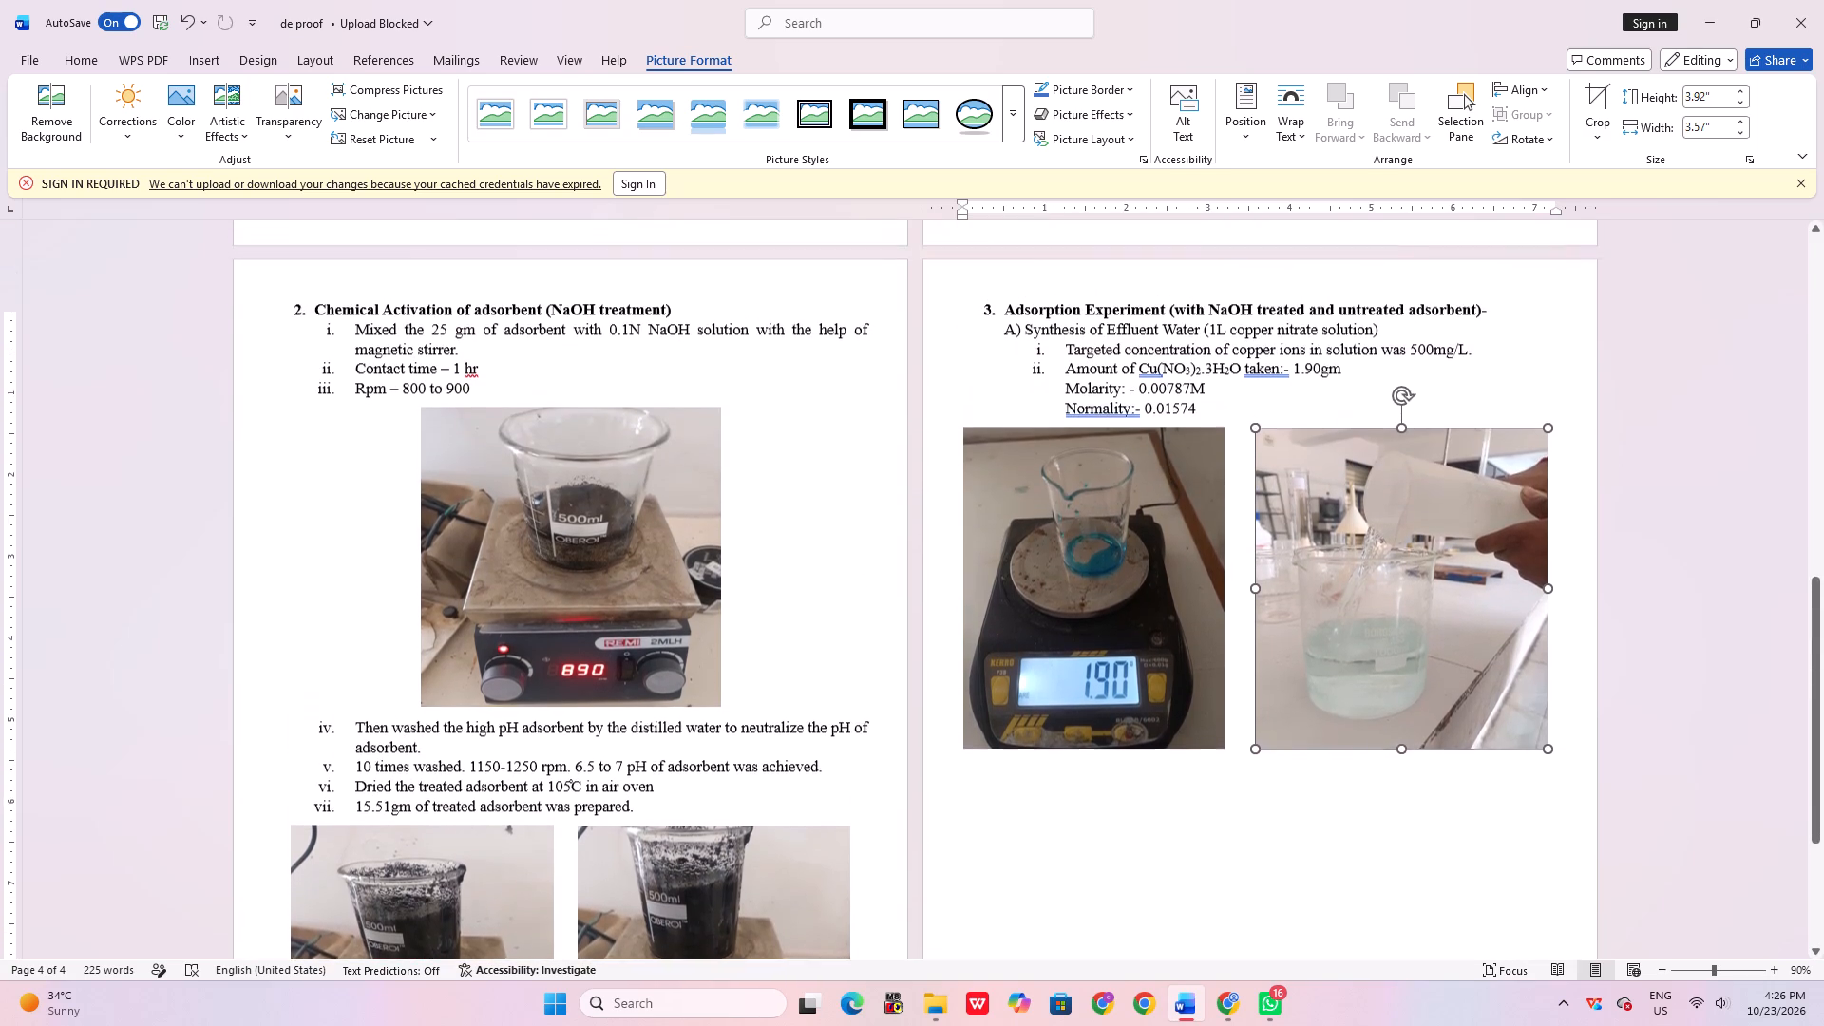
{"action": "scroll", "coordinate": [1210, 700], "scroll_direction": "up", "scroll_amount": 4}
{"action": "scroll", "coordinate": [1204, 707], "scroll_direction": "down", "scroll_amount": 10}
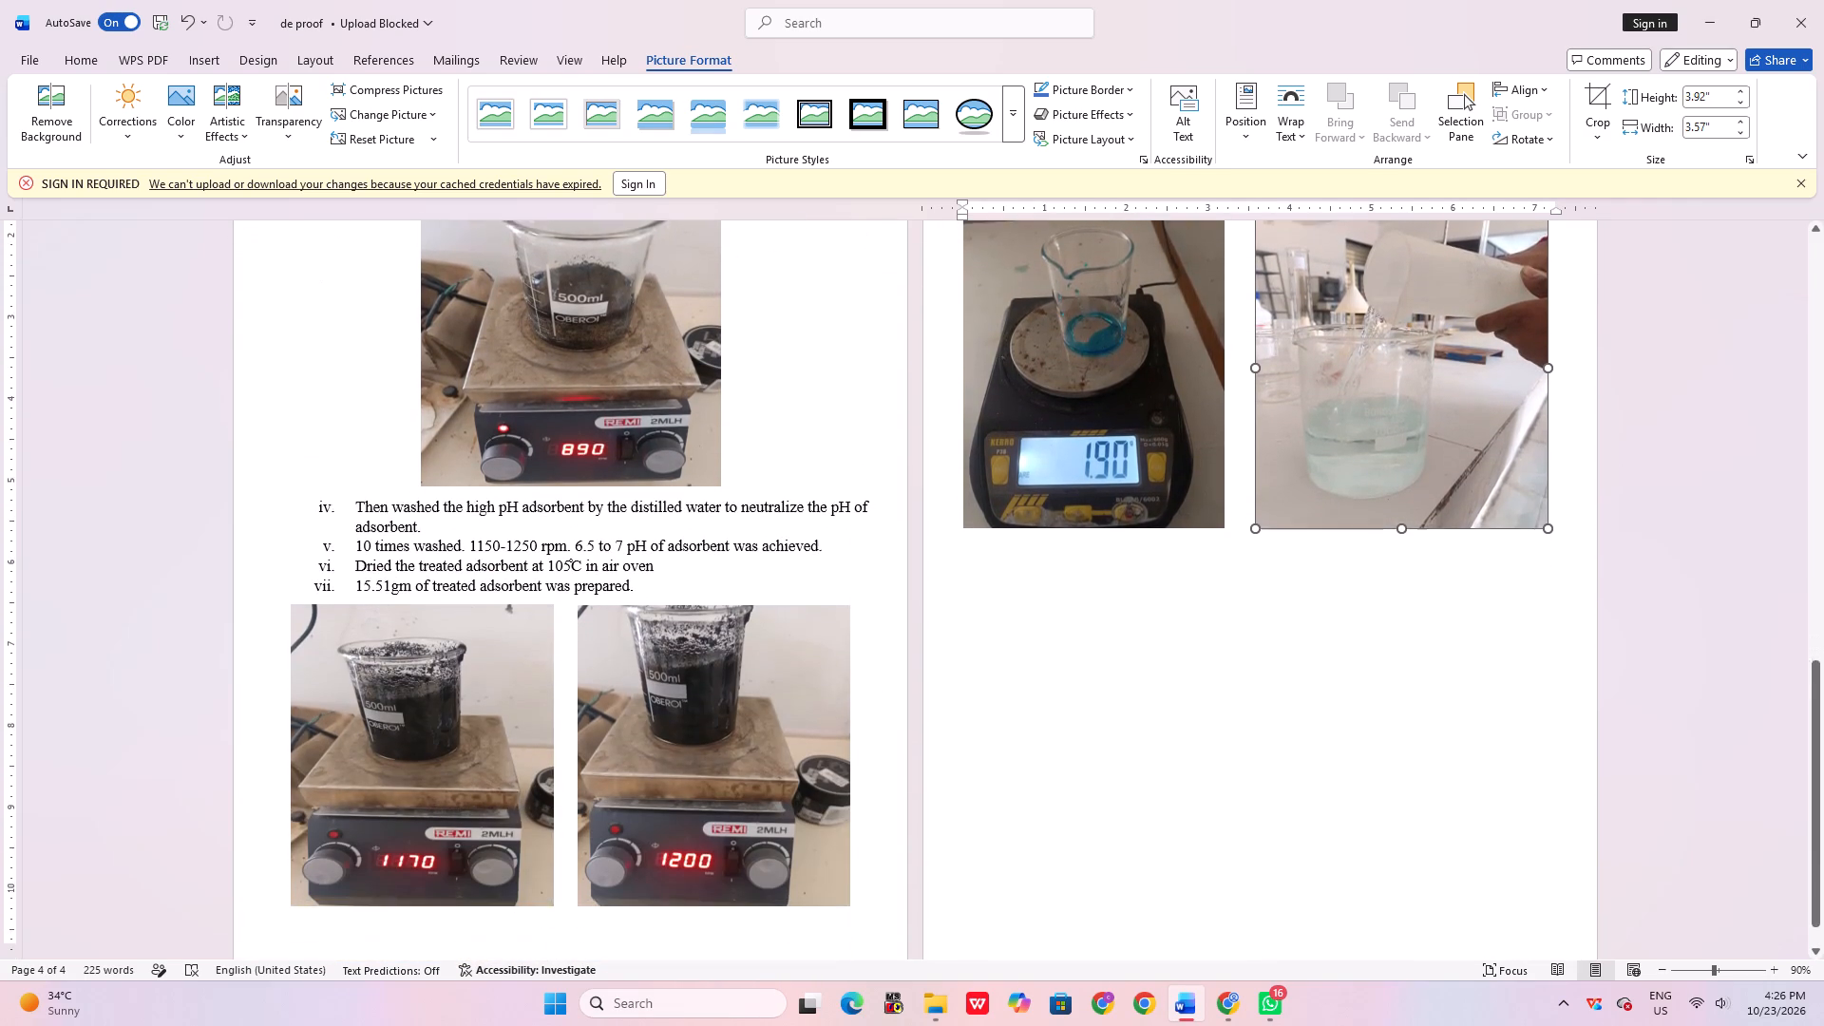
{"action": "scroll", "coordinate": [1204, 708], "scroll_direction": "down", "scroll_amount": 2}
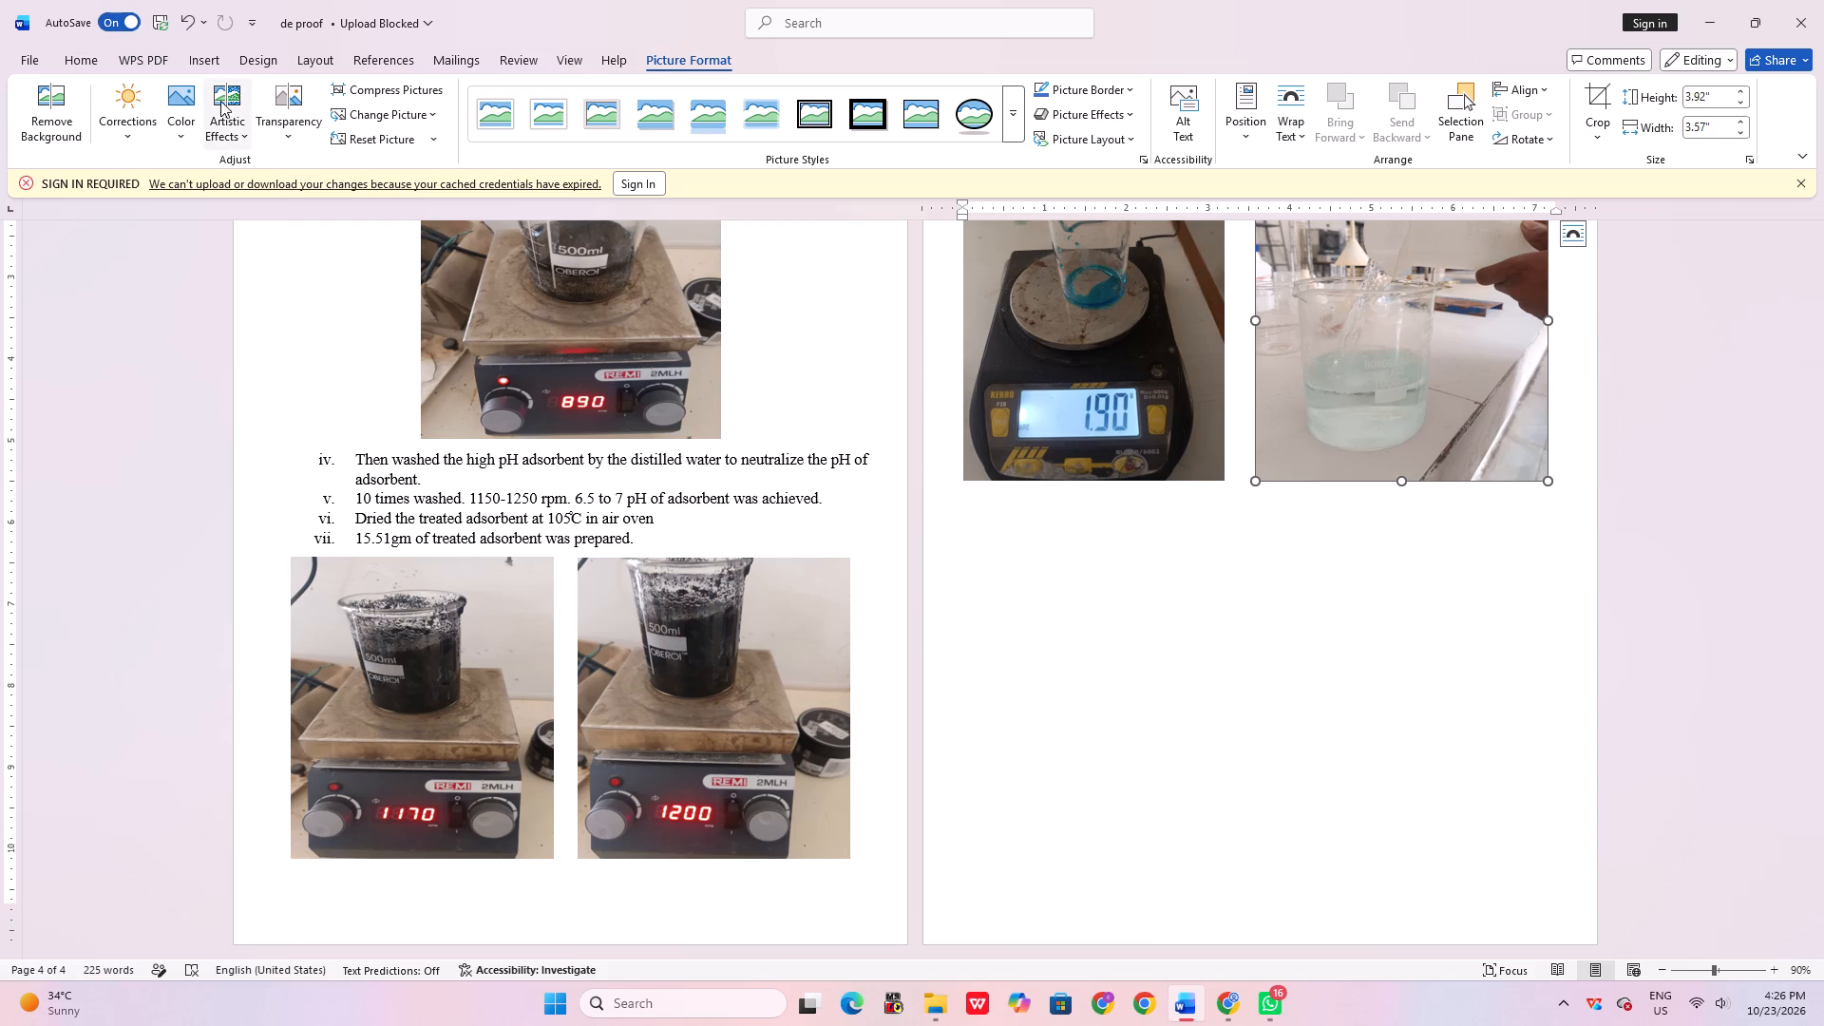
{"action": "left_click", "coordinate": [211, 62]}
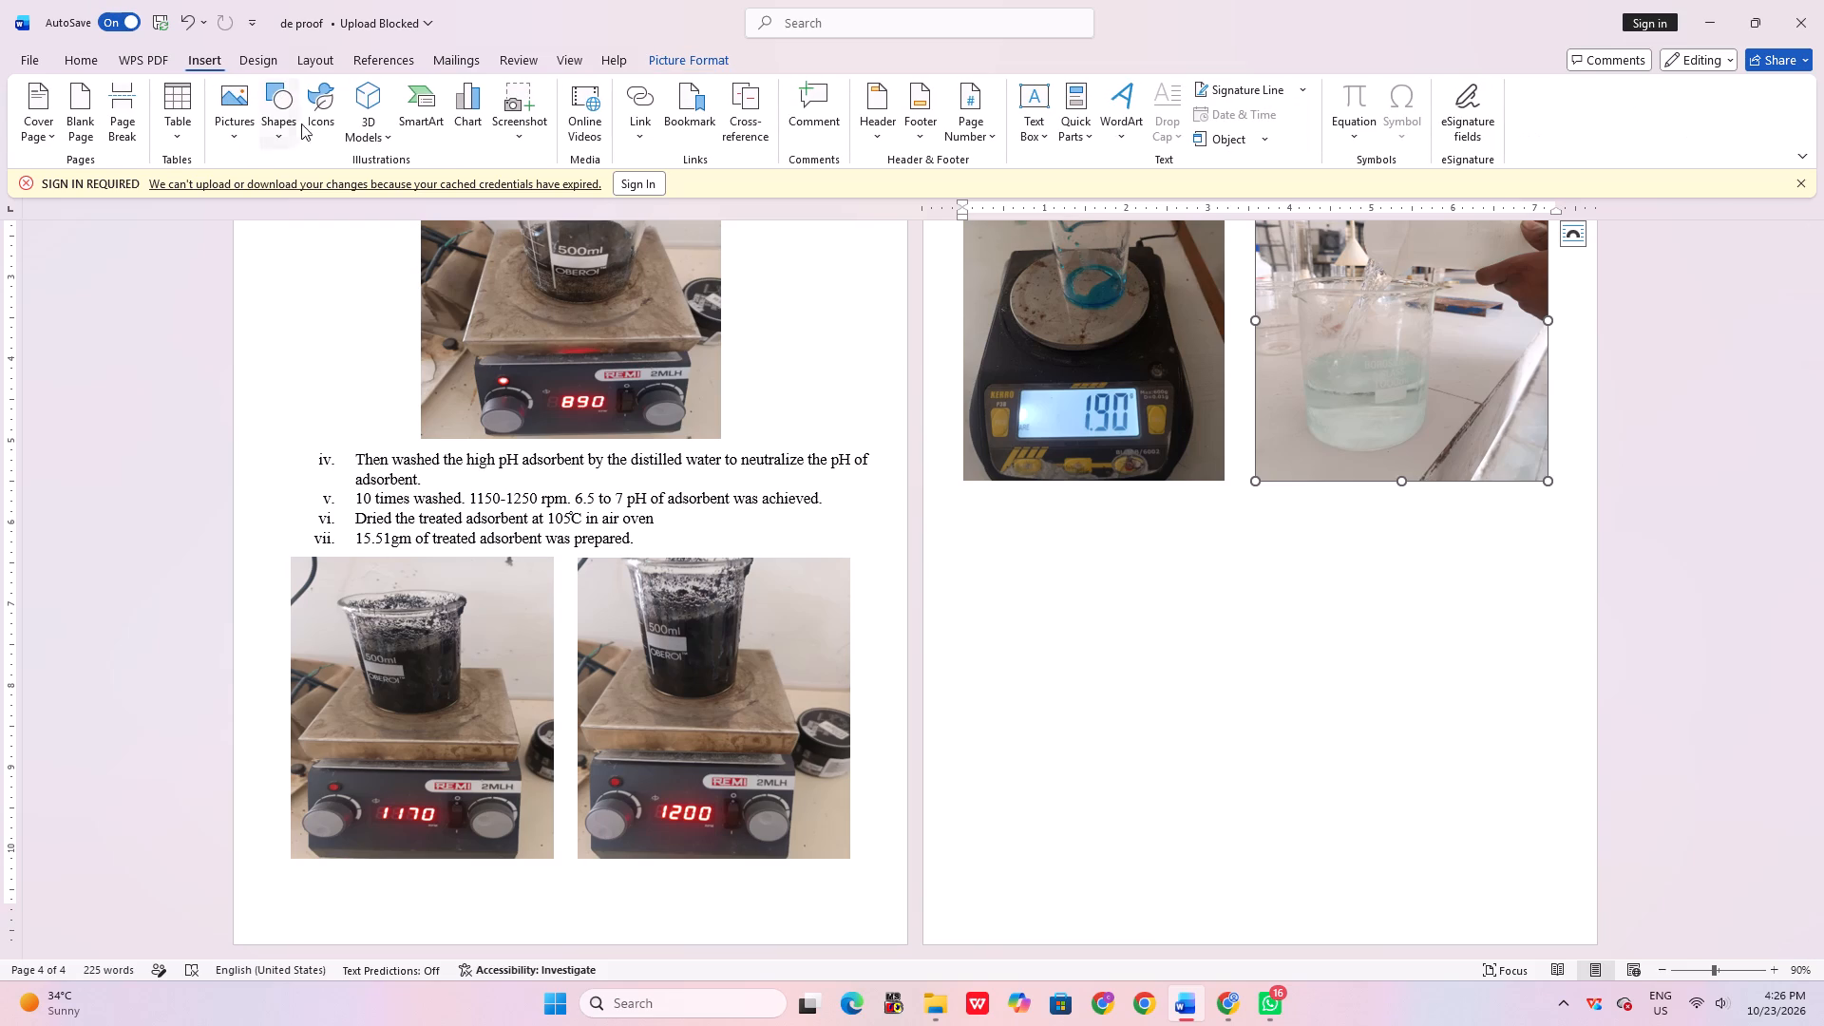
{"action": "left_click", "coordinate": [253, 118]}
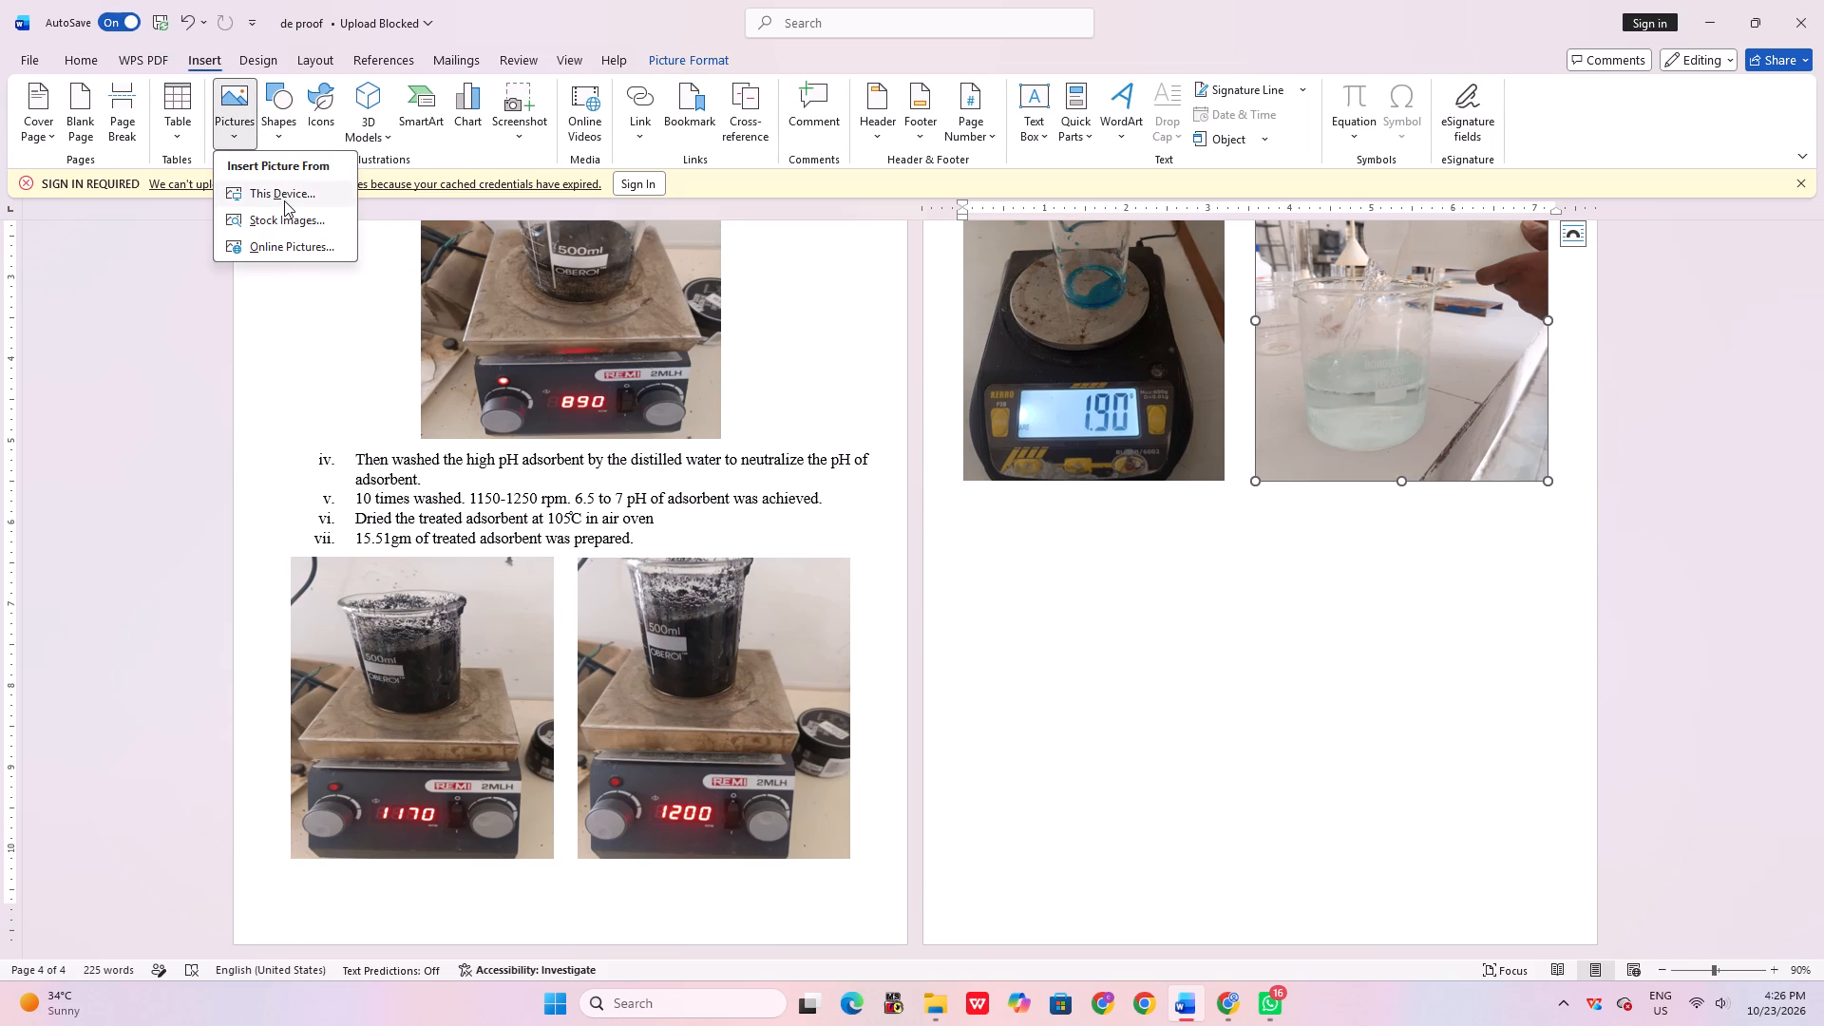
{"action": "left_click", "coordinate": [284, 200]}
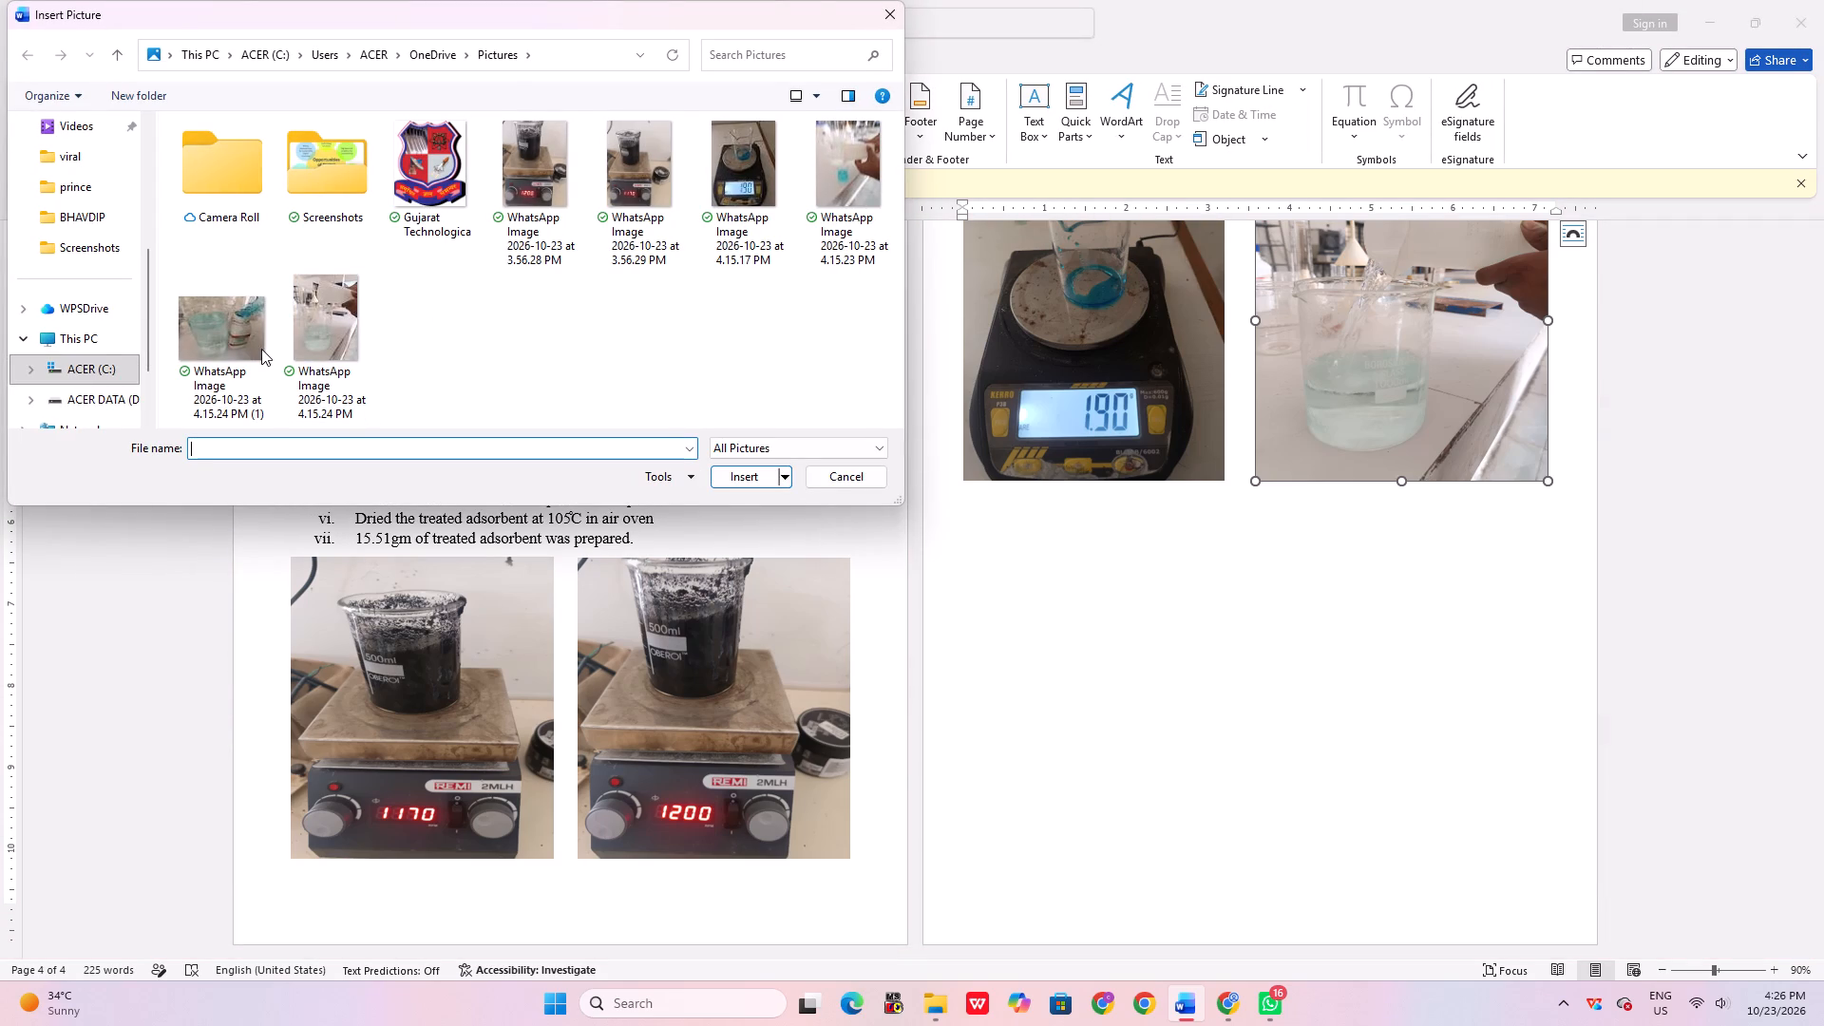
{"action": "left_click", "coordinate": [261, 349]}
{"action": "left_click", "coordinate": [758, 483]}
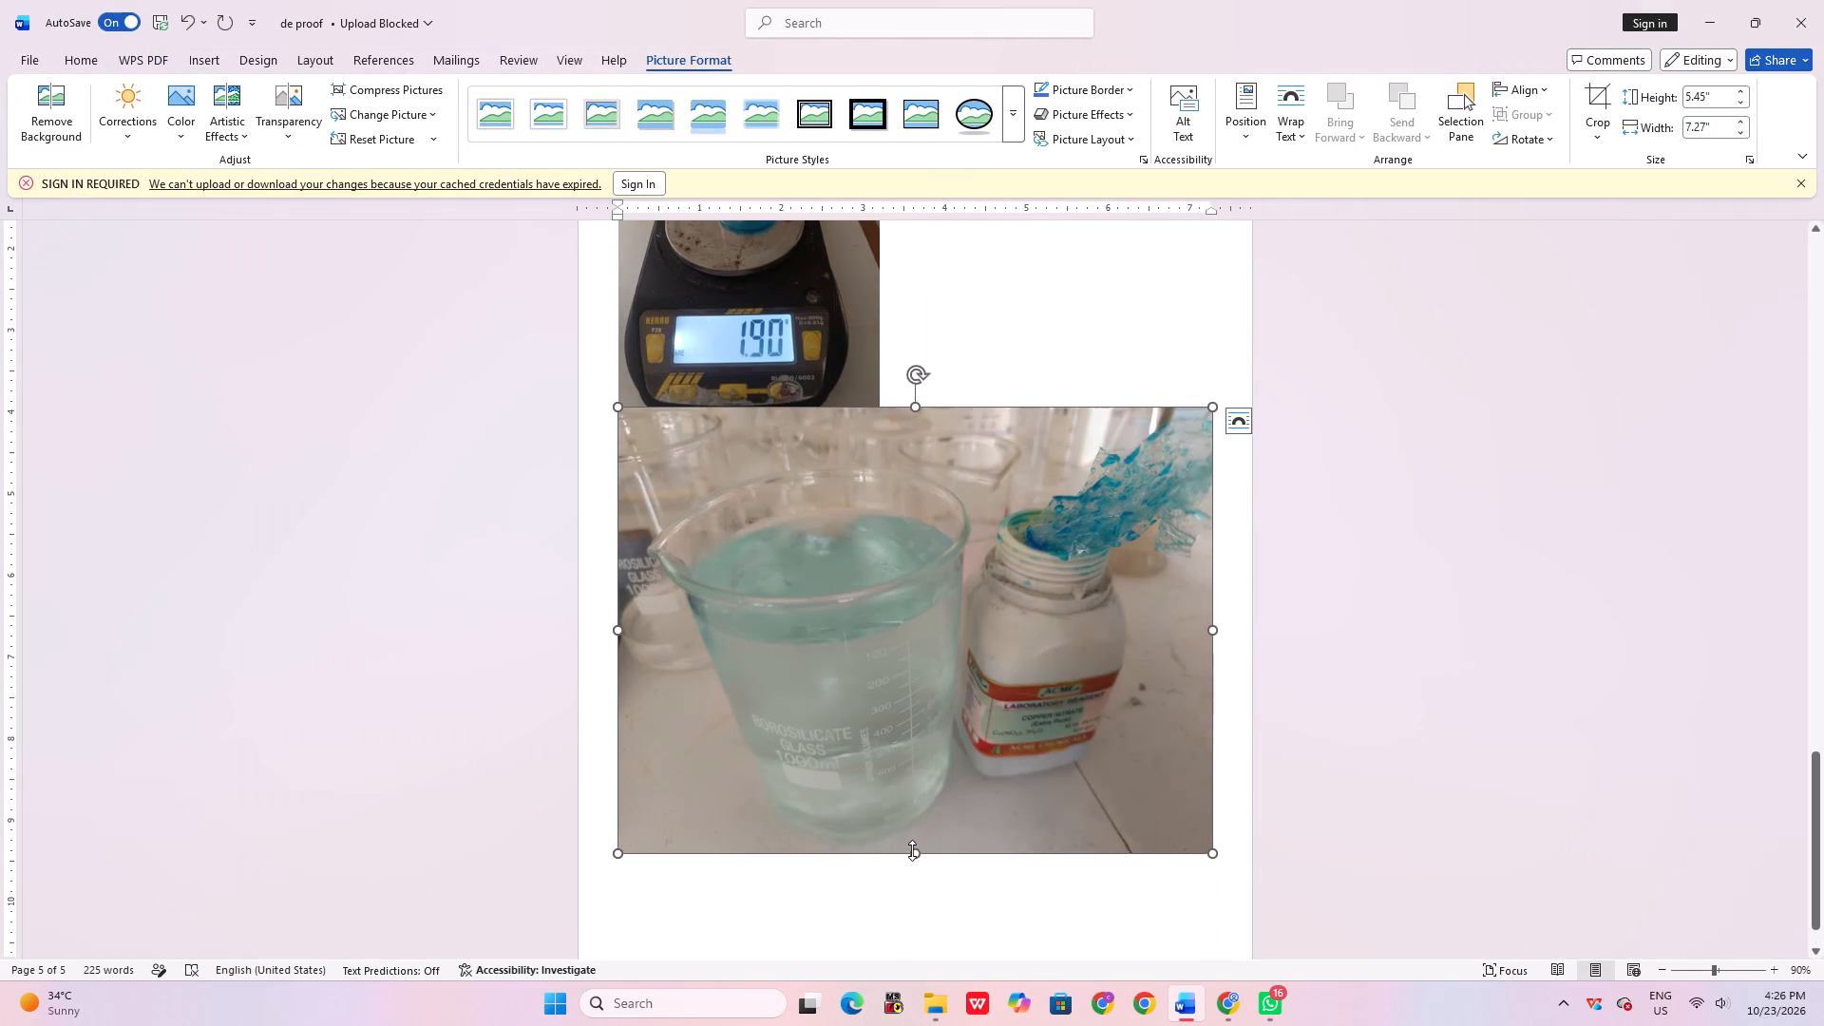
Undo the insertion of the beaker and copper nitrate bottle picture below the two section 3A photos.
{"action": "left_click", "coordinate": [177, 12]}
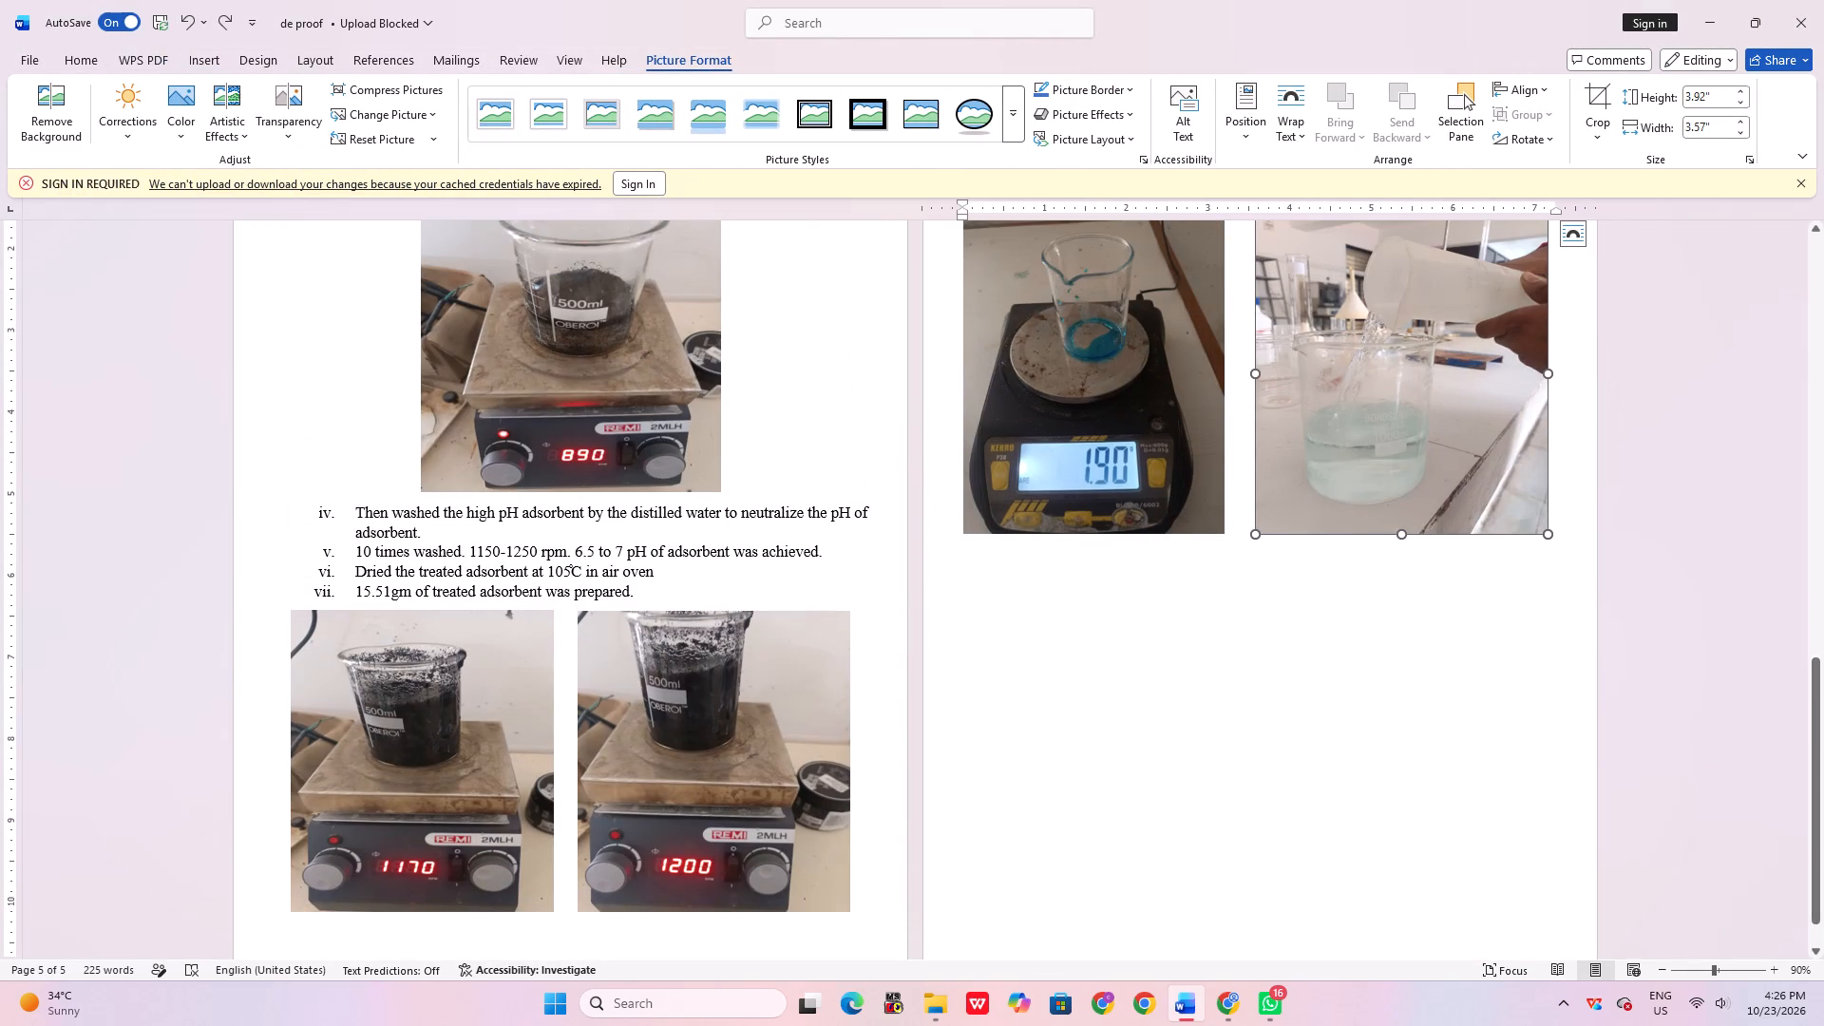
Add a new empty, centre-aligned line below the balance and pouring photos.
{"action": "left_click", "coordinate": [1109, 855]}
{"action": "left_click", "coordinate": [1583, 538]}
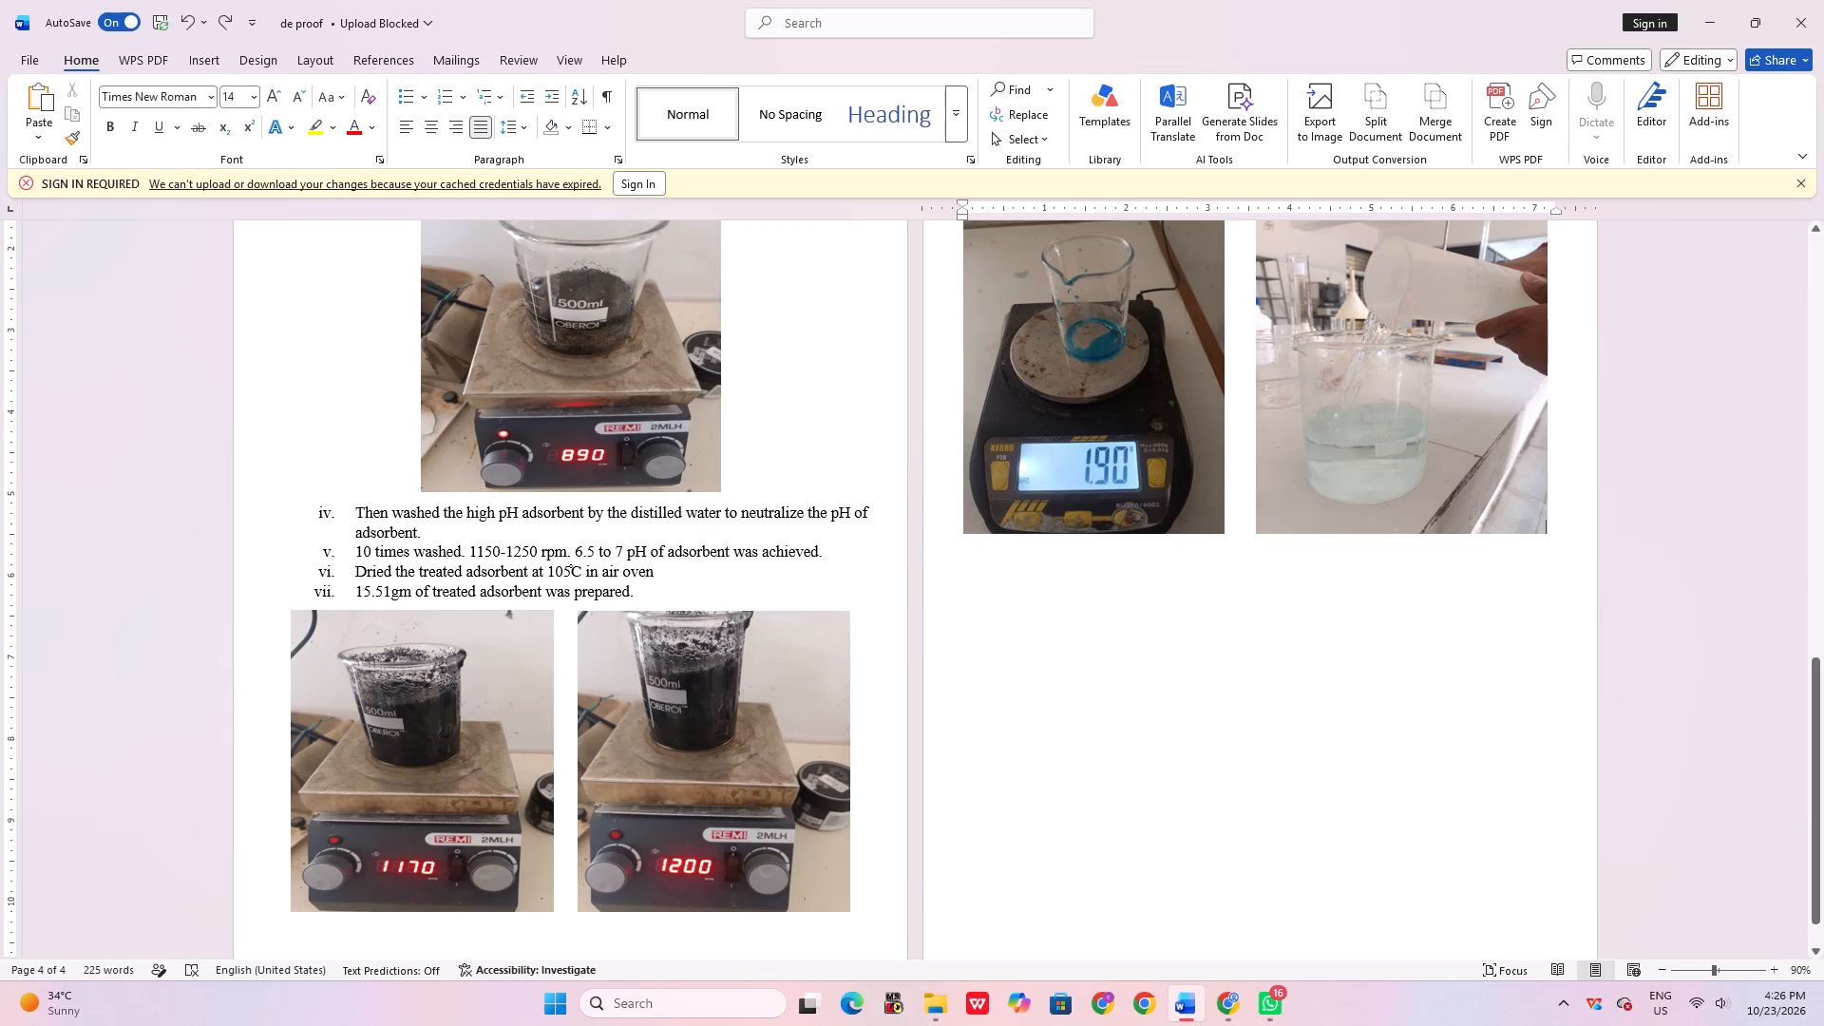
{"action": "key", "text": "Return"}
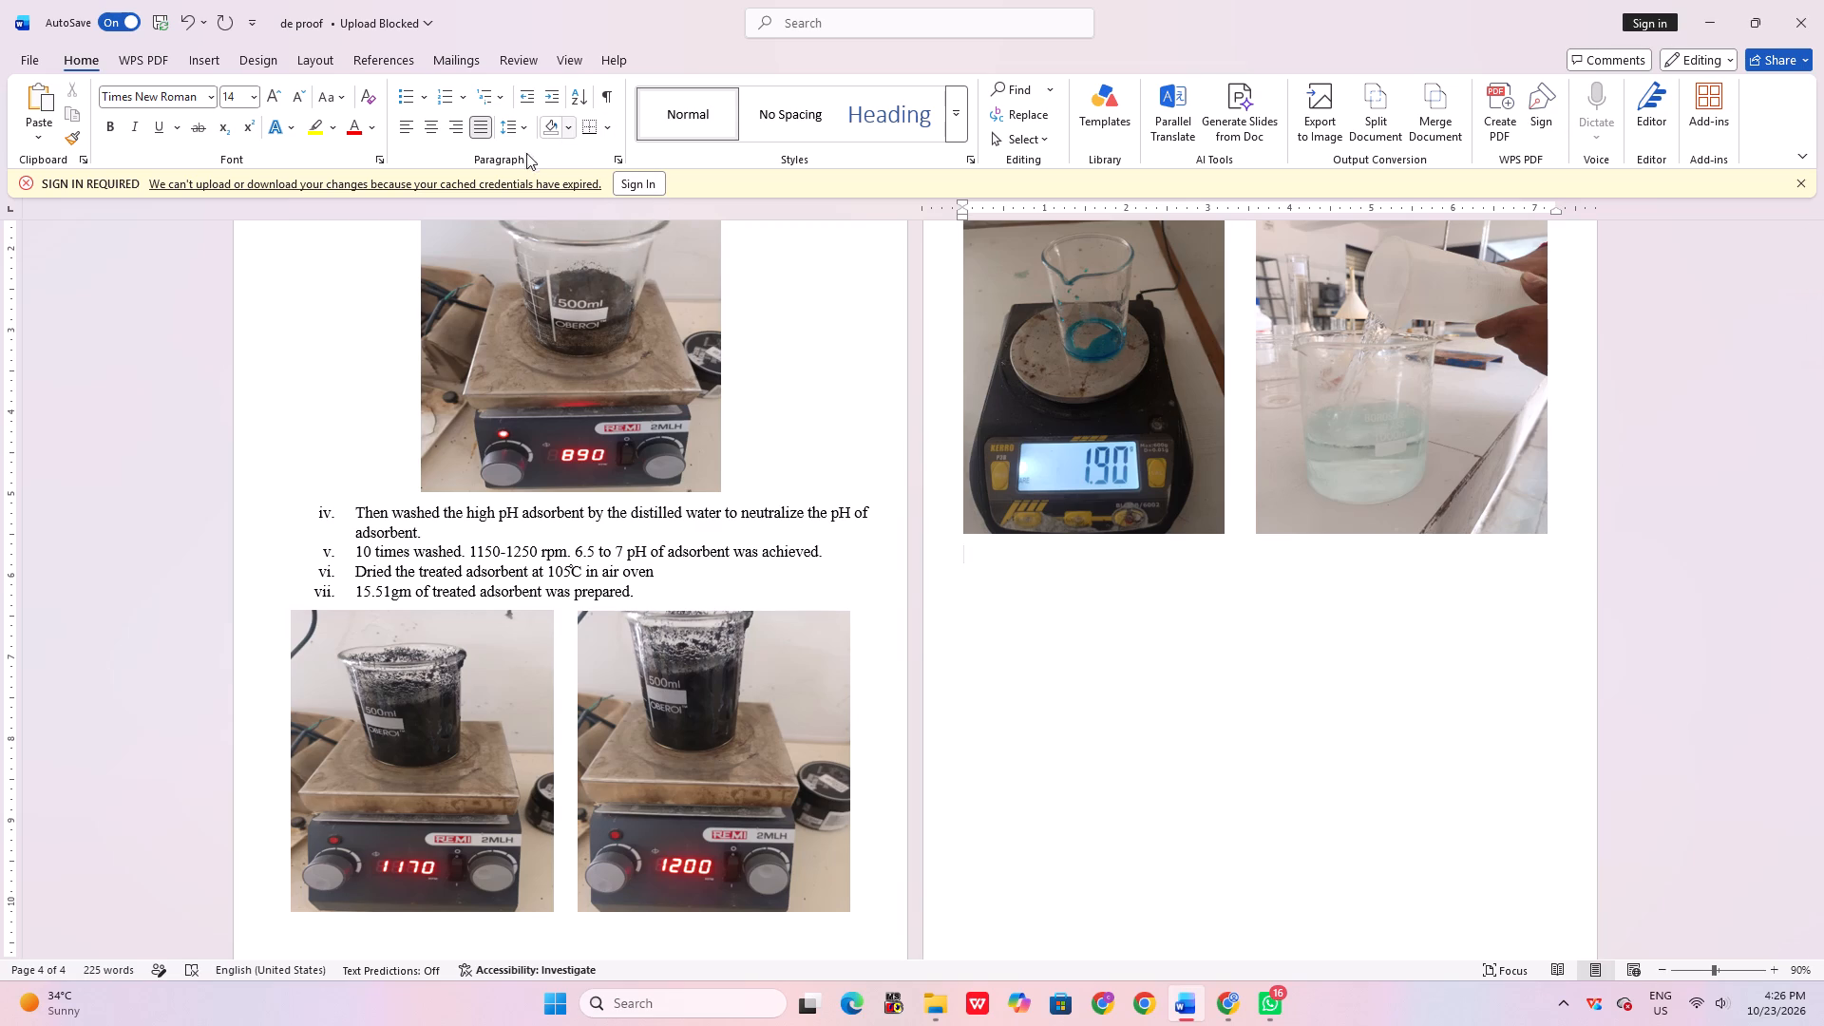
{"action": "left_click", "coordinate": [426, 122]}
Insert the picture "WhatsApp Image 2026-10-23 at 4.15.24 PM (1)" from the Pictures folder on the centred line.
{"action": "left_click", "coordinate": [192, 69]}
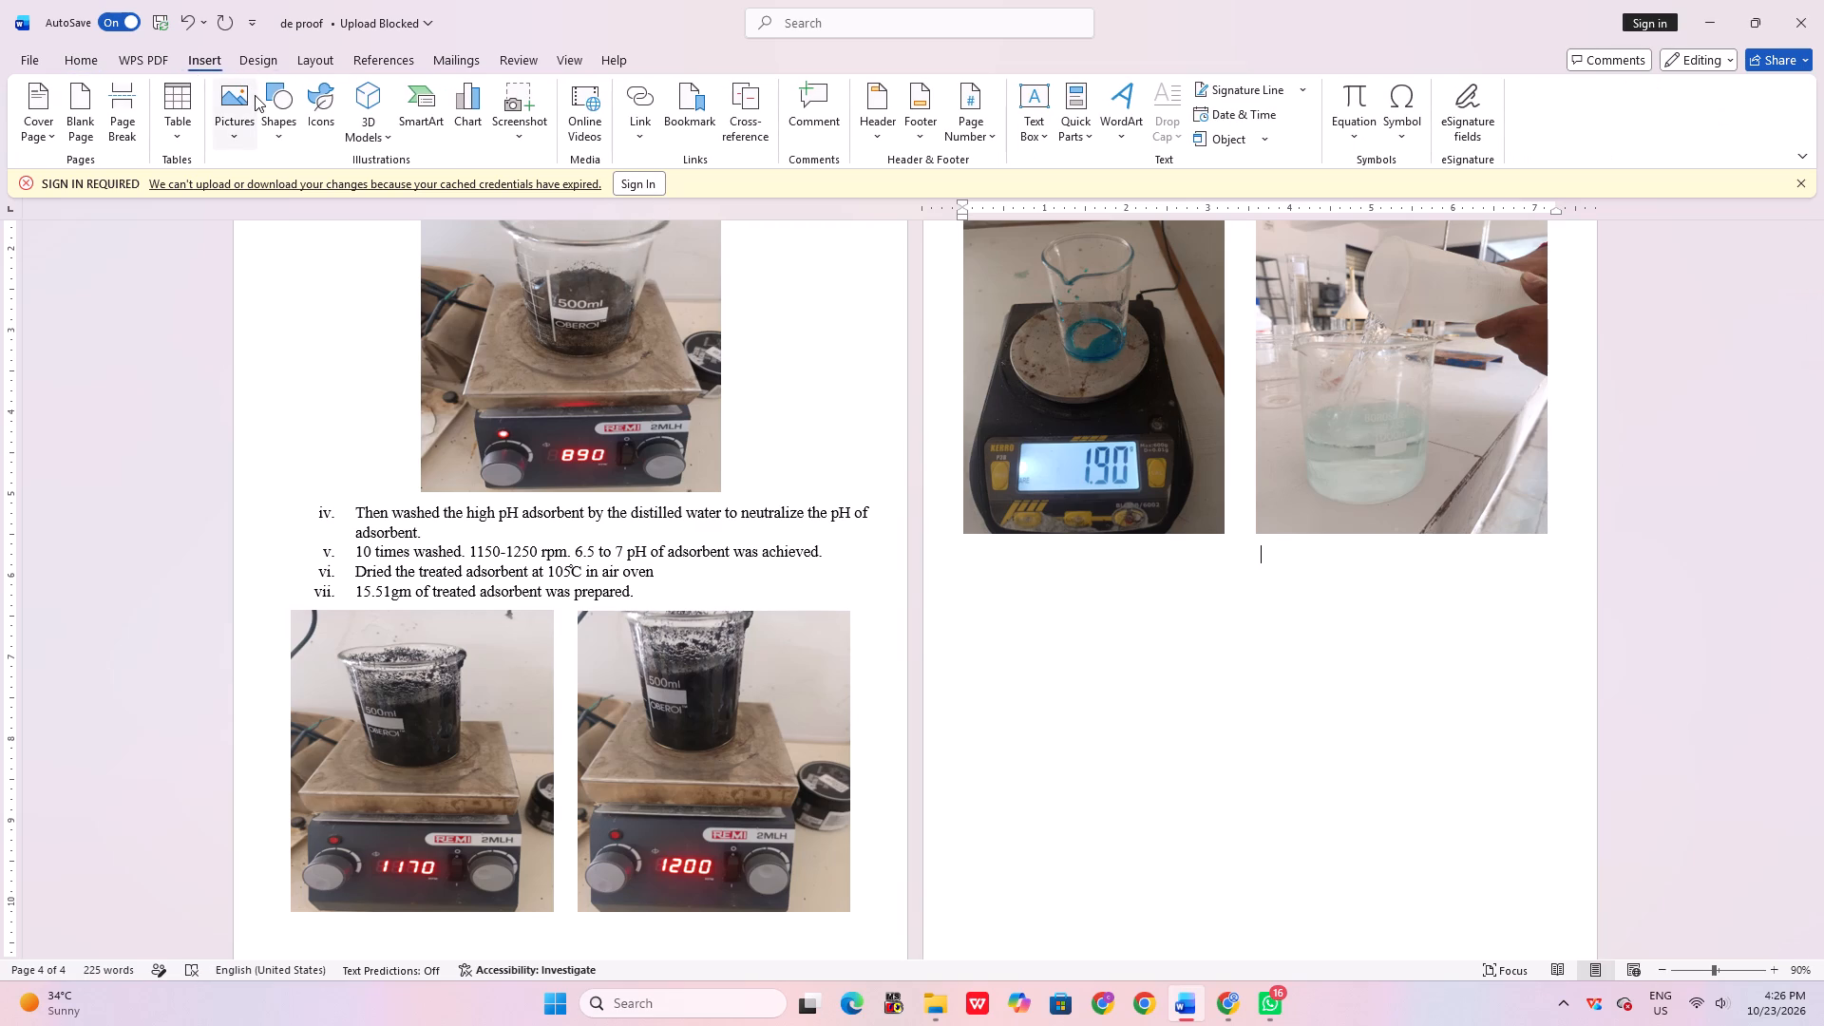
{"action": "left_click", "coordinate": [250, 95]}
{"action": "left_click", "coordinate": [306, 201]}
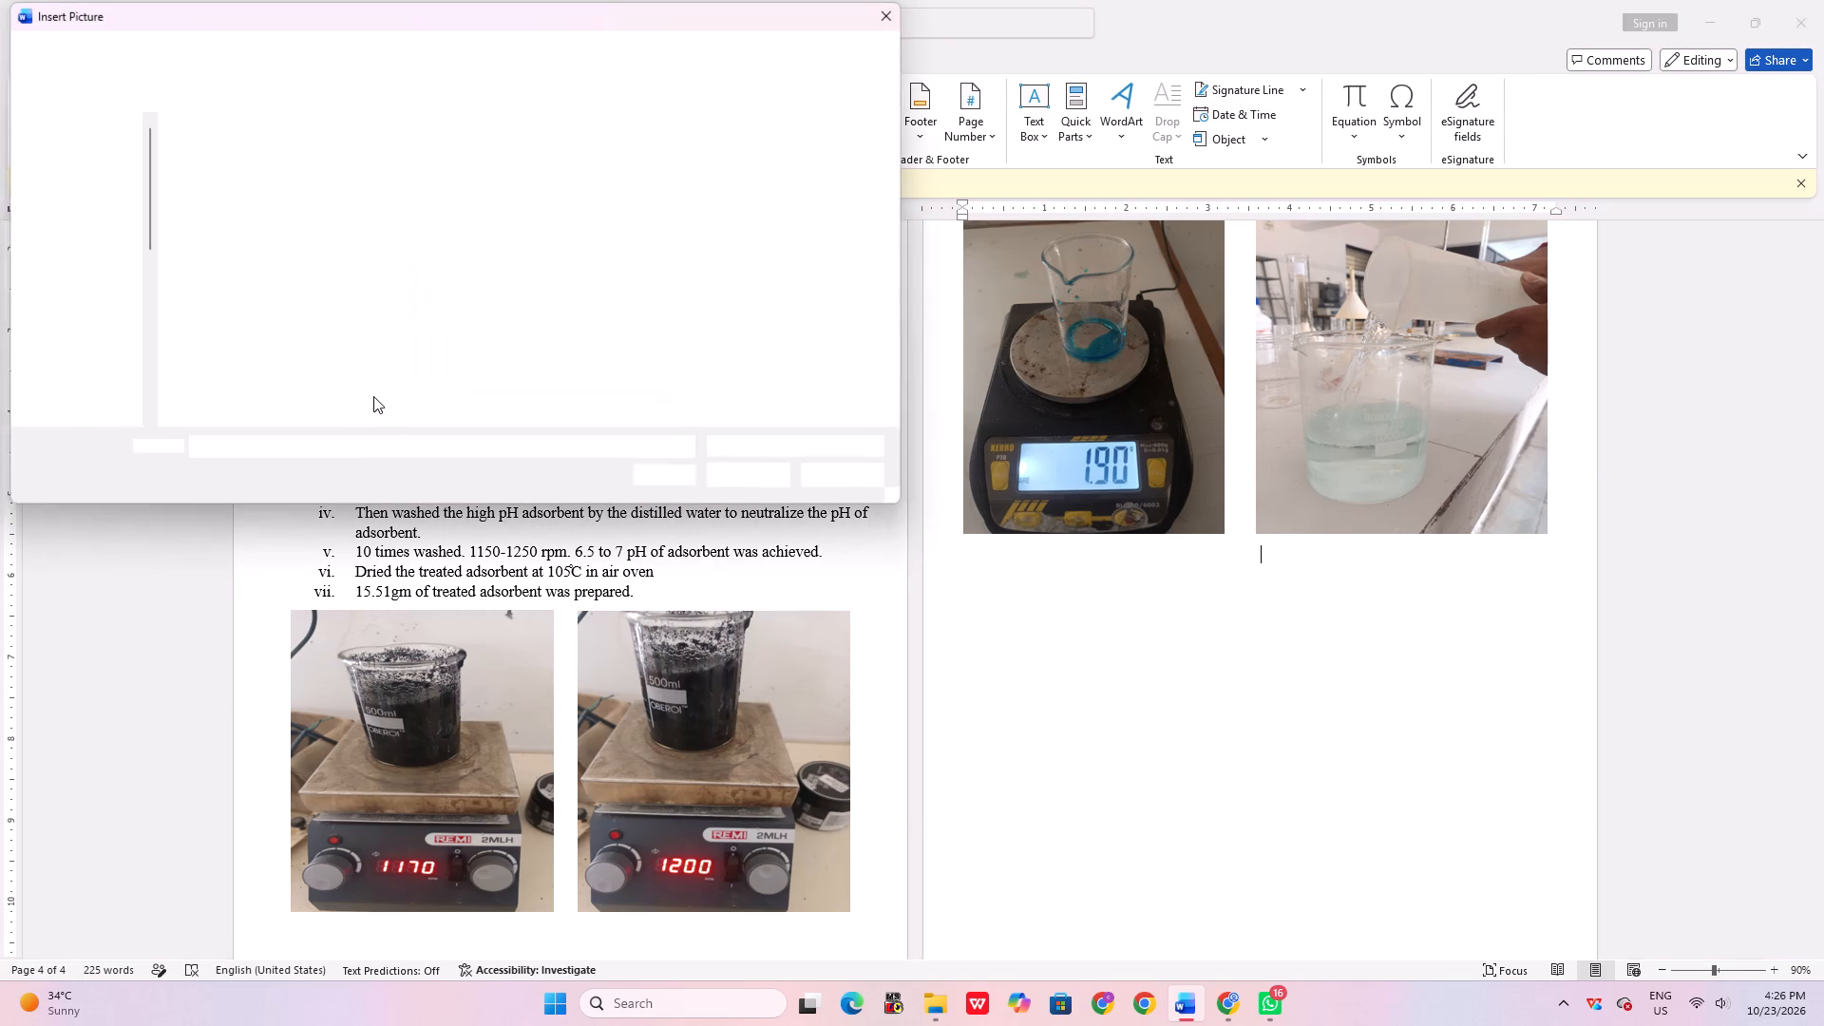
{"action": "left_click", "coordinate": [241, 372]}
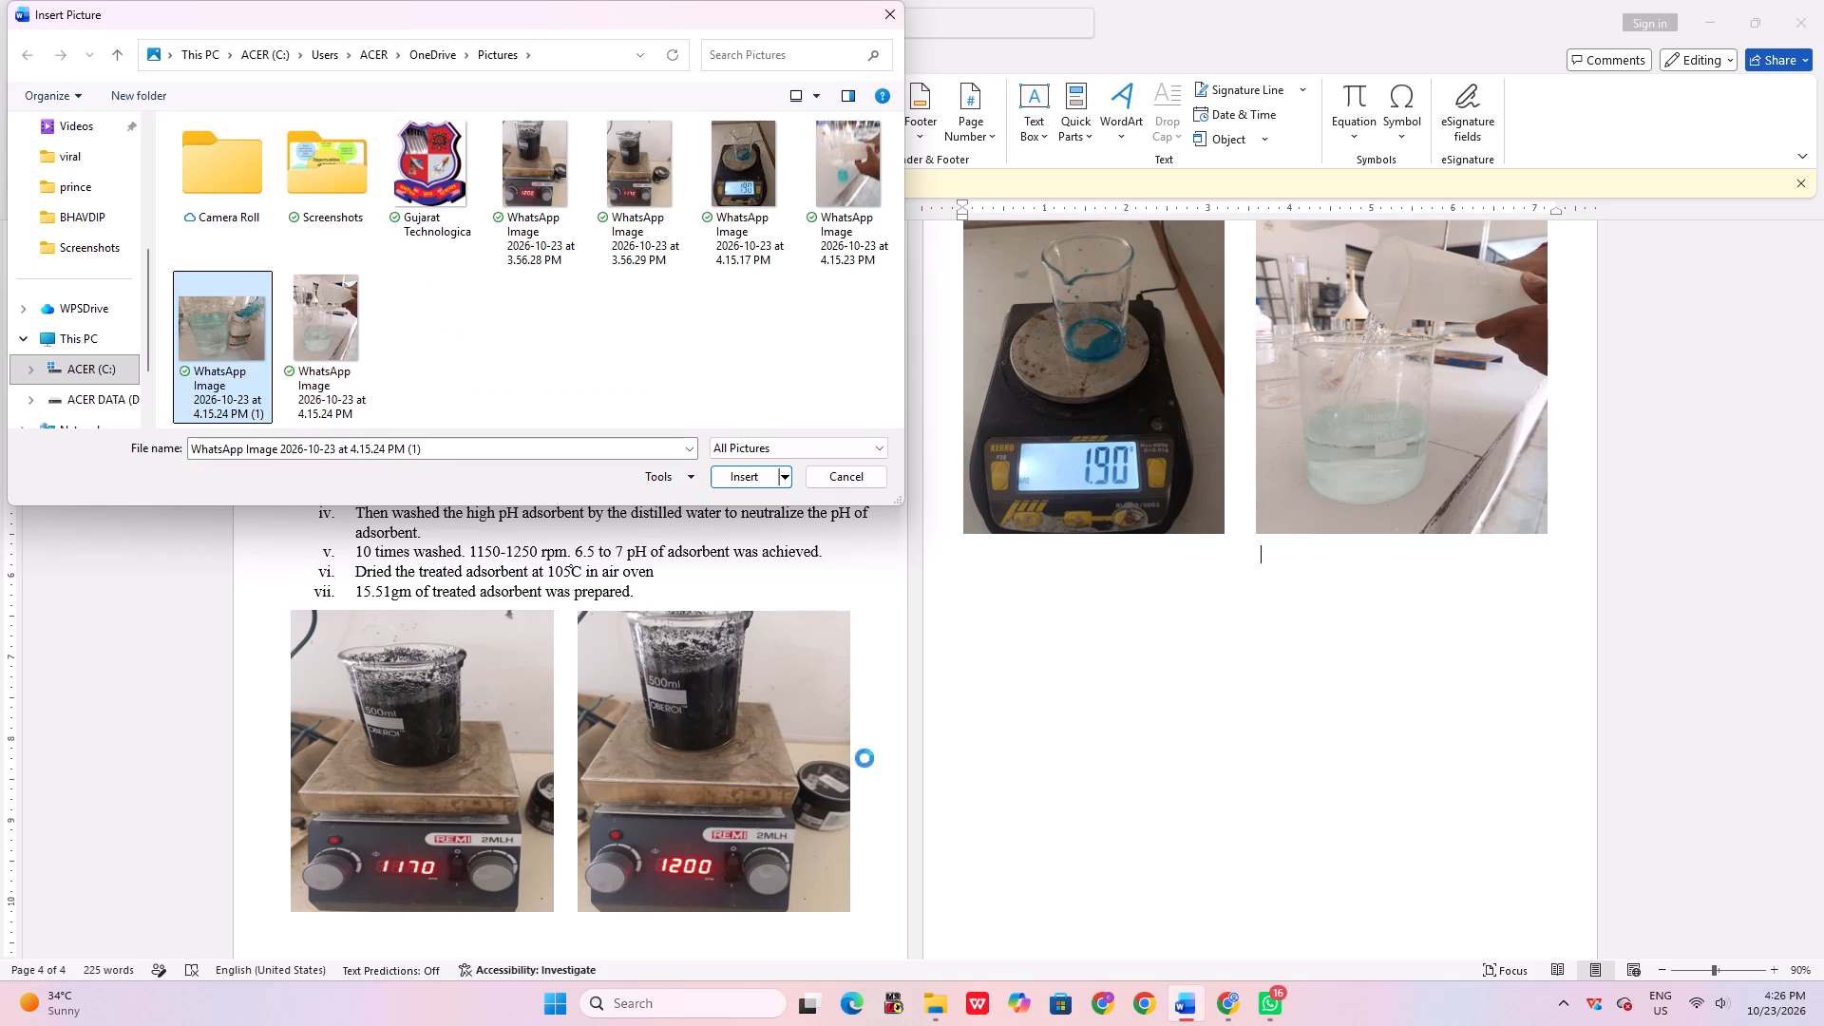
{"action": "left_click", "coordinate": [742, 475]}
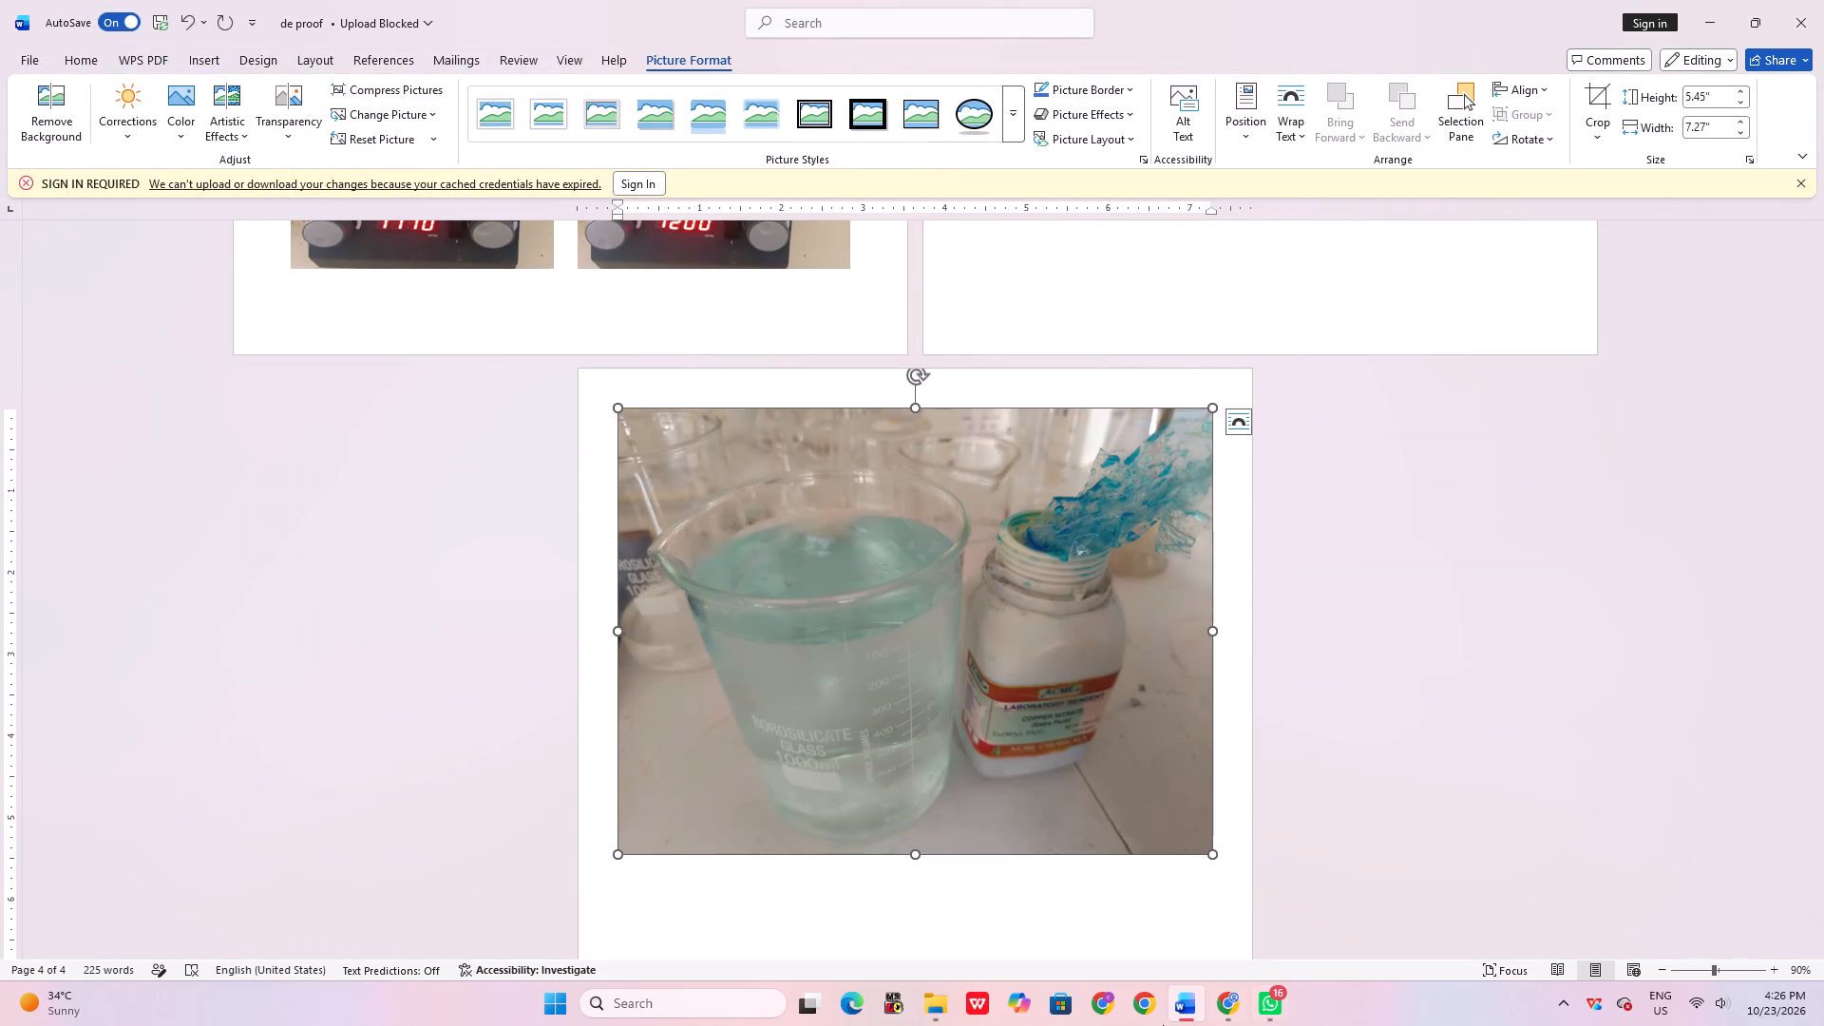
Shrink the beaker and bottle picture to about 4.58" high by 3.71" wide so it fits below the two photos.
{"action": "left_click_drag", "start_coordinate": [1216, 635], "coordinate": [921, 660]}
{"action": "left_click_drag", "start_coordinate": [913, 859], "coordinate": [917, 777]}
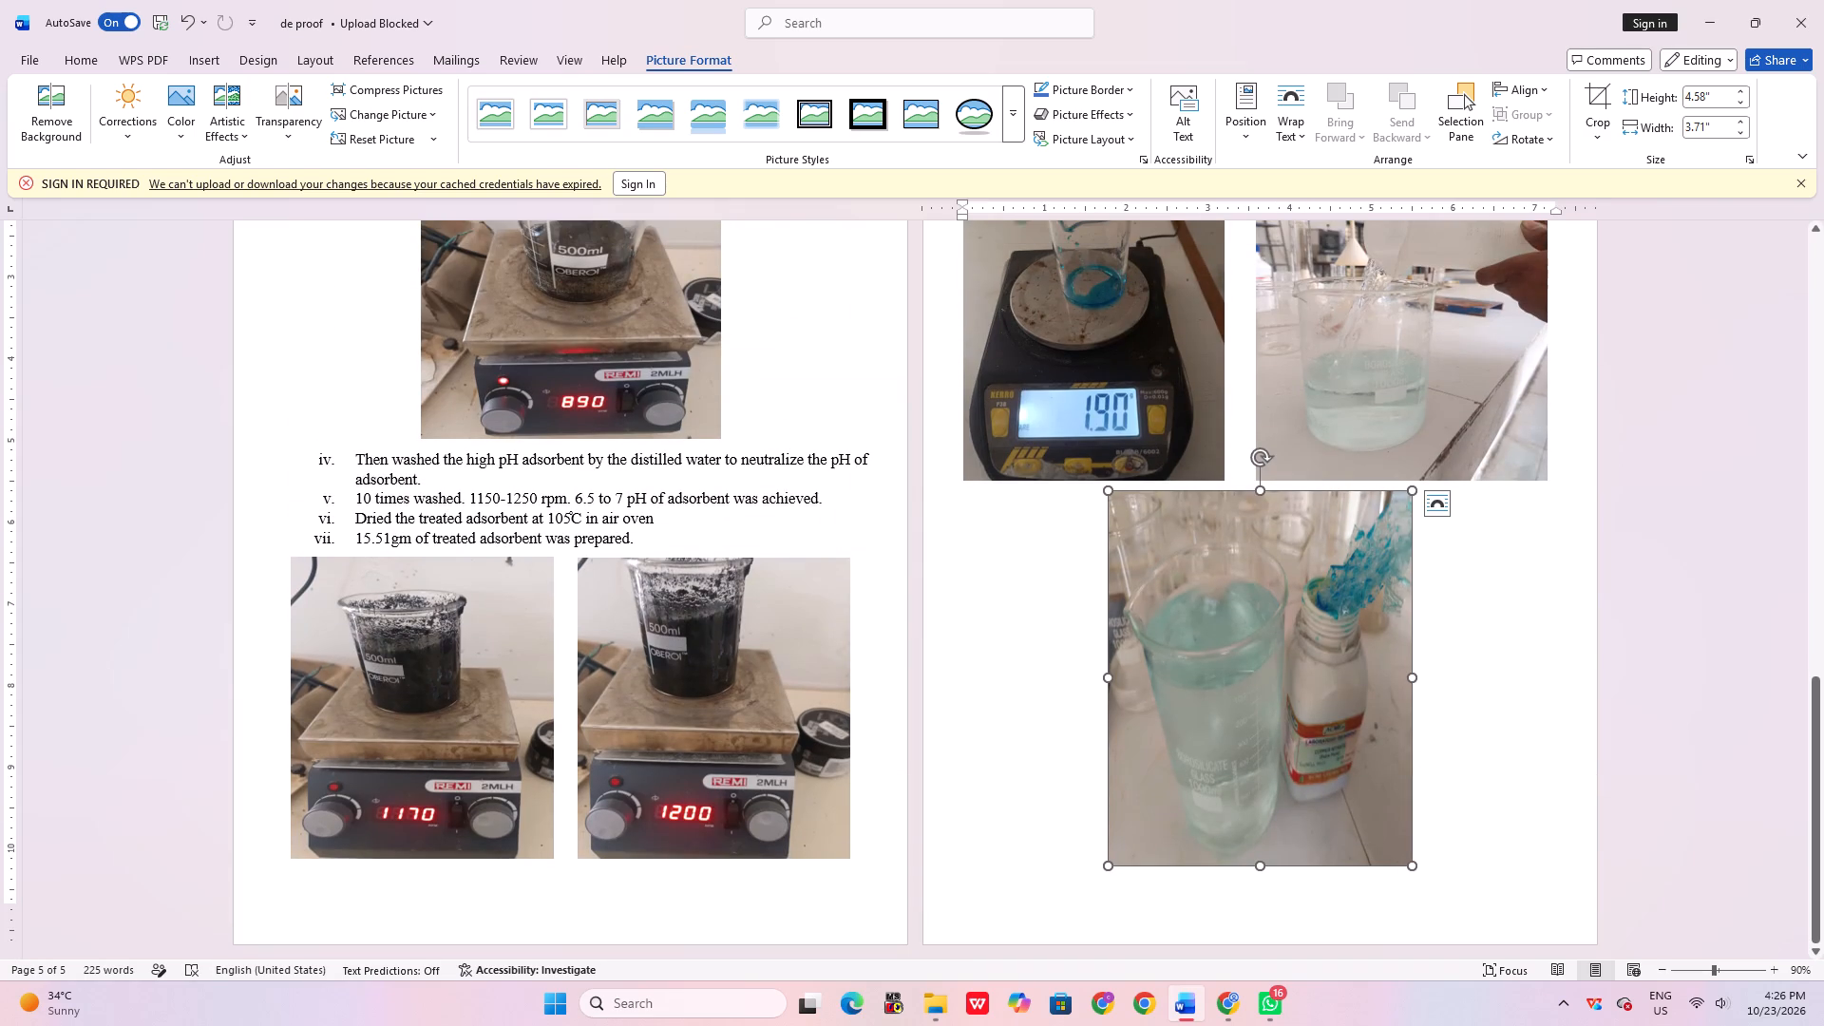
Add two new lines after the beaker and reagent bottle photo and left-align the last one on the following page.
{"action": "scroll", "coordinate": [1294, 952], "scroll_direction": "up", "scroll_amount": 4}
{"action": "scroll", "coordinate": [1294, 952], "scroll_direction": "down", "scroll_amount": 17}
{"action": "left_click", "coordinate": [1435, 859]}
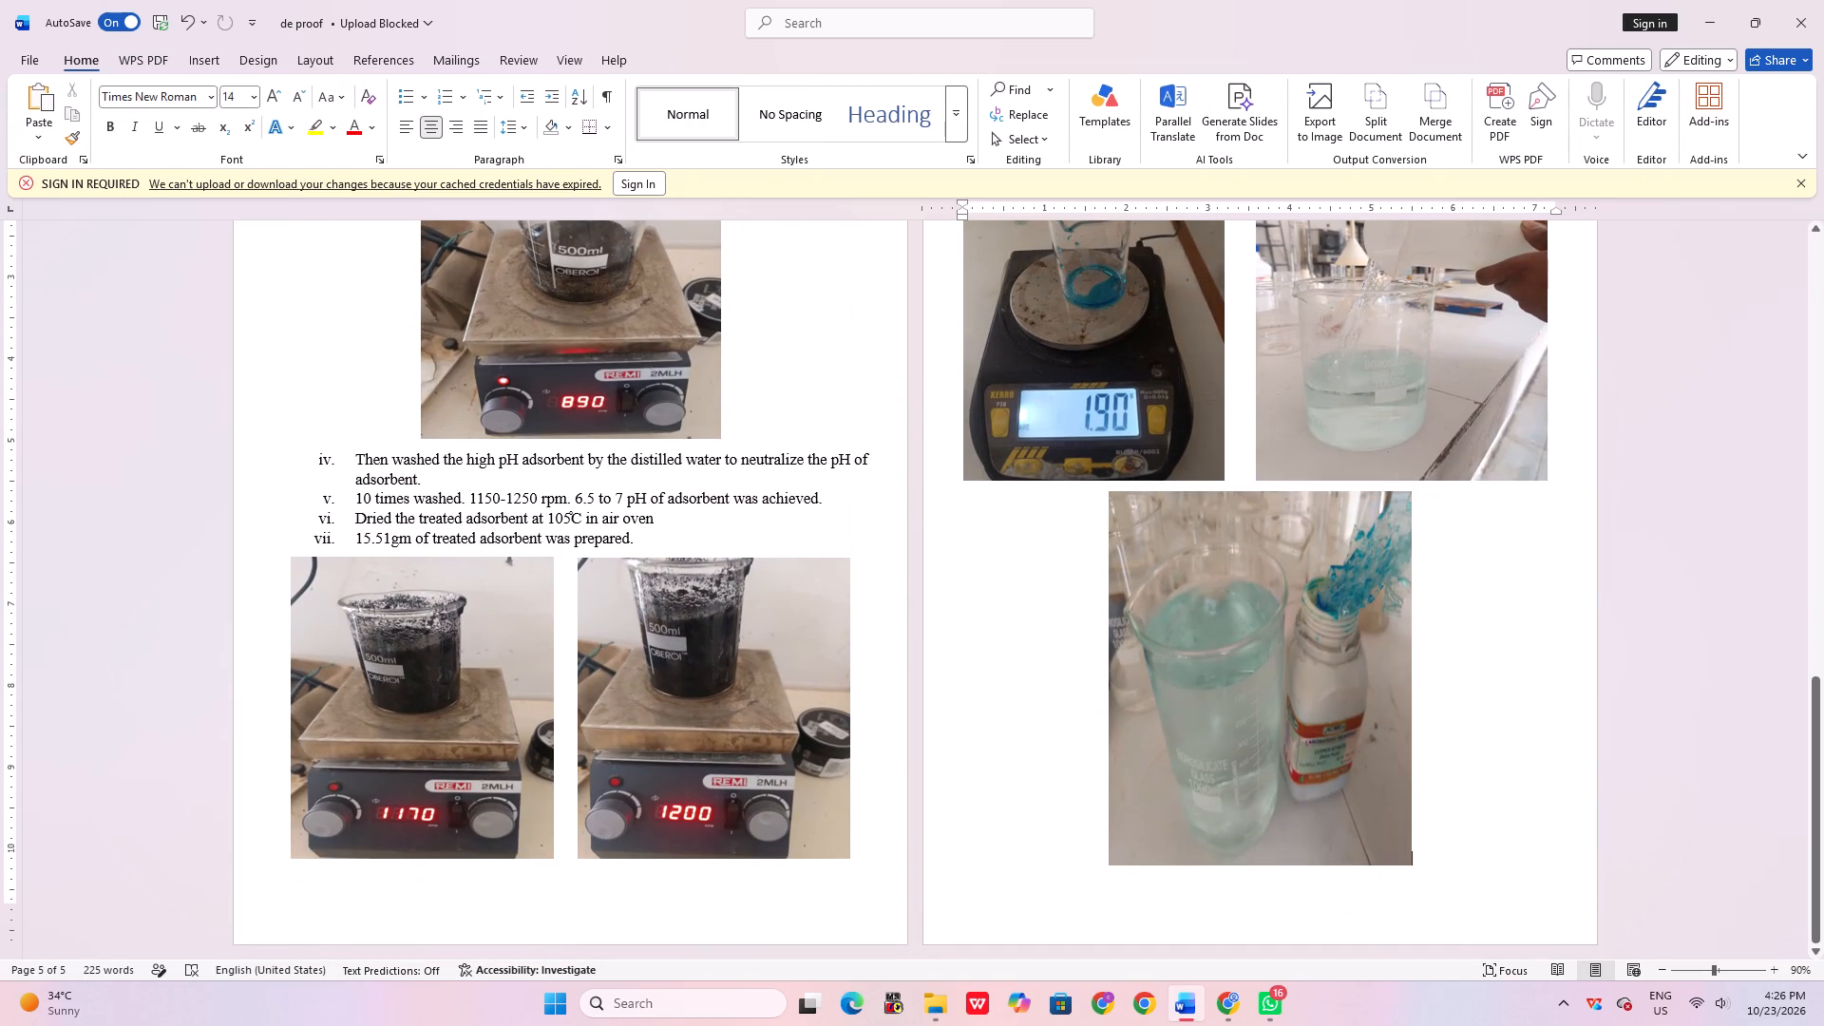
{"action": "key", "text": "Return"}
{"action": "key", "text": "Return"}
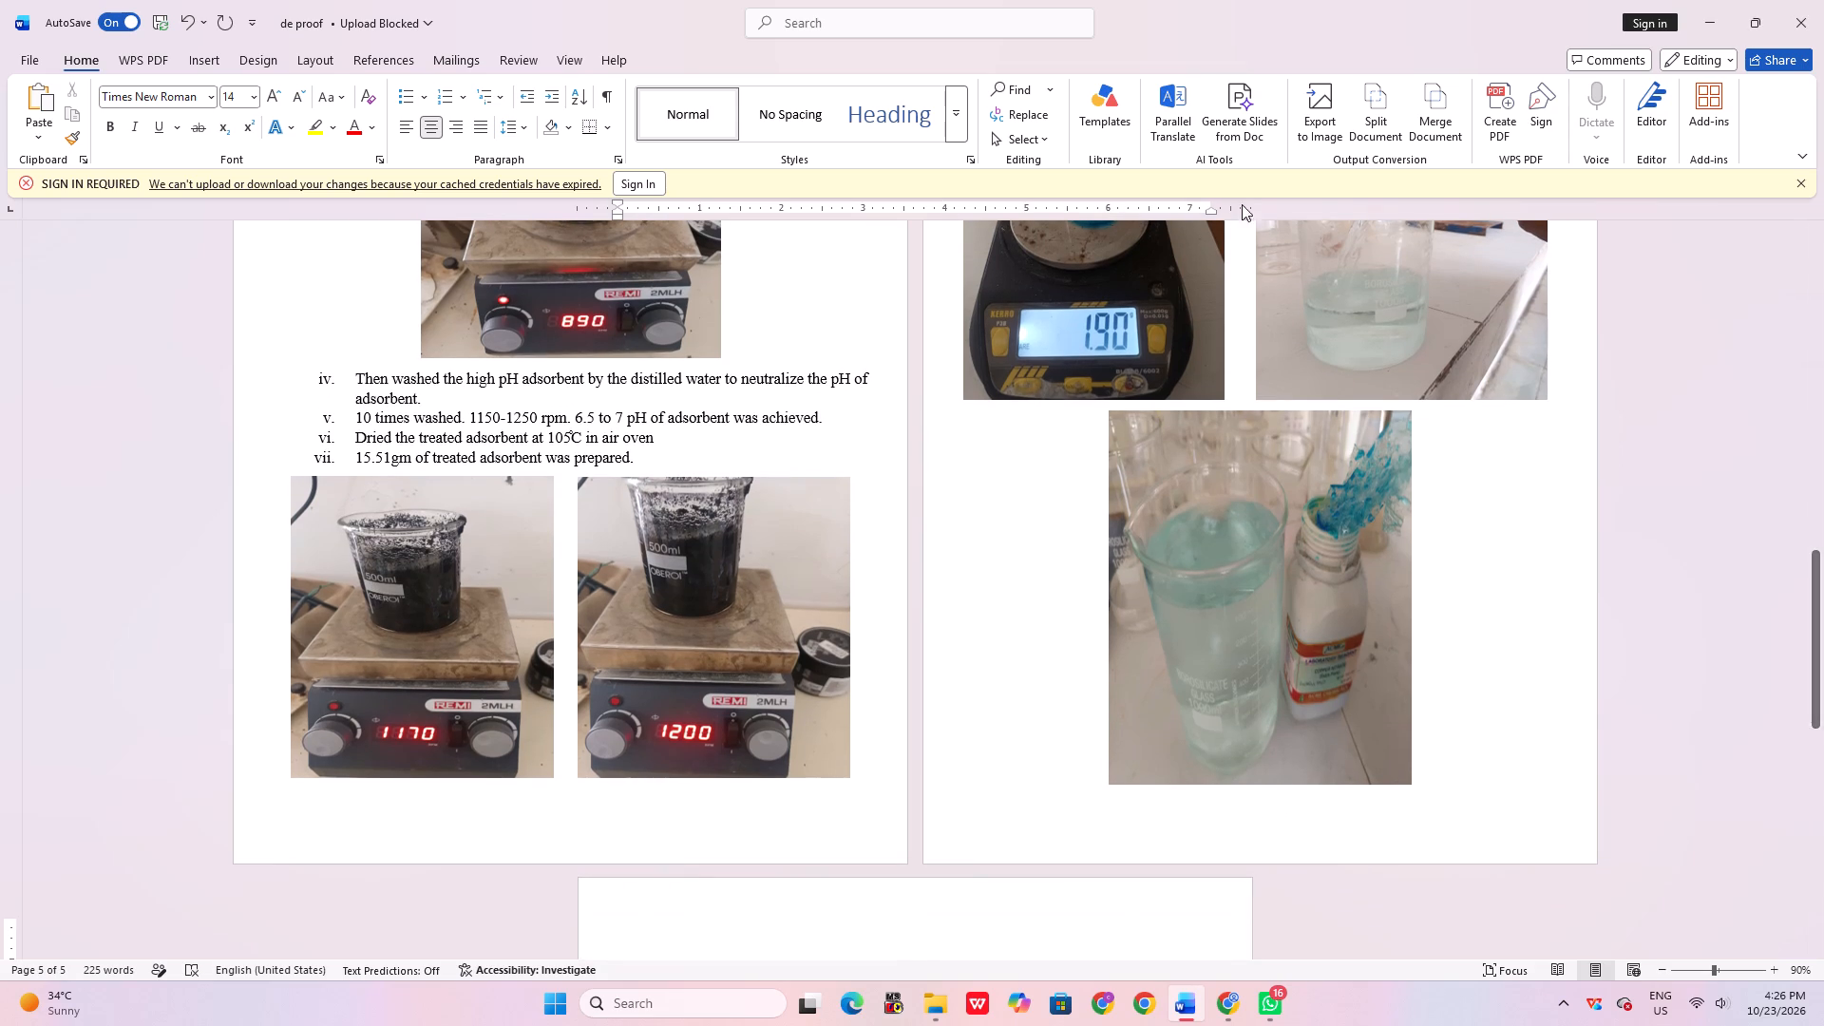
{"action": "left_click", "coordinate": [410, 131]}
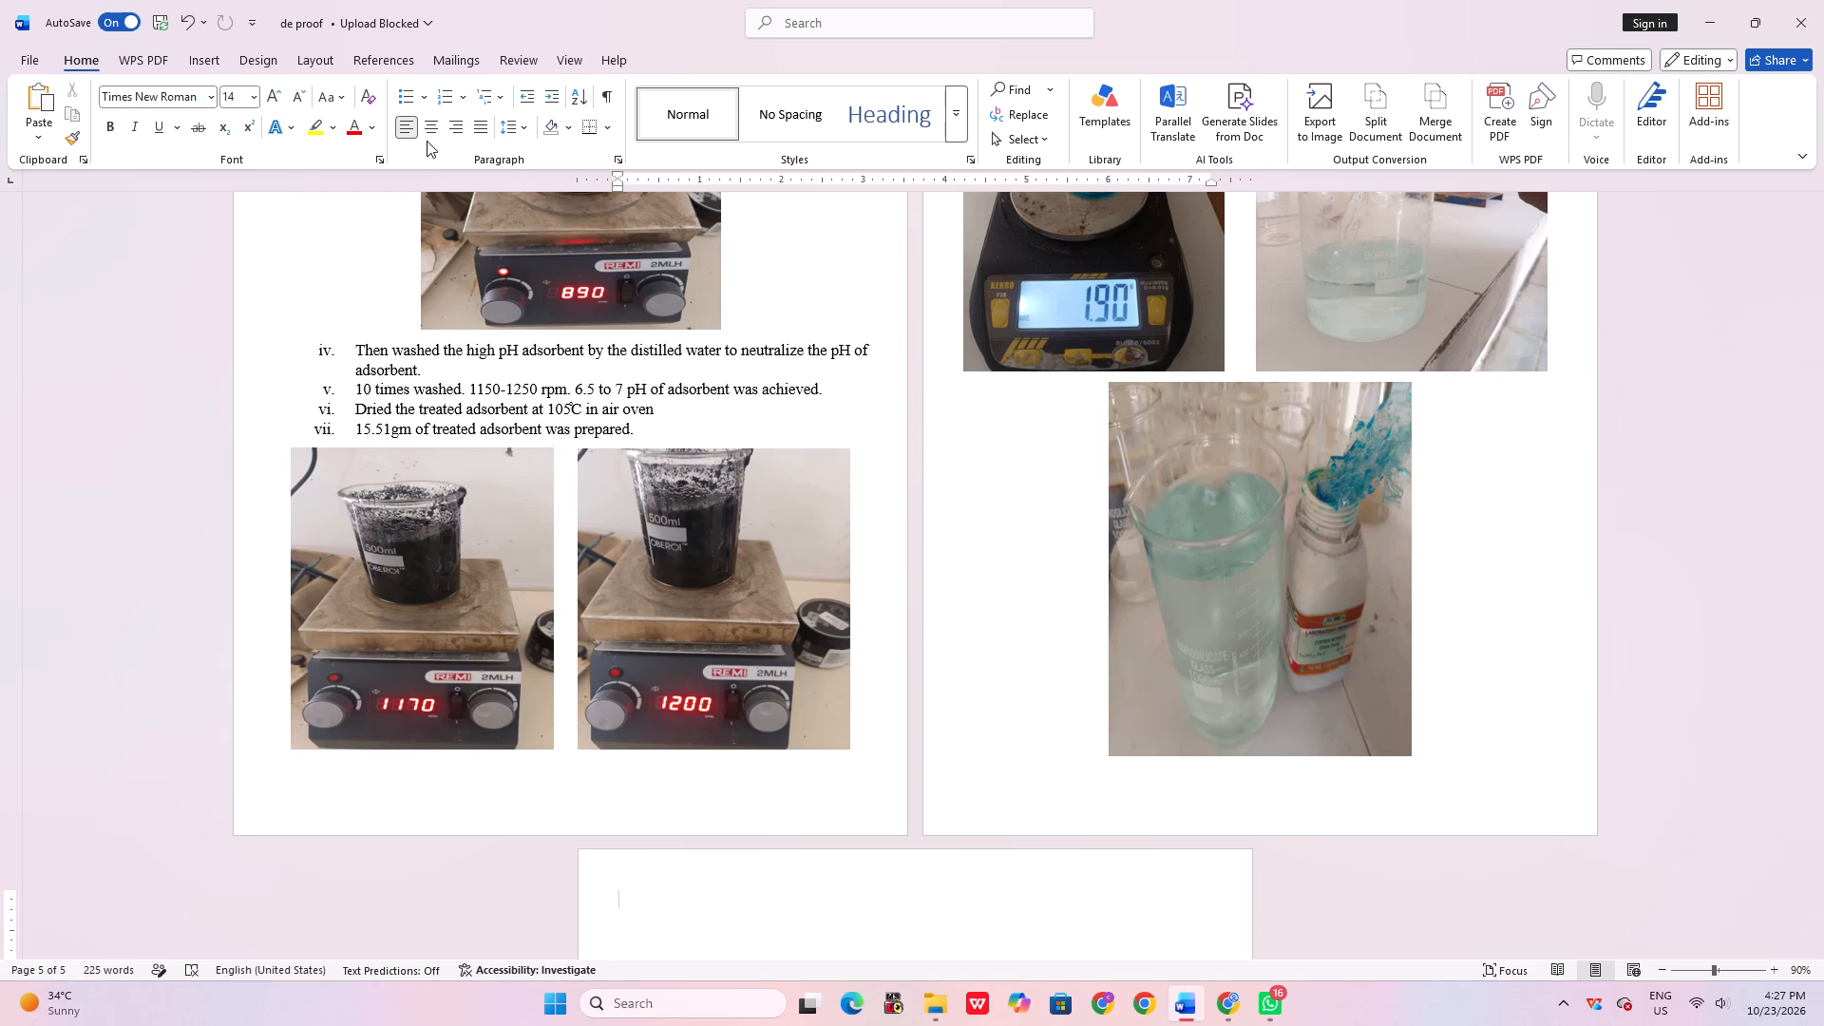
Look back through the earlier procedure sections and their photos, from the start of the document to section 3.
{"action": "scroll", "coordinate": [427, 141], "scroll_direction": "up", "scroll_amount": 13}
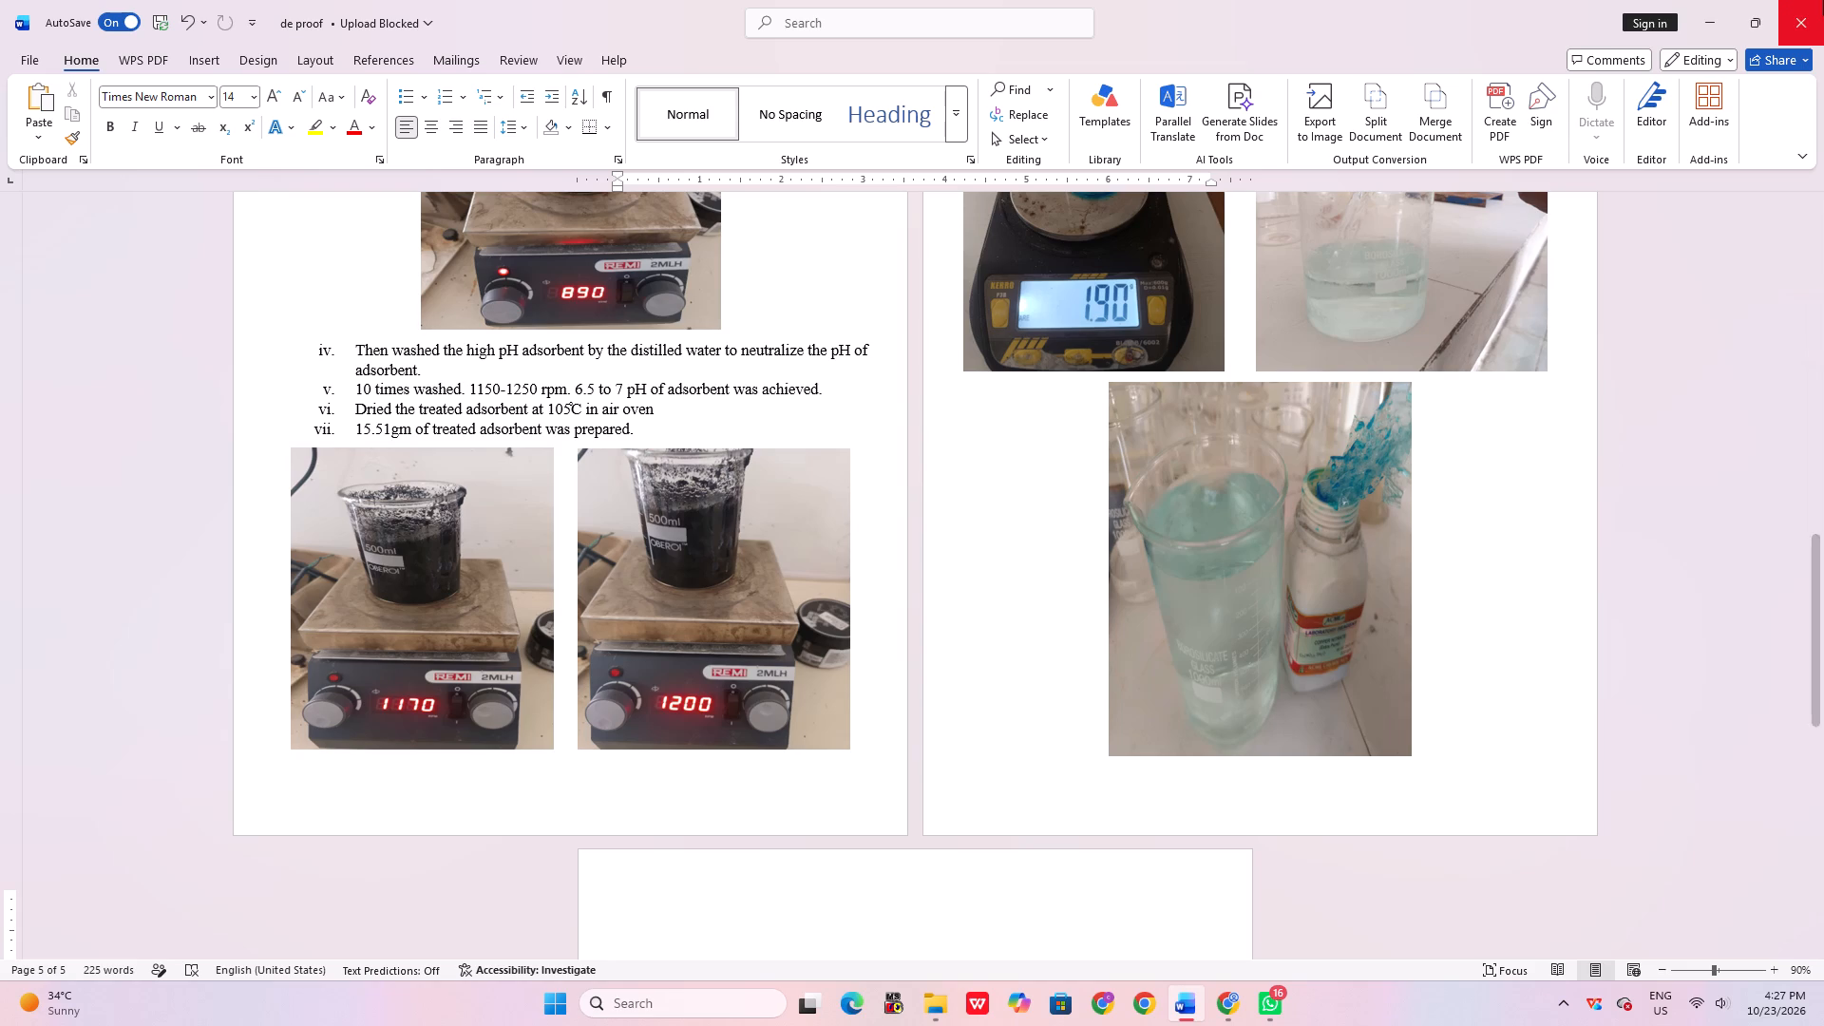
{"action": "scroll", "coordinate": [788, 887], "scroll_direction": "up", "scroll_amount": 13}
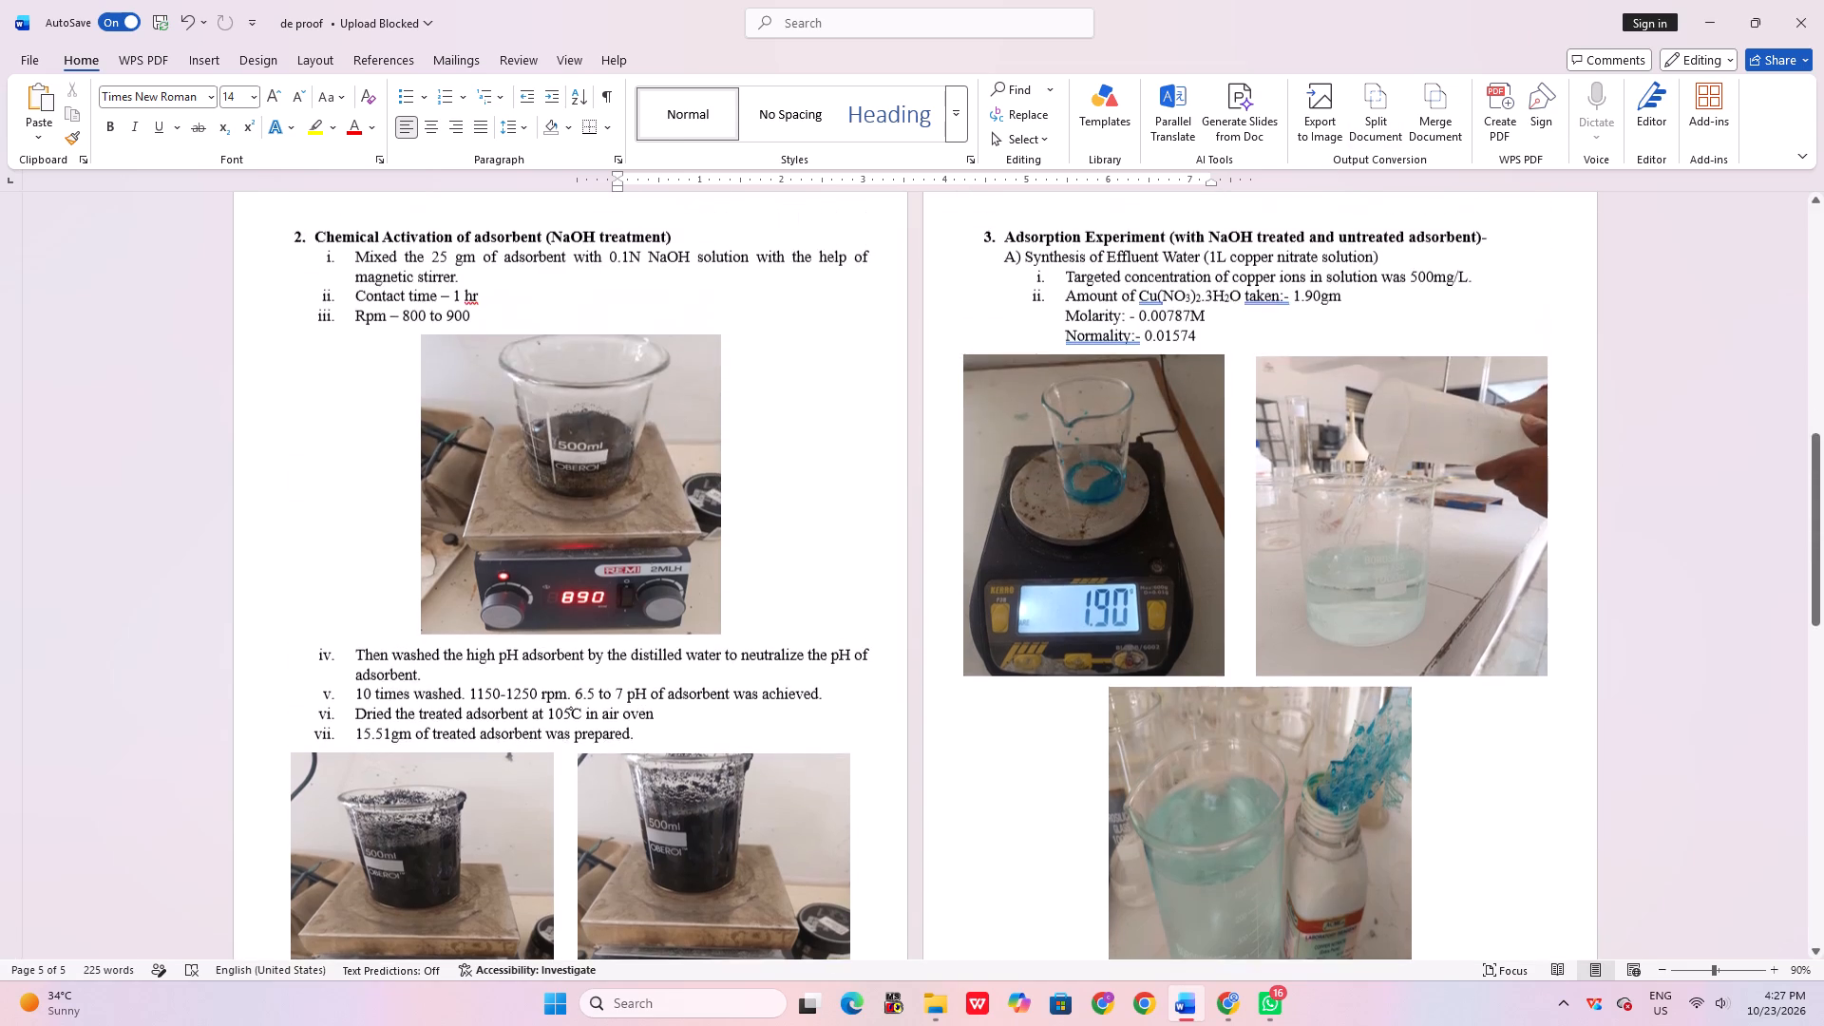
{"action": "scroll", "coordinate": [788, 887], "scroll_direction": "up", "scroll_amount": 17}
{"action": "scroll", "coordinate": [788, 858], "scroll_direction": "up", "scroll_amount": 8}
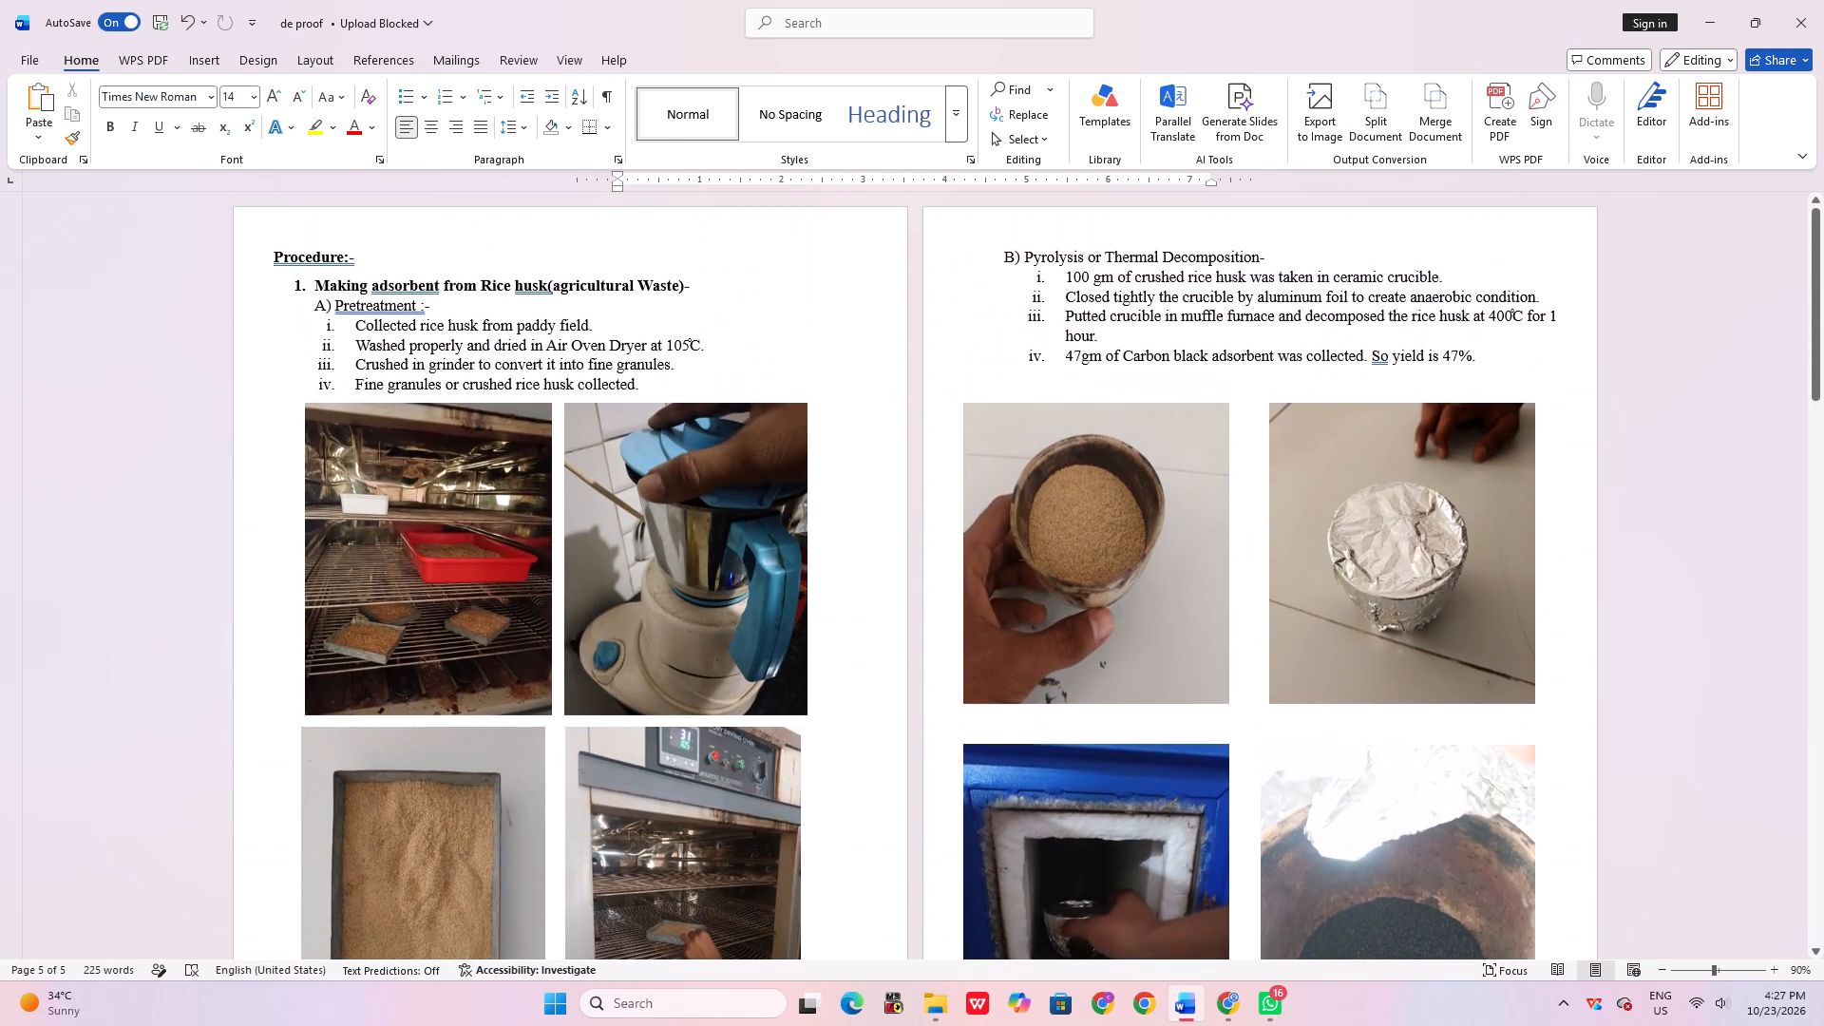
{"action": "scroll", "coordinate": [820, 756], "scroll_direction": "down", "scroll_amount": 15}
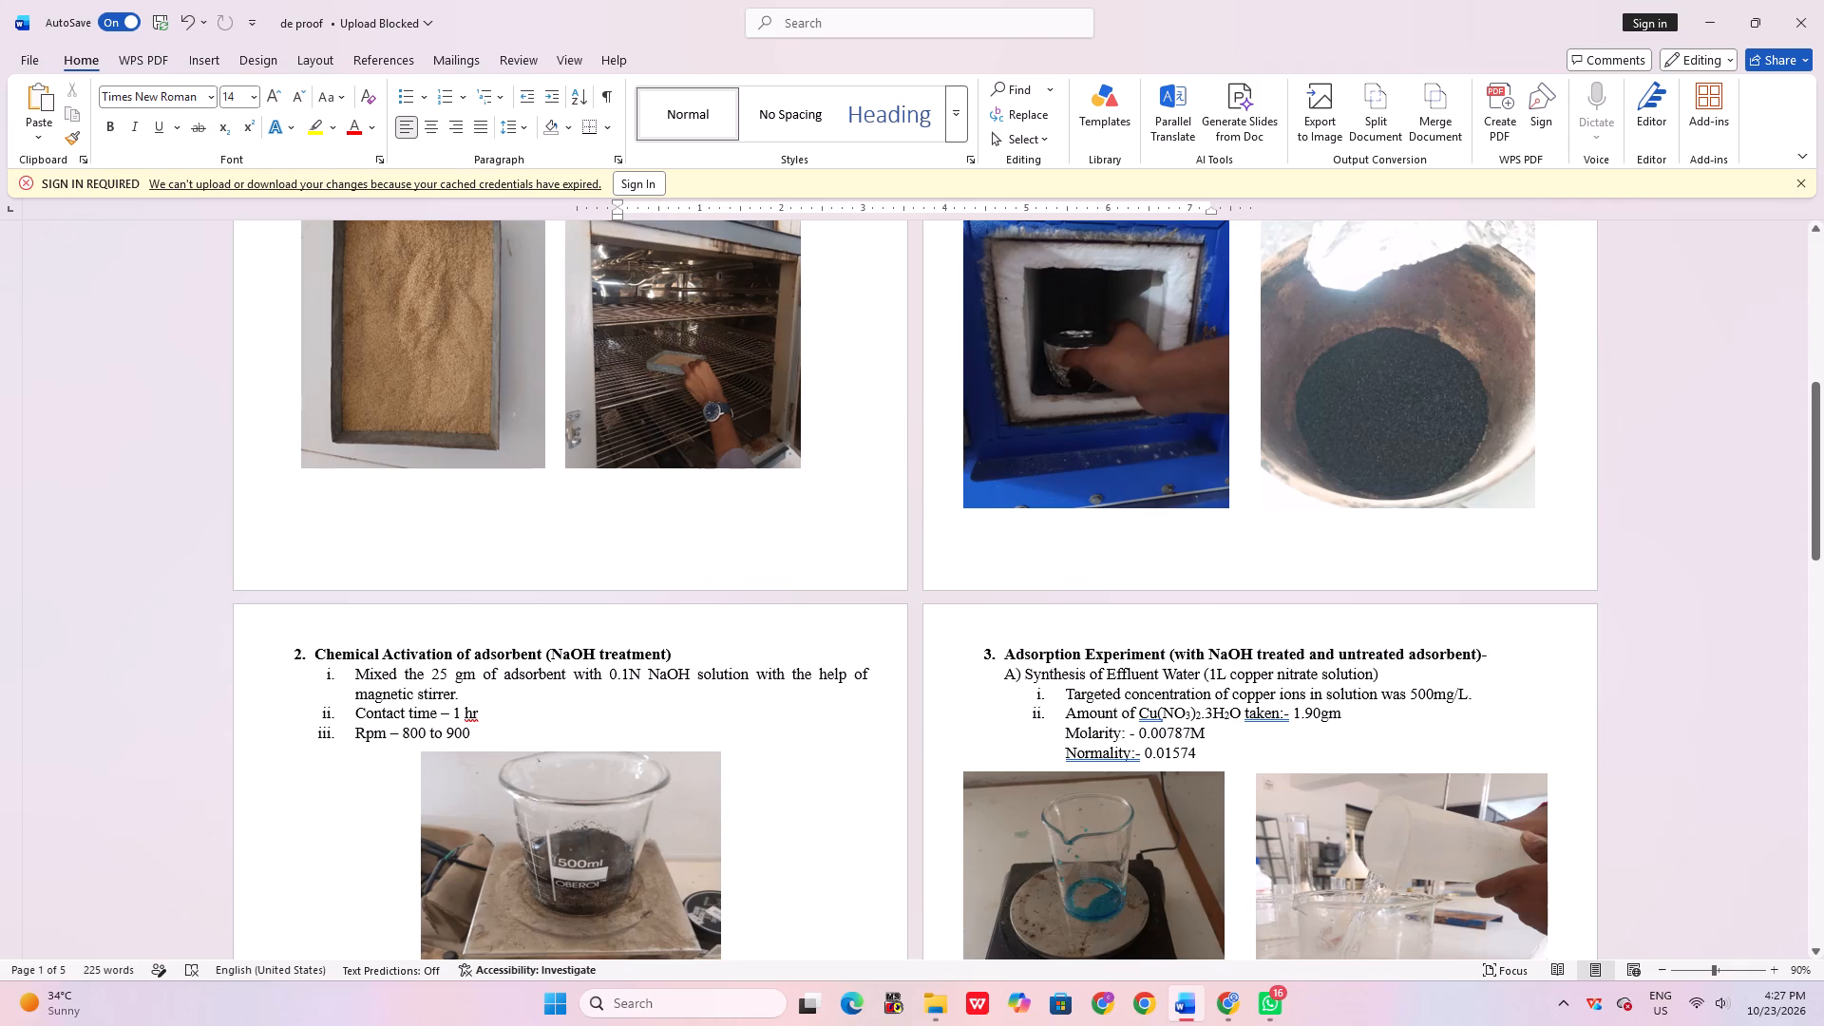
Add numbered item iii below the Normality line in section 3A, reading "1L of effluent water was prepared.".
{"action": "left_click", "coordinate": [1196, 752]}
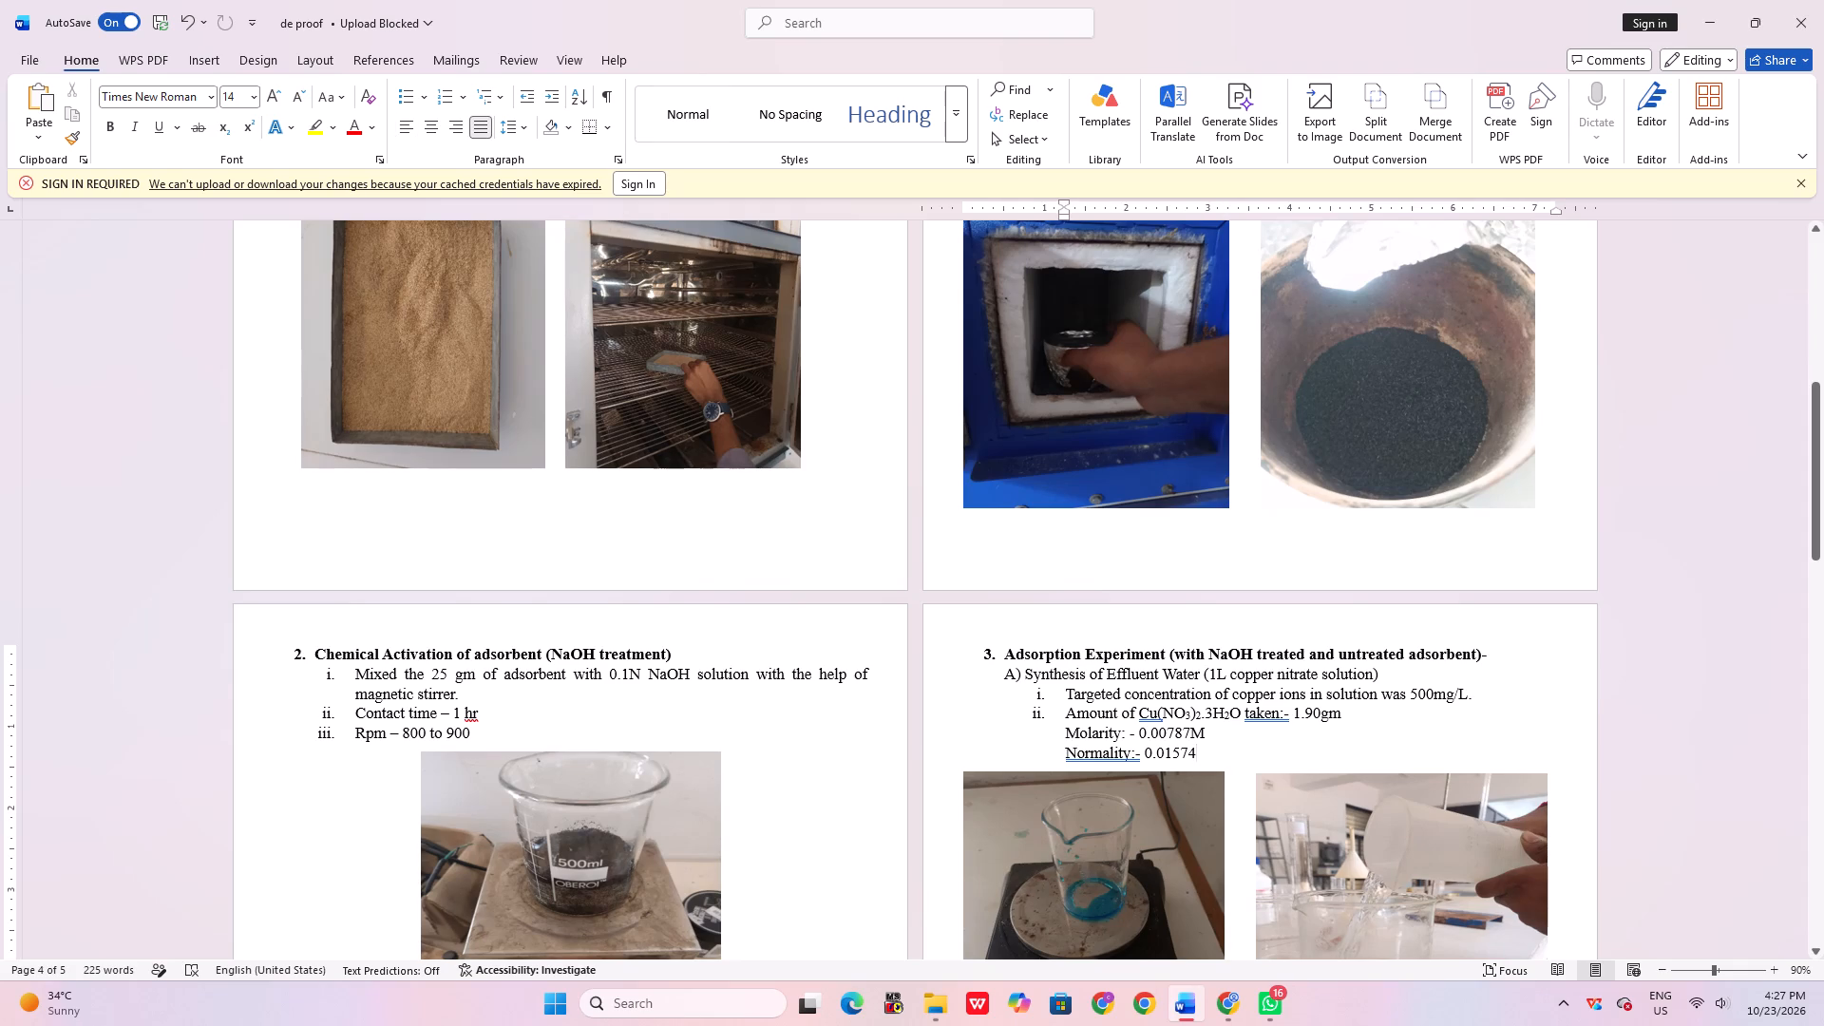
{"action": "key", "text": "Return"}
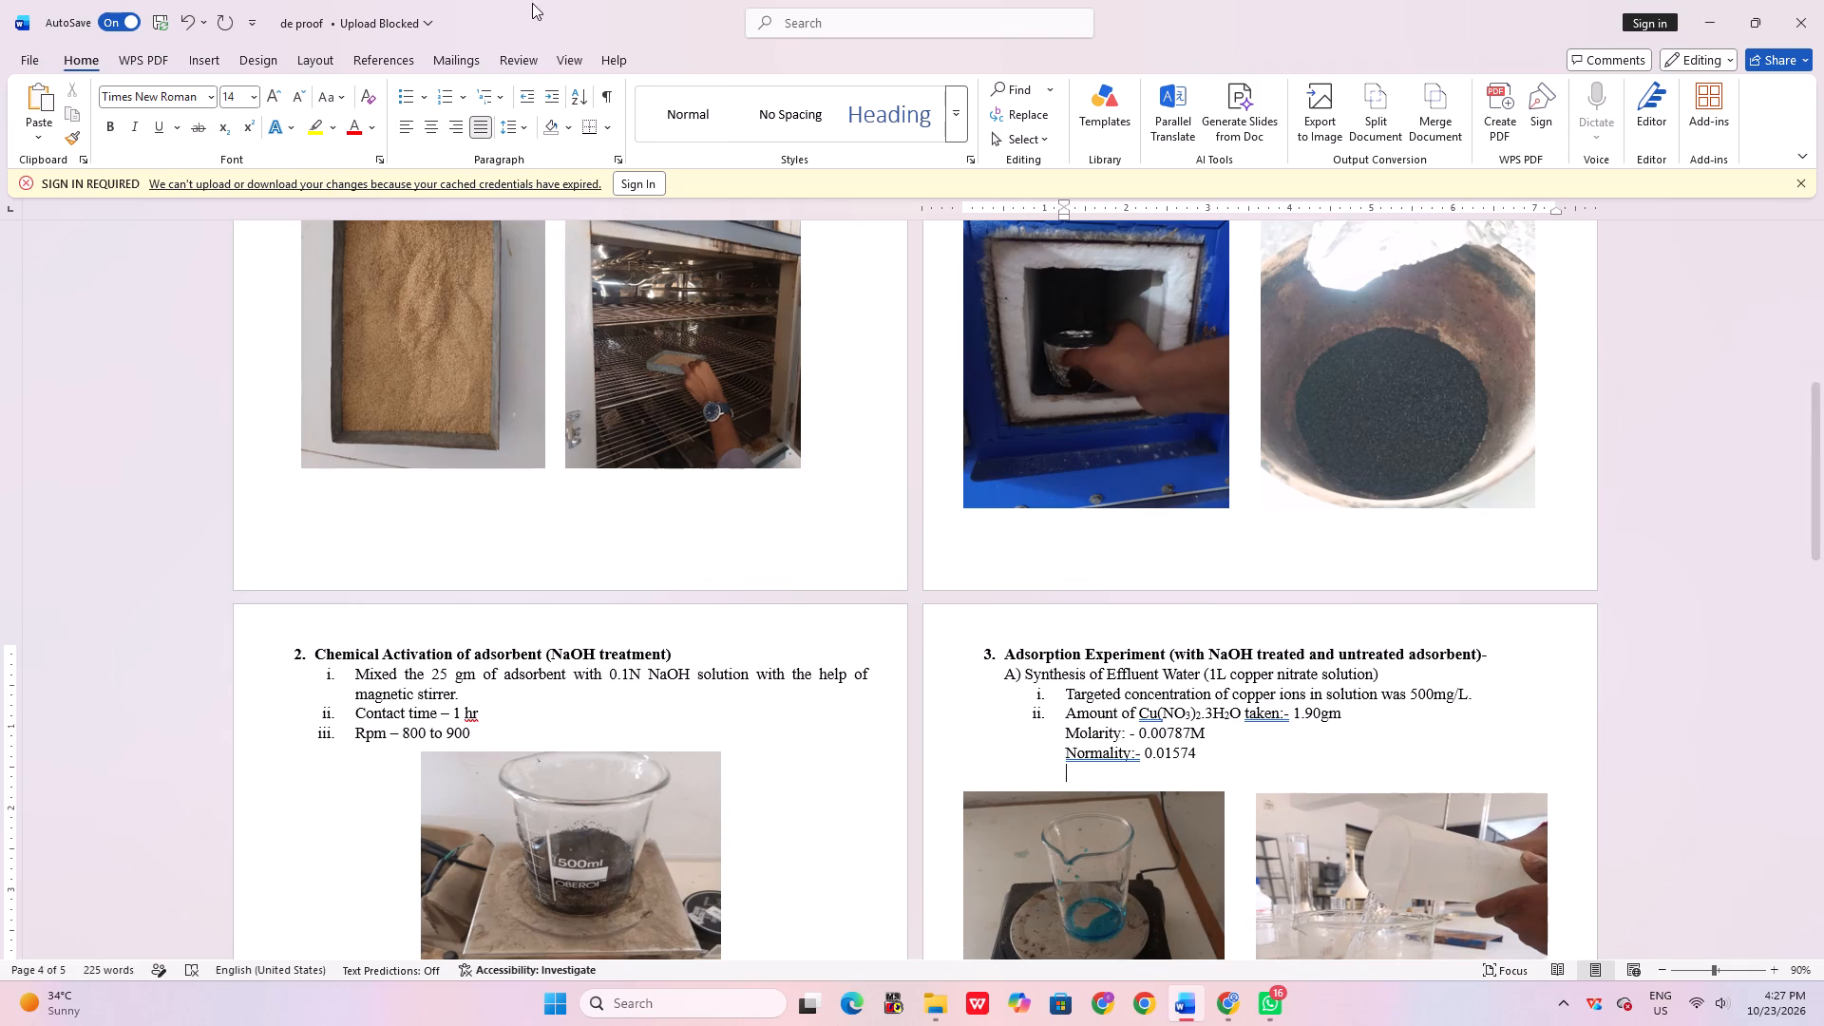
{"action": "left_click", "coordinate": [456, 99]}
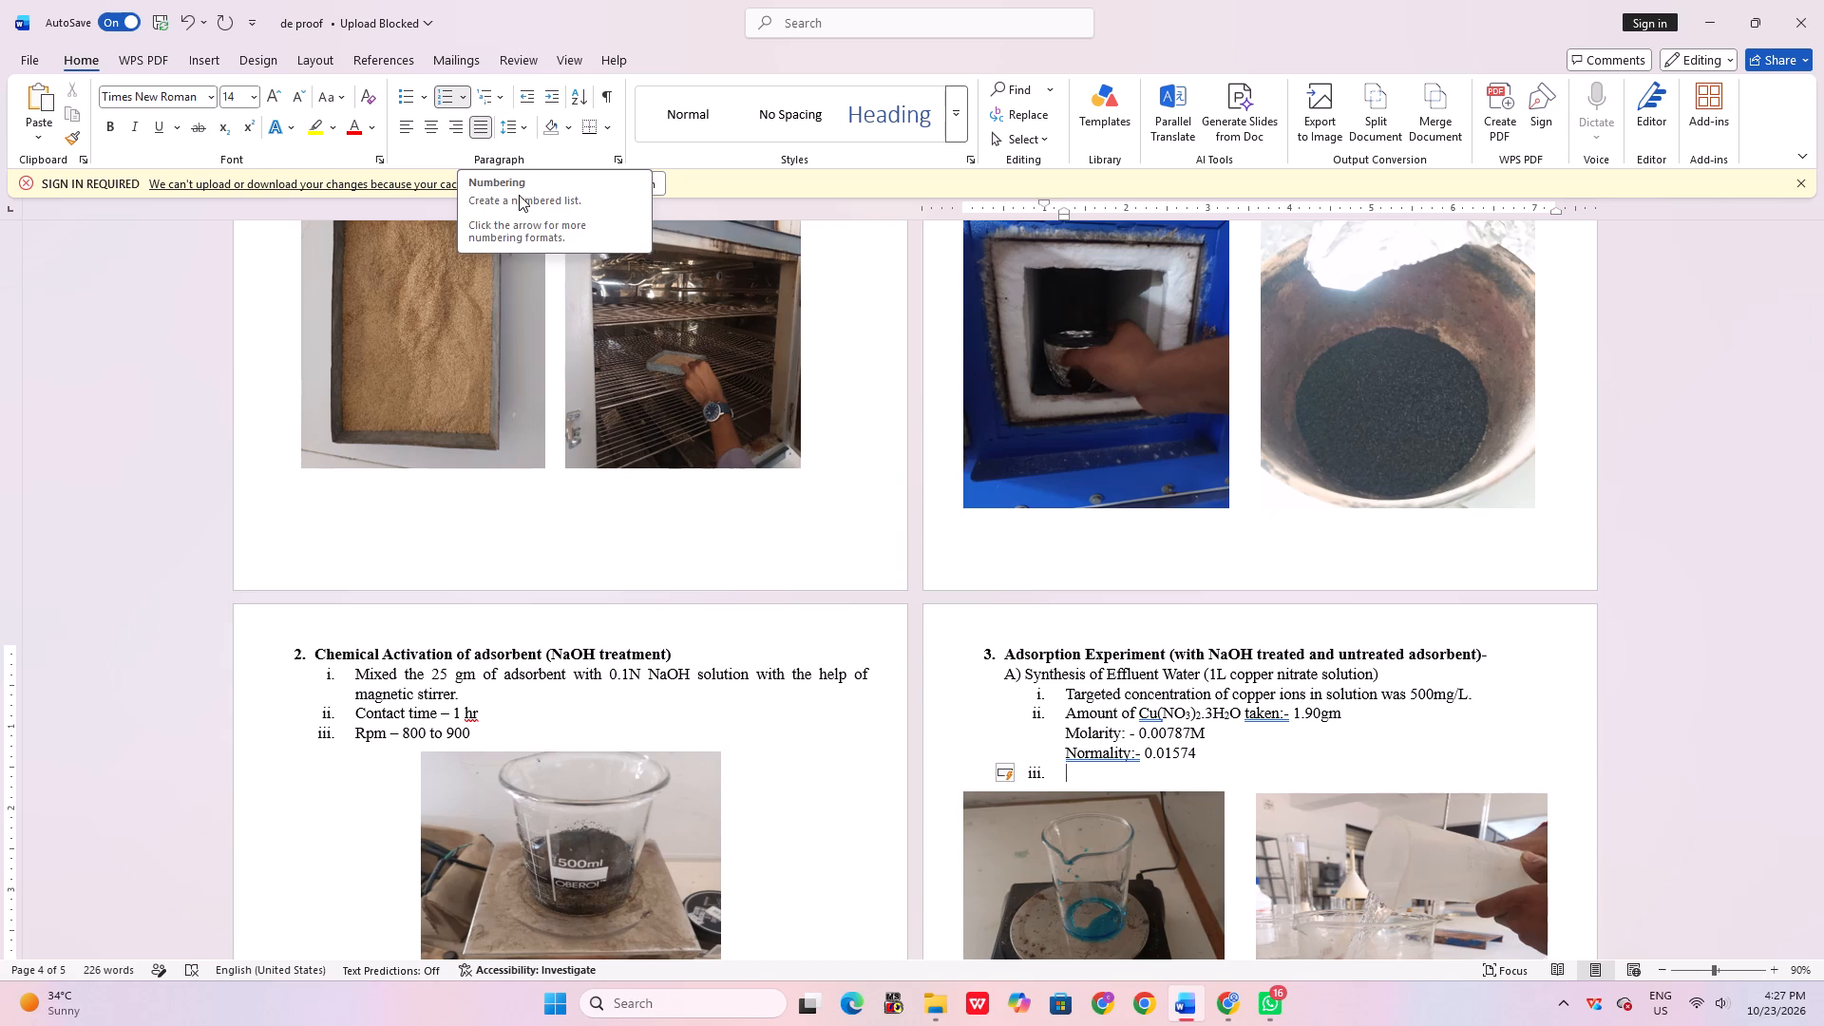
{"action": "key", "text": "1"}
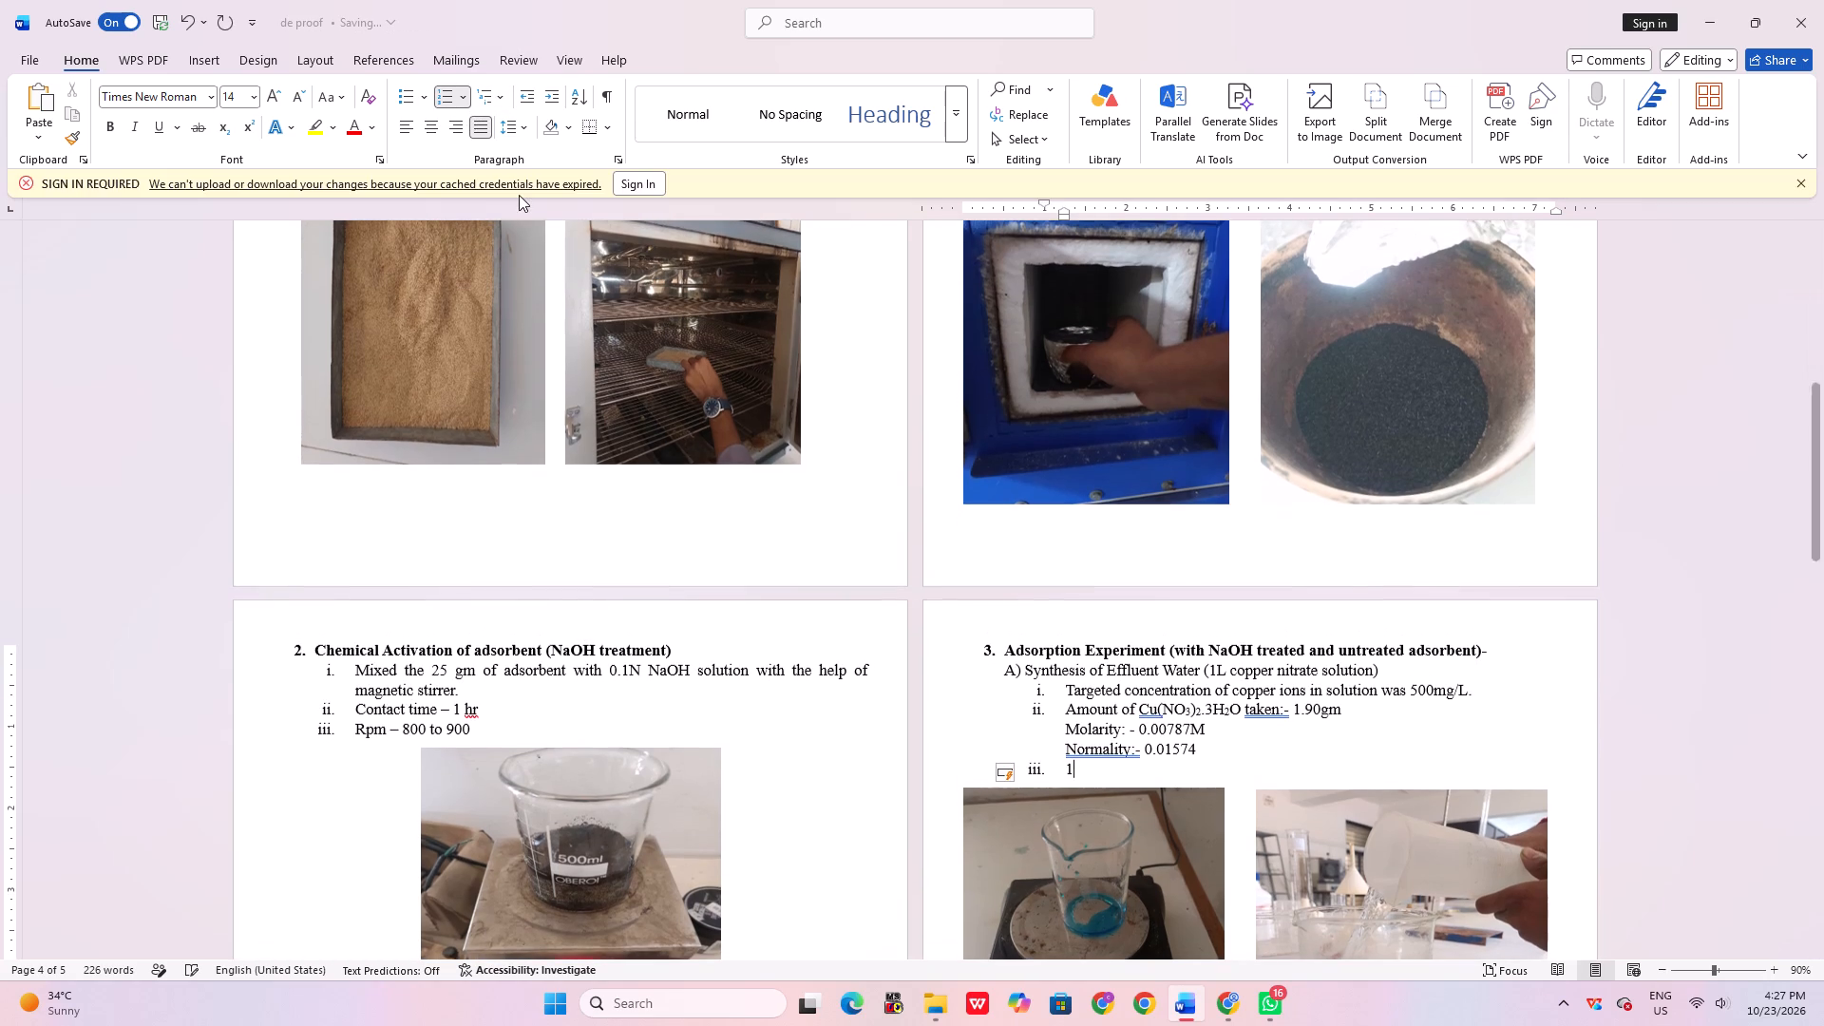
{"action": "type", "text": "L or"}
{"action": "key", "text": "space"}
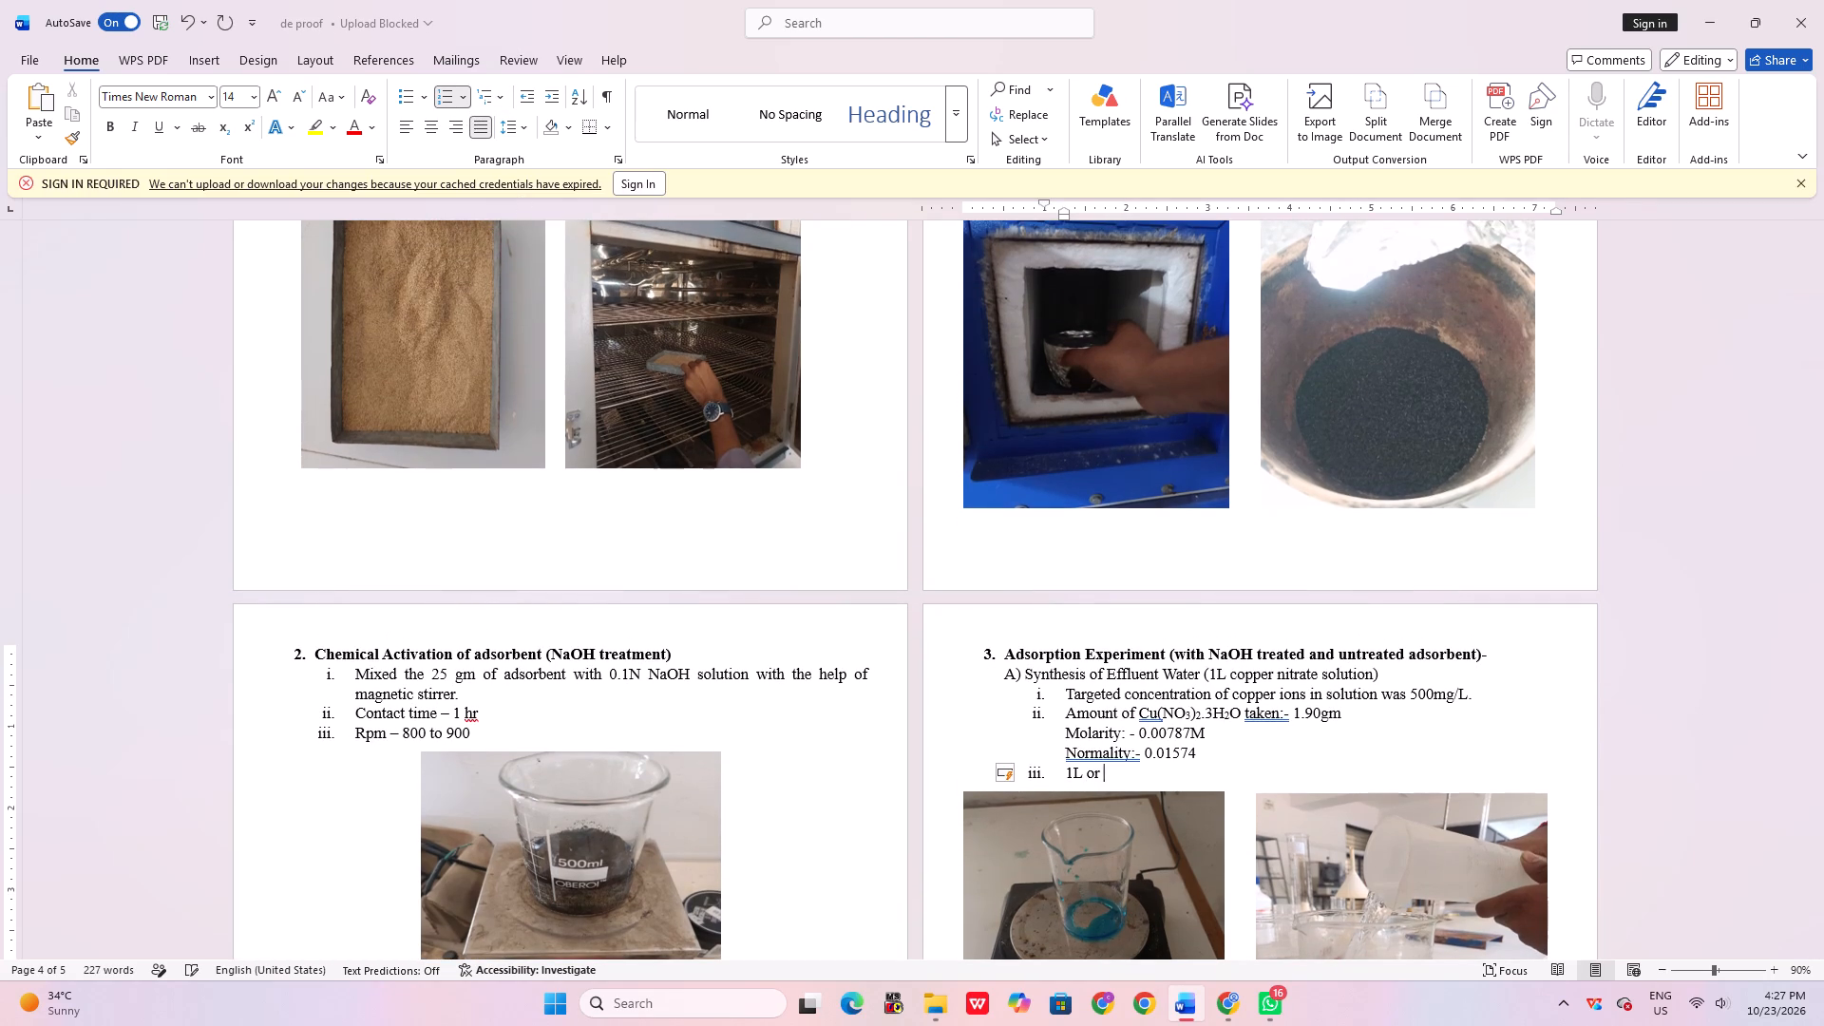
{"action": "key", "text": "BackSpace"}
{"action": "key", "text": "BackSpace"}
{"action": "type", "text": "f"}
{"action": "key", "text": "space"}
{"action": "type", "text": "efflue"}
{"action": "type", "text": "nt"}
{"action": "key", "text": "space"}
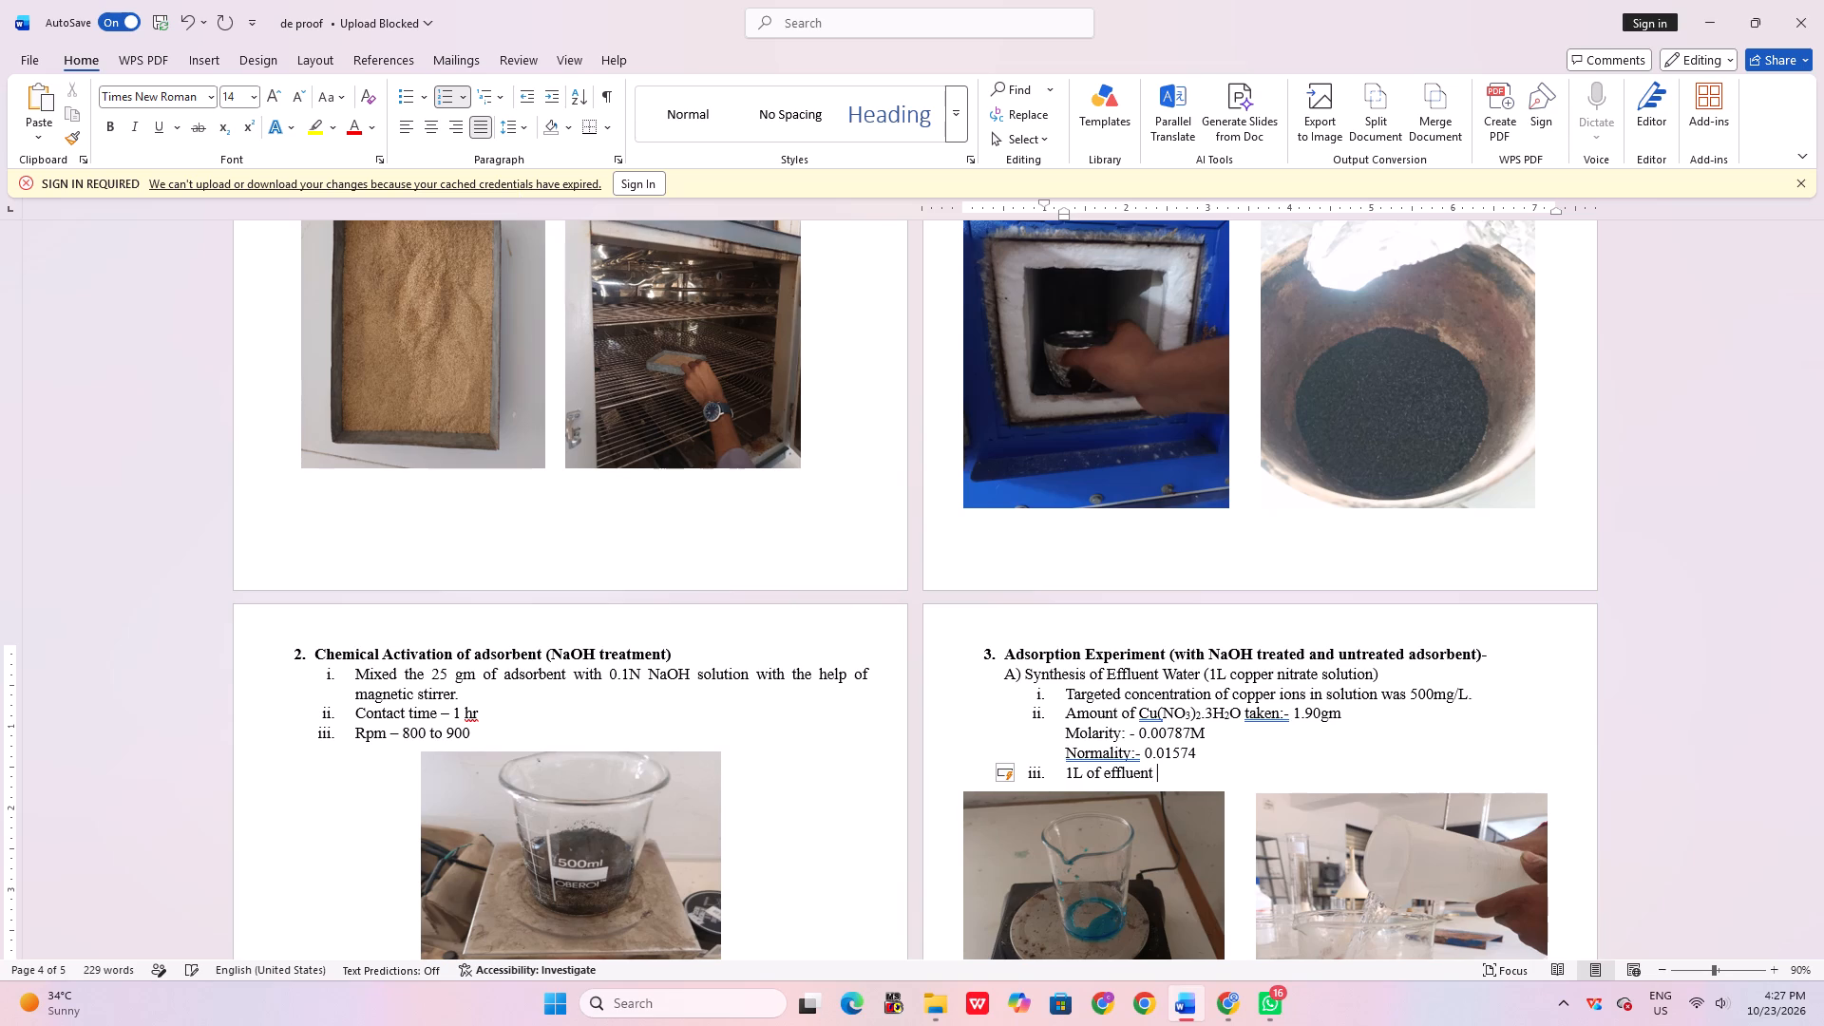
{"action": "type", "text": "water"}
{"action": "key", "text": "space"}
{"action": "type", "text": "is sy"}
{"action": "key", "text": "BackSpace"}
{"action": "key", "text": "BackSpace"}
{"action": "key", "text": "BackSpace"}
{"action": "key", "text": "BackSpace"}
{"action": "key", "text": "BackSpace"}
{"action": "type", "text": "was prepa"}
{"action": "type", "text": "red"}
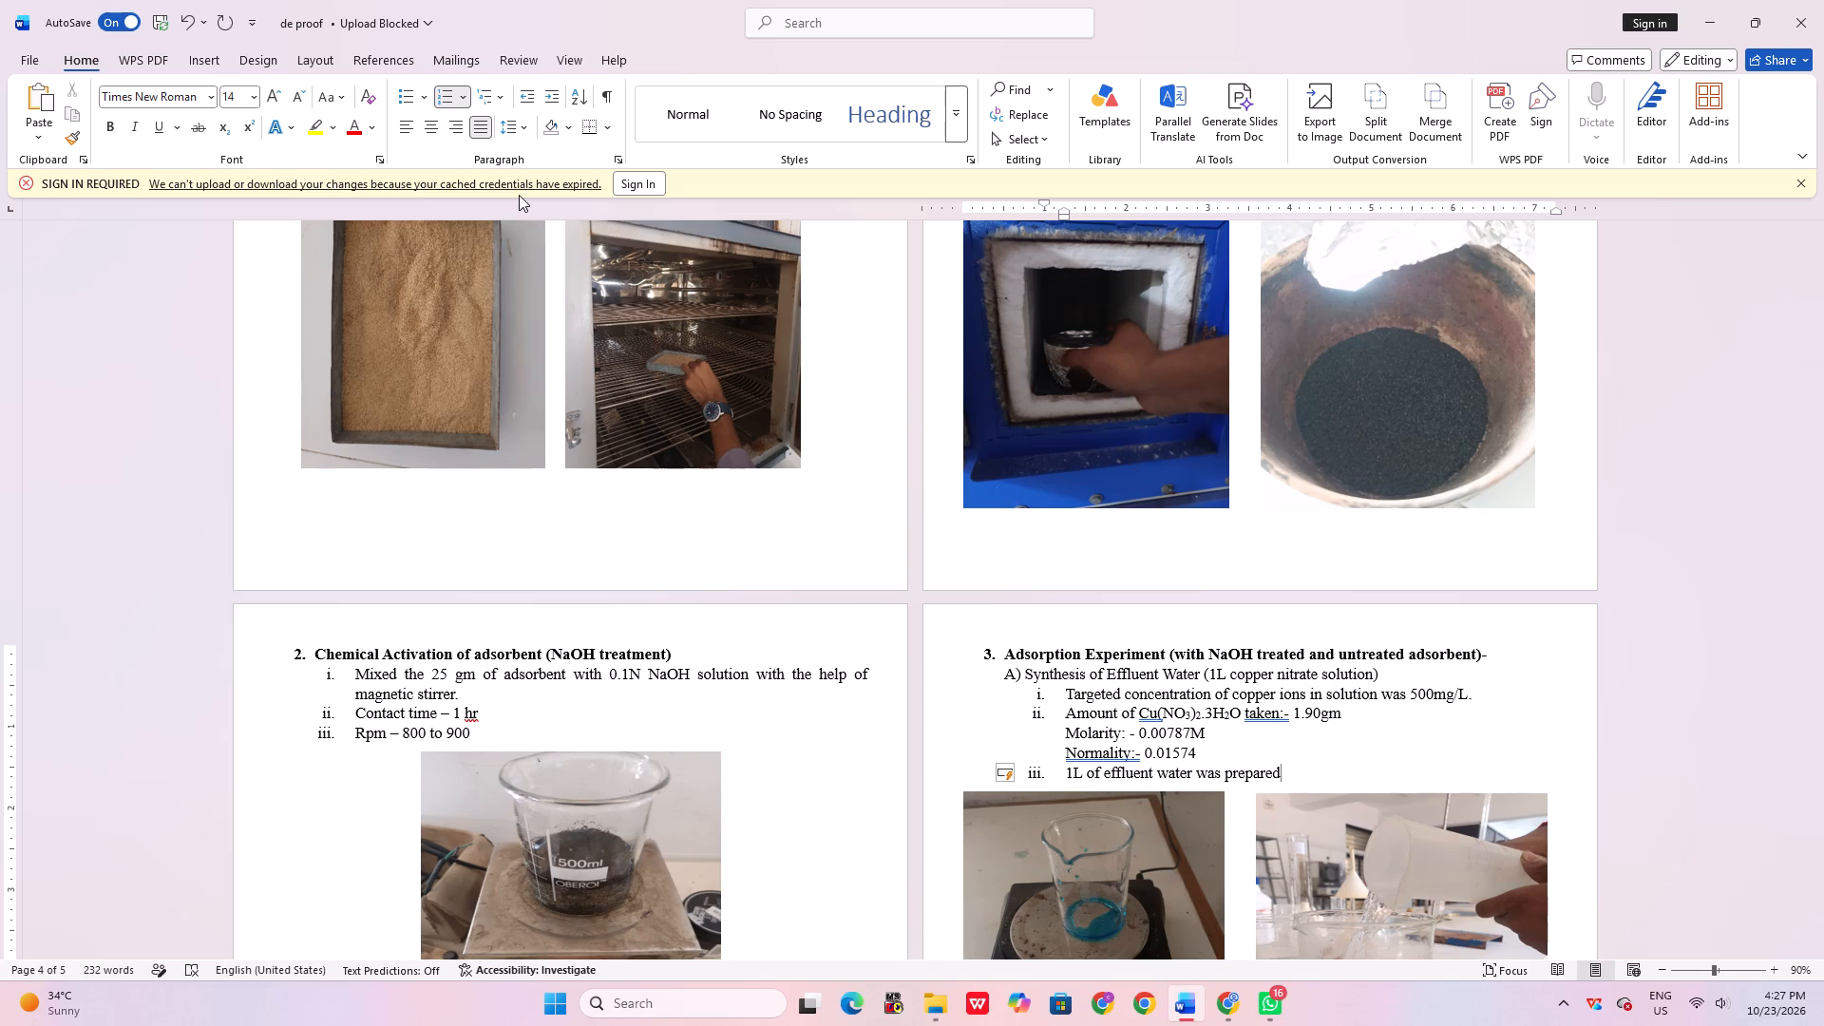
{"action": "key", "text": "period"}
Set the first line of the blank page after the beaker and reagent bottle photo to justified alignment.
{"action": "scroll", "coordinate": [537, 184], "scroll_direction": "down", "scroll_amount": 2}
{"action": "scroll", "coordinate": [1261, 856], "scroll_direction": "down", "scroll_amount": 19}
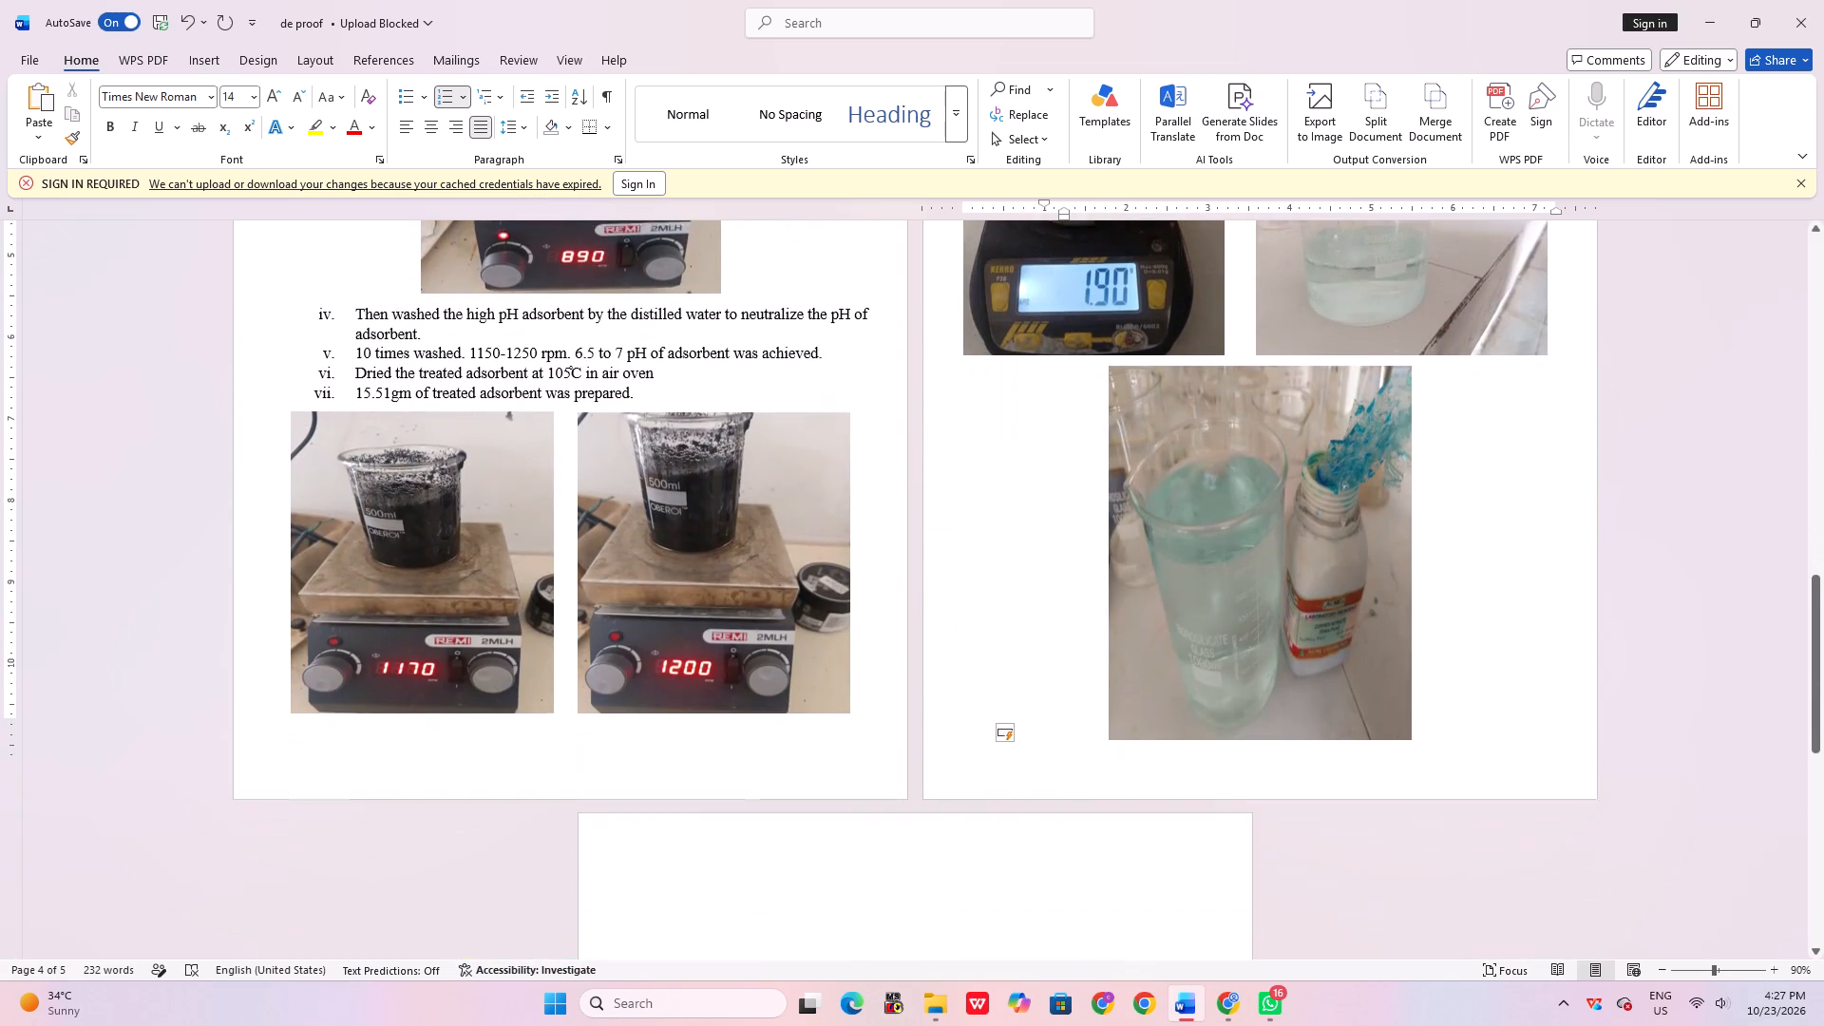
{"action": "left_click", "coordinate": [890, 856]}
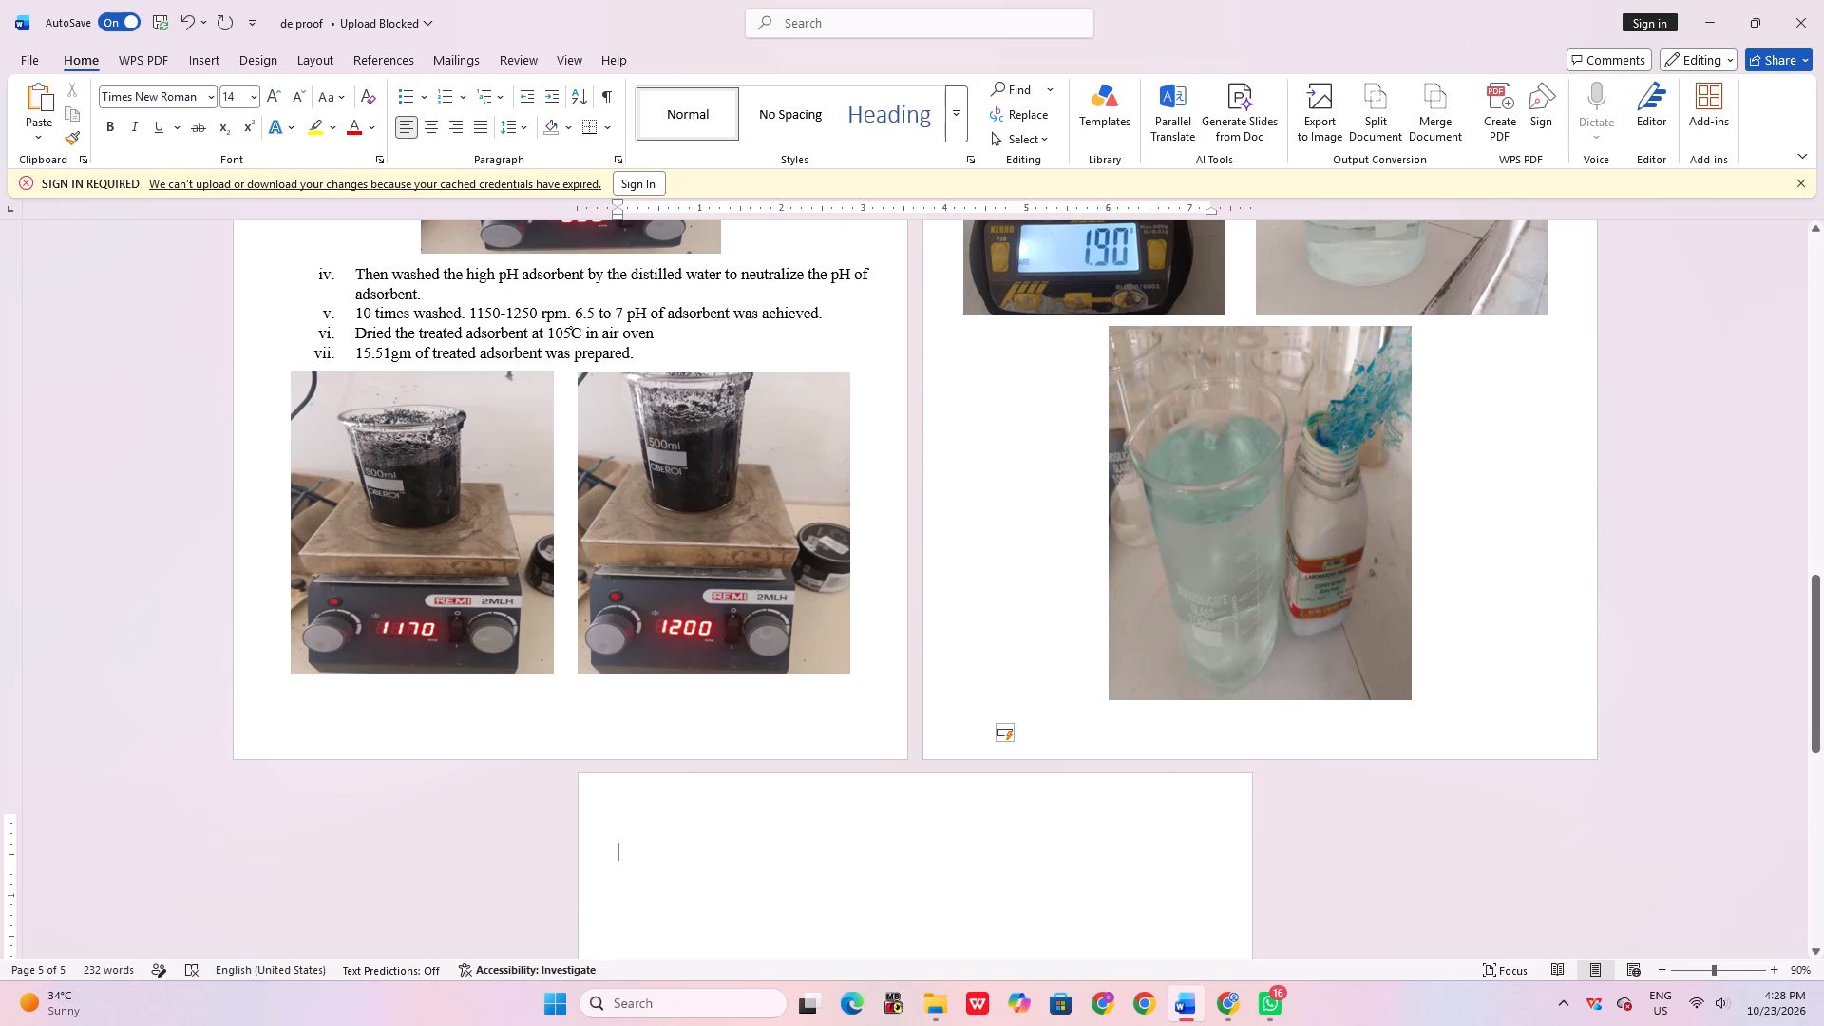
{"action": "left_click_drag", "start_coordinate": [641, 810], "coordinate": [652, 806]}
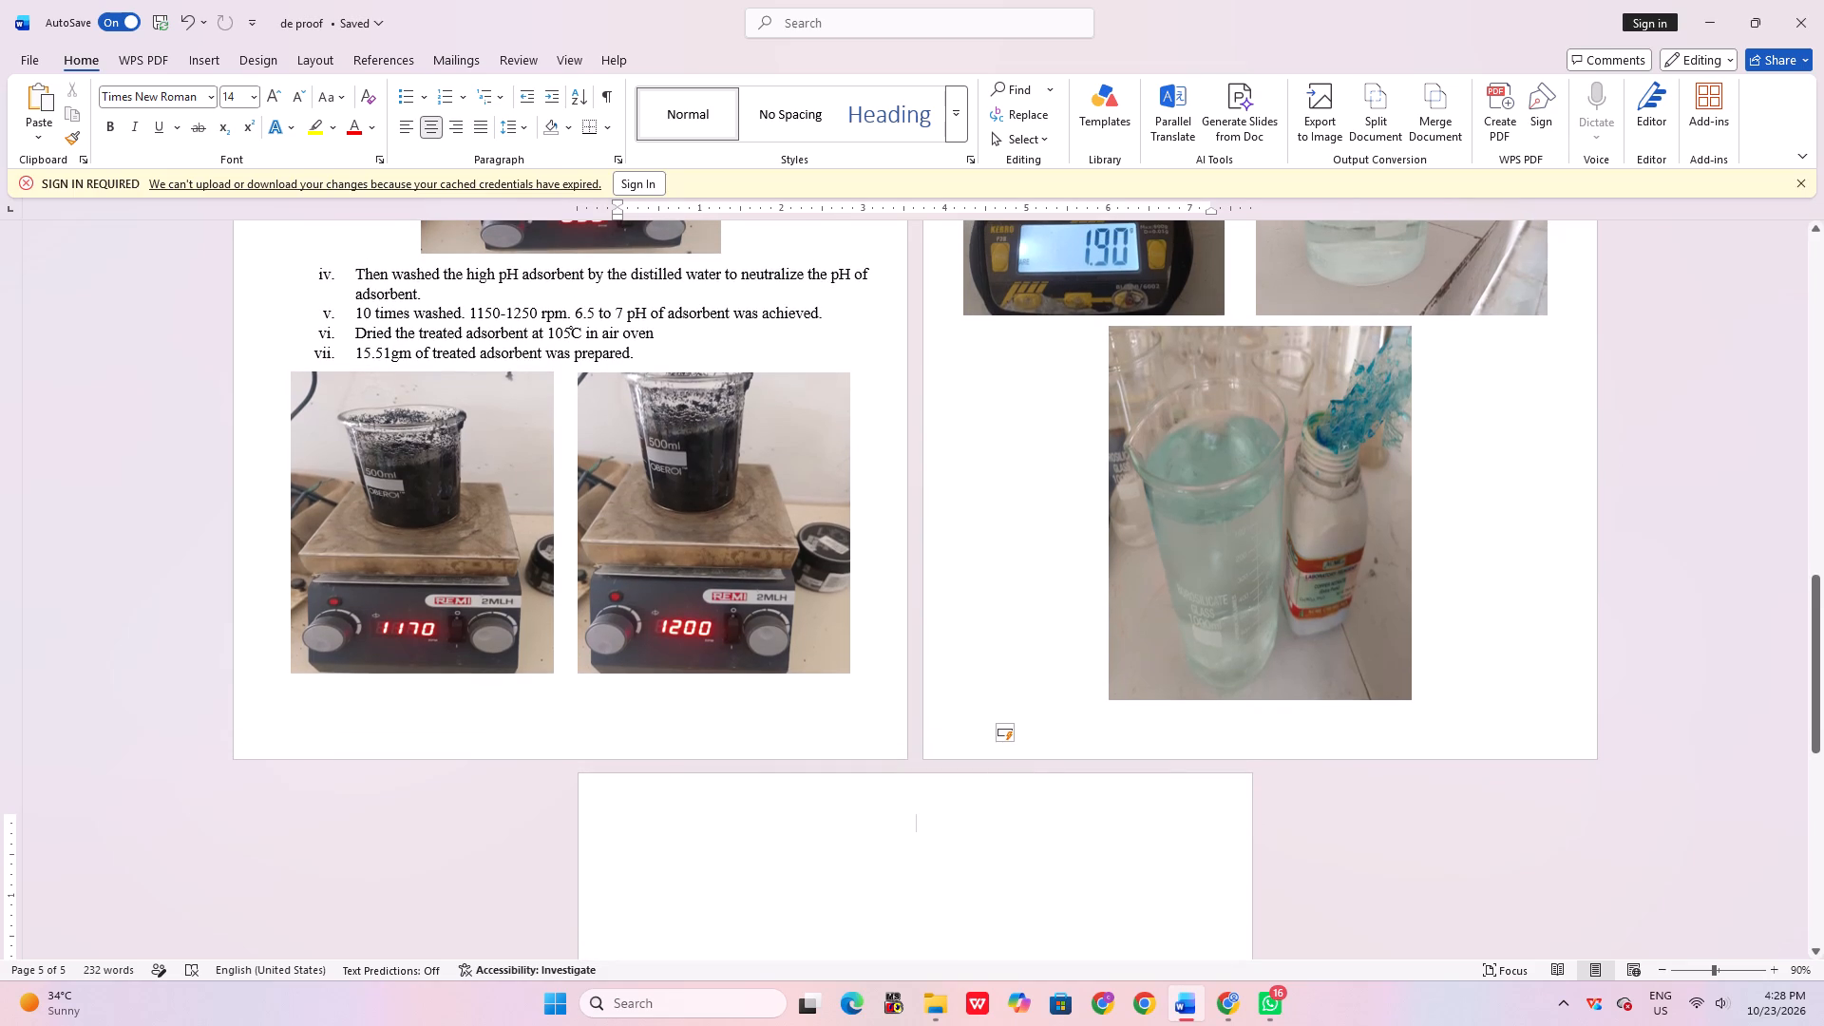
{"action": "left_click", "coordinate": [956, 817]}
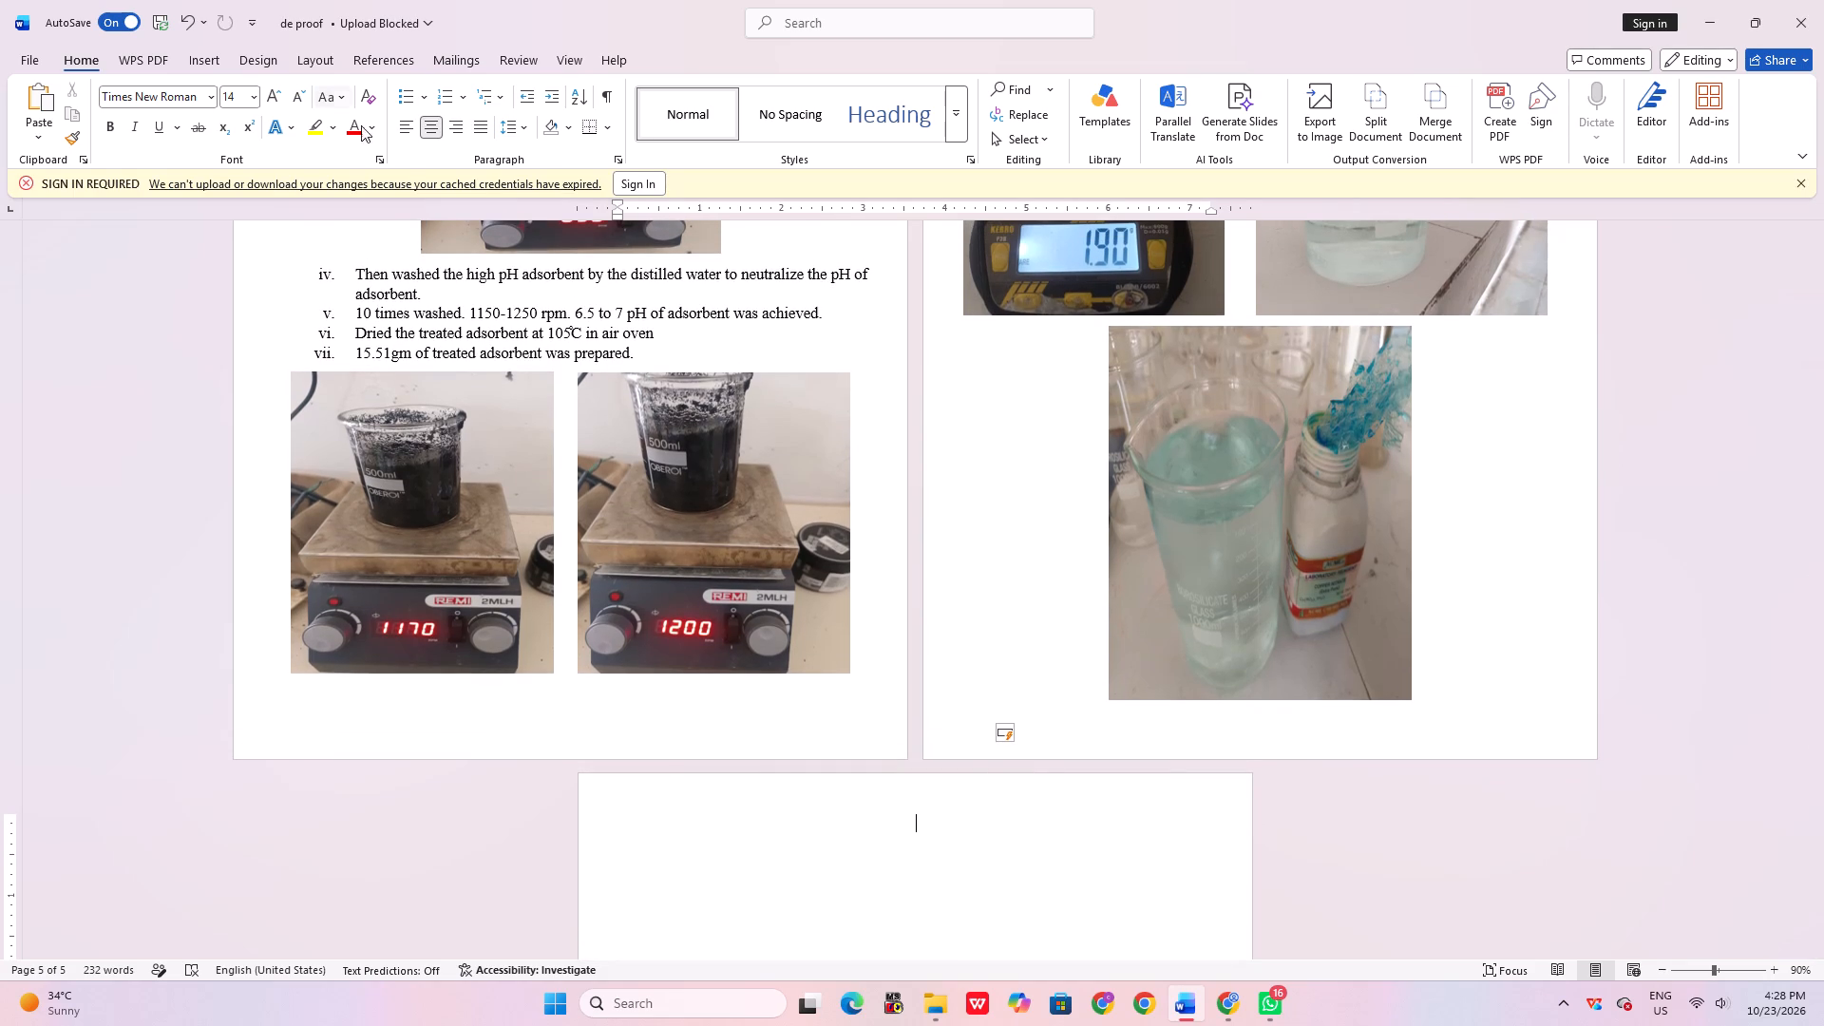
{"action": "left_click", "coordinate": [400, 139]}
{"action": "left_click", "coordinate": [399, 128]}
{"action": "left_click", "coordinate": [490, 137]}
Start a lettered list item "B)" on the first line of the blank last page.
{"action": "type", "text": "rf"}
{"action": "key", "text": "BackSpace"}
{"action": "key", "text": "BackSpace"}
{"action": "key", "text": "shift+b"}
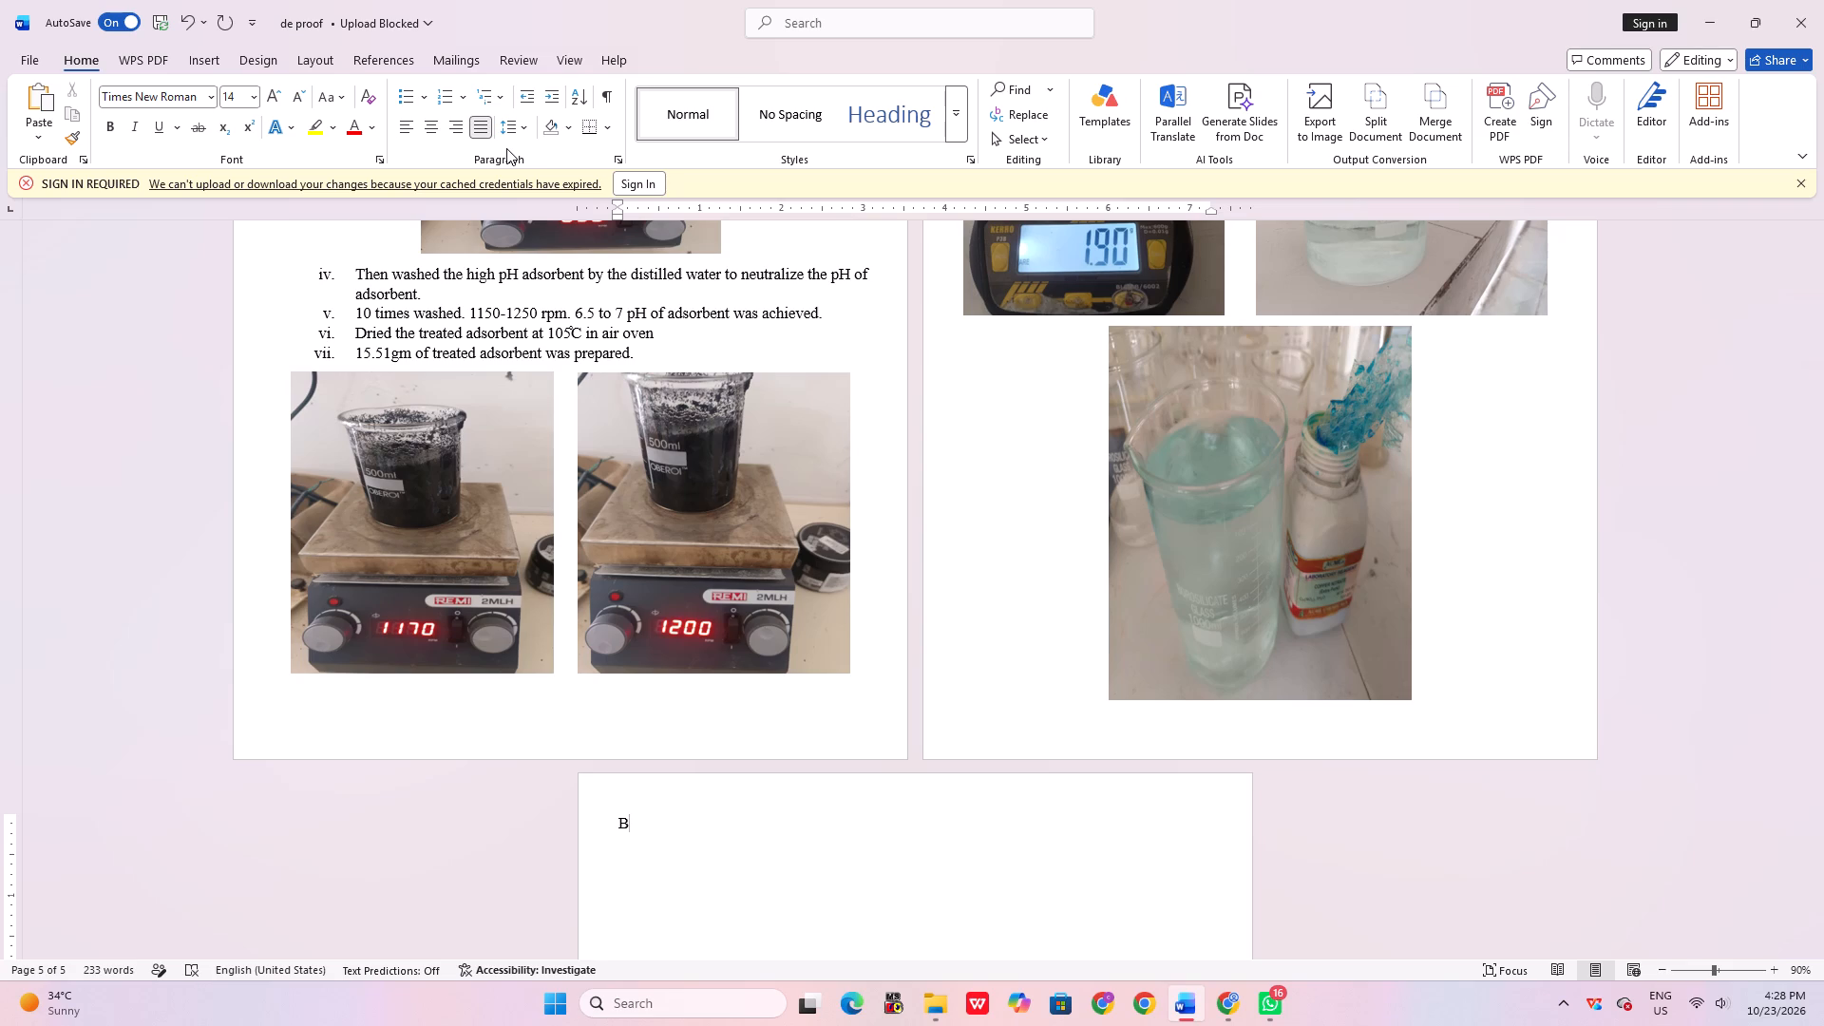
{"action": "type", "text": ")"}
{"action": "key", "text": "space"}
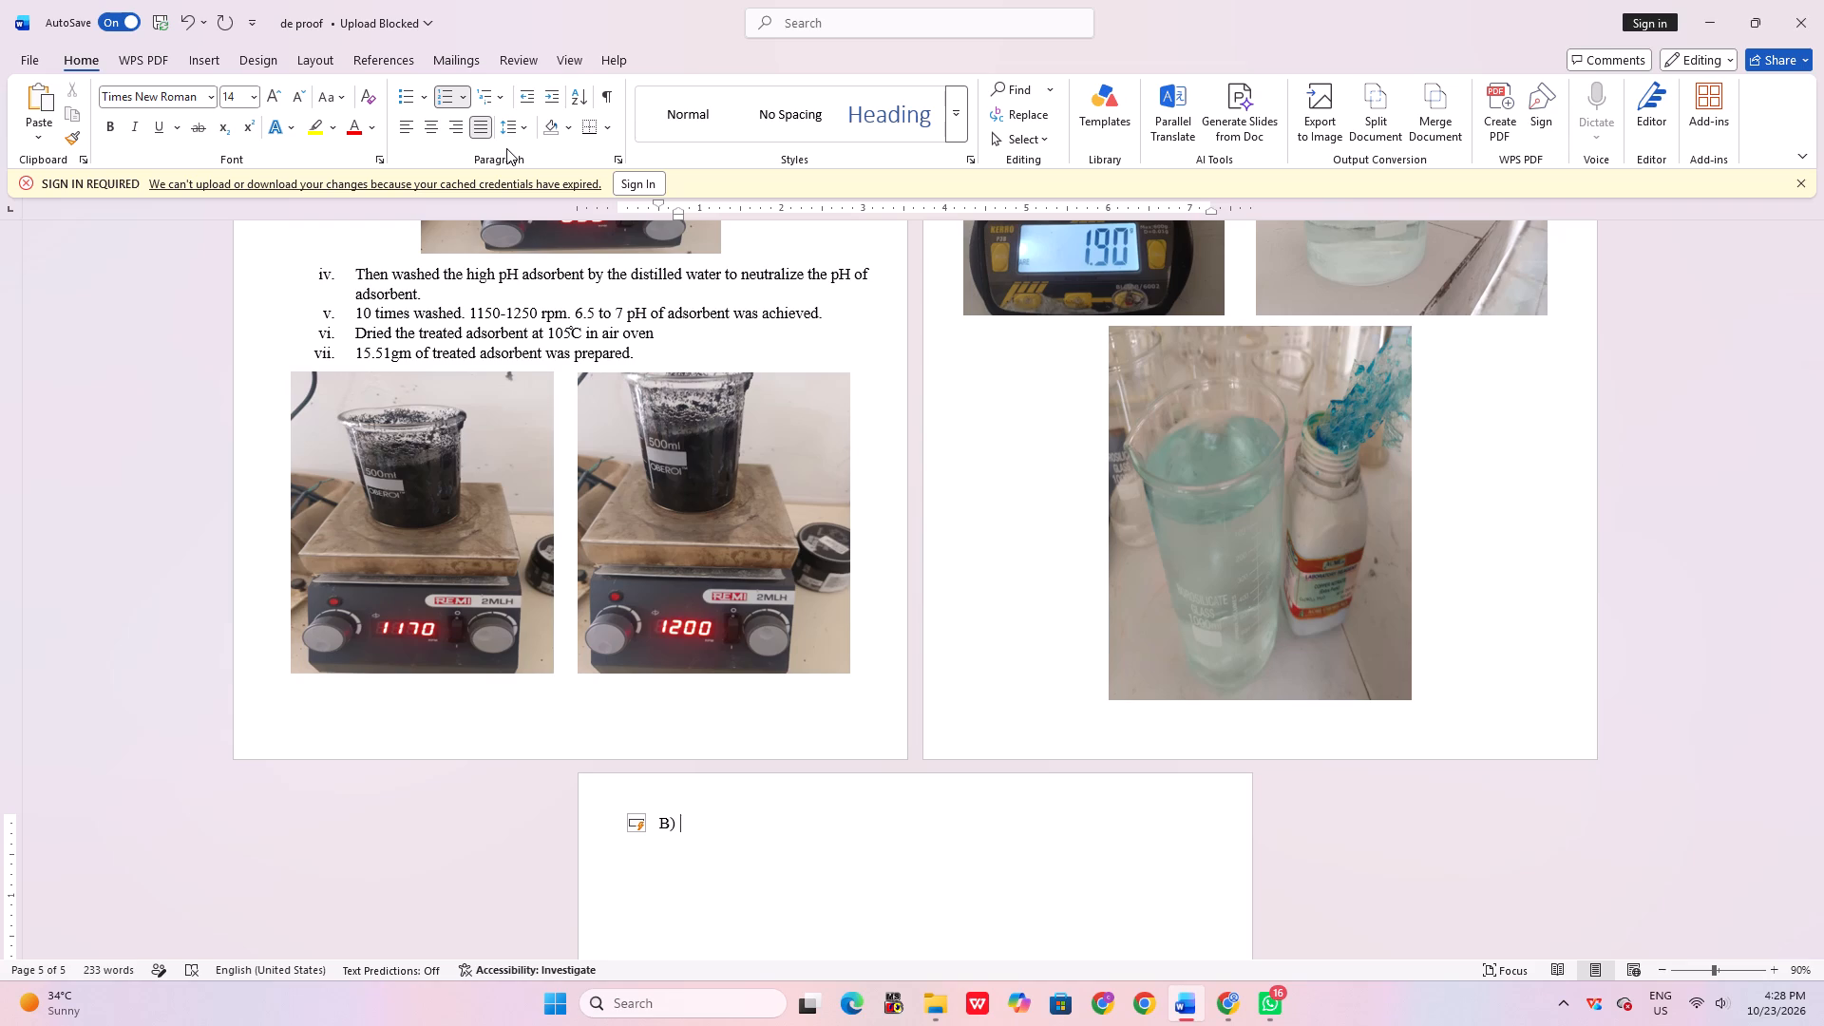
Enter "Preparaton of 0.01M EDTA solution" as the heading text of item B.
{"action": "type", "text": "preparat"}
{"action": "key", "text": "BackSpace"}
{"action": "key", "text": "BackSpace"}
{"action": "key", "text": "BackSpace"}
{"action": "key", "text": "BackSpace"}
{"action": "key", "text": "BackSpace"}
{"action": "key", "text": "BackSpace"}
{"action": "key", "text": "BackSpace"}
{"action": "key", "text": "BackSpace"}
{"action": "type", "text": "Pre"}
{"action": "type", "text": "paraton o"}
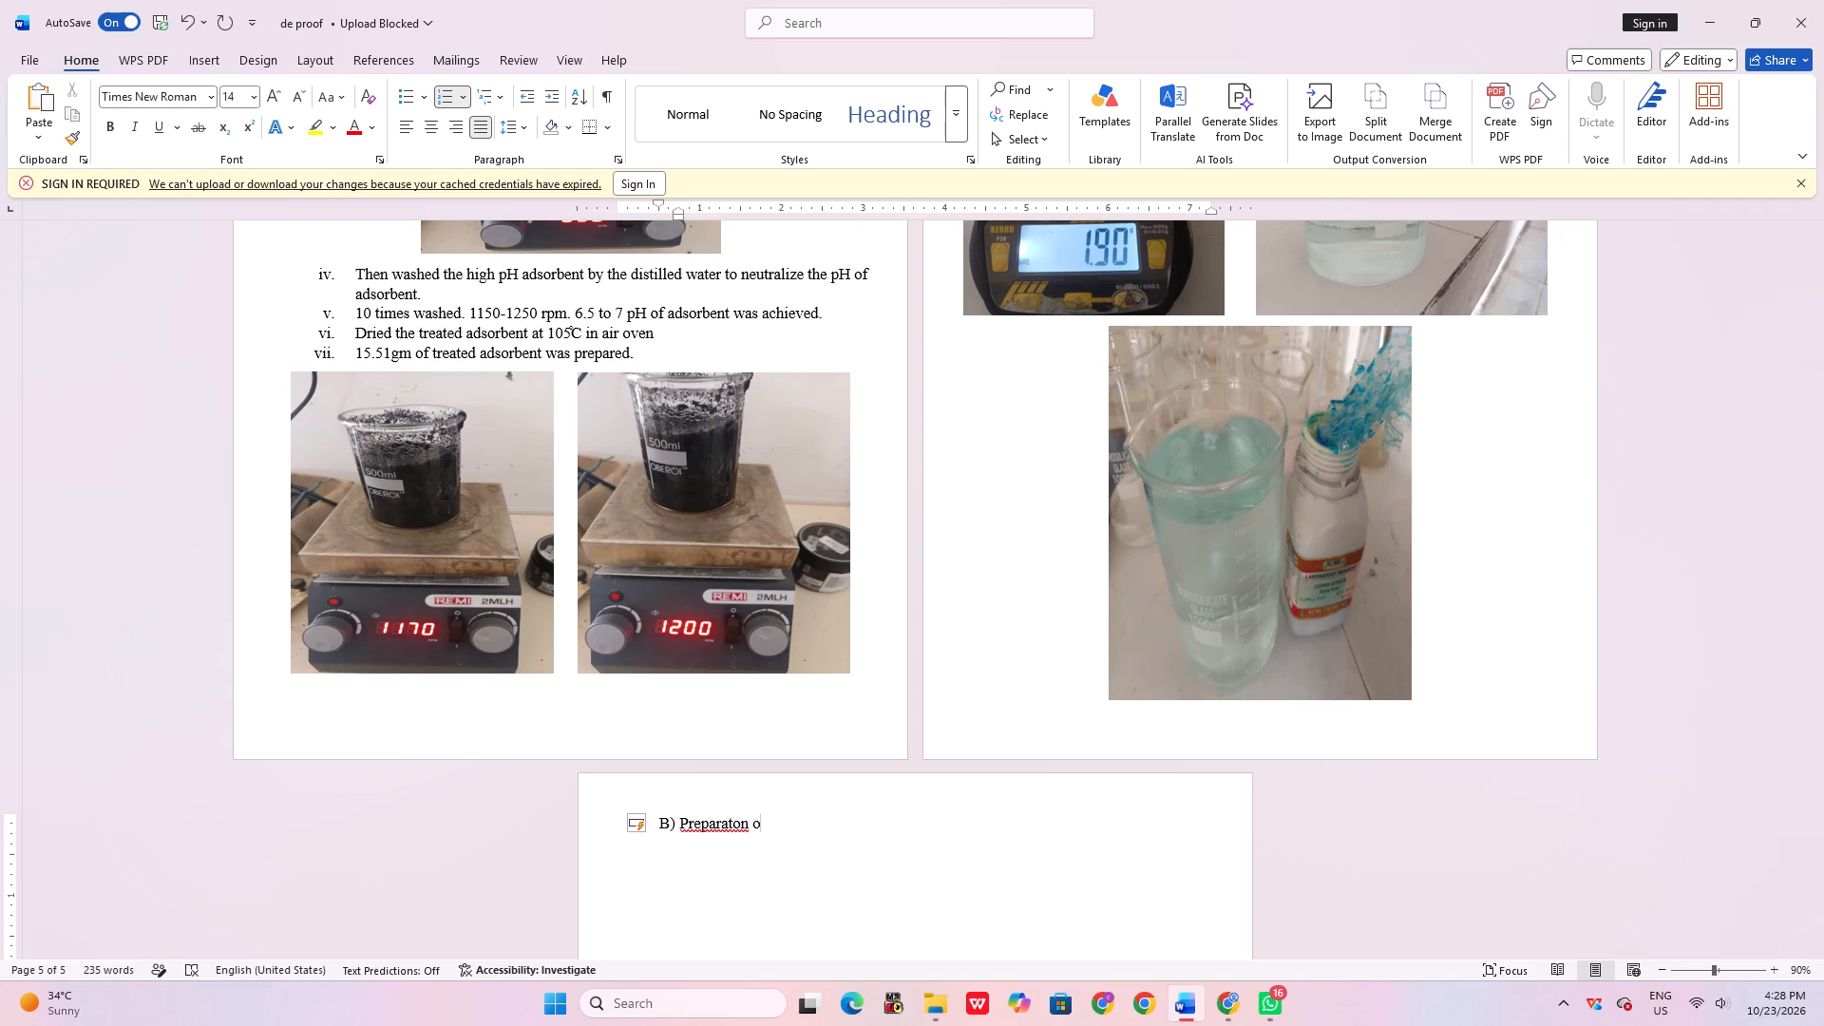
{"action": "key", "text": "space"}
{"action": "key", "text": "BackSpace"}
{"action": "type", "text": "f"}
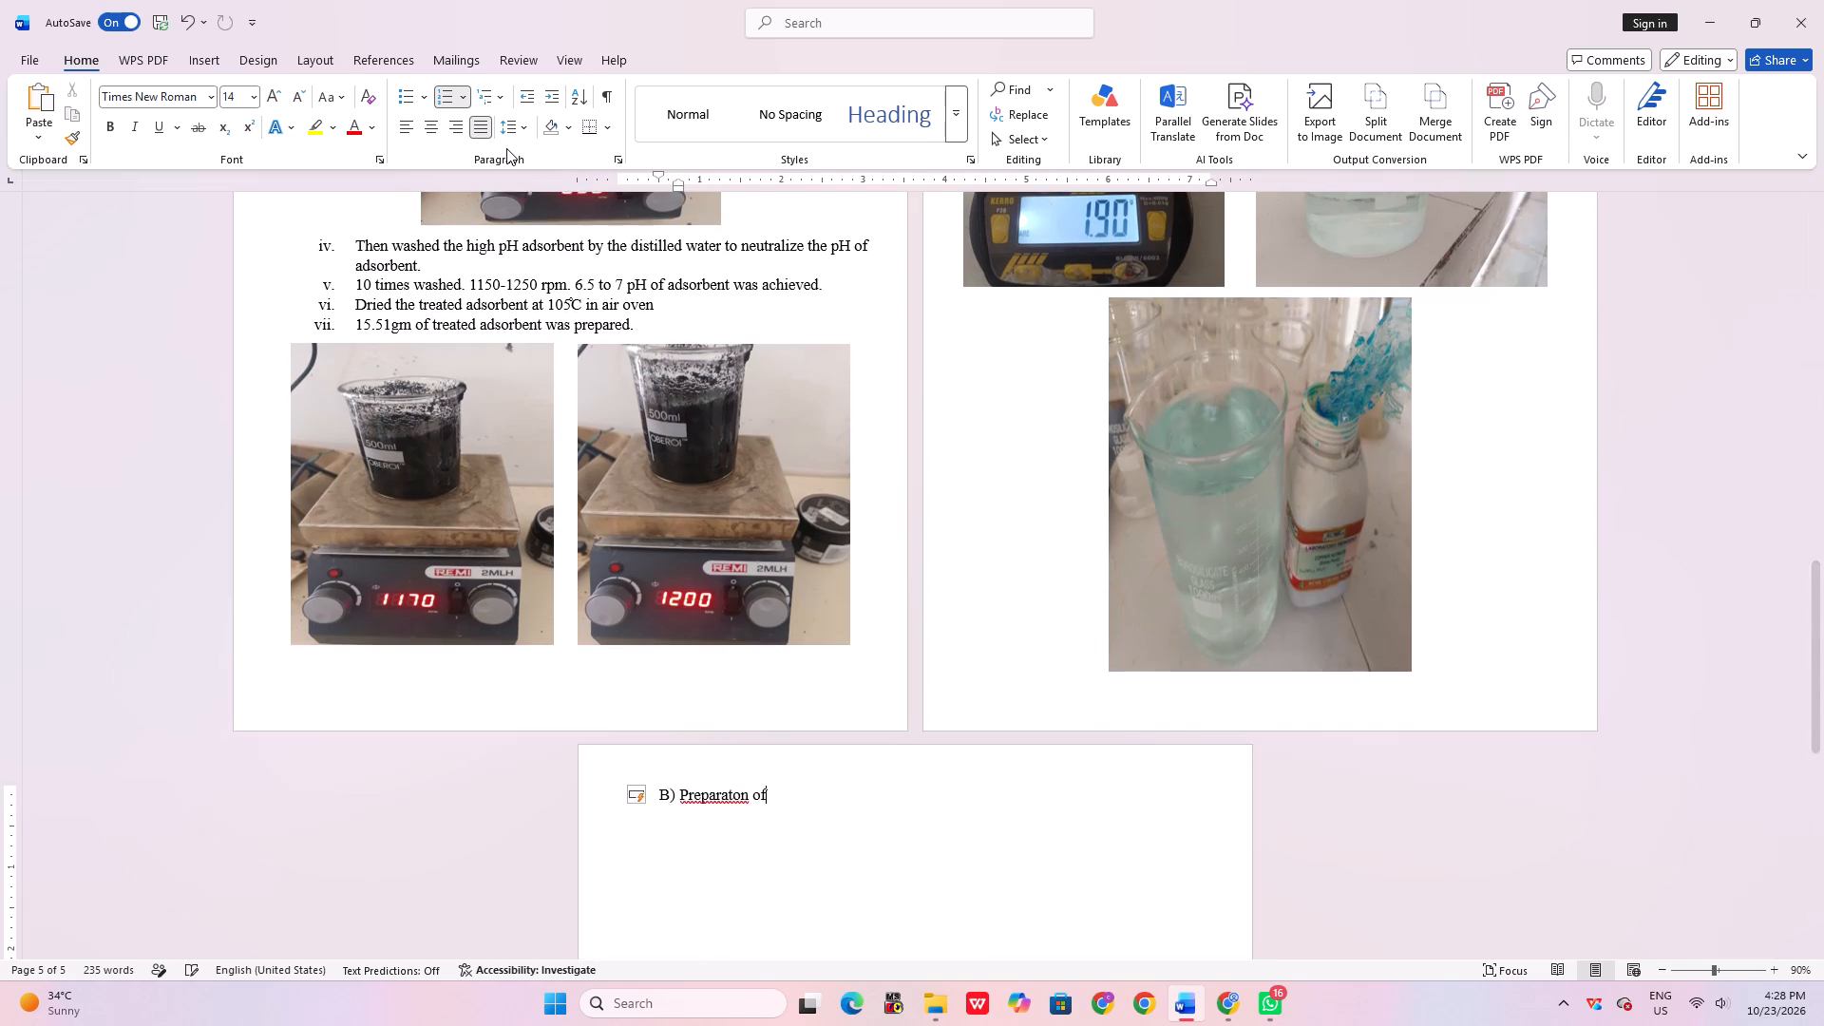
{"action": "key", "text": "space"}
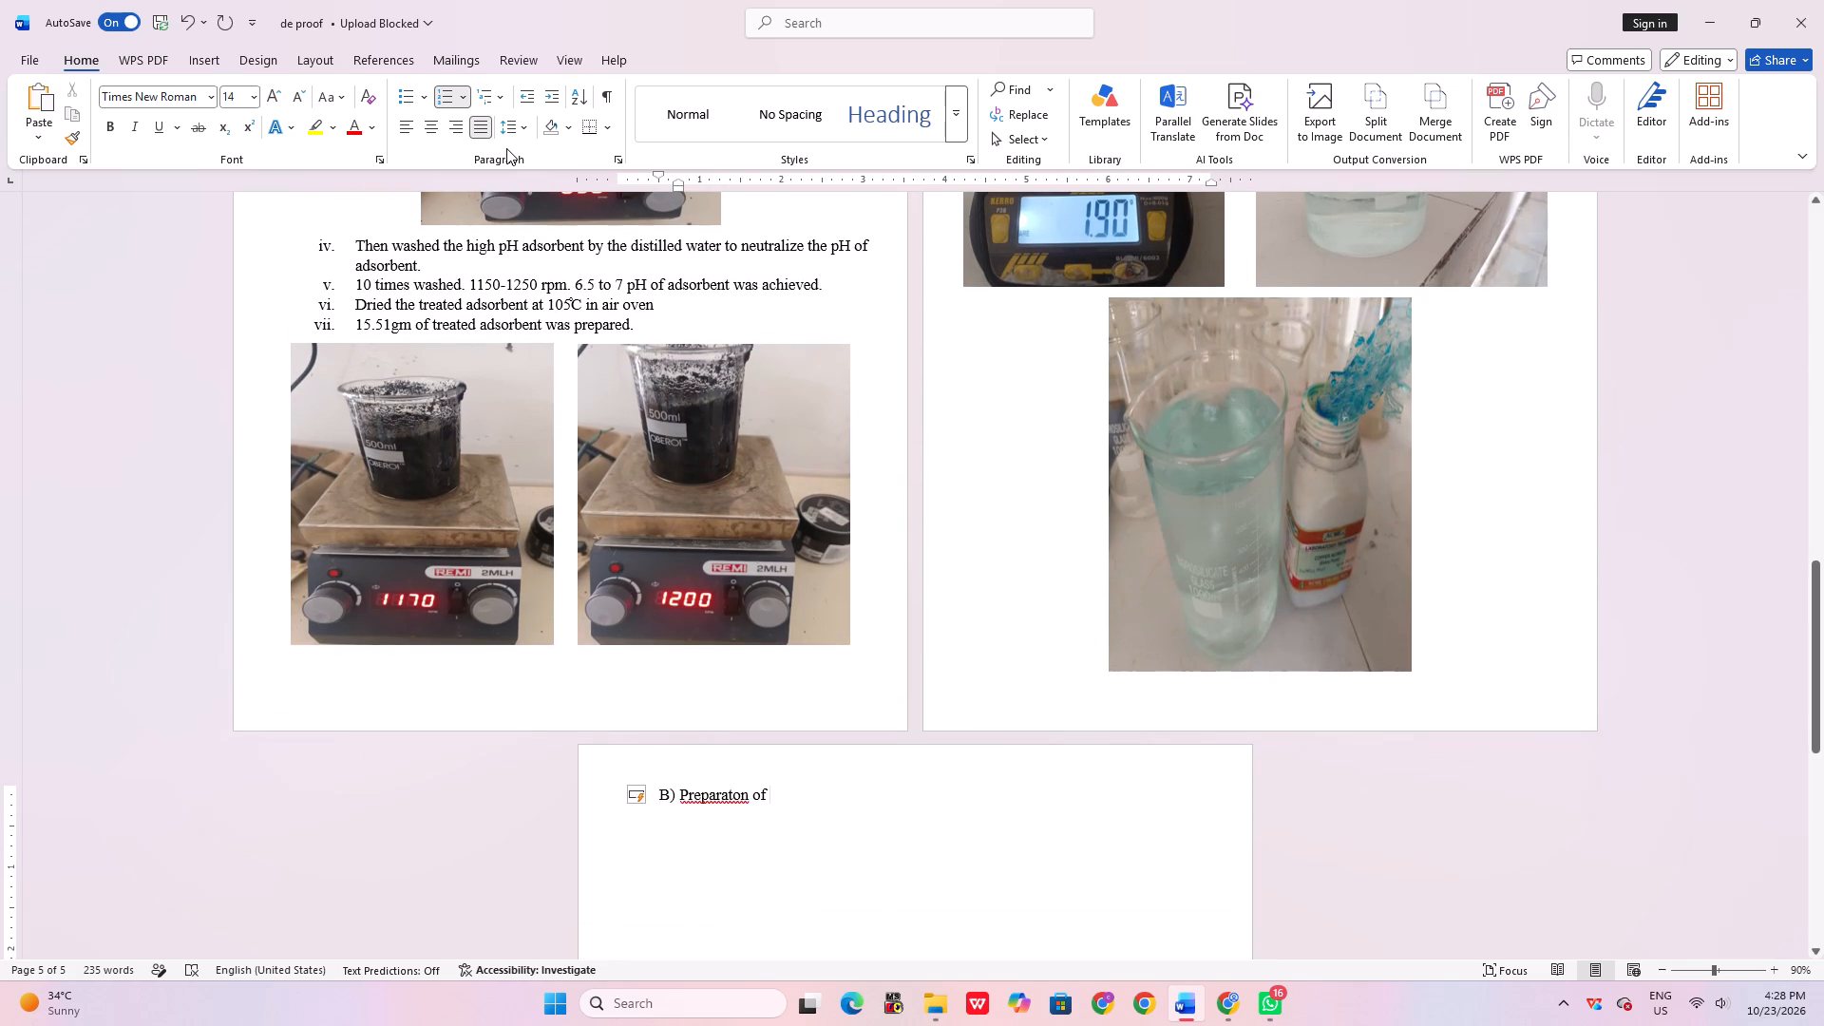
{"action": "key", "text": "shift+parenright"}
{"action": "key", "text": "BackSpace"}
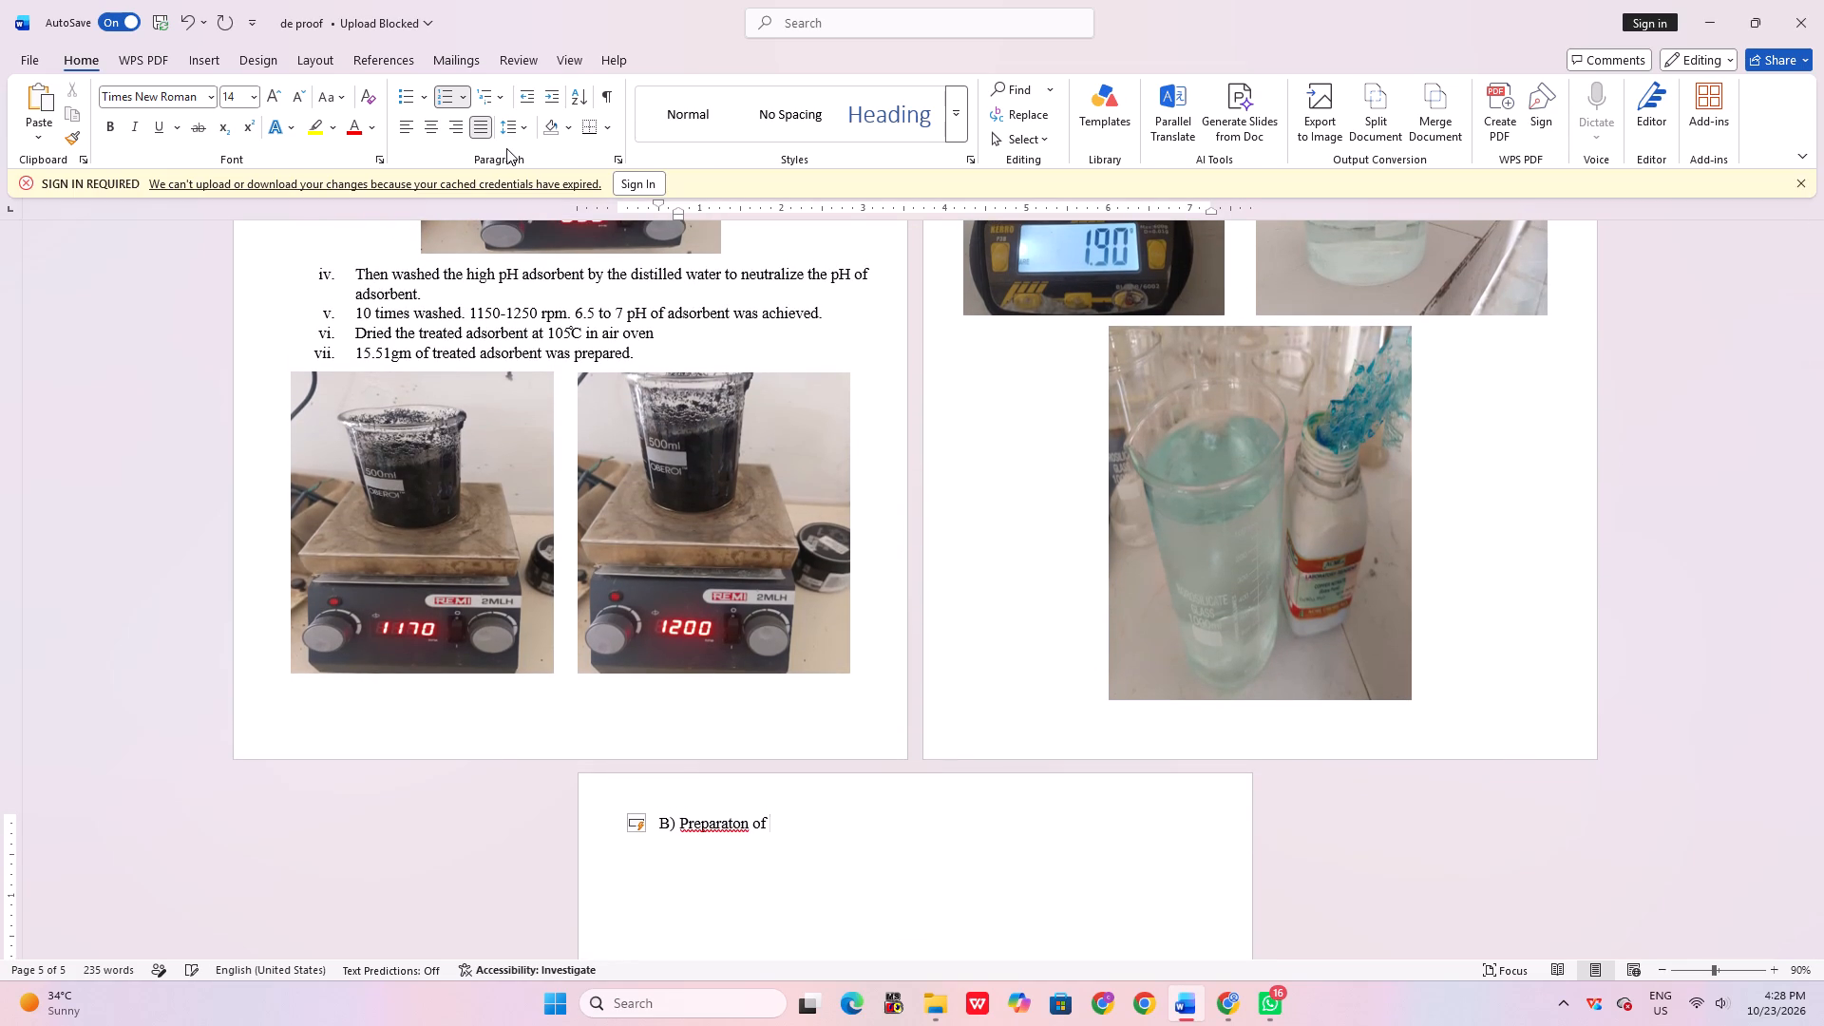
{"action": "key", "text": "shift+parenright"}
{"action": "key", "text": "BackSpace"}
{"action": "key", "text": "0"}
{"action": "type", "text": ".01"}
{"action": "key", "text": "m"}
{"action": "key", "text": "BackSpace"}
{"action": "type", "text": "M"}
{"action": "key", "text": "space"}
{"action": "key", "text": "shift+e"}
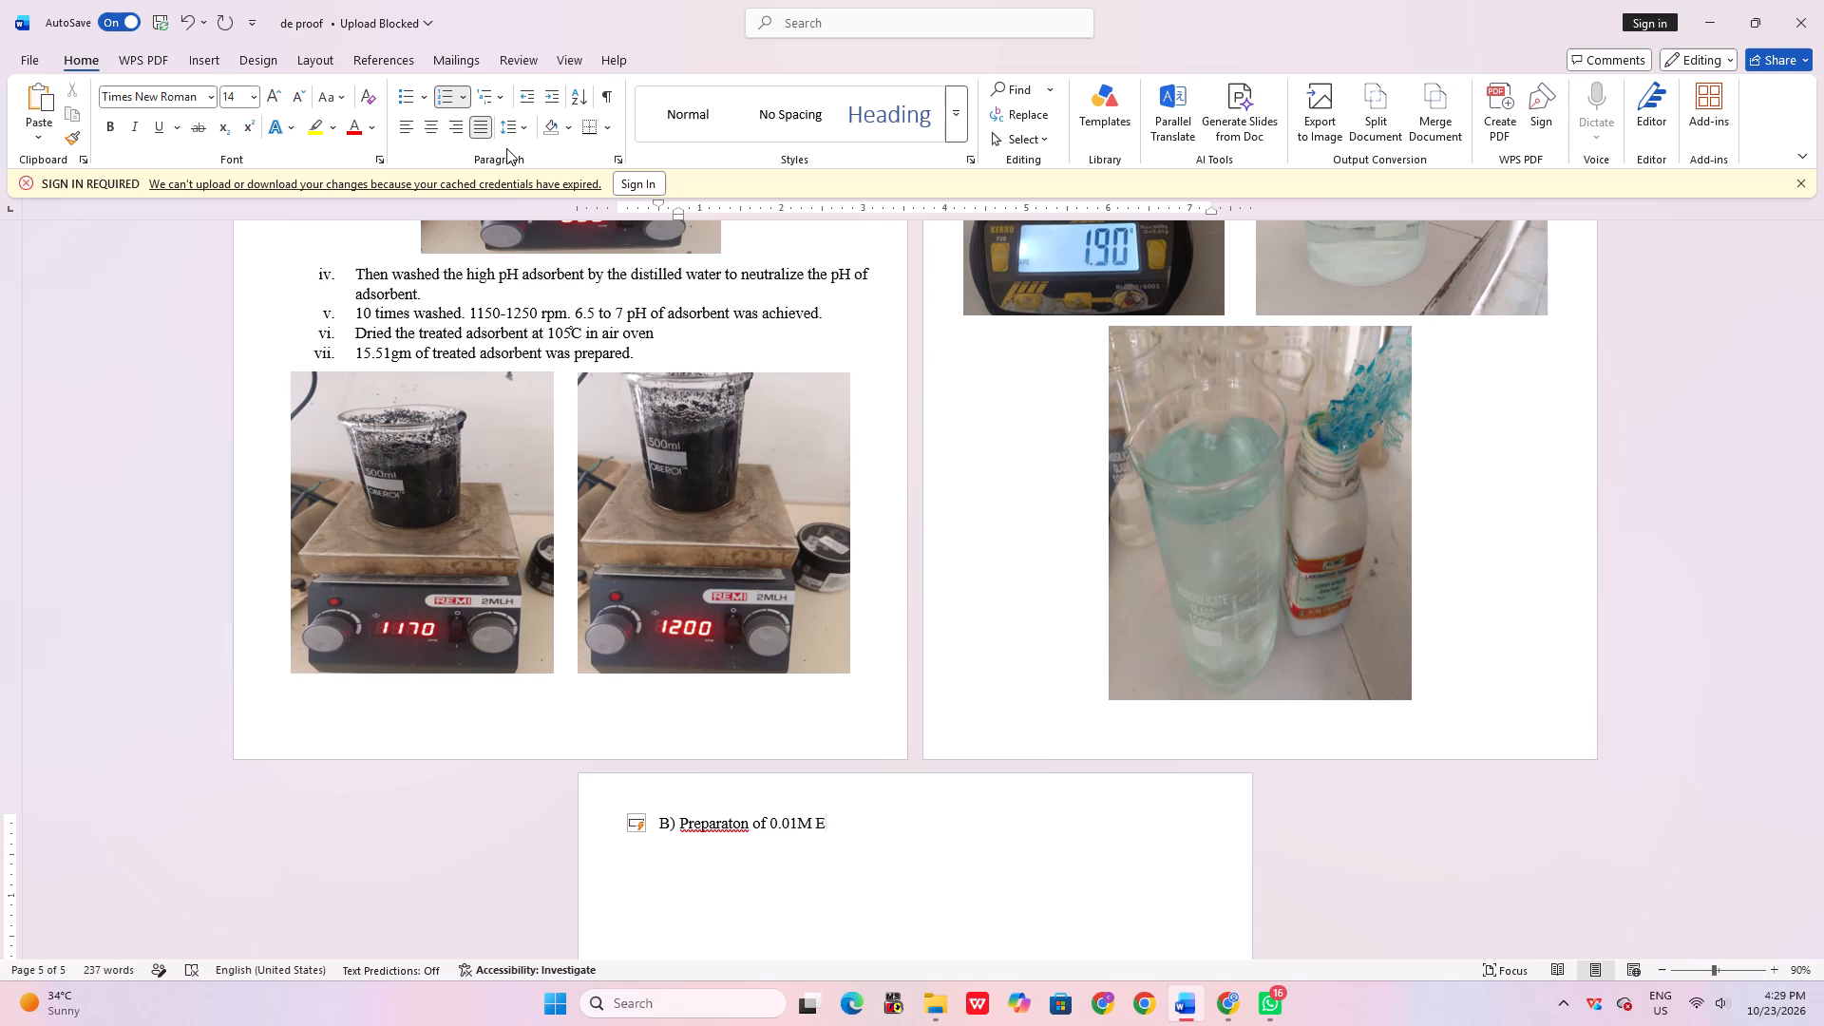
{"action": "type", "text": "DTA solution"}
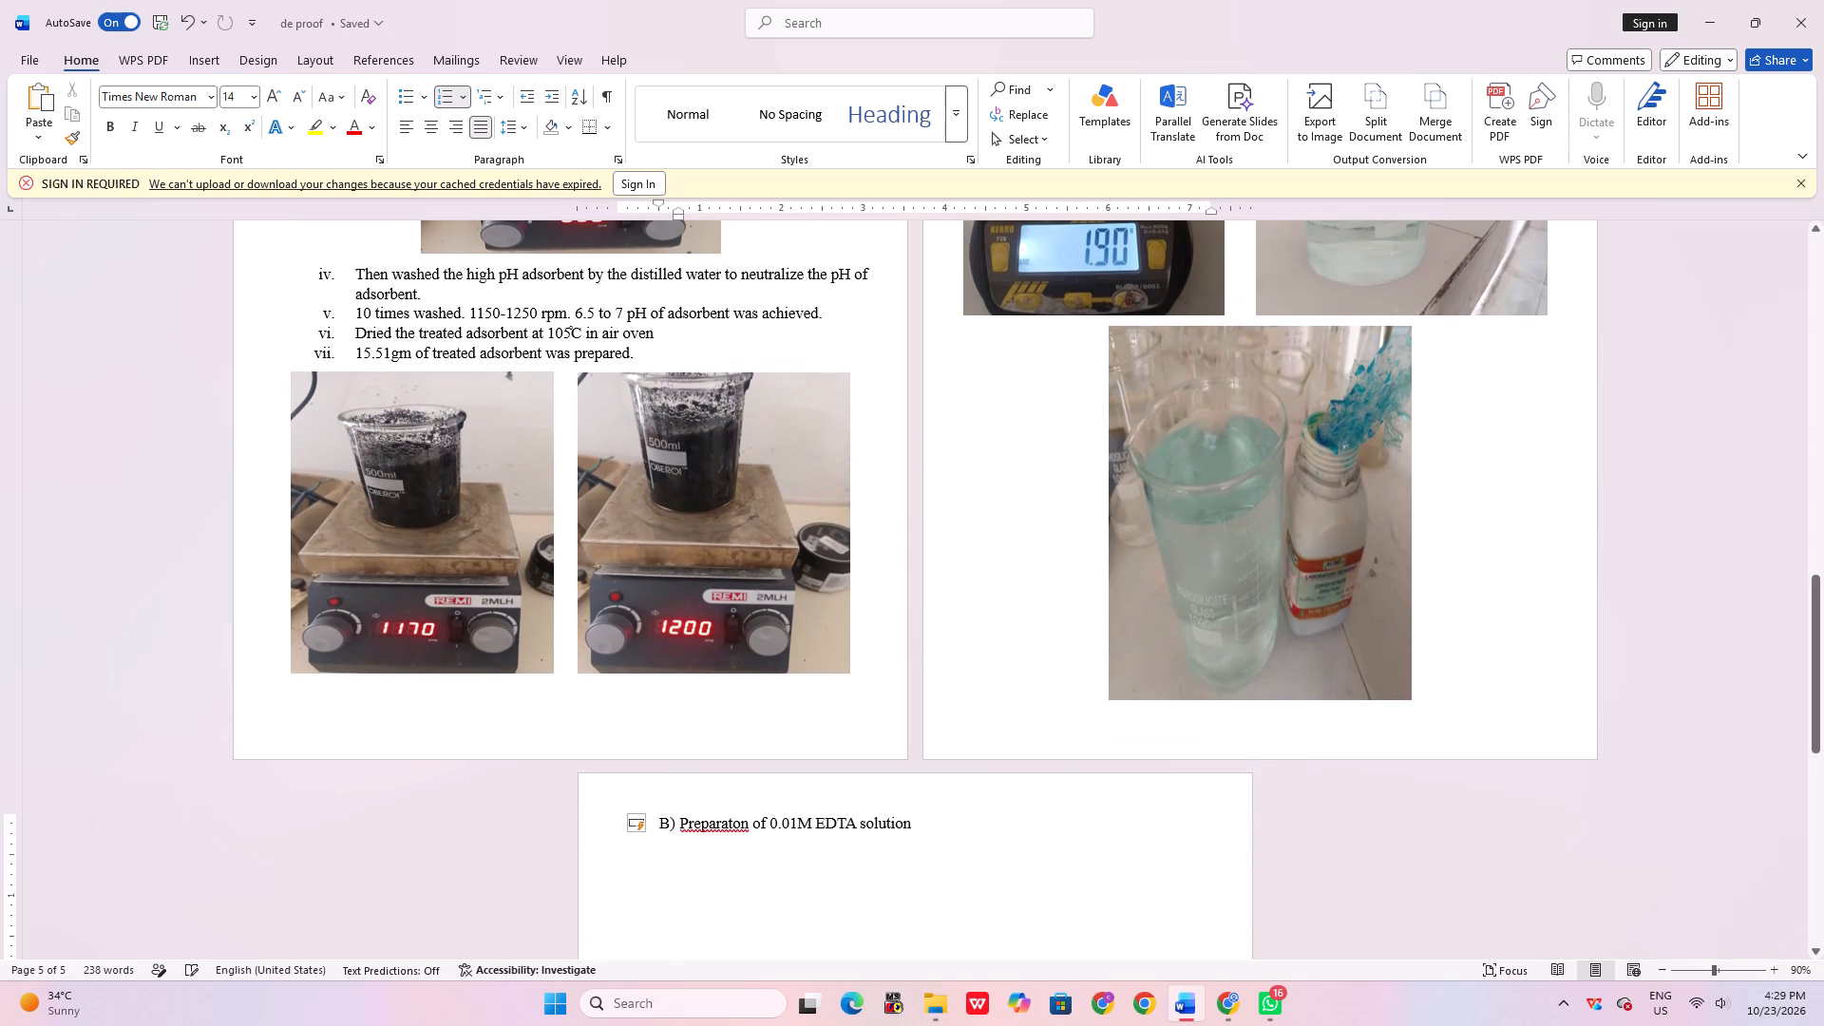
Correct the misspelled first word of heading B to the suggested spelling "Preparation".
{"action": "left_click", "coordinate": [695, 824]}
{"action": "left_click", "coordinate": [710, 796]}
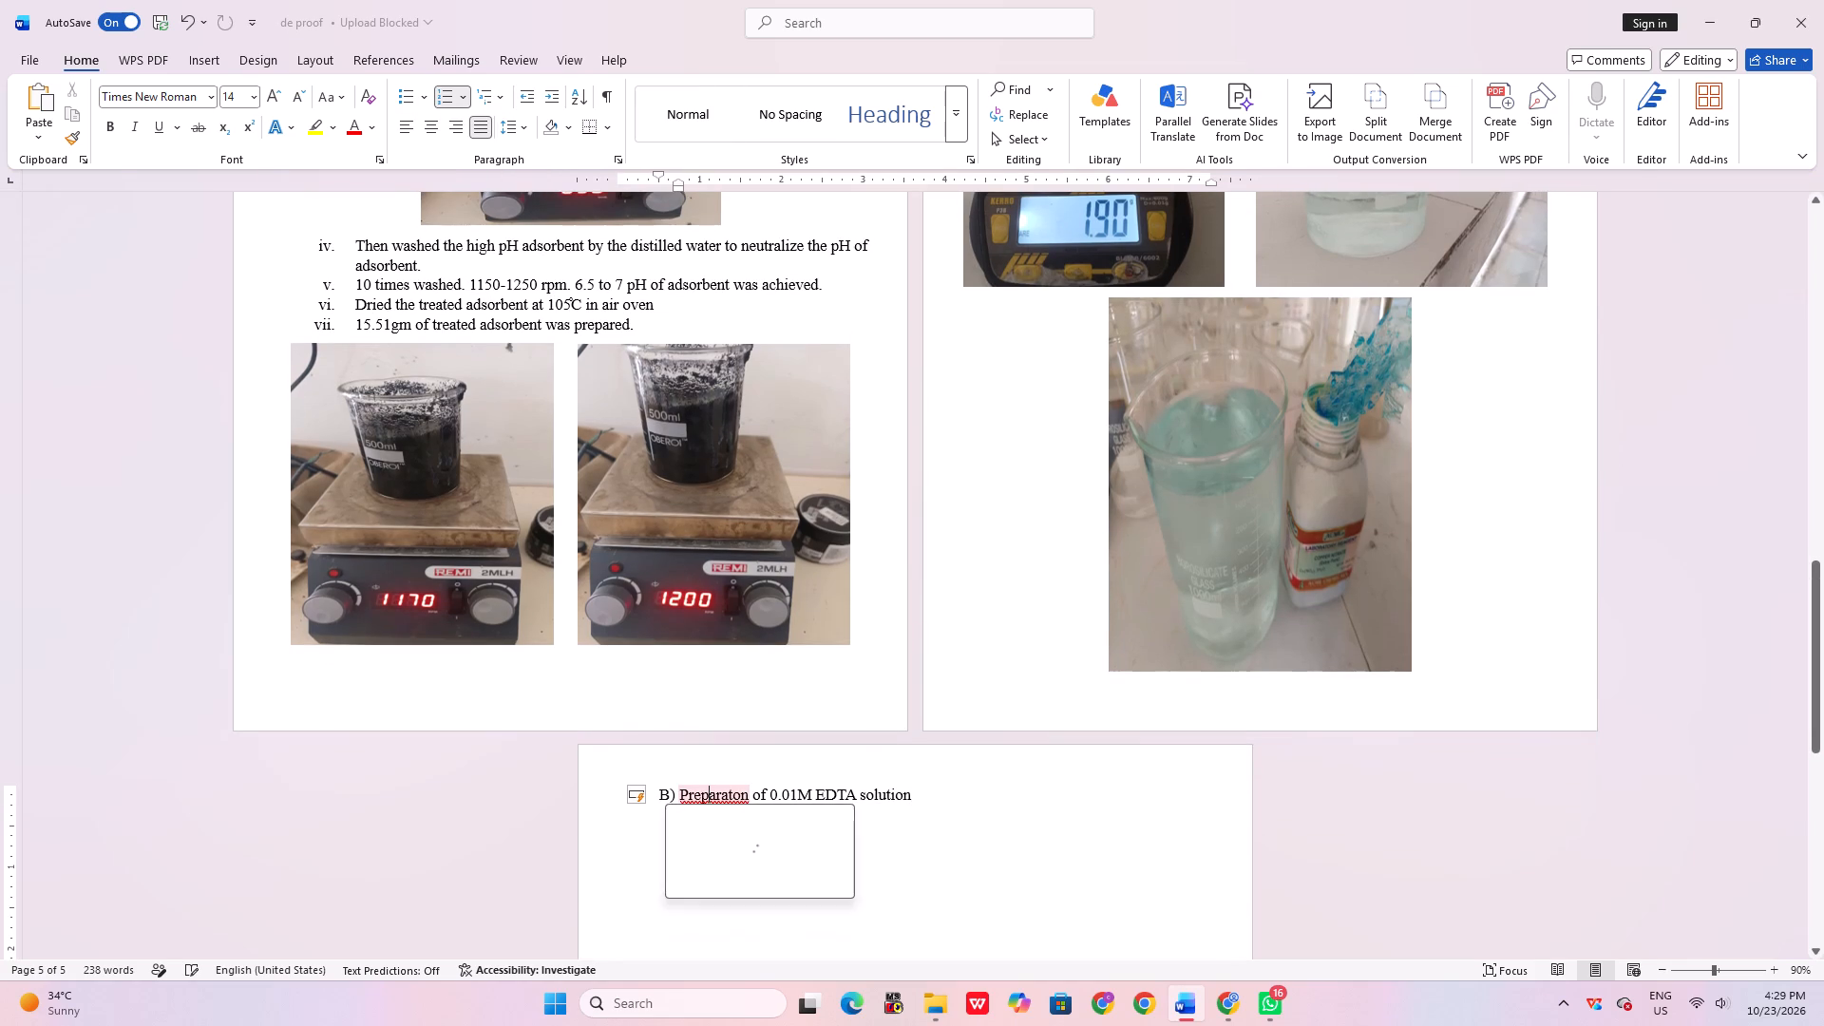
{"action": "left_click", "coordinate": [729, 670]}
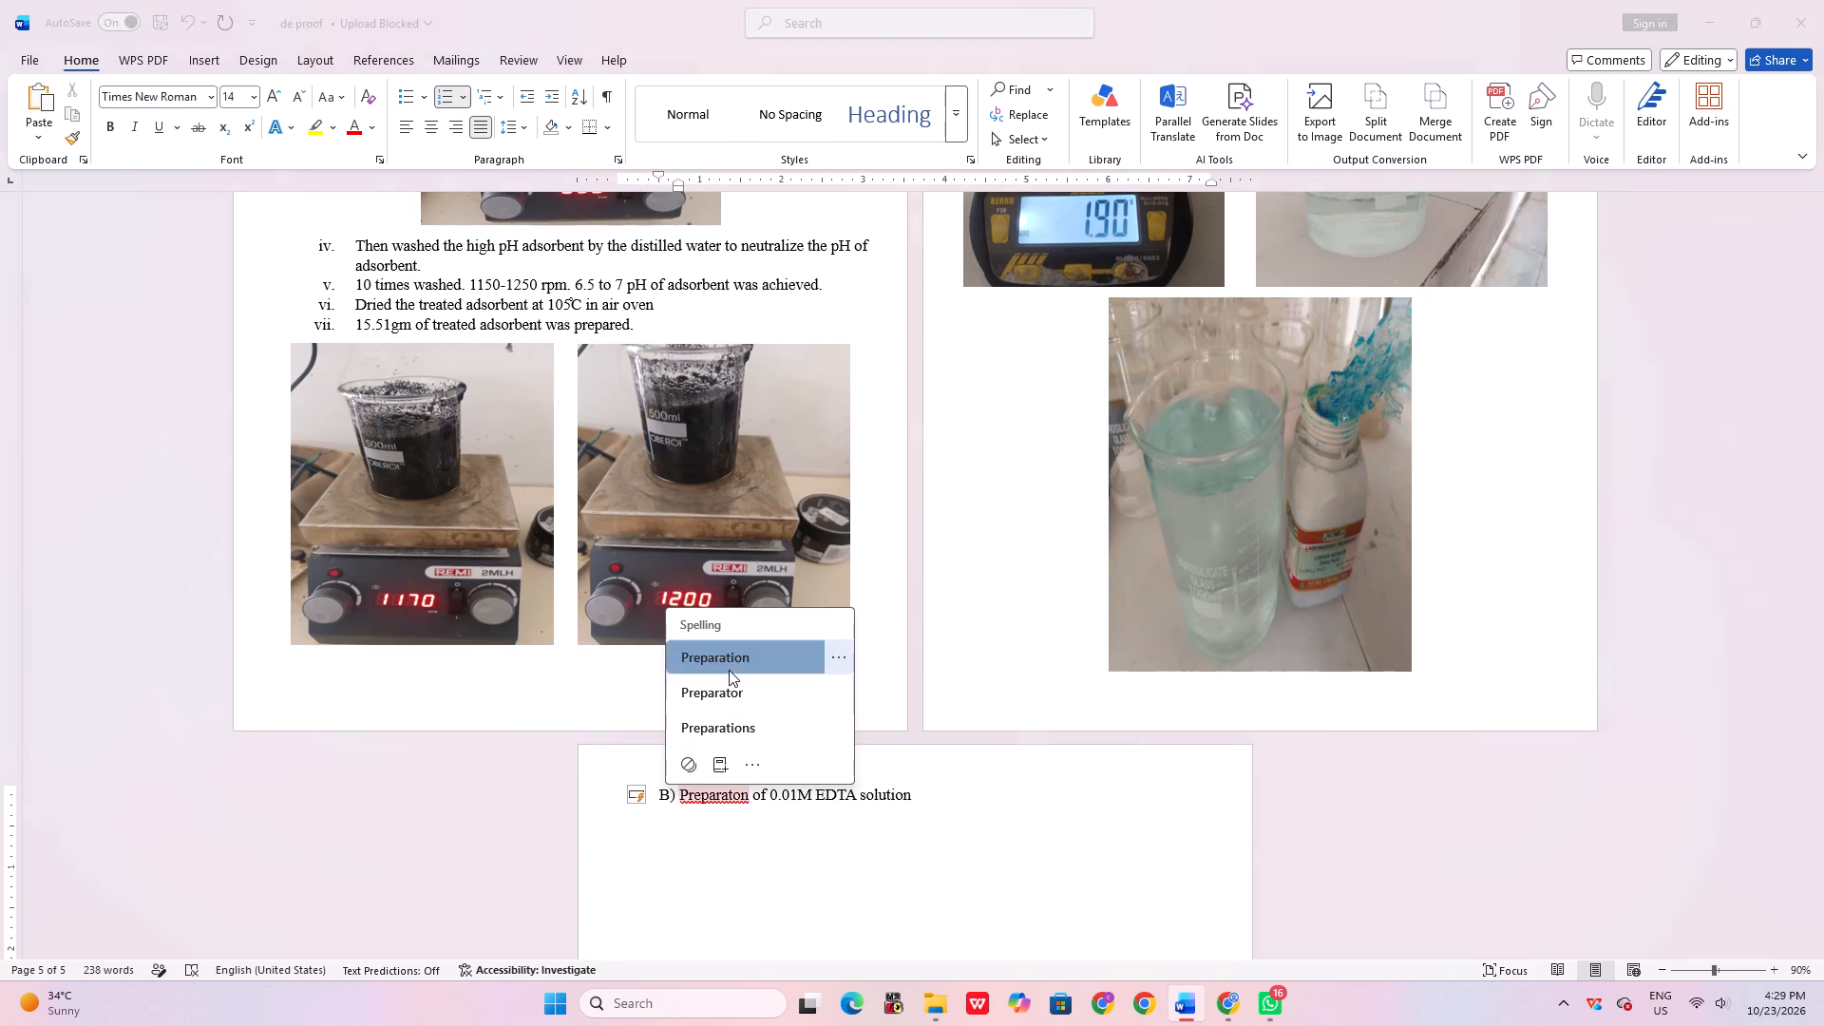
{"action": "left_click", "coordinate": [993, 820]}
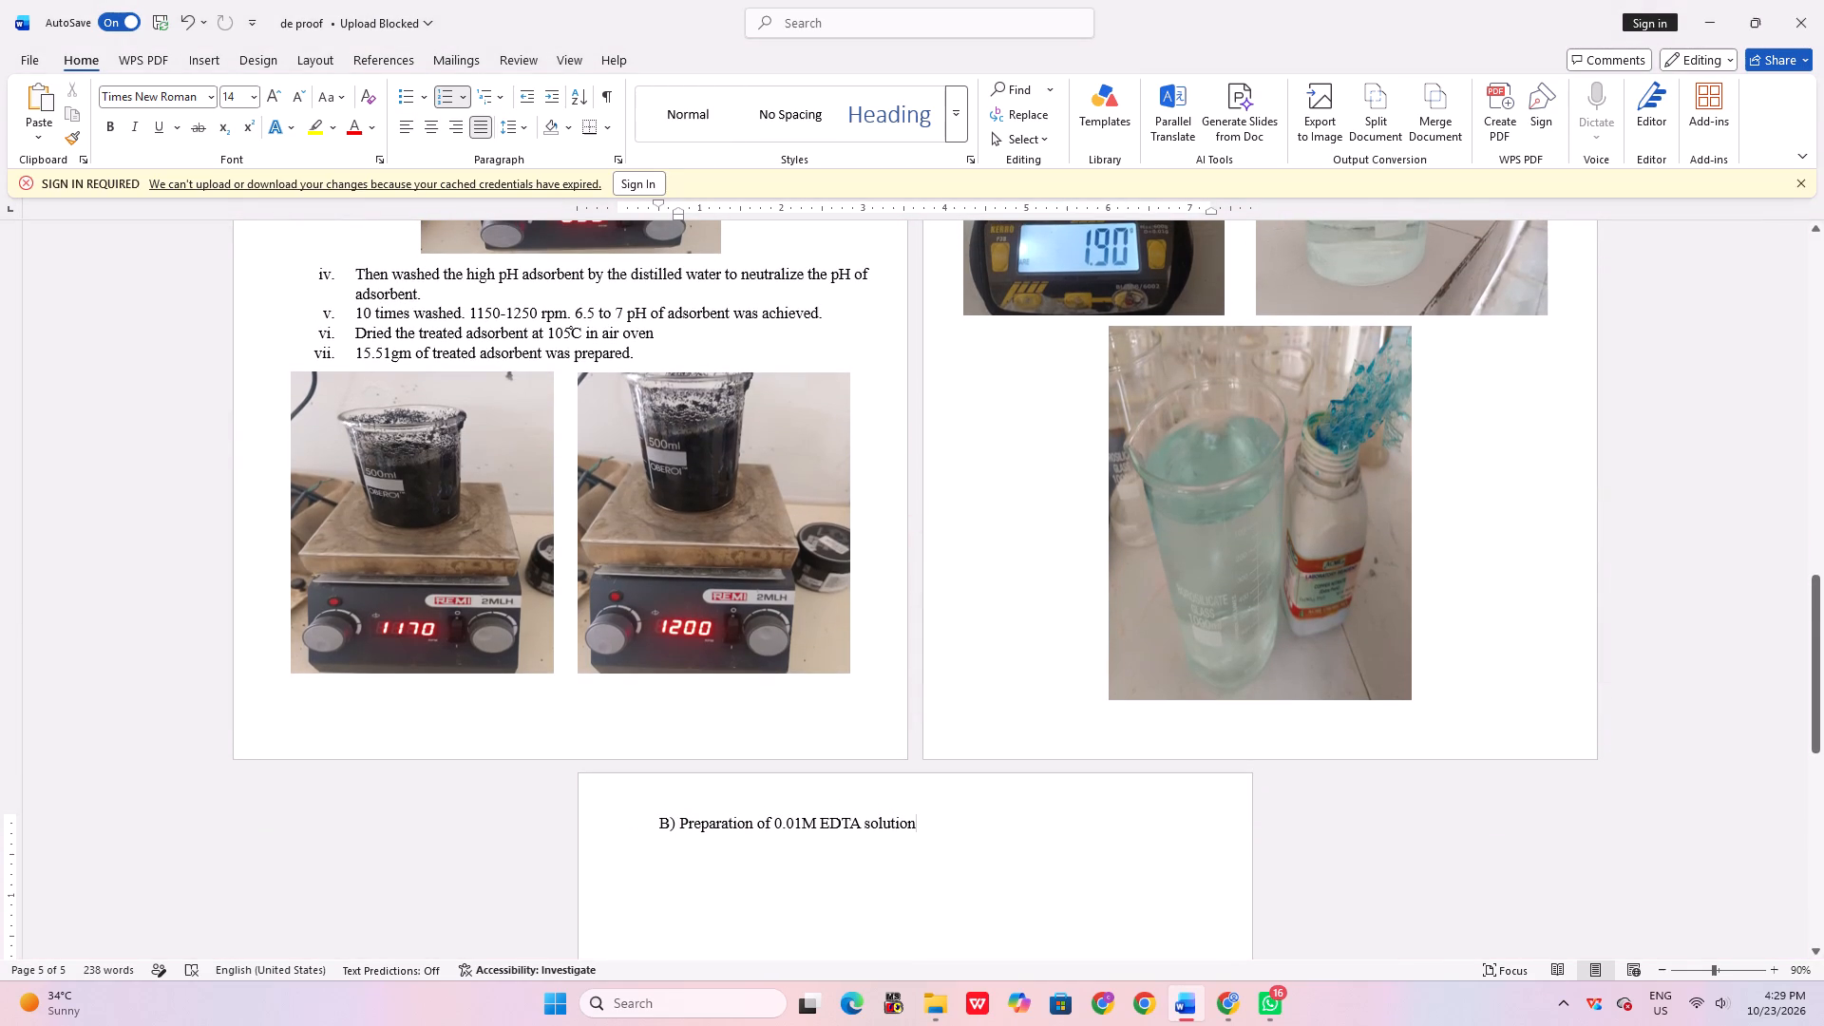
End heading B with ":-" and add an indented line without a list letter below it.
{"action": "type", "text": ":-"}
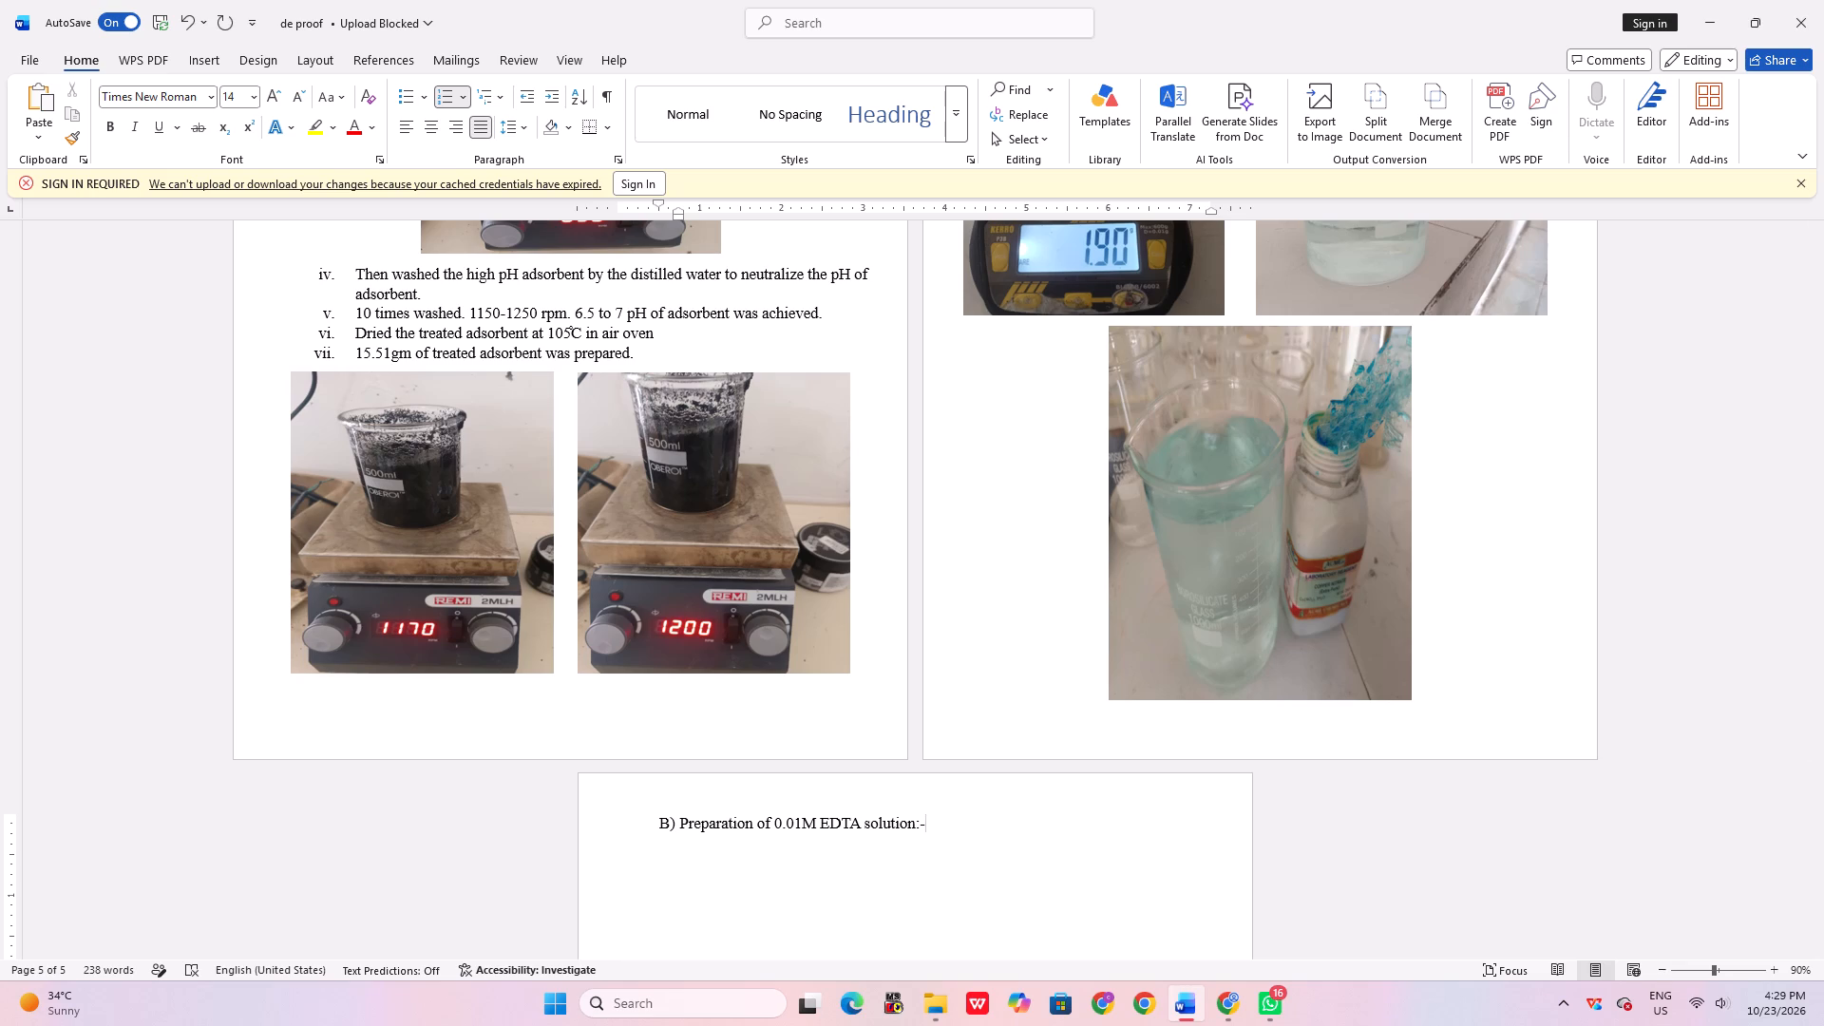
{"action": "key", "text": "Return"}
{"action": "key", "text": "BackSpace"}
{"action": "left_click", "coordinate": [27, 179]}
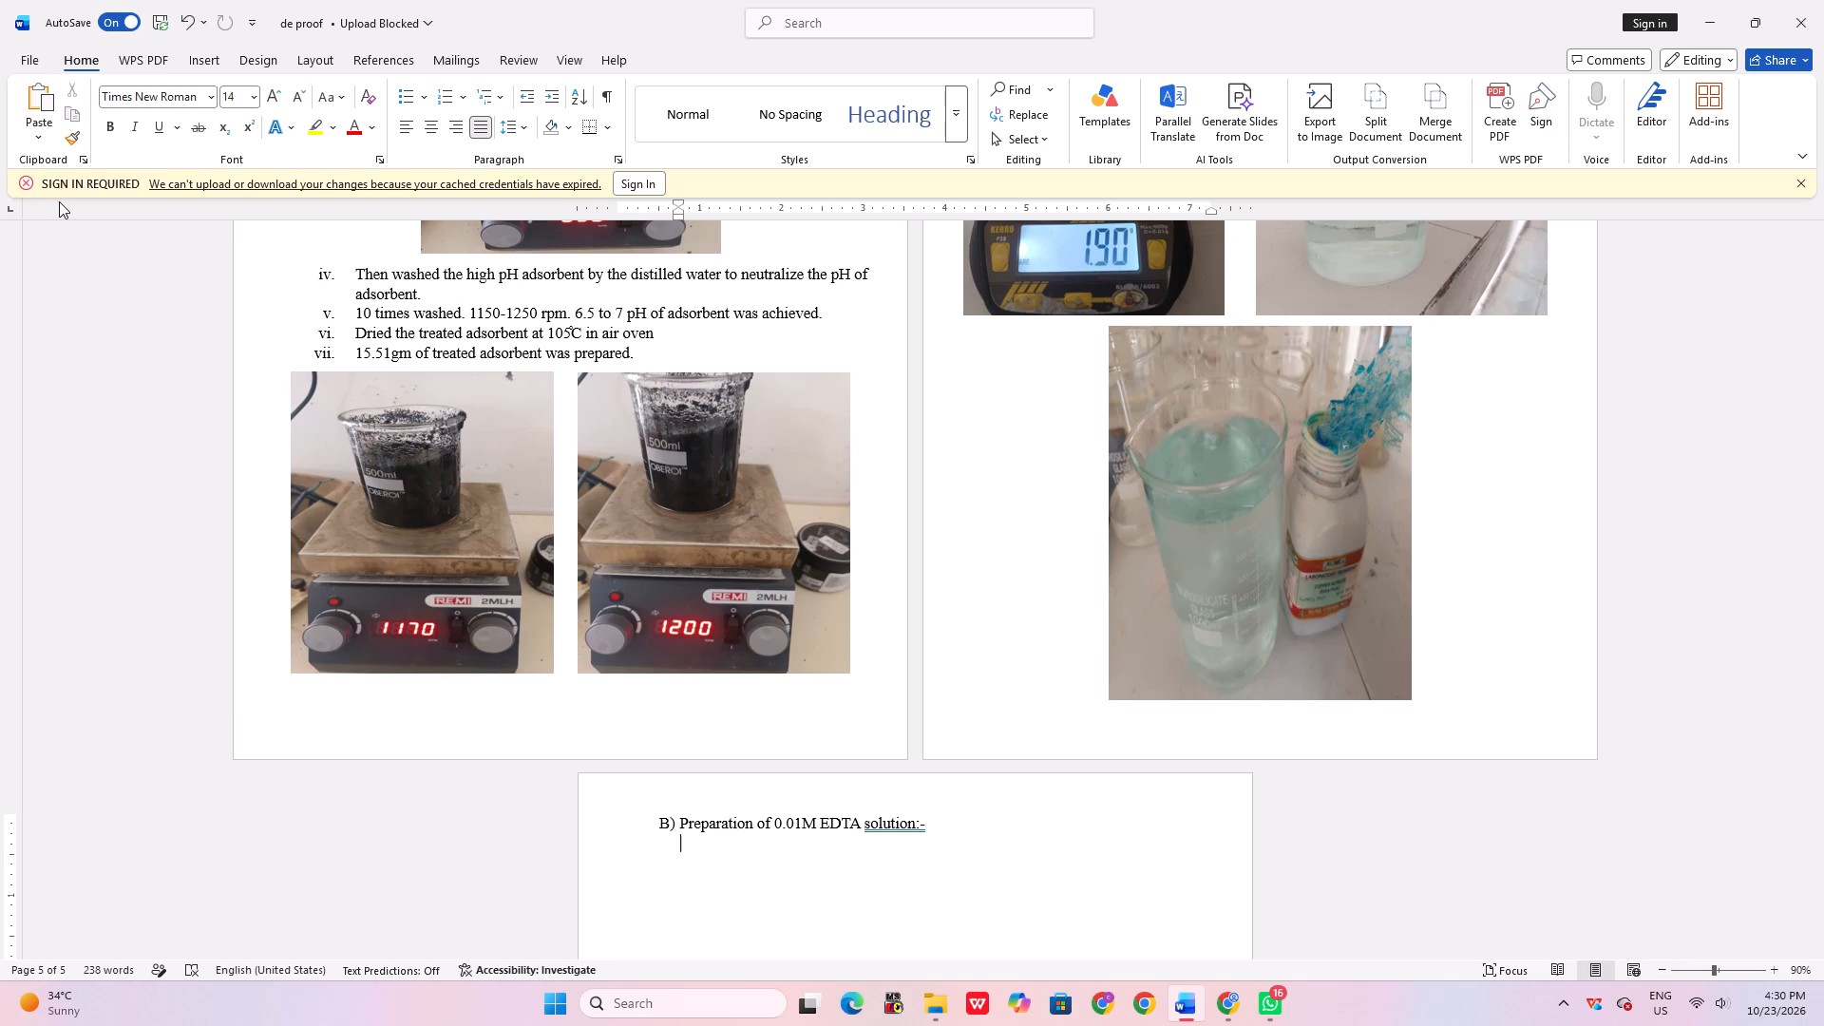
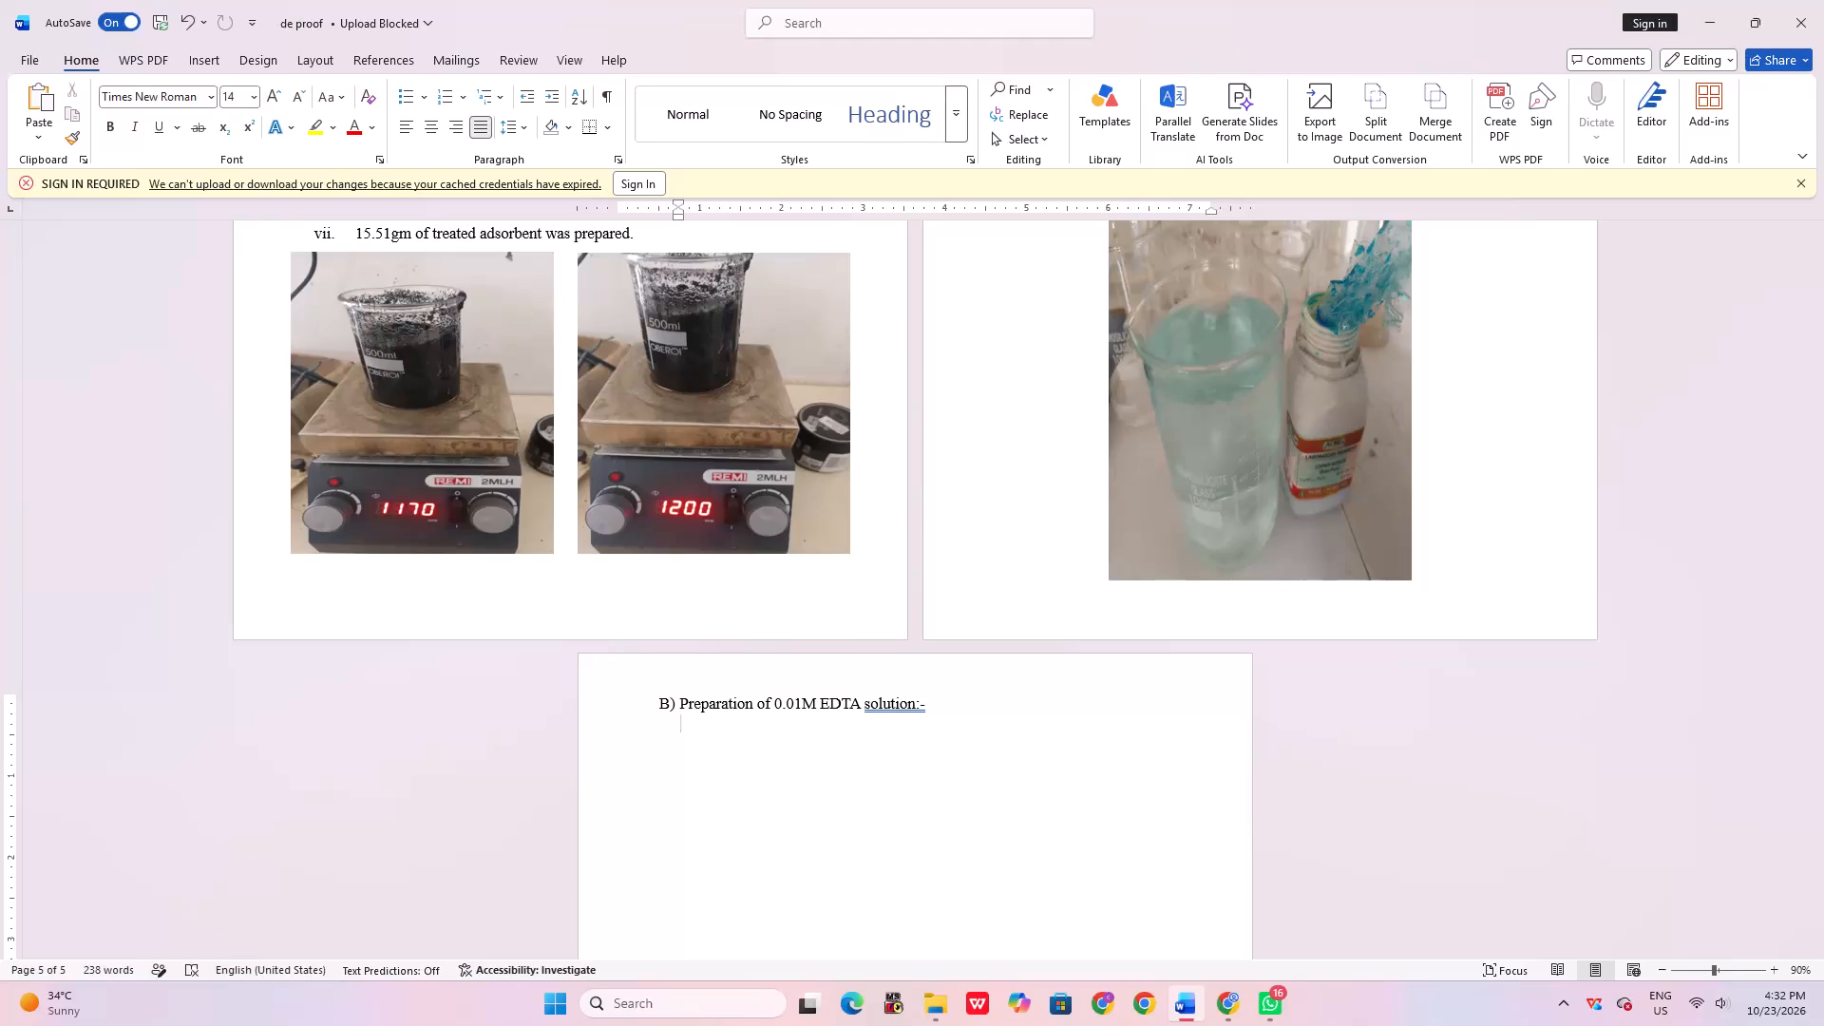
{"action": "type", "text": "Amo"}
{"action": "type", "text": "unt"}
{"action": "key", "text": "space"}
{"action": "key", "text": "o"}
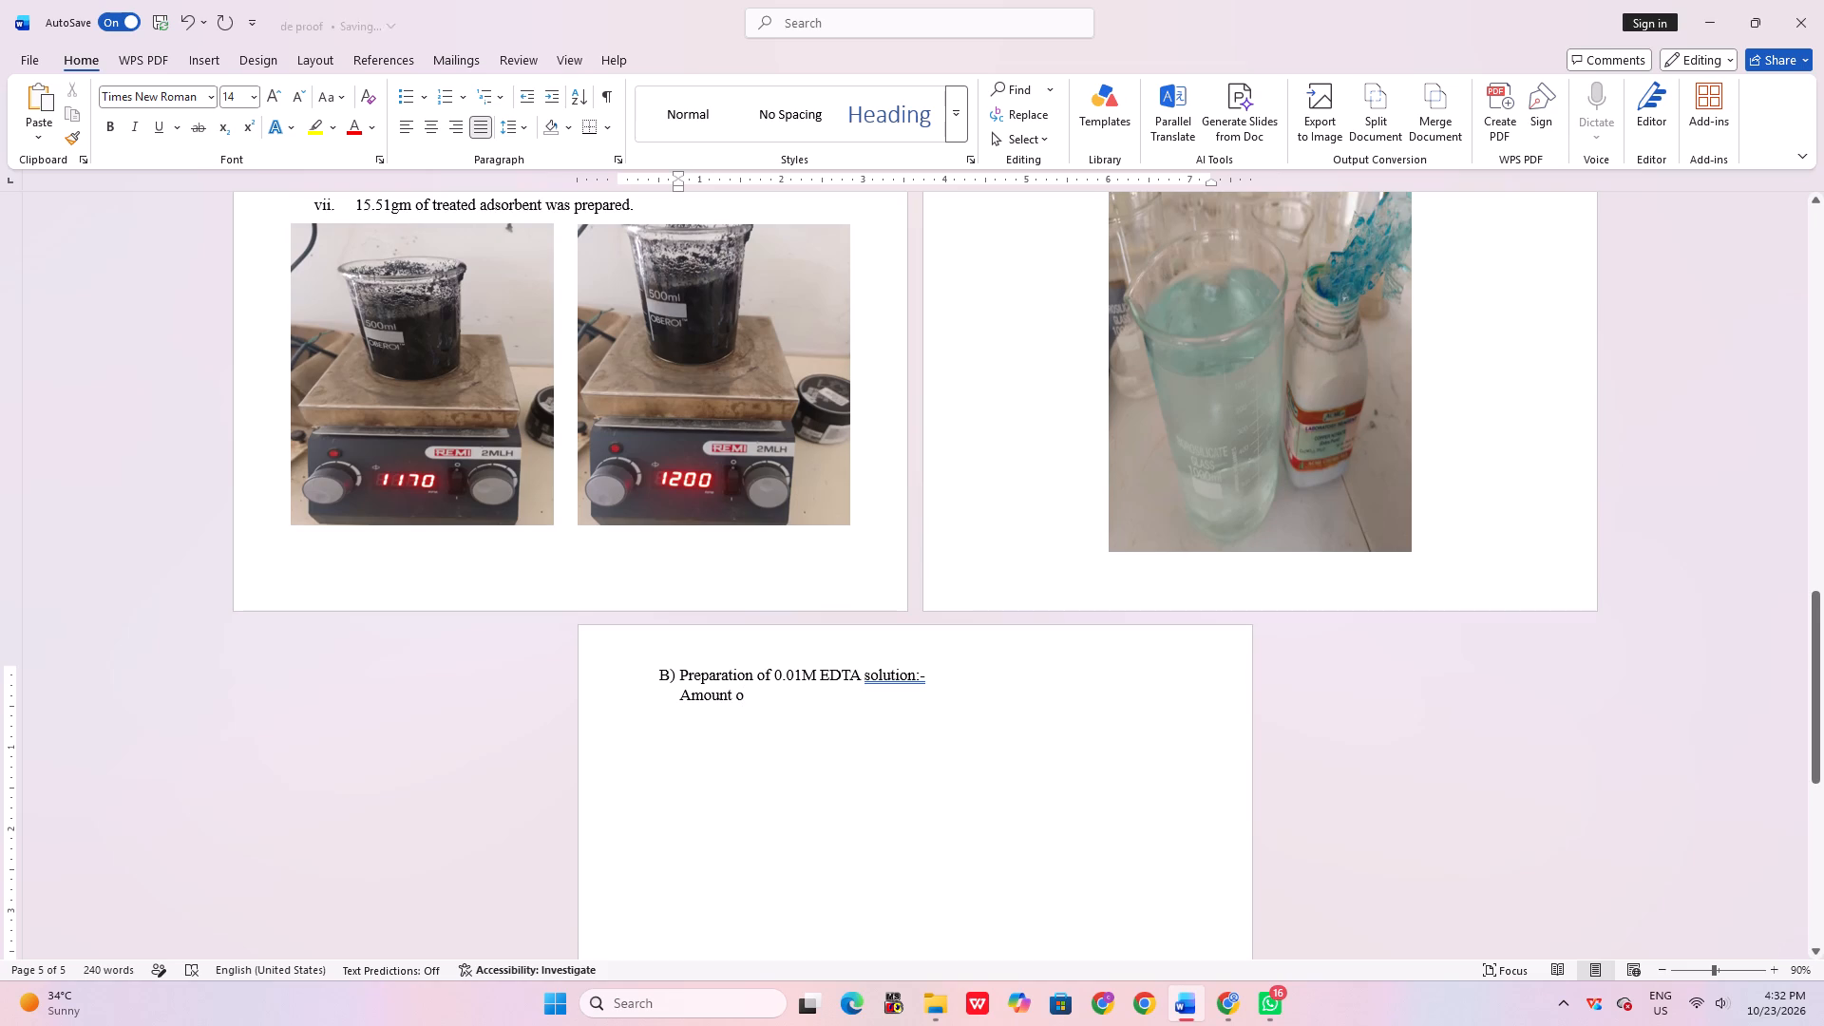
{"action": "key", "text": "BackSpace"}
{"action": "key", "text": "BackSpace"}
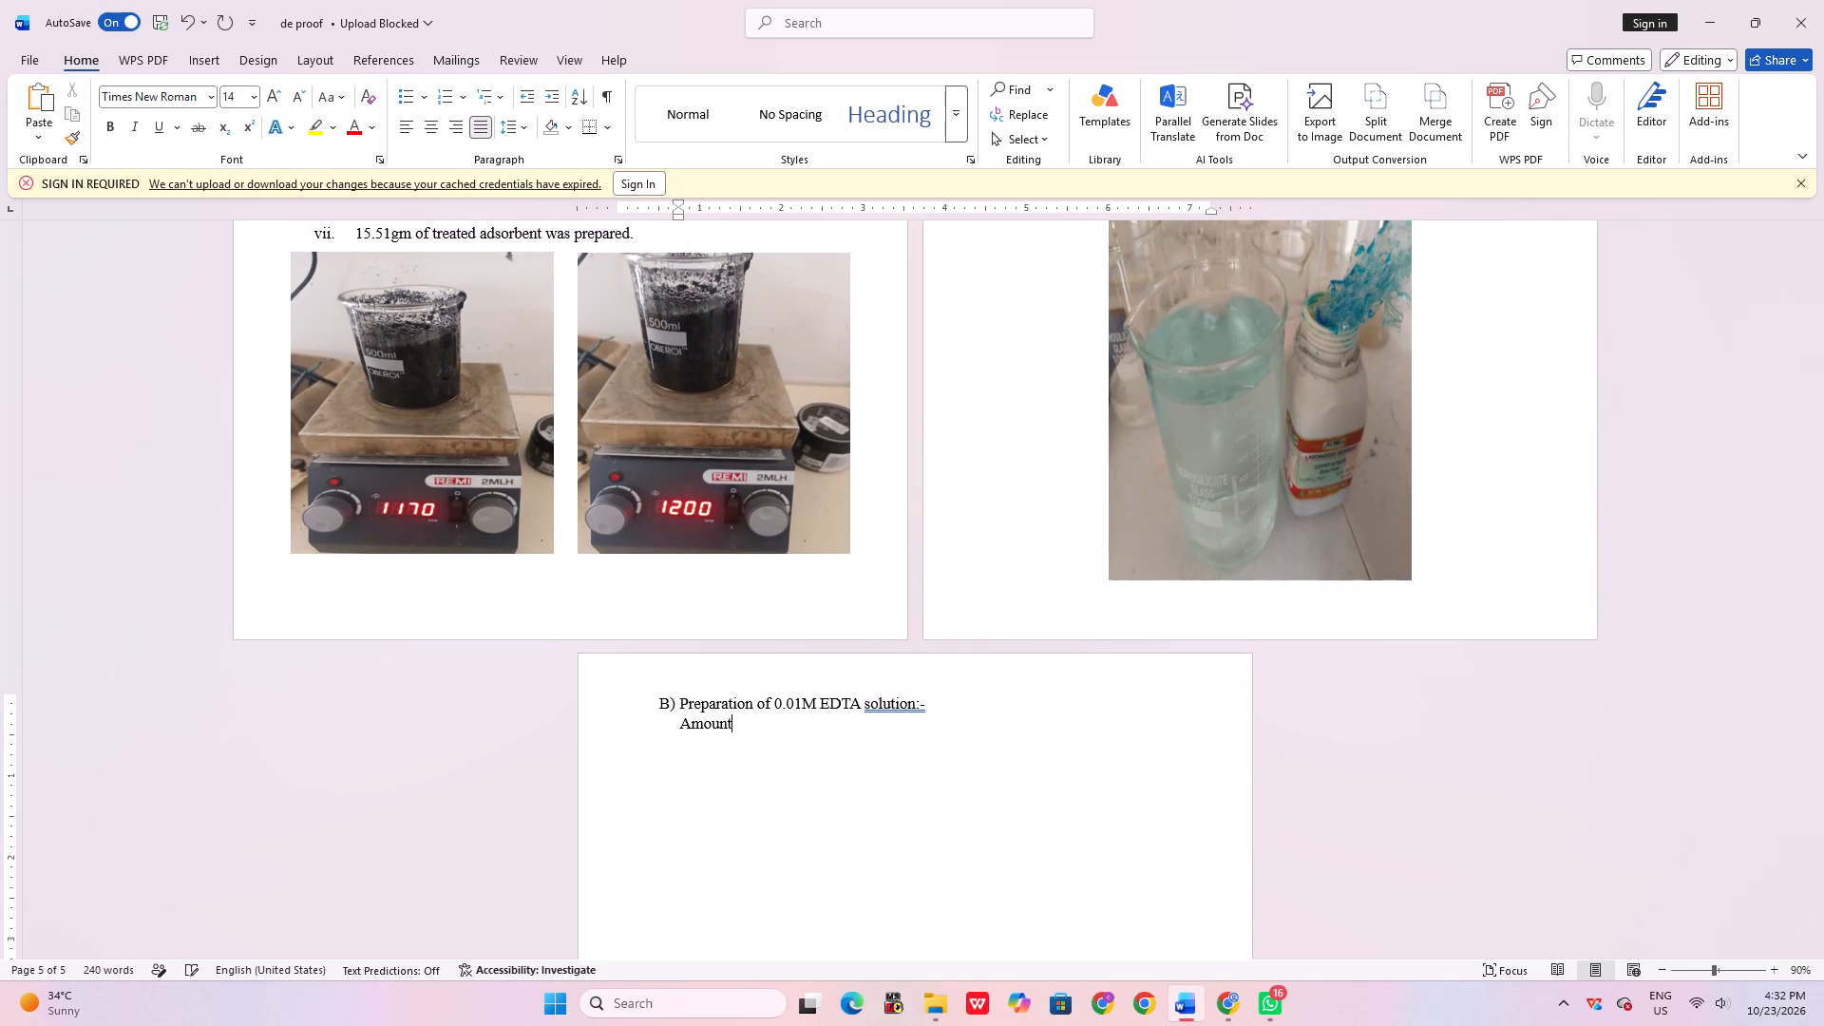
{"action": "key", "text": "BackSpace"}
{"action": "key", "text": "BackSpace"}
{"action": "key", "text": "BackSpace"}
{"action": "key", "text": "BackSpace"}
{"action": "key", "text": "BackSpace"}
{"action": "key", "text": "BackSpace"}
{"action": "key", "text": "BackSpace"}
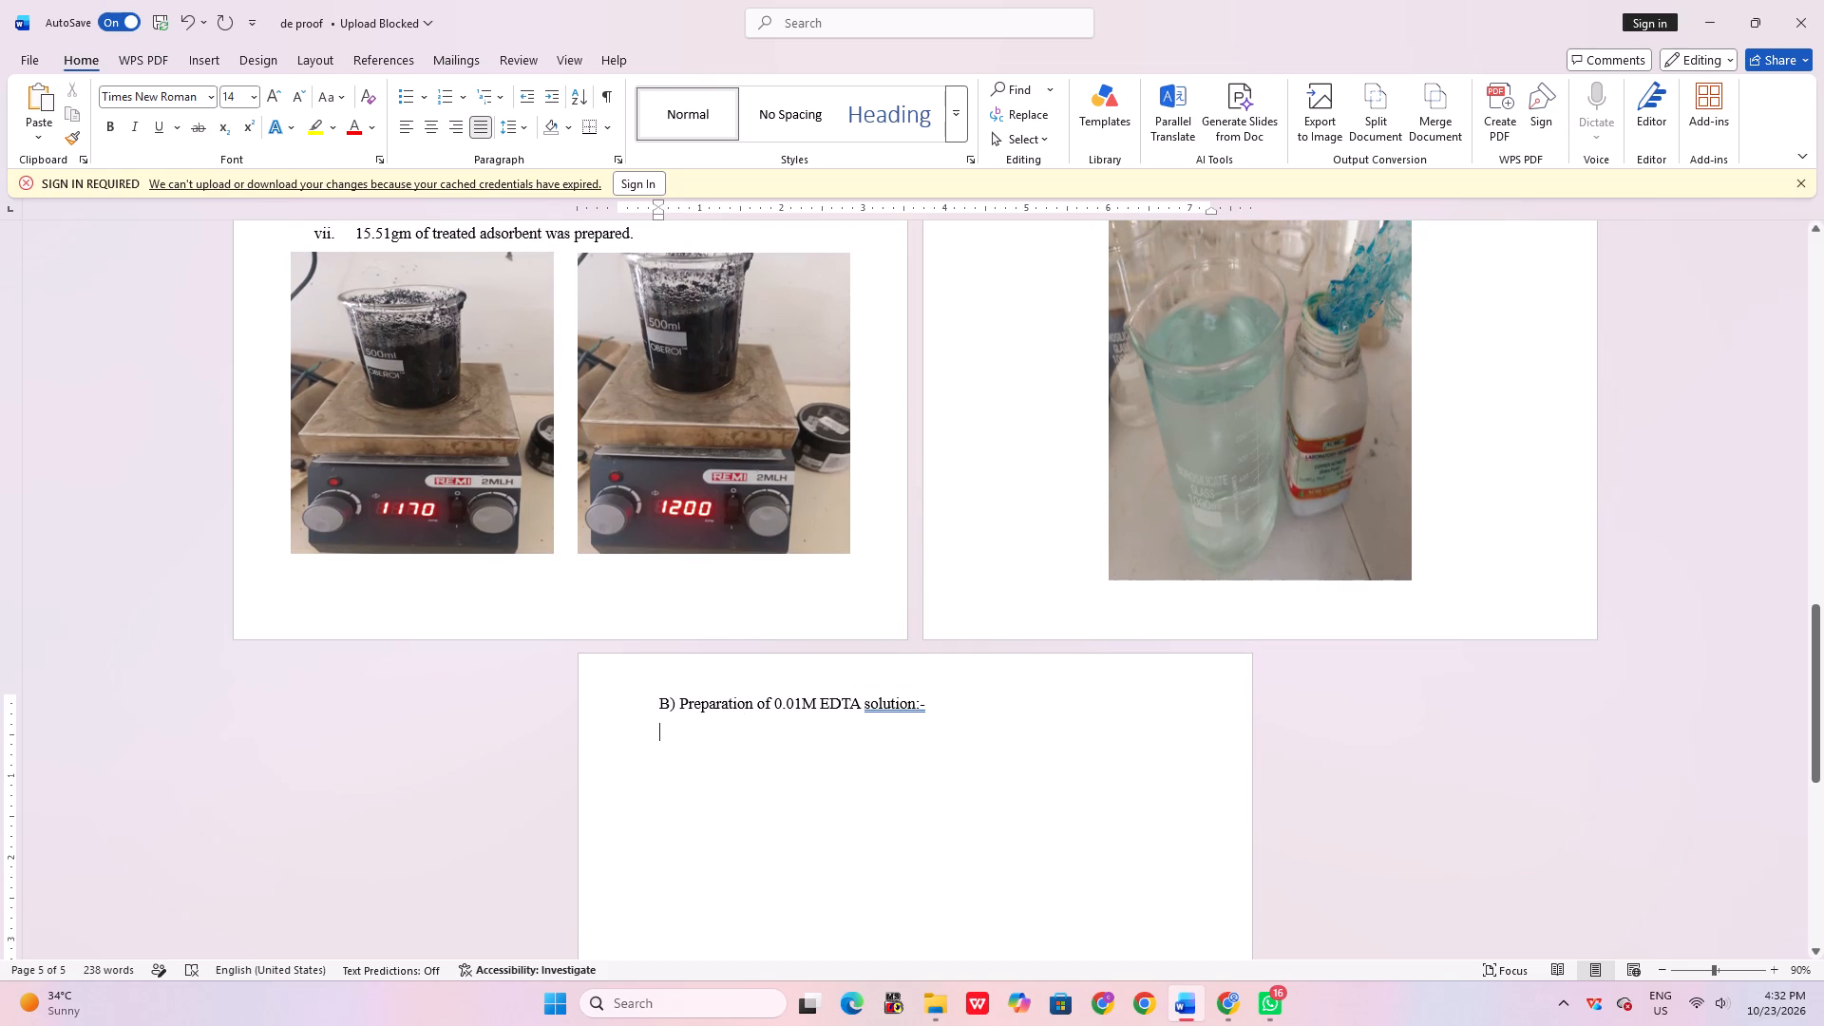
Insert "500mL of" before "0.01M" in heading B, so it reads "Preparation of 500mL of 0.01M EDTA solution".
{"action": "left_click", "coordinate": [773, 700]}
{"action": "type", "text": "500"}
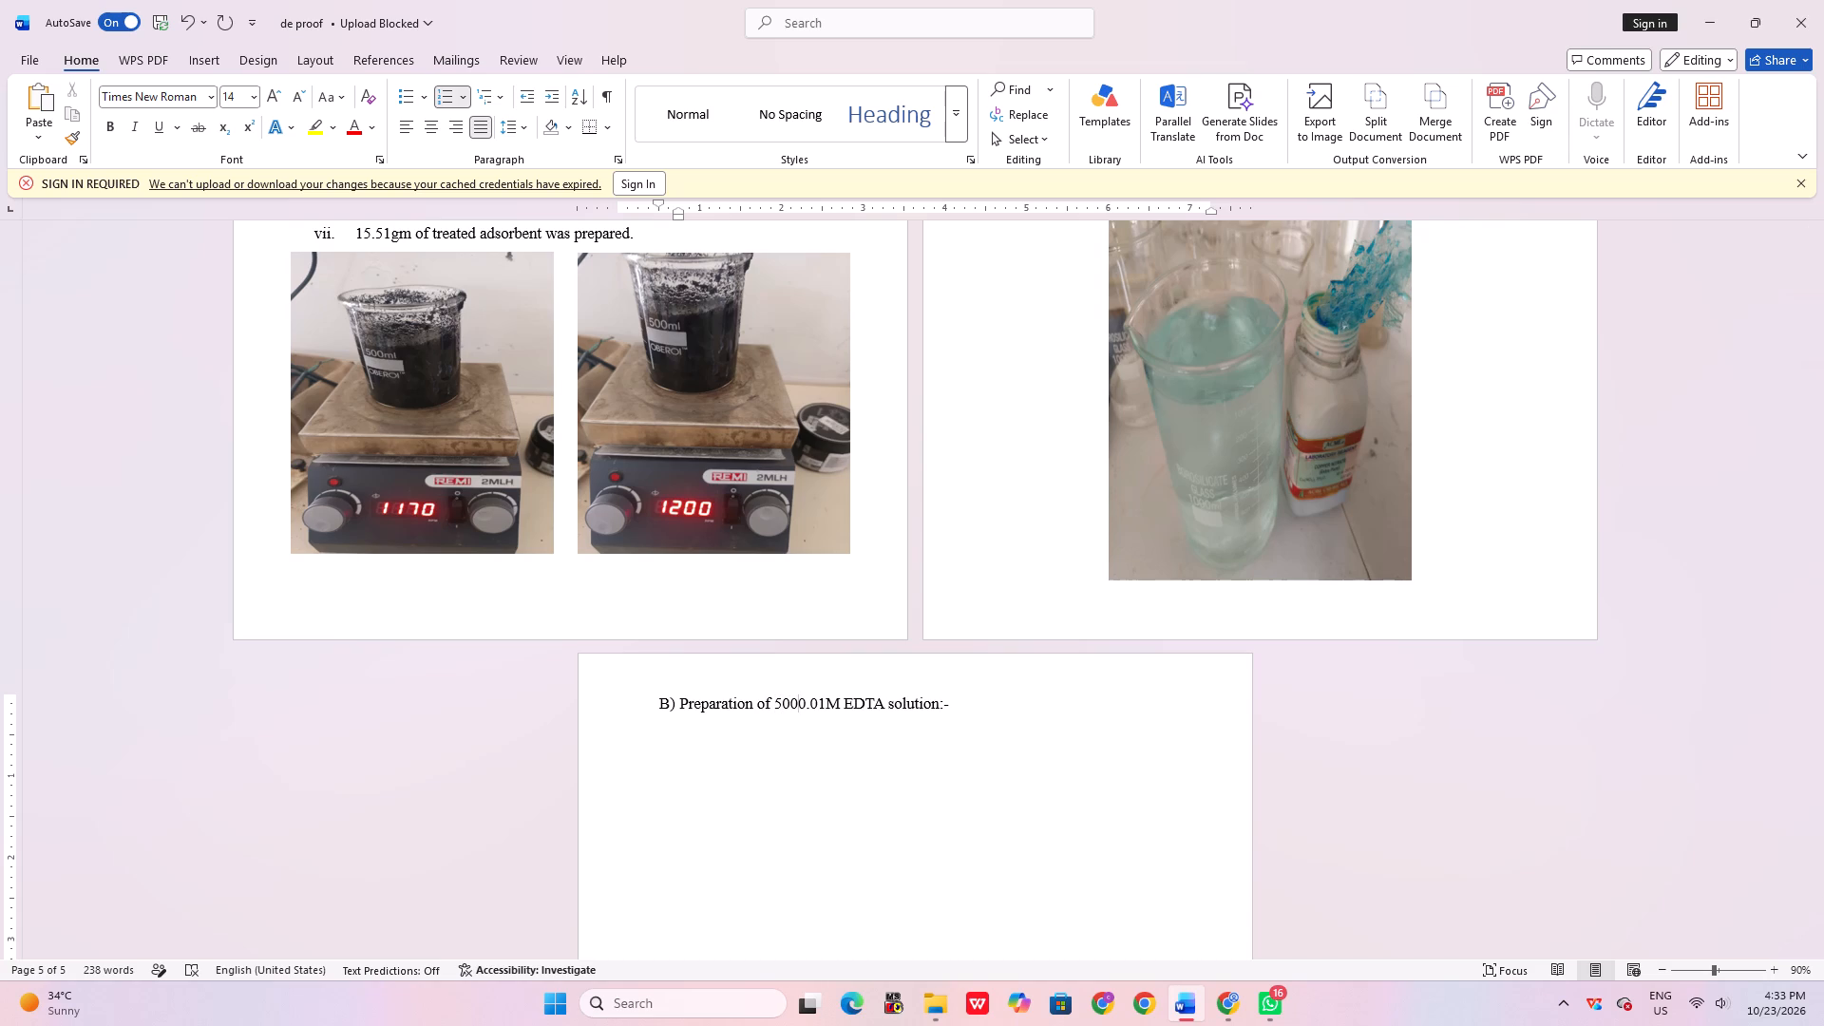
{"action": "type", "text": "mL"}
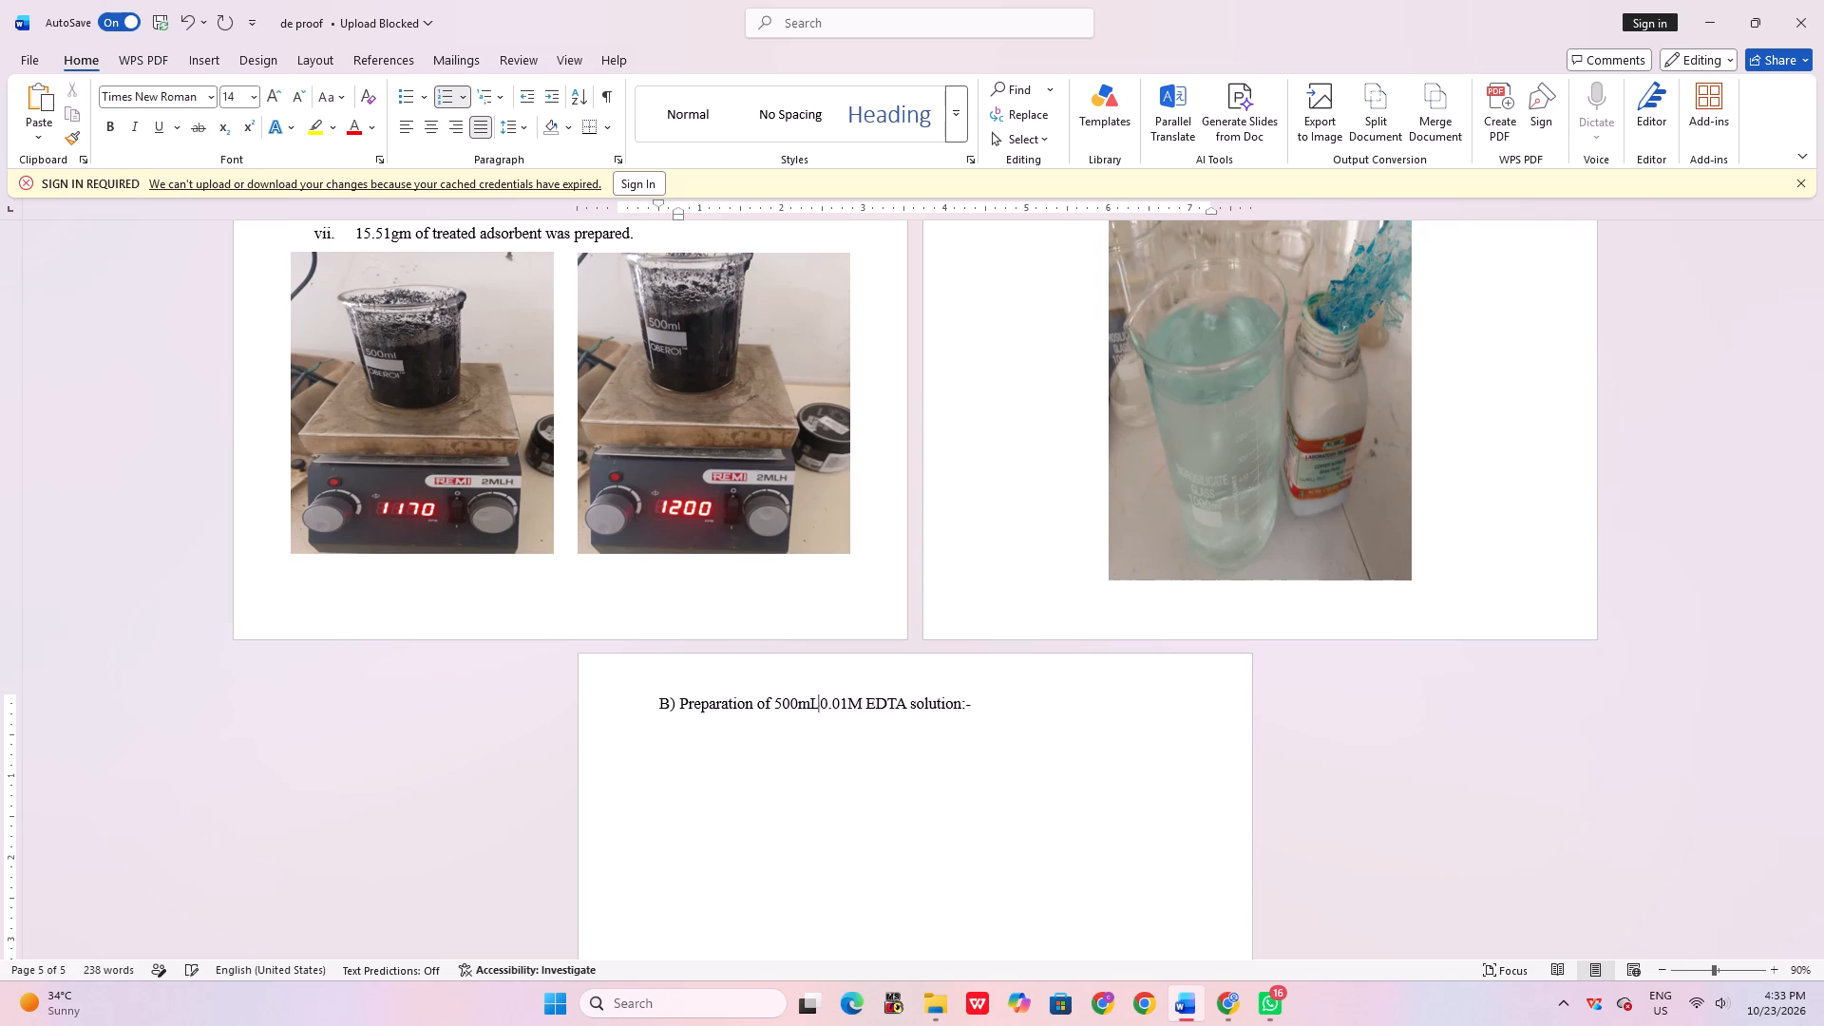
{"action": "key", "text": "space"}
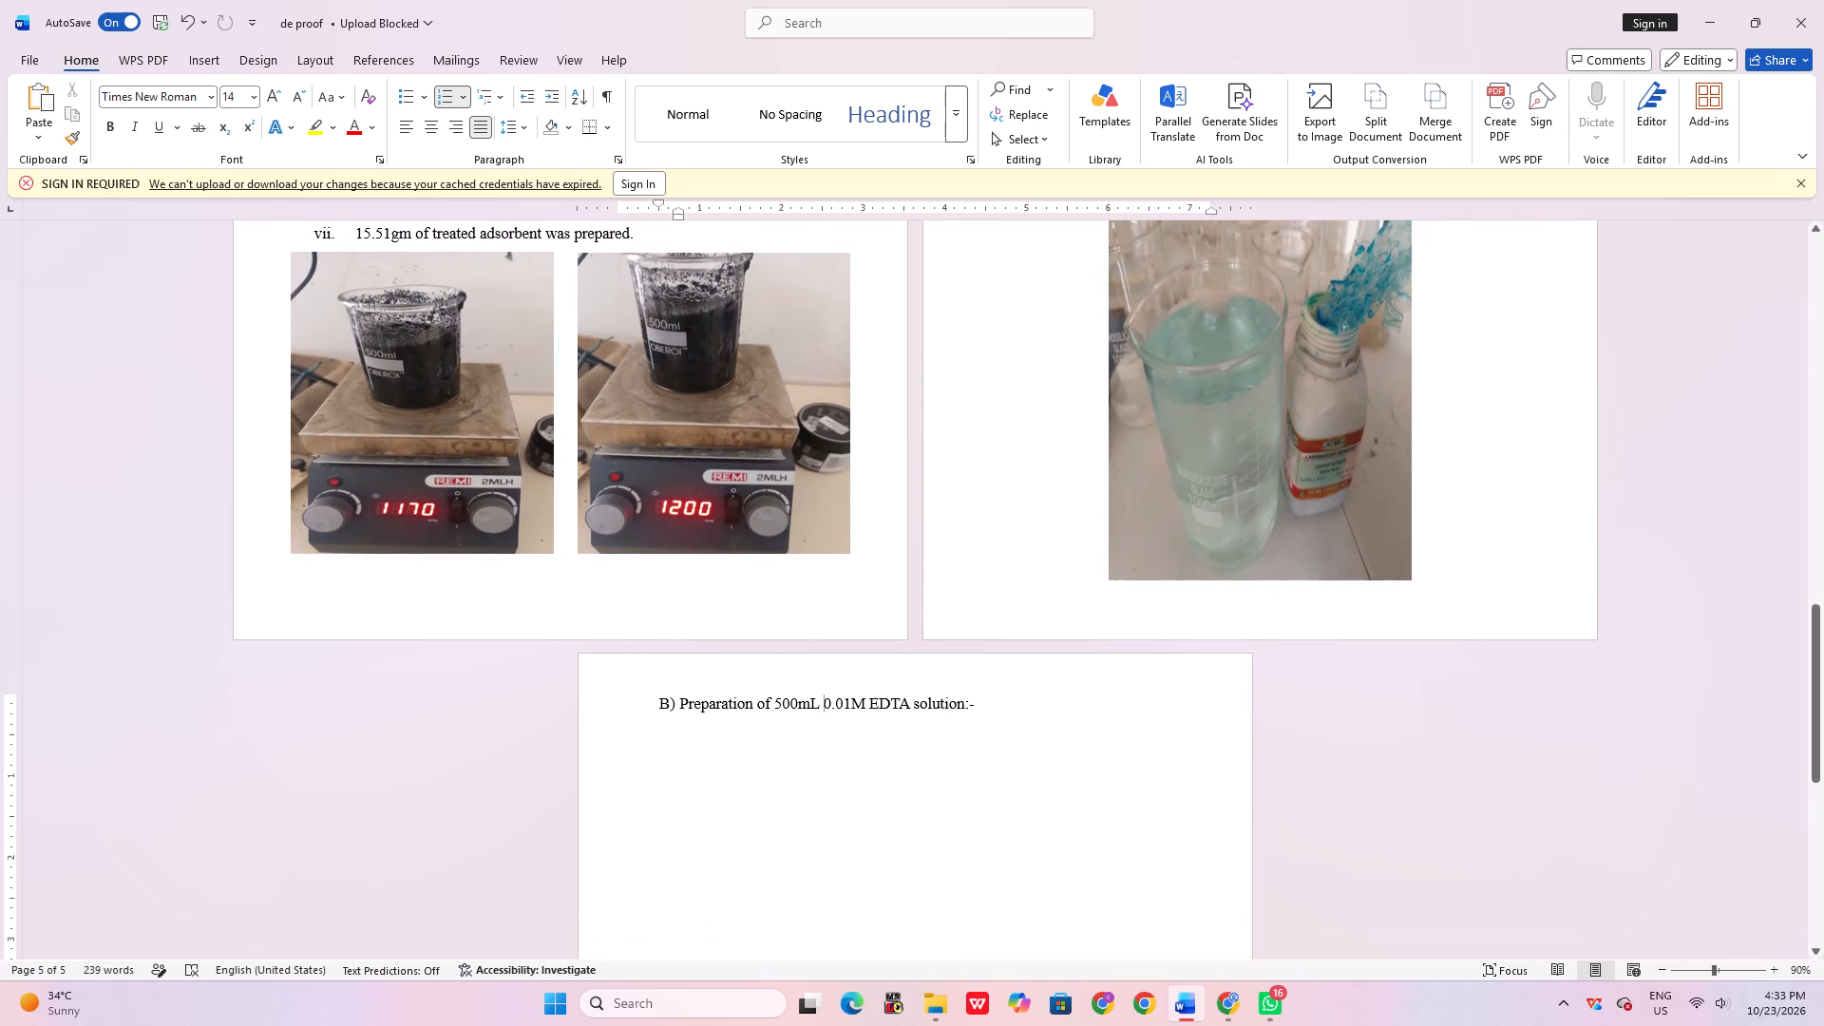
{"action": "type", "text": "of"}
{"action": "key", "text": "space"}
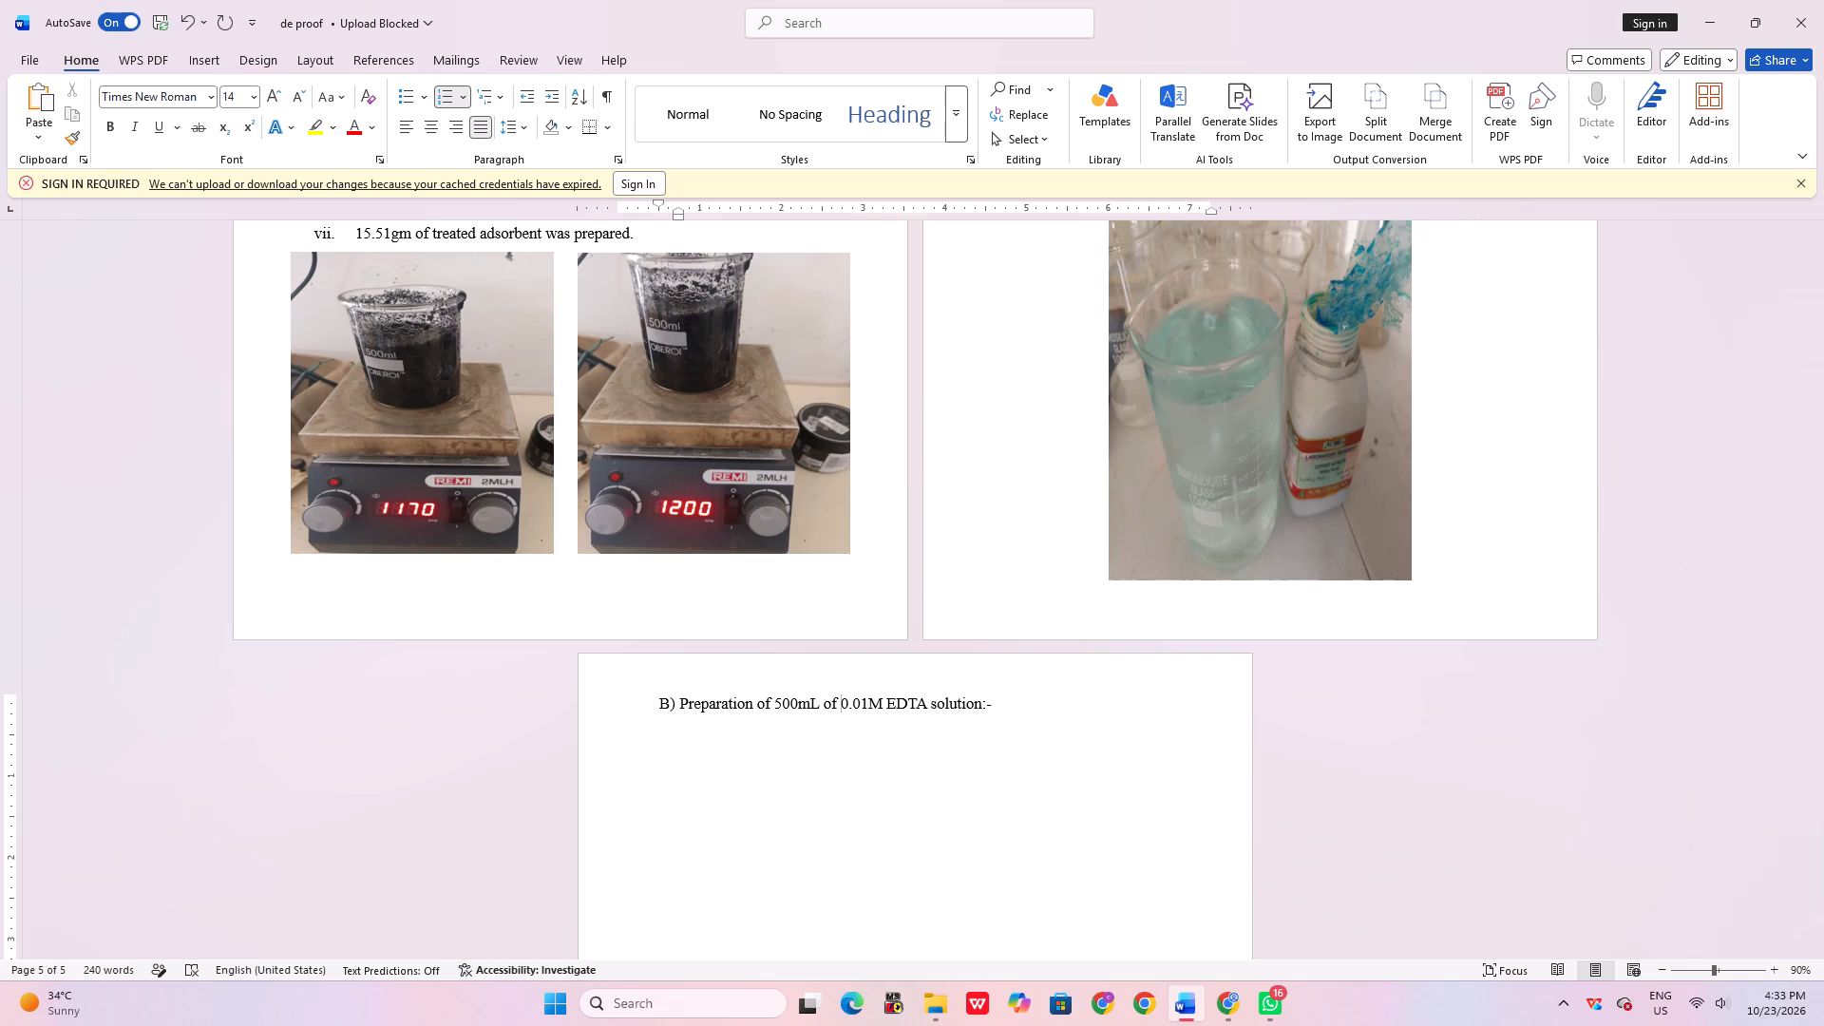
{"action": "left_click", "coordinate": [782, 766]}
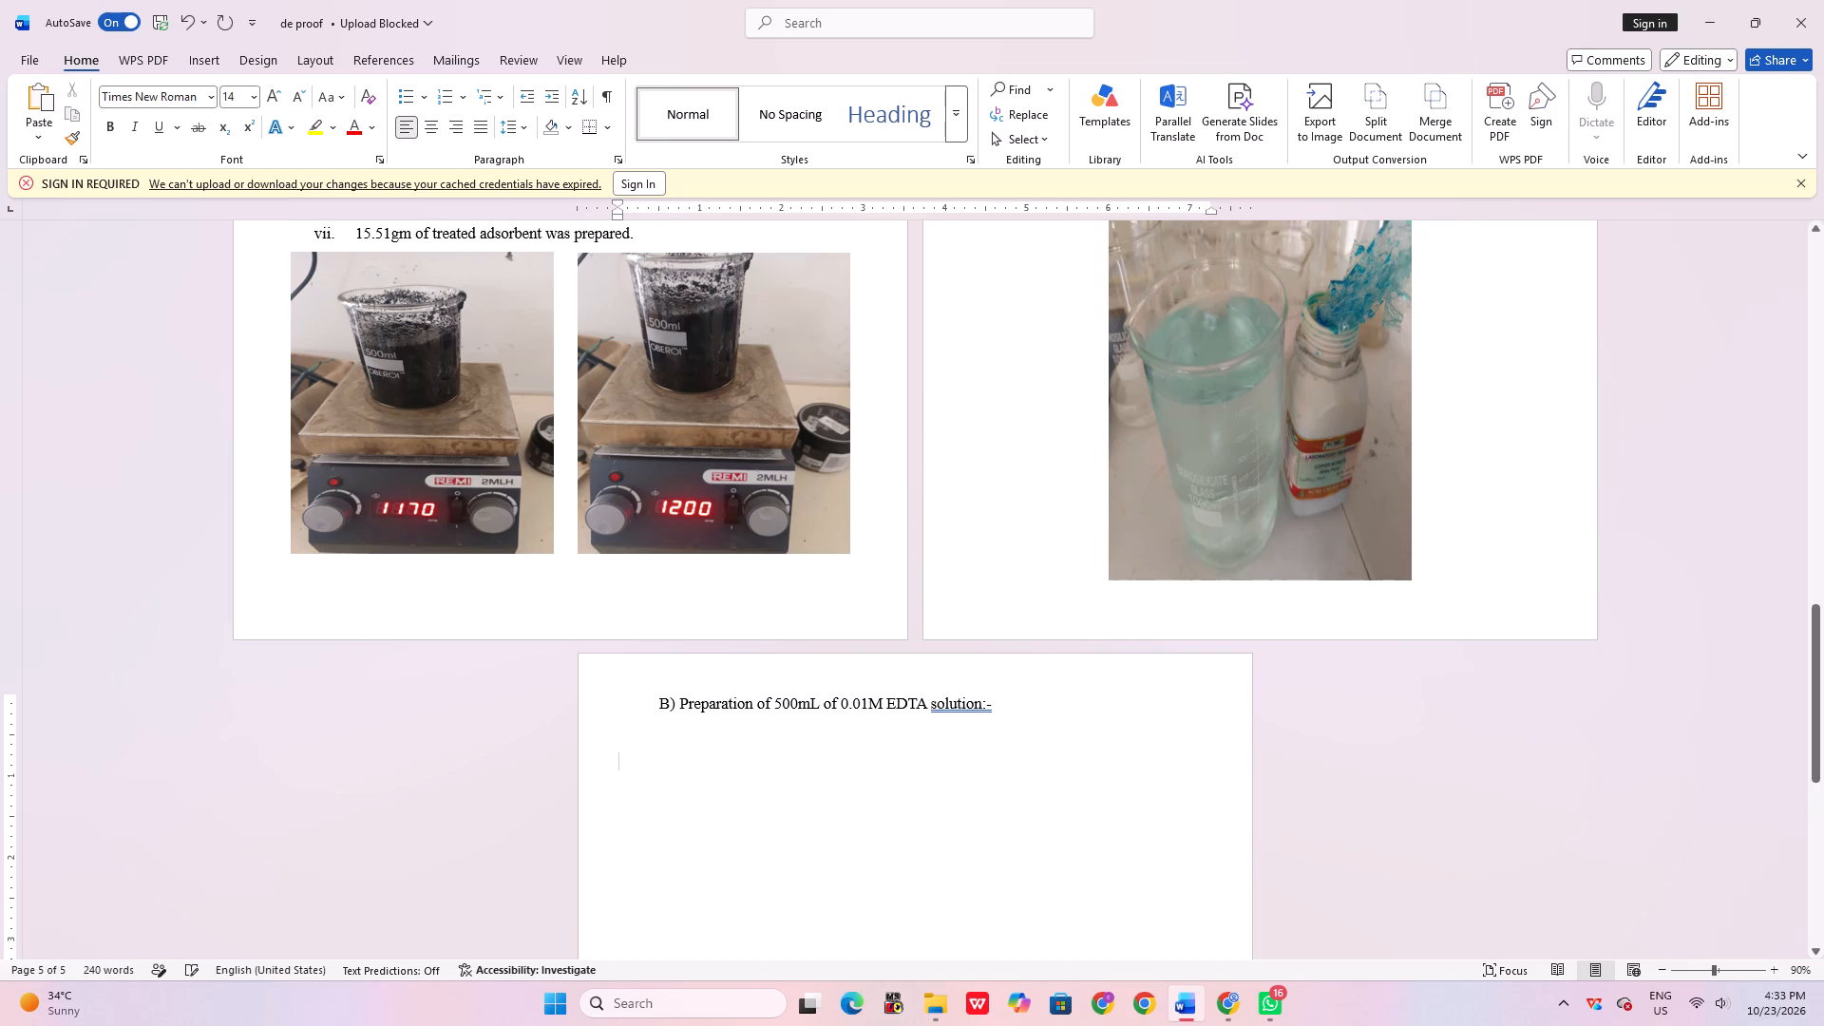
Apply the suggested grammar correction "solution: -" at the end of heading B.
{"action": "left_click", "coordinate": [973, 705]}
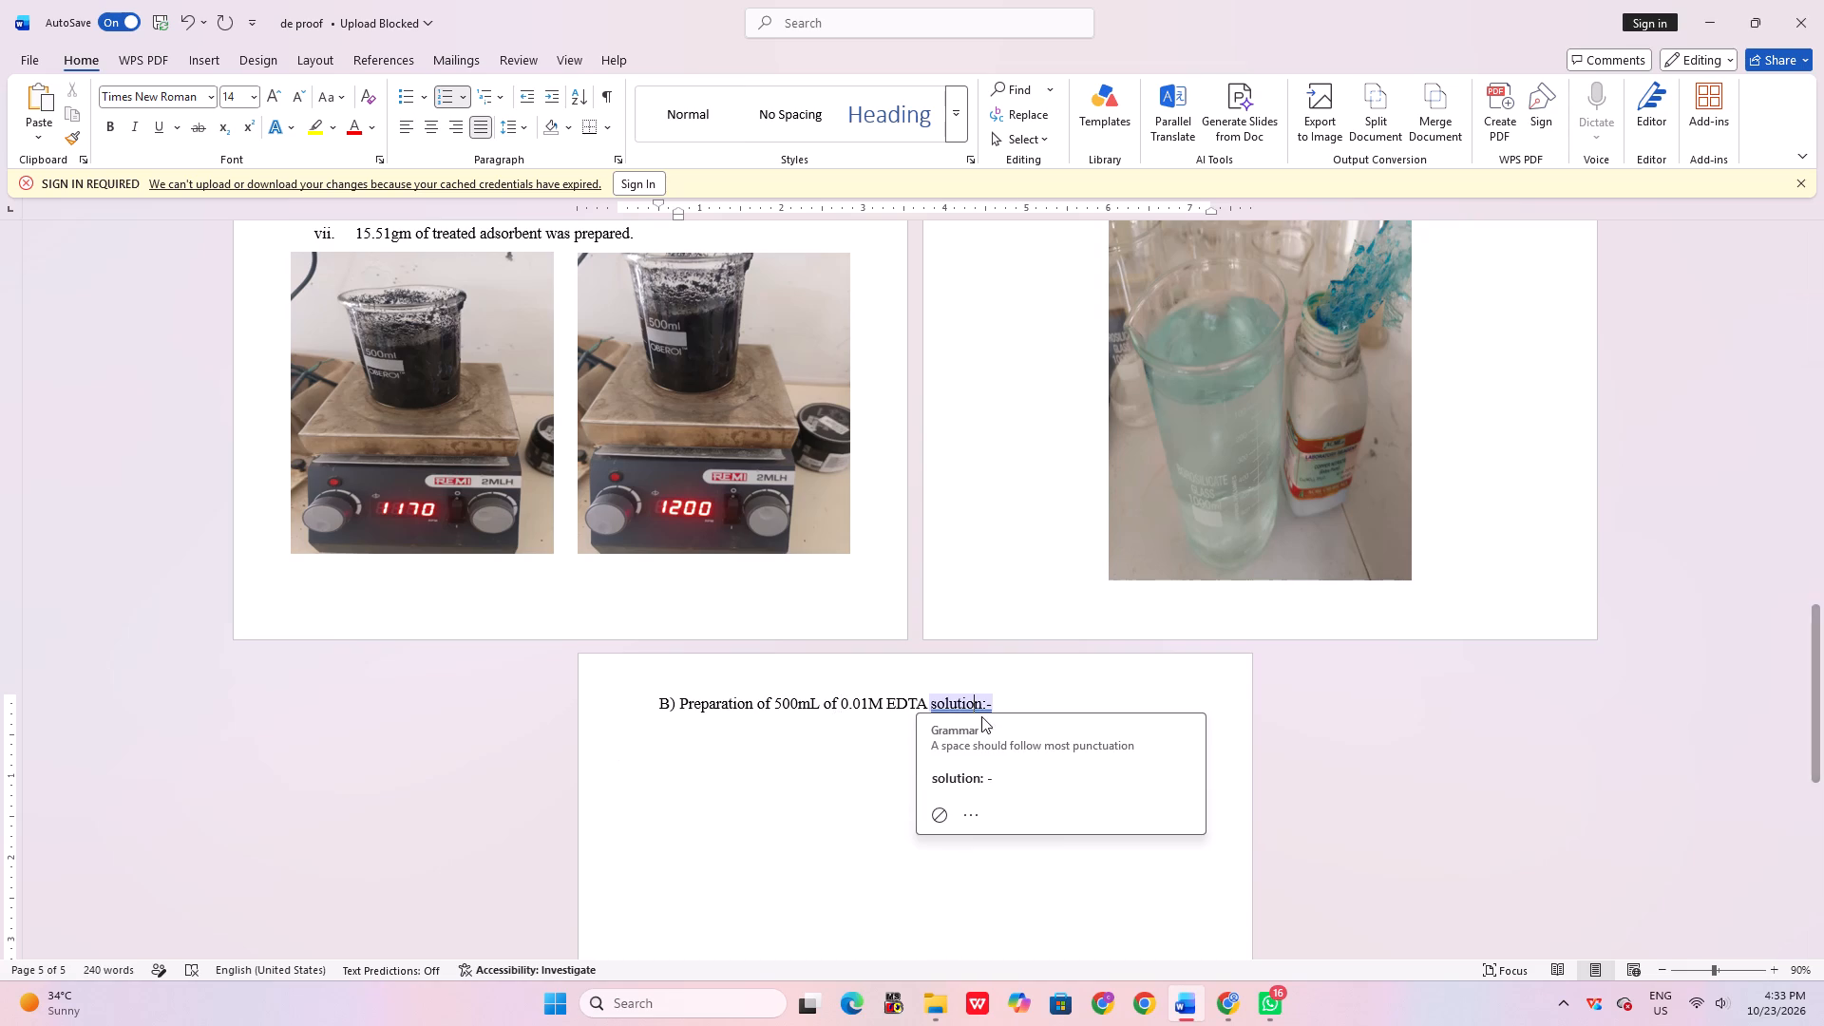
{"action": "left_click", "coordinate": [968, 769]}
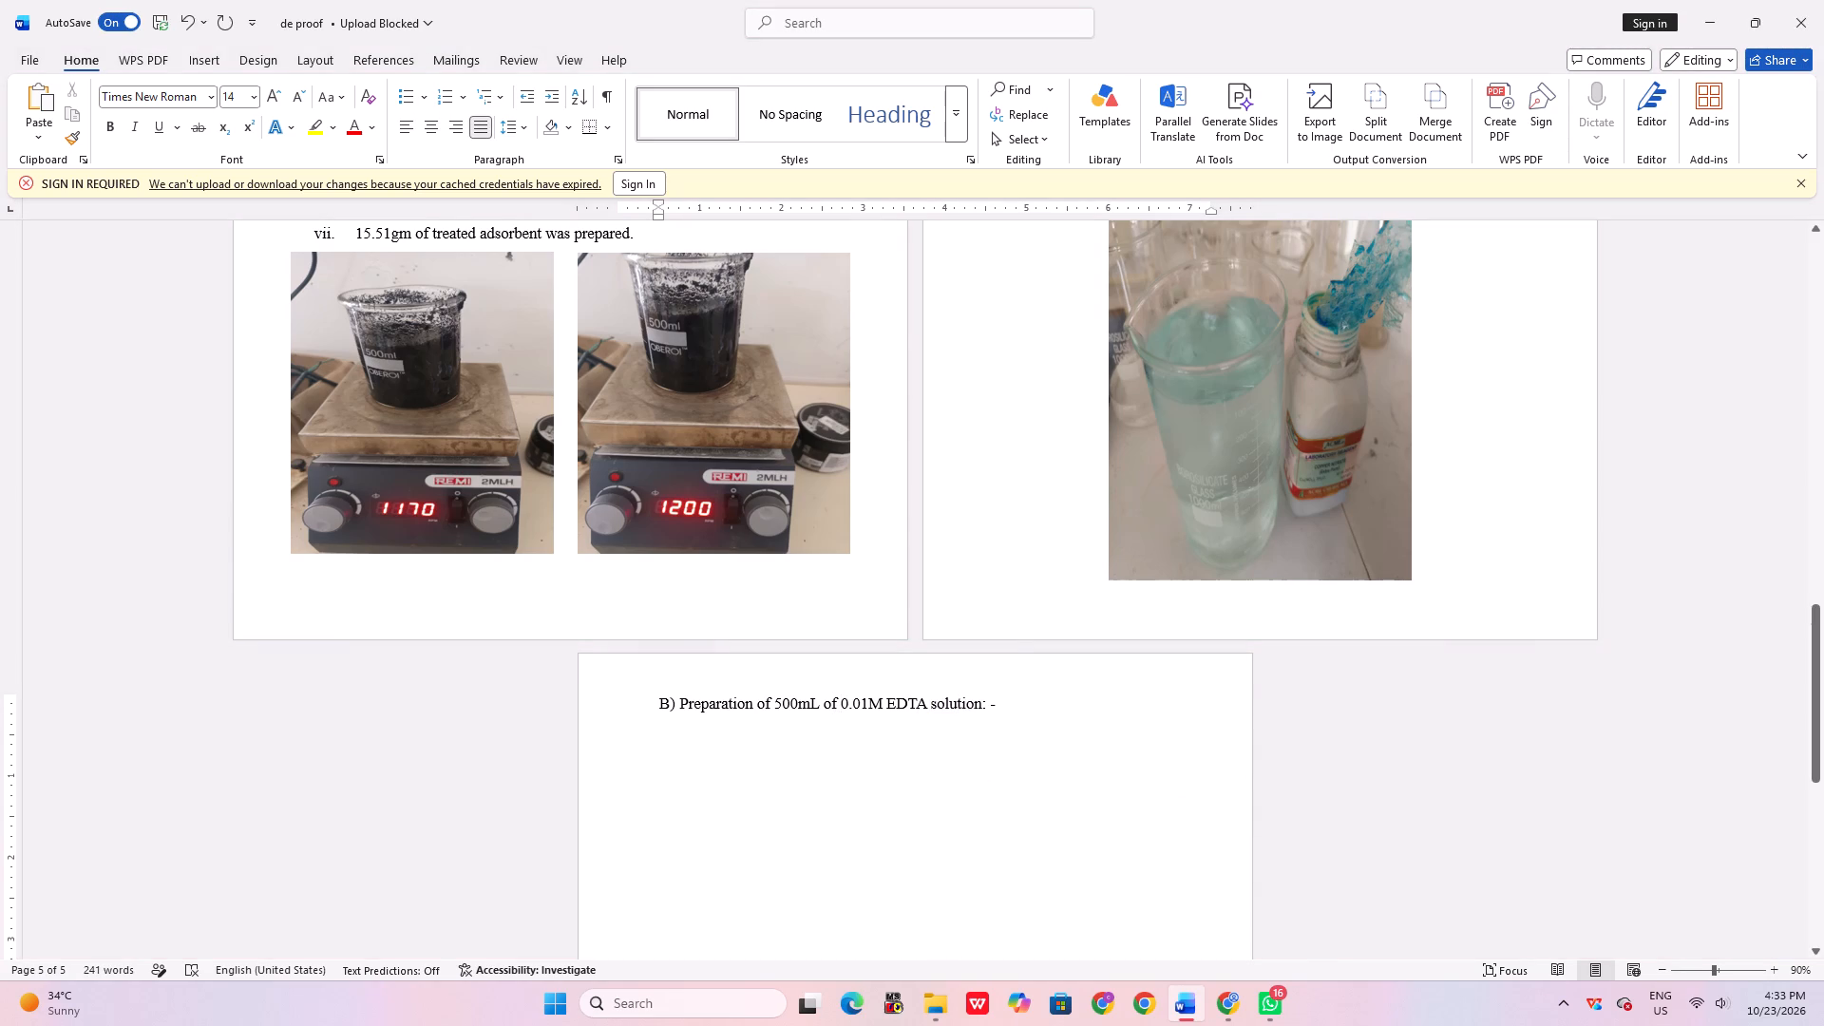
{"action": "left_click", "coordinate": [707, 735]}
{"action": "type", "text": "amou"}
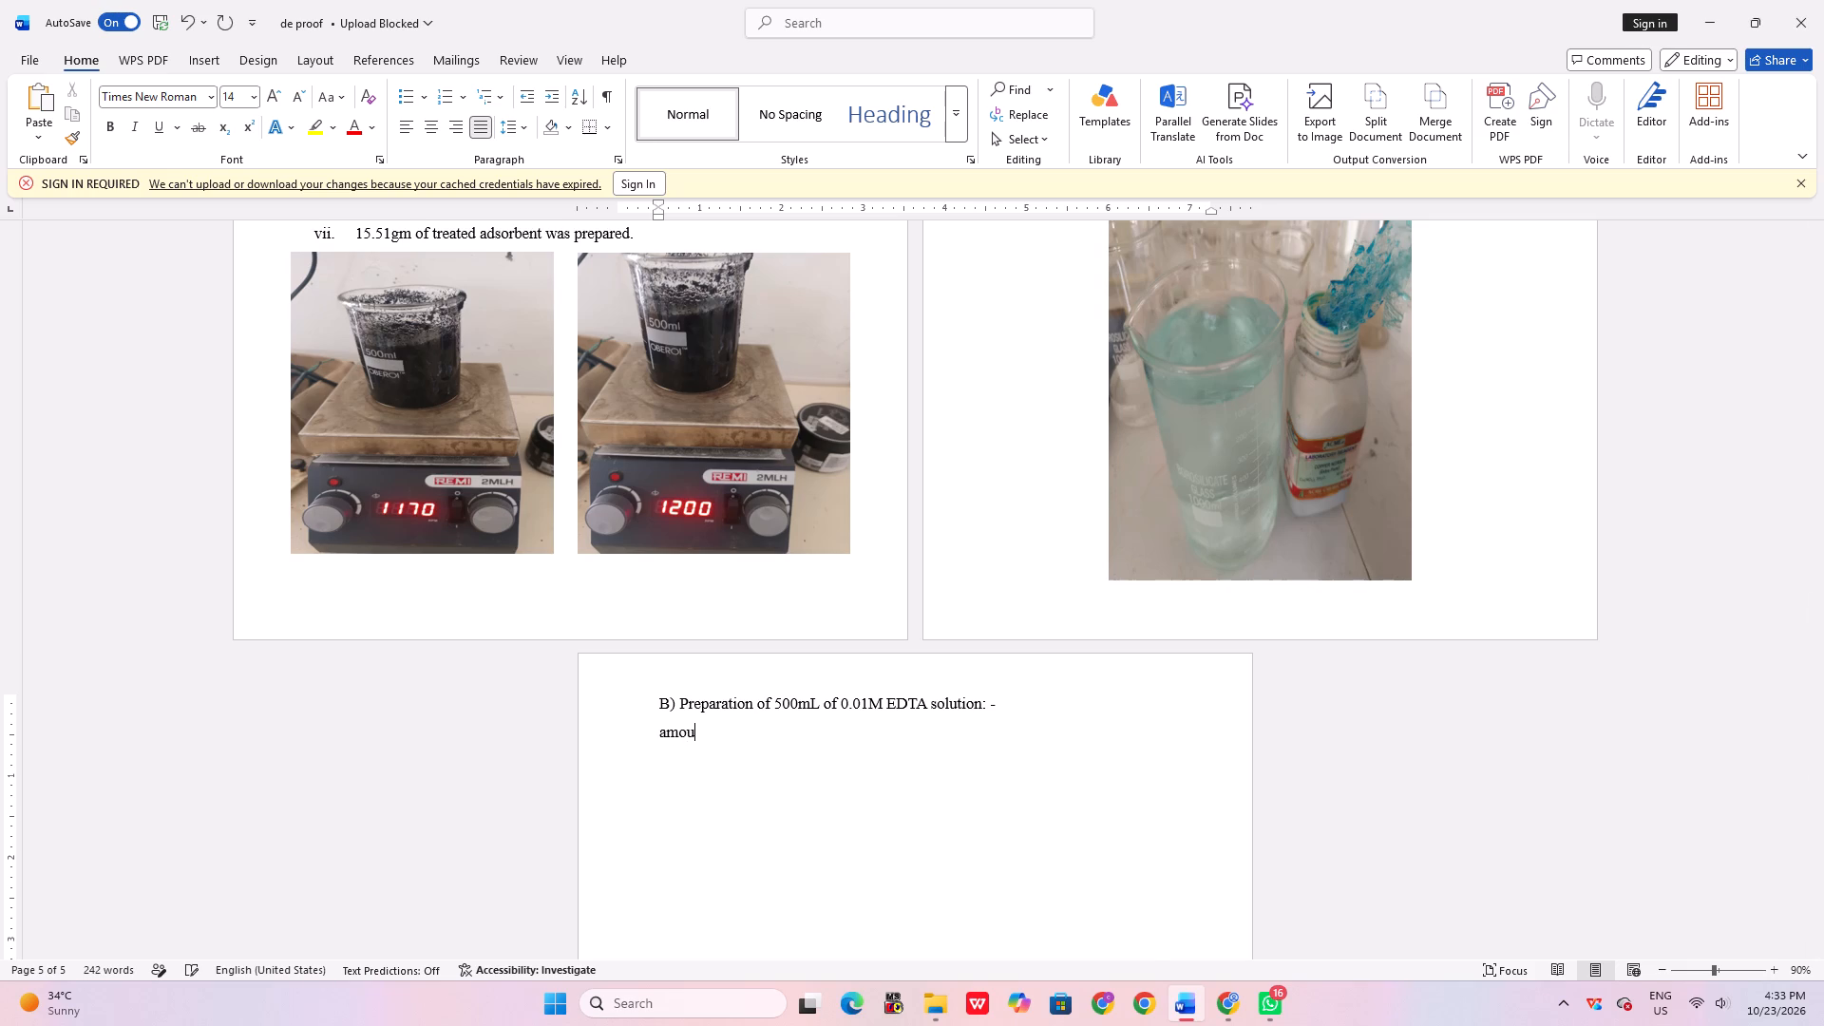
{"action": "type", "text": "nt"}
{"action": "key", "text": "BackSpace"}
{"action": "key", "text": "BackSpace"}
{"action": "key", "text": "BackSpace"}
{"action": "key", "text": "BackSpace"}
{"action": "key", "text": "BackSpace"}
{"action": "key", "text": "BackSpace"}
Begin the line below heading B with the text ".Amount of".
{"action": "key", "text": "period"}
{"action": "type", "text": "Amount"}
{"action": "key", "text": "space"}
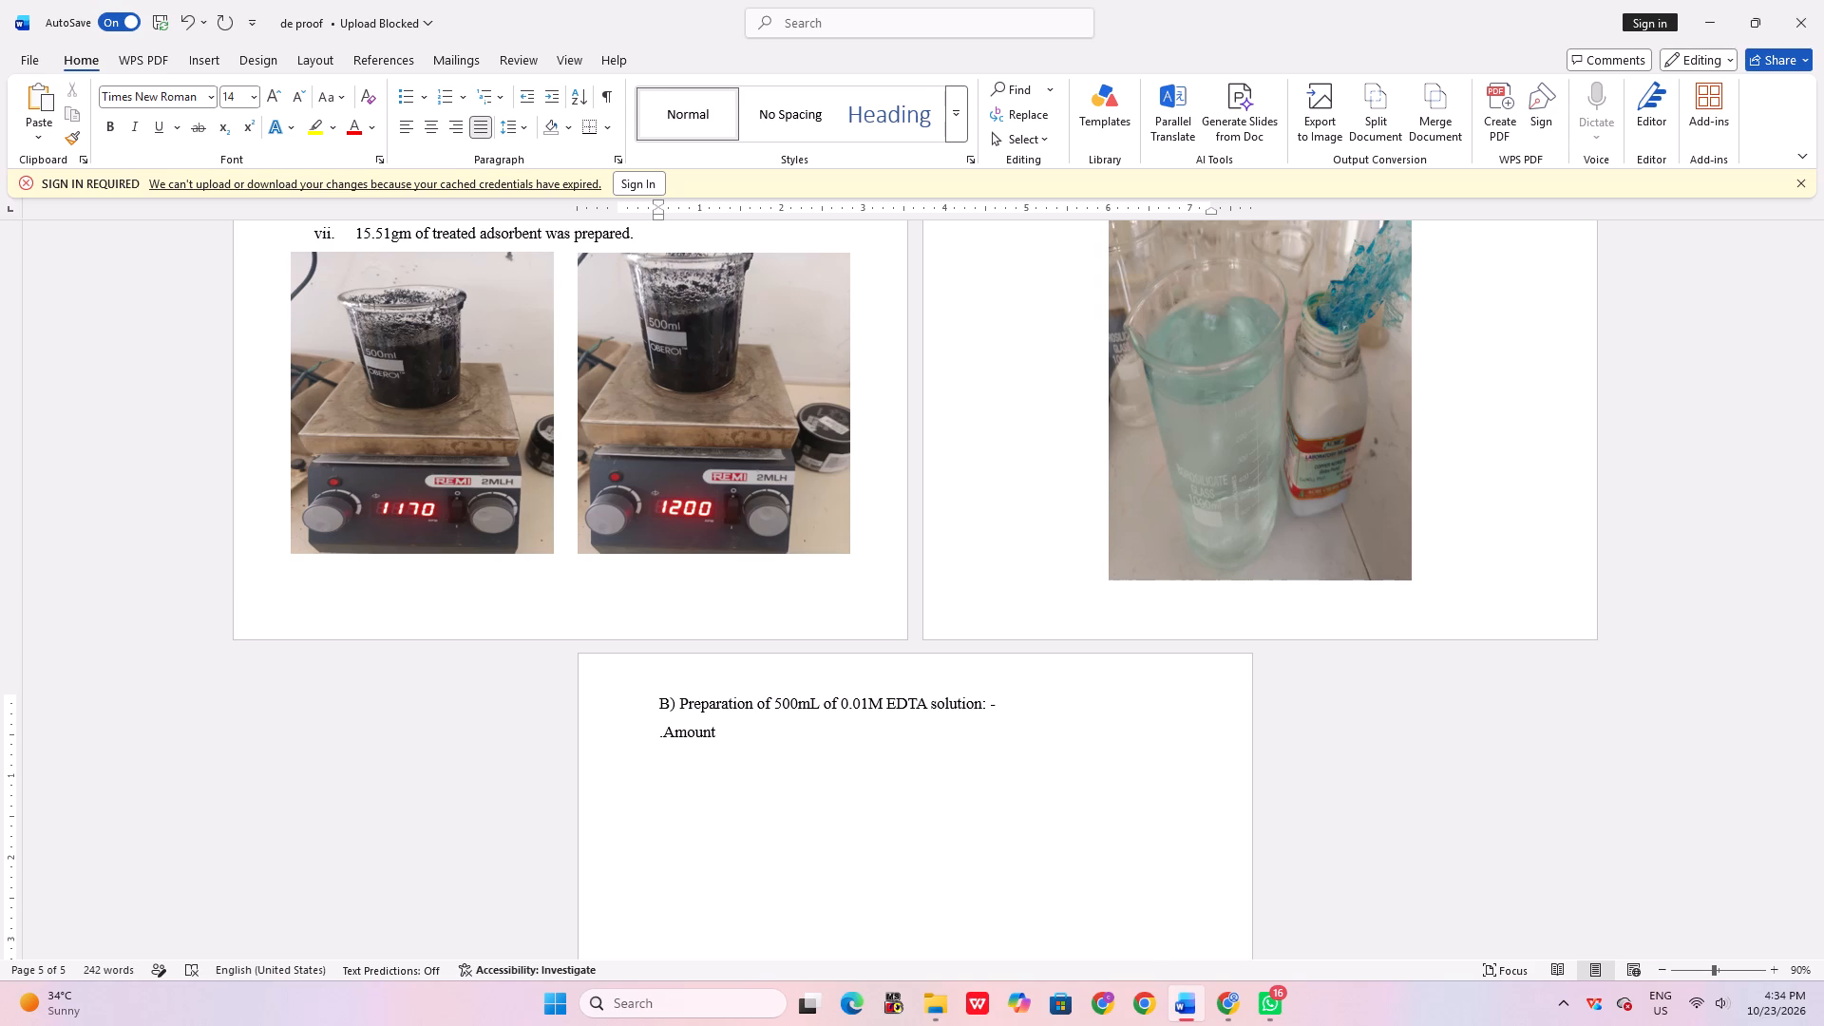
{"action": "key", "text": "o"}
{"action": "type", "text": "f"}
{"action": "key", "text": "space"}
Continue the line with the formula "Na₂EDTA", formatting only the 2 as subscript.
{"action": "key", "text": "shift+n"}
{"action": "key", "text": "a"}
{"action": "left_click", "coordinate": [231, 129]}
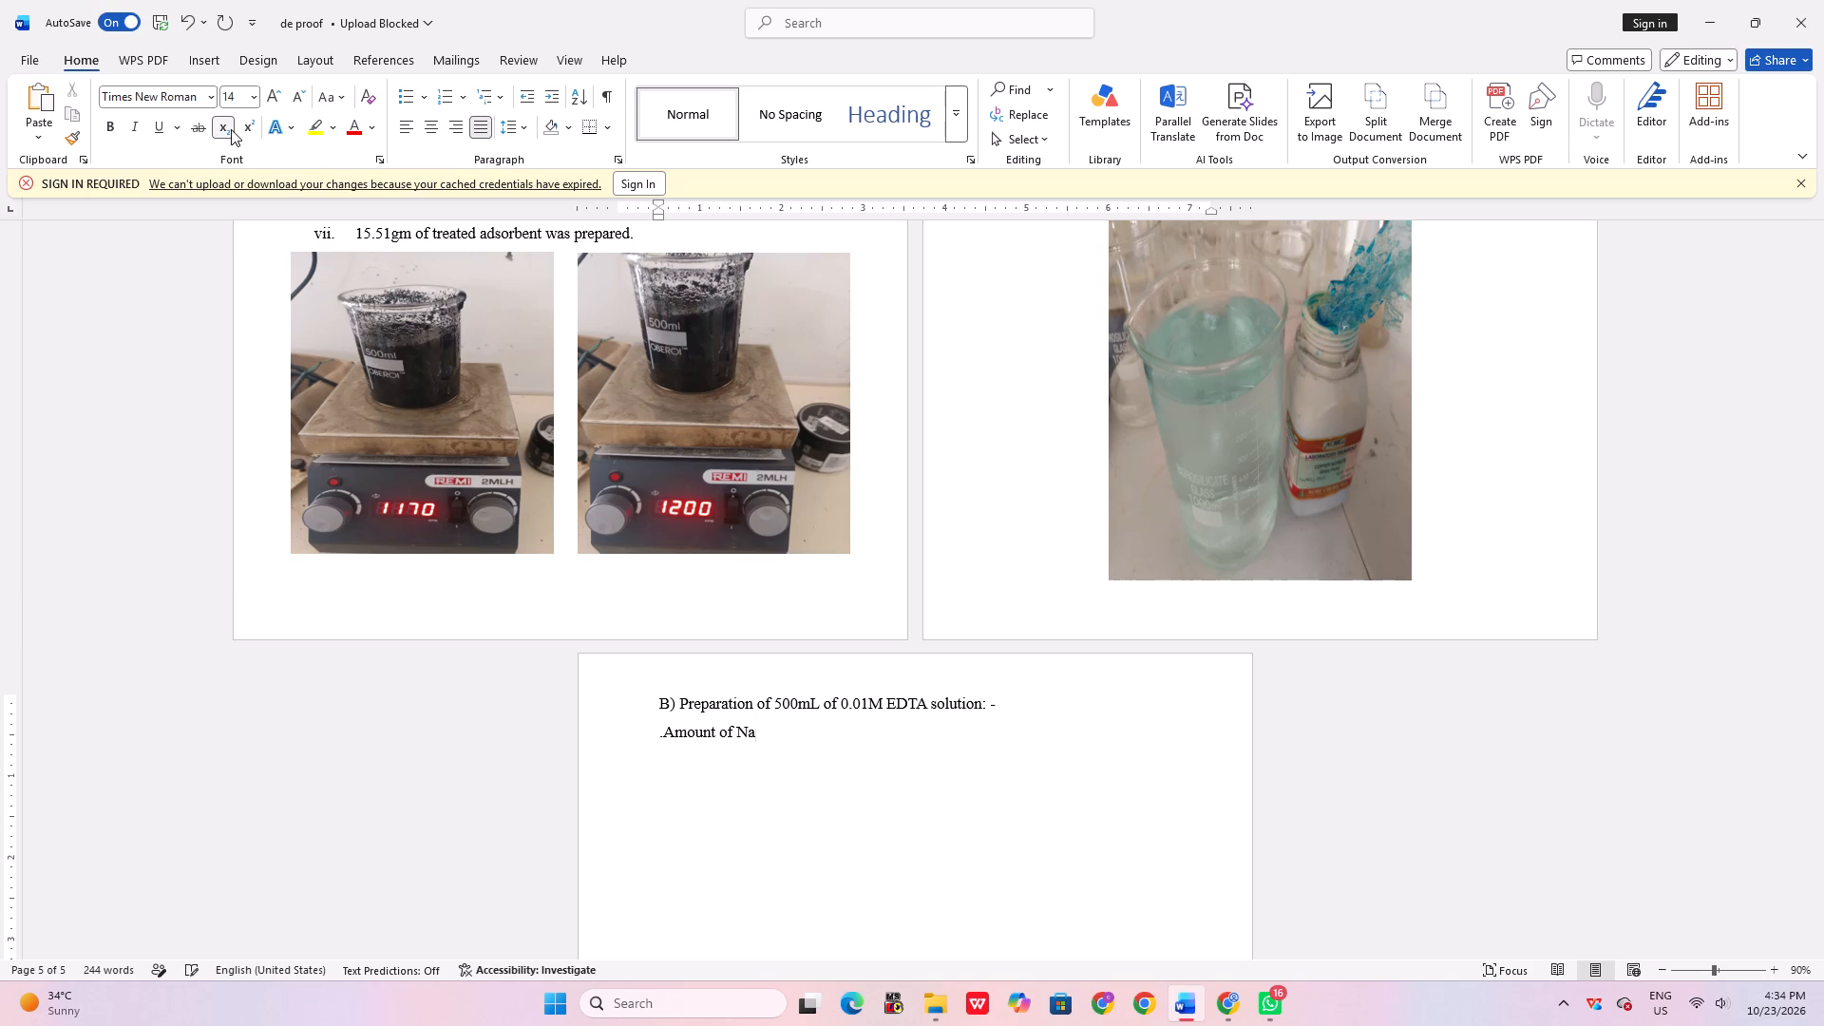
{"action": "key", "text": "2"}
{"action": "left_click", "coordinate": [231, 129]}
{"action": "type", "text": "EDTA"}
Append ".2H₂" to the formula, with the first 2 at normal size and the 2 after H as subscript.
{"action": "key", "text": "period"}
{"action": "key", "text": "2"}
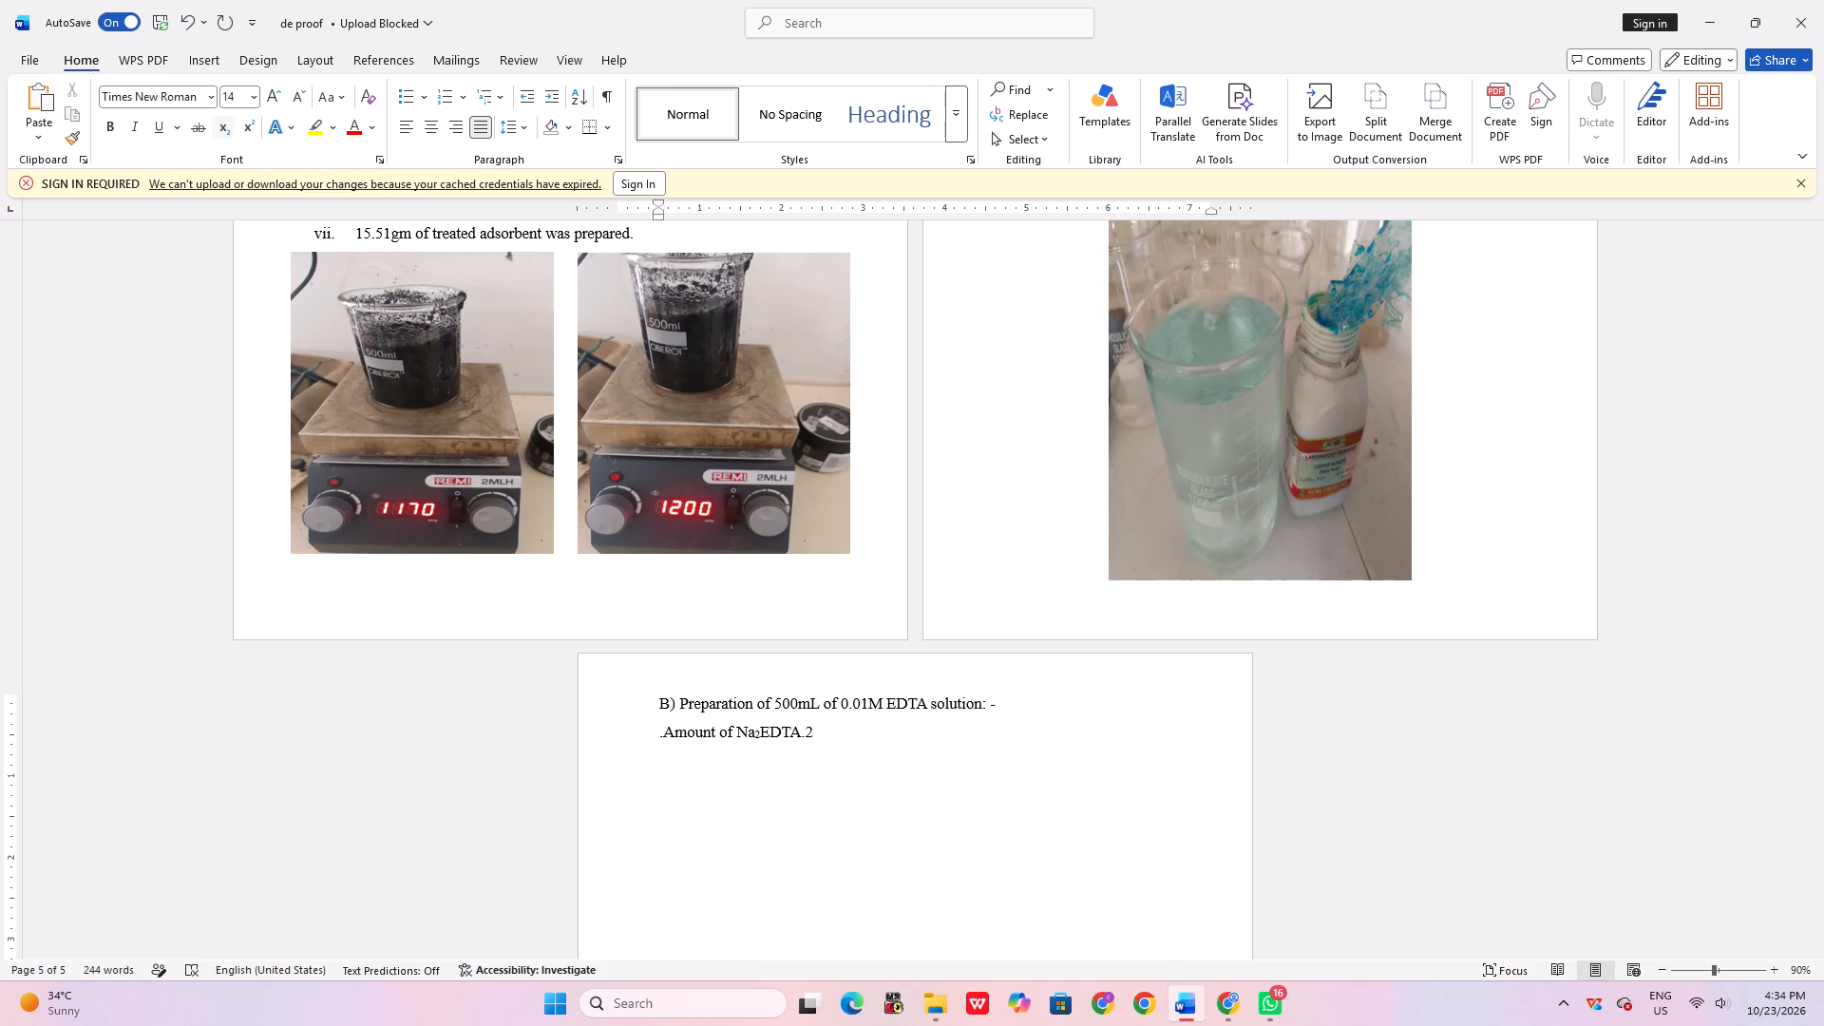
{"action": "key", "text": "shift+h"}
{"action": "left_click", "coordinate": [231, 129]}
{"action": "key", "text": "2"}
Complete the formula below heading B with a capital "O" at normal size, without subscript.
{"action": "key", "text": "shift+o"}
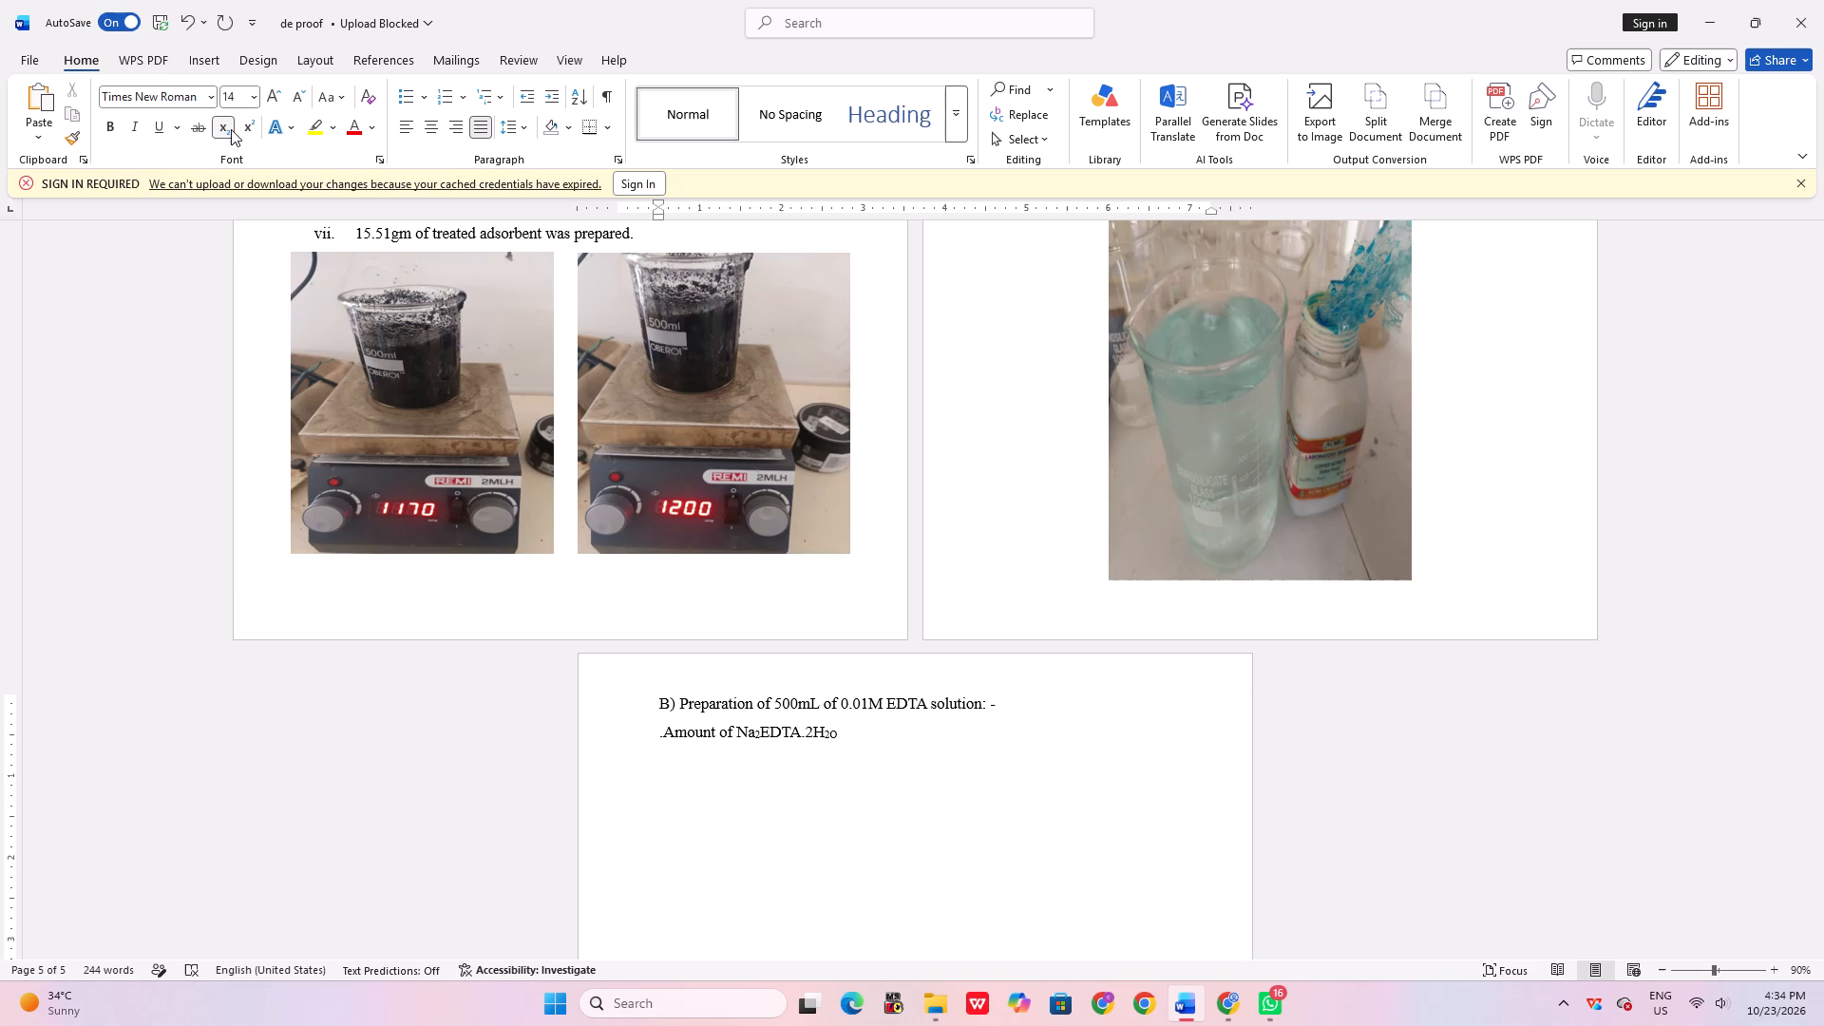
{"action": "key", "text": "BackSpace"}
{"action": "left_click", "coordinate": [231, 129]}
{"action": "type", "text": "o"}
{"action": "key", "text": "space"}
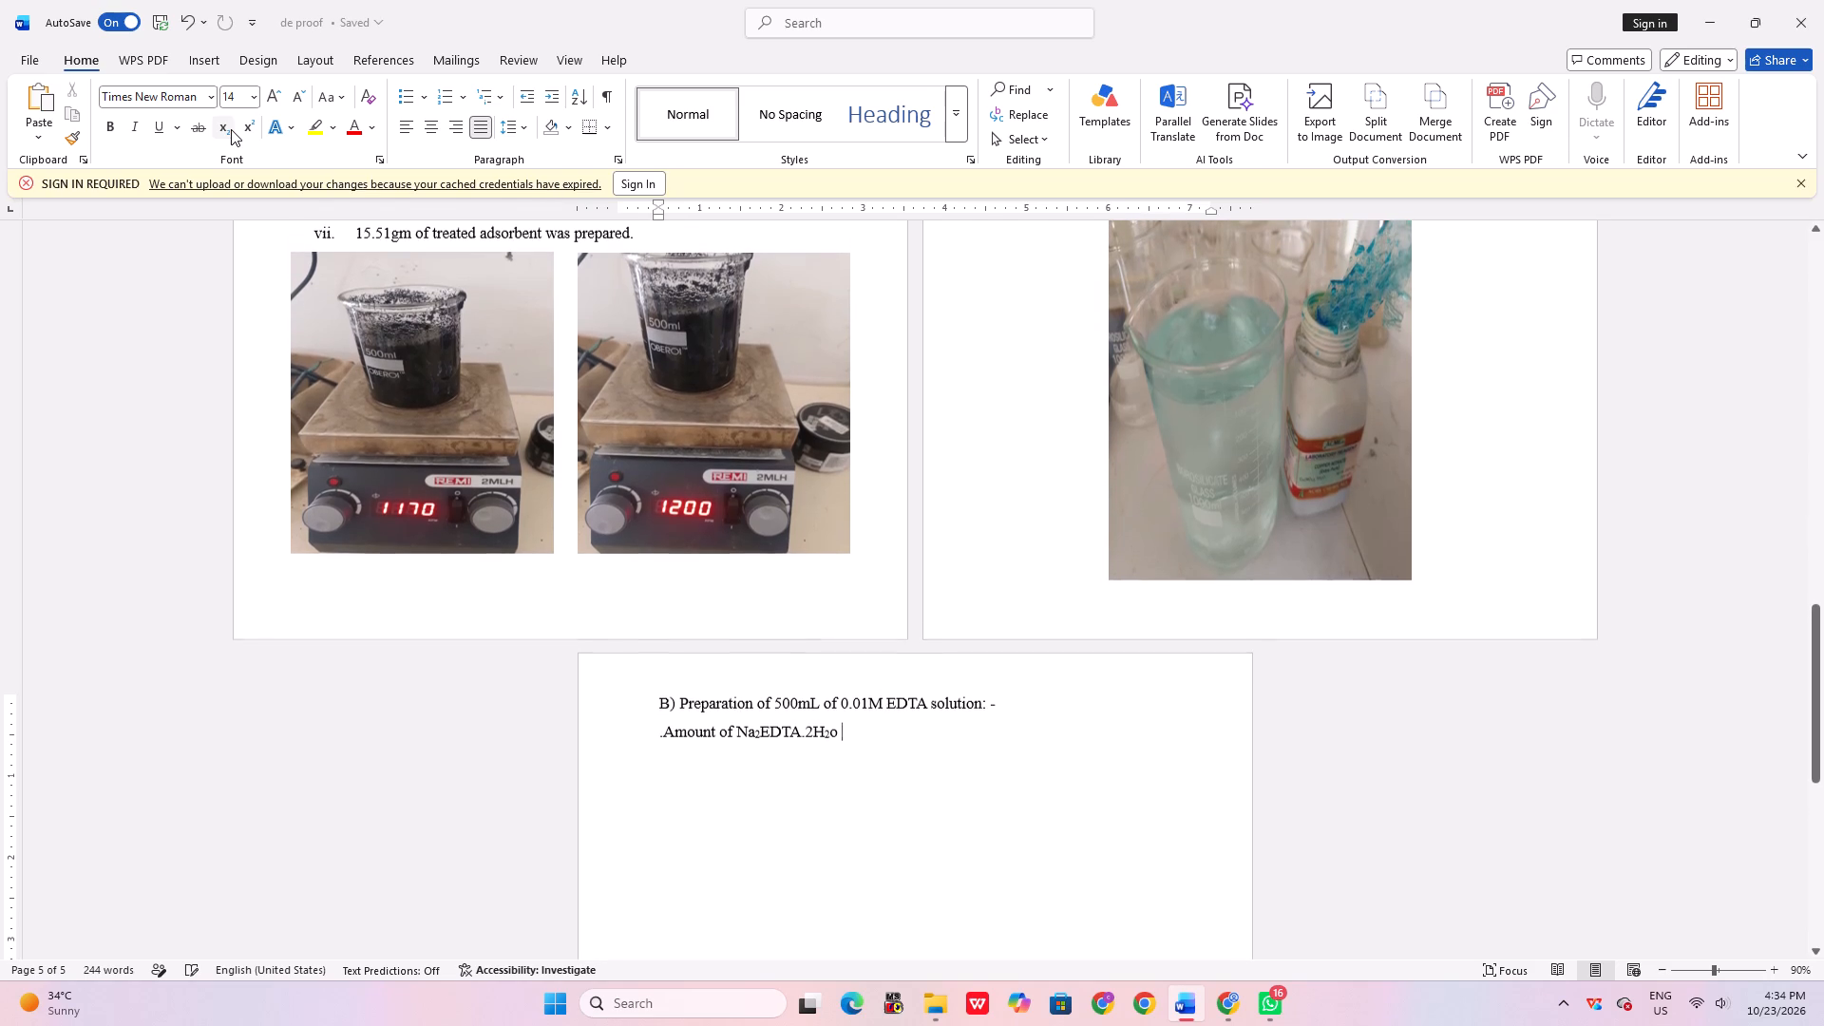
{"action": "left_click", "coordinate": [231, 129]}
{"action": "left_click", "coordinate": [231, 129]}
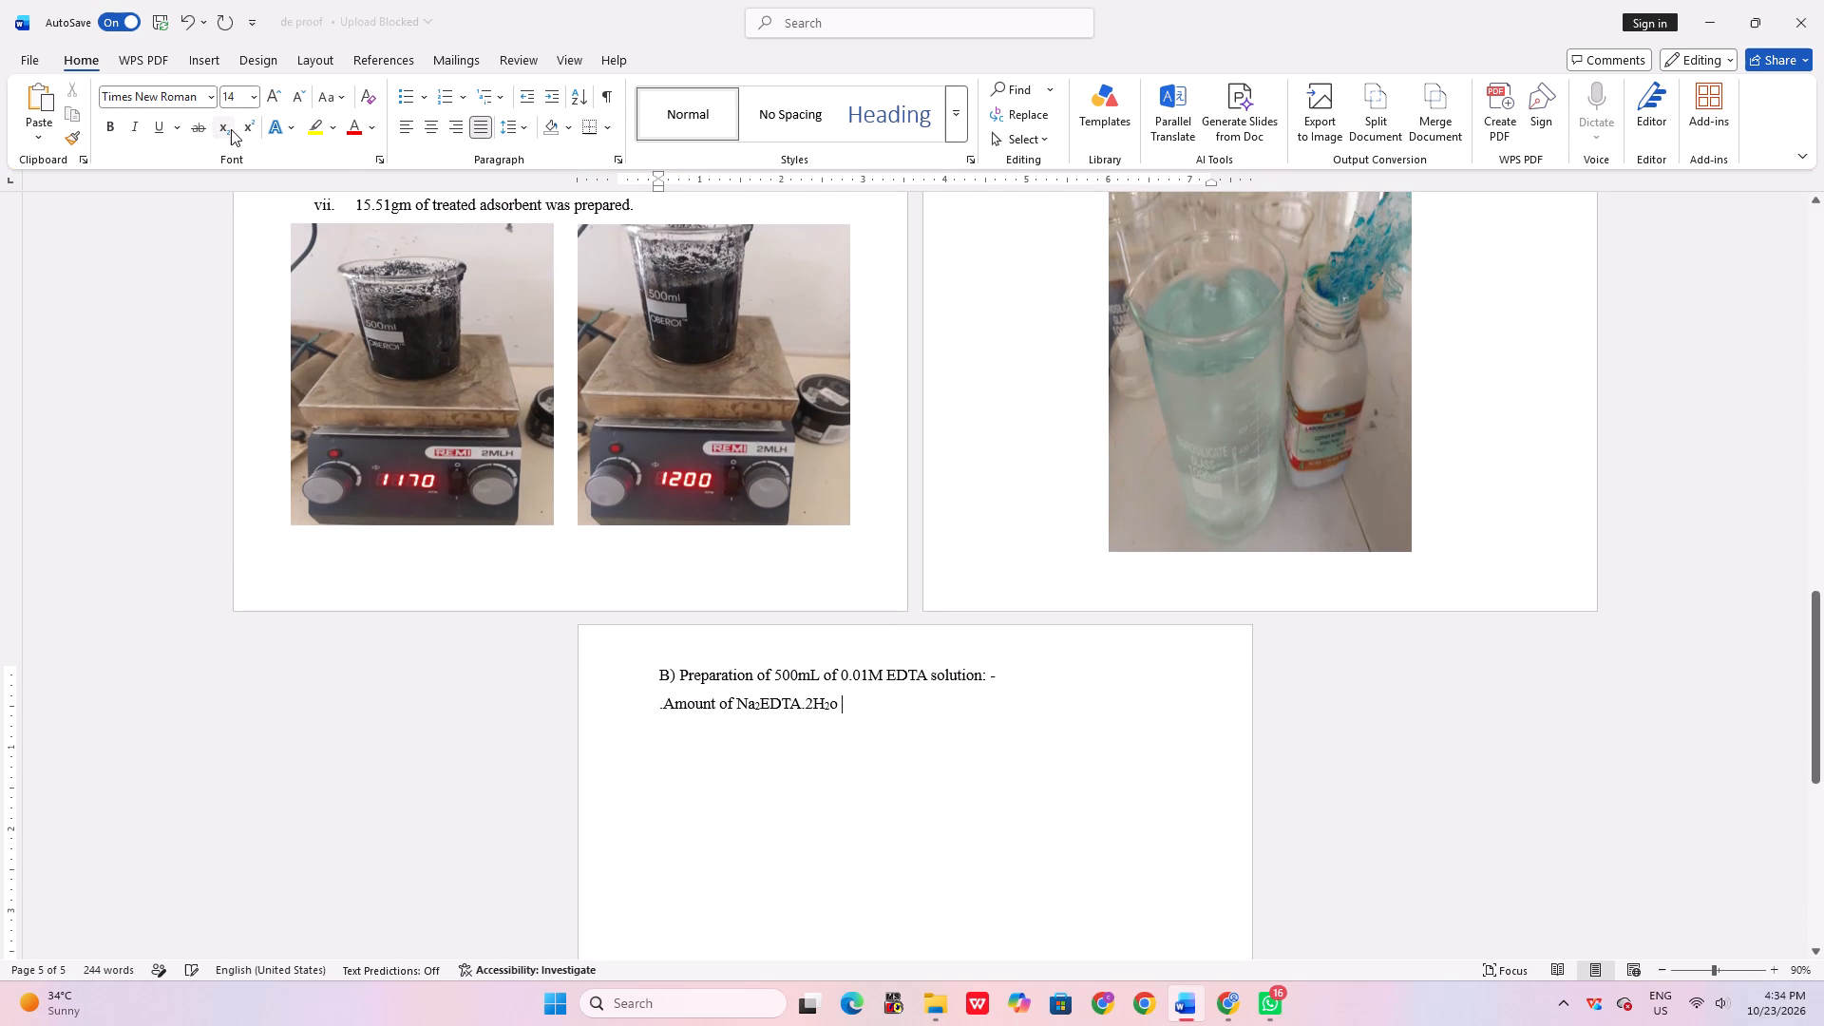
{"action": "key", "text": "BackSpace"}
{"action": "key", "text": "BackSpace"}
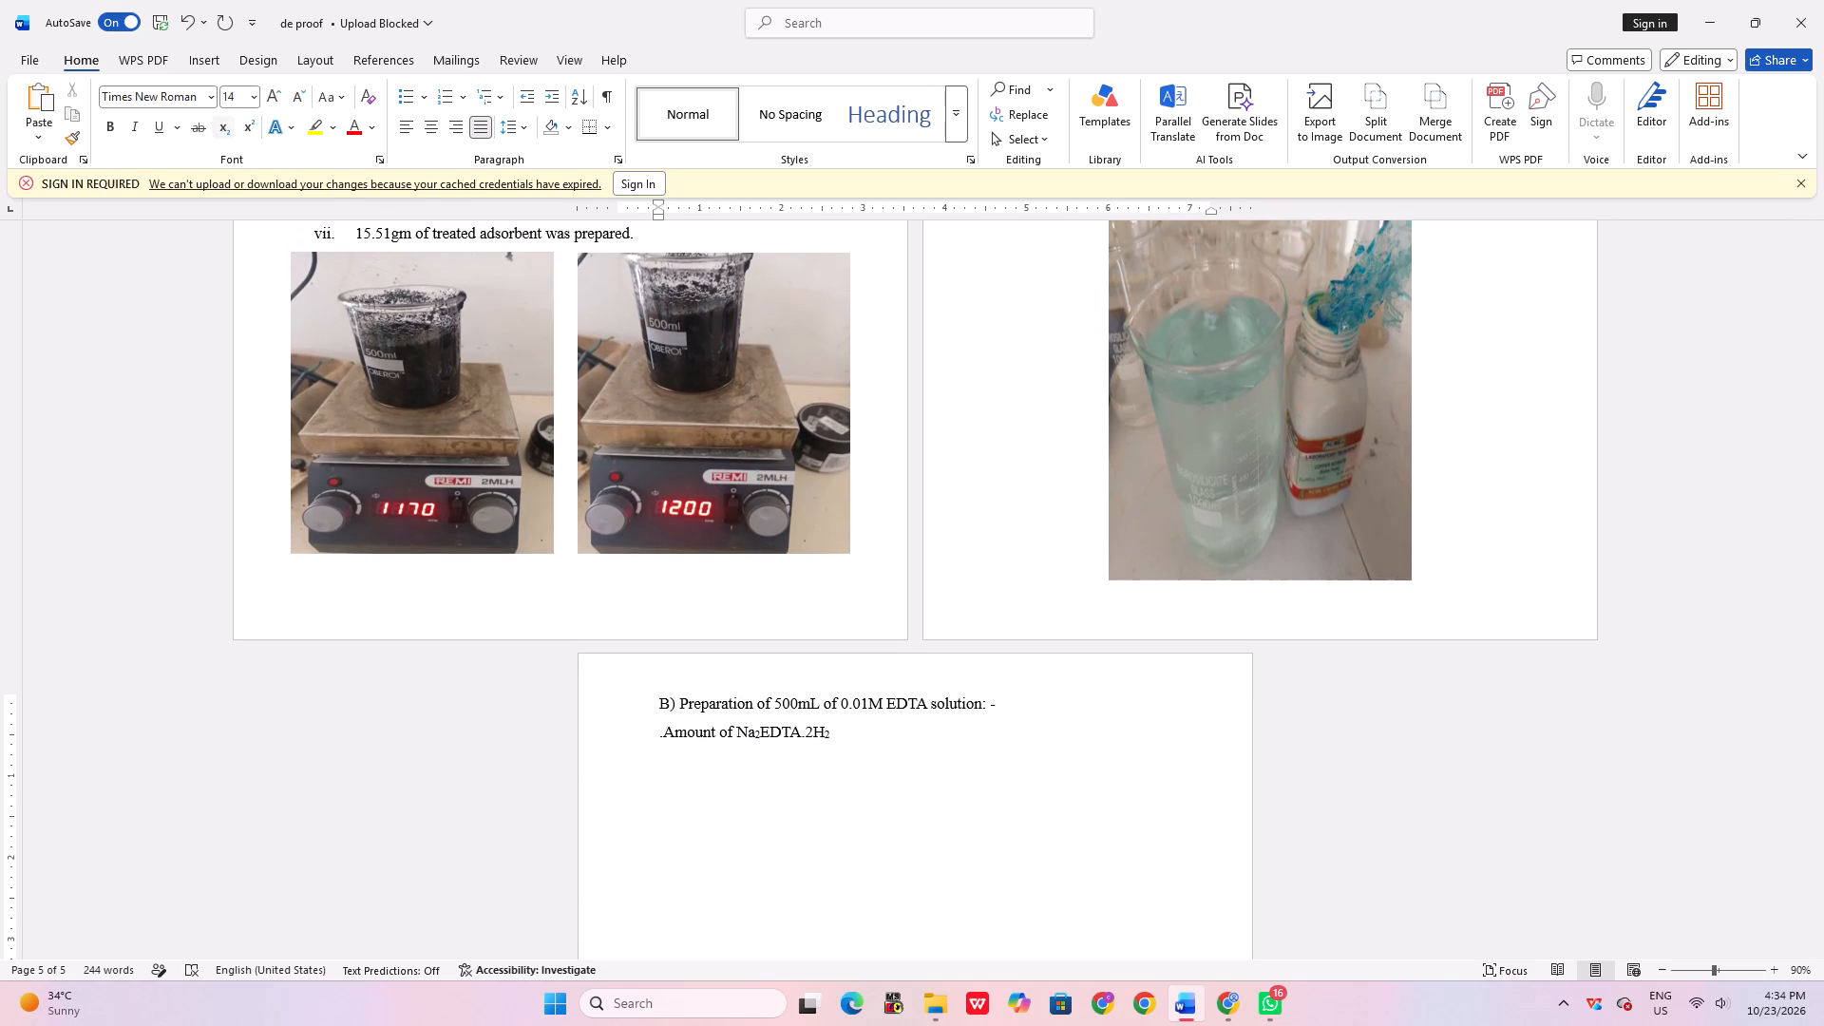
{"action": "key", "text": "o"}
{"action": "key", "text": "BackSpace"}
{"action": "type", "text": "io"}
{"action": "key", "text": "BackSpace"}
{"action": "key", "text": "BackSpace"}
{"action": "key", "text": "o"}
{"action": "key", "text": "BackSpace"}
{"action": "key", "text": "shift+o"}
Continue the line after the formula Na₂EDTA.2H₂O with the text "taken :- 1.86gm".
{"action": "left_click", "coordinate": [862, 731]}
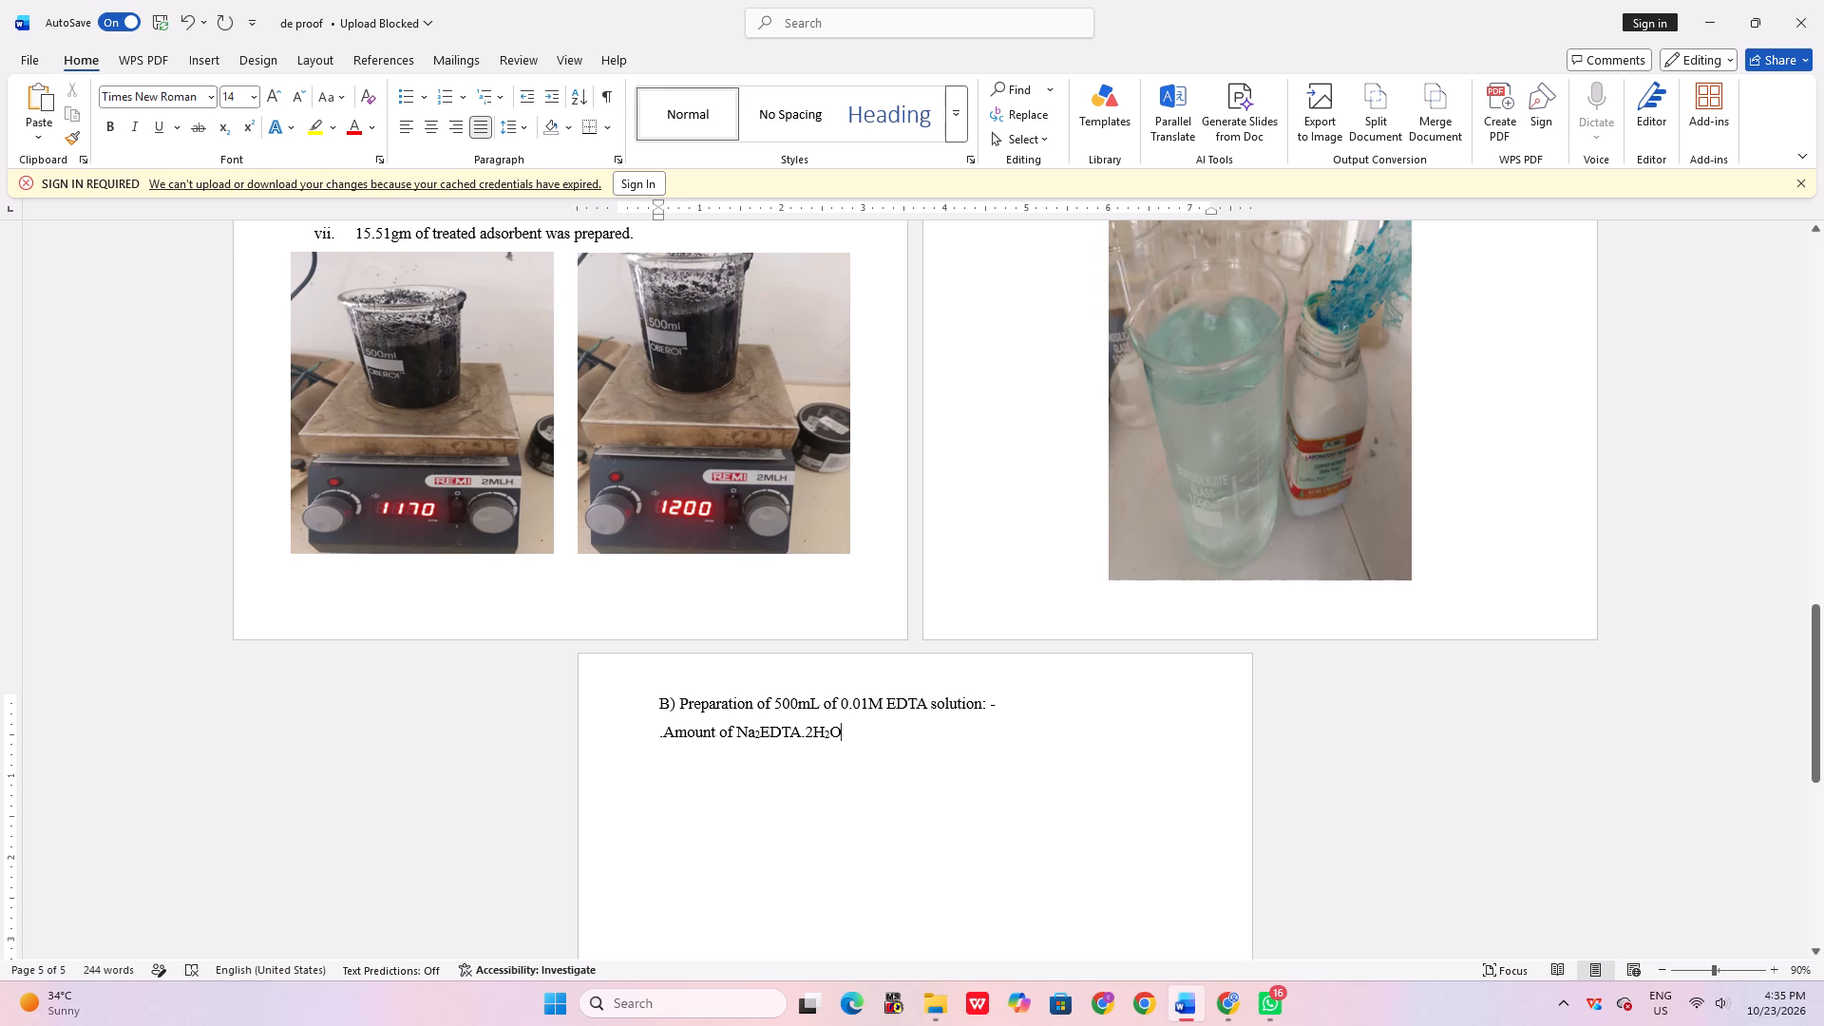
{"action": "left_click", "coordinate": [858, 733]}
{"action": "key", "text": "space"}
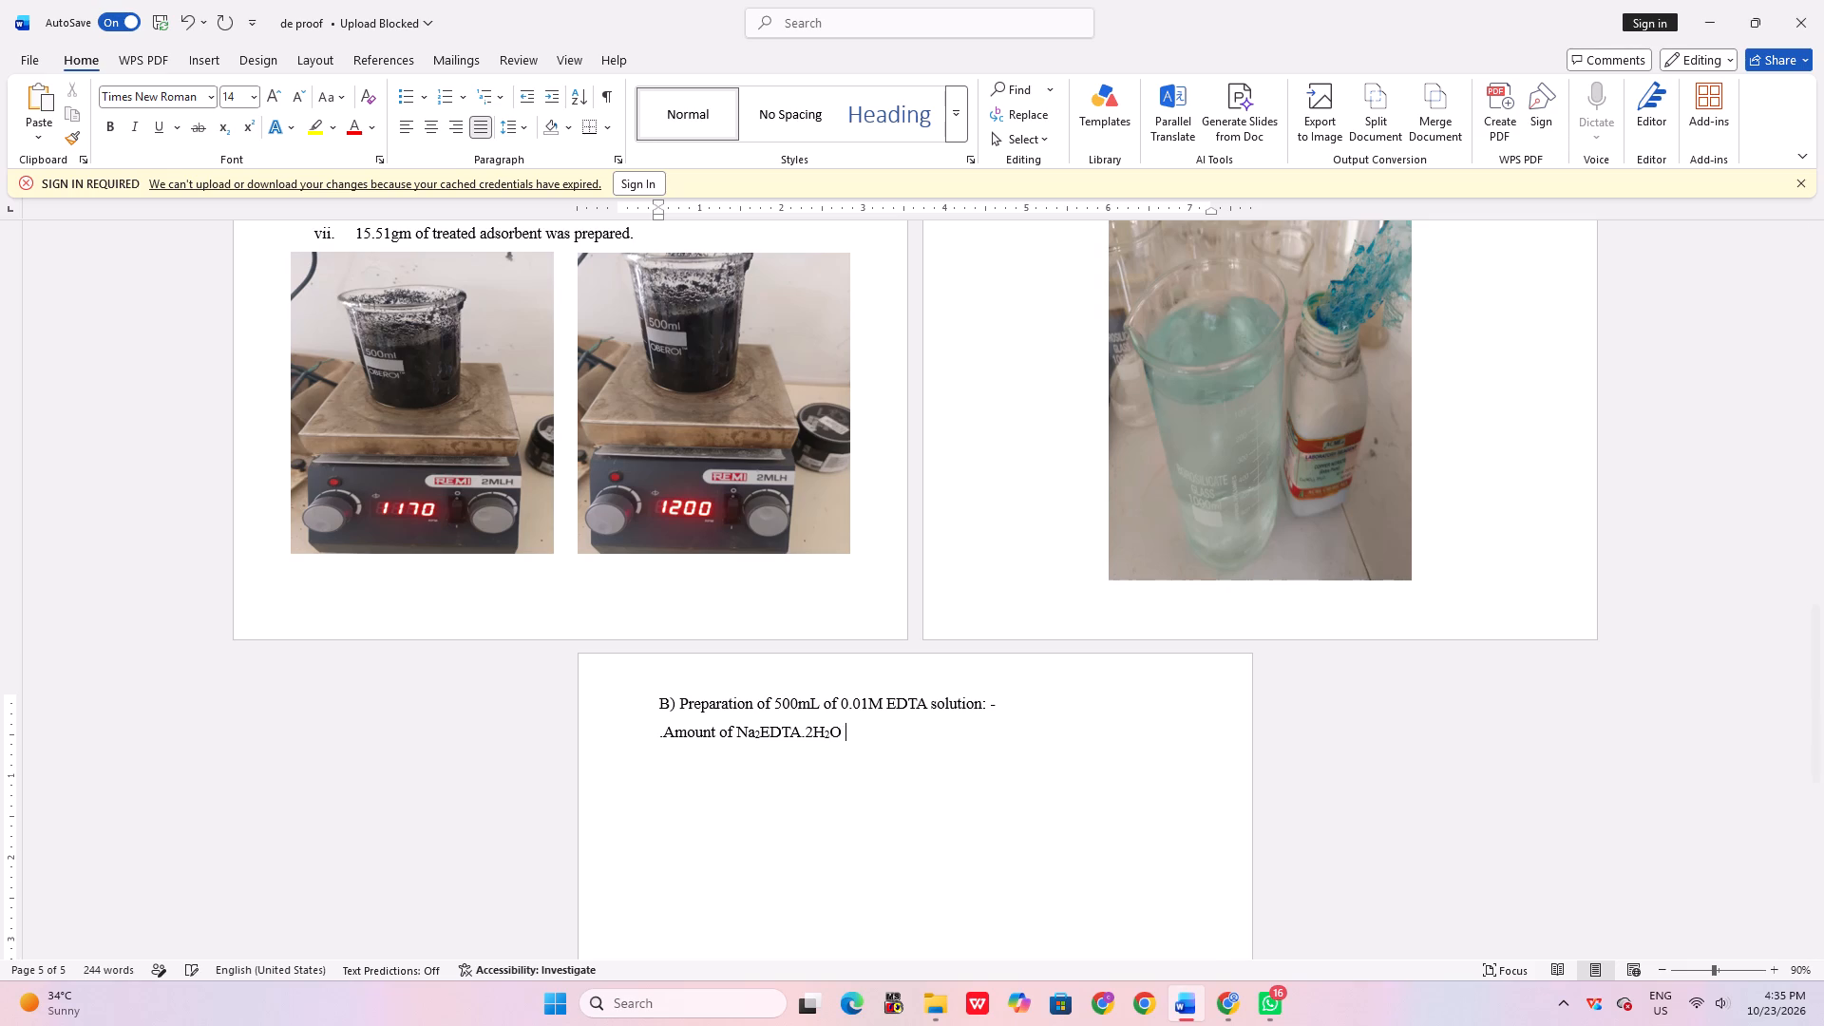
{"action": "key", "text": "t"}
{"action": "type", "text": "aken"}
{"action": "key", "text": "space"}
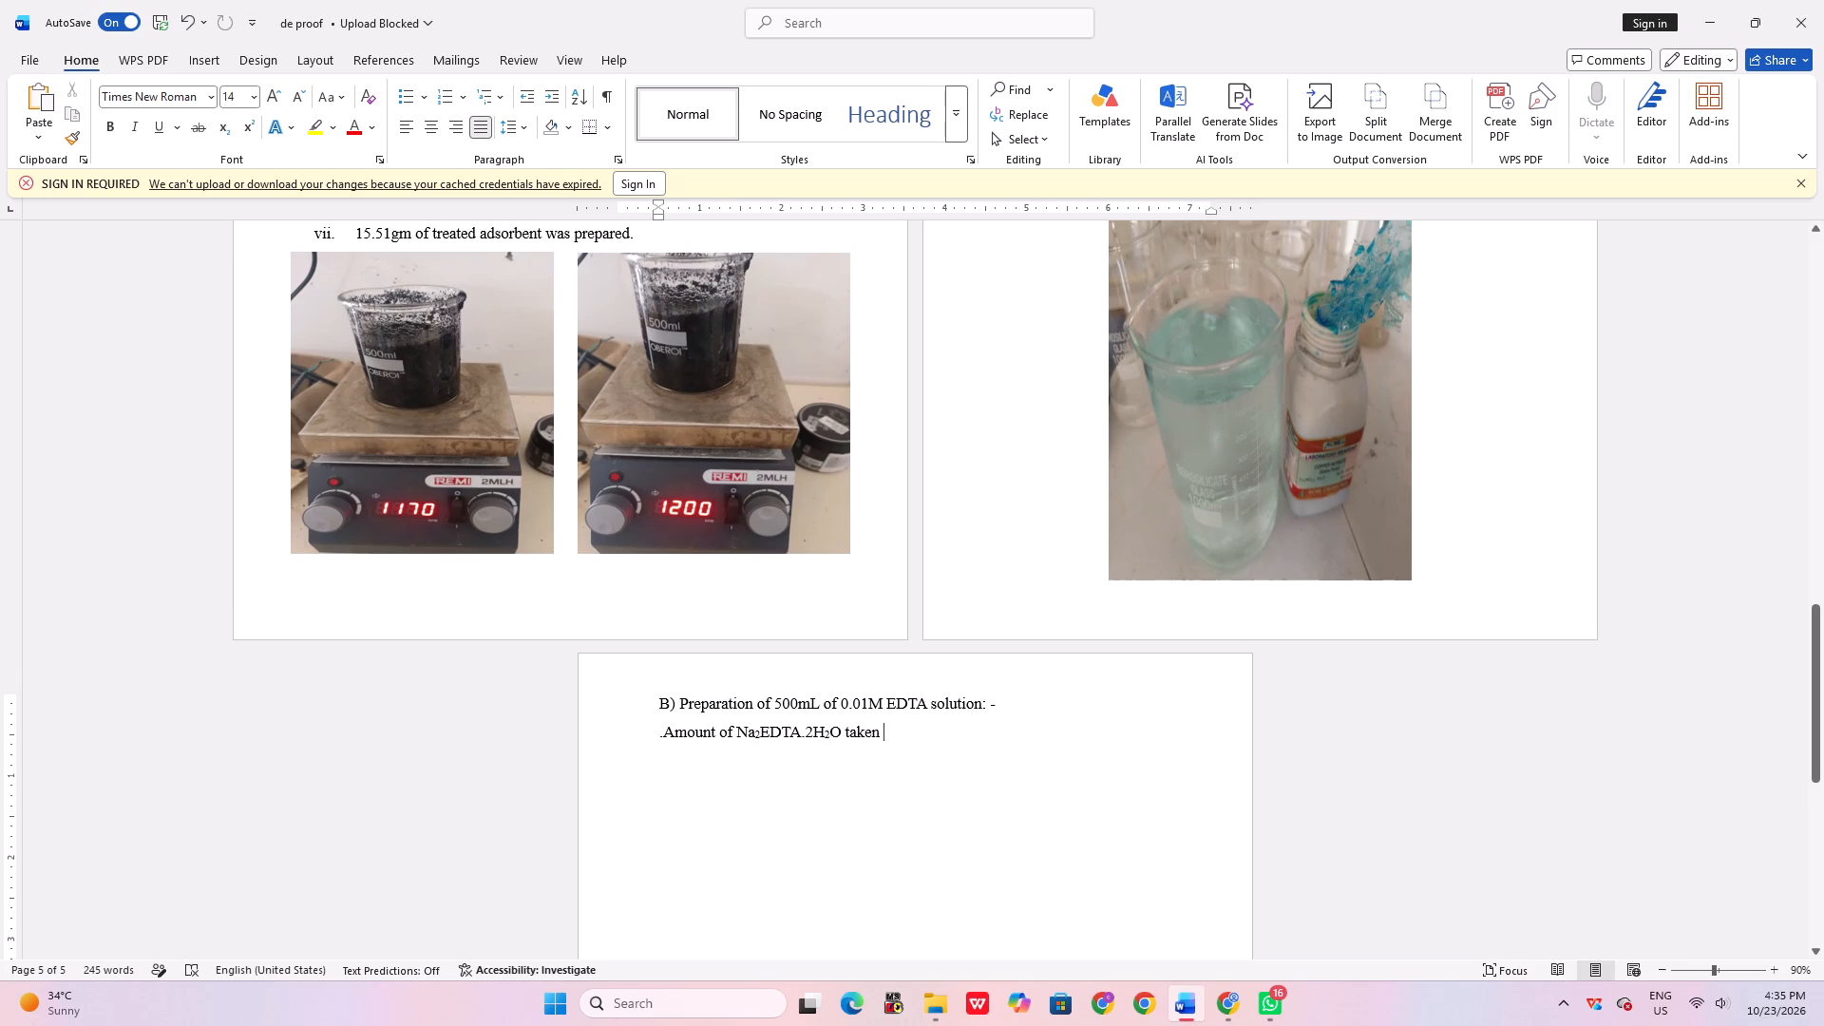
{"action": "key", "text": "shift+colon"}
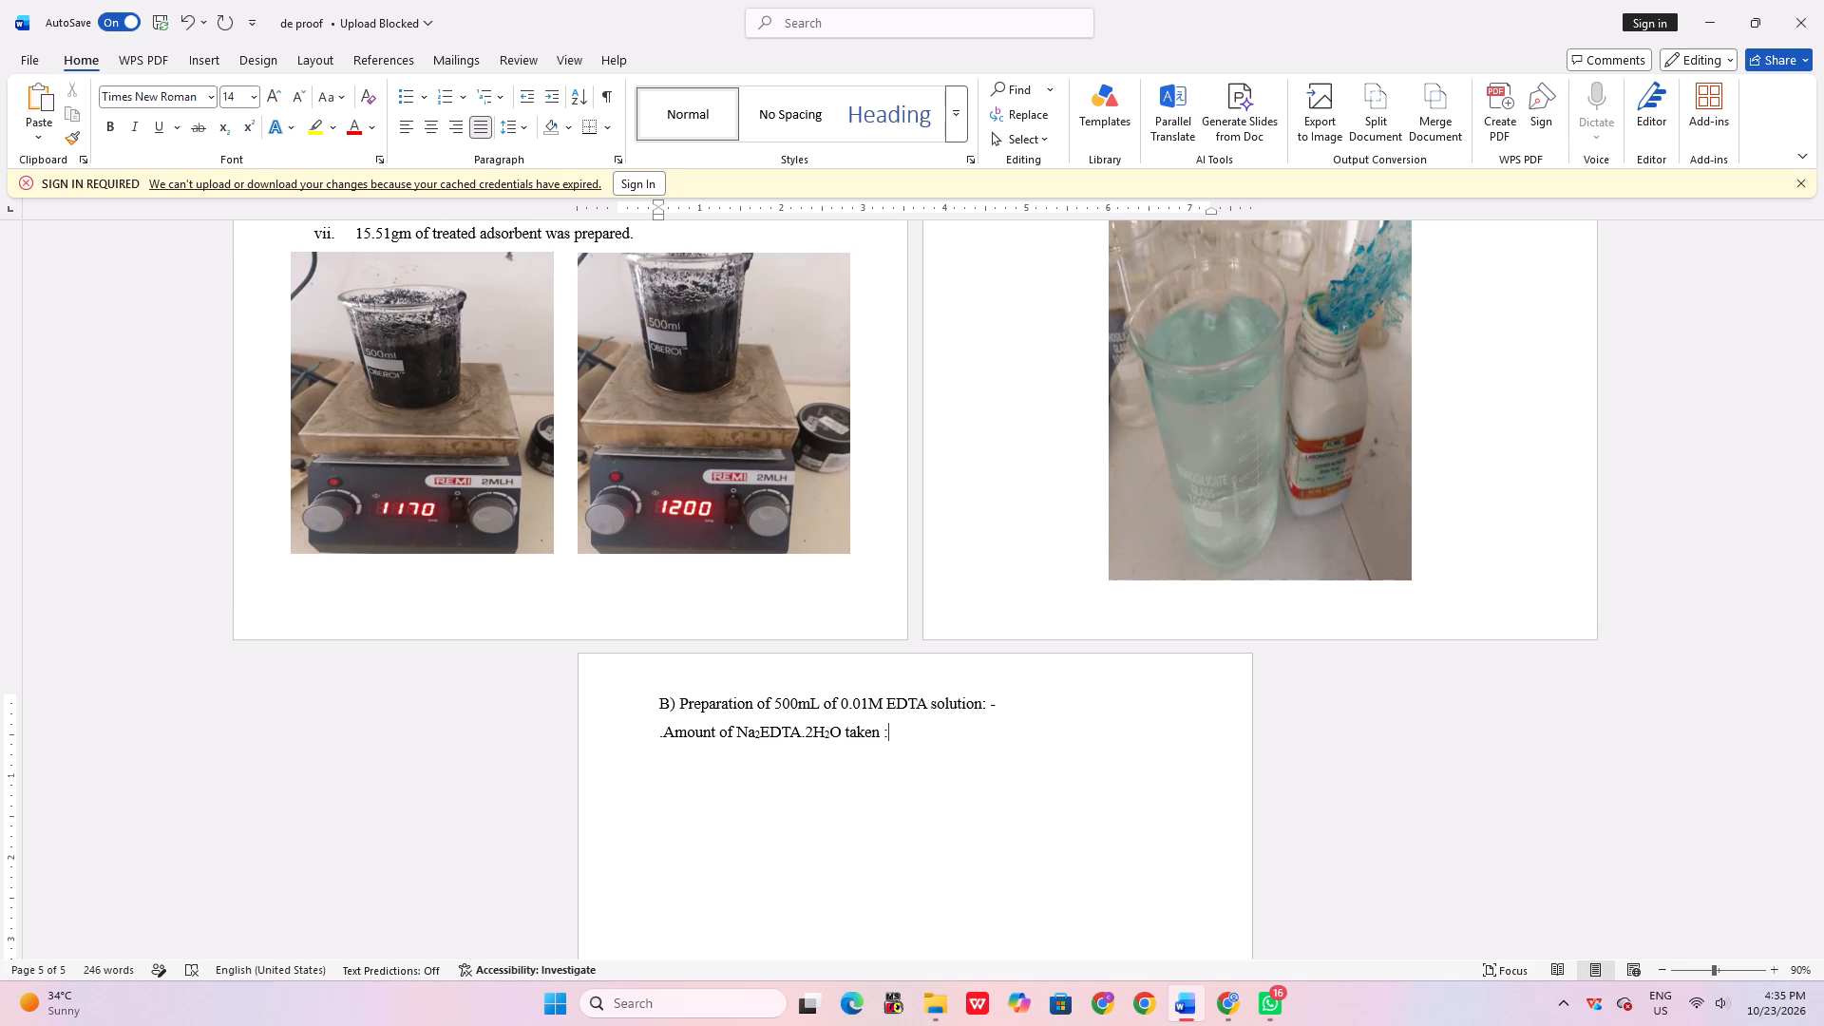
{"action": "key", "text": "minus"}
{"action": "key", "text": "space"}
{"action": "type", "text": "1."}
{"action": "key", "text": "8"}
{"action": "key", "text": "6"}
{"action": "type", "text": "gm"}
{"action": "key", "text": "space"}
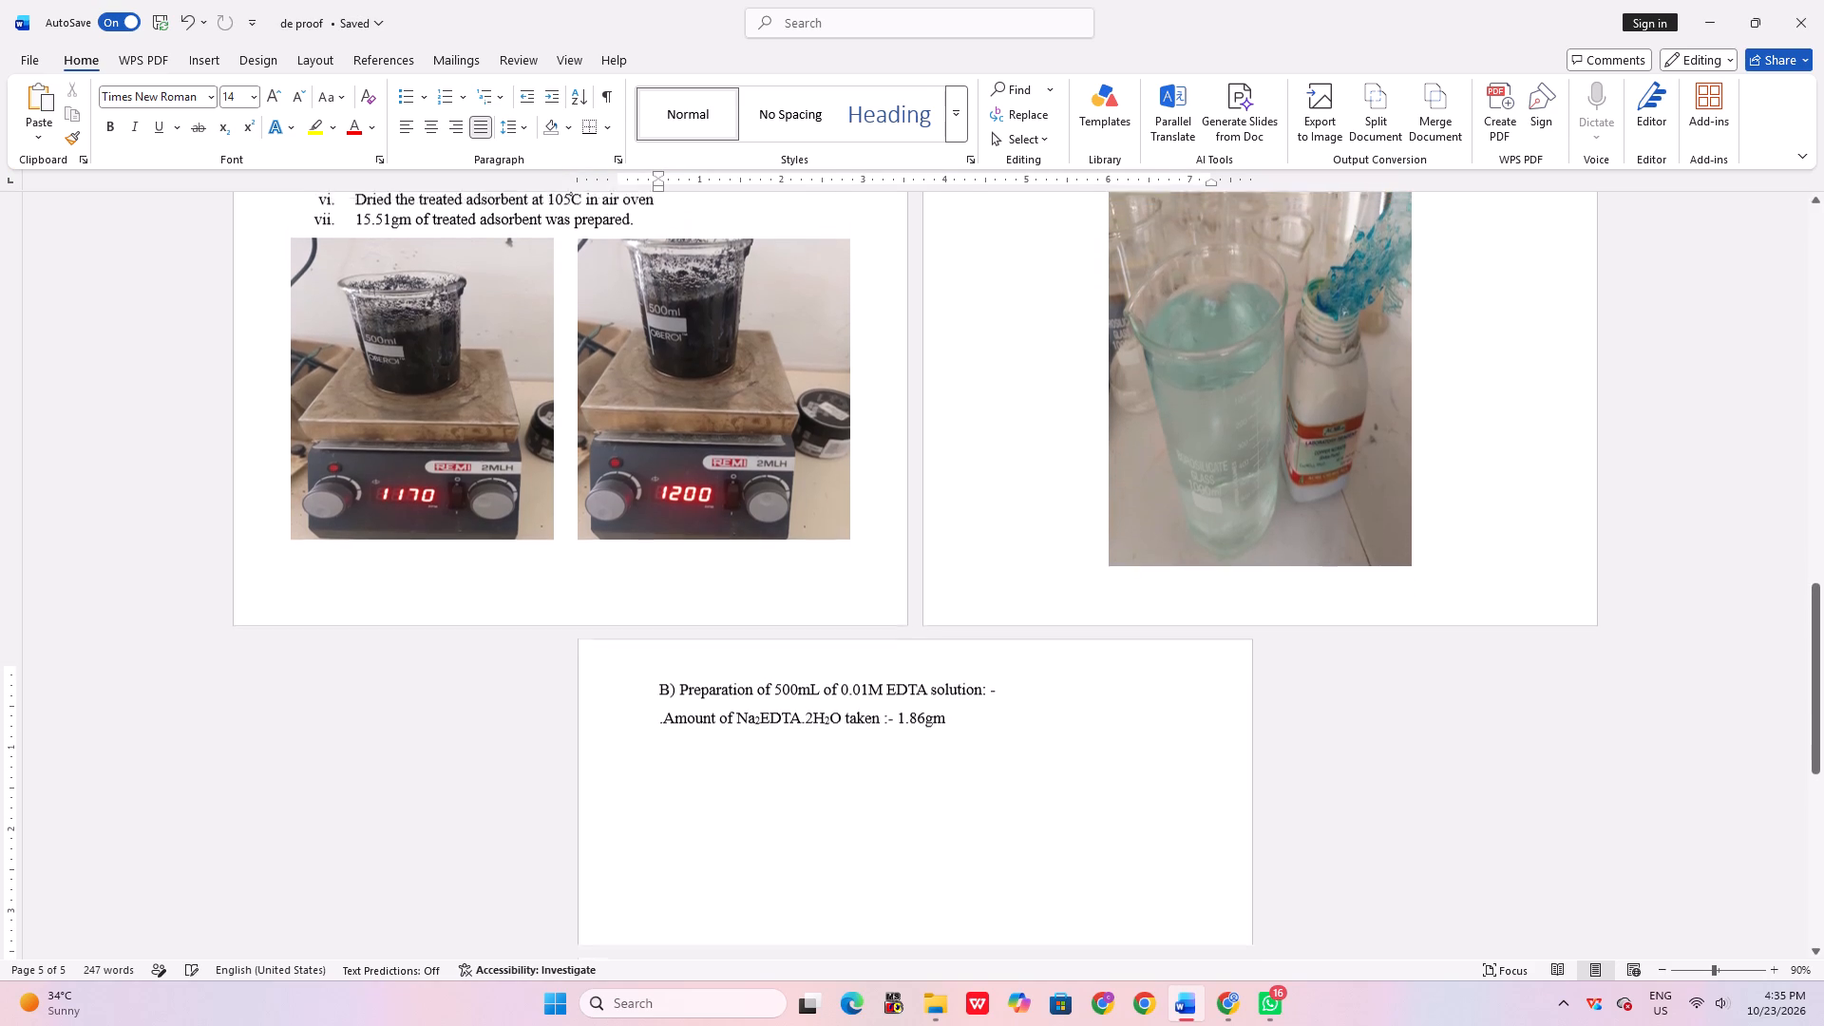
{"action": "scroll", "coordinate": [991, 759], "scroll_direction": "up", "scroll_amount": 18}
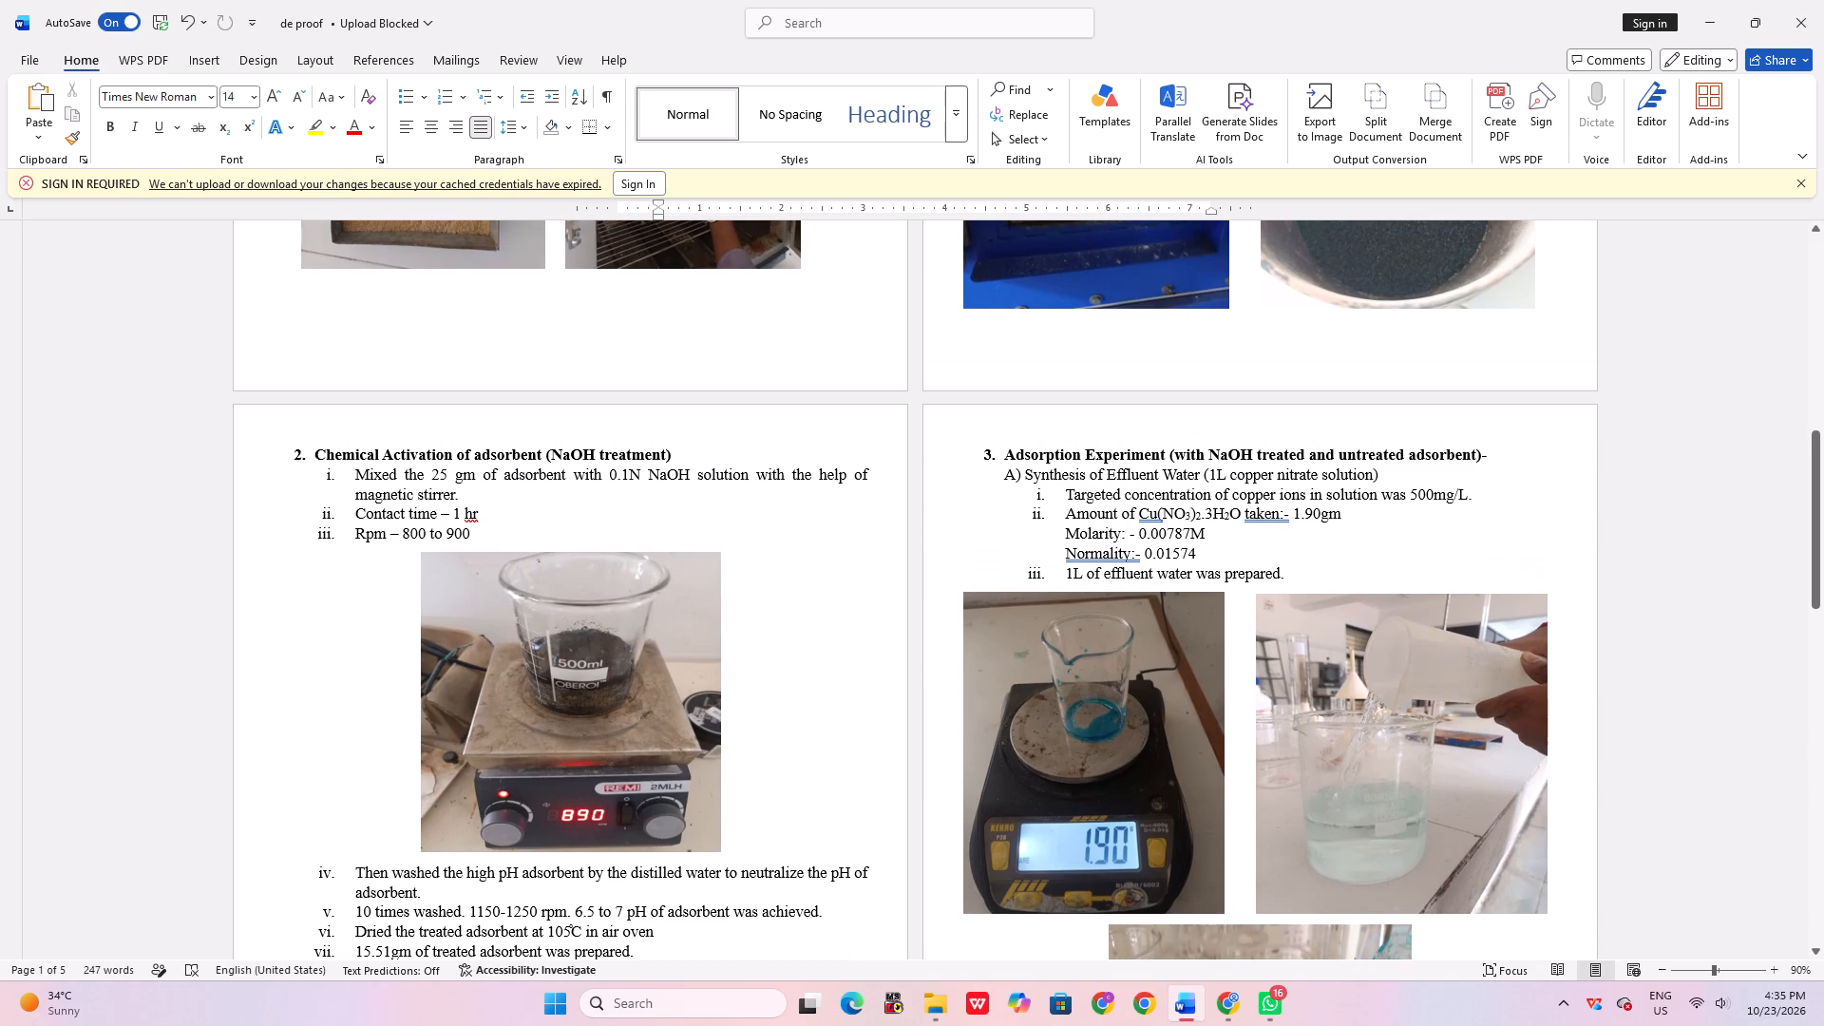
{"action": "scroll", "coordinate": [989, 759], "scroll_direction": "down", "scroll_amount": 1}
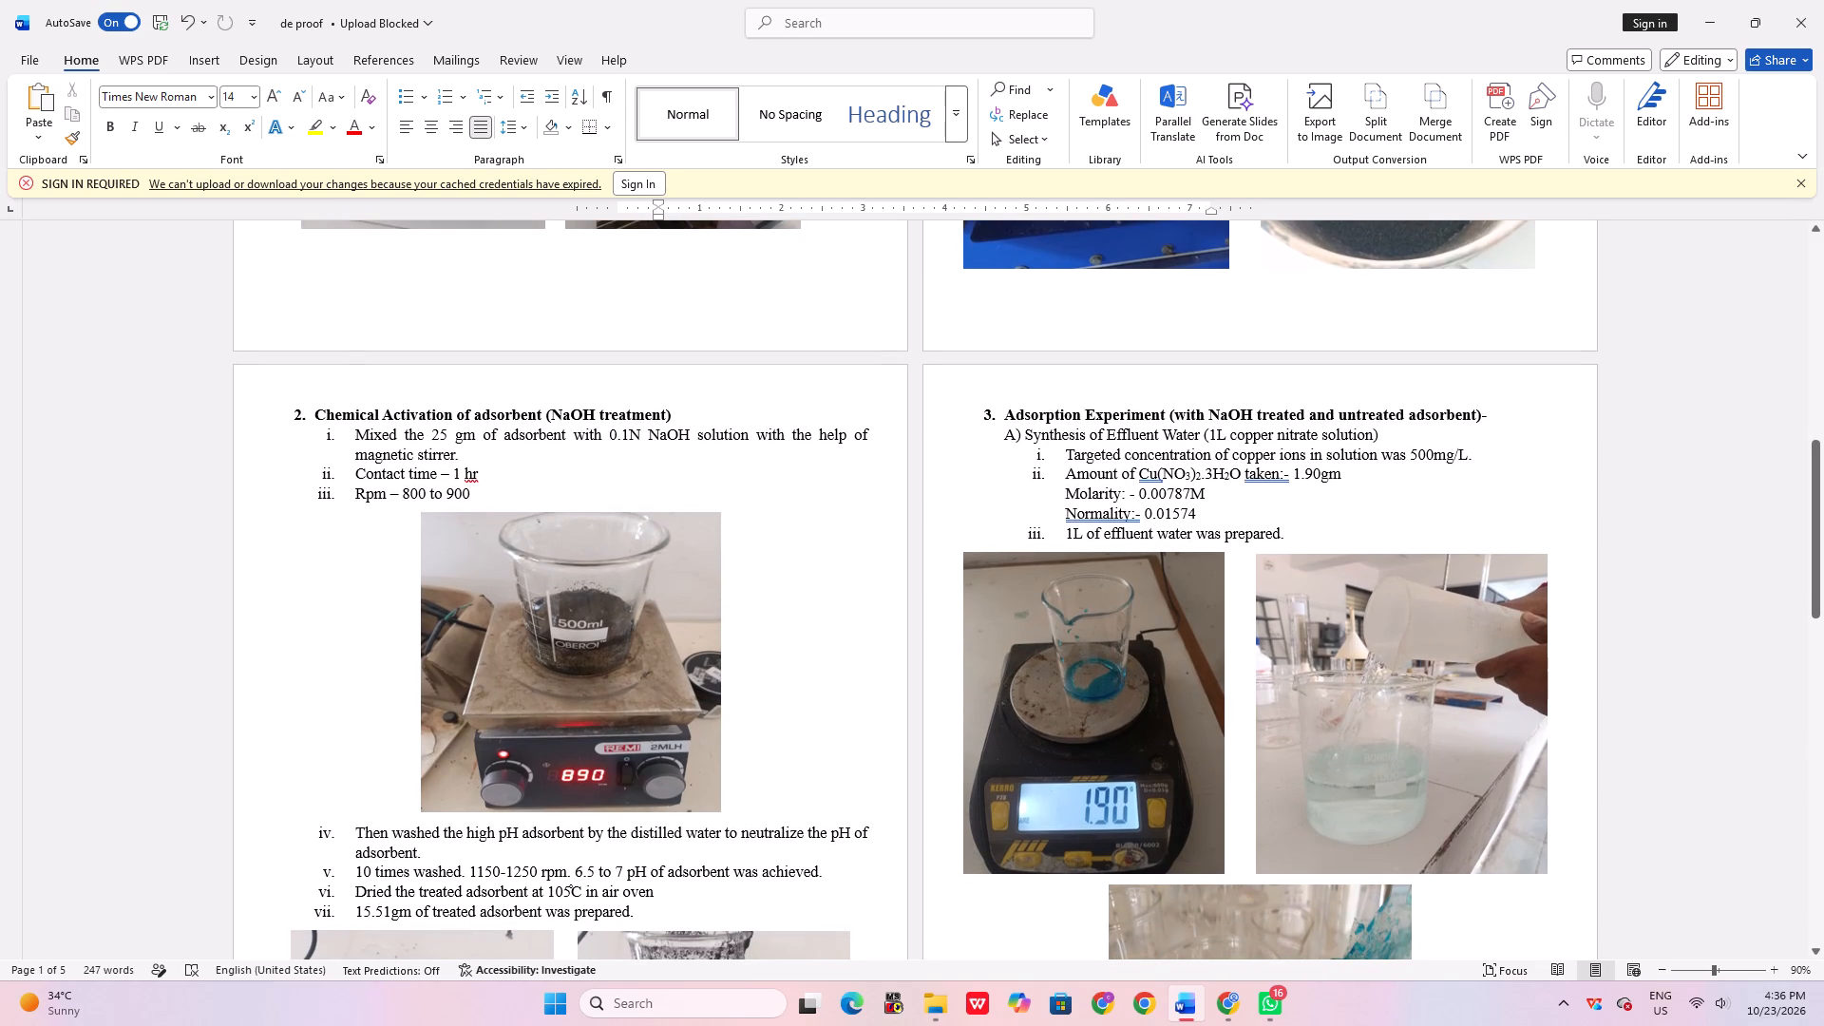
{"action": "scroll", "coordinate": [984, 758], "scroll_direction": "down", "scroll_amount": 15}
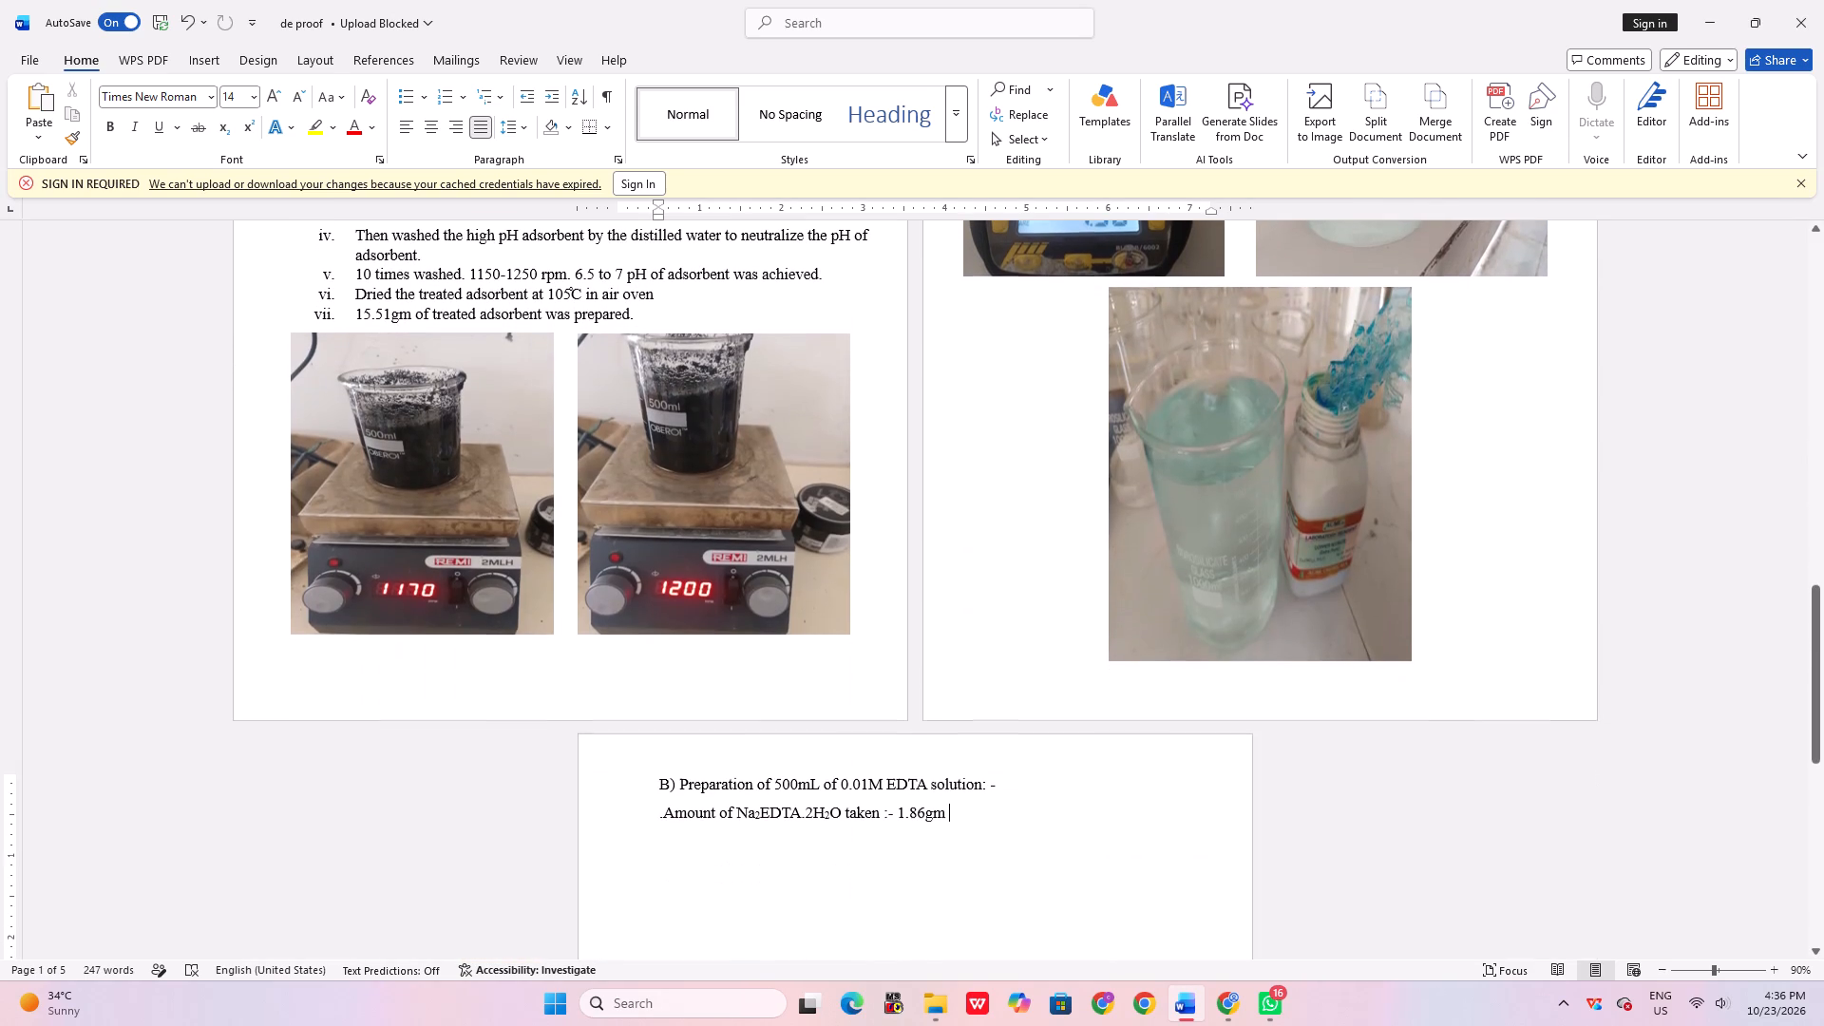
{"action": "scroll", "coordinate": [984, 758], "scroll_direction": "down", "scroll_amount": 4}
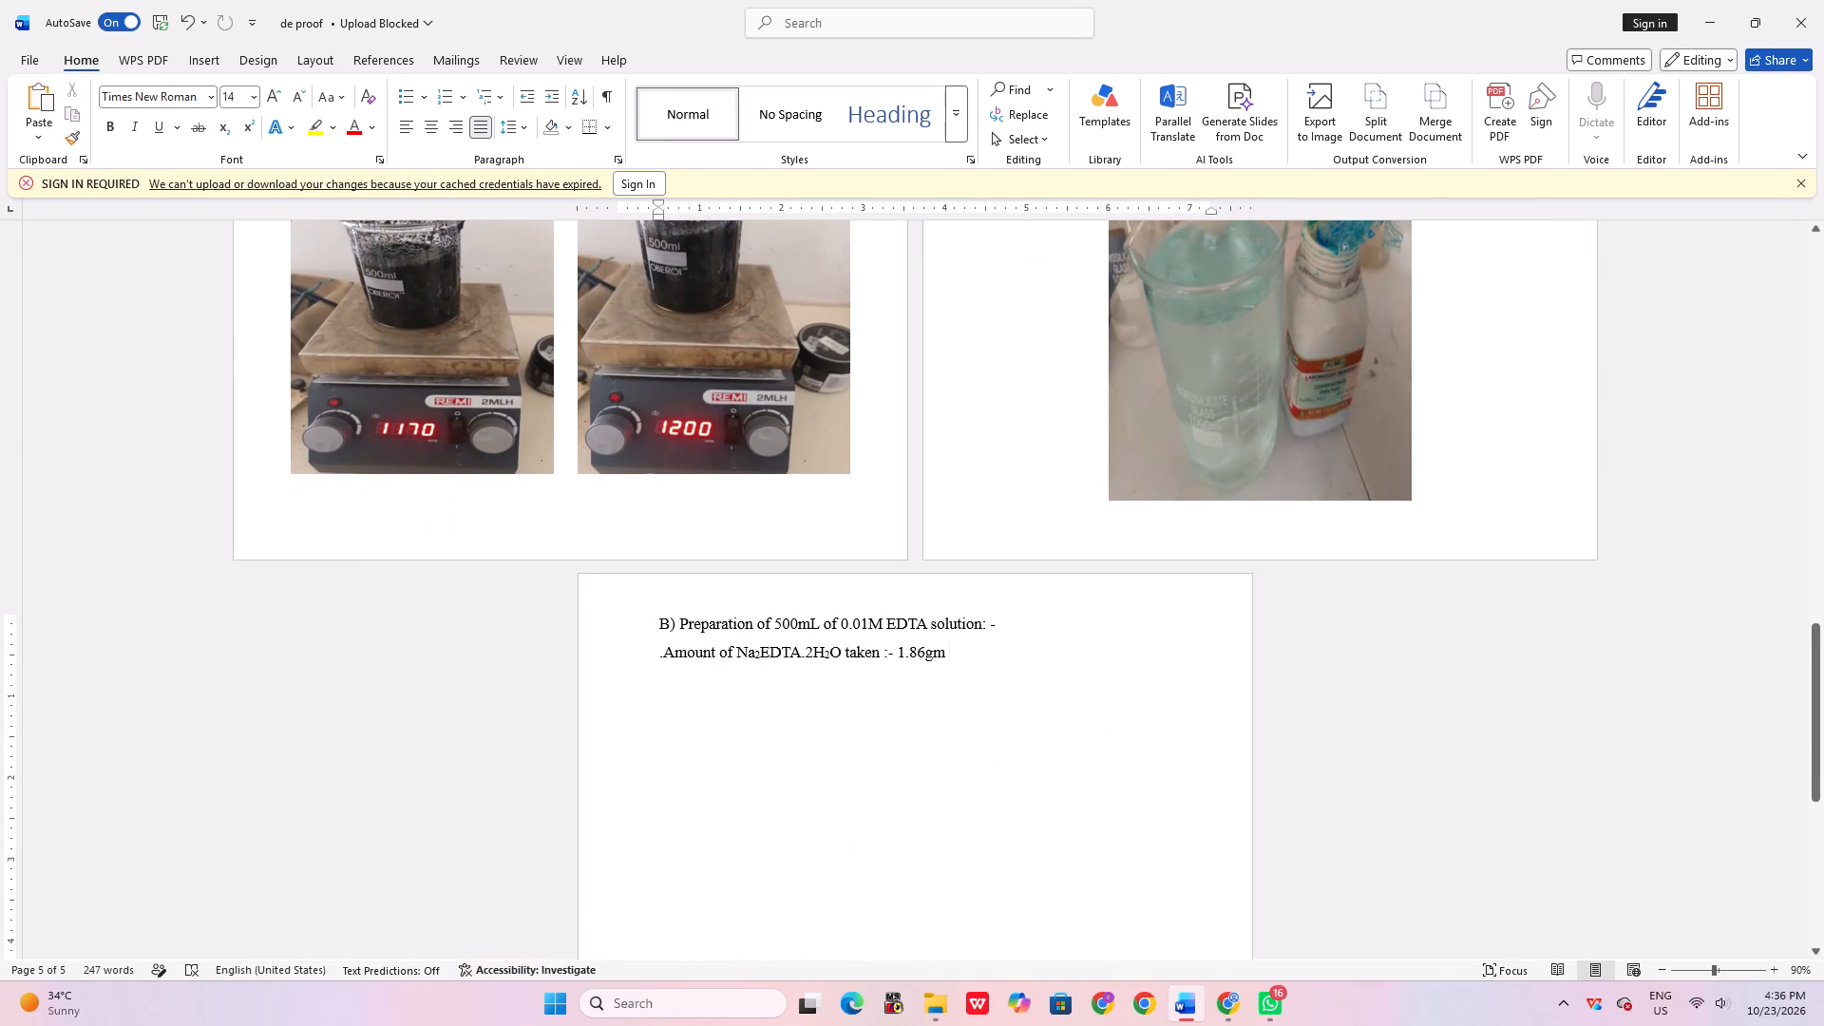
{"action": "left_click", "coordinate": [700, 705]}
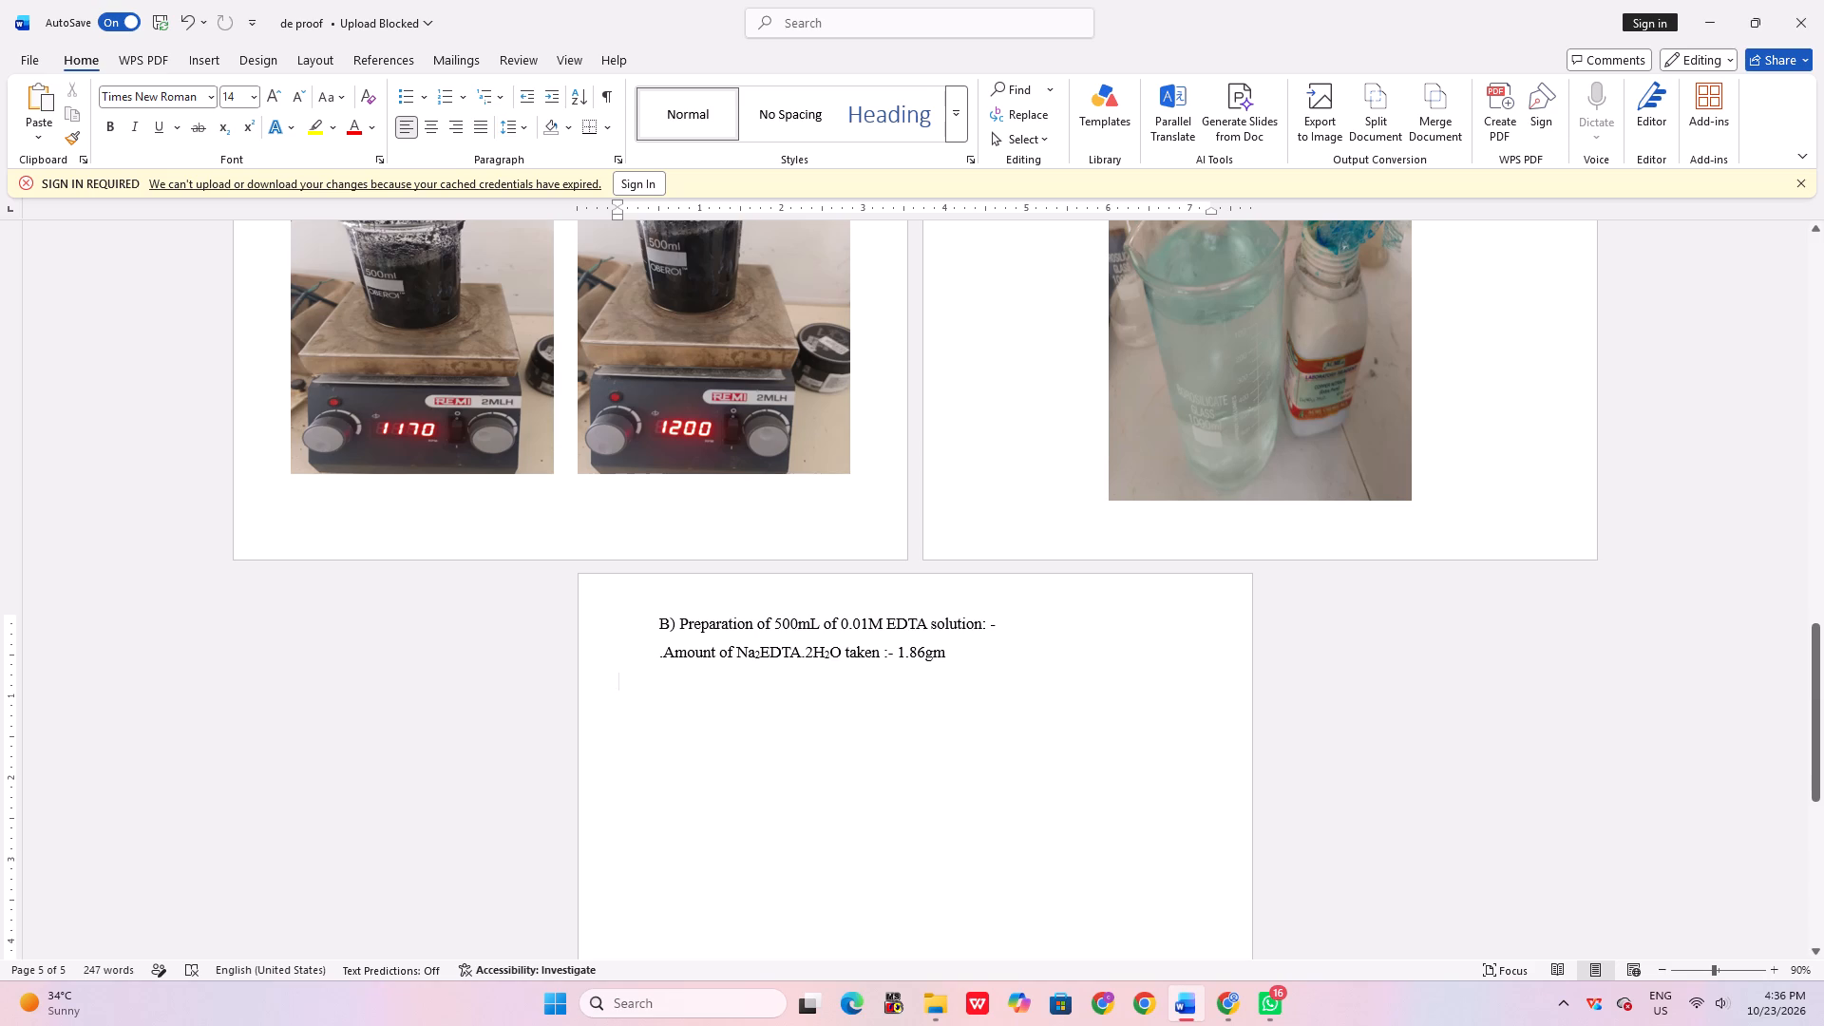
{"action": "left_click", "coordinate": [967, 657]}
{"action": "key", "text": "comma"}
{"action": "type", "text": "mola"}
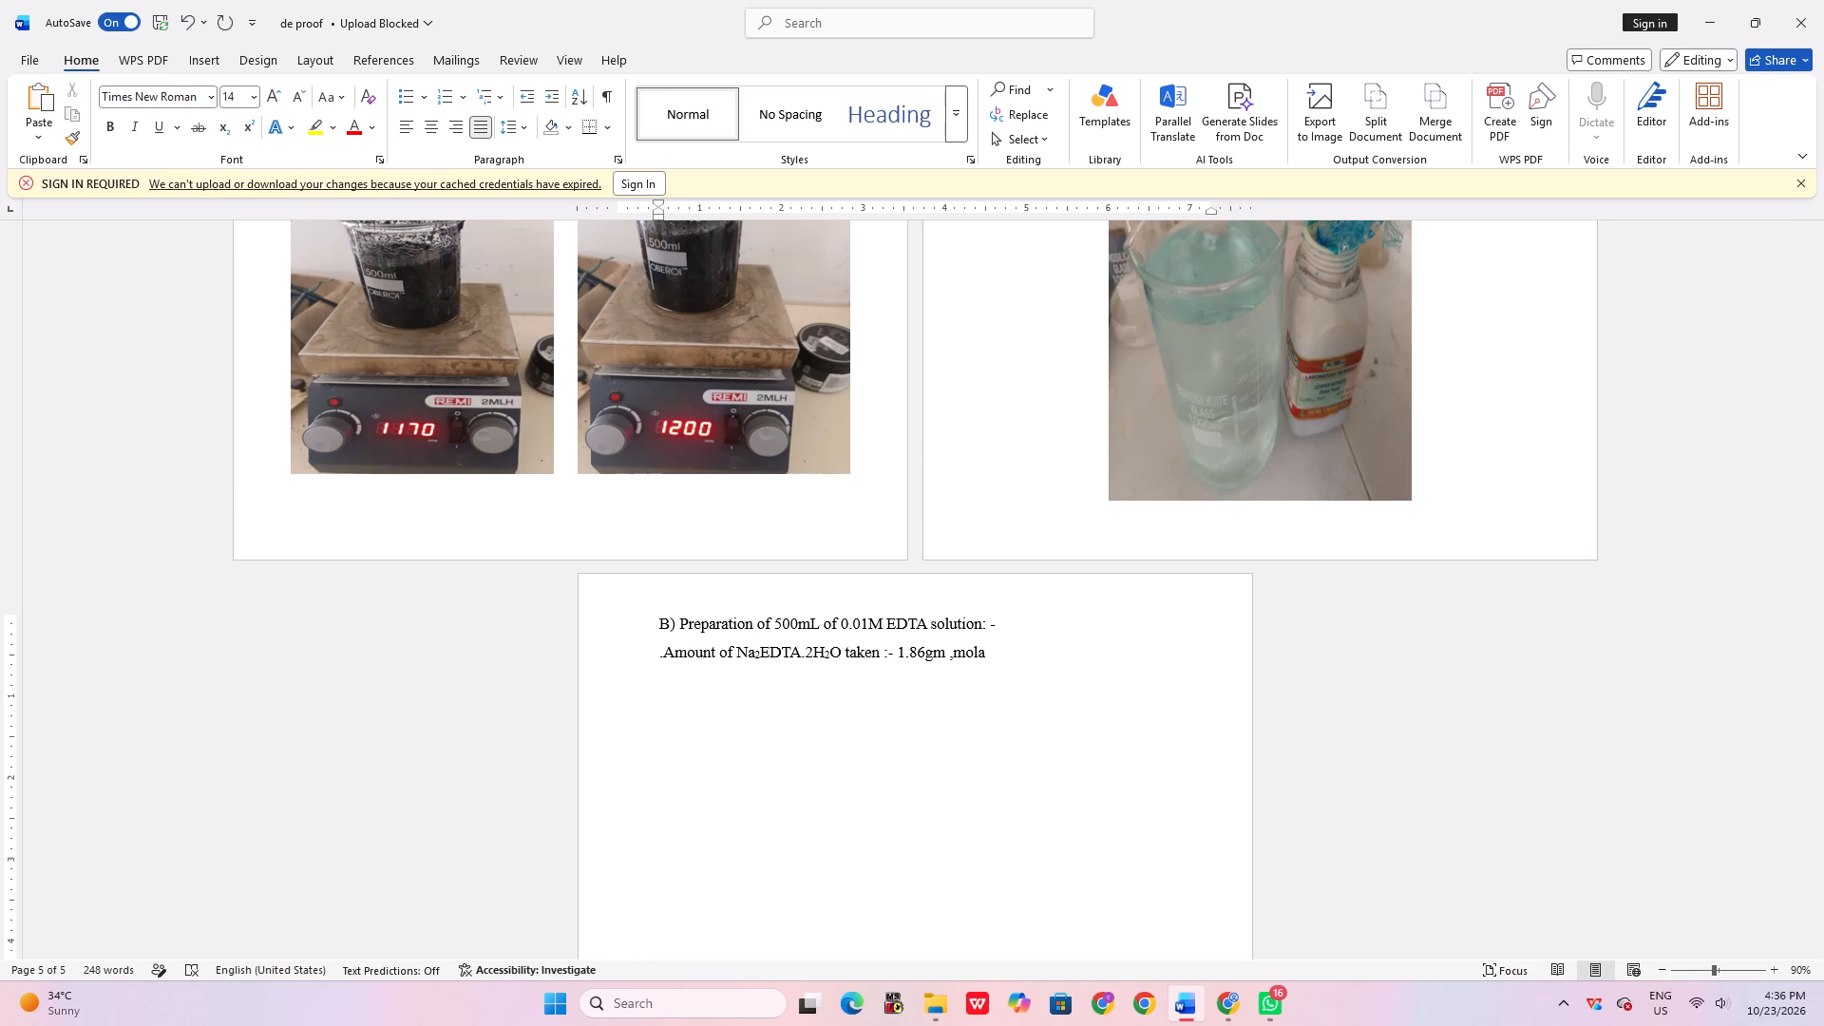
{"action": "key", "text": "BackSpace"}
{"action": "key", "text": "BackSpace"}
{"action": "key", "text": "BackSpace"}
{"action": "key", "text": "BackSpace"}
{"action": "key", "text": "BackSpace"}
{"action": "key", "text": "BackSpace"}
End the Na₂EDTA.2H₂O amount line with a period and add the line "Molarity- 0.01M" below it.
{"action": "key", "text": "period"}
{"action": "key", "text": "Return"}
{"action": "type", "text": "mola"}
{"action": "type", "text": "rity"}
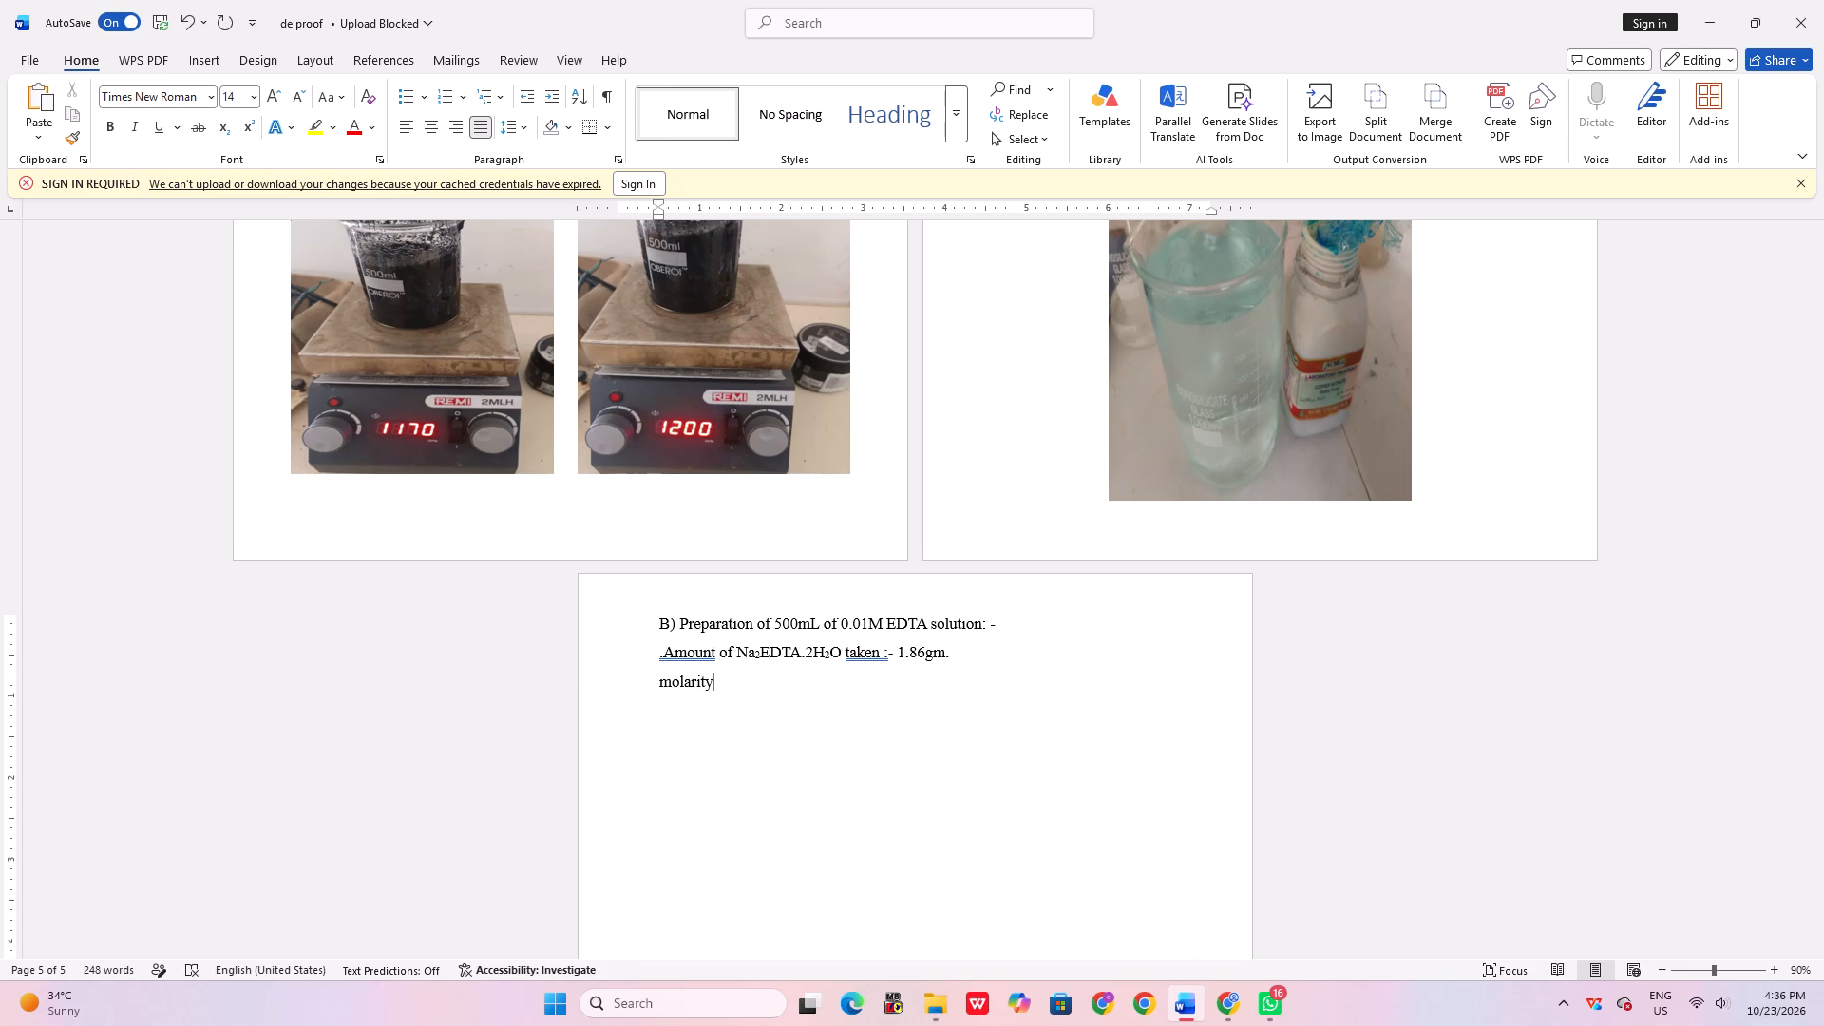
{"action": "key", "text": "minus"}
{"action": "key", "text": "space"}
{"action": "key", "text": "0"}
{"action": "type", "text": ".0"}
{"action": "key", "text": "1"}
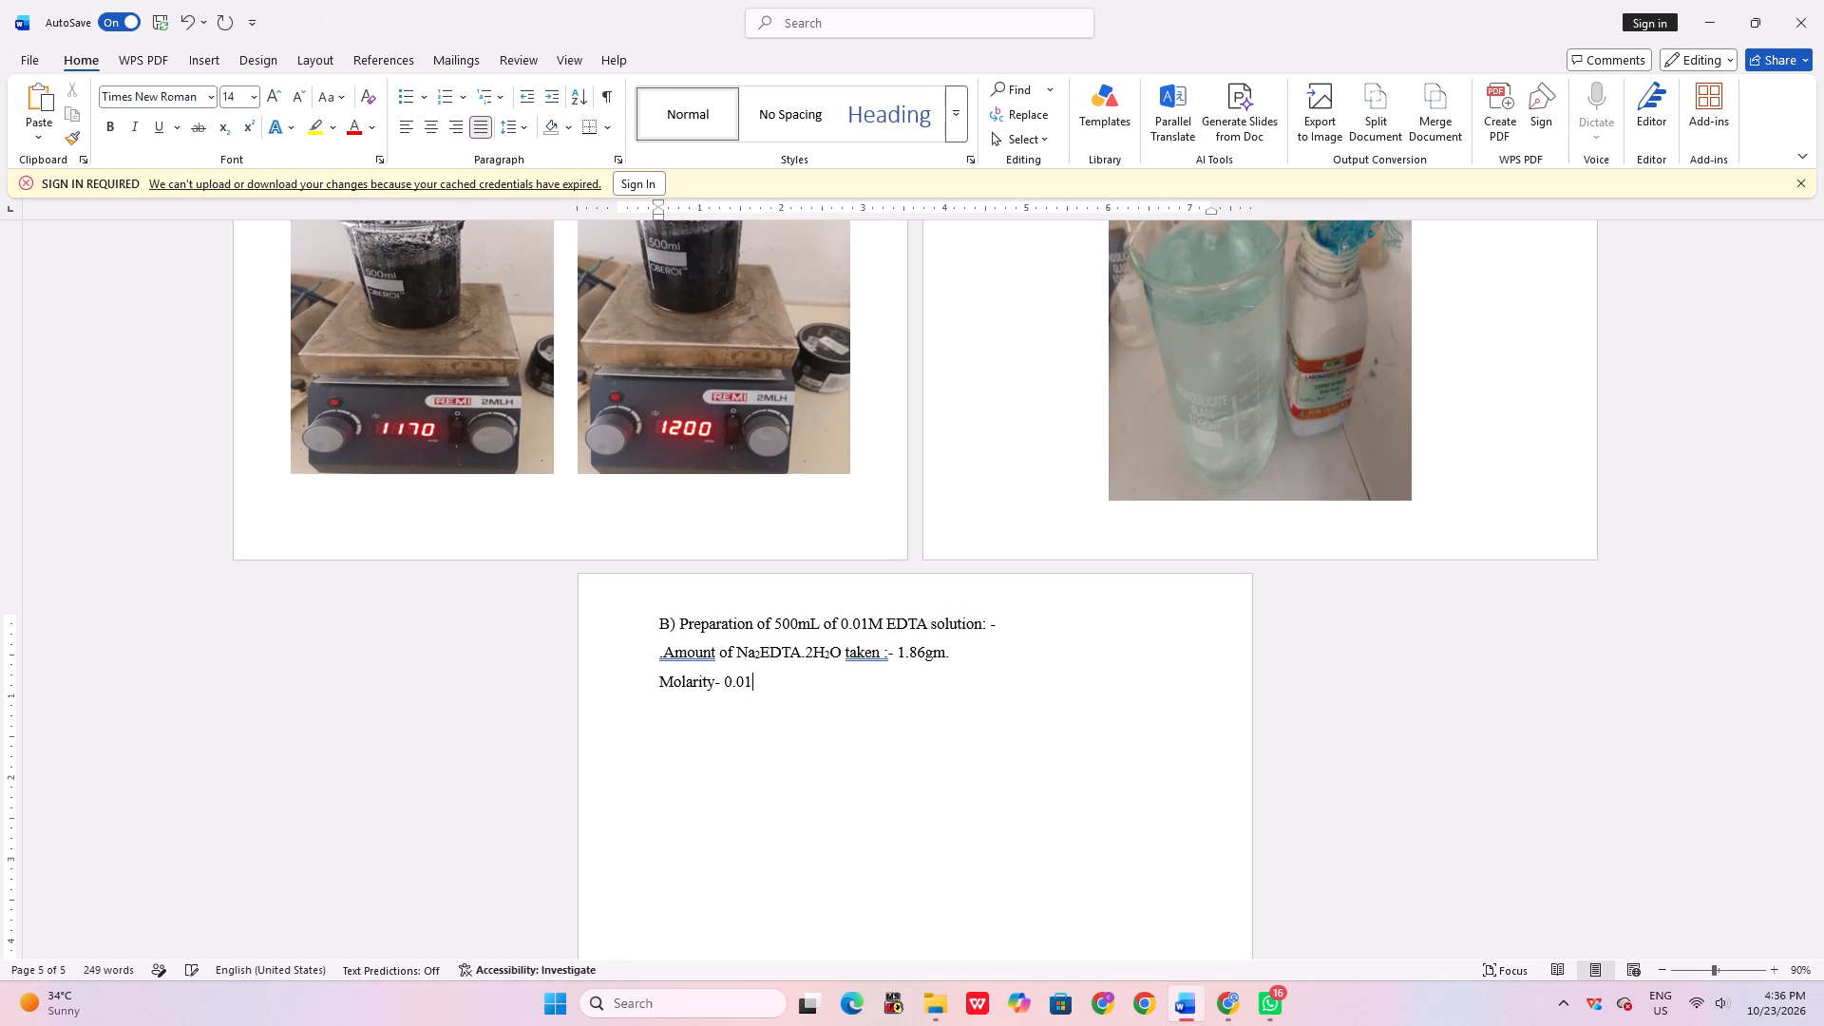
{"action": "key", "text": "shift+m"}
Start inserting a picture from this device below the "Molarity- 0.01M" line, browsing the OneDrive folder and its Pictures folder for the file.
{"action": "scroll", "coordinate": [966, 657], "scroll_direction": "down", "scroll_amount": 17}
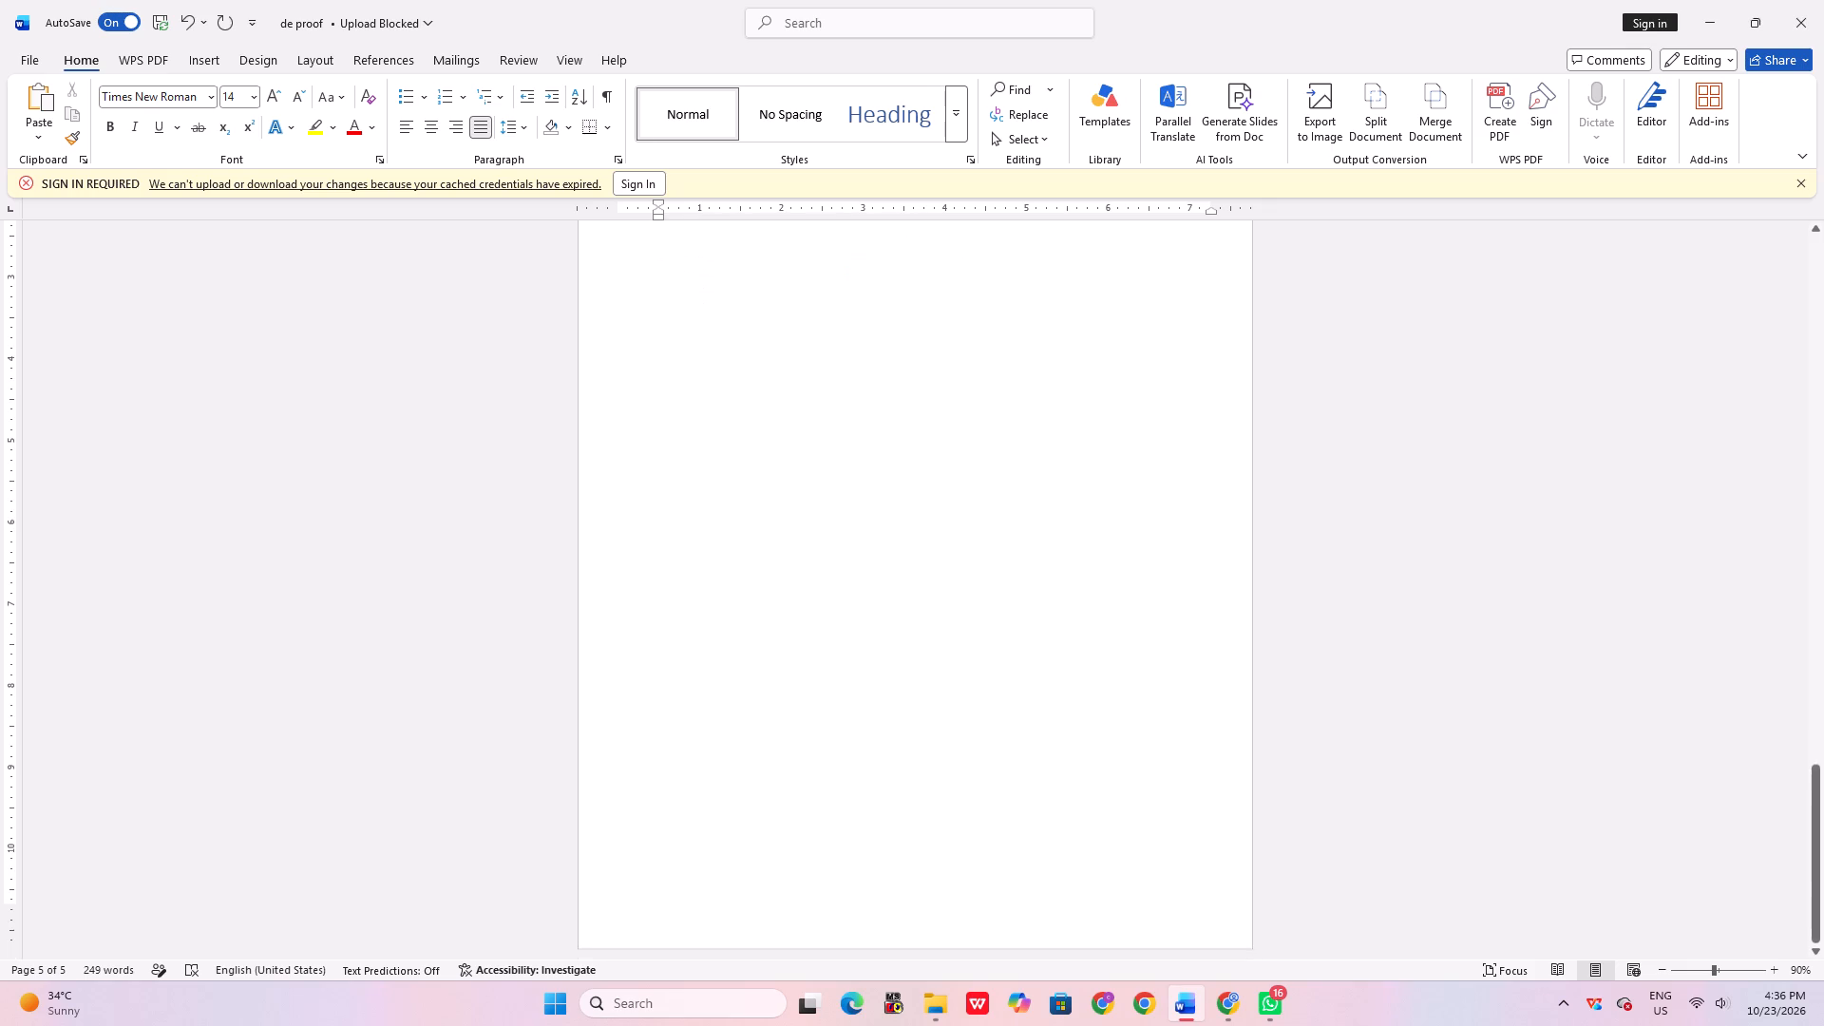
{"action": "scroll", "coordinate": [966, 657], "scroll_direction": "up", "scroll_amount": 9}
{"action": "left_click", "coordinate": [804, 607]}
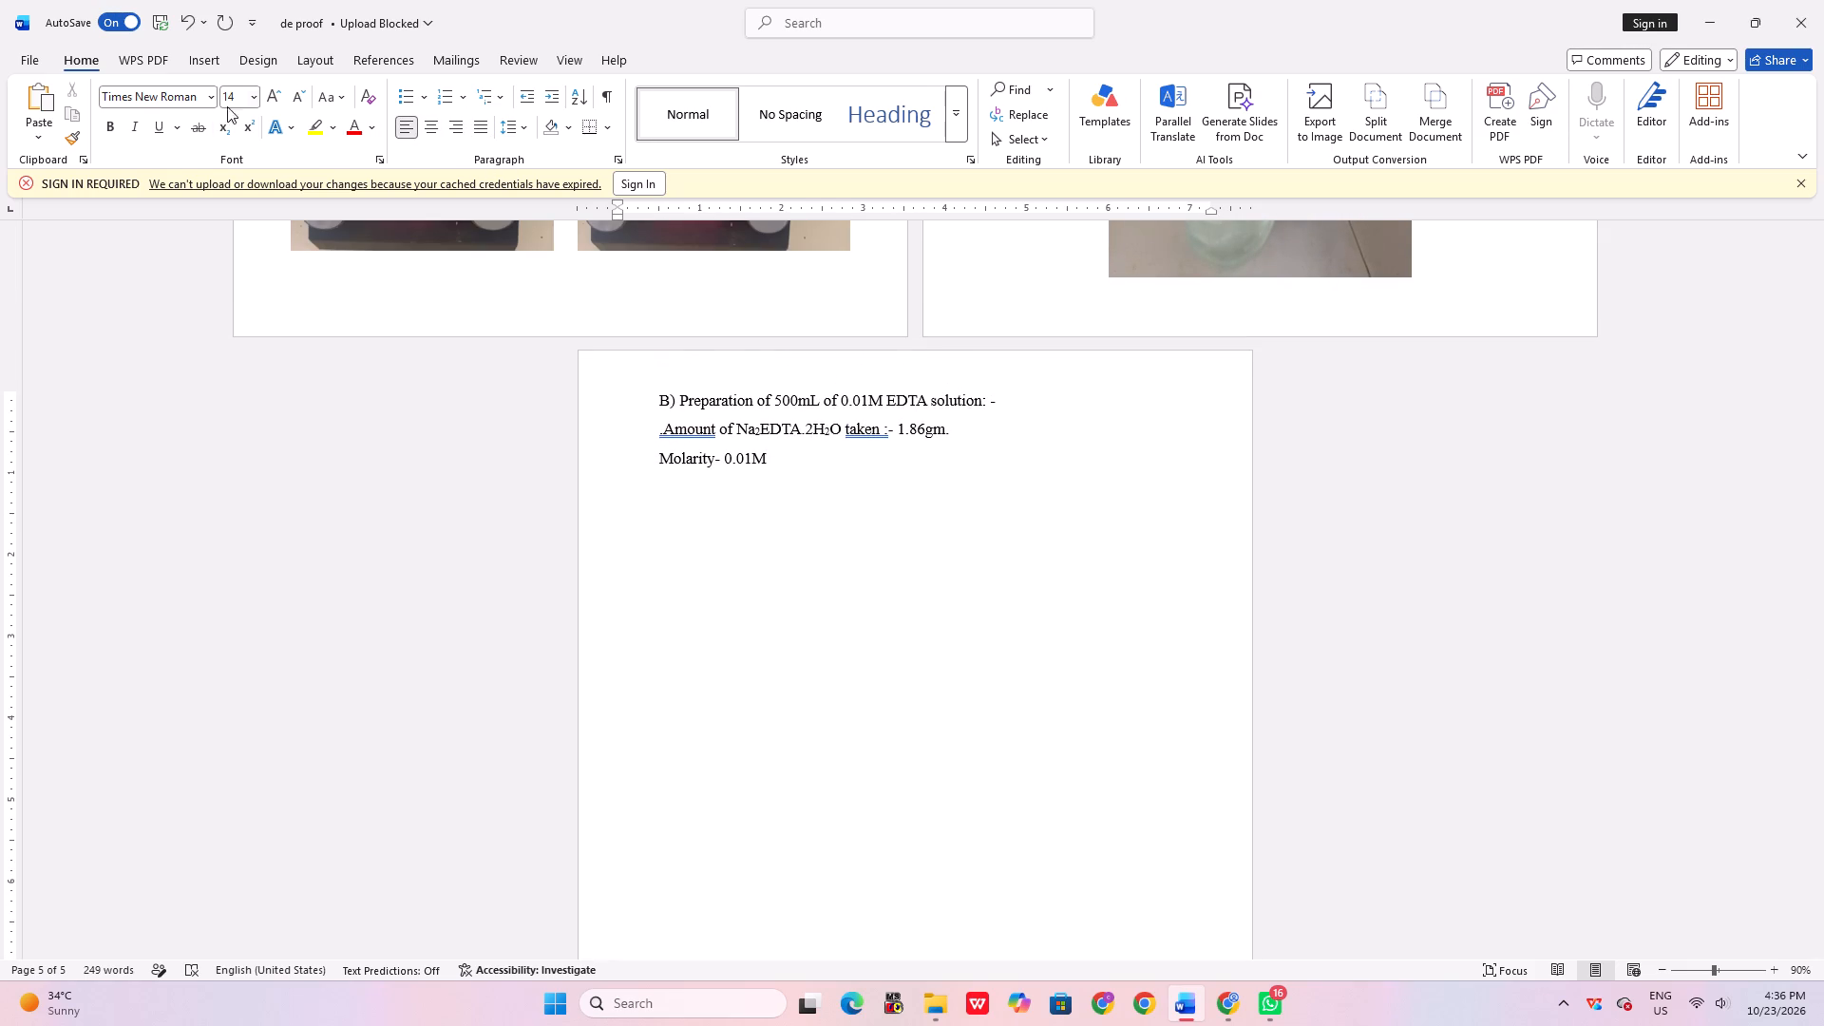
{"action": "left_click", "coordinate": [202, 51]}
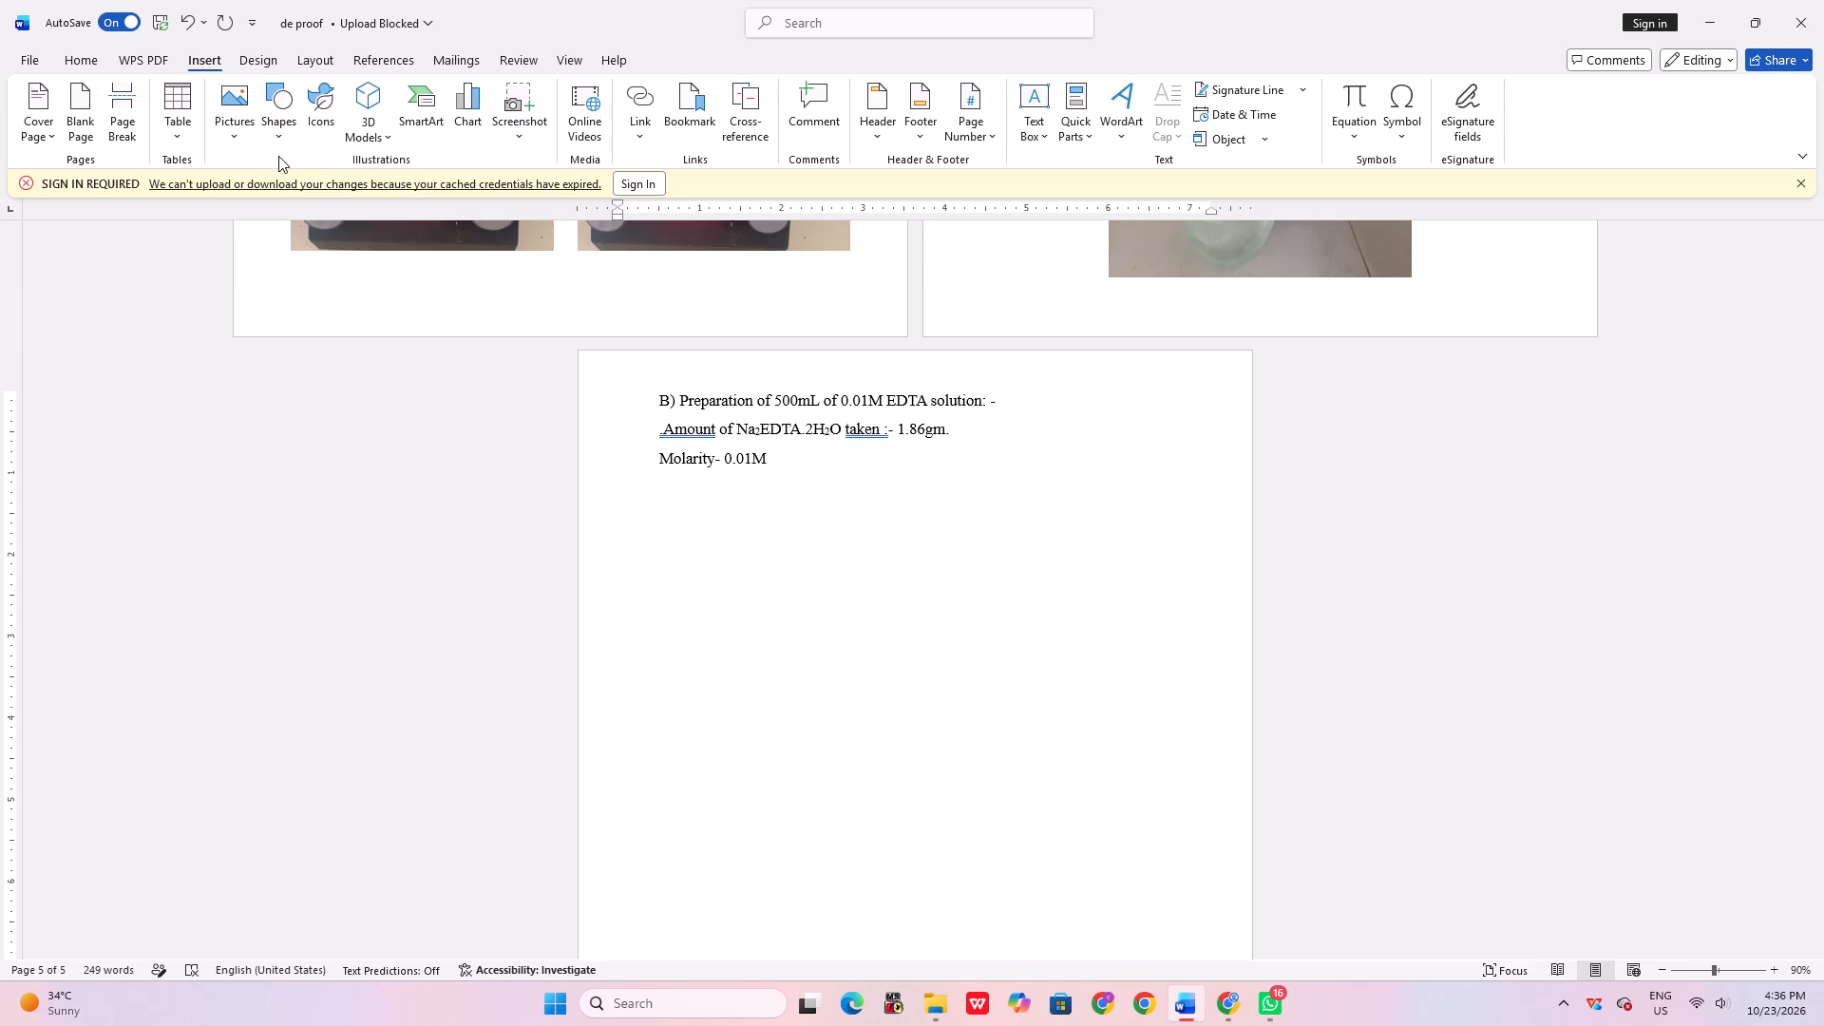
{"action": "left_click", "coordinate": [240, 137]}
{"action": "left_click", "coordinate": [273, 197]}
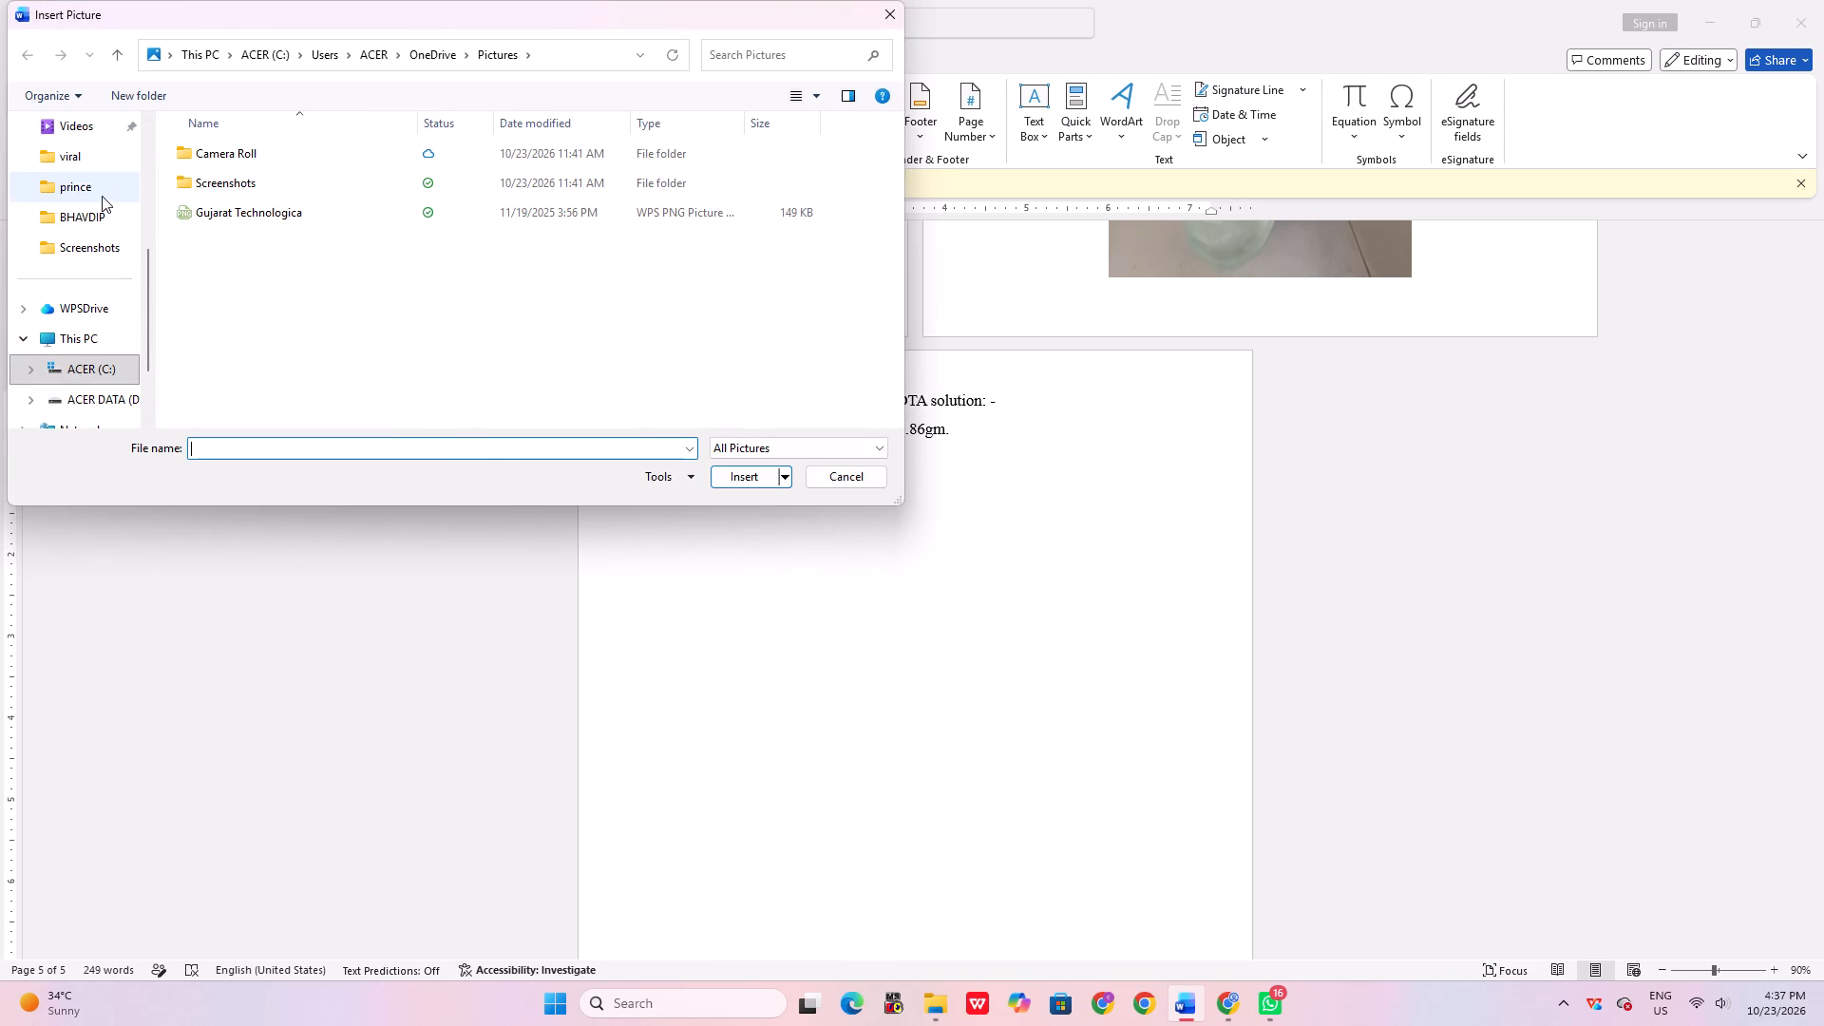
{"action": "left_click", "coordinate": [21, 61]}
{"action": "left_click", "coordinate": [40, 56]}
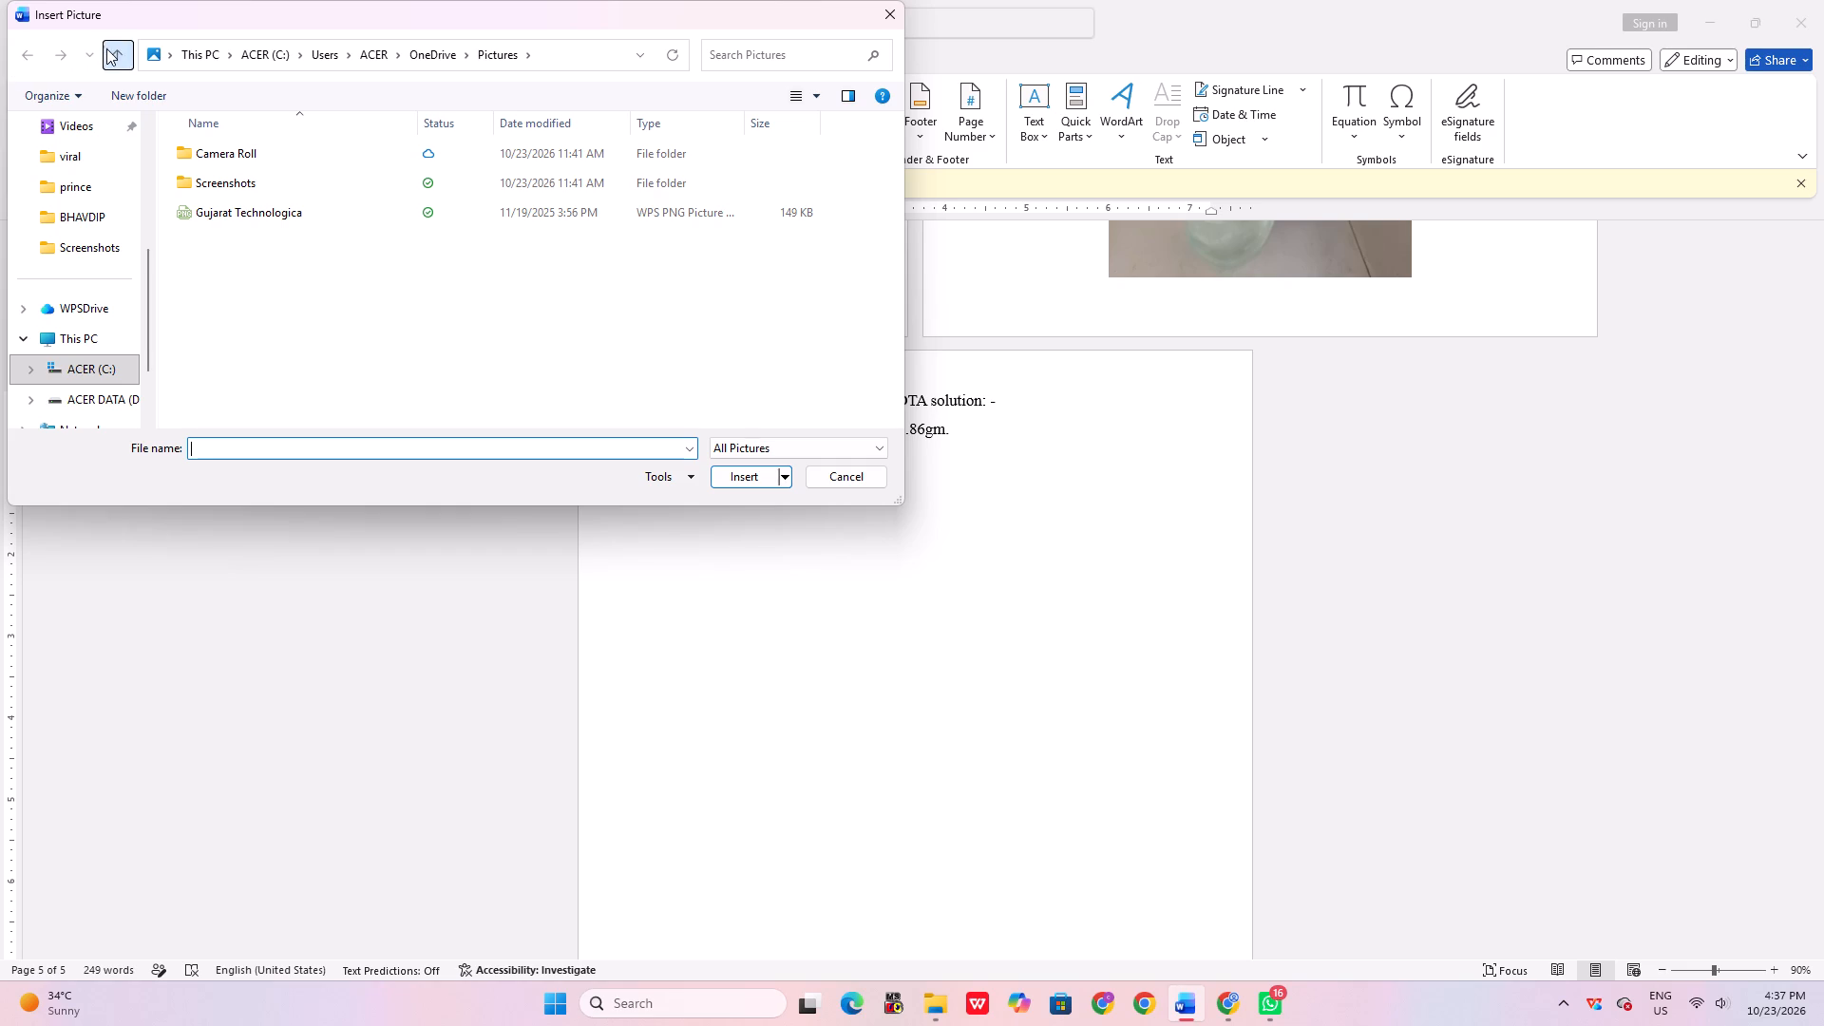
{"action": "left_click", "coordinate": [109, 58]}
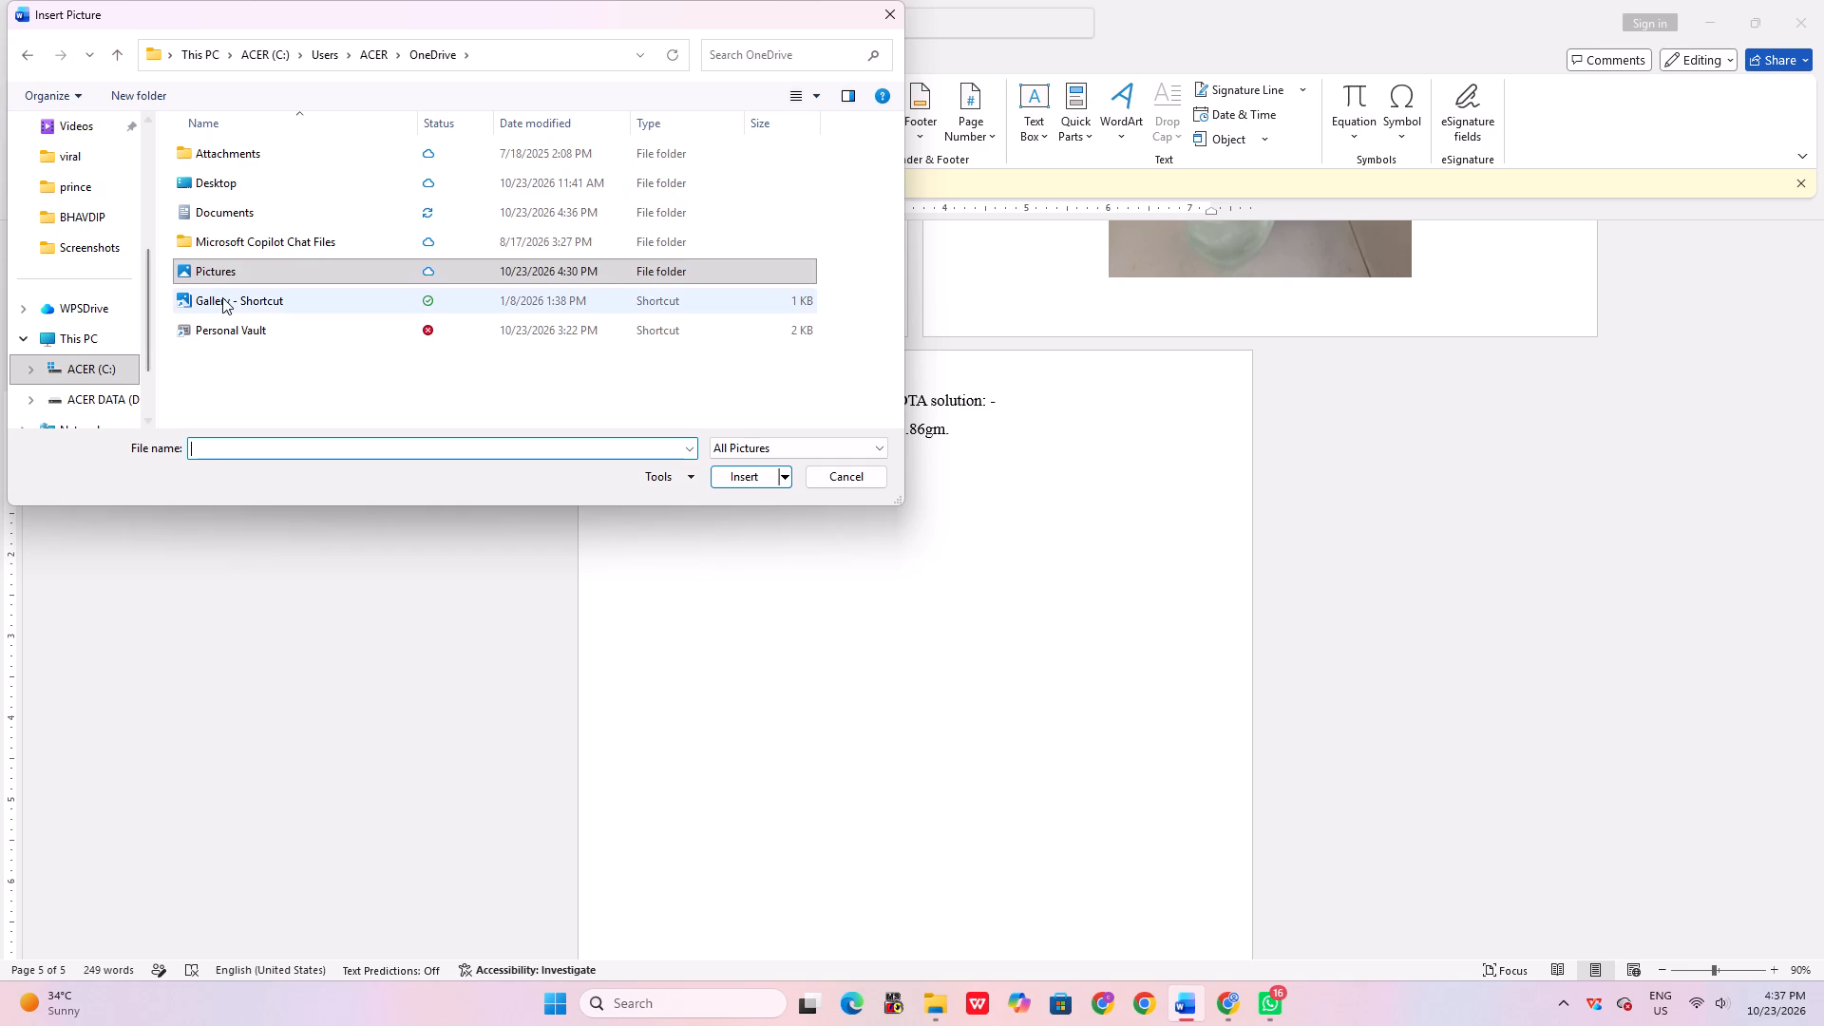
{"action": "scroll", "coordinate": [229, 296], "scroll_direction": "up", "scroll_amount": 1}
{"action": "left_click", "coordinate": [268, 274]}
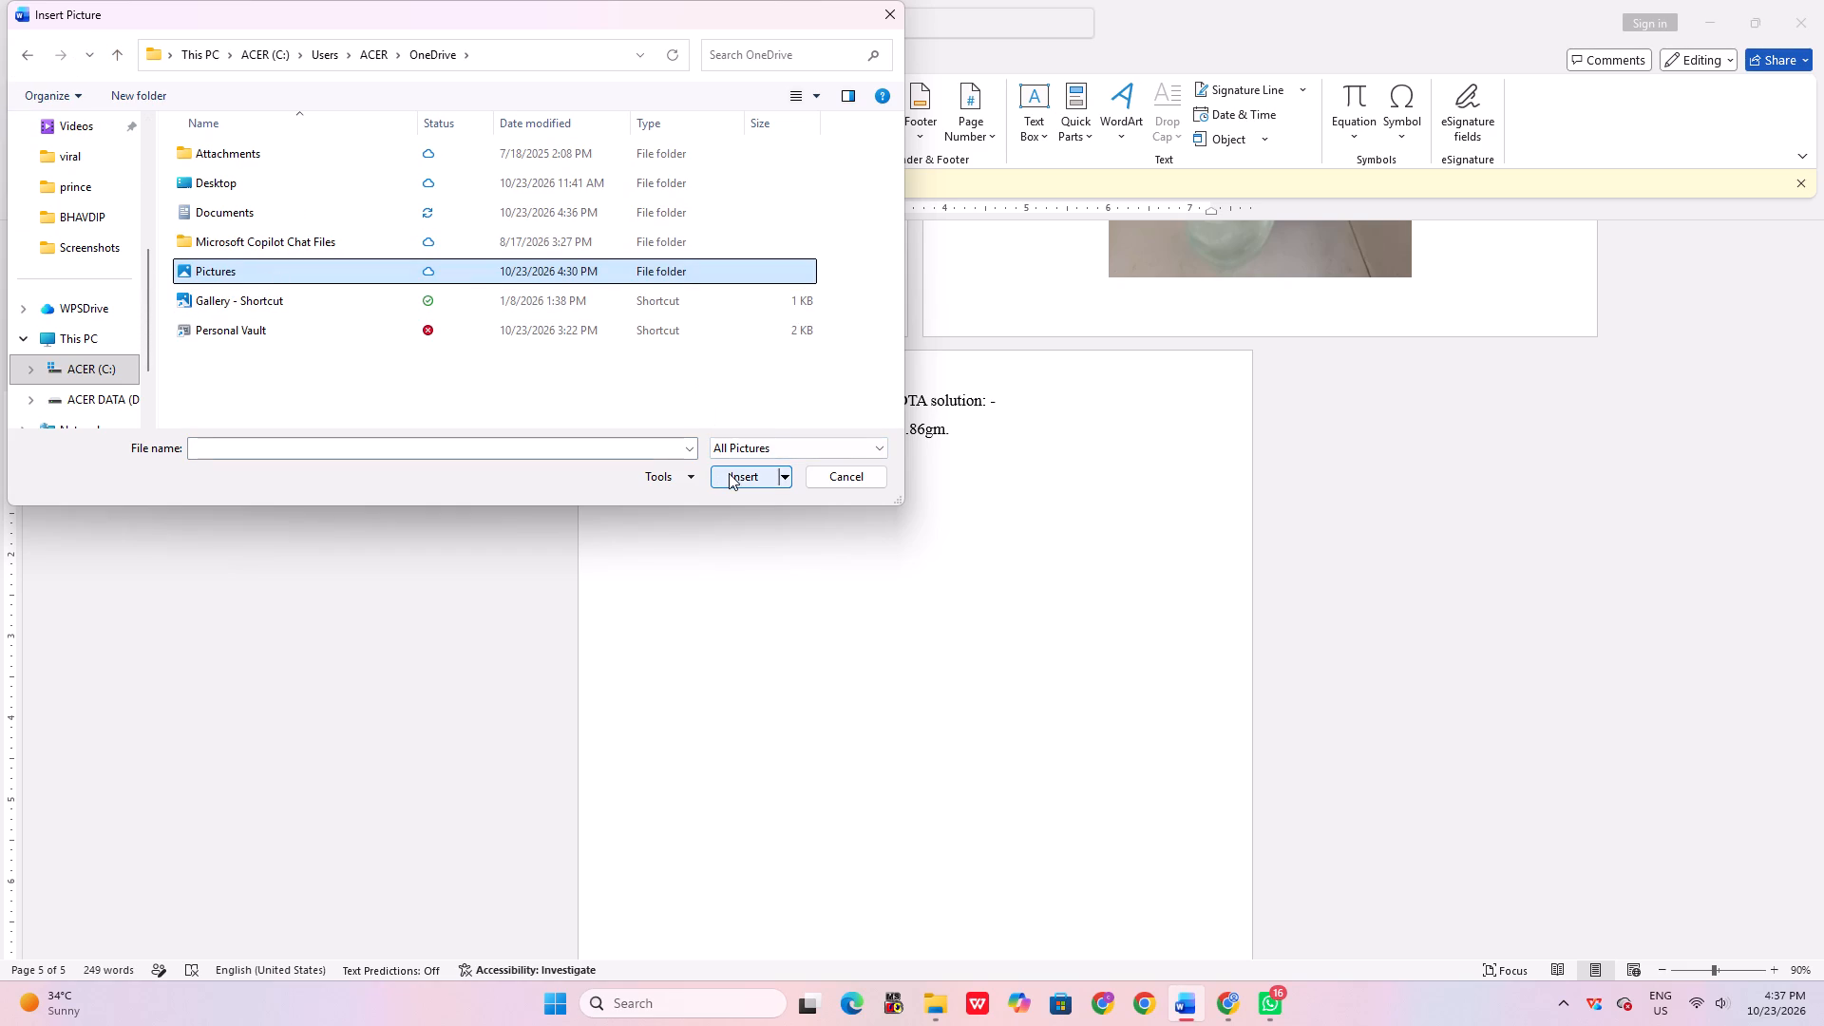
{"action": "left_click", "coordinate": [836, 596]}
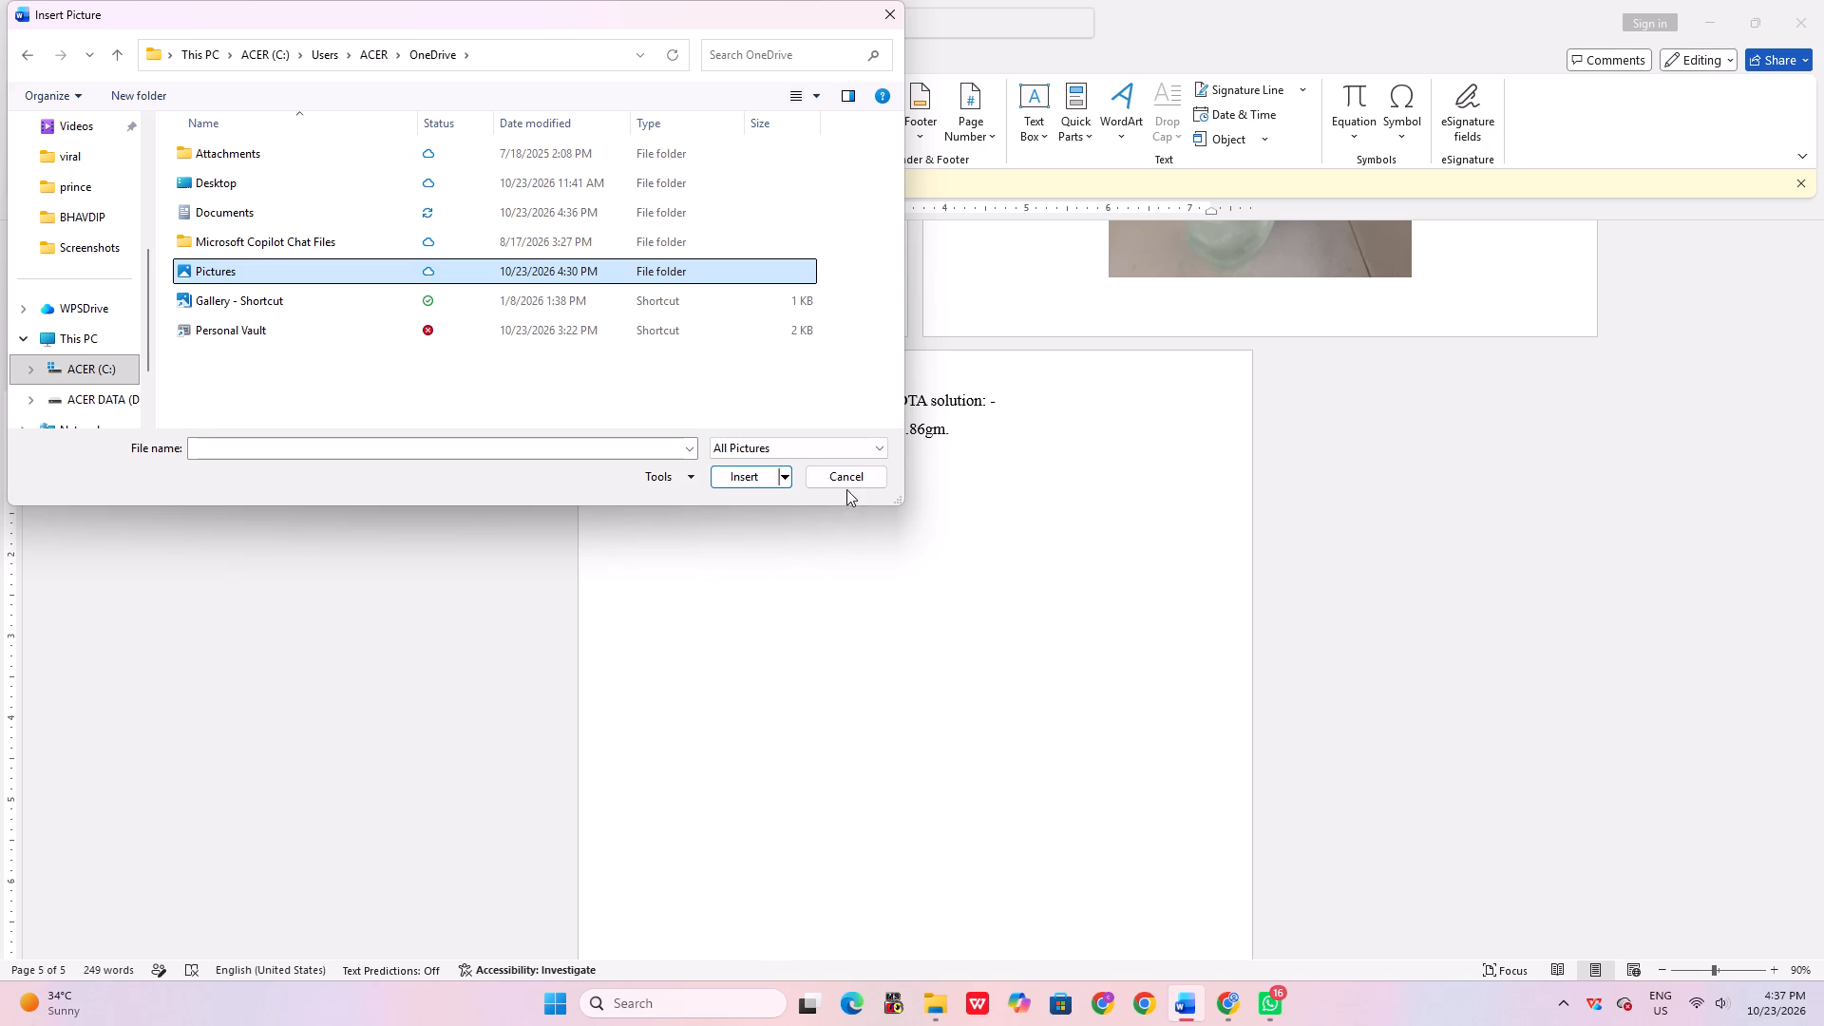
Restart inserting a picture from this device and check the OneDrive Pictures folder for the lab photos, displaying its contents as tiles.
{"action": "left_click", "coordinate": [850, 482]}
{"action": "left_click", "coordinate": [237, 93]}
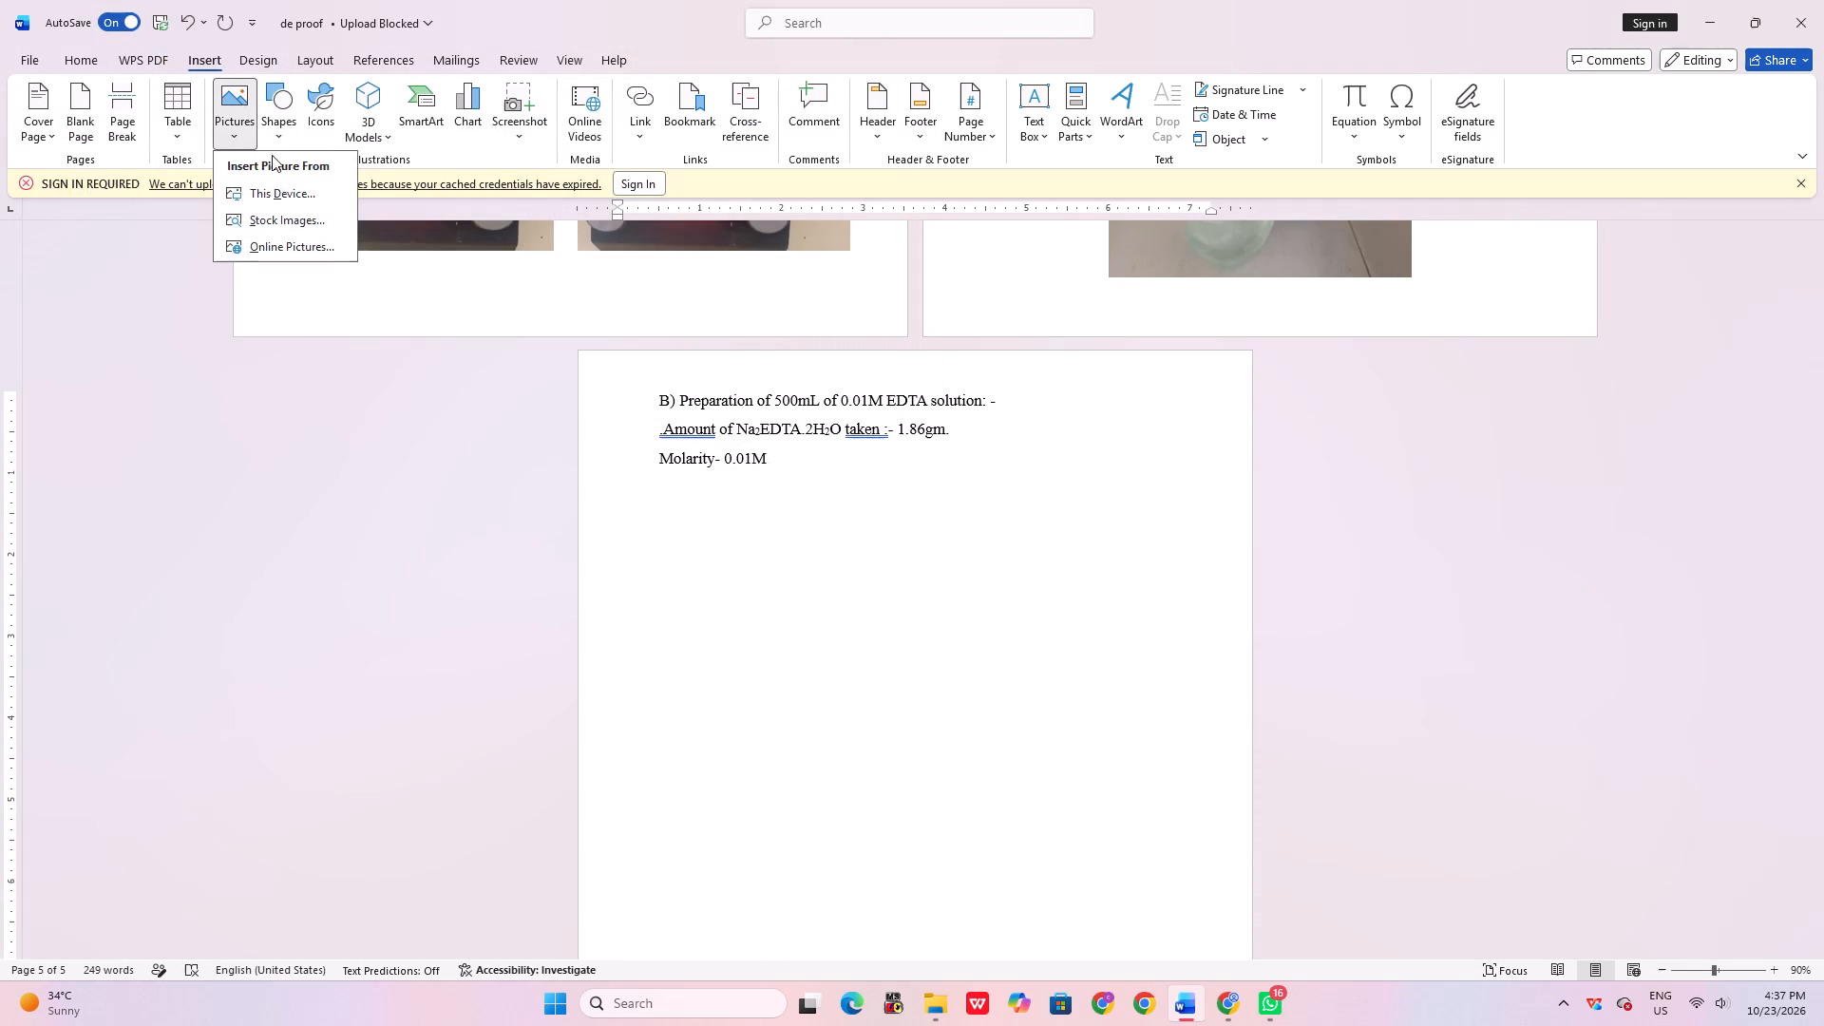
{"action": "left_click", "coordinate": [272, 192]}
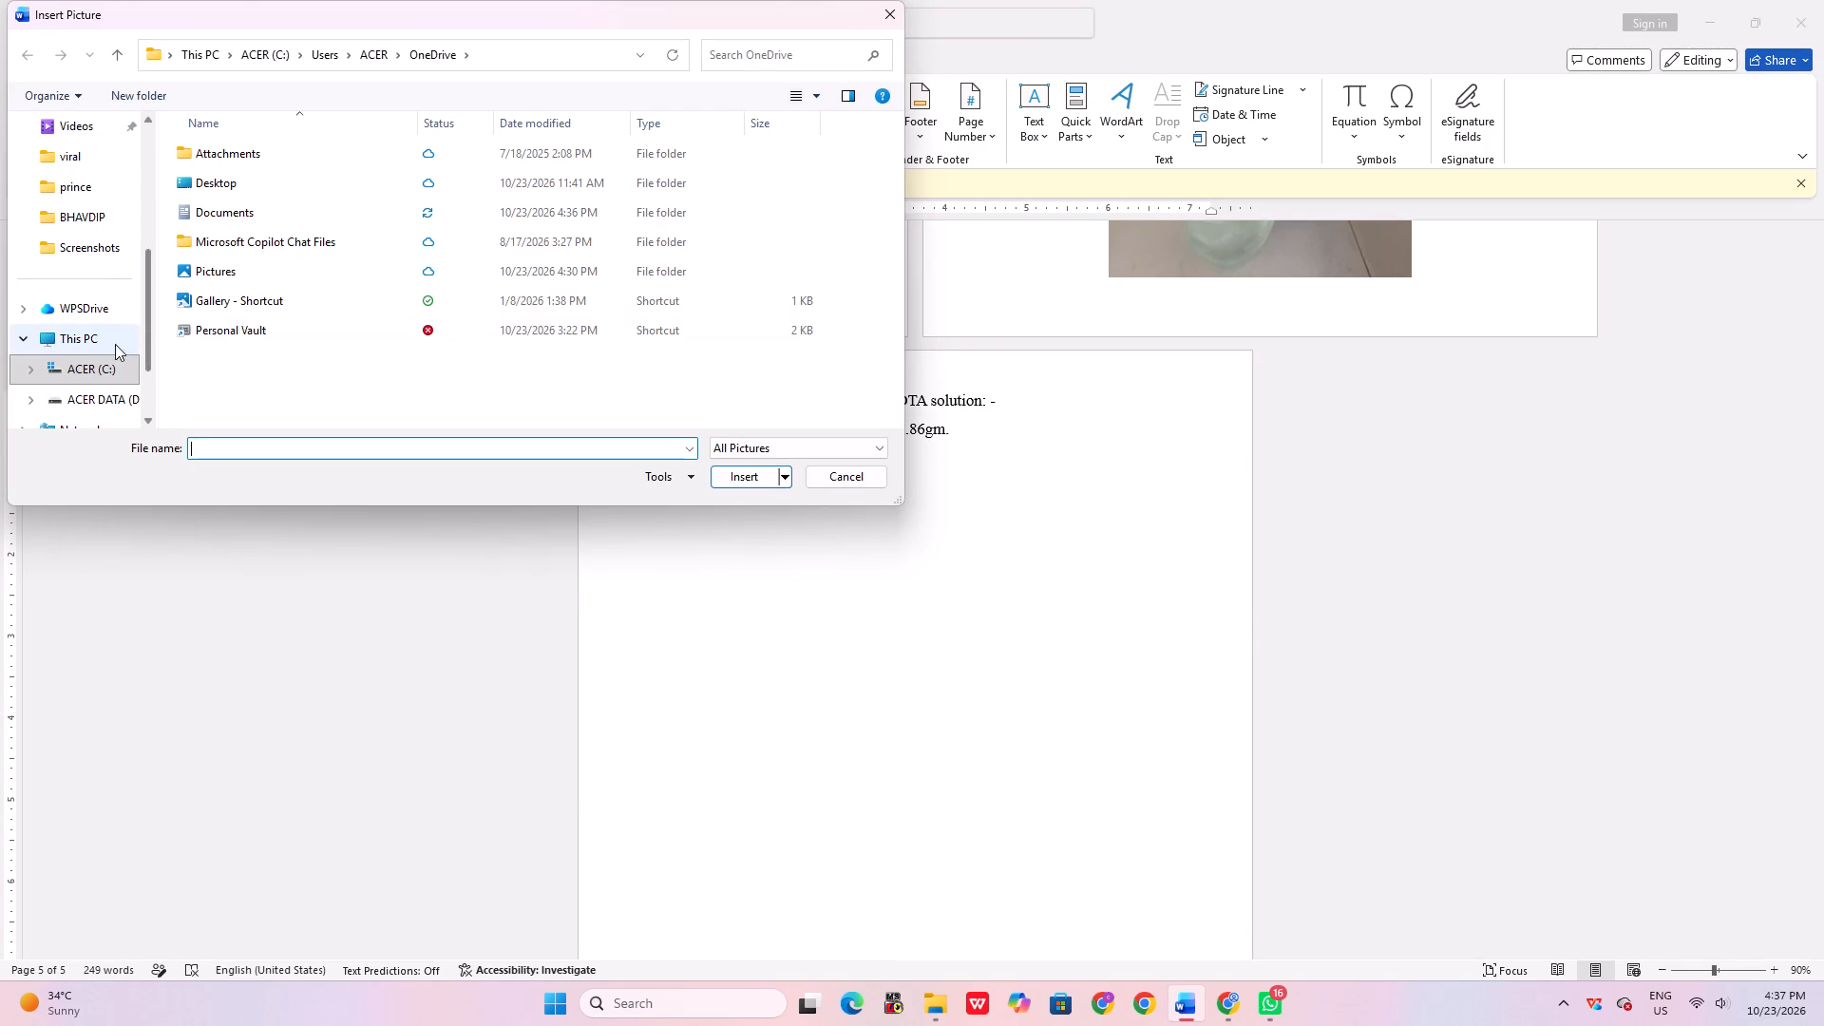
{"action": "left_click", "coordinate": [209, 275]}
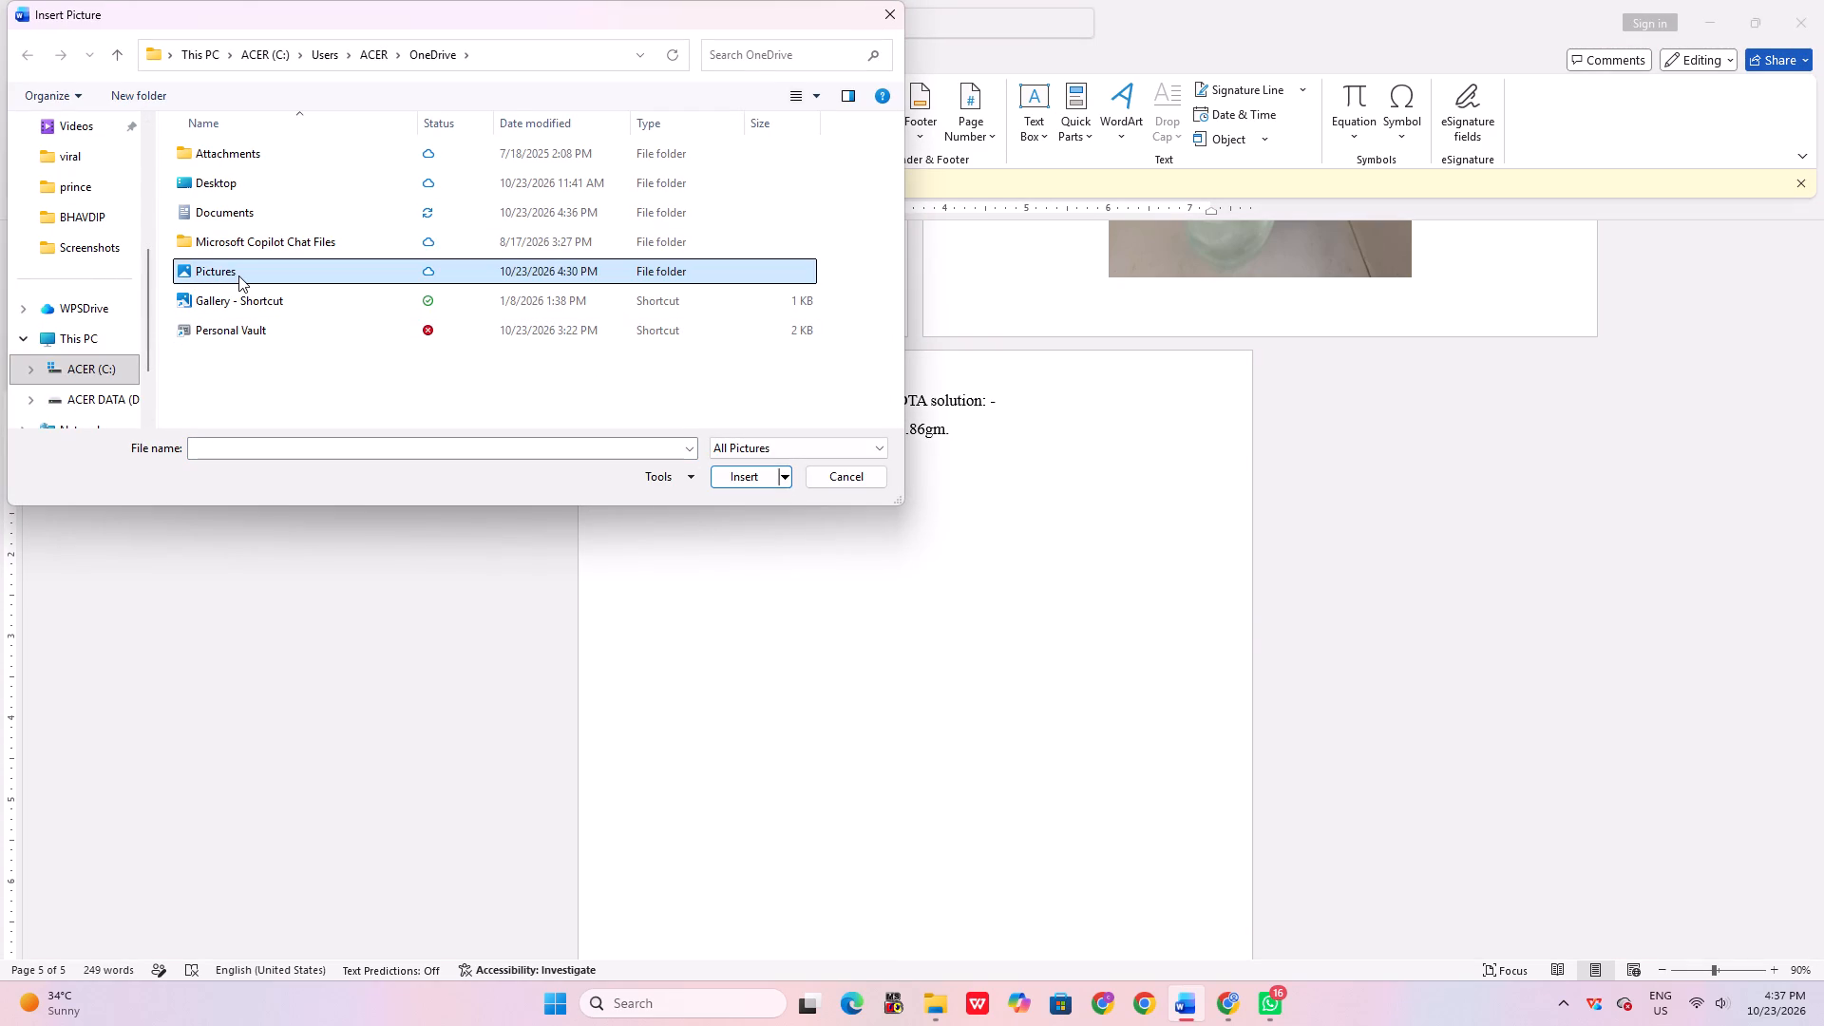
{"action": "double_click", "coordinate": [238, 275]}
{"action": "left_click", "coordinate": [257, 256]}
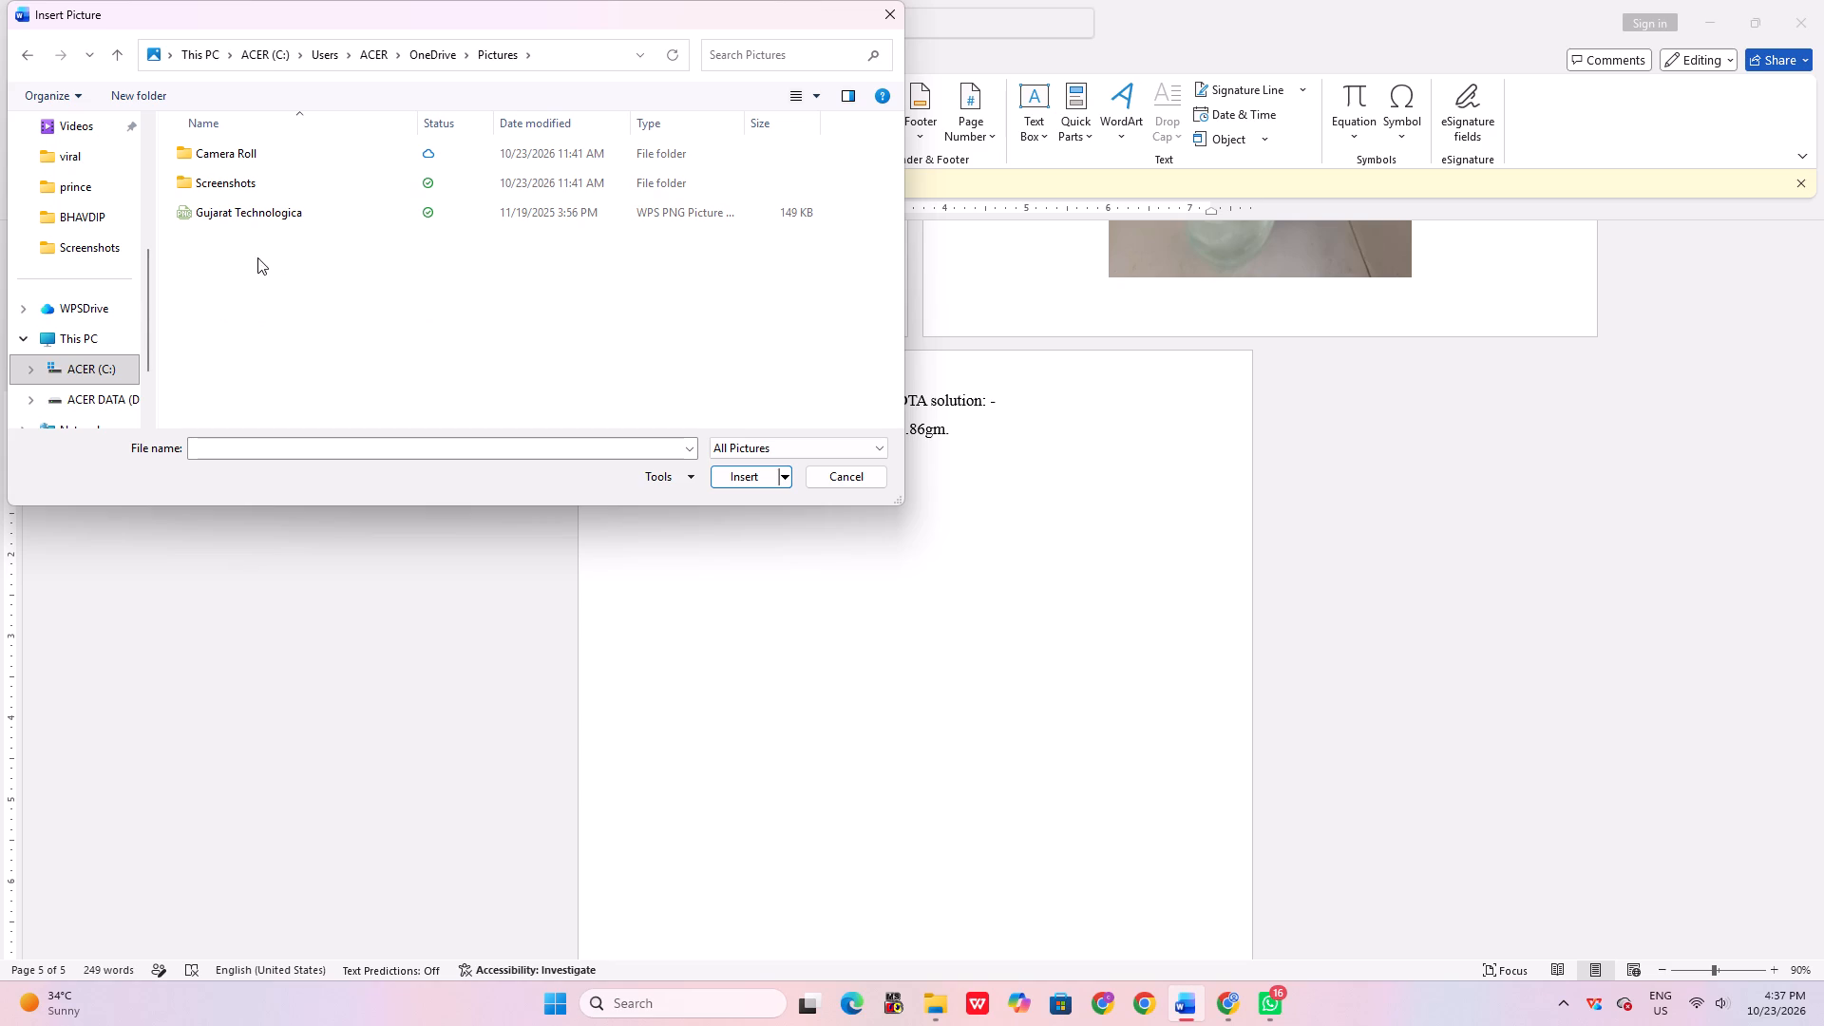
{"action": "left_click_drag", "start_coordinate": [257, 257], "coordinate": [260, 266]}
{"action": "left_click", "coordinate": [794, 93]}
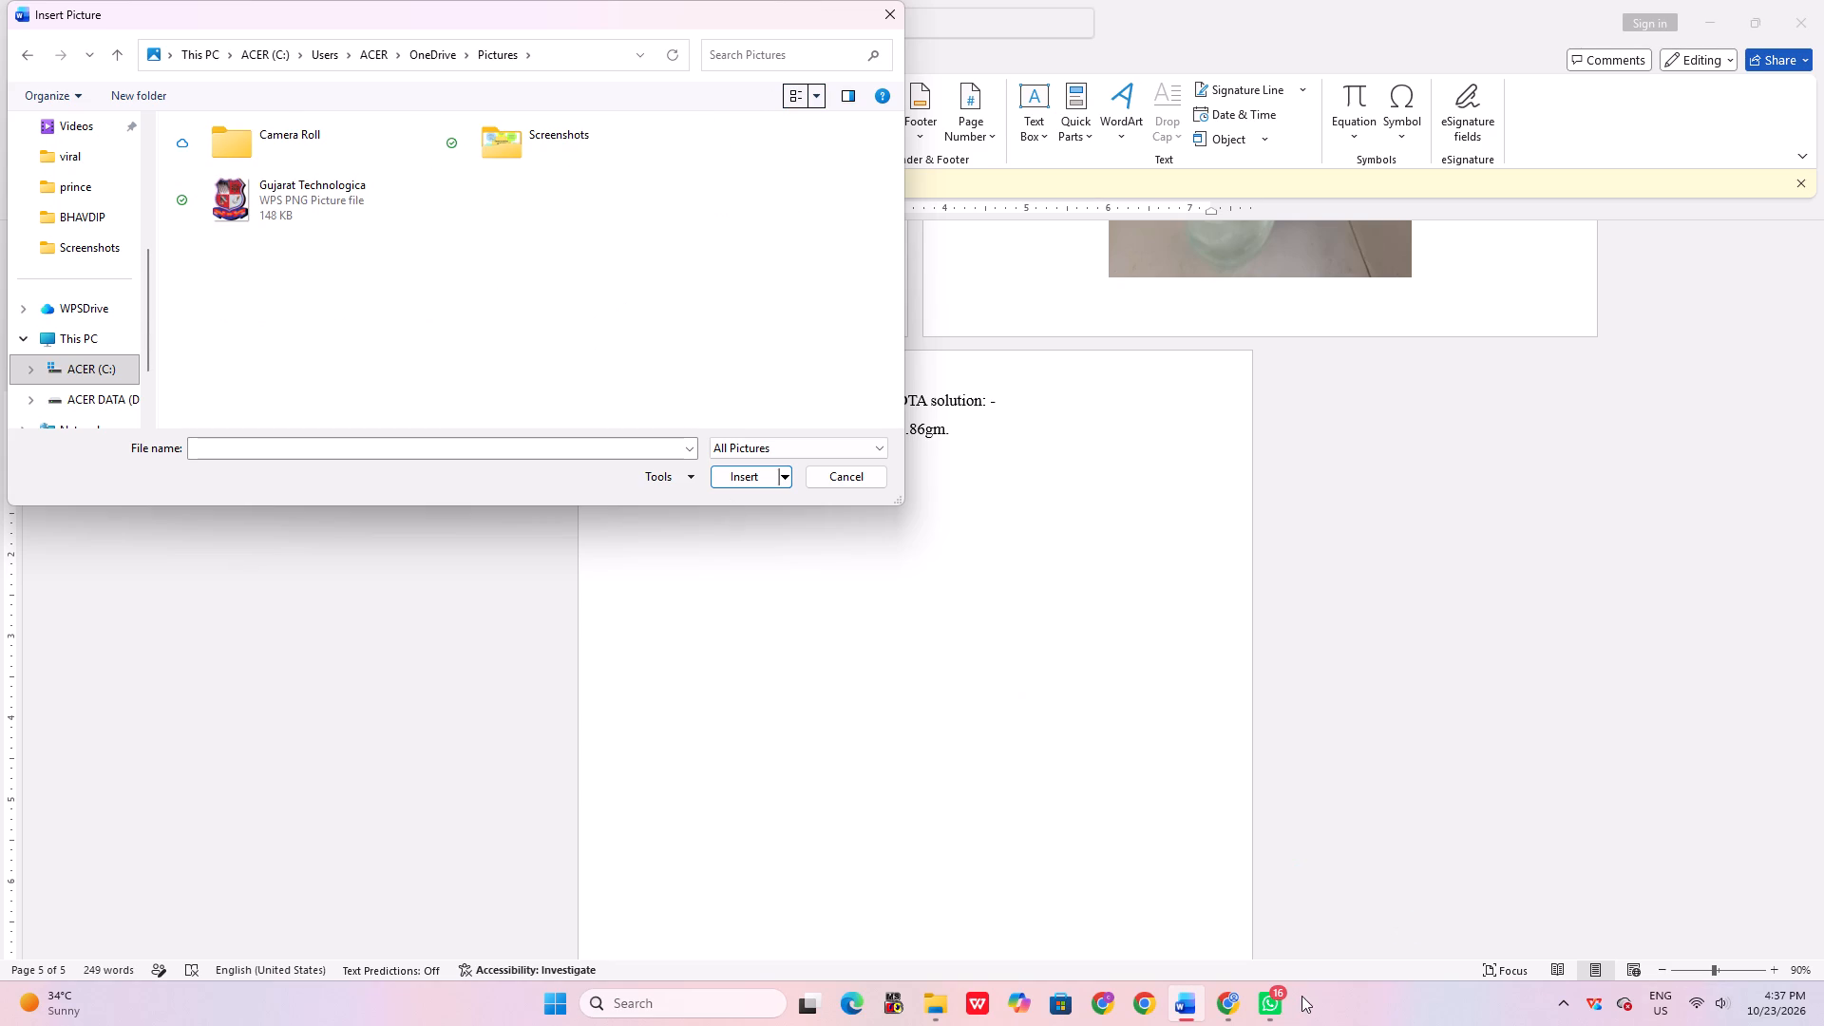
Switch to WhatsApp and try to bring up the options for the most recently sent lab photos in the chat.
{"action": "left_click", "coordinate": [1272, 992]}
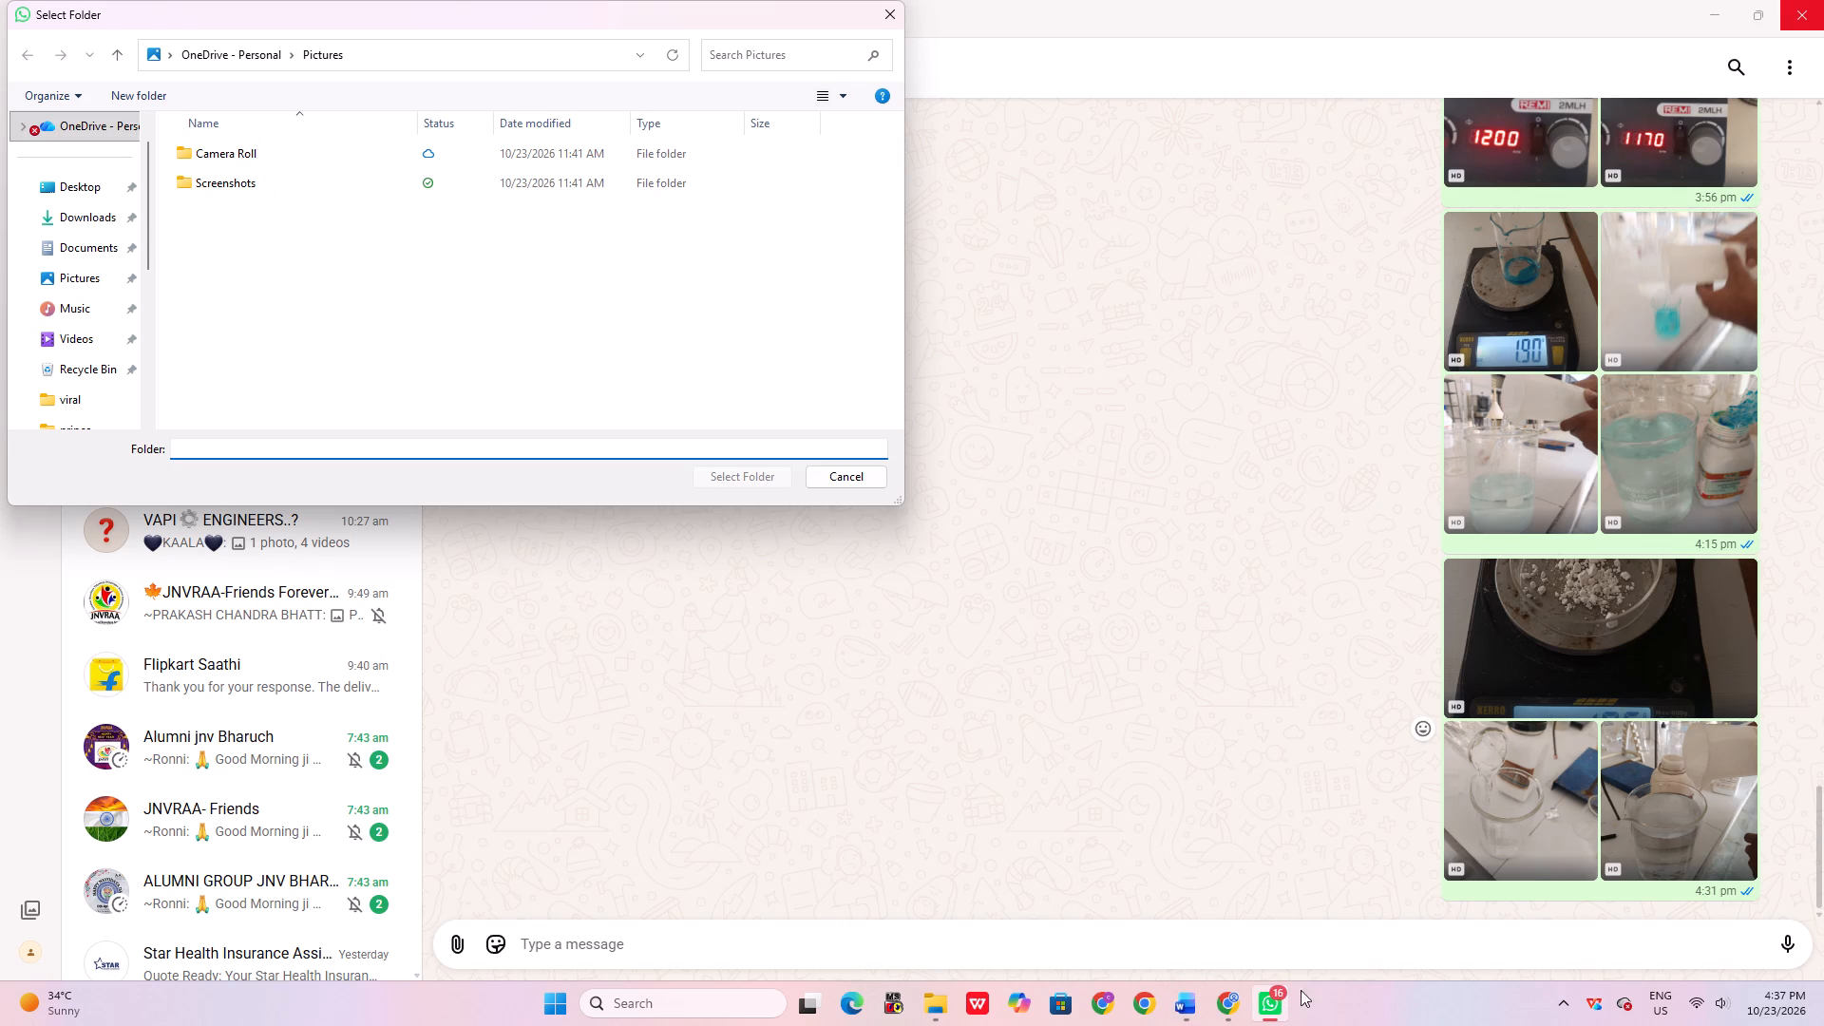
{"action": "right_click", "coordinate": [1643, 704]}
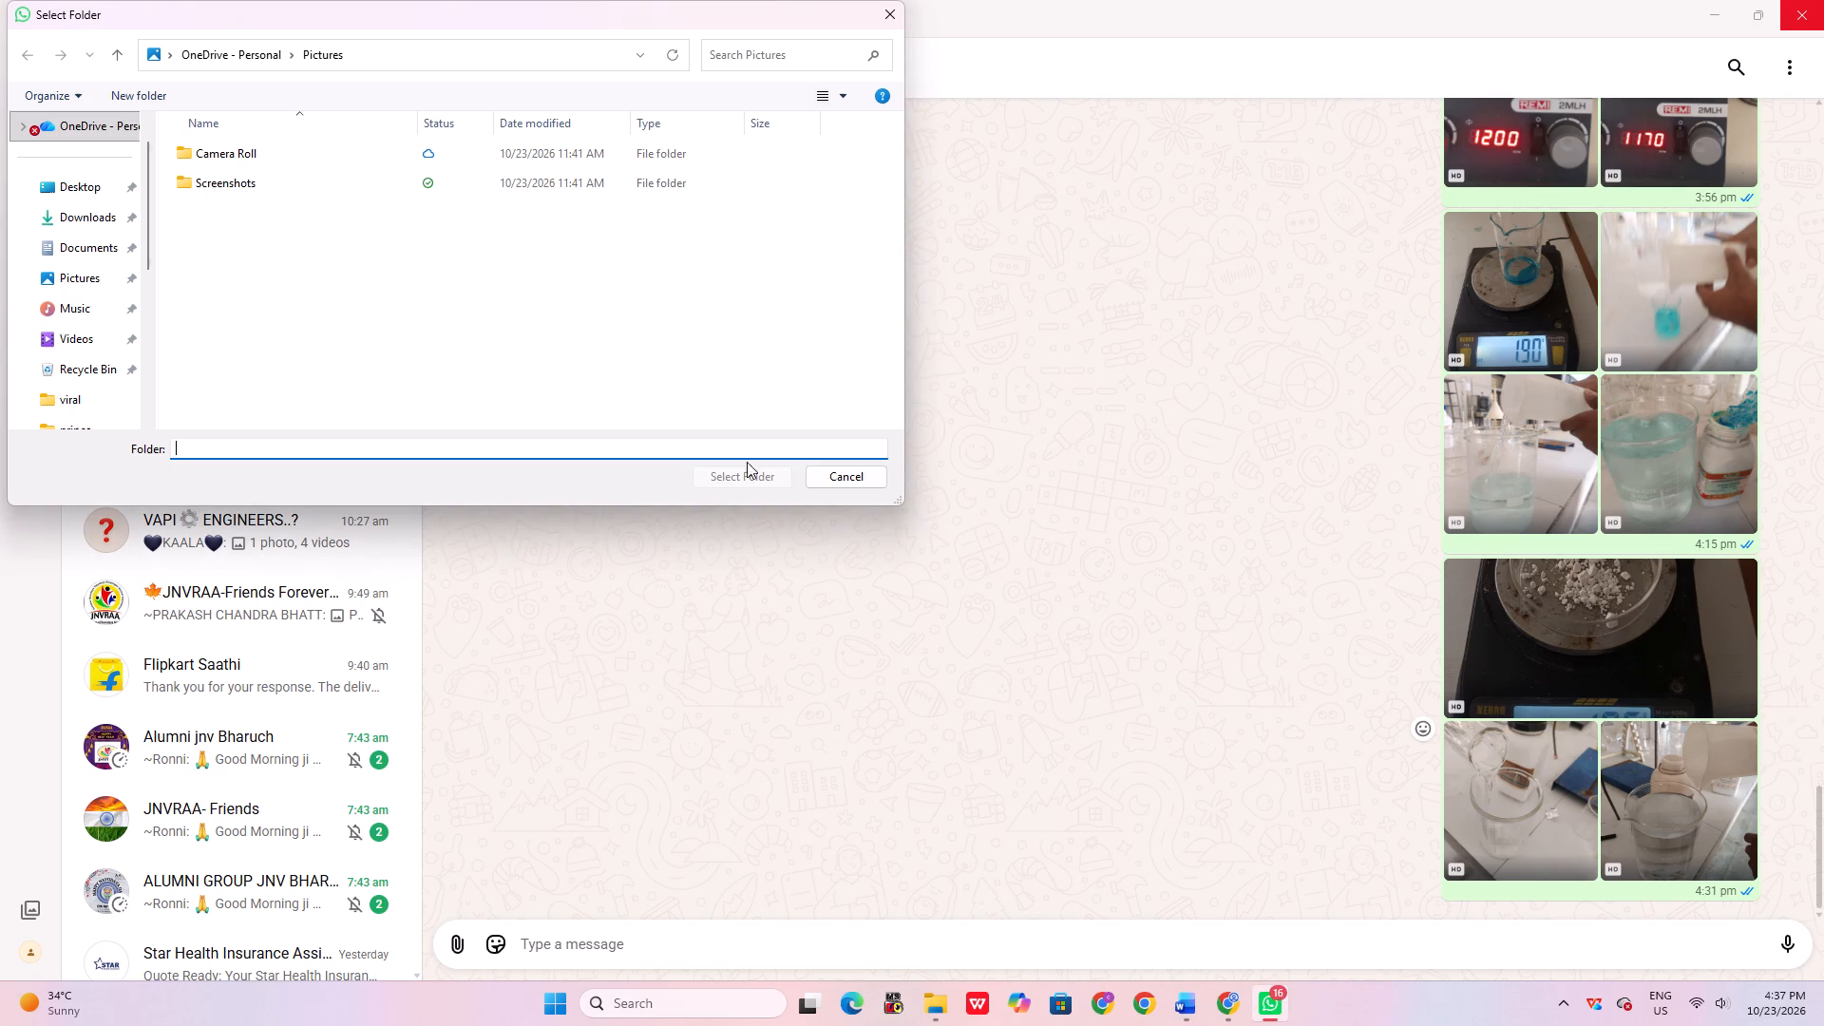
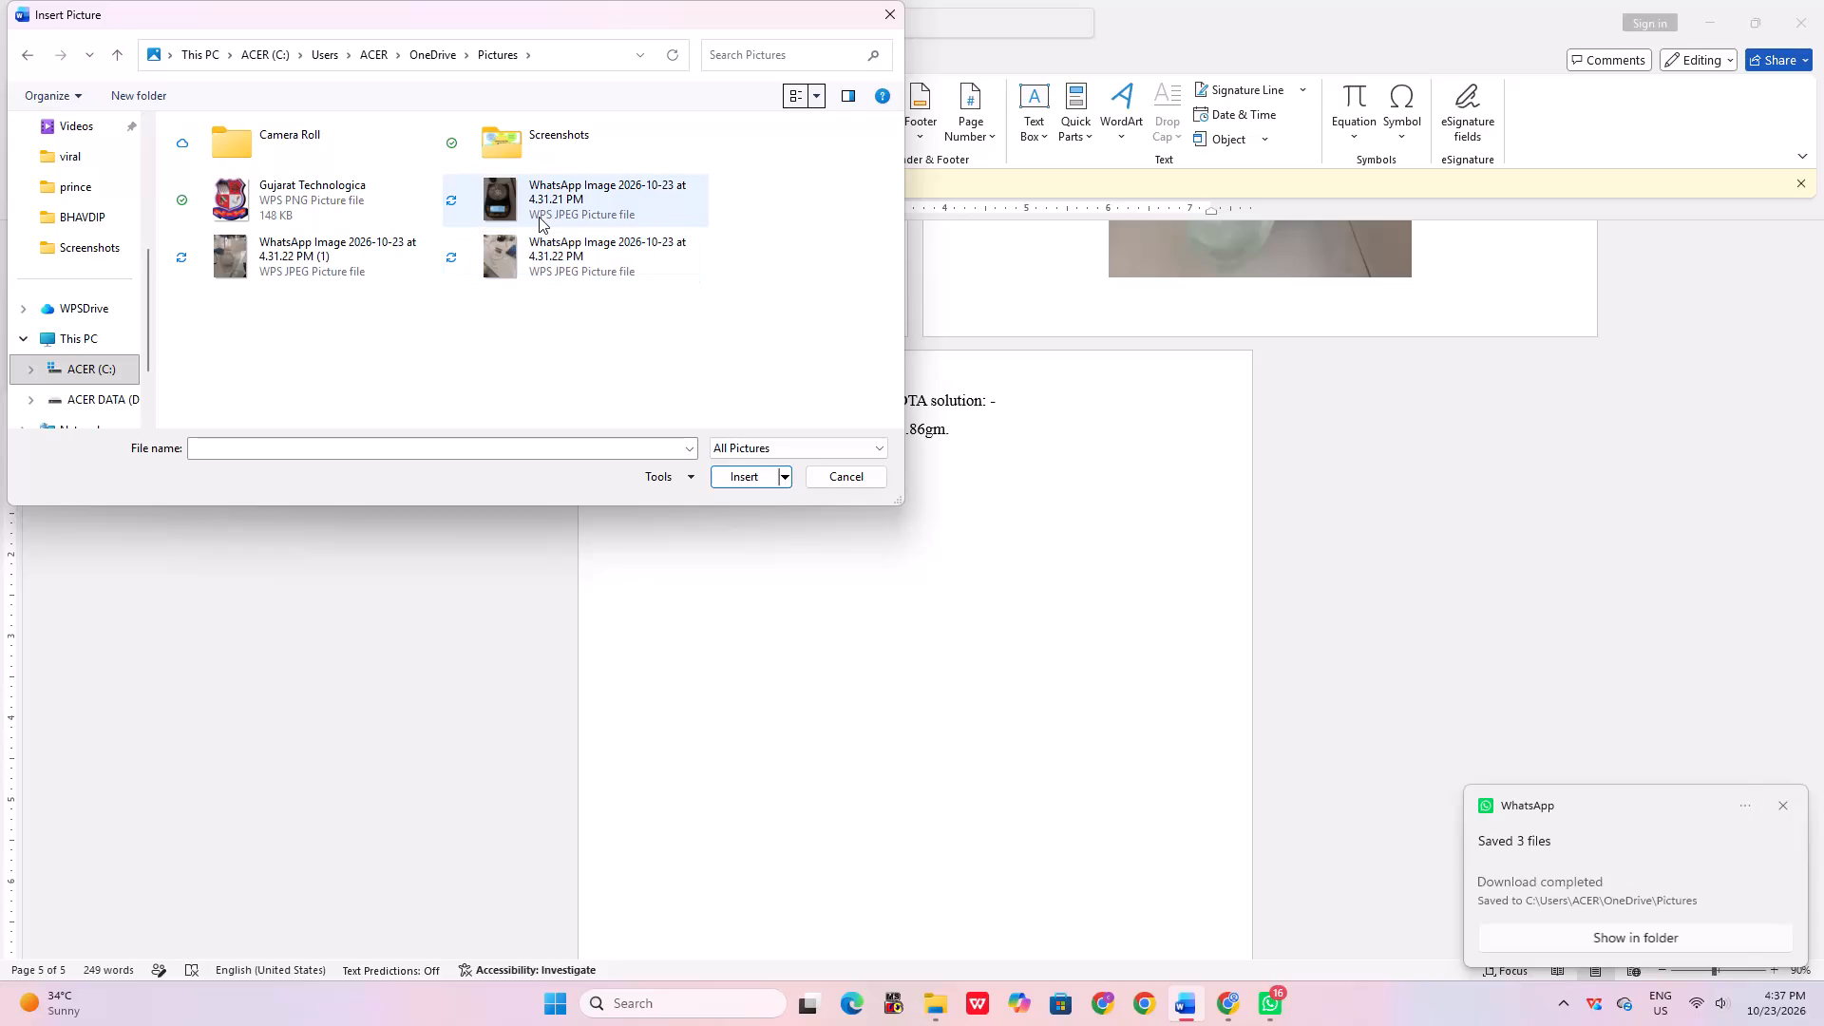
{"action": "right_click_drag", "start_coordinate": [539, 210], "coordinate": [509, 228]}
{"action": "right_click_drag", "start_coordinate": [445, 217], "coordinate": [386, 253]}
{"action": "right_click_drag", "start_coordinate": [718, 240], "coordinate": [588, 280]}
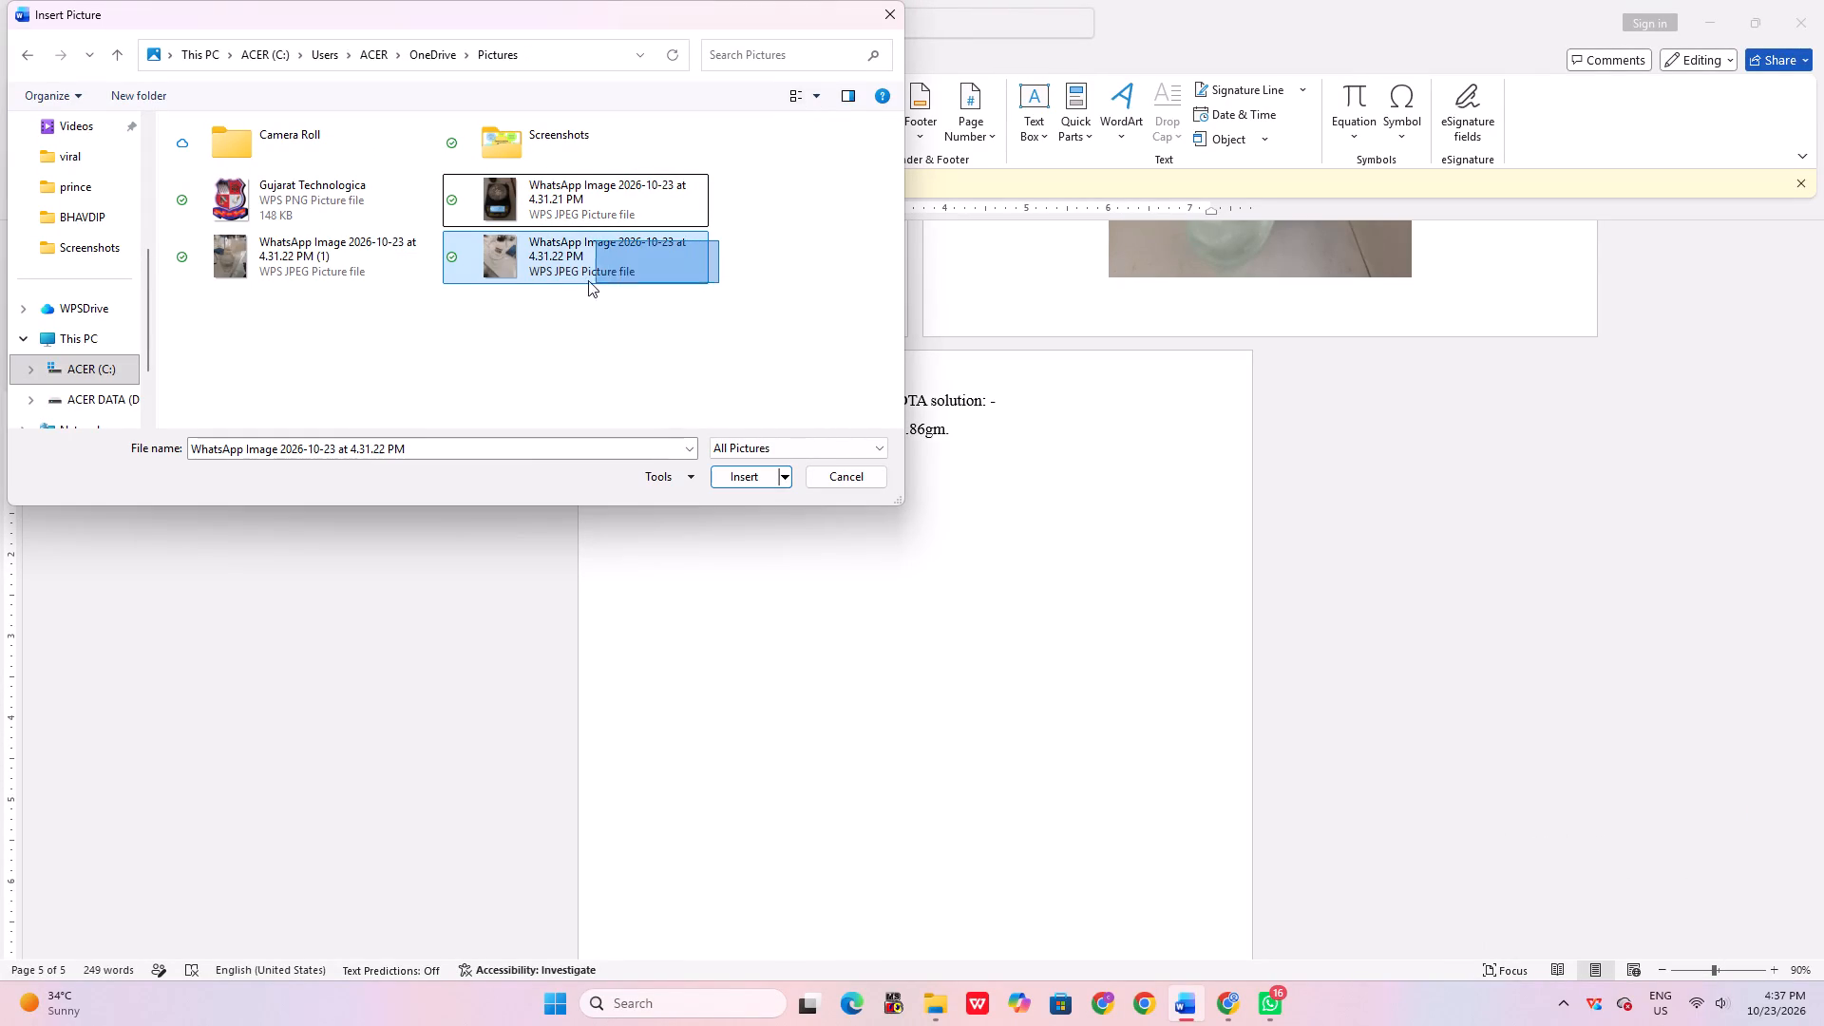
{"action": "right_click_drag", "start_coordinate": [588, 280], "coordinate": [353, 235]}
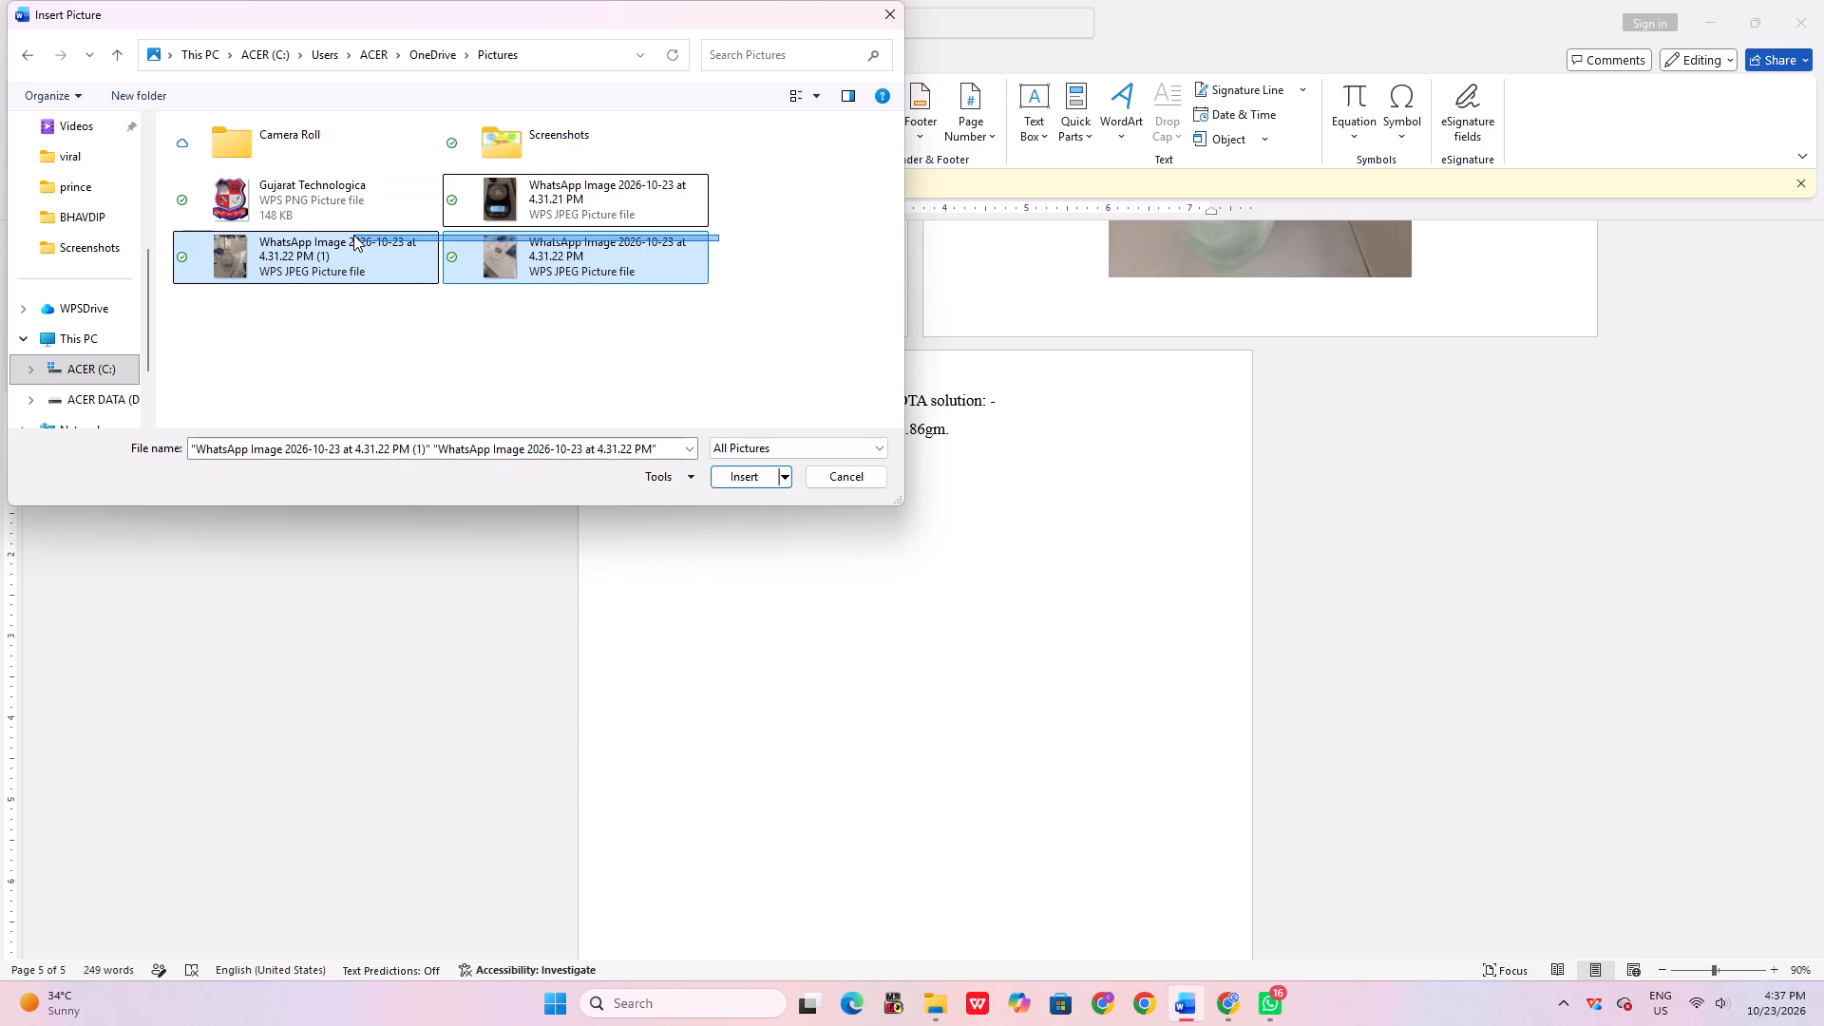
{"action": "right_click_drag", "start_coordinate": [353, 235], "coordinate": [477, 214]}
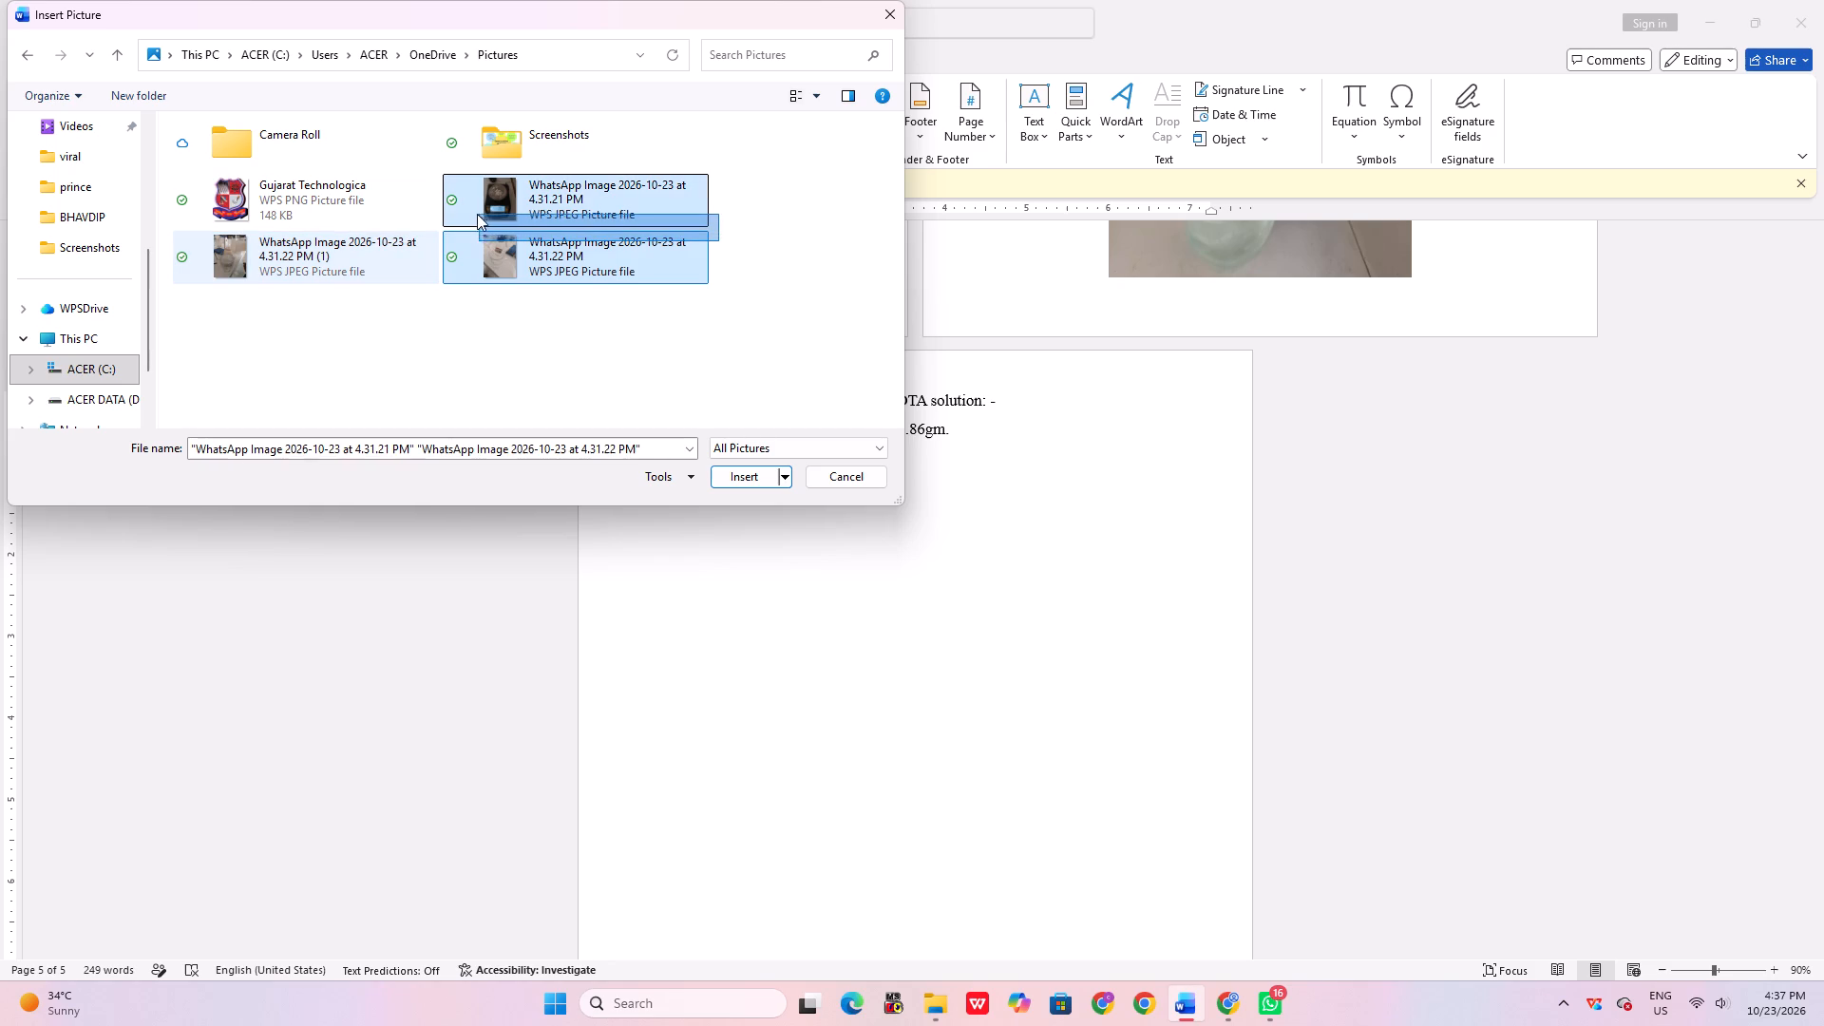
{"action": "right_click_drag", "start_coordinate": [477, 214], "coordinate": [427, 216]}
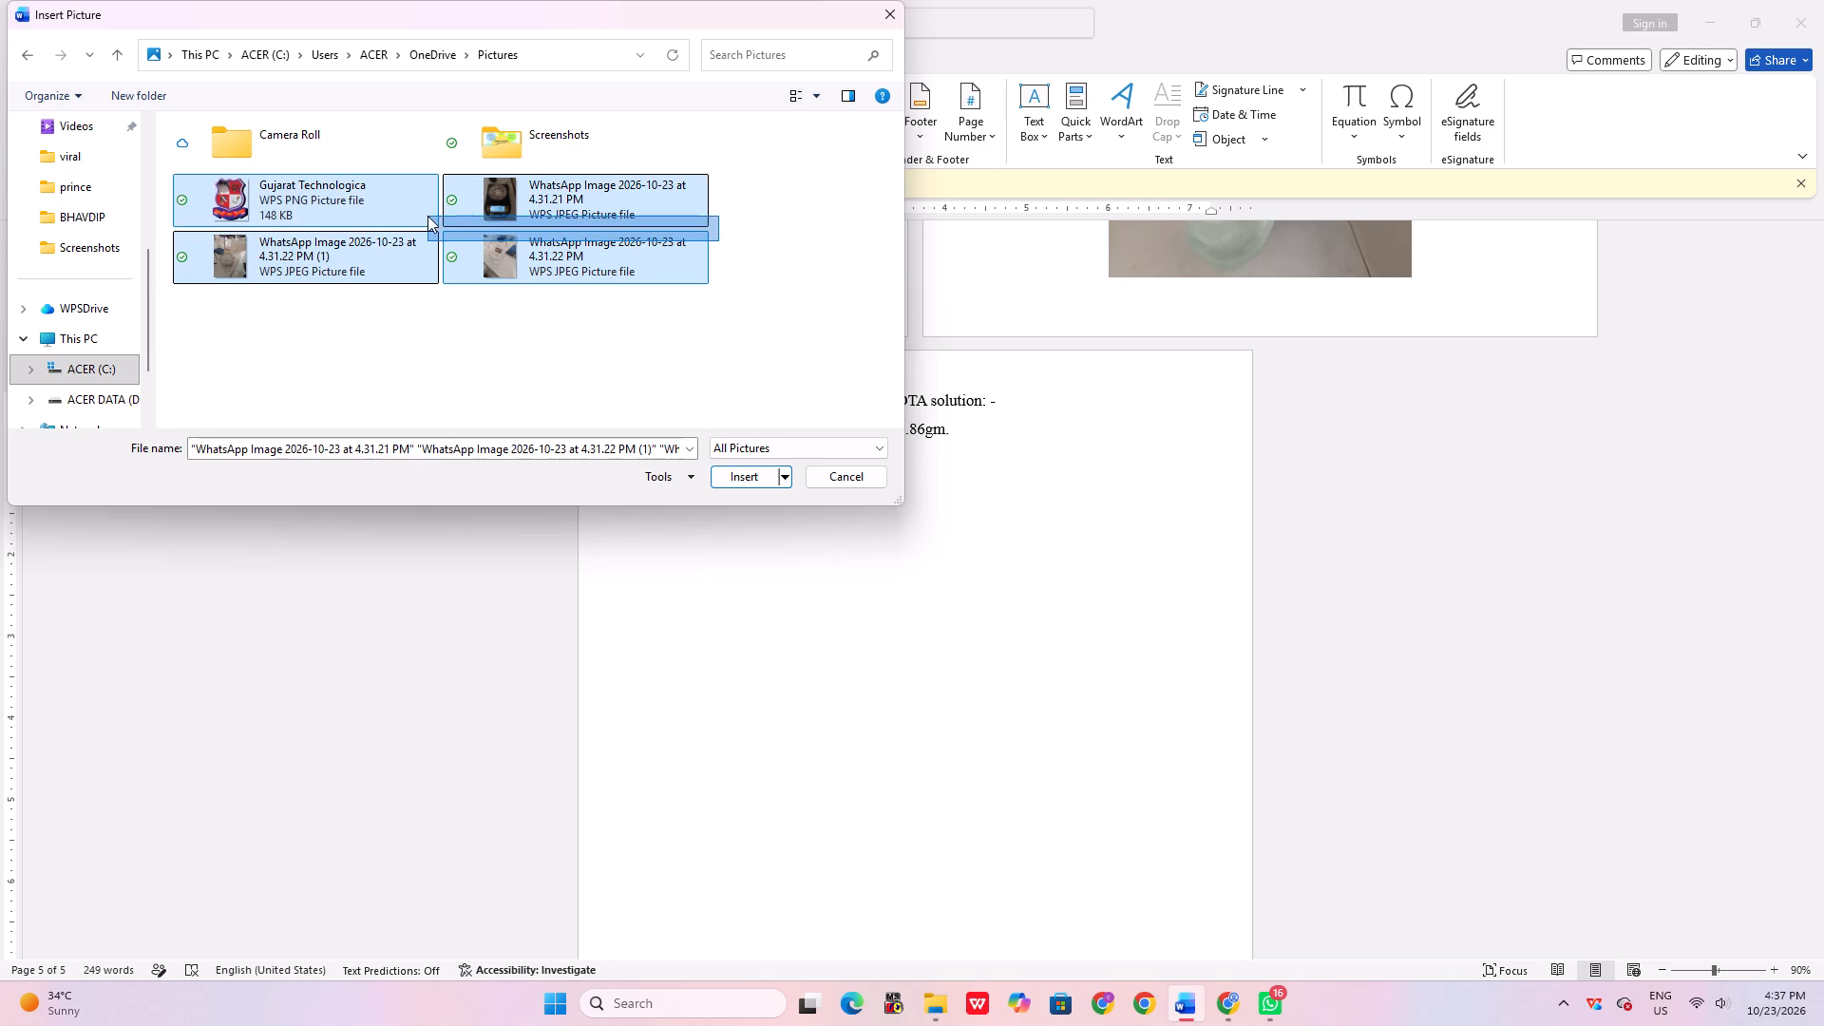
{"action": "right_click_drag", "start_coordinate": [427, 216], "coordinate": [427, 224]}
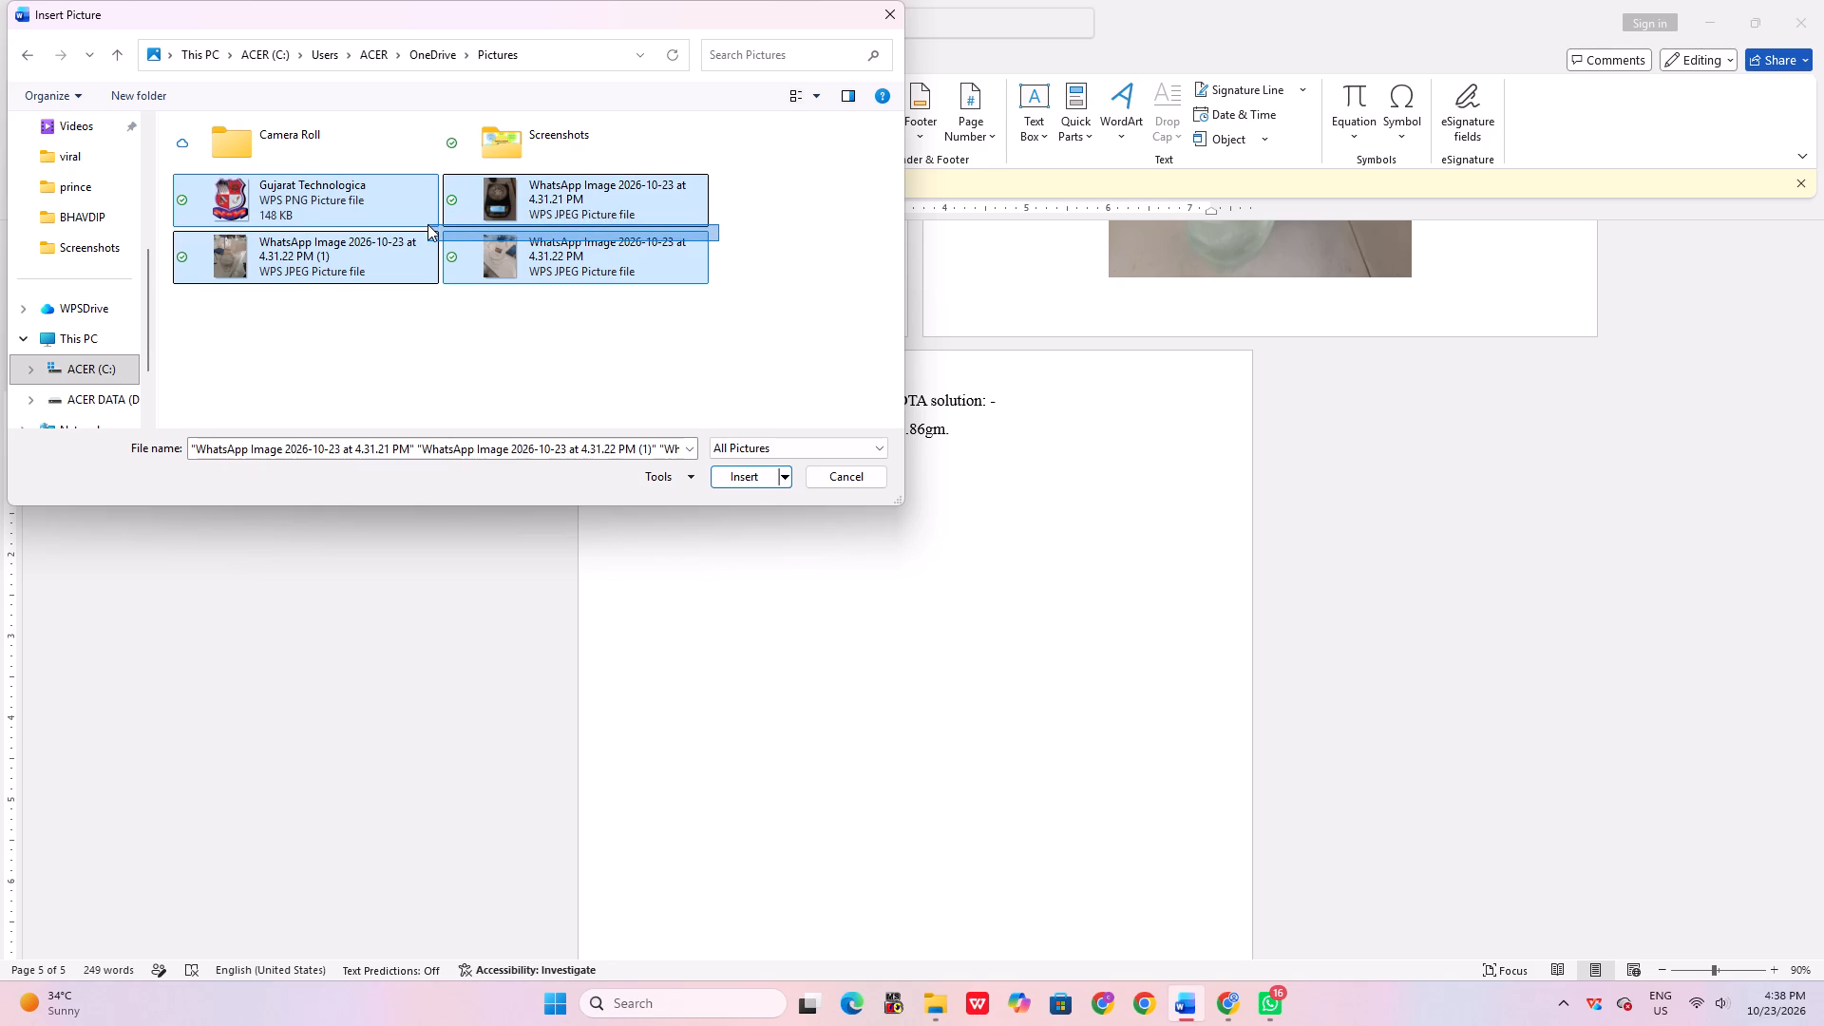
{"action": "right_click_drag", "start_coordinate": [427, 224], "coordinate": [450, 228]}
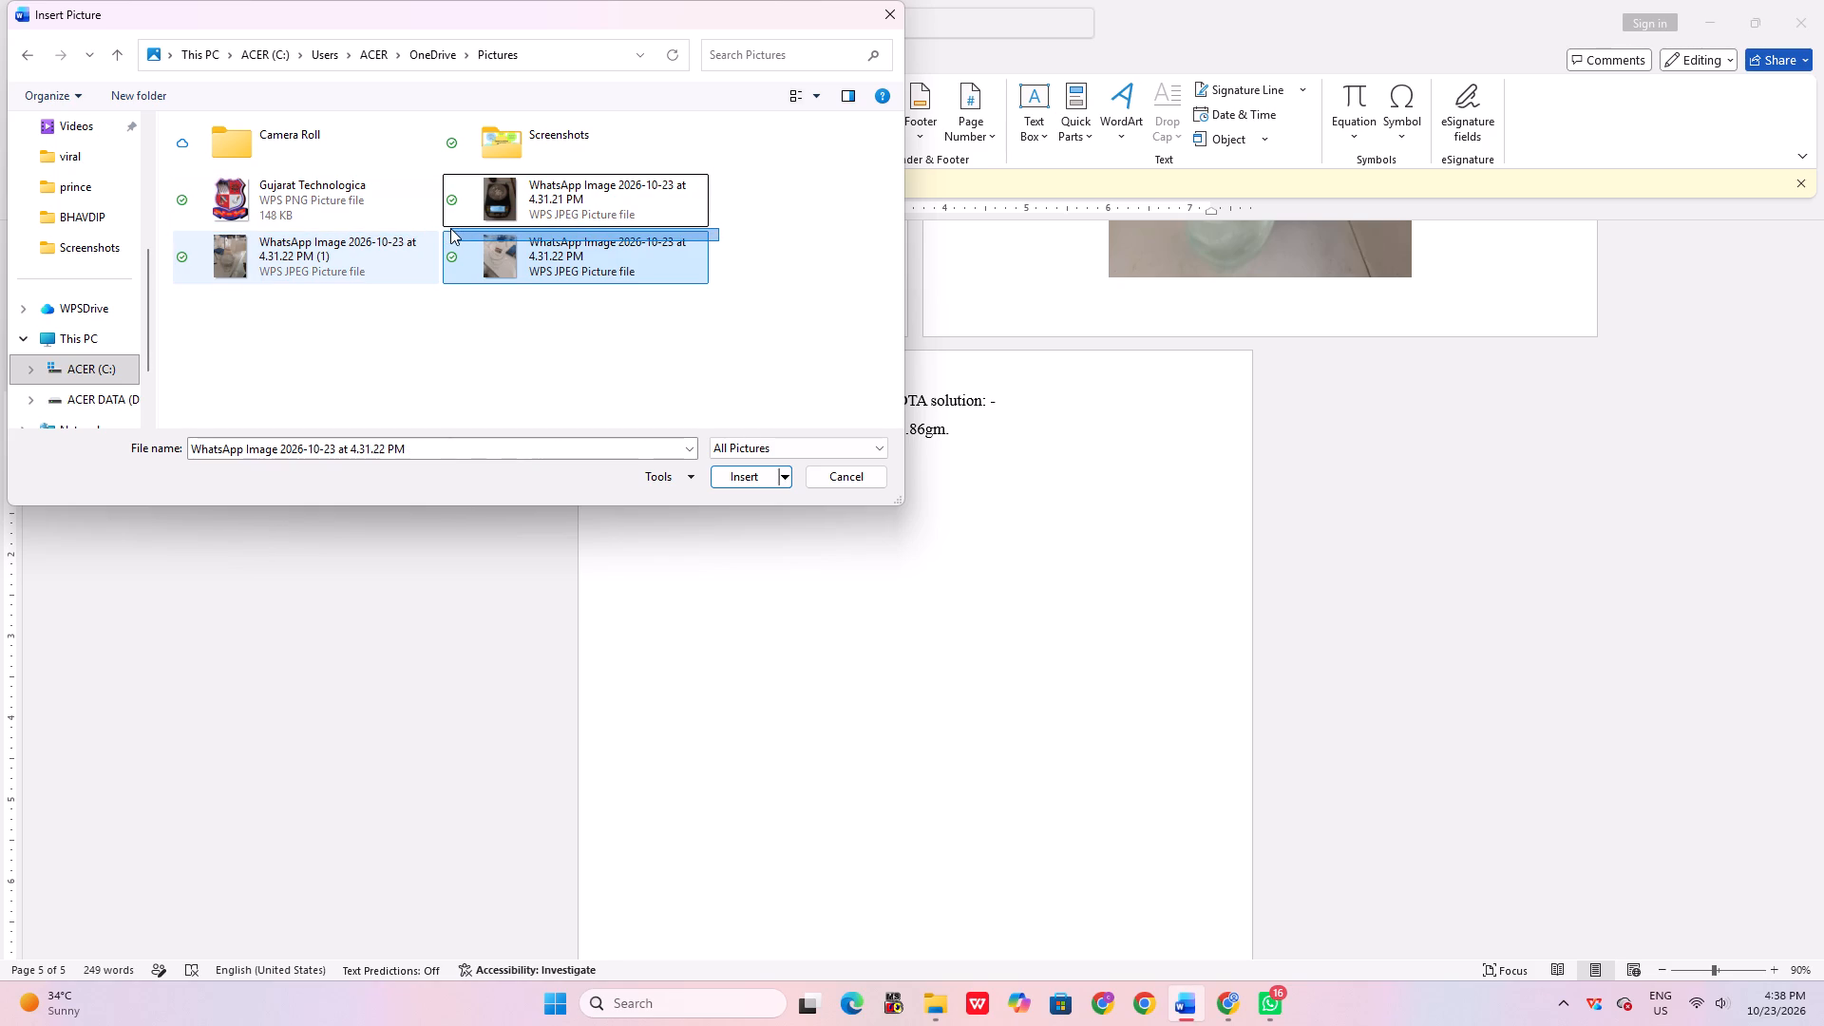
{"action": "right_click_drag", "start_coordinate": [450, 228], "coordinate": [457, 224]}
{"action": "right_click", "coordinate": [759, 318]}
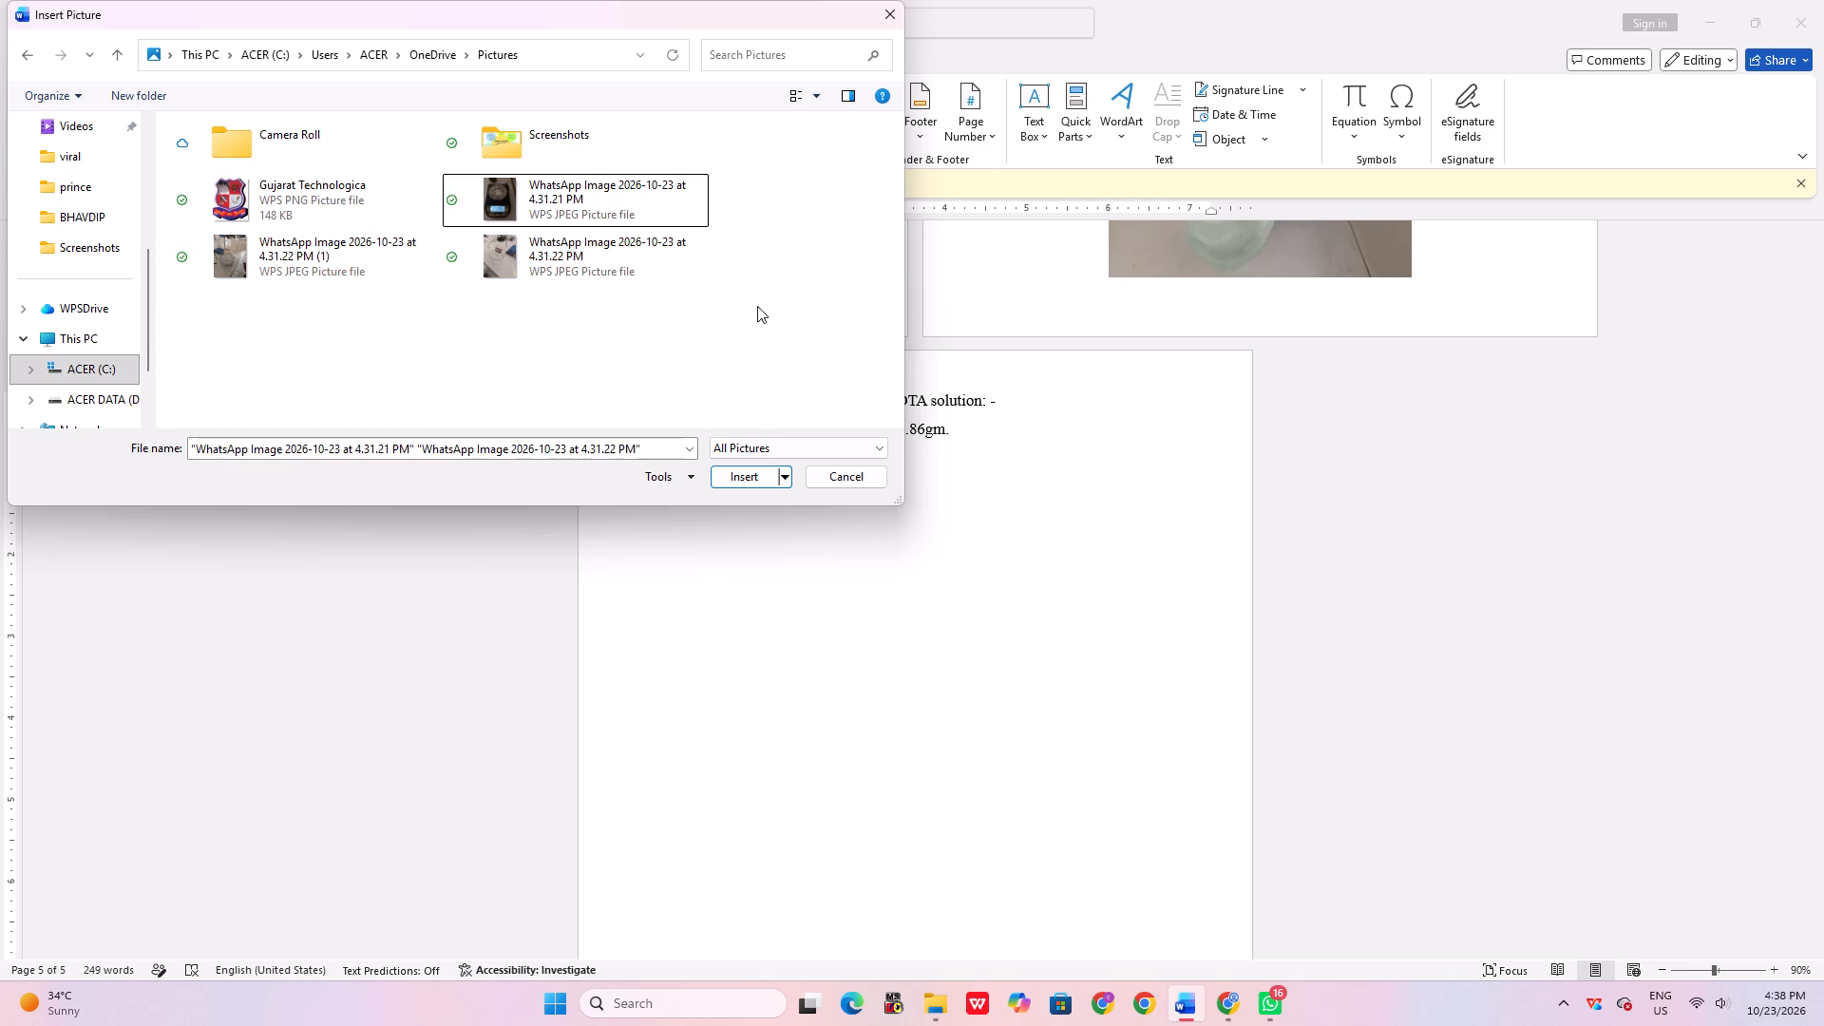
Insert the picture "WhatsApp Image 2026-10-23 at 4.31.21 PM" below the "Molarity- 0.01M" line.
{"action": "left_click", "coordinate": [503, 204]}
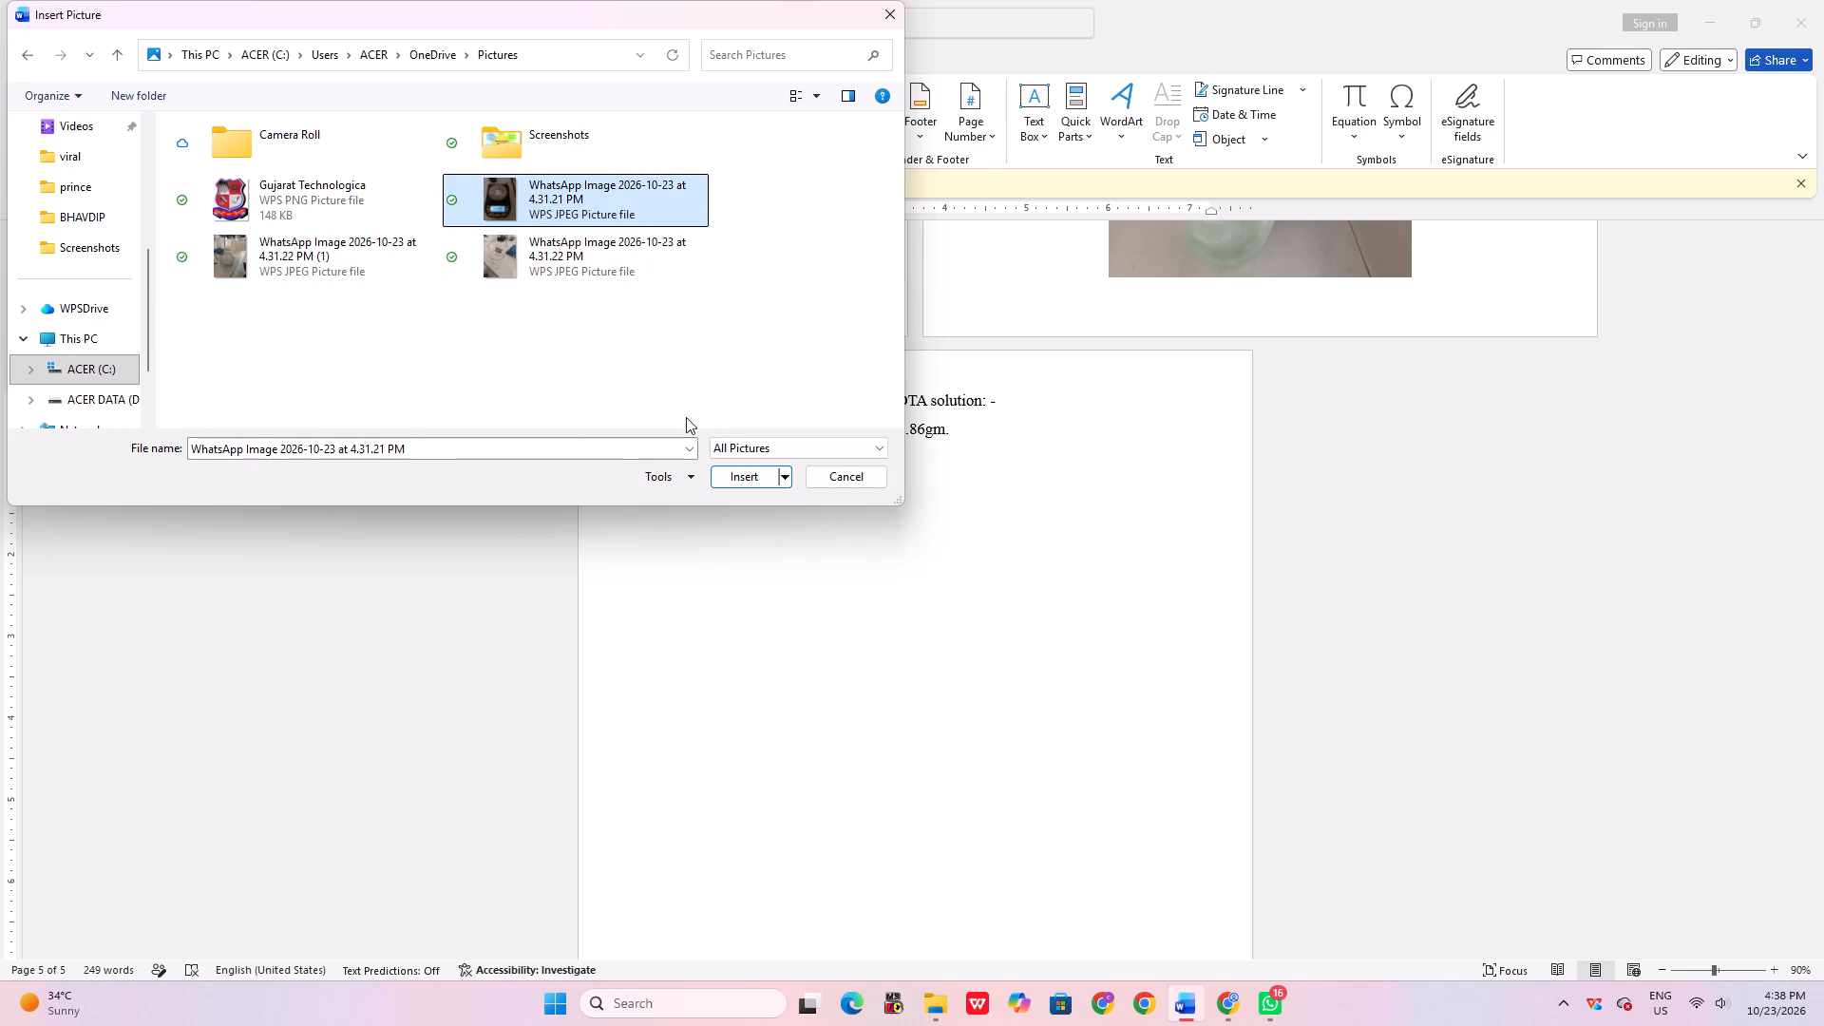
{"action": "left_click", "coordinate": [753, 475]}
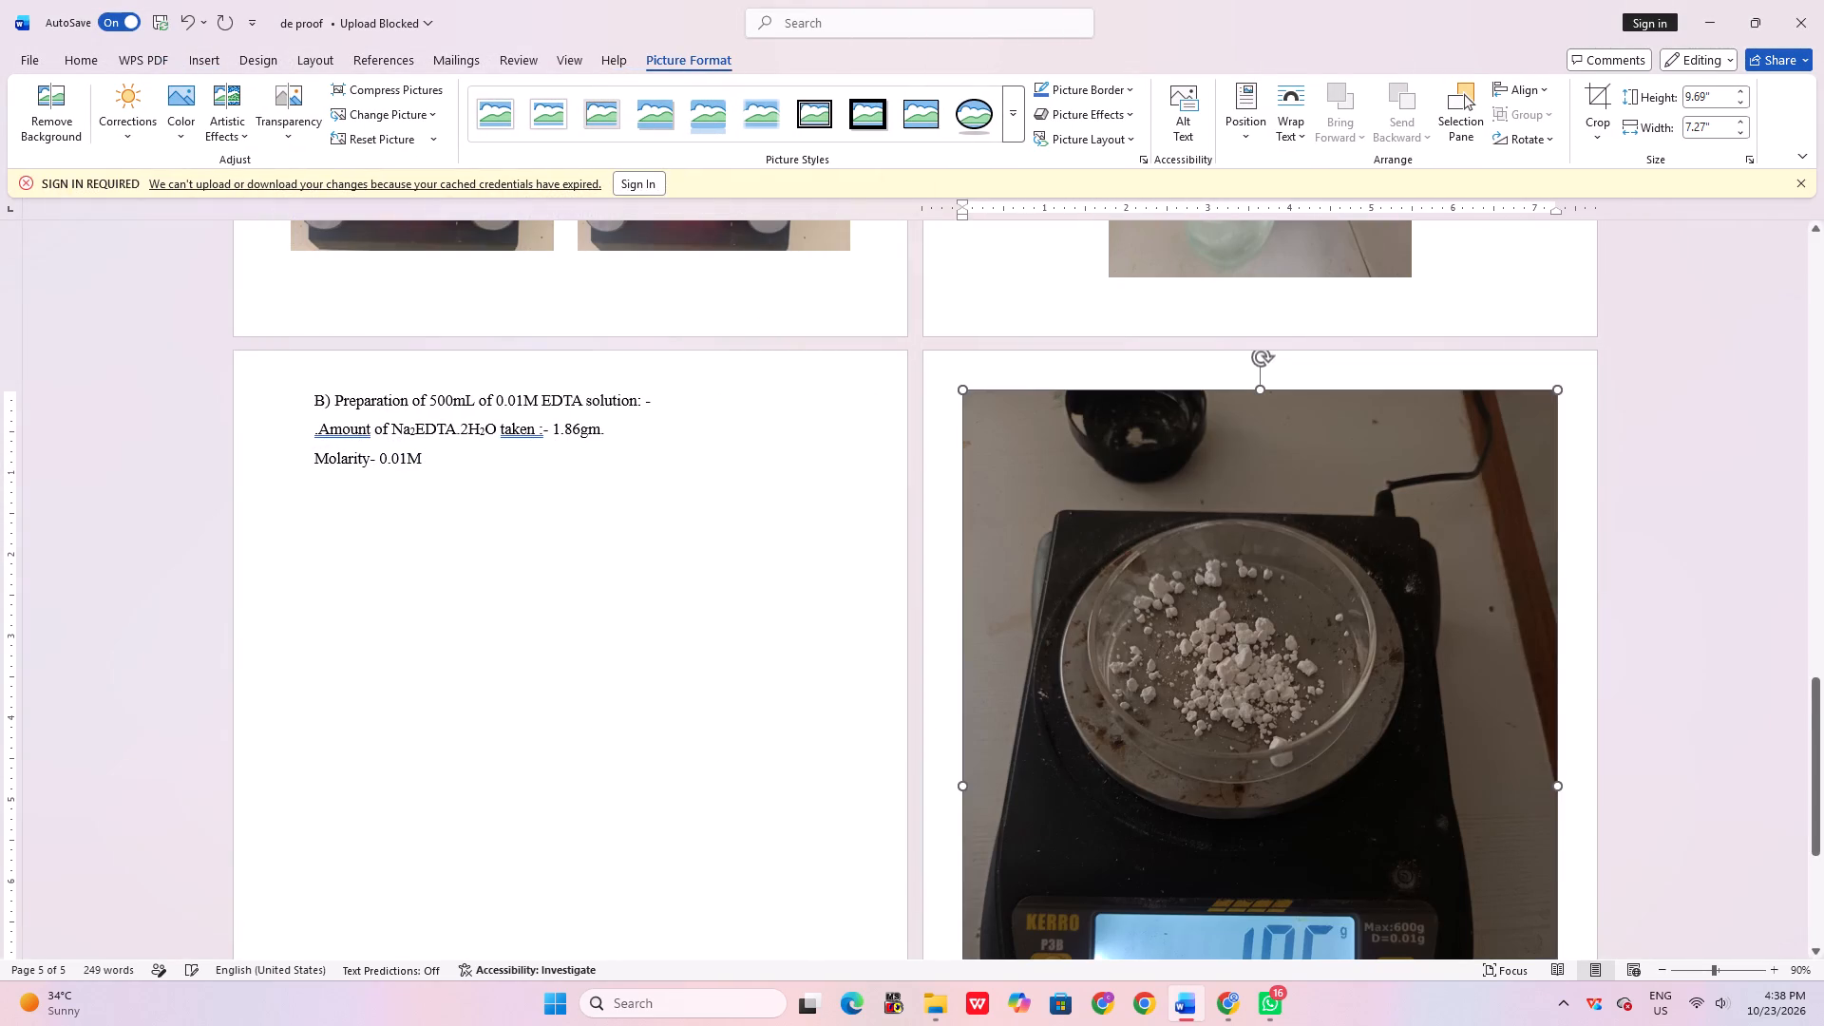
Reduce the inserted balance photo's height to about 5 inches so it fits below the "Molarity- 0.01M" line, keeping its width.
{"action": "scroll", "coordinate": [1035, 565], "scroll_direction": "down", "scroll_amount": 10}
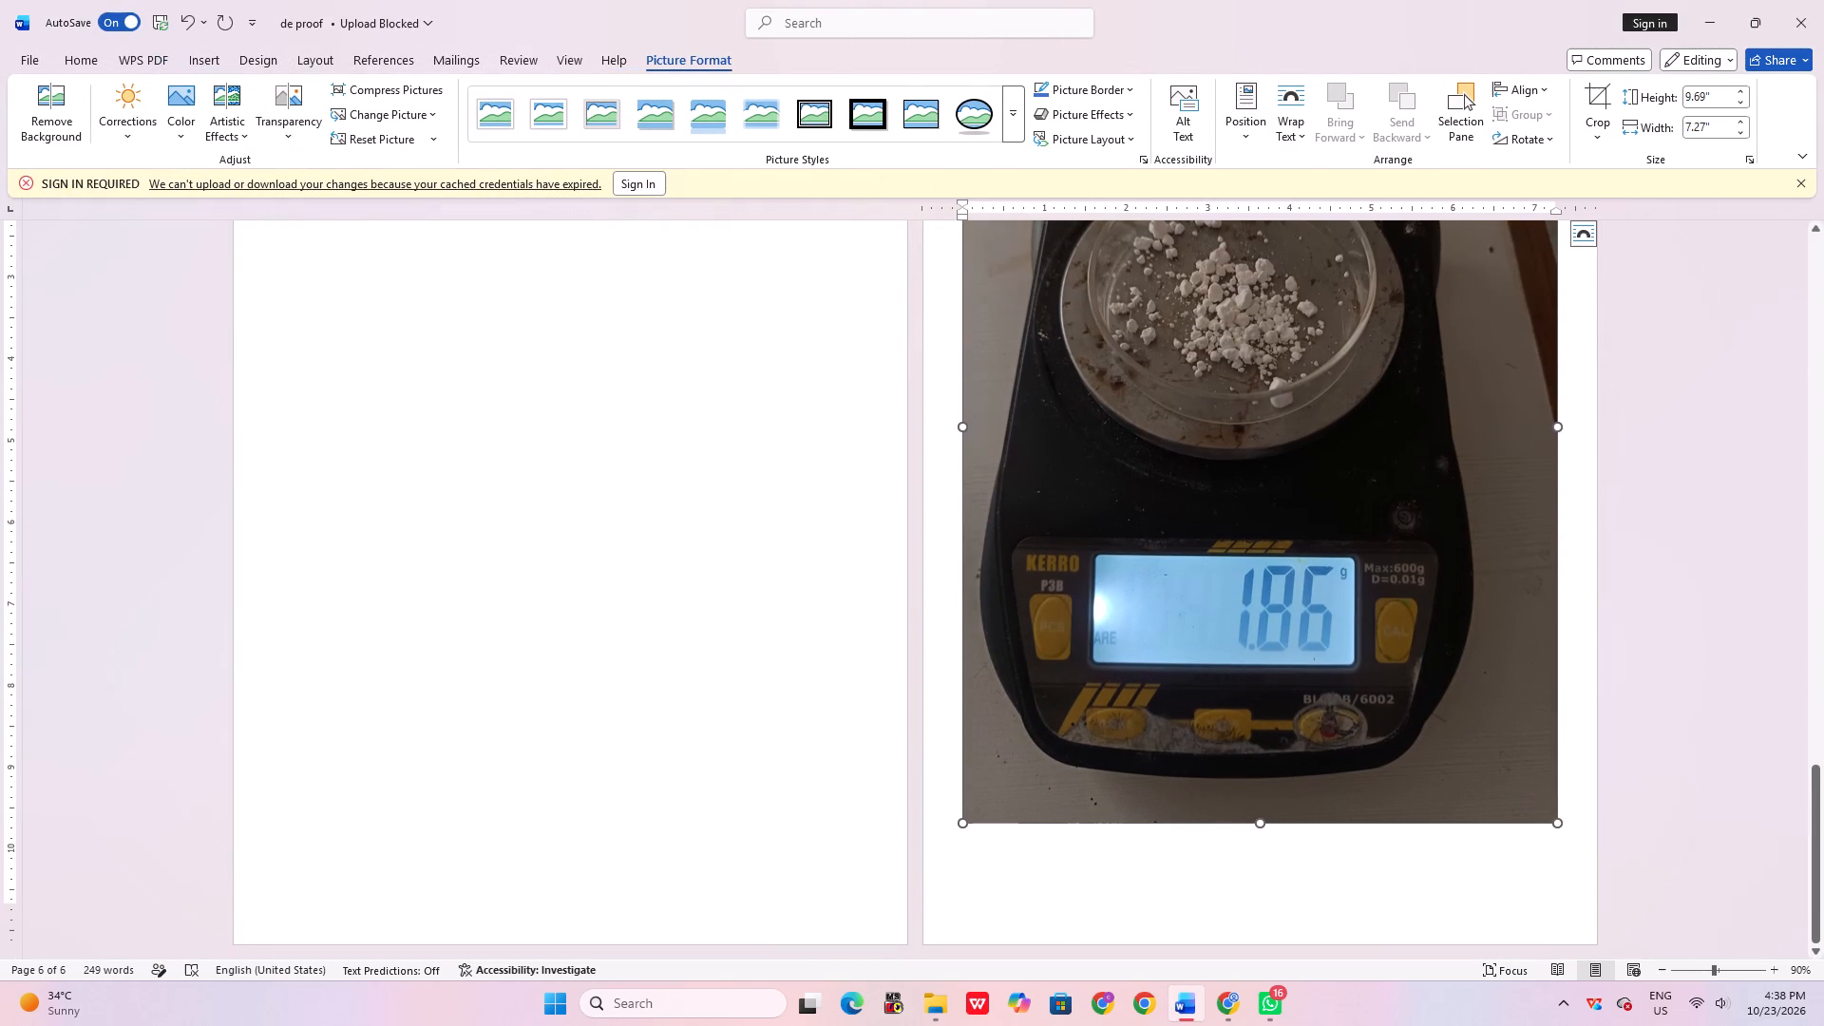
{"action": "left_click_drag", "start_coordinate": [1257, 824], "coordinate": [1216, 538]}
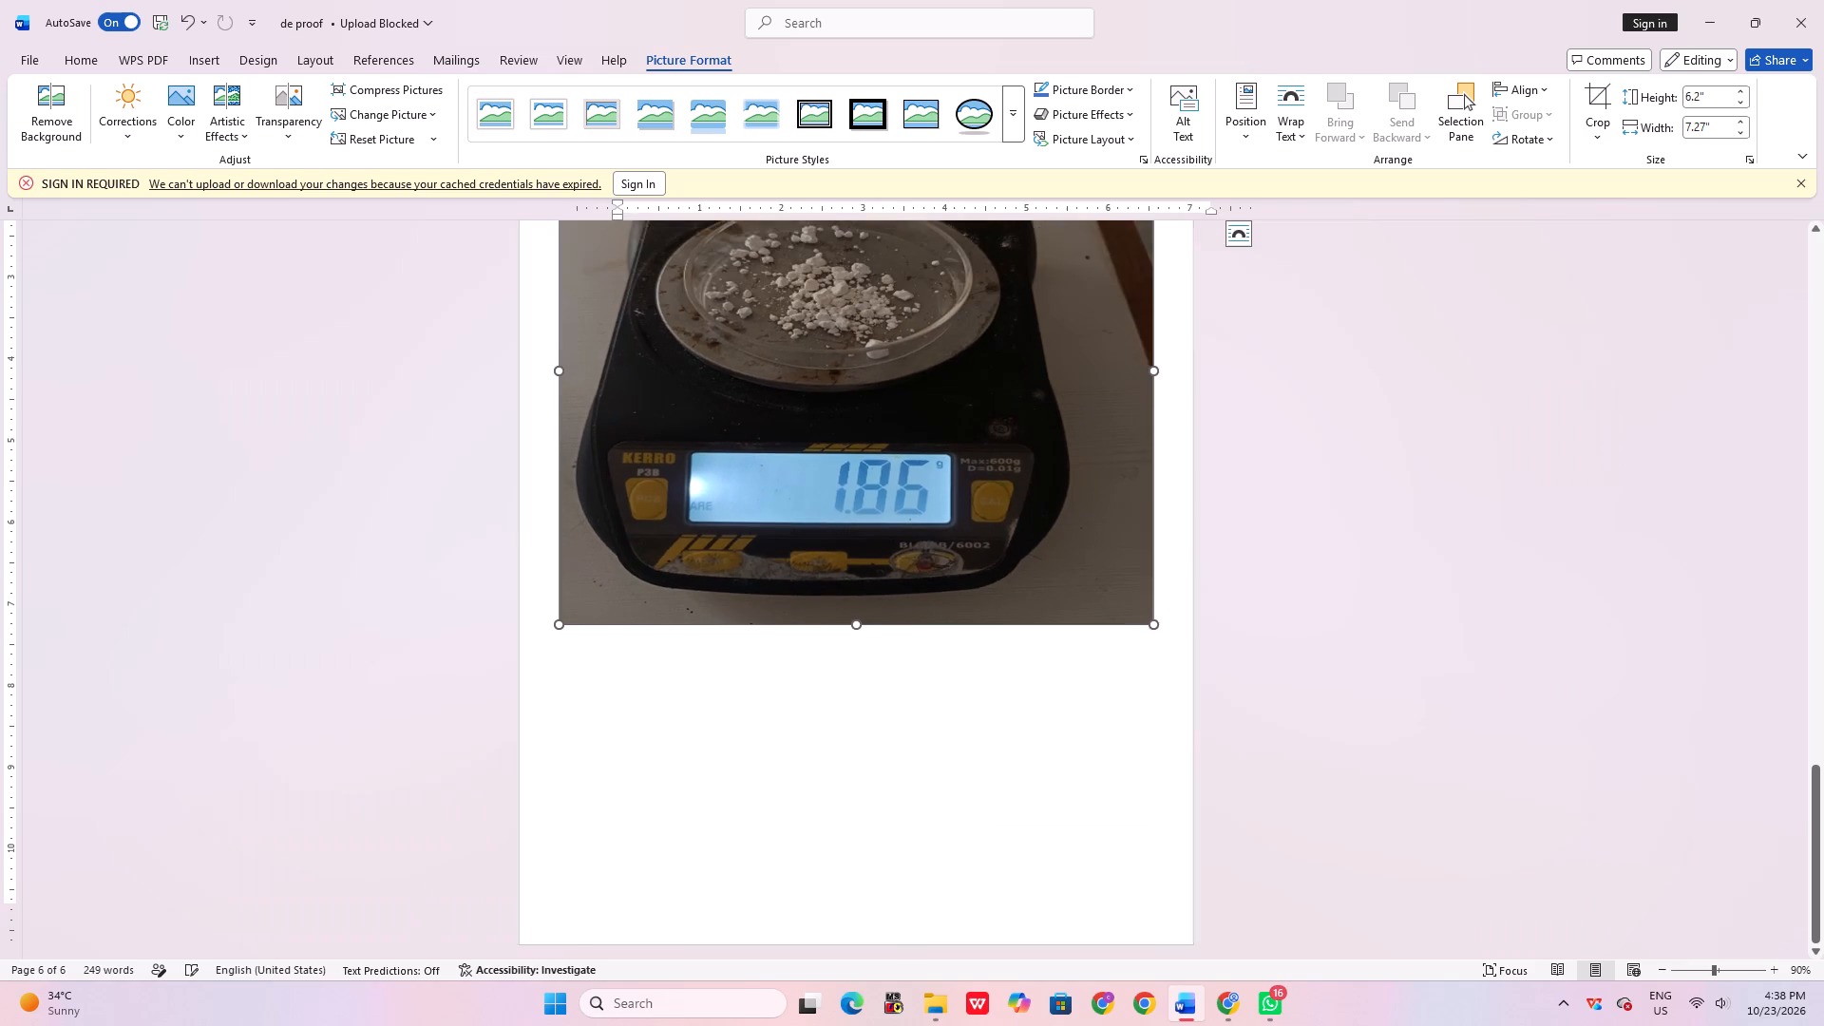
{"action": "left_click_drag", "start_coordinate": [920, 629], "coordinate": [926, 548]}
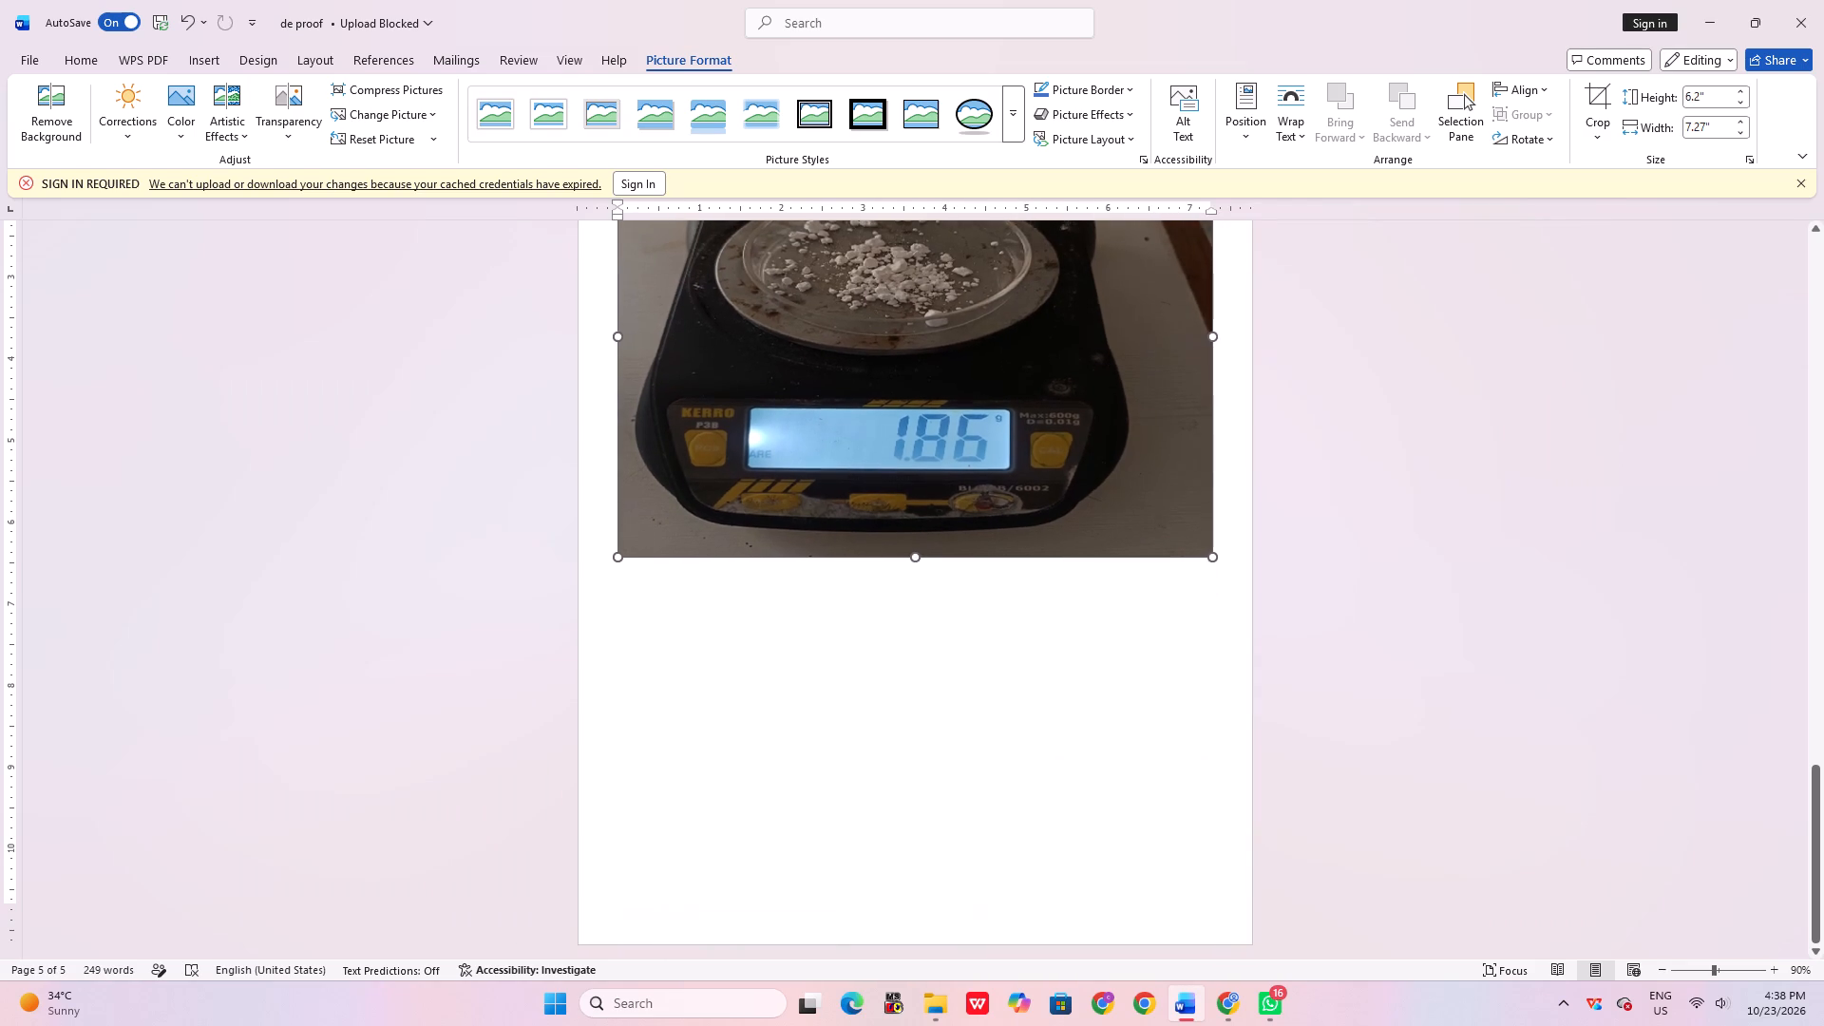
{"action": "left_click_drag", "start_coordinate": [926, 548], "coordinate": [930, 525]}
{"action": "scroll", "coordinate": [927, 529], "scroll_direction": "up", "scroll_amount": 6}
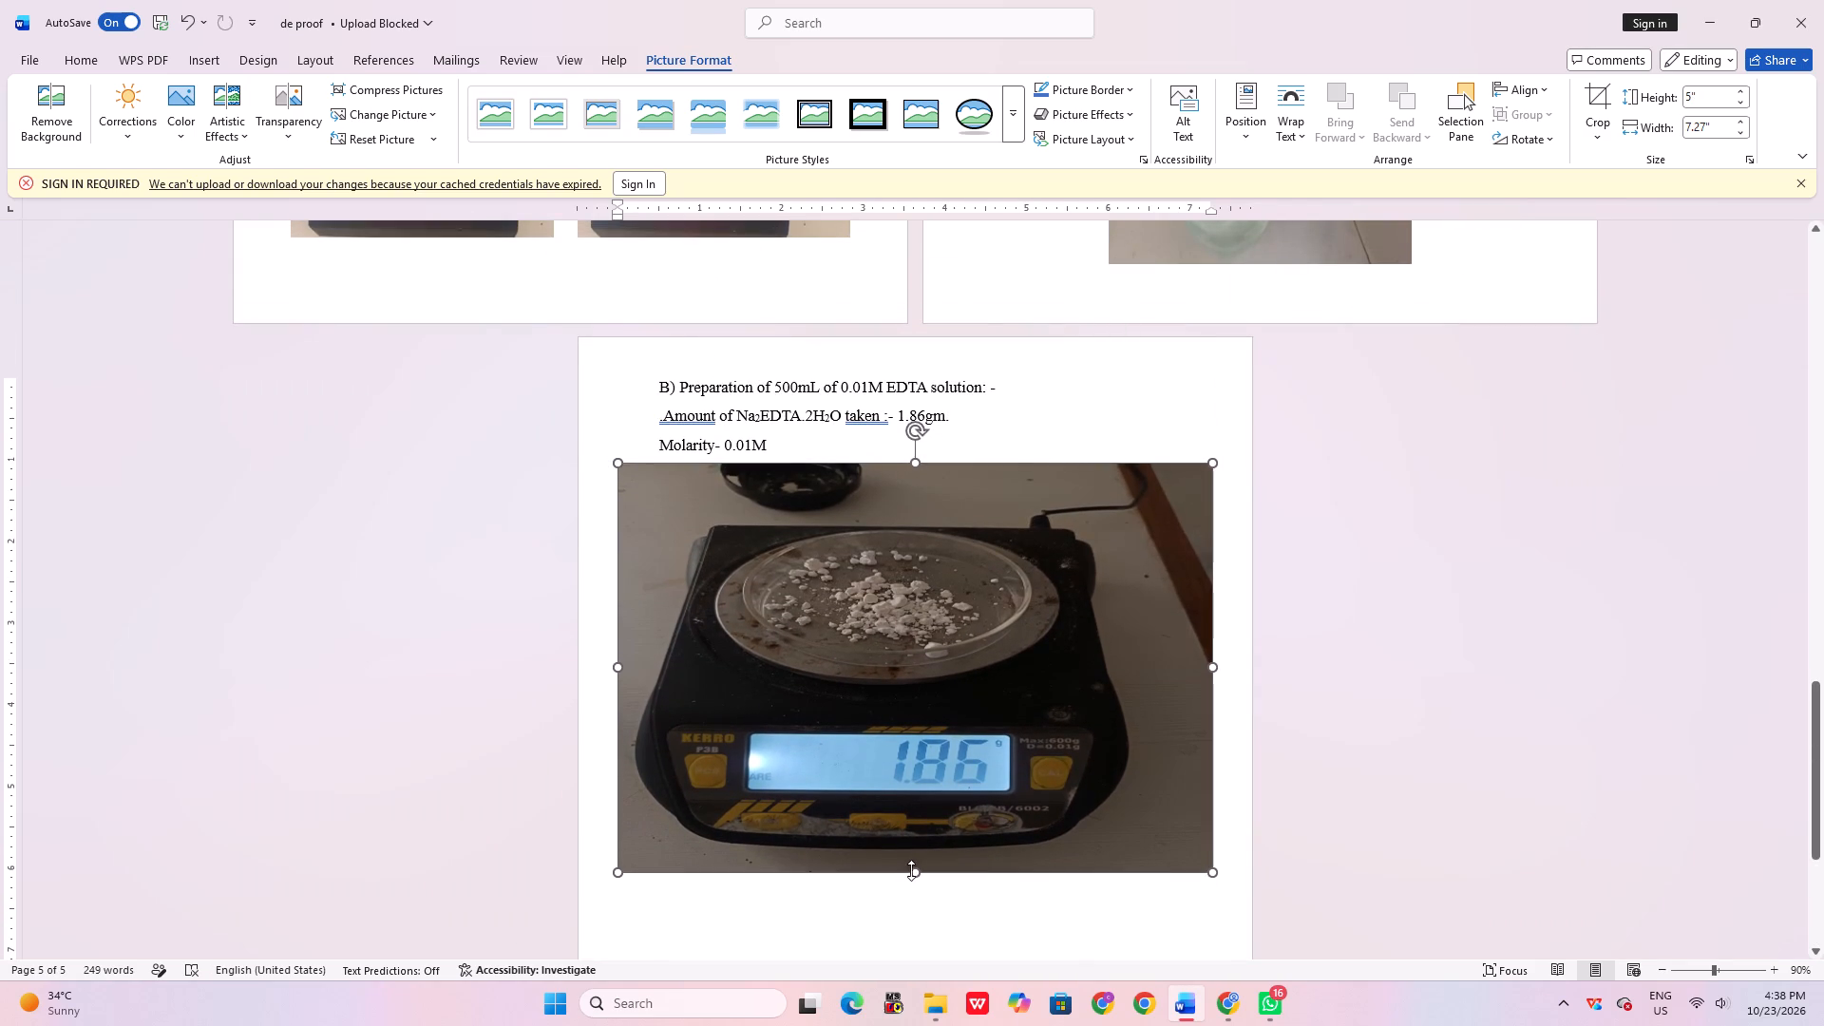
{"action": "left_click_drag", "start_coordinate": [920, 880], "coordinate": [885, 811]}
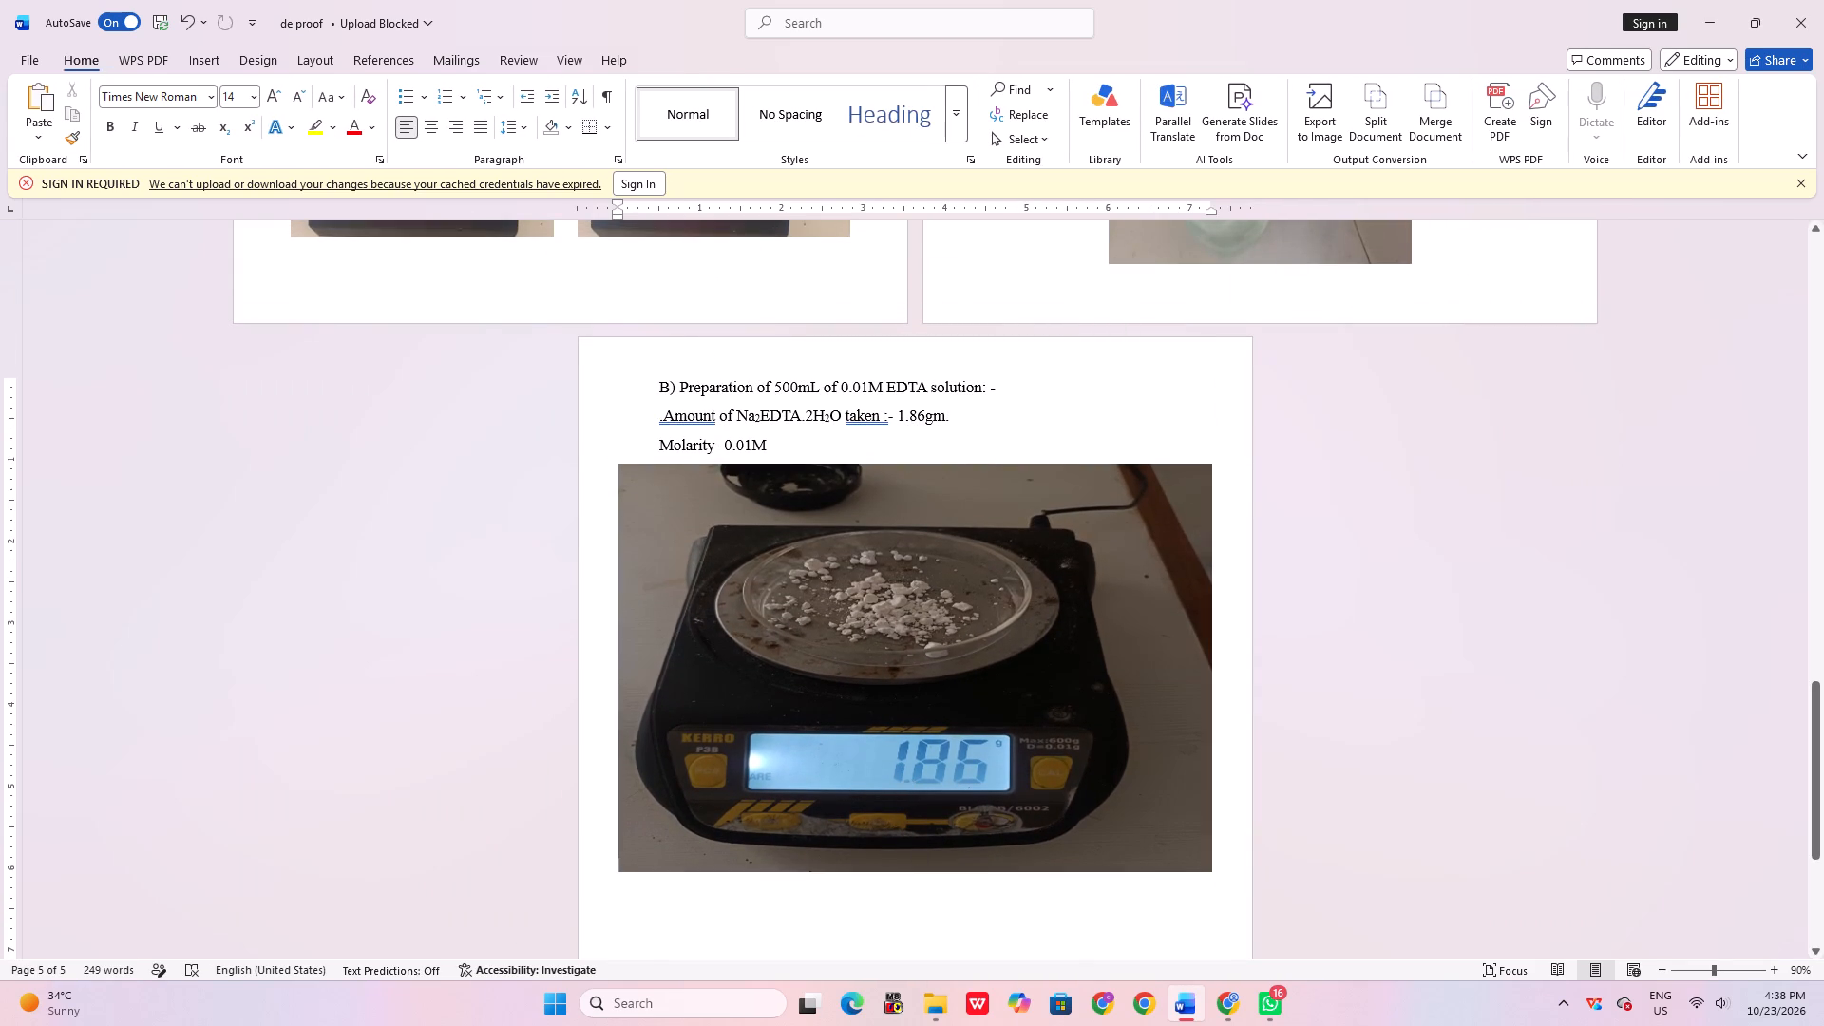
Resize the balance picture below the "Molarity- 0.01M" line to about 3.3 inches wide and 3.8 inches high.
{"action": "left_click", "coordinate": [905, 854]}
{"action": "left_click_drag", "start_coordinate": [918, 873], "coordinate": [914, 807]}
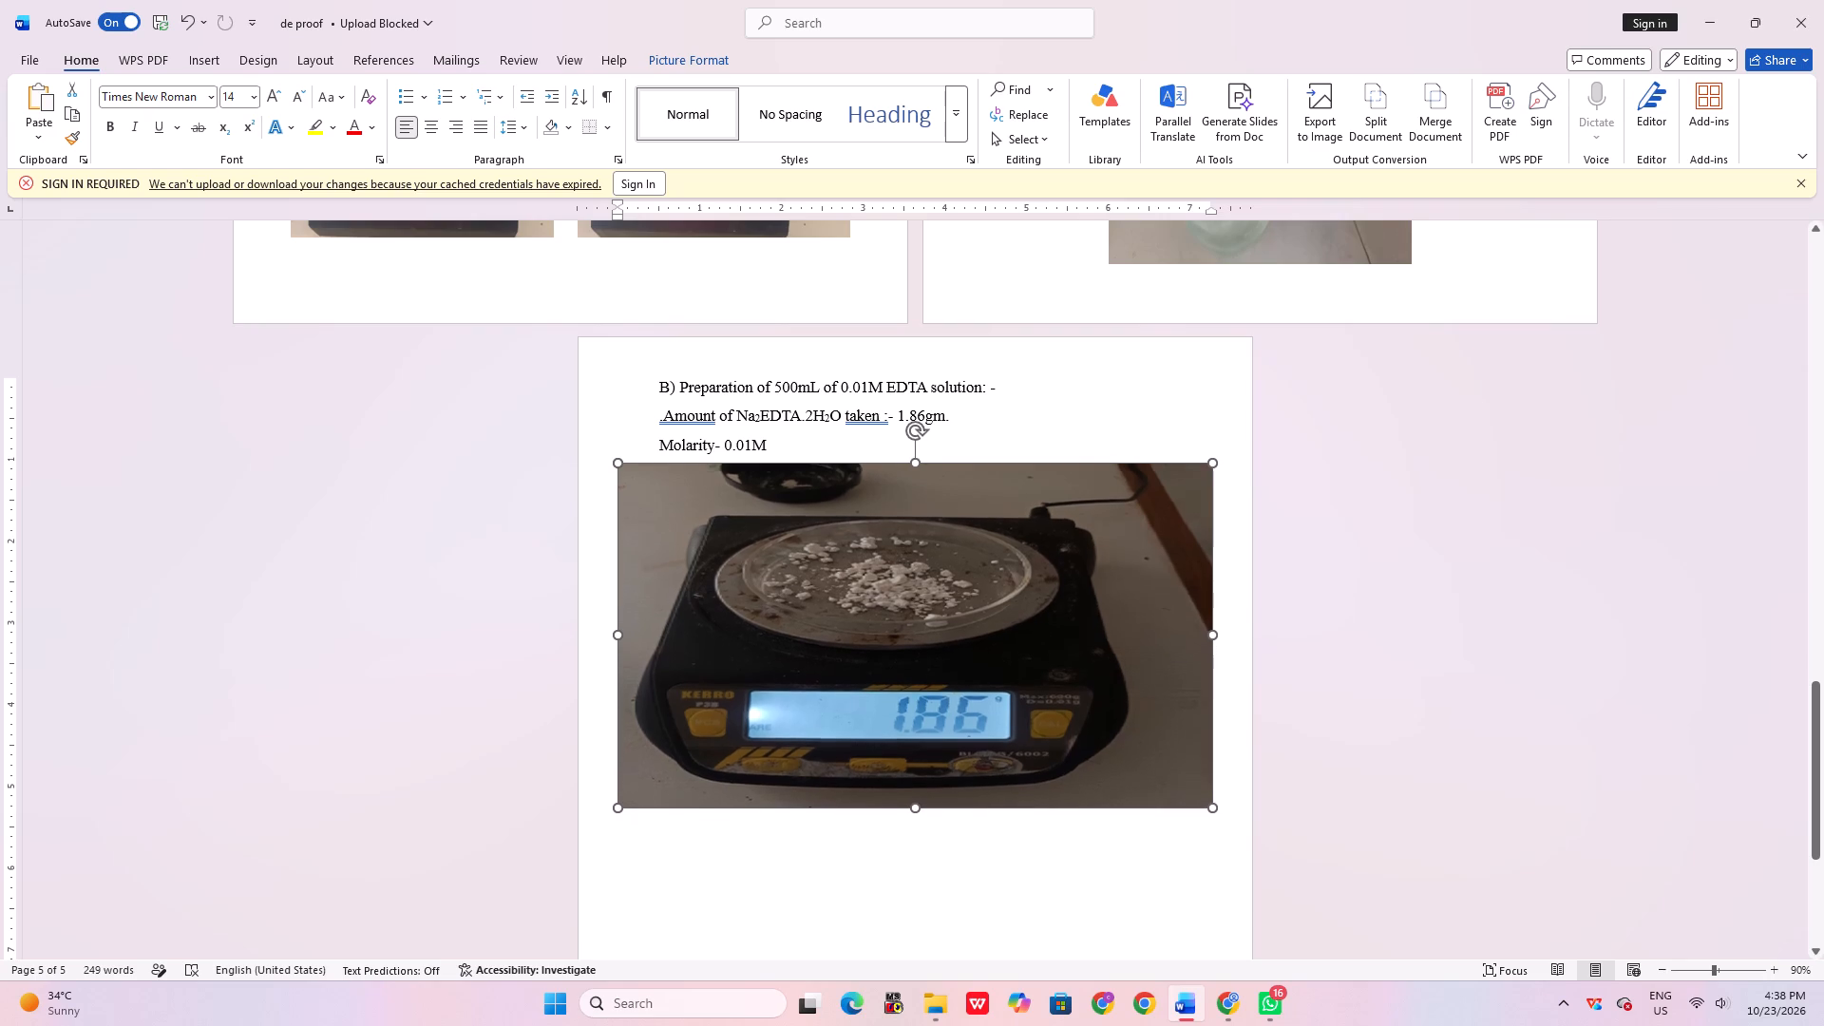
{"action": "left_click_drag", "start_coordinate": [914, 807], "coordinate": [920, 774]}
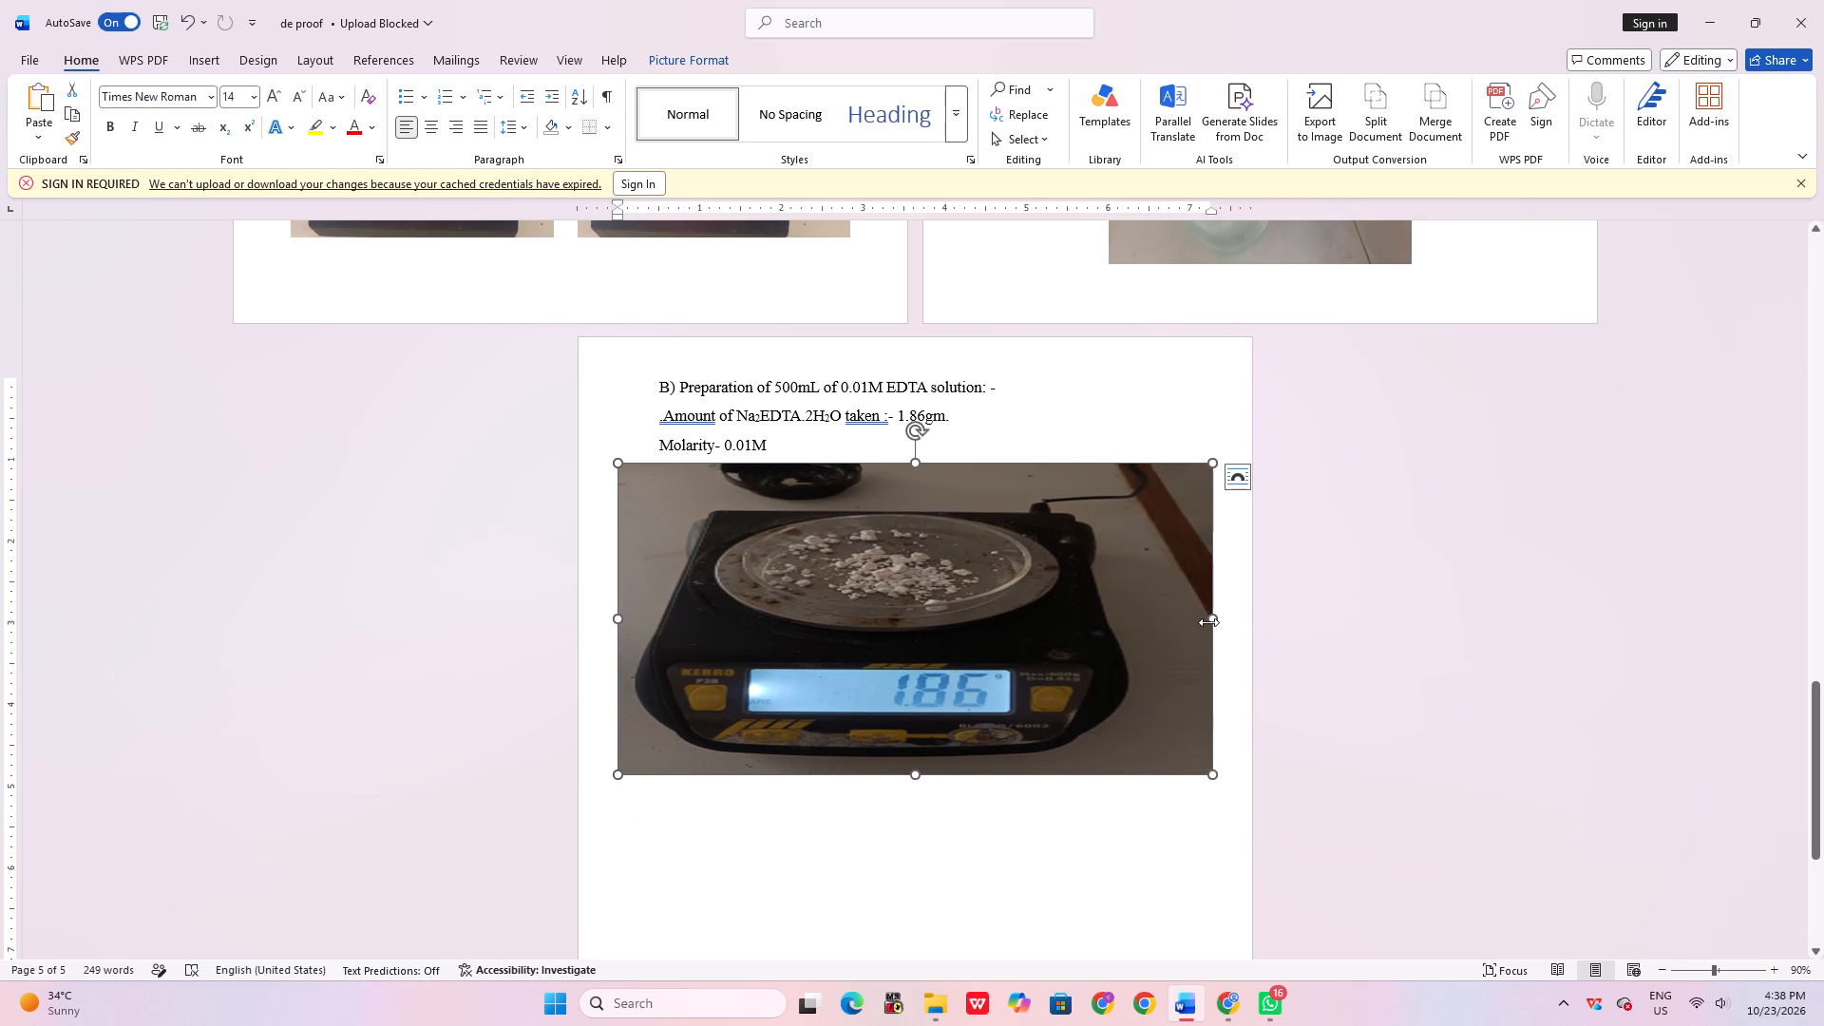
{"action": "left_click_drag", "start_coordinate": [1208, 622], "coordinate": [941, 638]}
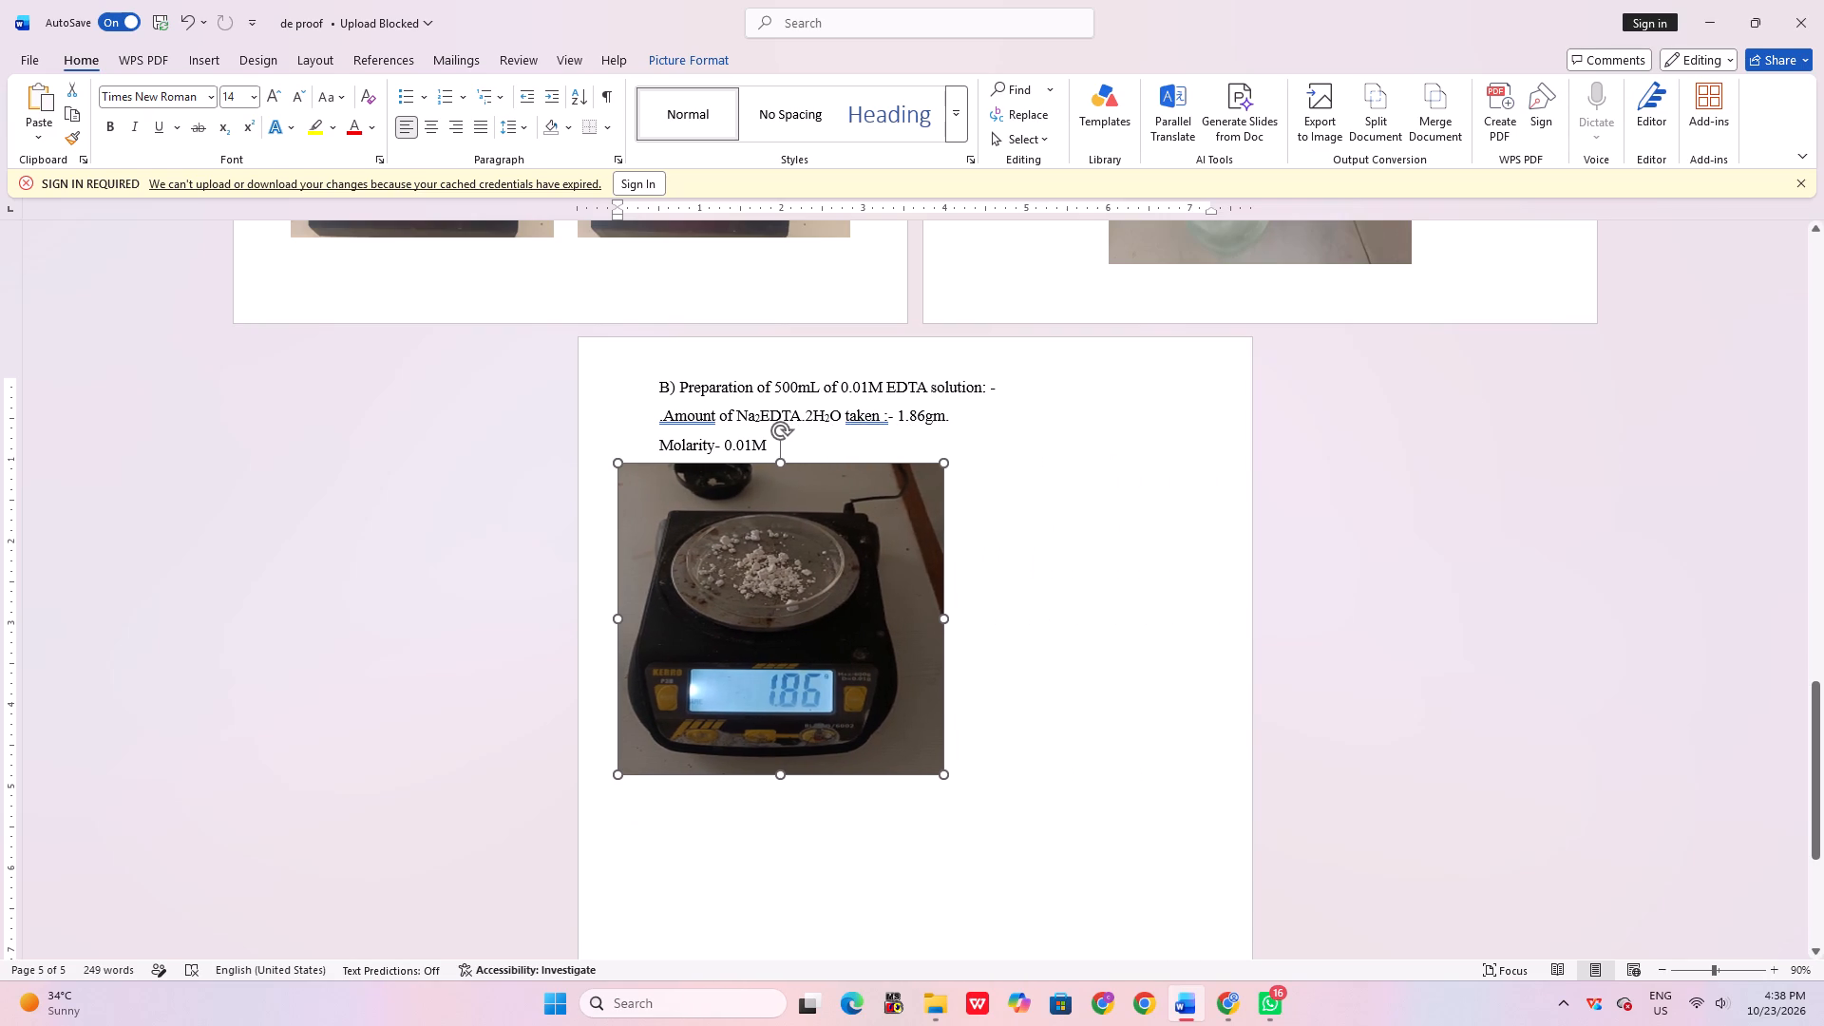
{"action": "left_click_drag", "start_coordinate": [941, 638], "coordinate": [889, 641]}
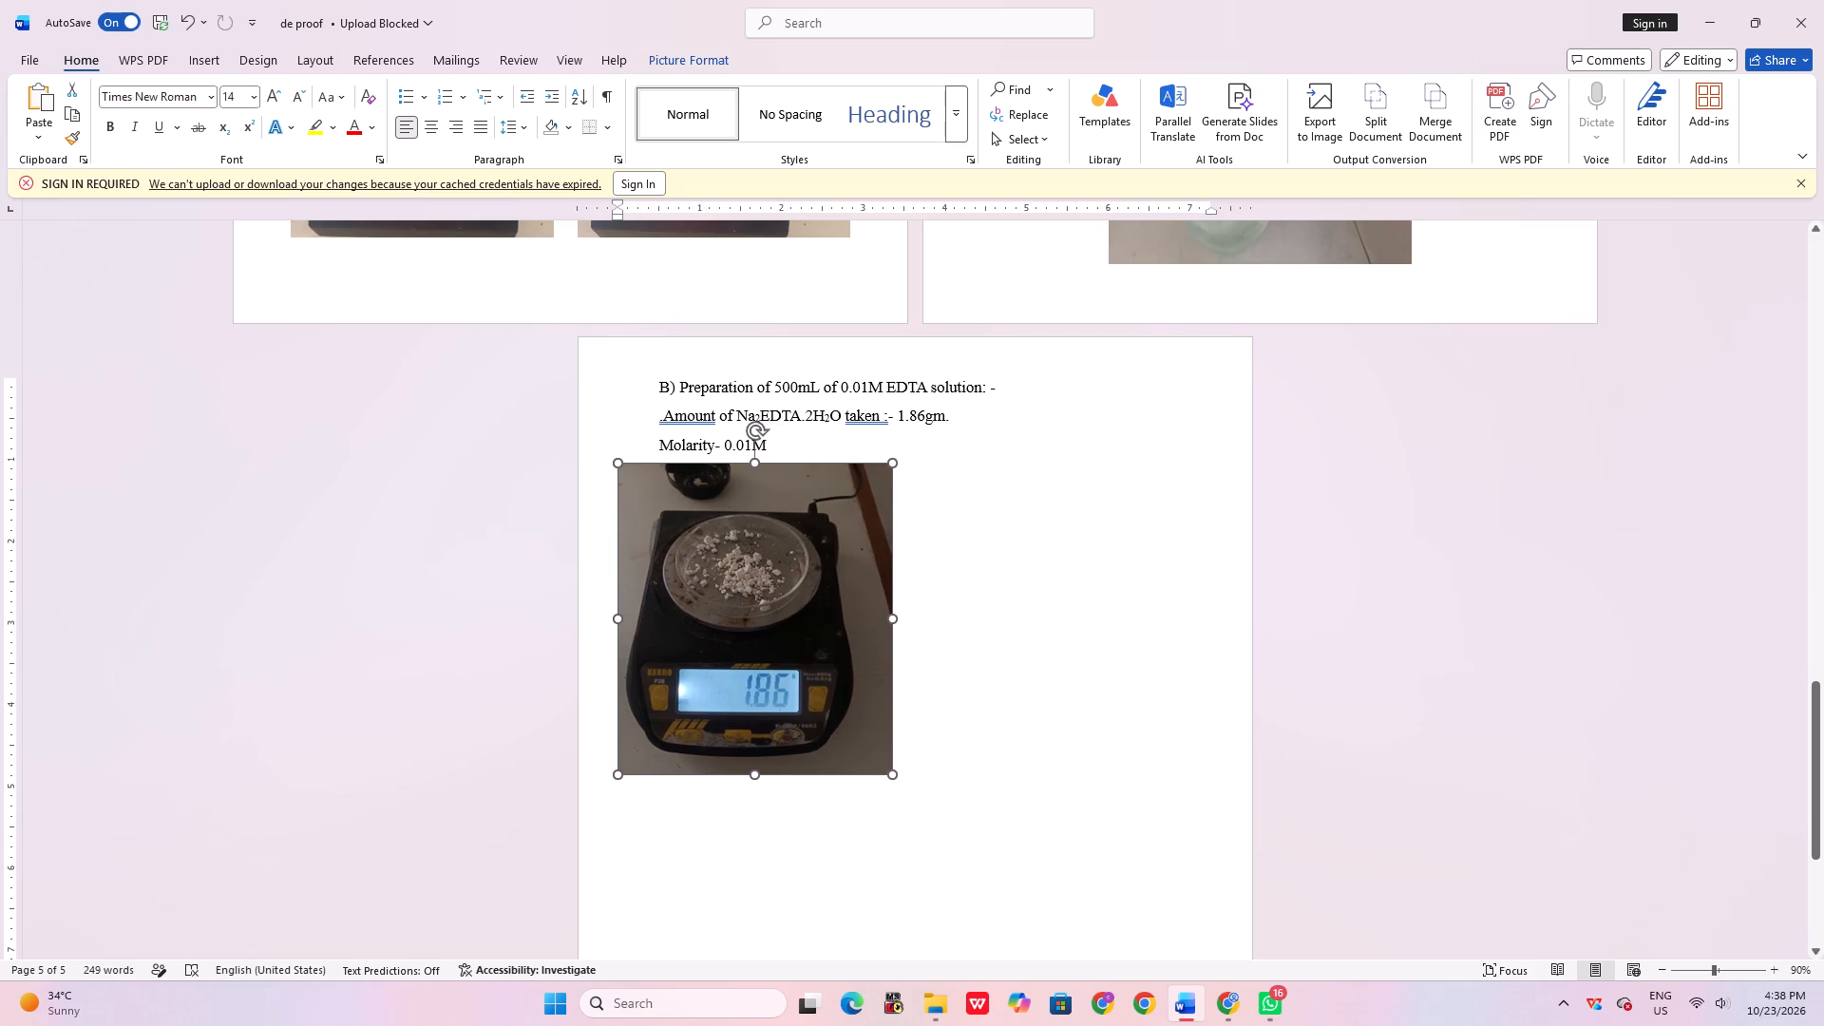
{"action": "left_click_drag", "start_coordinate": [889, 641], "coordinate": [886, 641]}
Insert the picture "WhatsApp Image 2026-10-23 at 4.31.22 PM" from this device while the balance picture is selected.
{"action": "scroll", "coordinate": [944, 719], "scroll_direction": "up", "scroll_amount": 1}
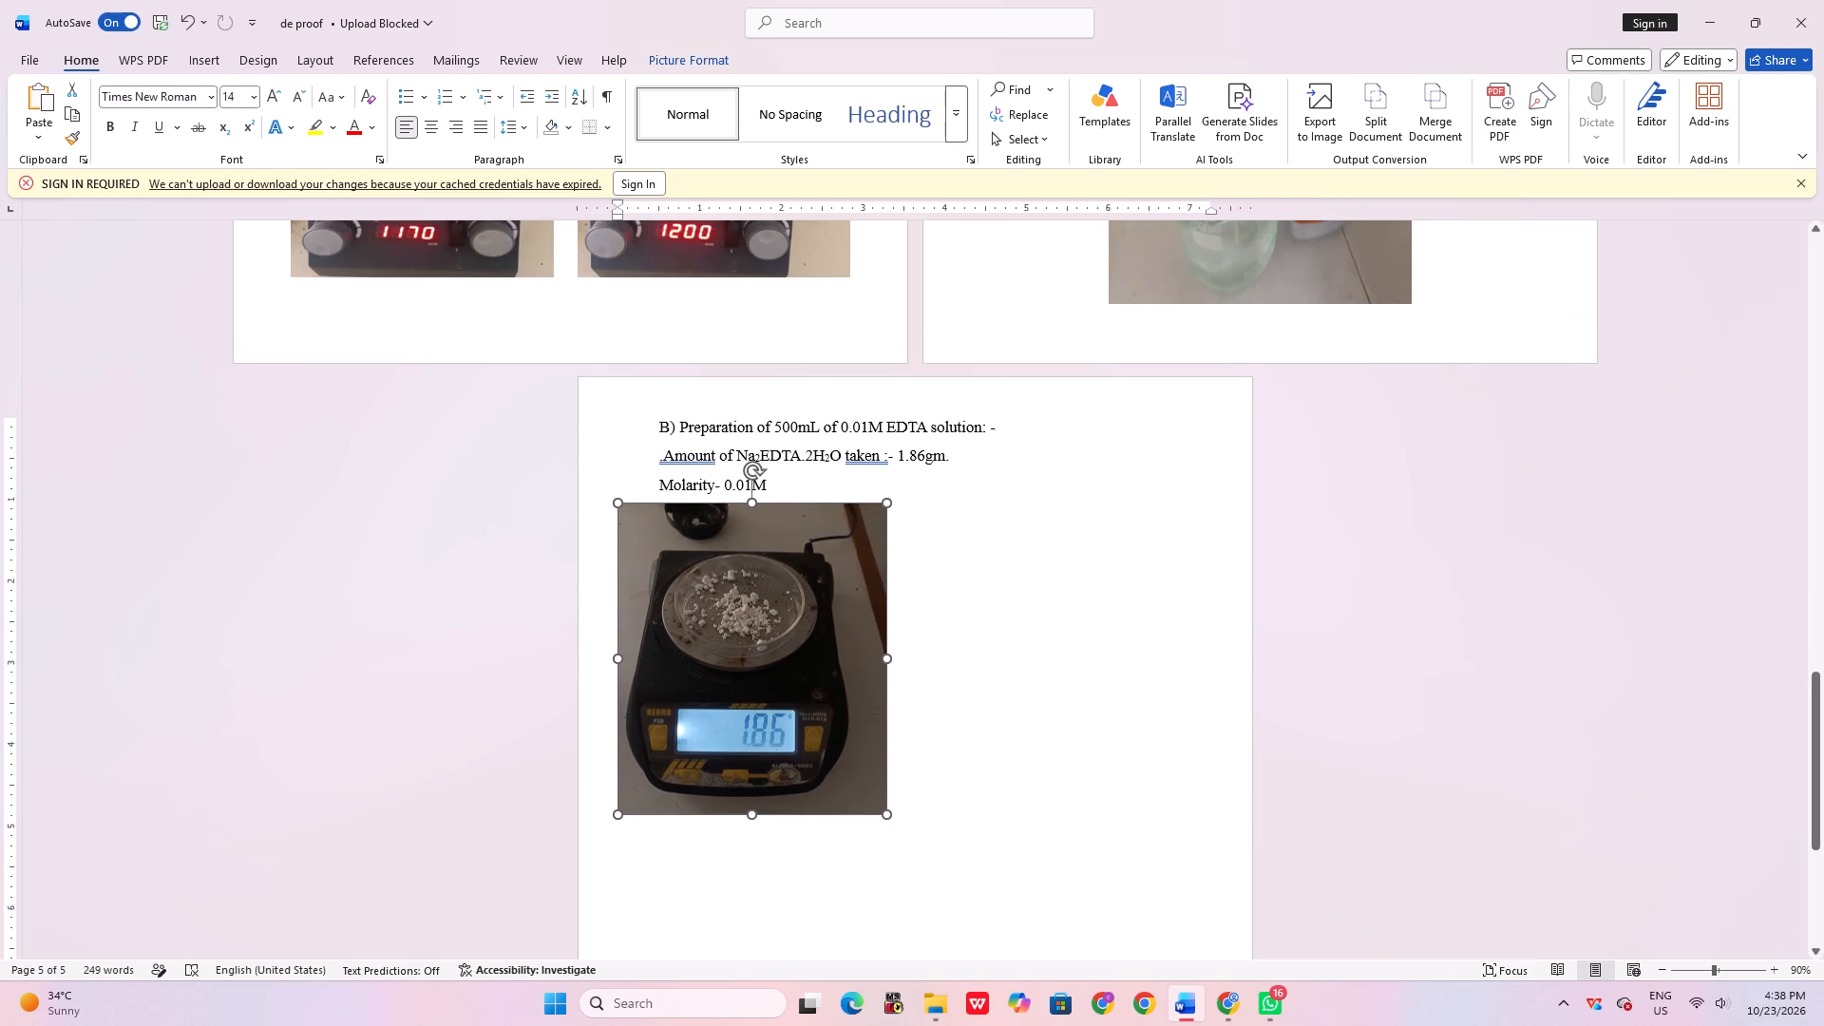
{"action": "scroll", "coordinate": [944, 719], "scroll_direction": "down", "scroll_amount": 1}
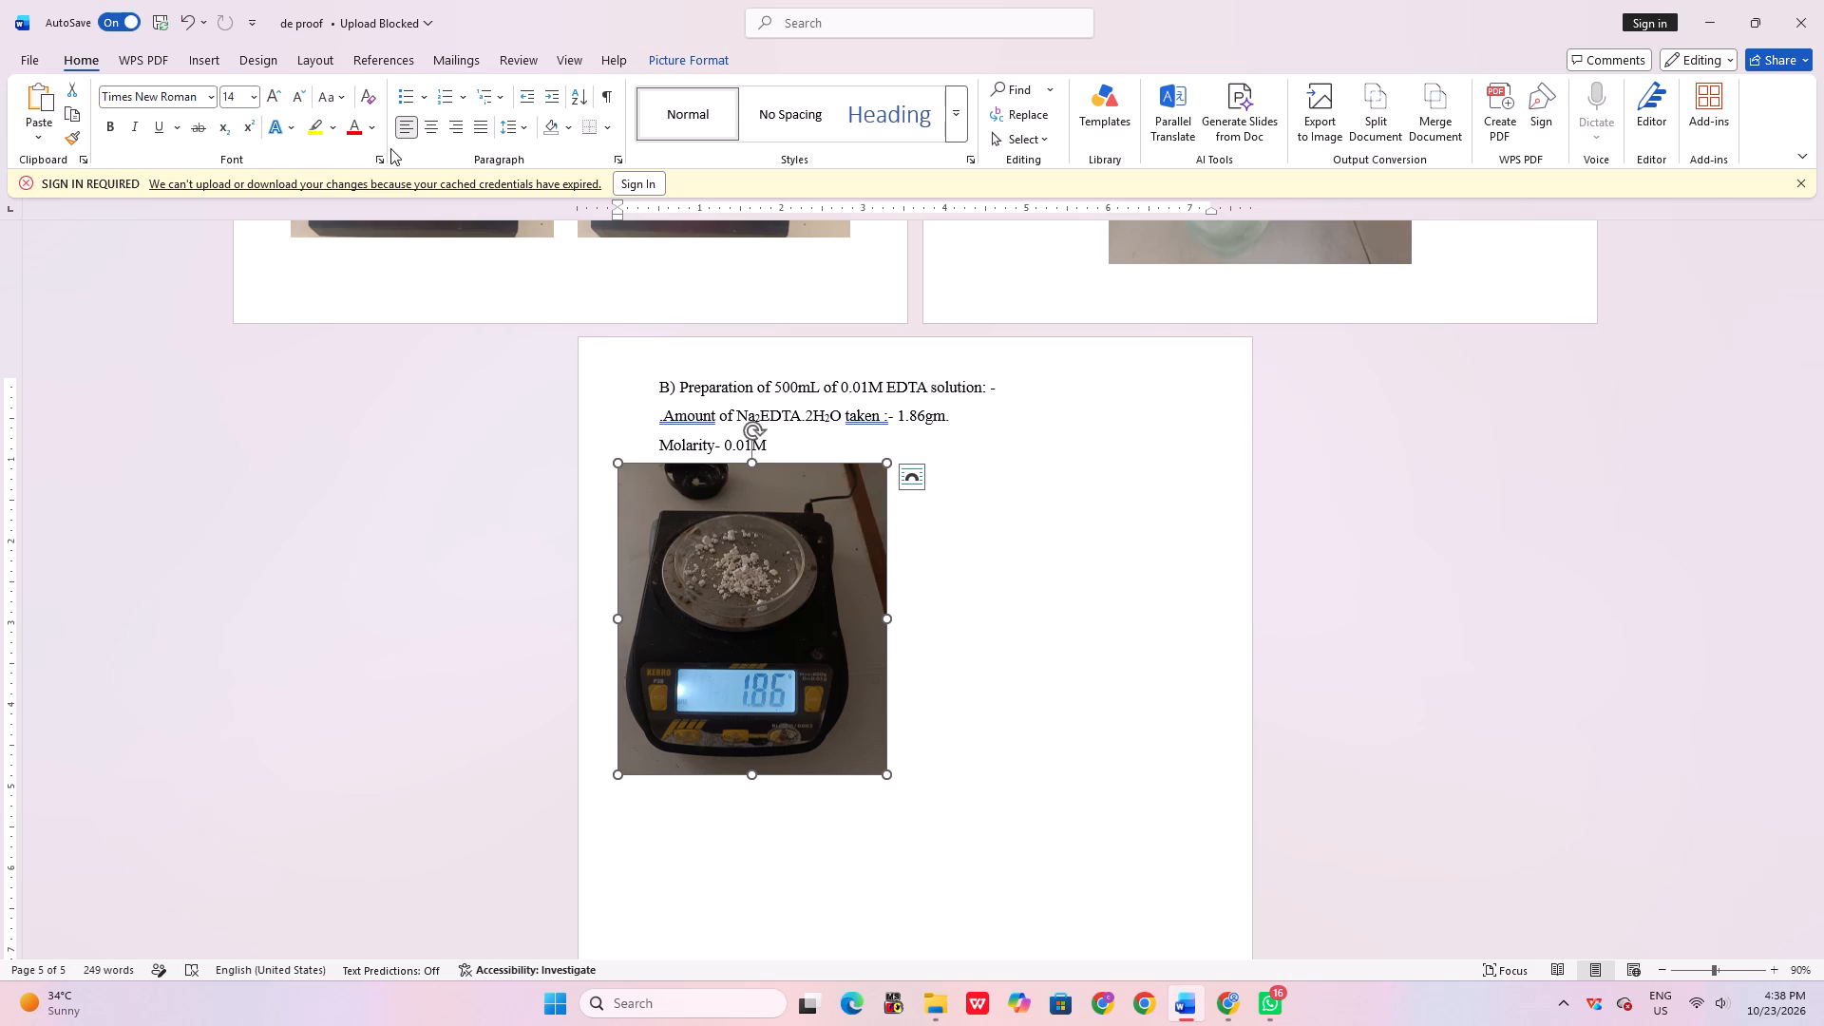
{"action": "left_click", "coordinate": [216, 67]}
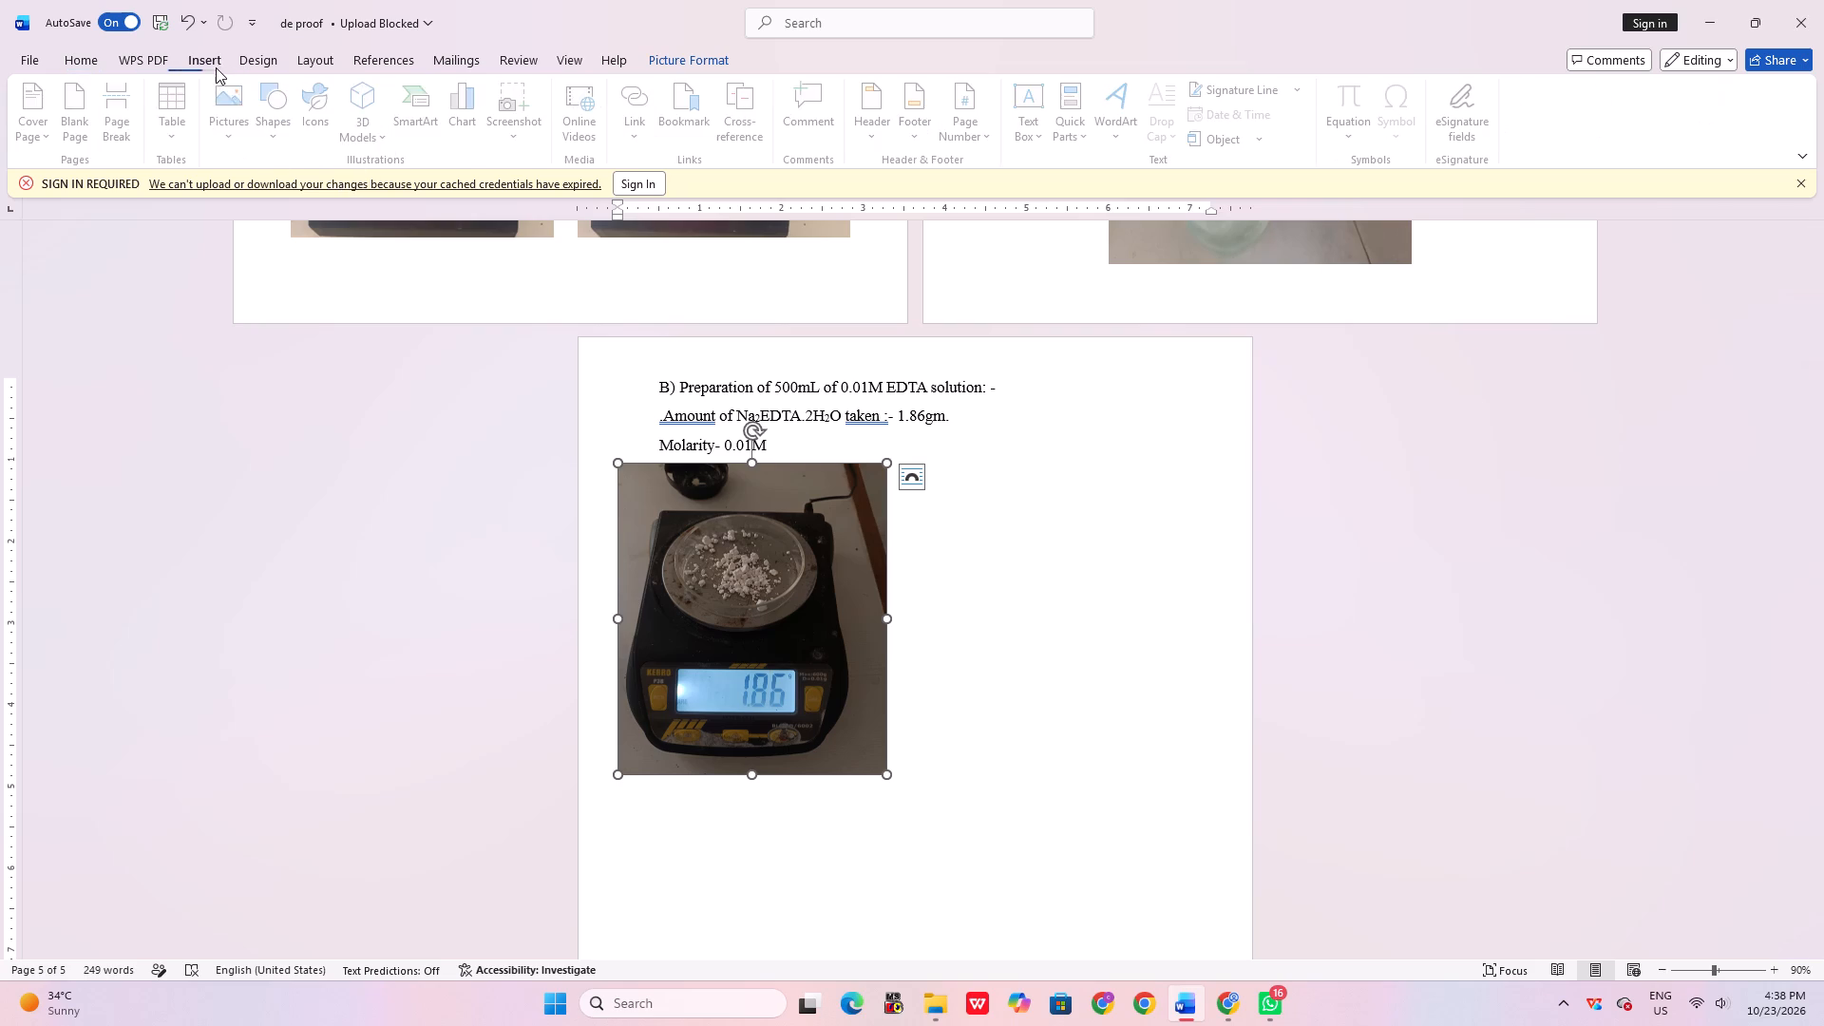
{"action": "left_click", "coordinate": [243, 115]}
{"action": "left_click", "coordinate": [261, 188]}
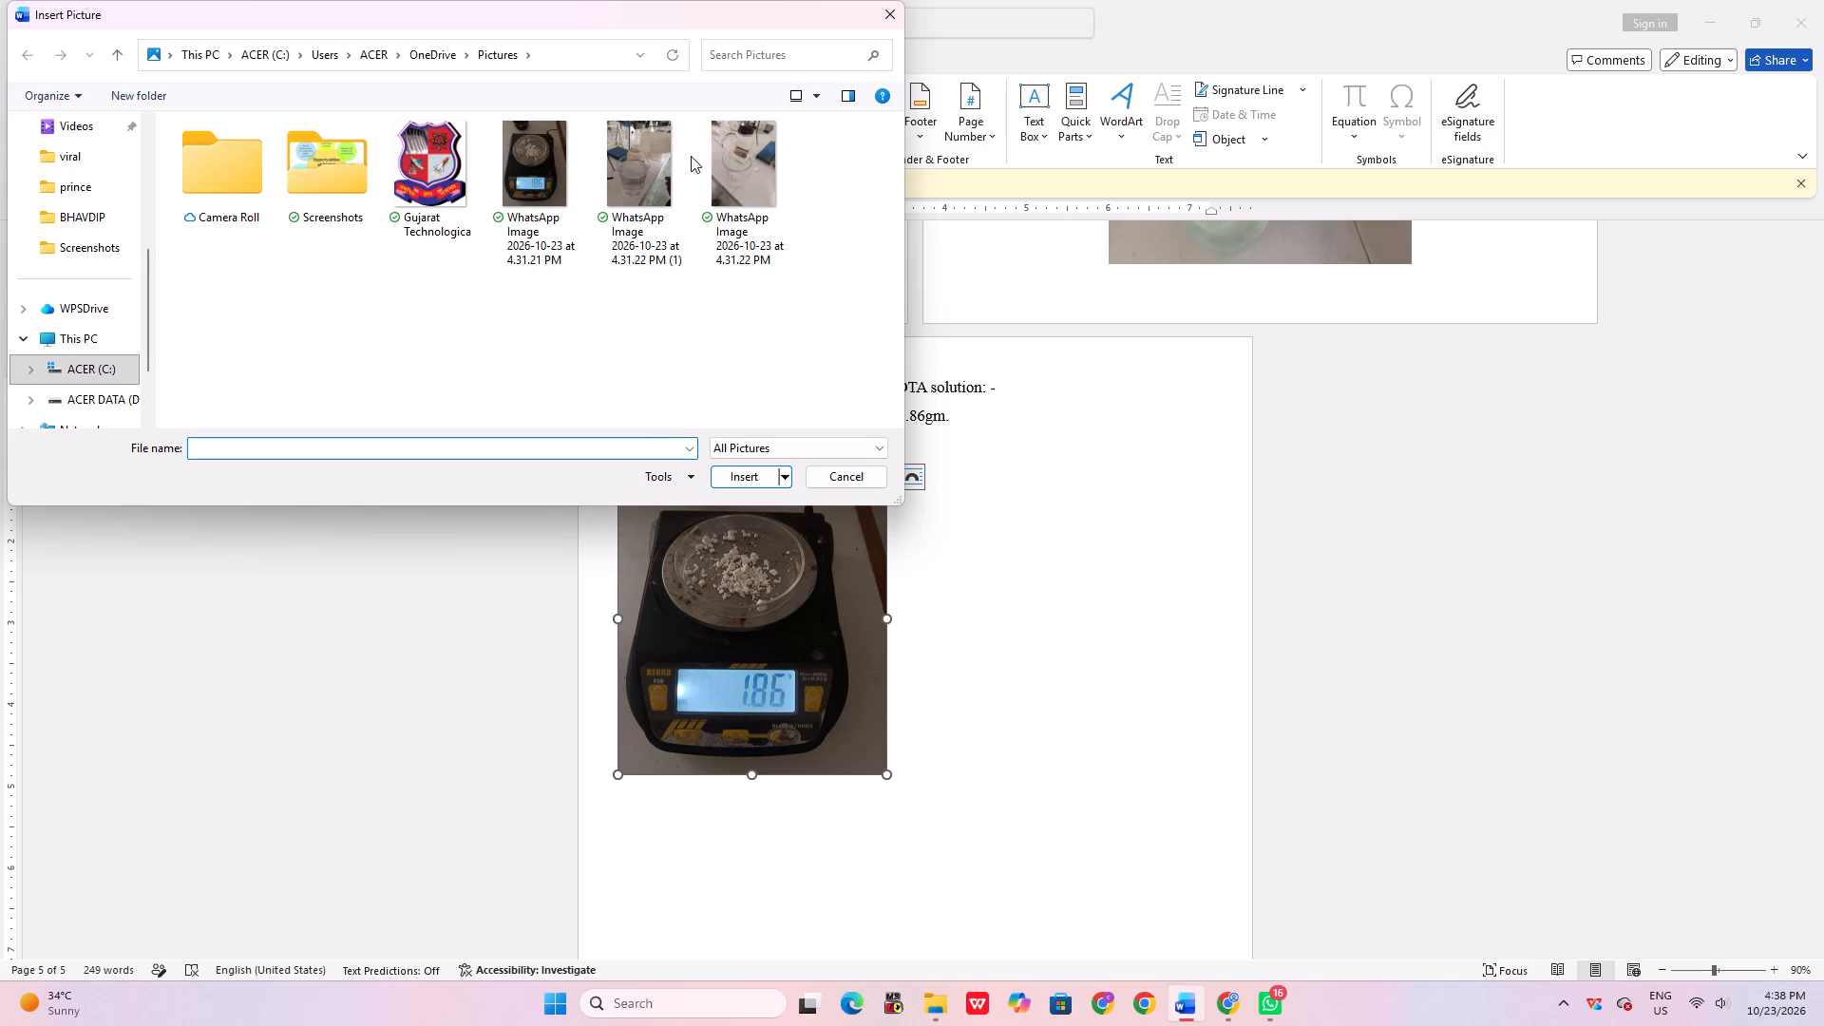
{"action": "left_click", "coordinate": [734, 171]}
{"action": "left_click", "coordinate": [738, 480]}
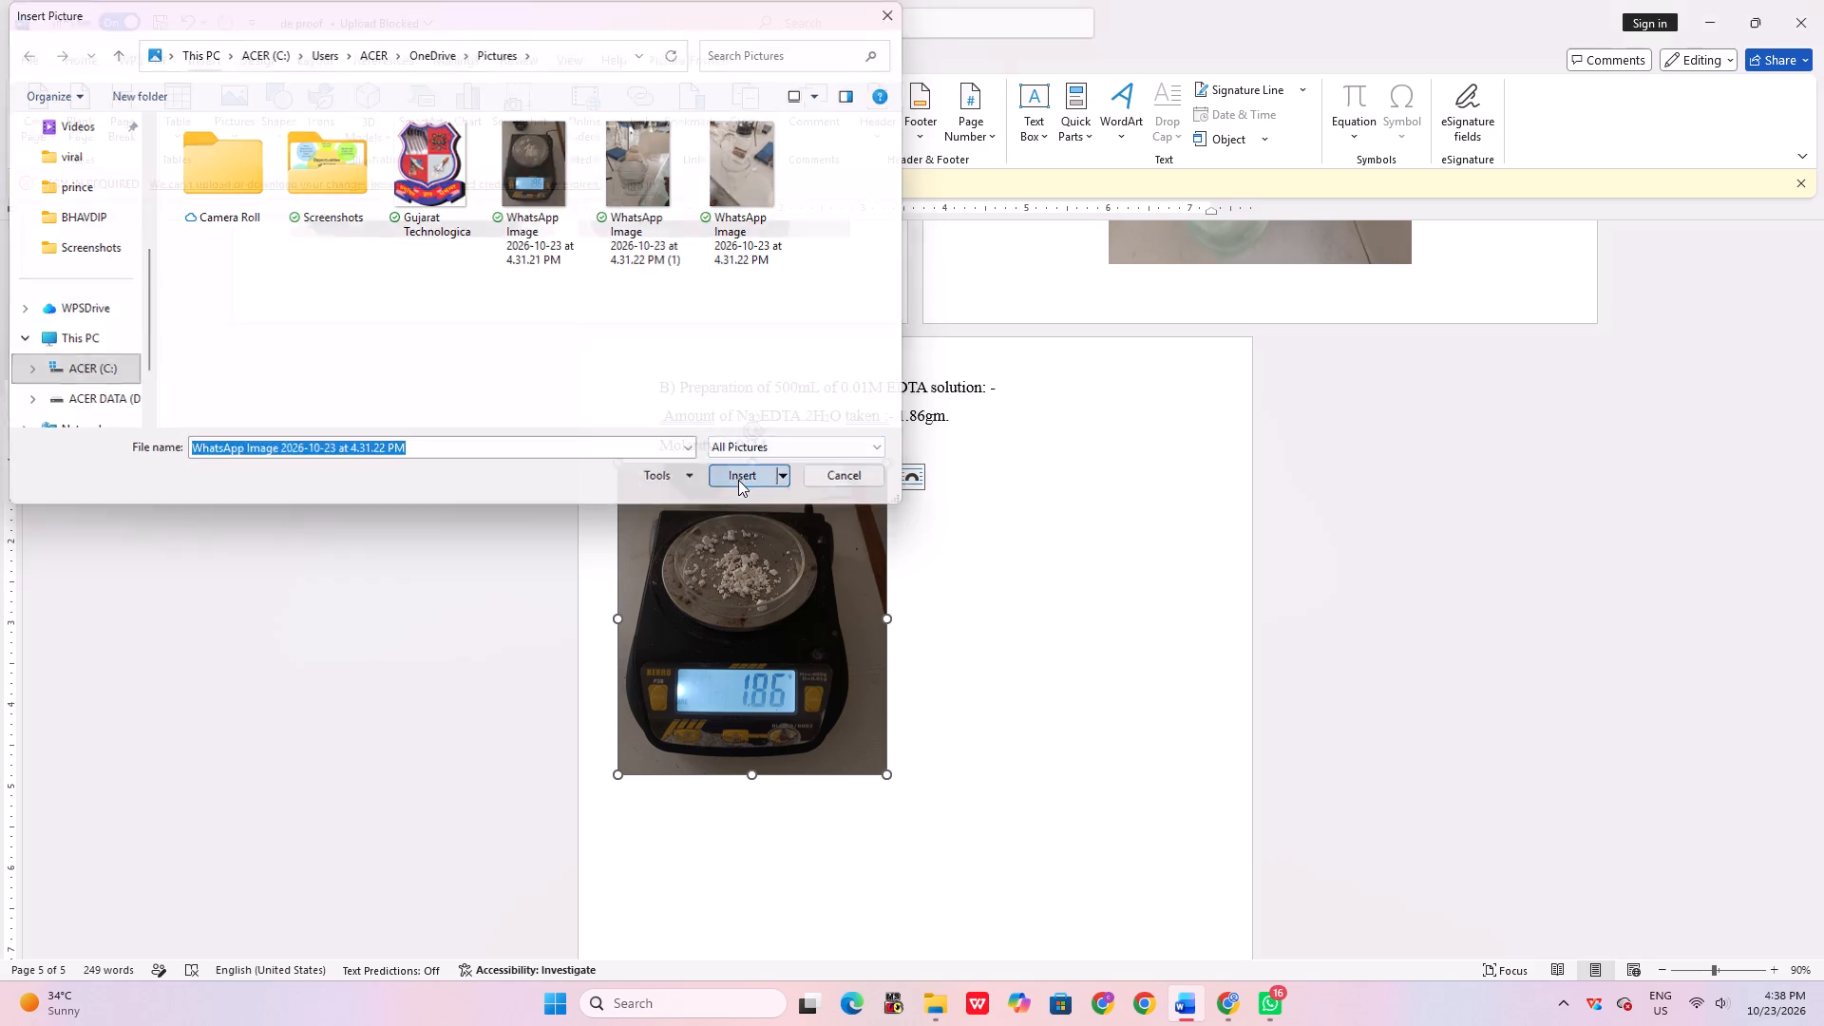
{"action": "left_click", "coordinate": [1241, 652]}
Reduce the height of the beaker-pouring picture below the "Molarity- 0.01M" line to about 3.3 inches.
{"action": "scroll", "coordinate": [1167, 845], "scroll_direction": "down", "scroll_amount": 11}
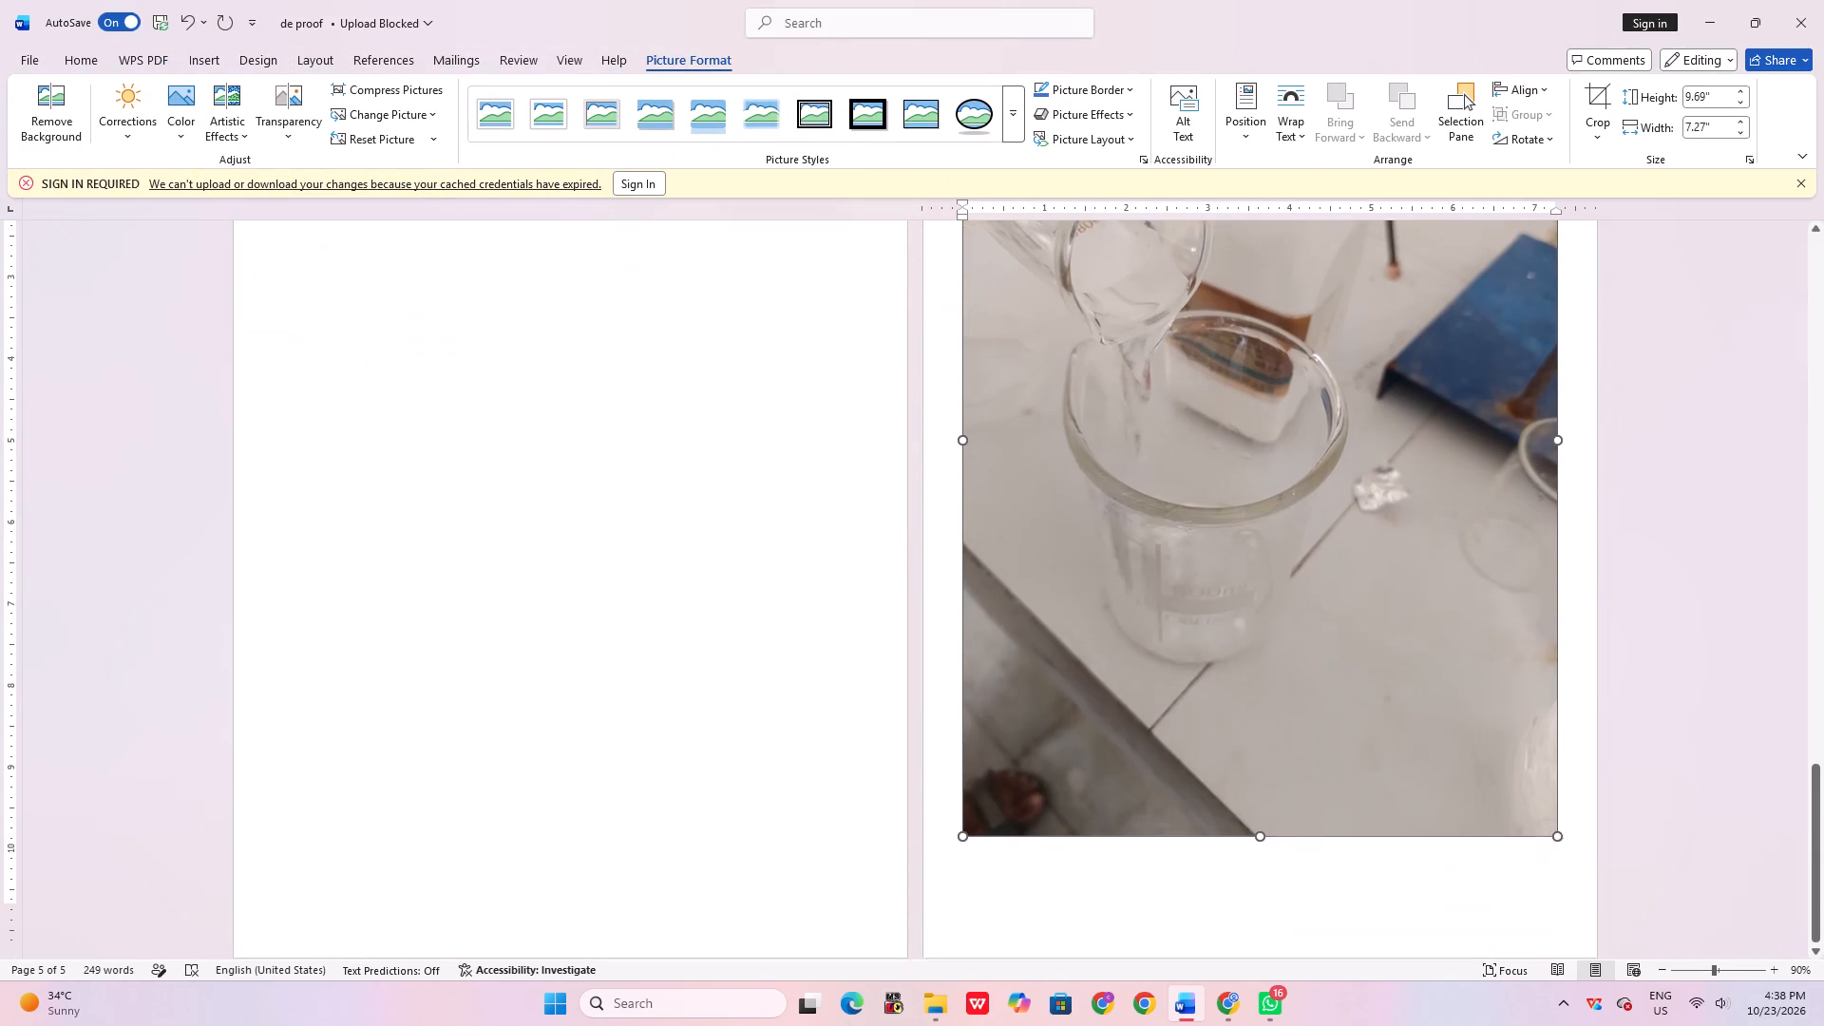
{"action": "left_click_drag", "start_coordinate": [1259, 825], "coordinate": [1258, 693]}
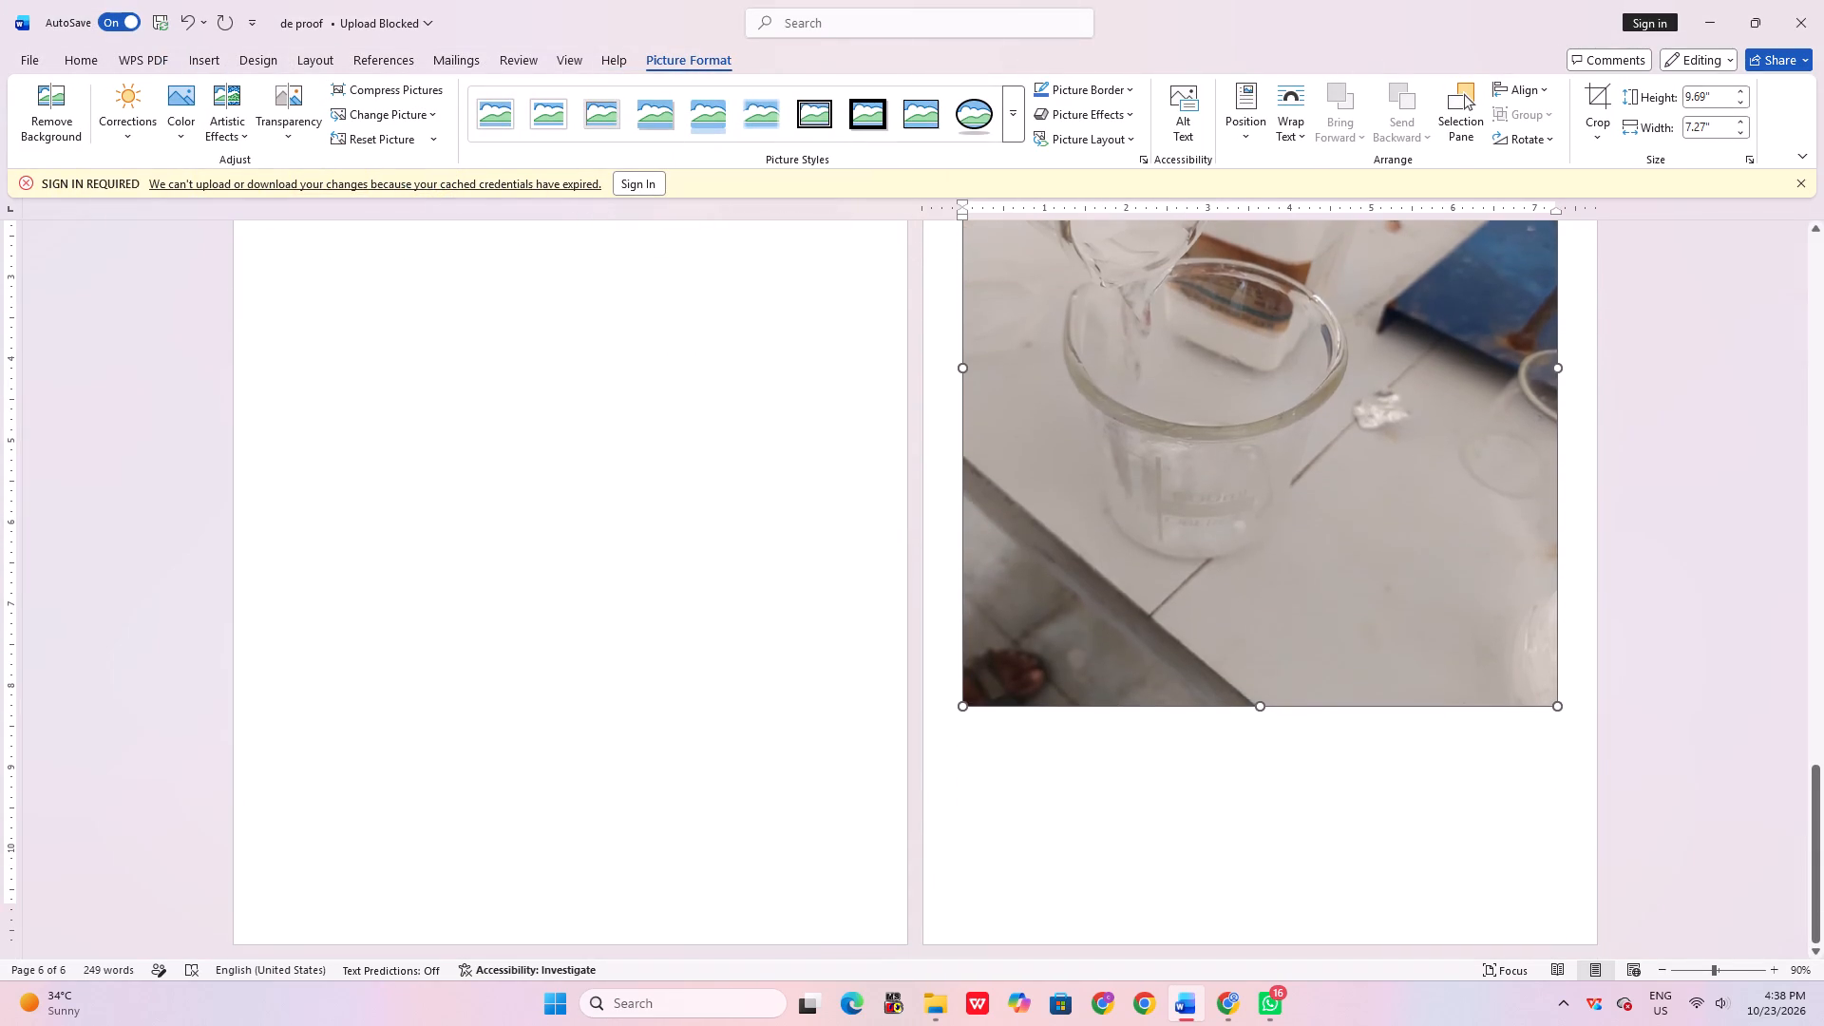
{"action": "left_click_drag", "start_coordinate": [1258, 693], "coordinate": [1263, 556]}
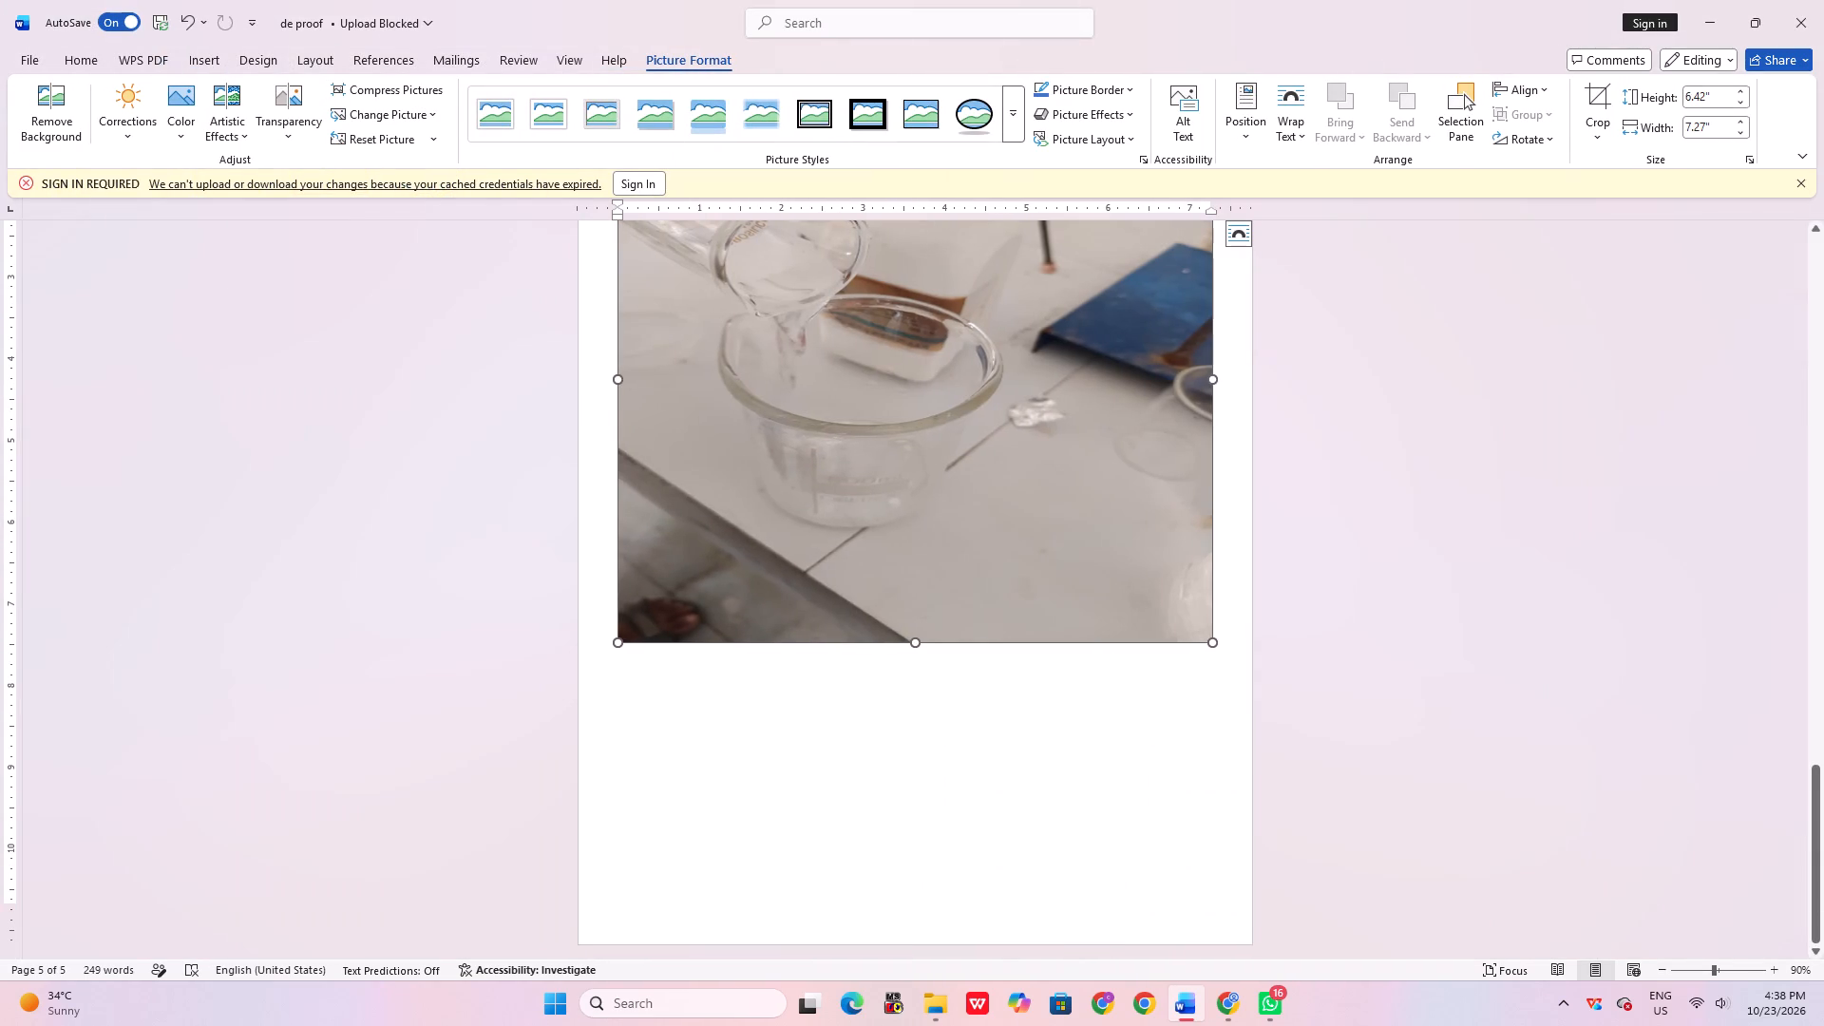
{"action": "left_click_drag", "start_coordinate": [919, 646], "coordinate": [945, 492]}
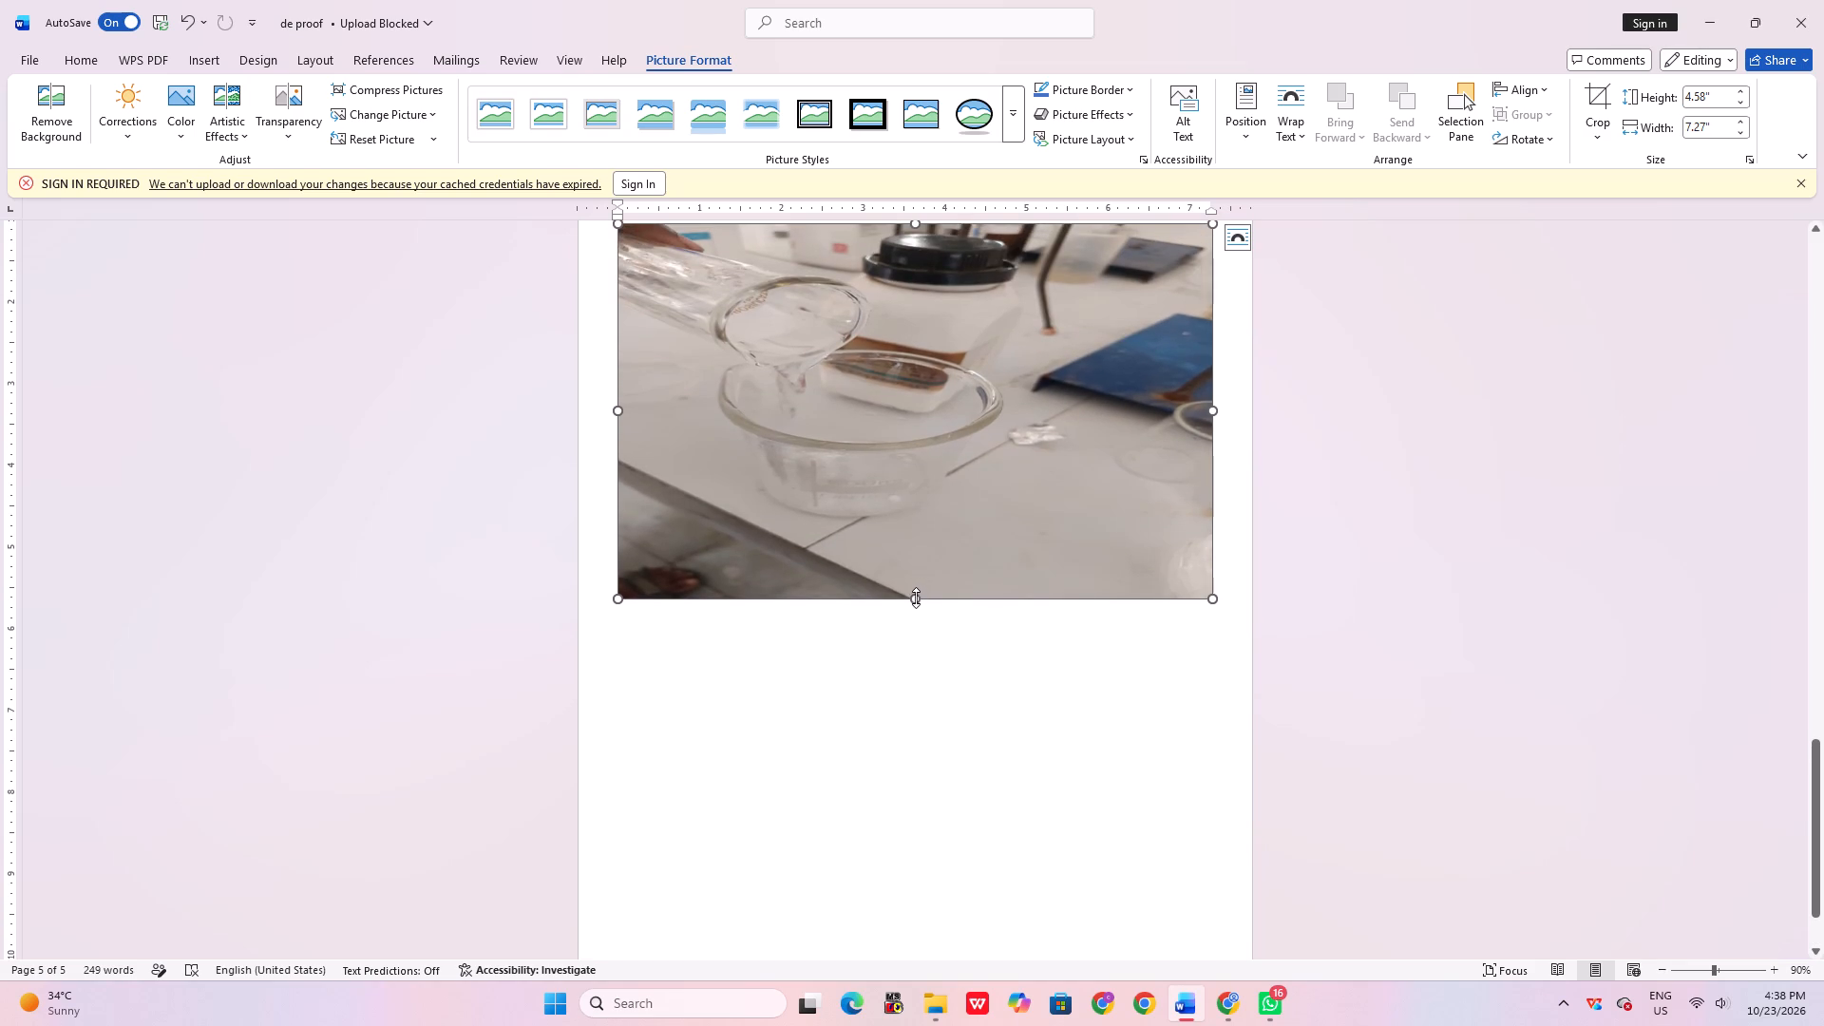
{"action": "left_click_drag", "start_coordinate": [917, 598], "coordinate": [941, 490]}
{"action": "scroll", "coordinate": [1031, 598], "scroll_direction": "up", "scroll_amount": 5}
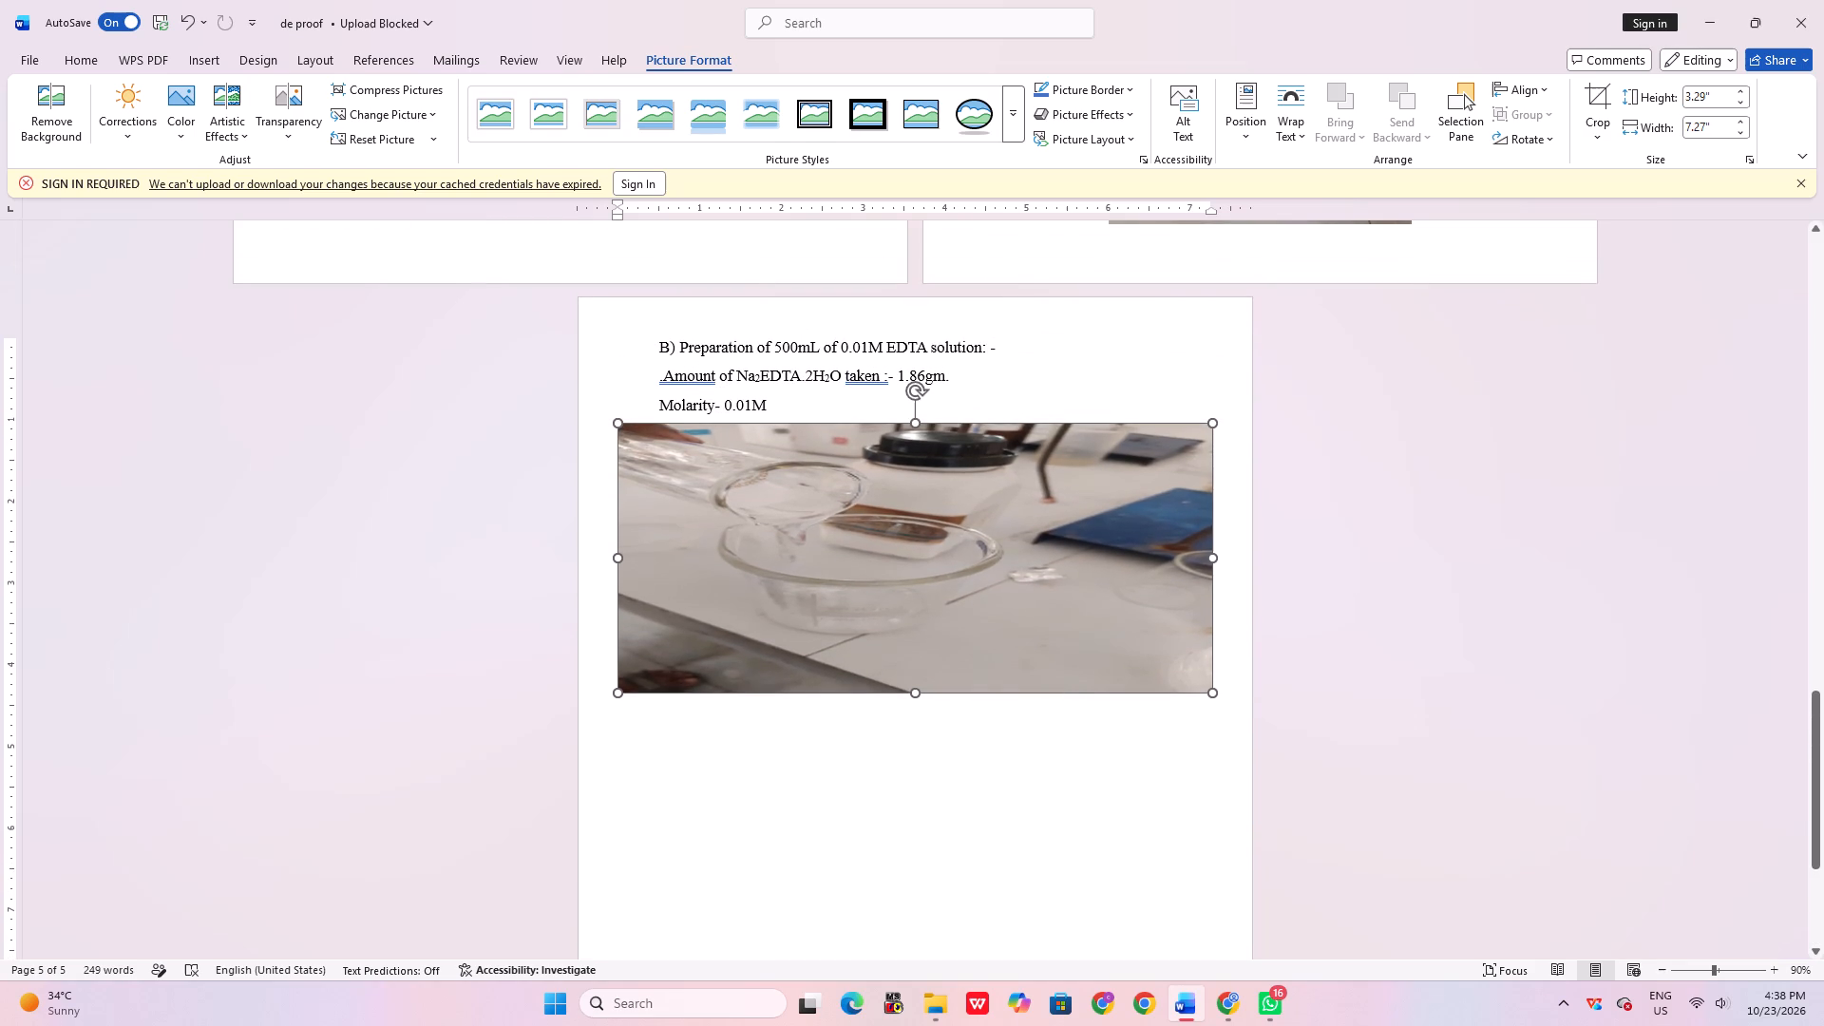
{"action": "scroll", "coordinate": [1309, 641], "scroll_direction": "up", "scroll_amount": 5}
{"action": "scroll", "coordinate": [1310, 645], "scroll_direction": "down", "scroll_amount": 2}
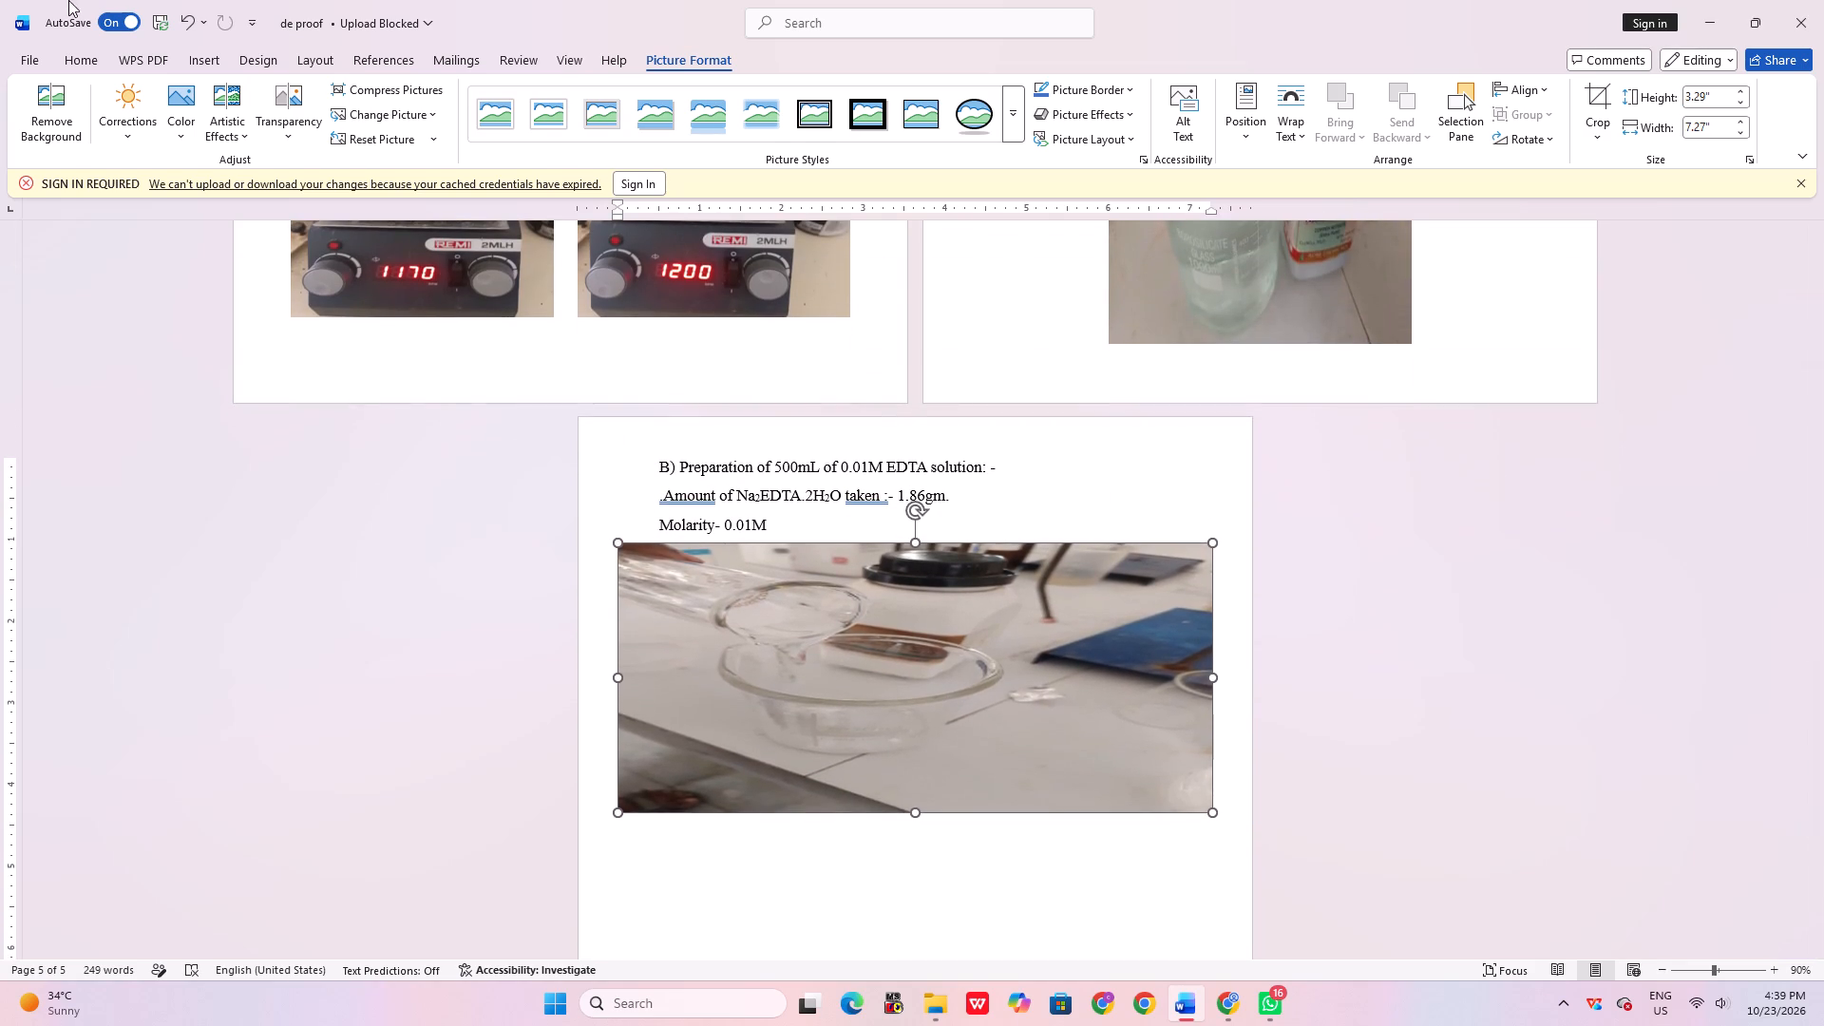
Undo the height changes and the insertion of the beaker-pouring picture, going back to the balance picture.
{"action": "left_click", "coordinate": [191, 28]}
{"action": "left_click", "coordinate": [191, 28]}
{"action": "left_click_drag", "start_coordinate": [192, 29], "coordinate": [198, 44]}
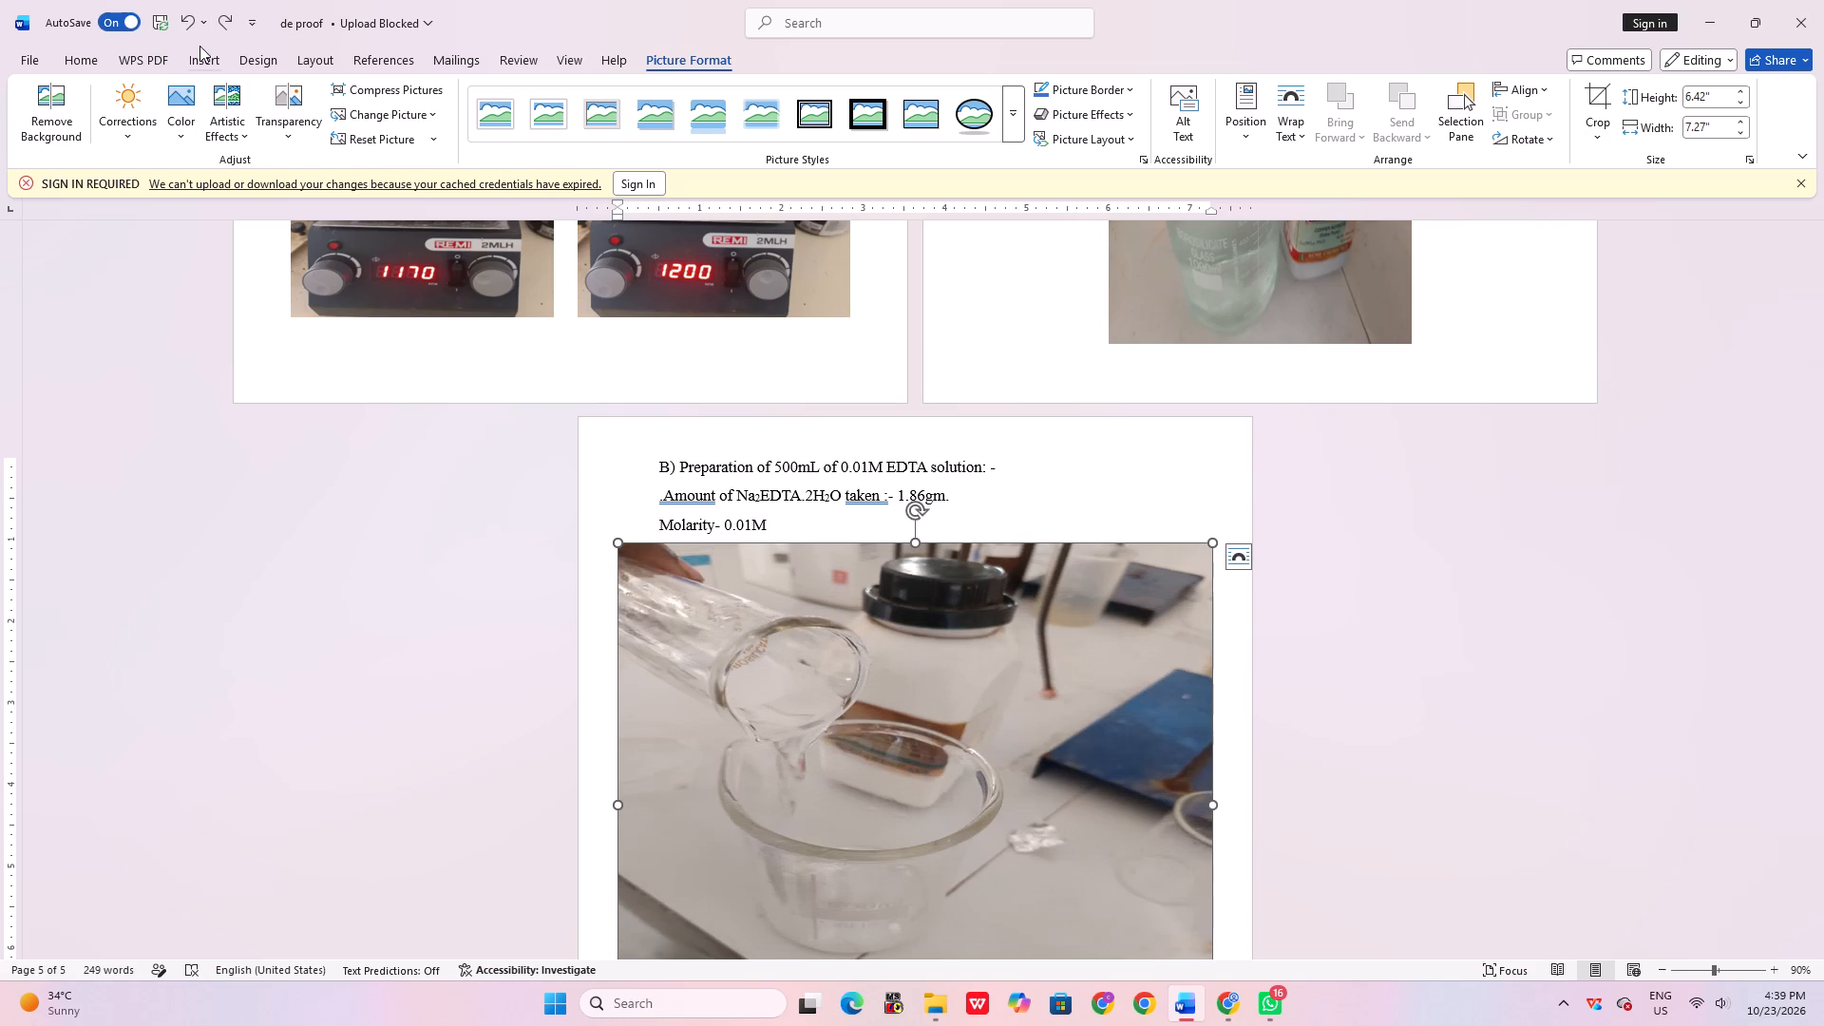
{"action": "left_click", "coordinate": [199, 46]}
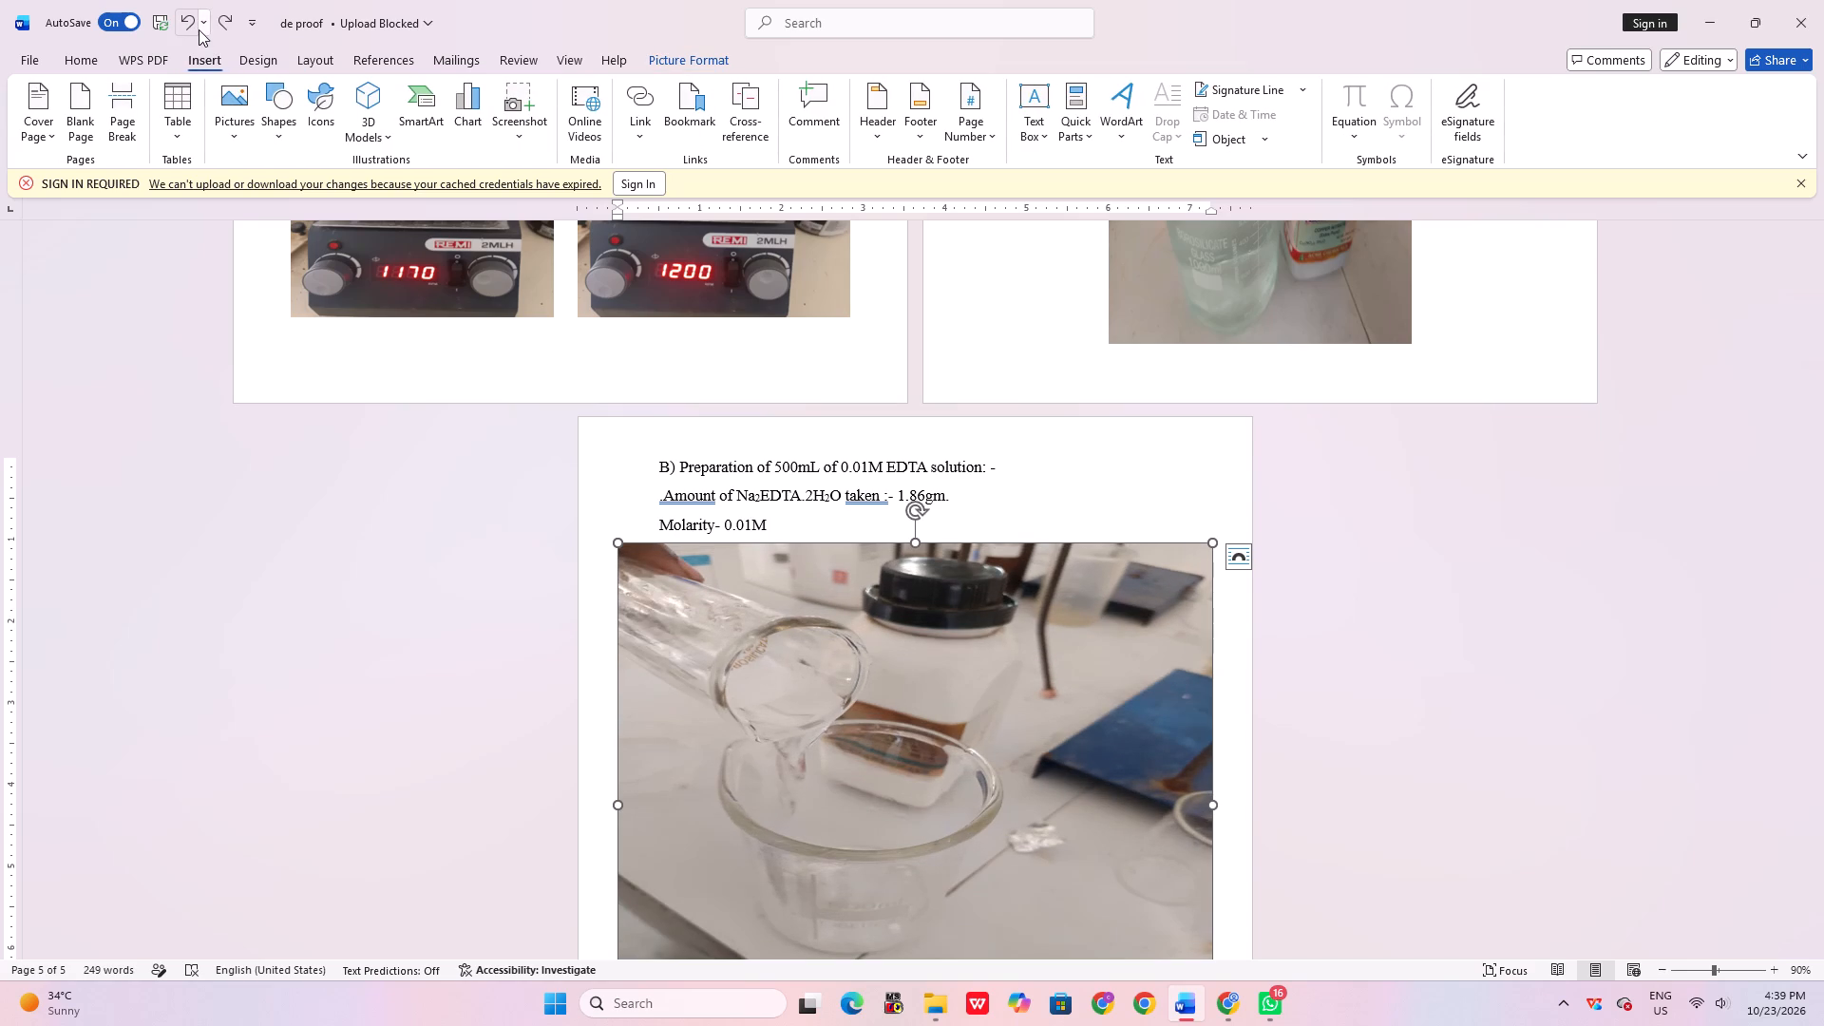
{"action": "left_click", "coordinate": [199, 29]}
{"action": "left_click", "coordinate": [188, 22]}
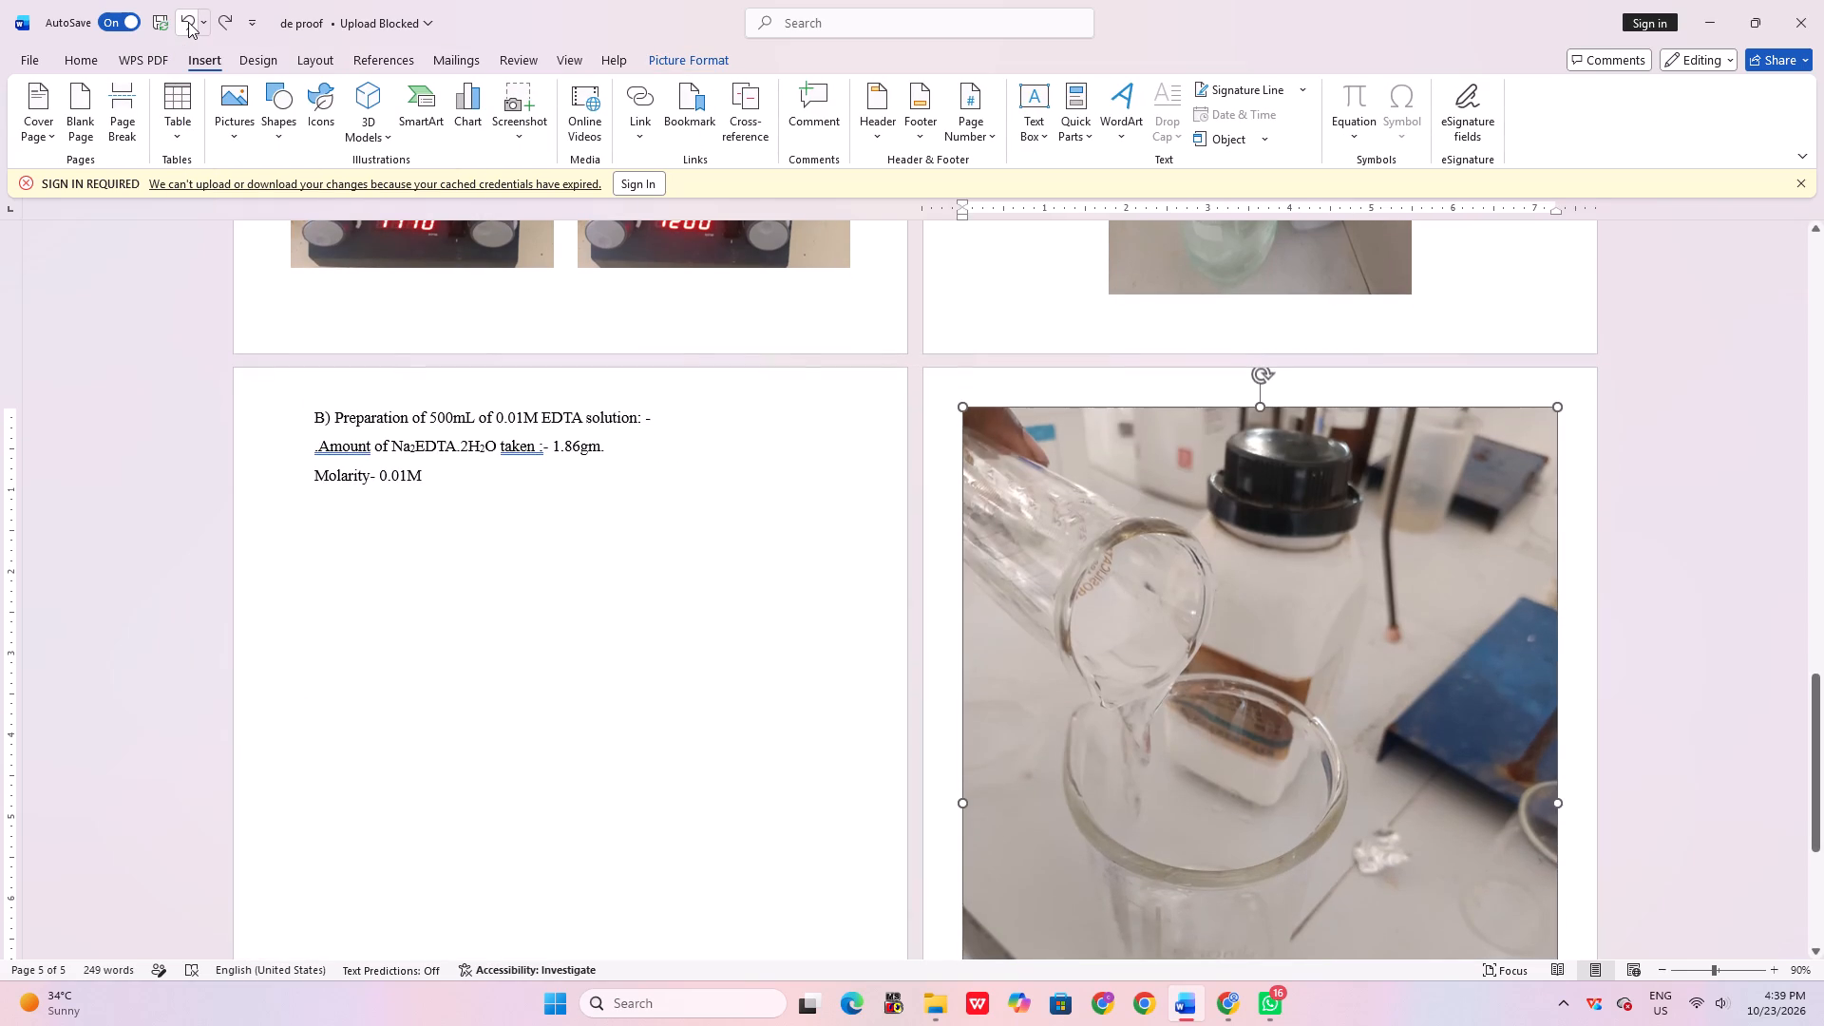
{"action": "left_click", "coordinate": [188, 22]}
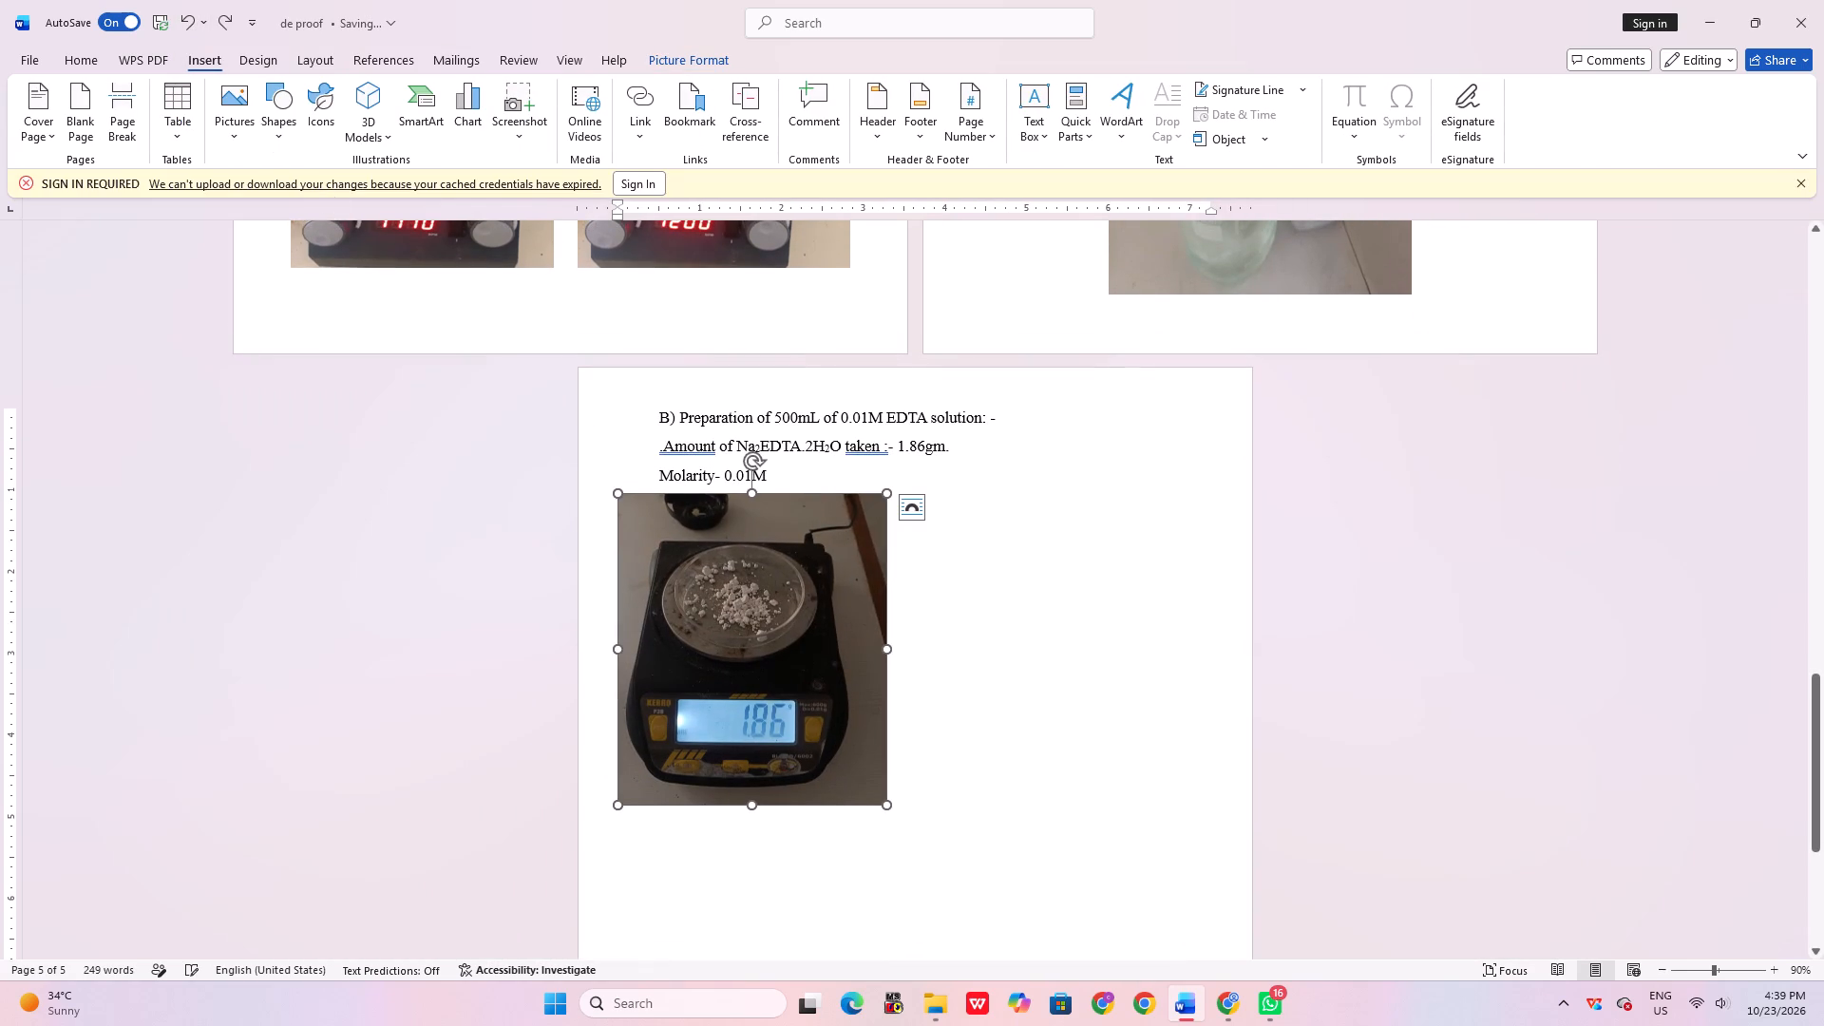
Add four spaces after the balance picture and insert "WhatsApp Image 2026-10-23 at 4.31.22 PM" from this device there.
{"action": "left_click", "coordinate": [900, 788]}
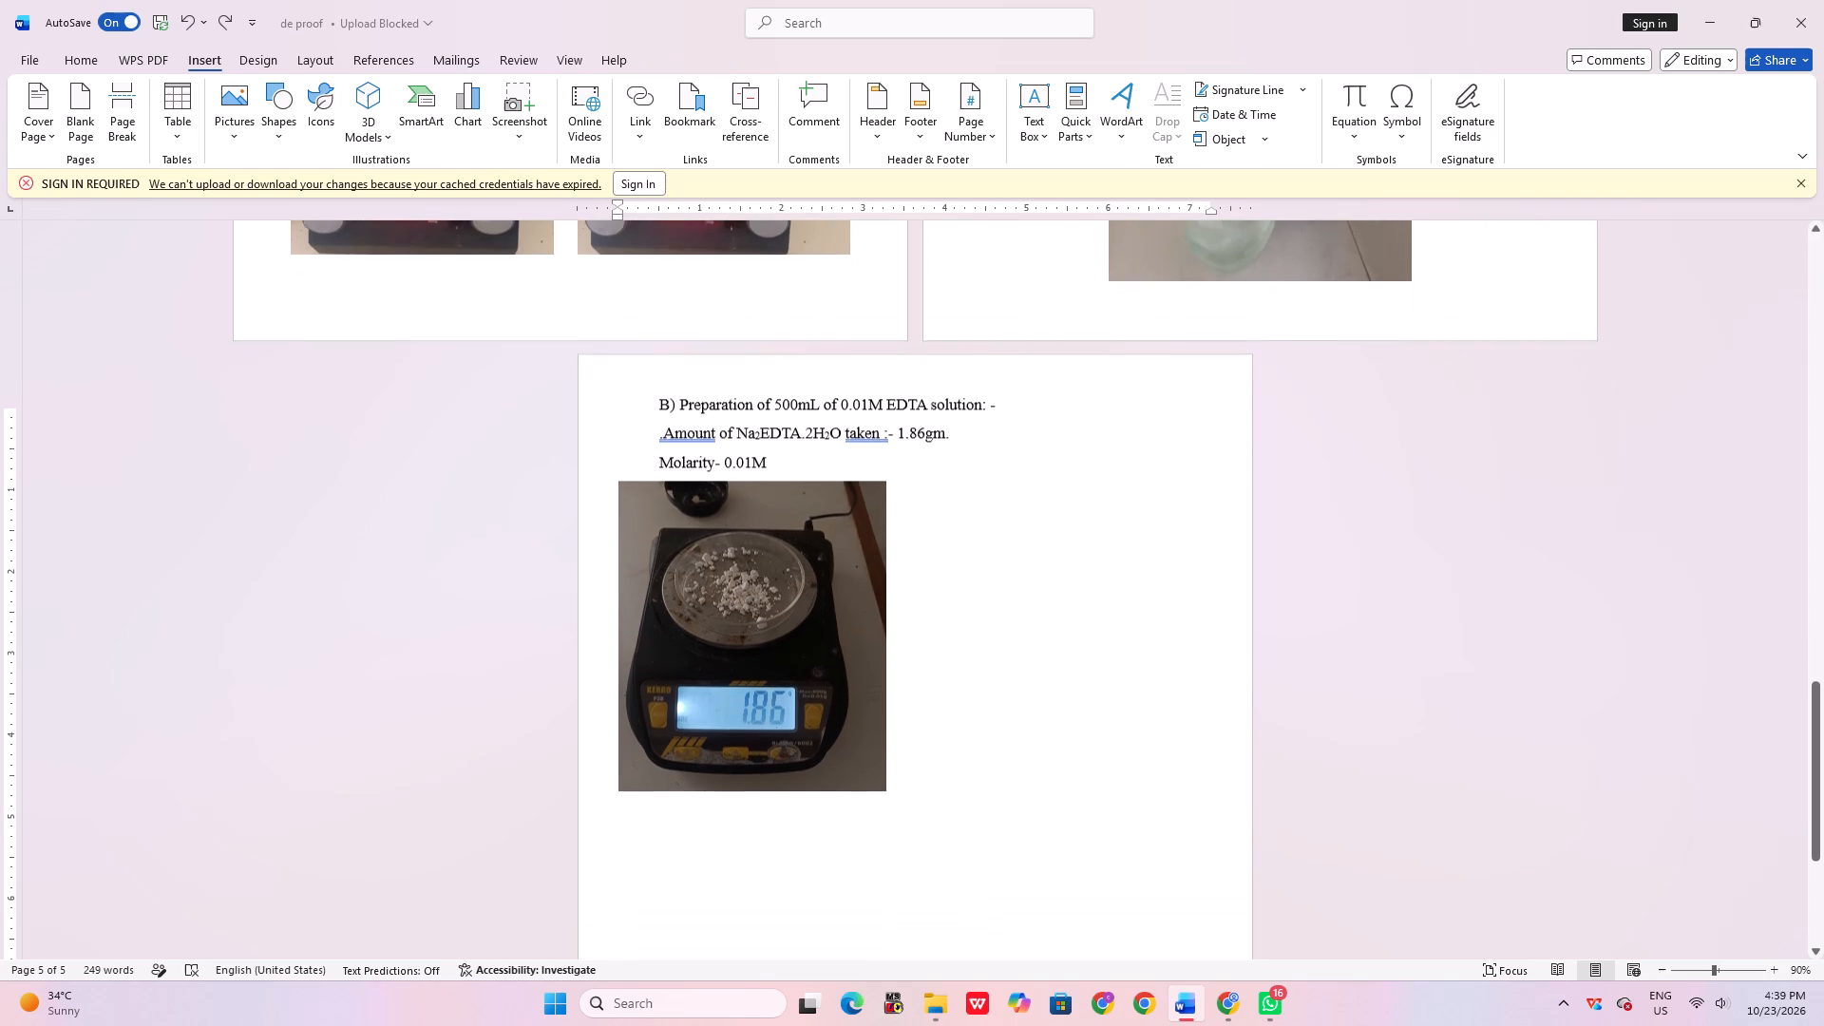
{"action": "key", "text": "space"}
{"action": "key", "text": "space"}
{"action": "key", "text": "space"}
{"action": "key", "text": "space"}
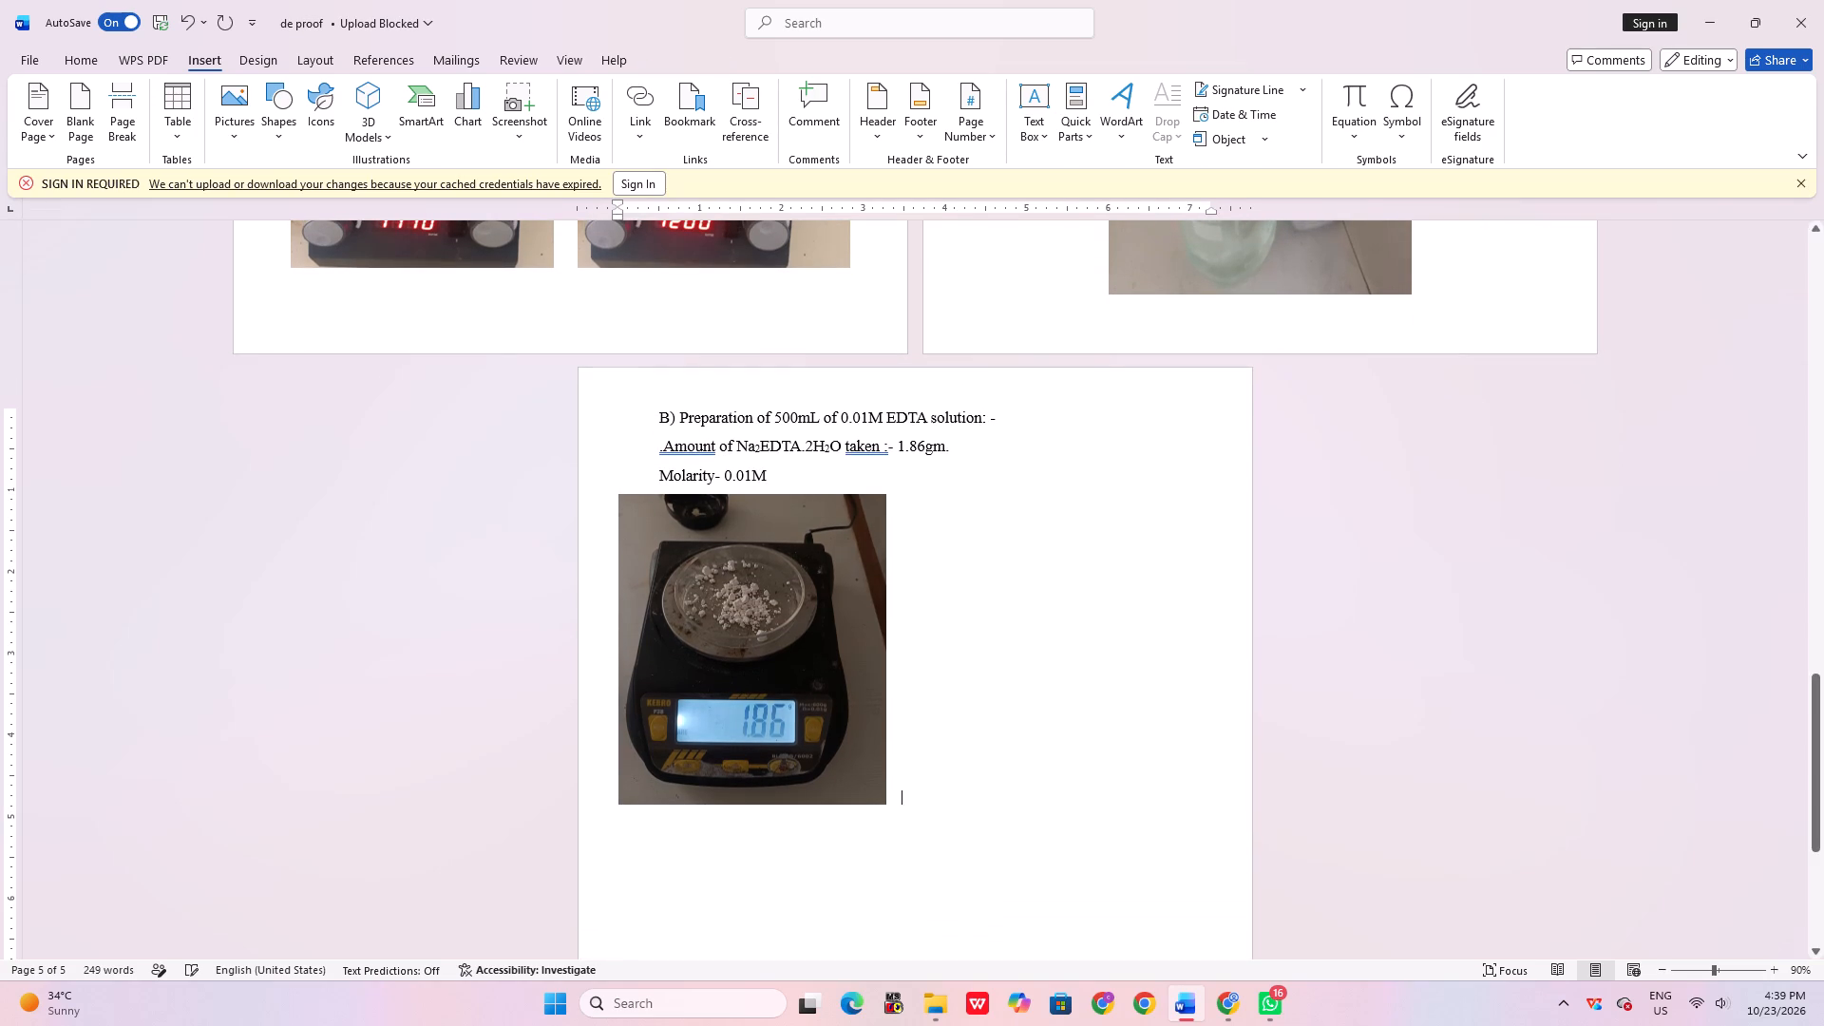
{"action": "left_click", "coordinate": [249, 105]}
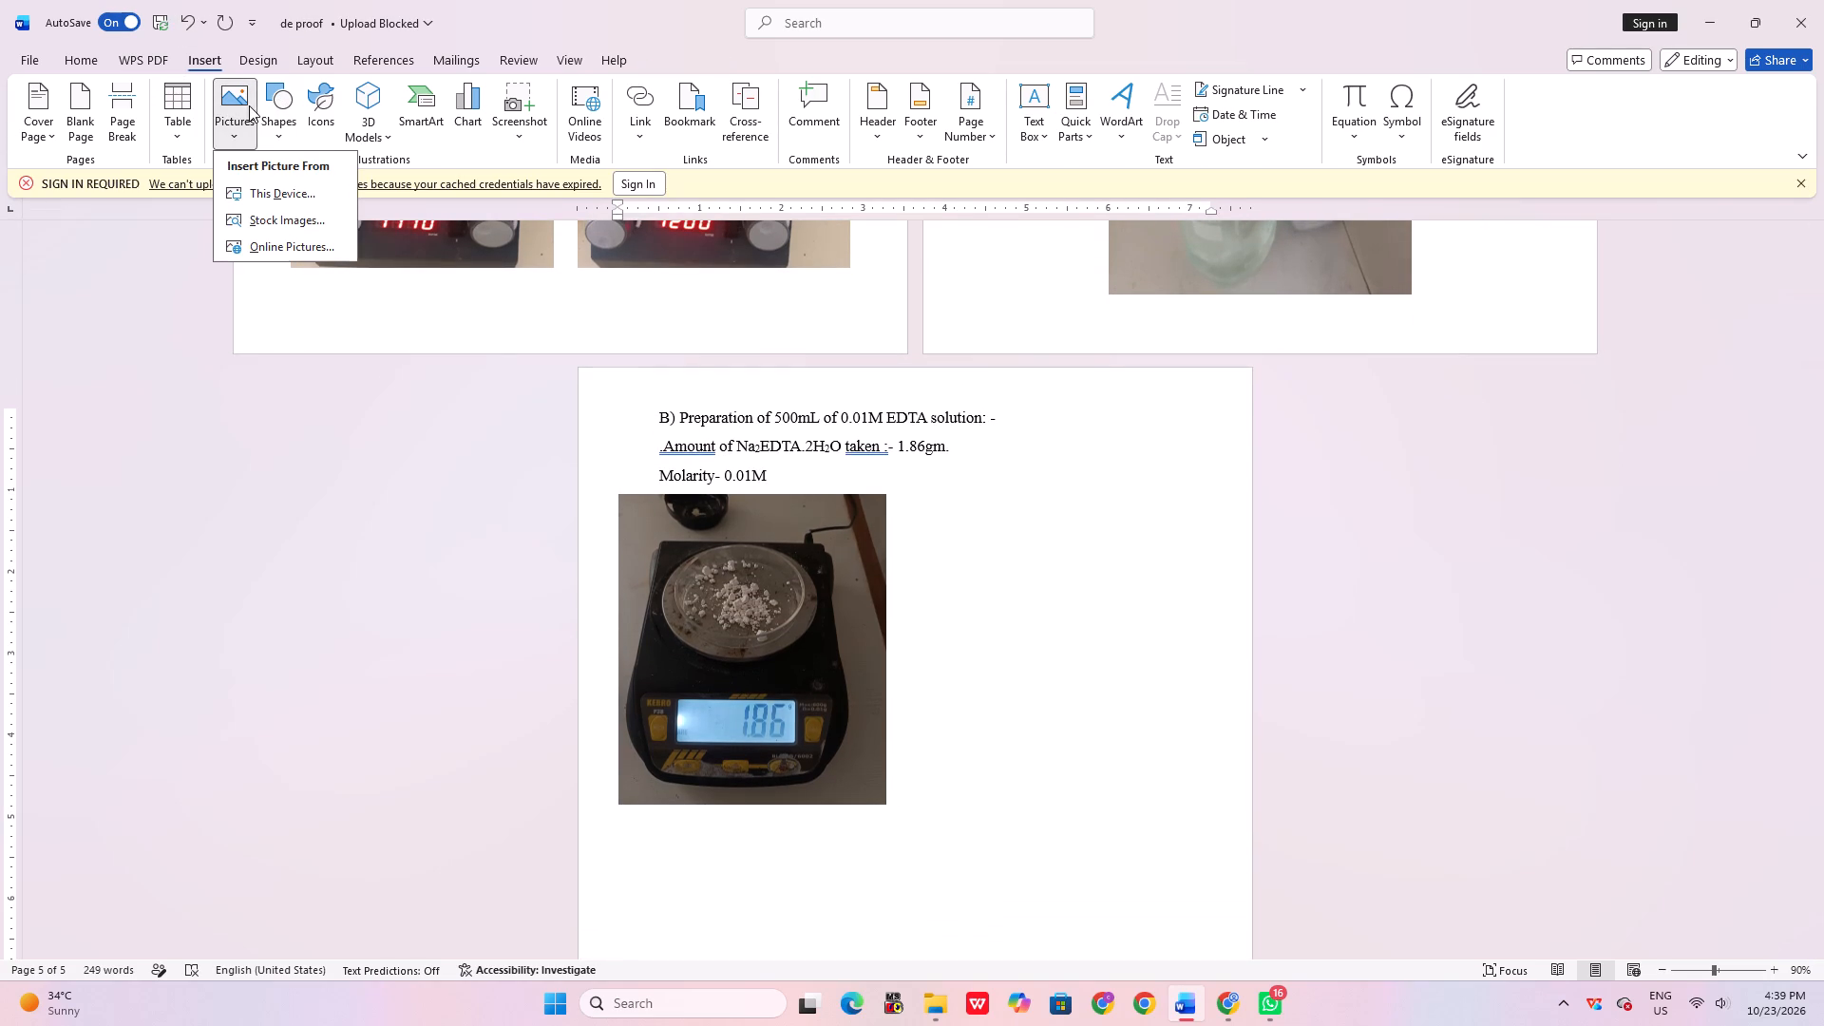
{"action": "left_click", "coordinate": [314, 199]}
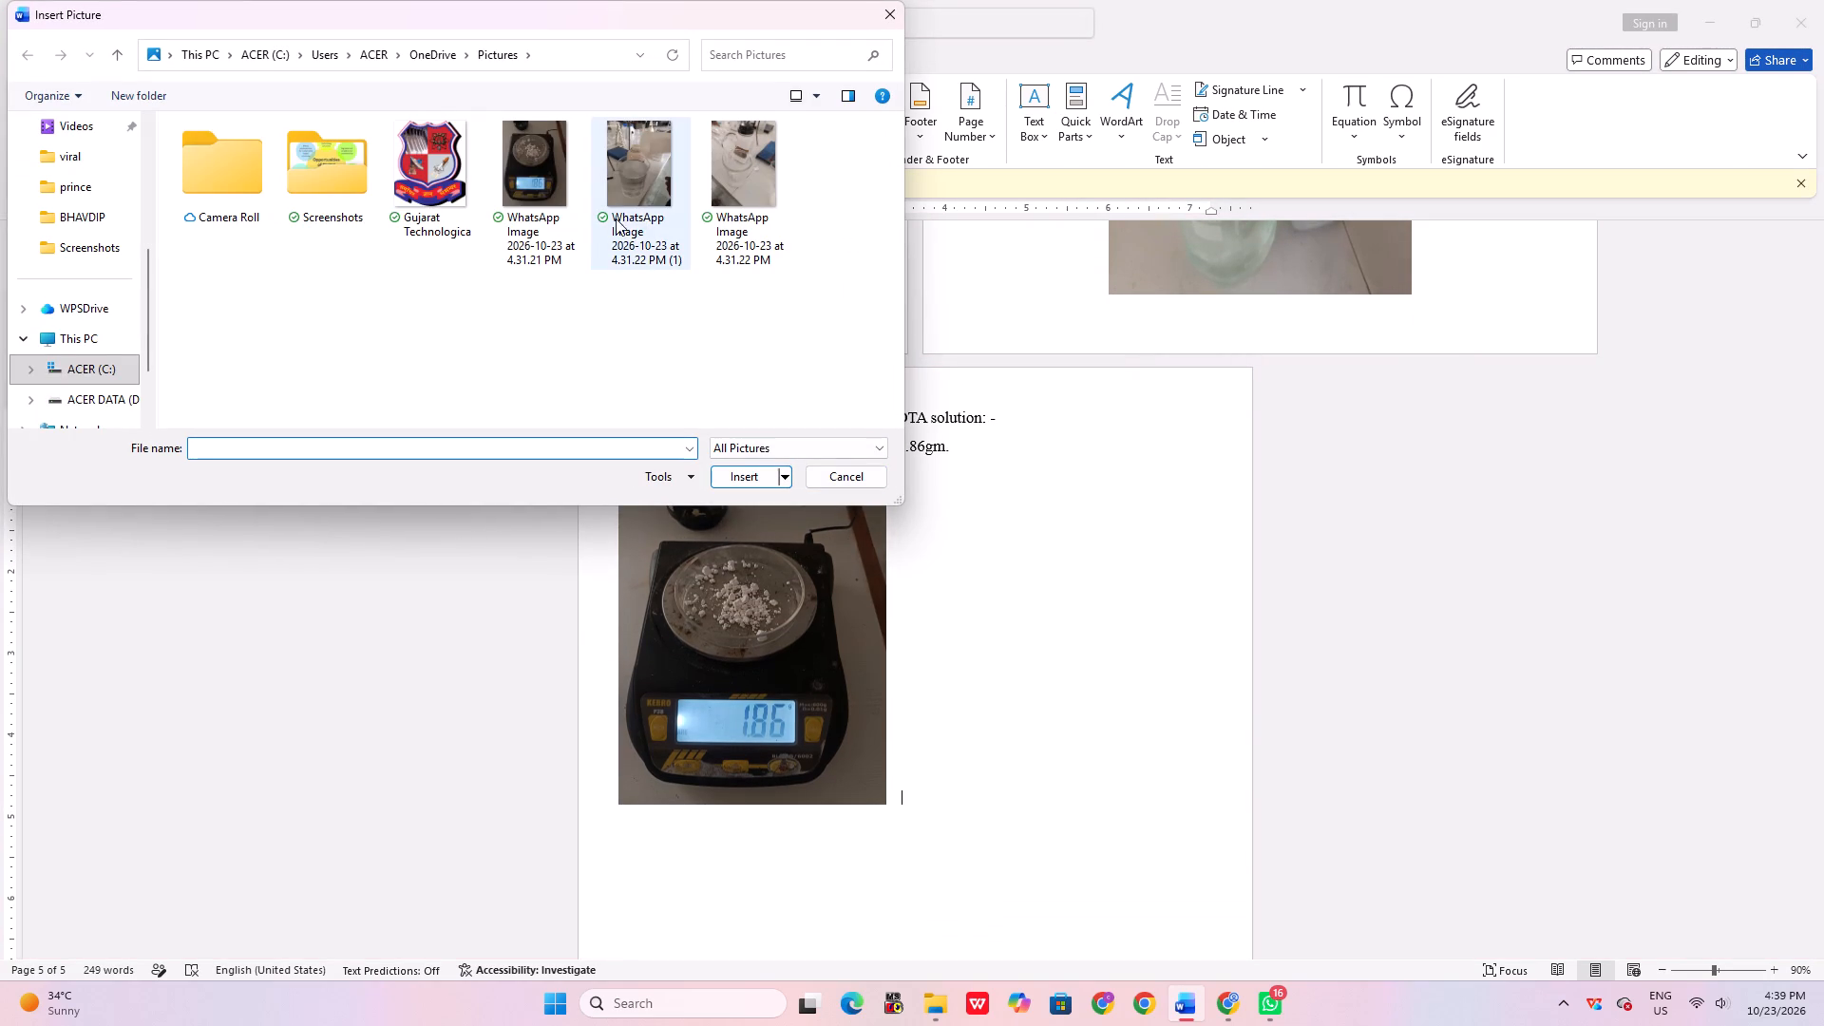
{"action": "left_click", "coordinate": [736, 176]}
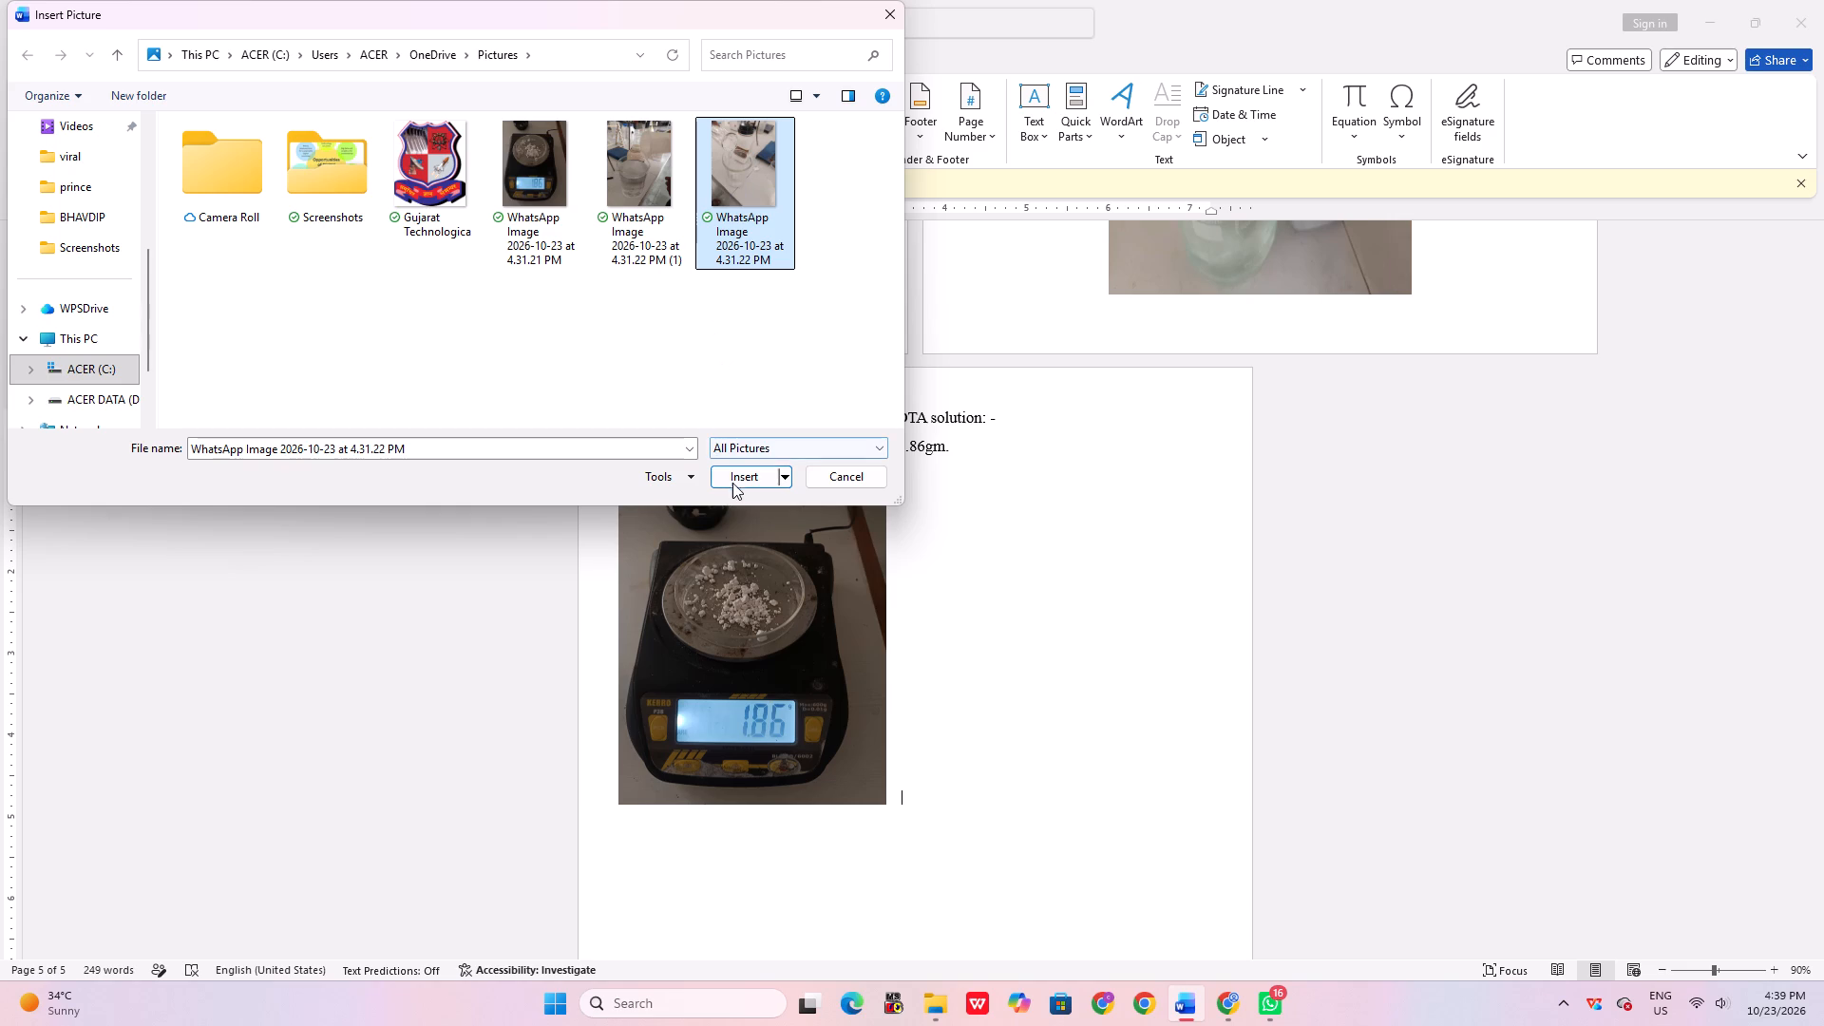
{"action": "left_click", "coordinate": [734, 477]}
Resize the beaker-pouring picture to about 3.6 inches wide and 3.9 inches high so it sits beside the balance picture.
{"action": "scroll", "coordinate": [1001, 738], "scroll_direction": "down", "scroll_amount": 5}
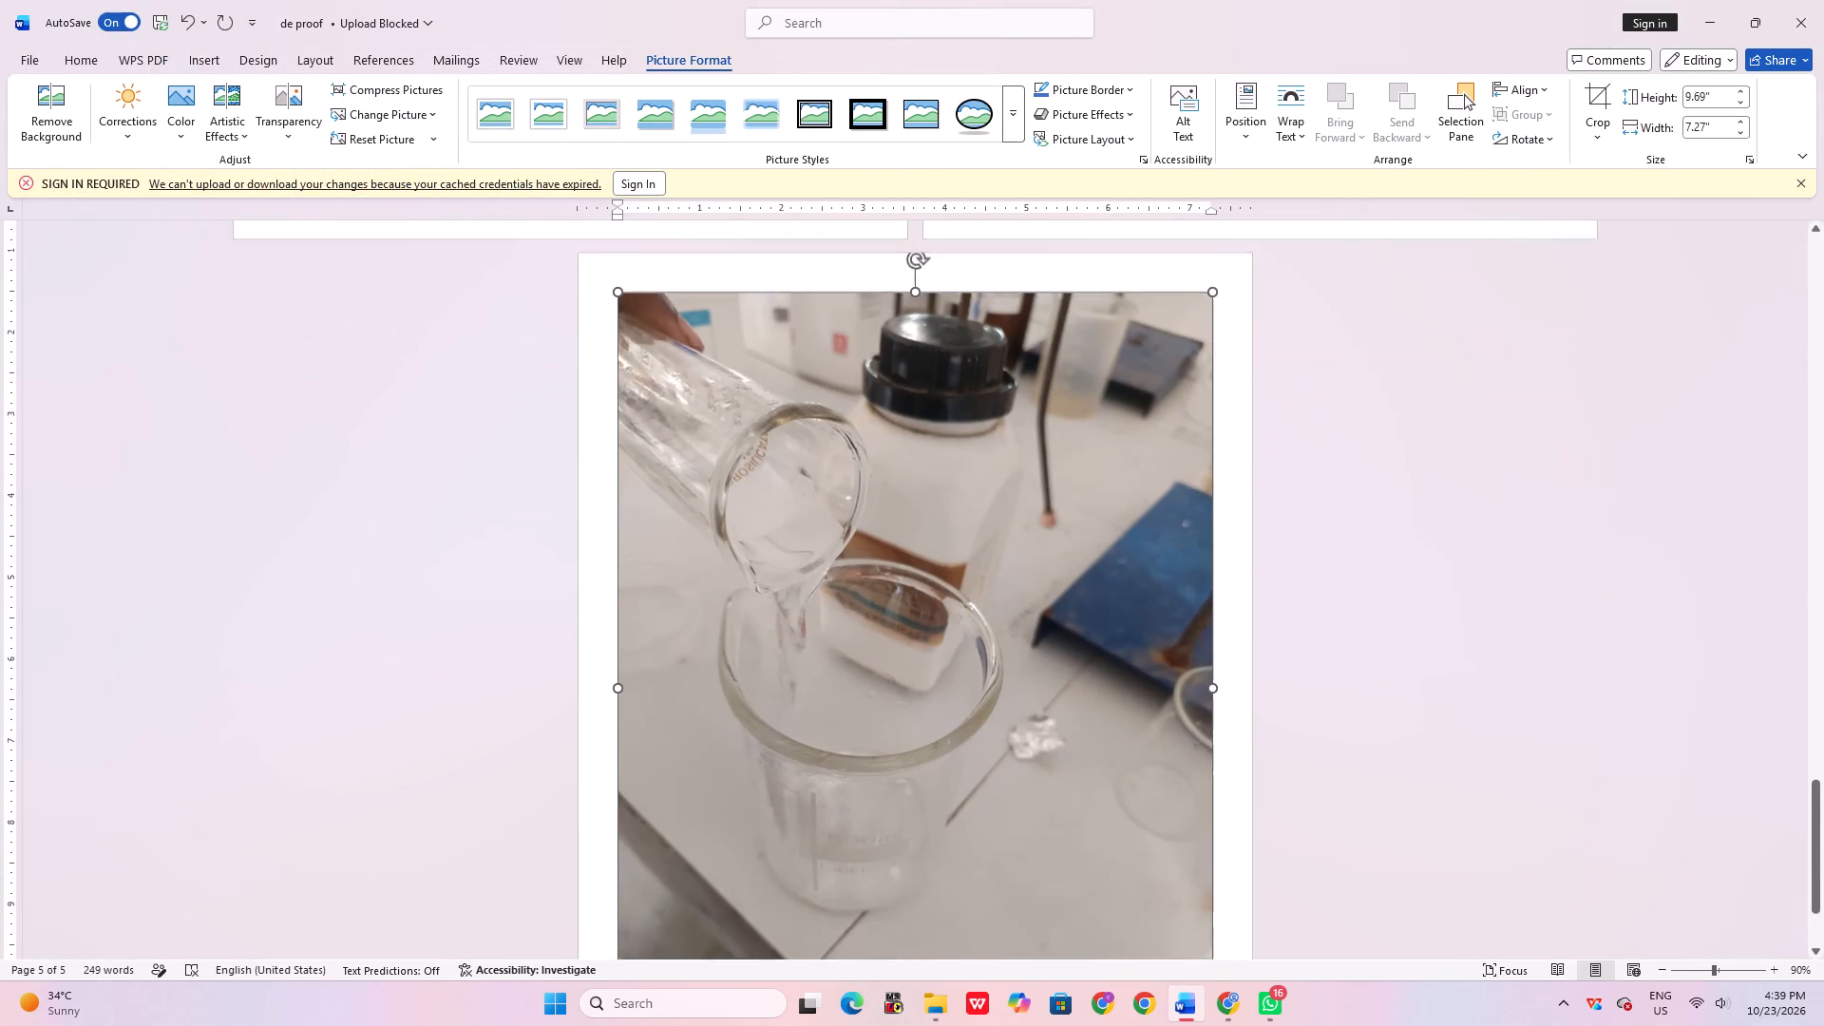
{"action": "scroll", "coordinate": [1001, 738], "scroll_direction": "down", "scroll_amount": 7}
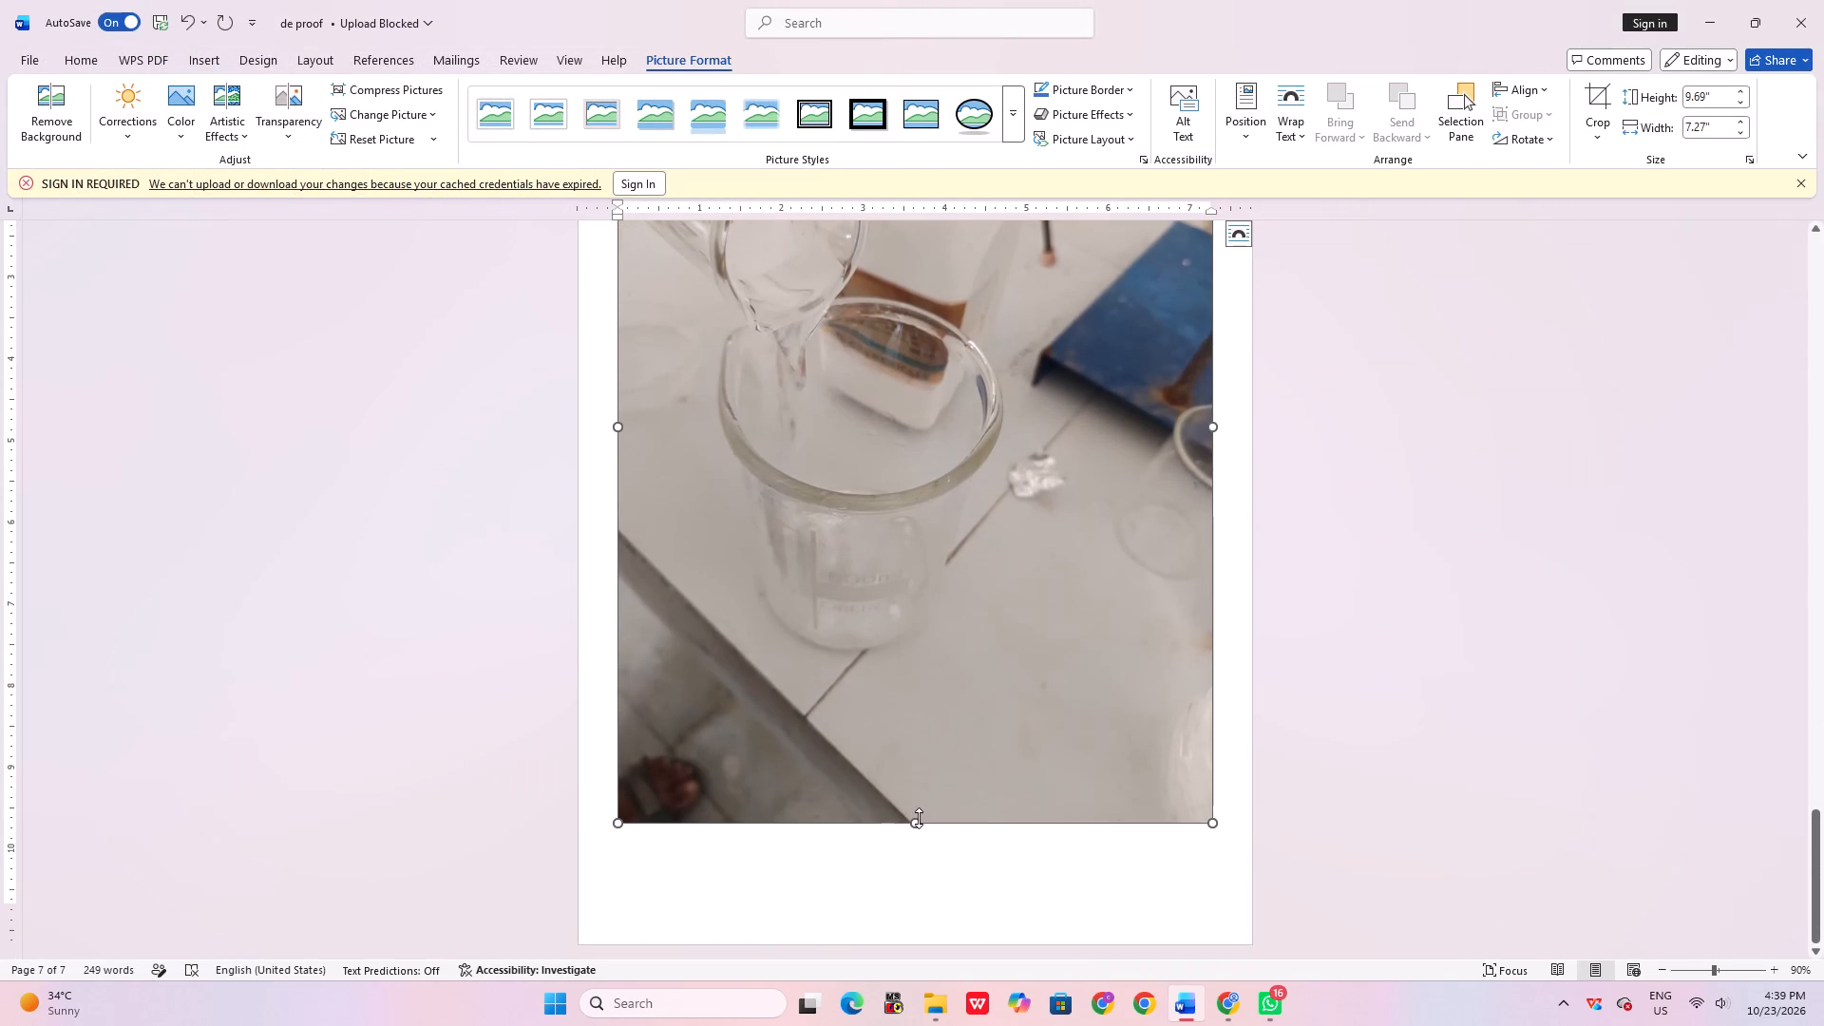
{"action": "left_click_drag", "start_coordinate": [919, 818], "coordinate": [930, 502]}
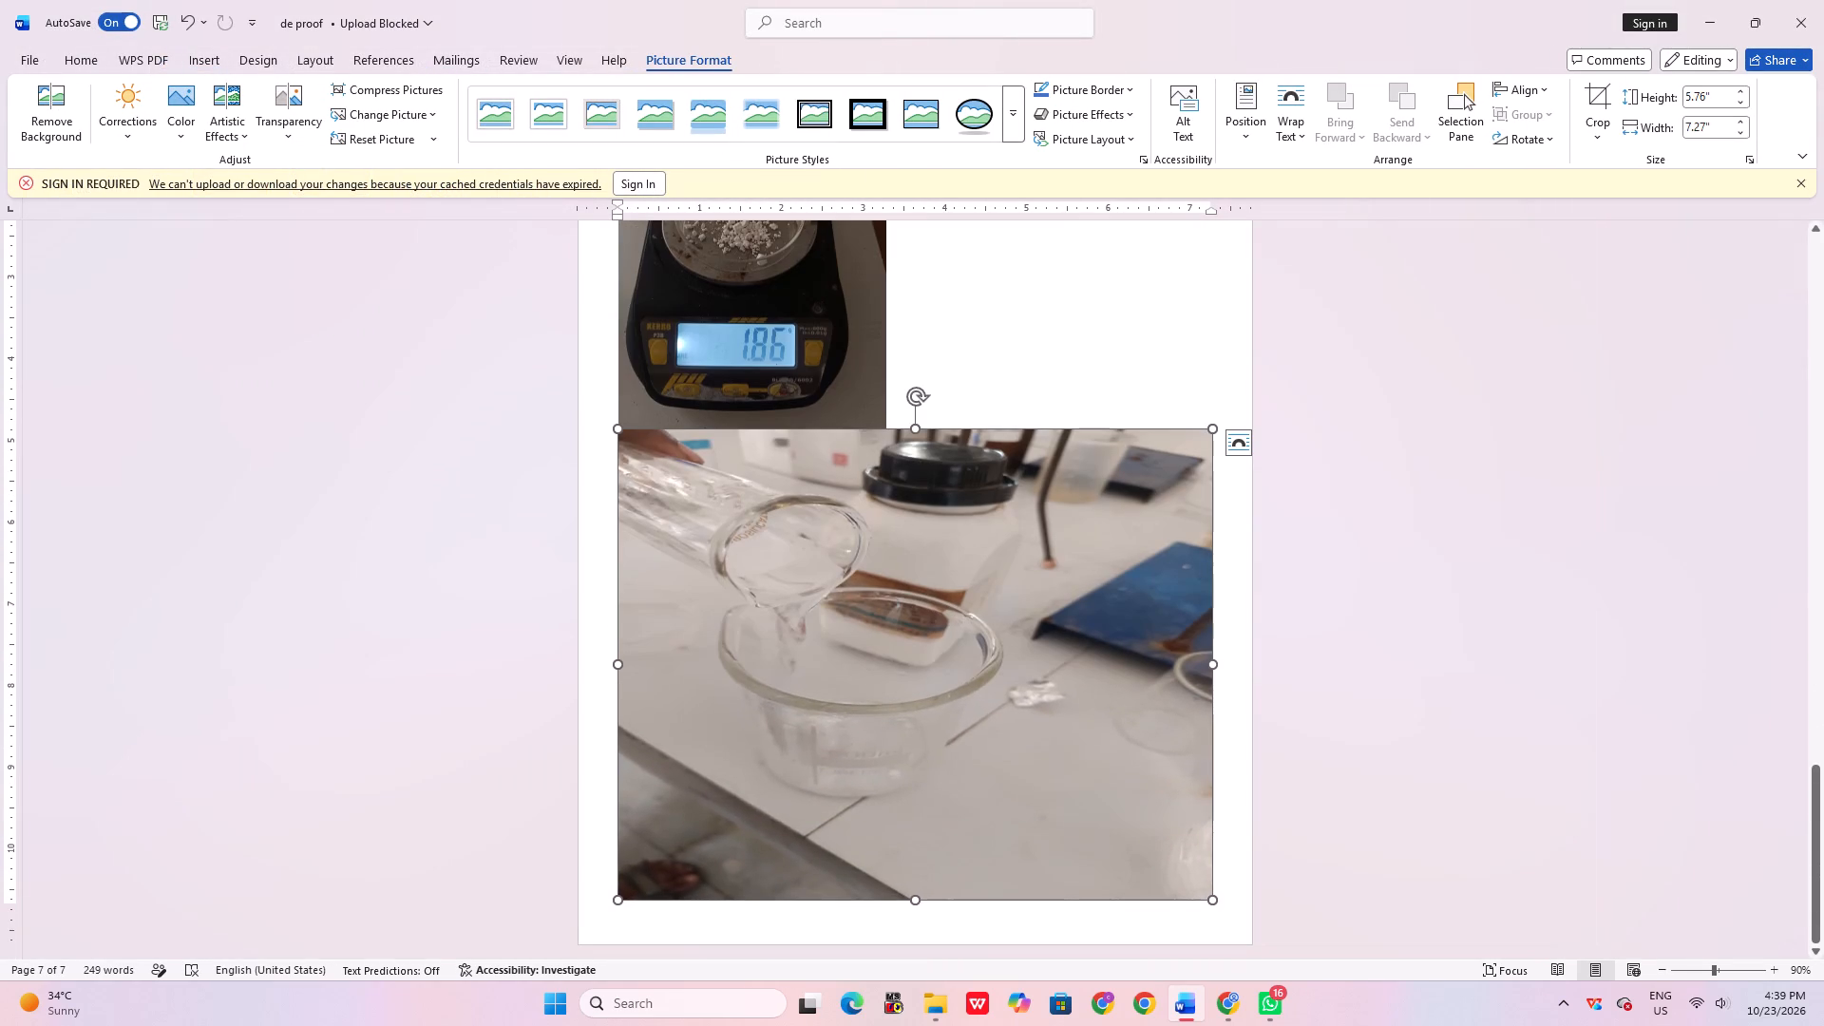
{"action": "left_click_drag", "start_coordinate": [1209, 661], "coordinate": [932, 669]}
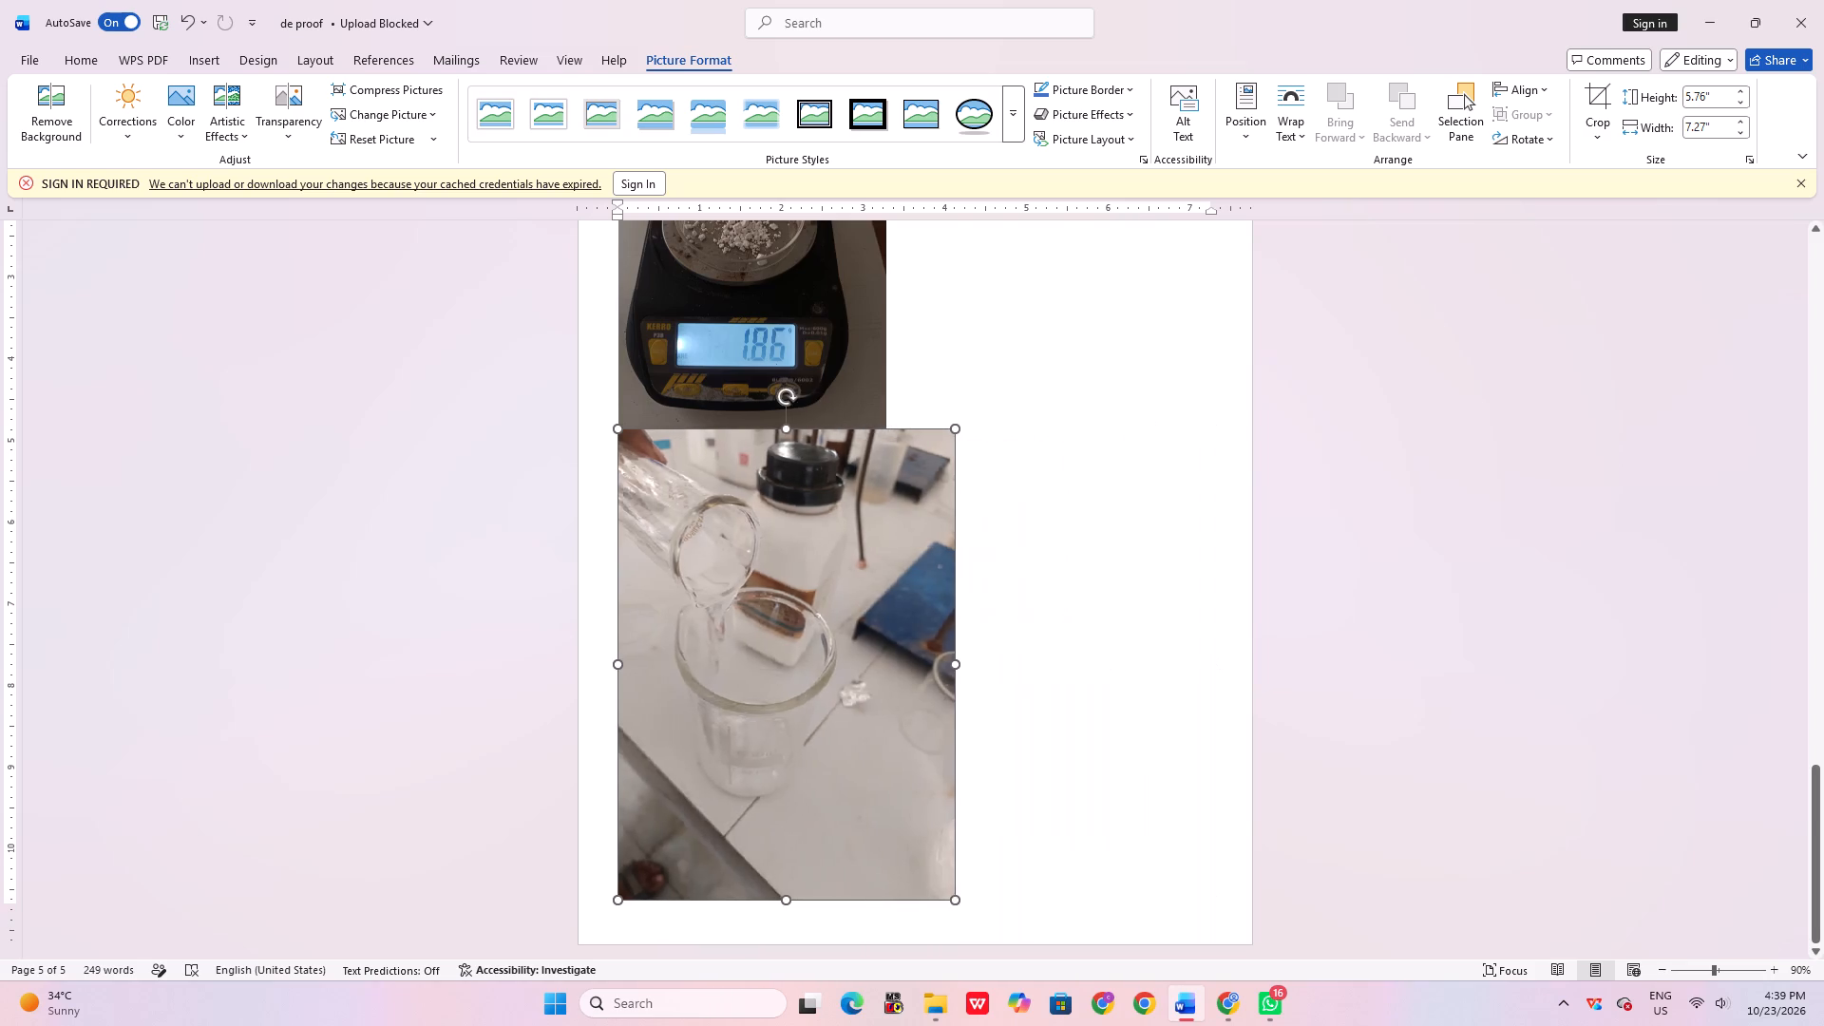
{"action": "left_click_drag", "start_coordinate": [932, 669], "coordinate": [911, 671]}
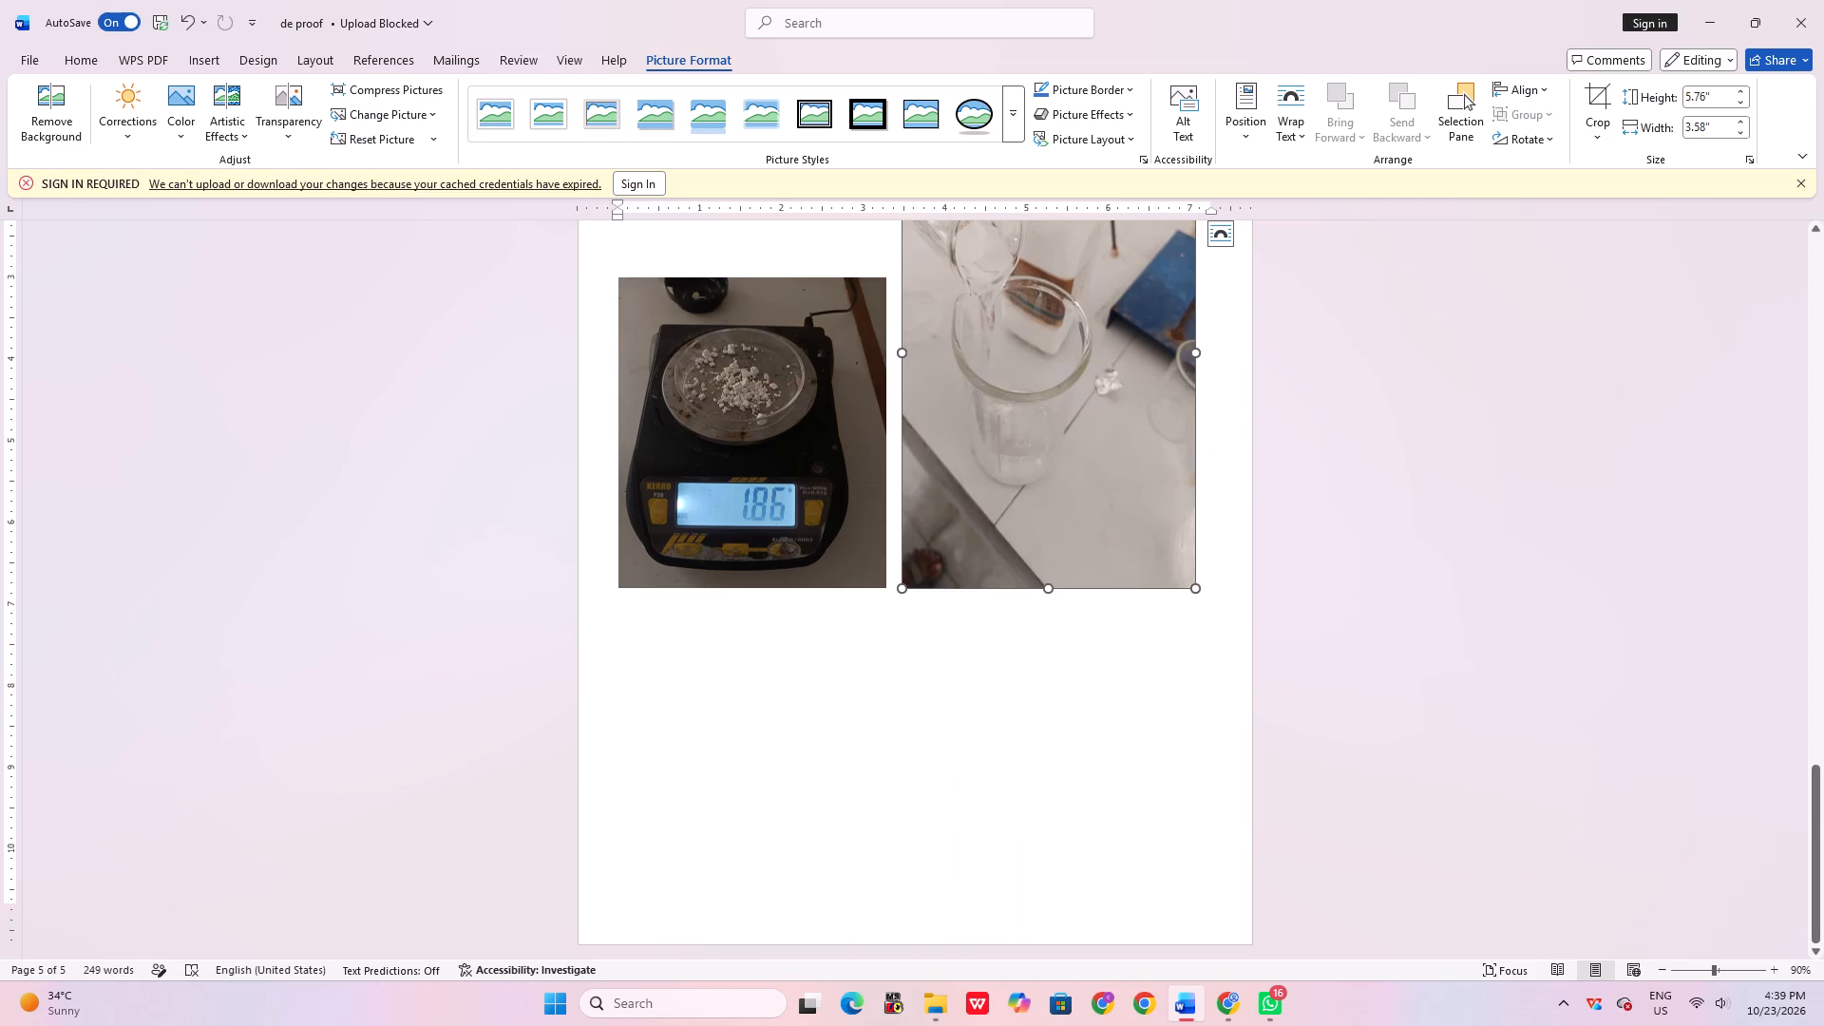
{"action": "scroll", "coordinate": [1041, 598], "scroll_direction": "up", "scroll_amount": 5}
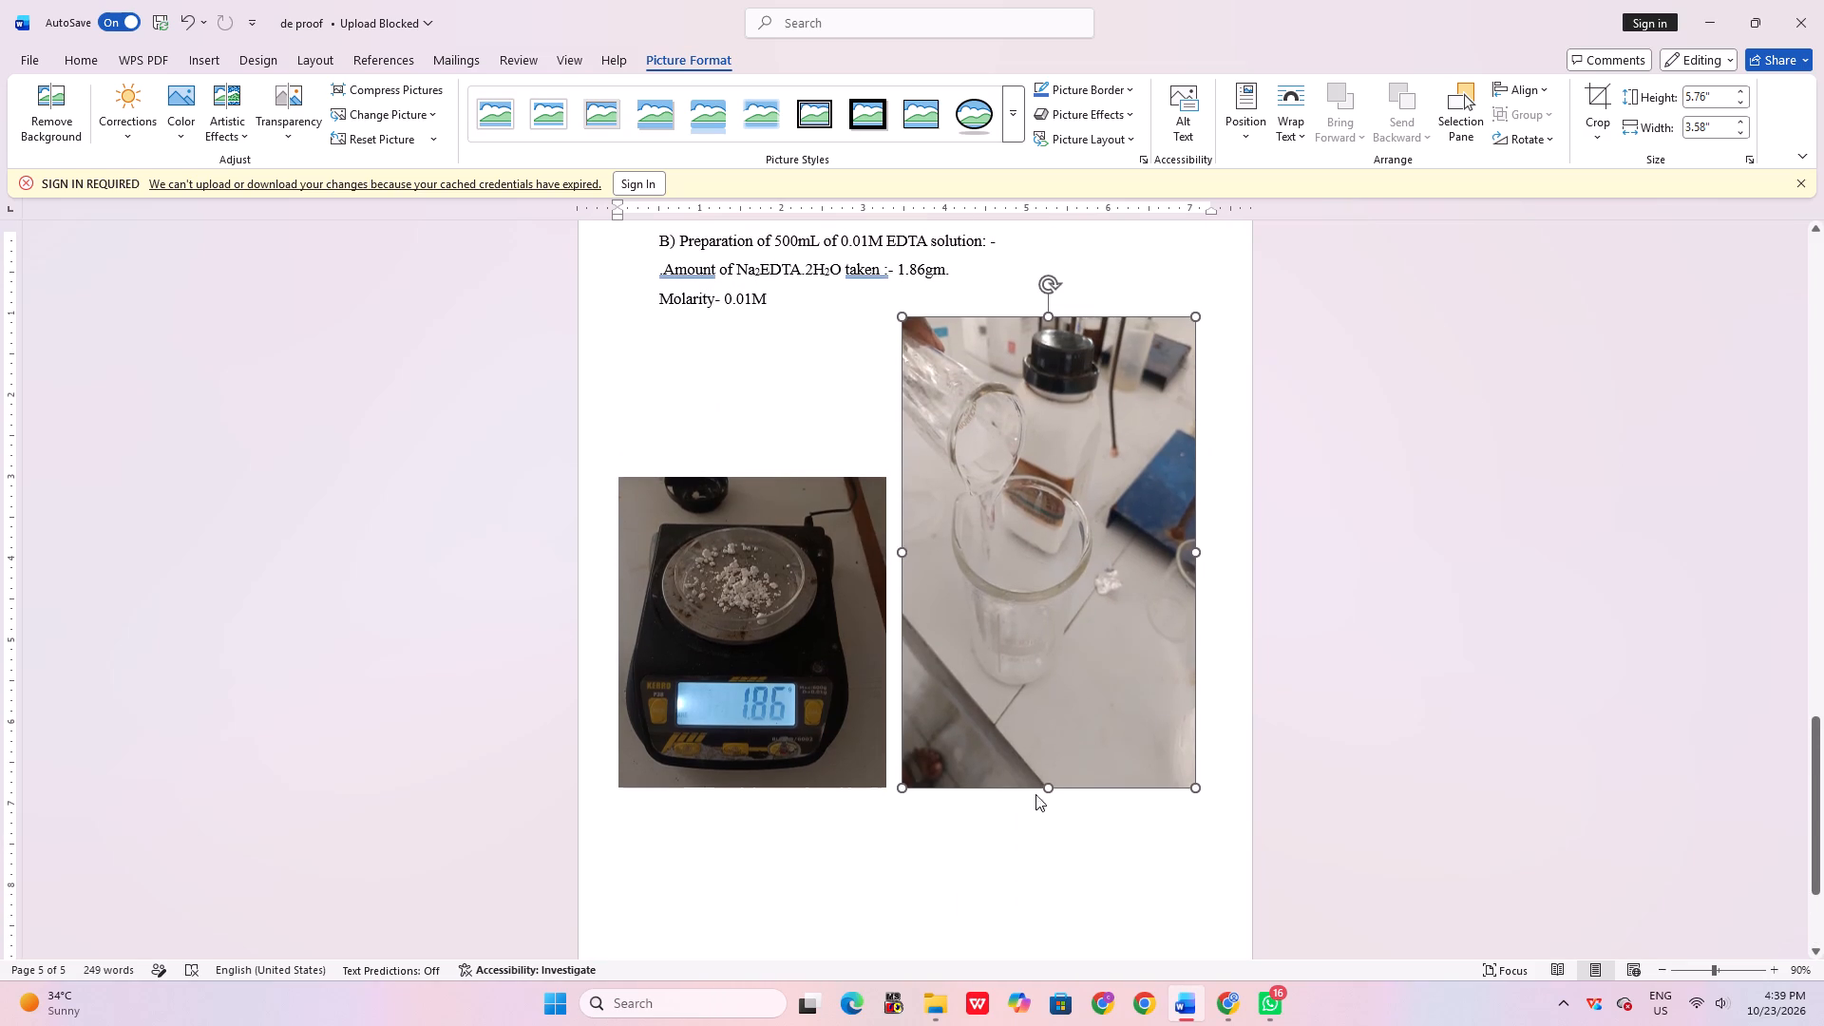
{"action": "left_click_drag", "start_coordinate": [1046, 787], "coordinate": [1100, 628]}
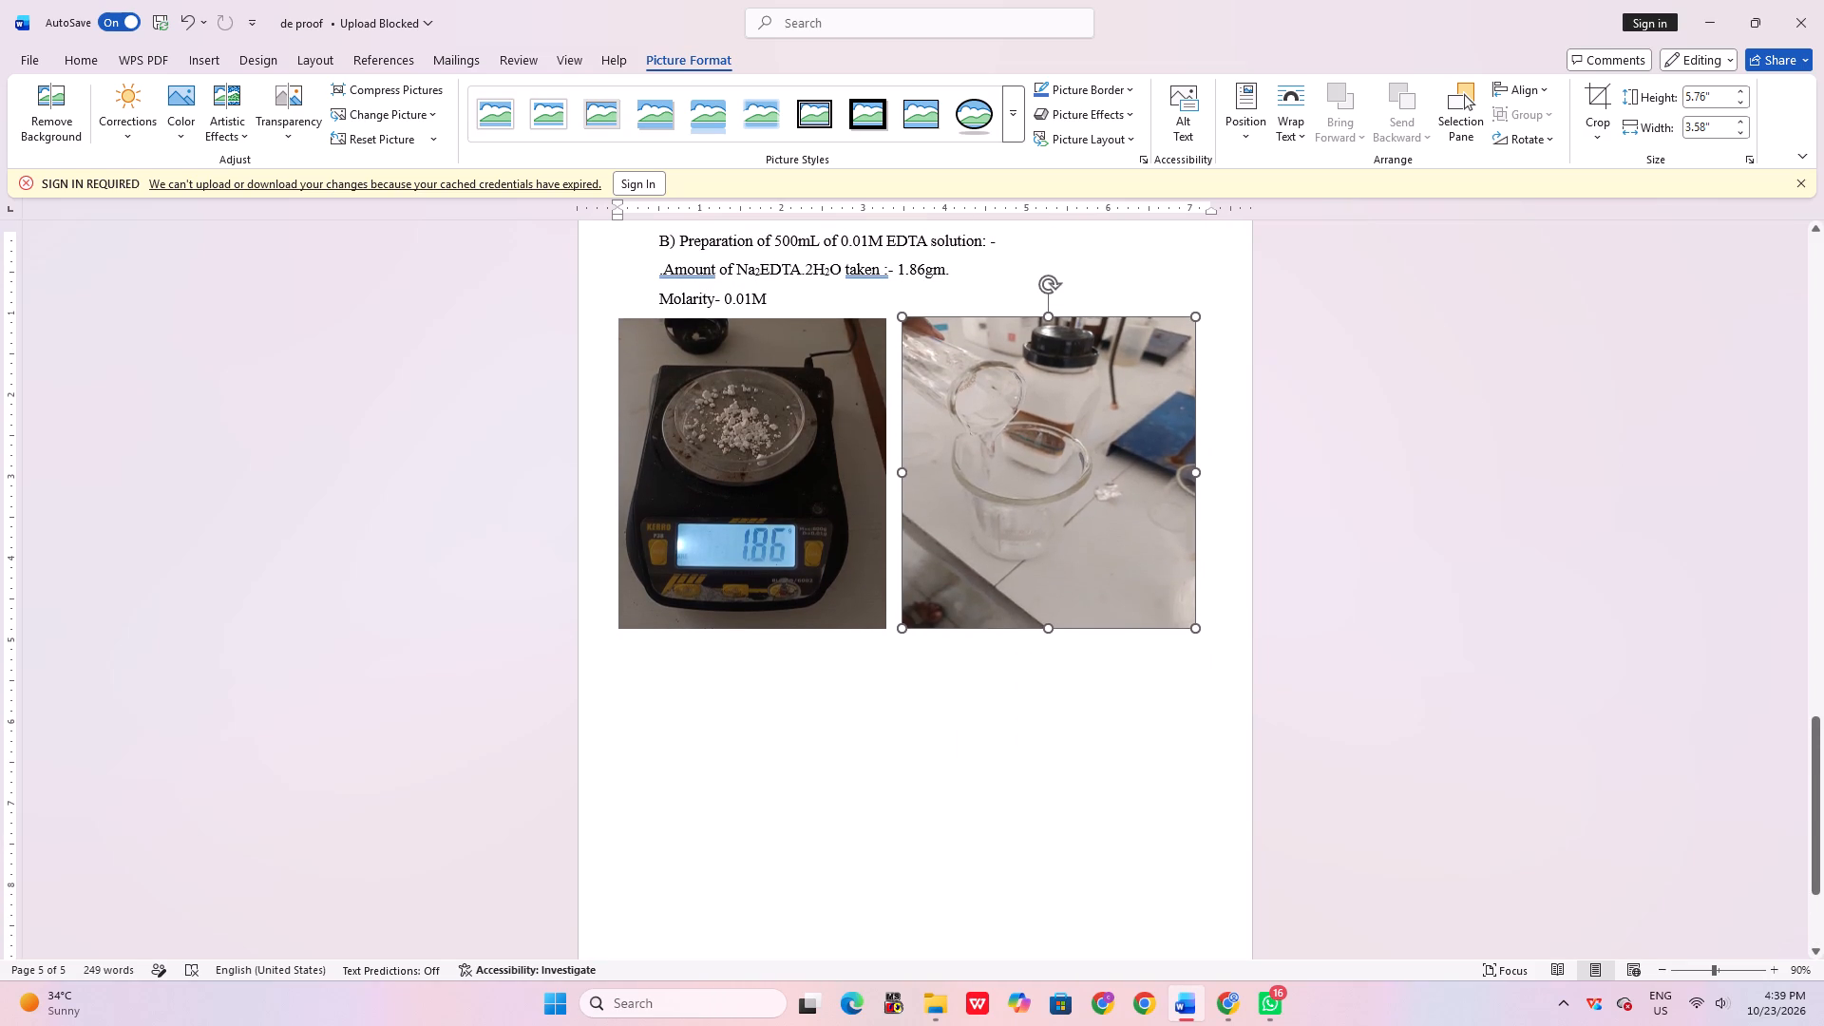
{"action": "left_click_drag", "start_coordinate": [1100, 628], "coordinate": [1098, 637]}
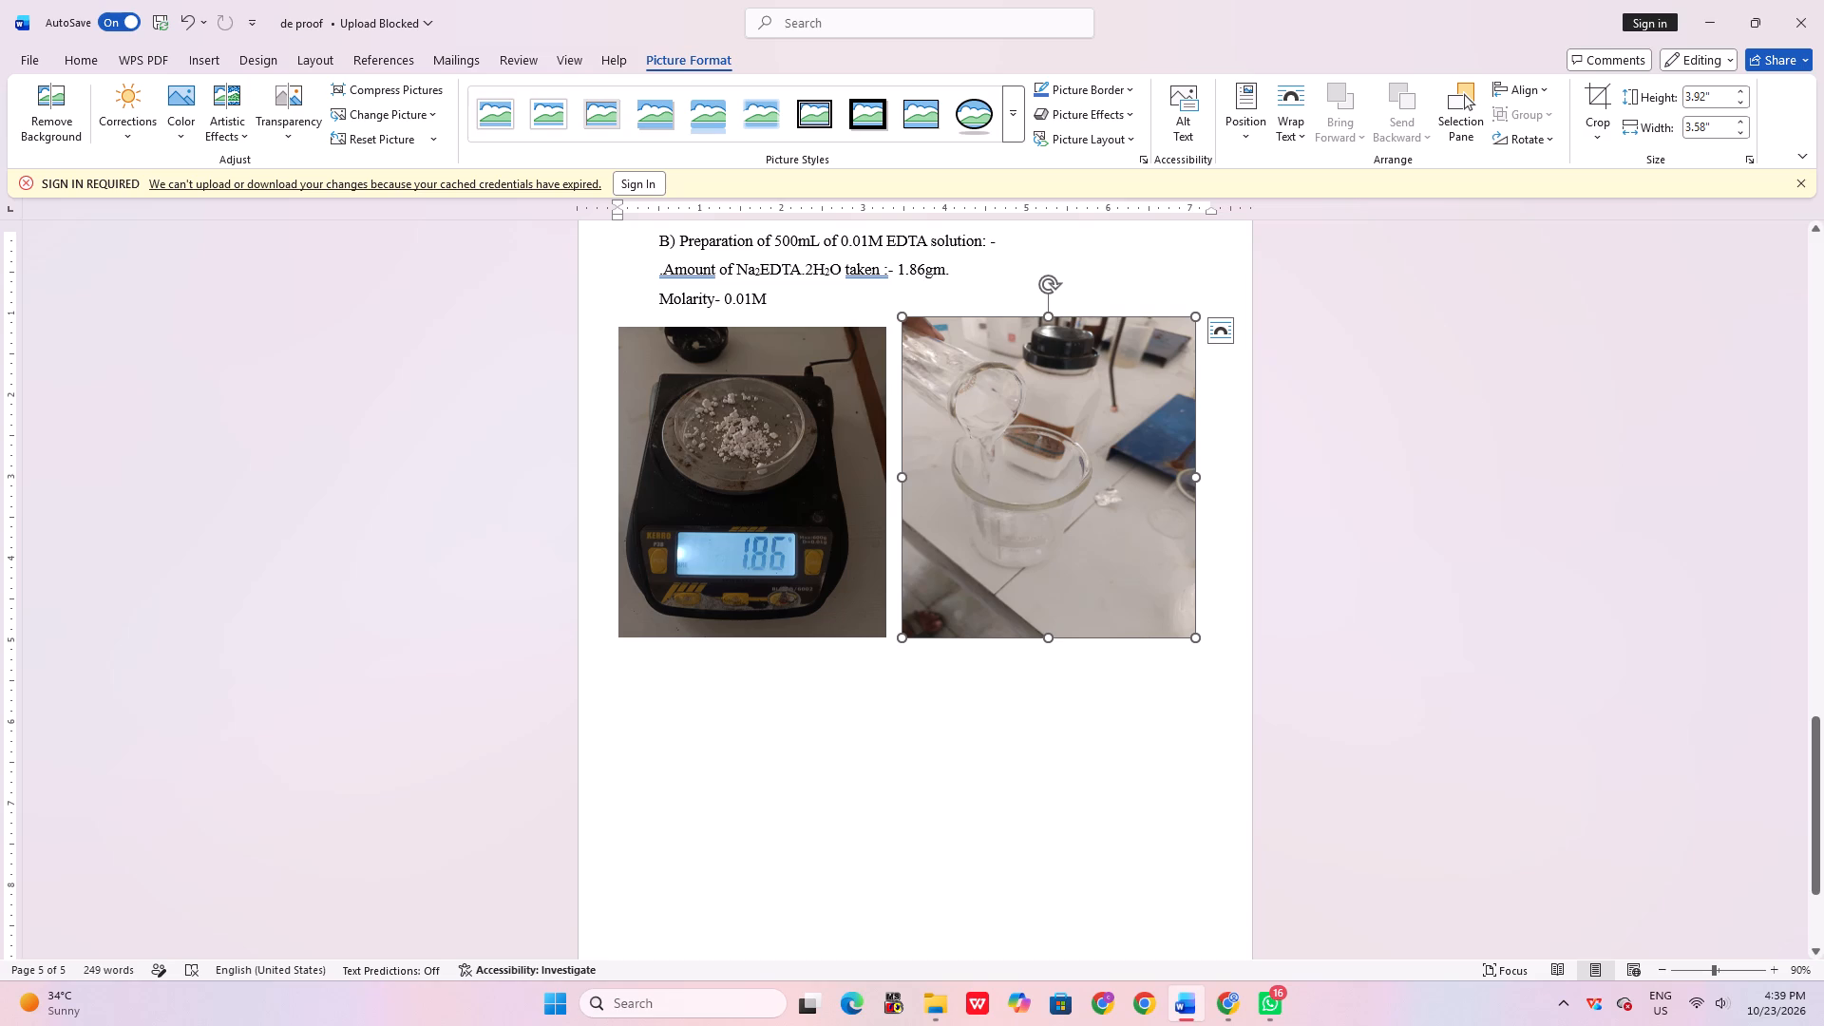
Crop the right side of the pouring-into-beaker picture to a width of 3.07".
{"action": "left_click", "coordinate": [1044, 591]}
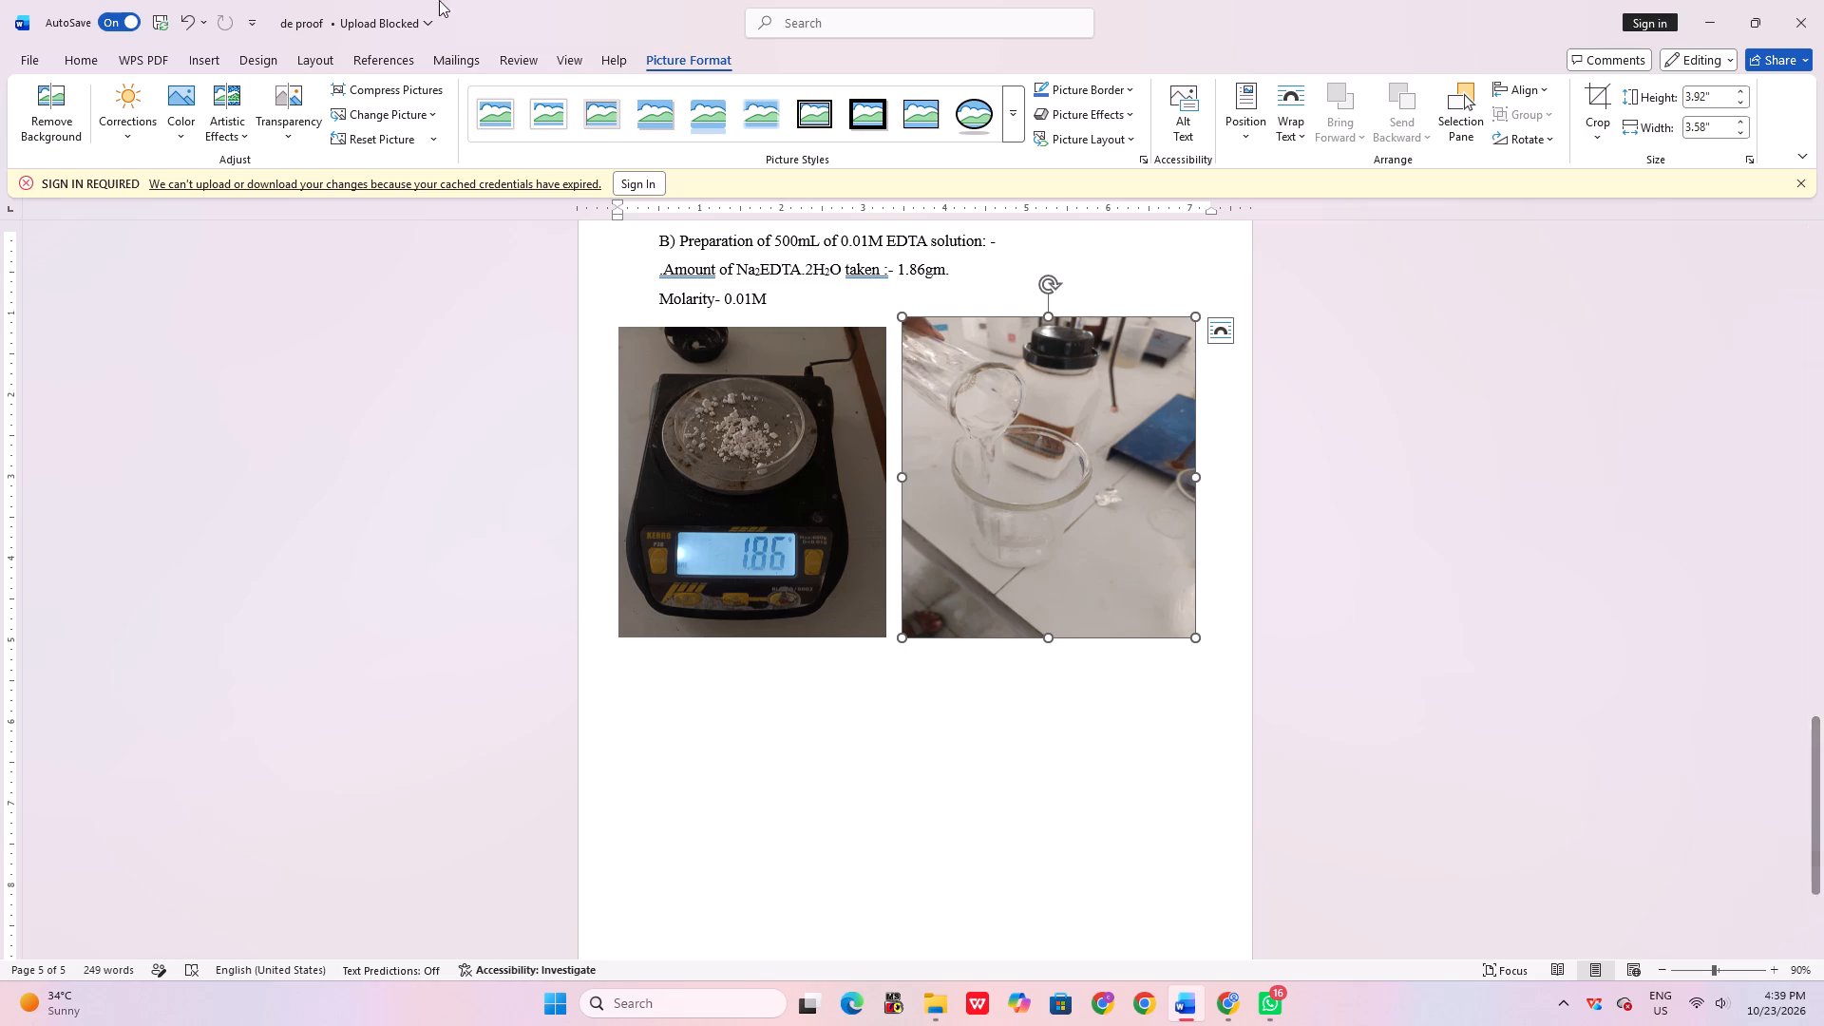
{"action": "left_click", "coordinate": [1605, 106]}
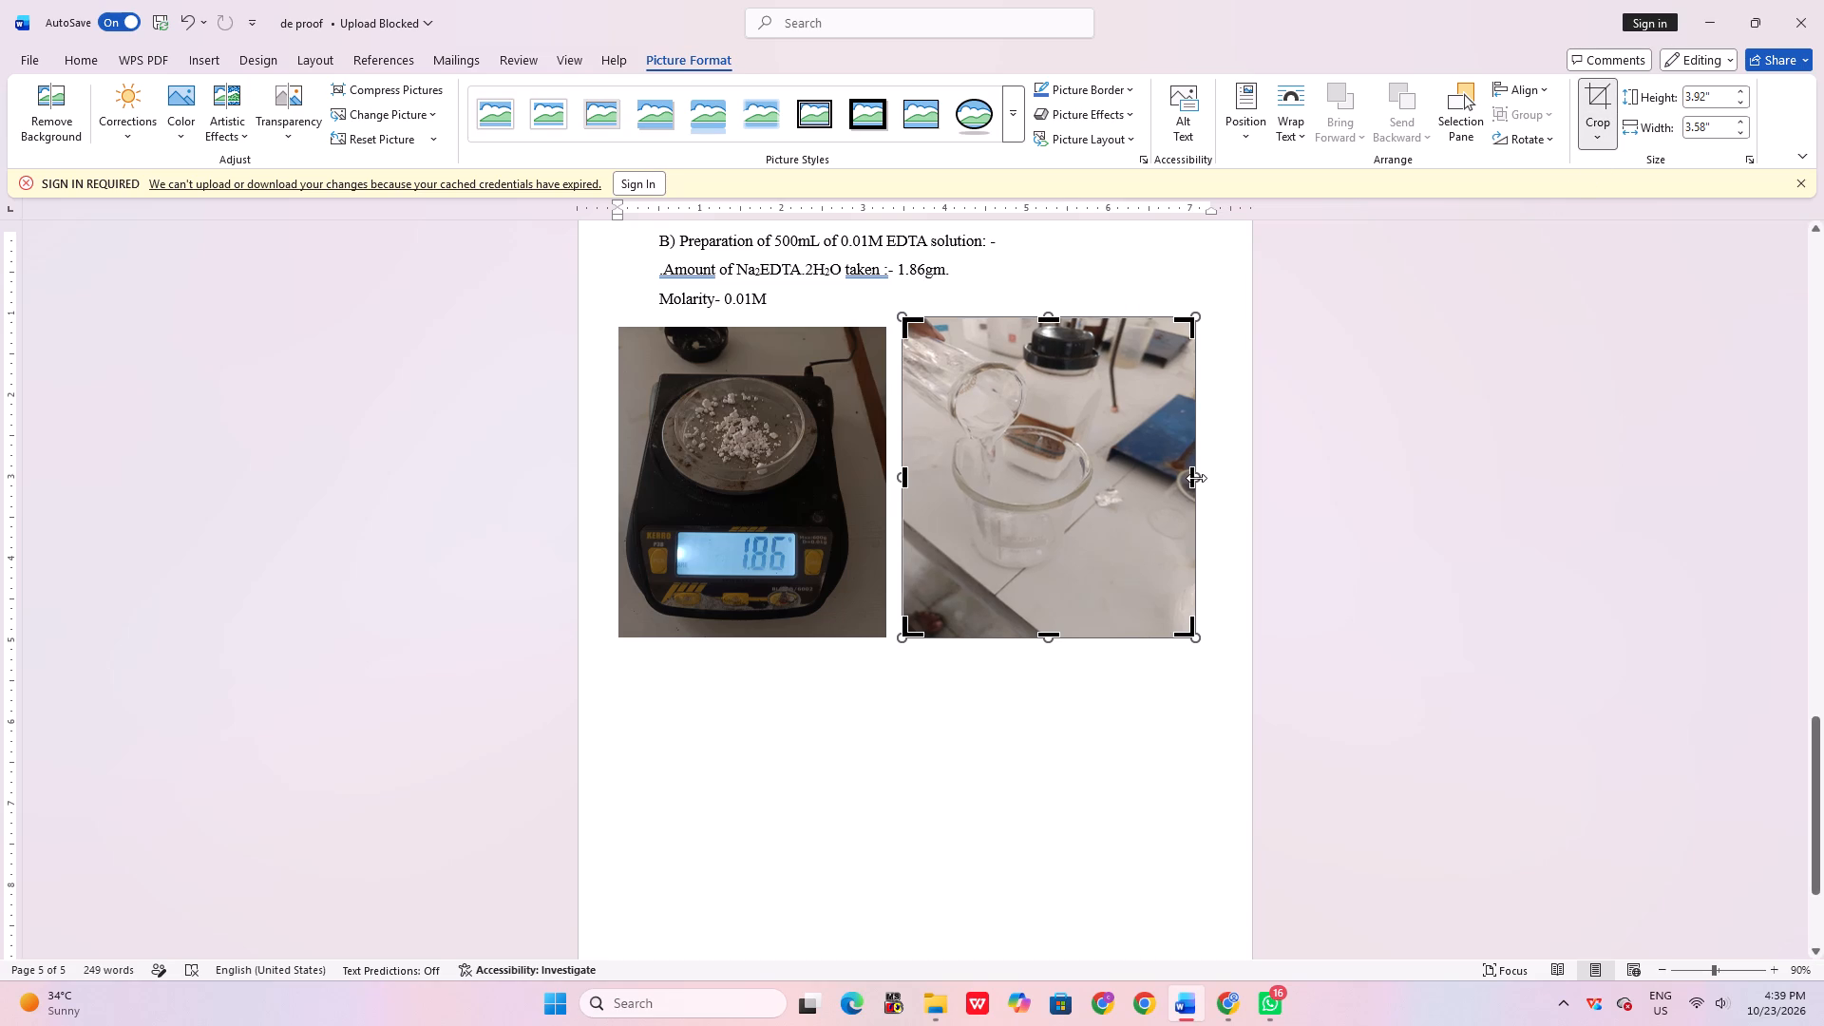
{"action": "left_click_drag", "start_coordinate": [1196, 478], "coordinate": [1156, 479]}
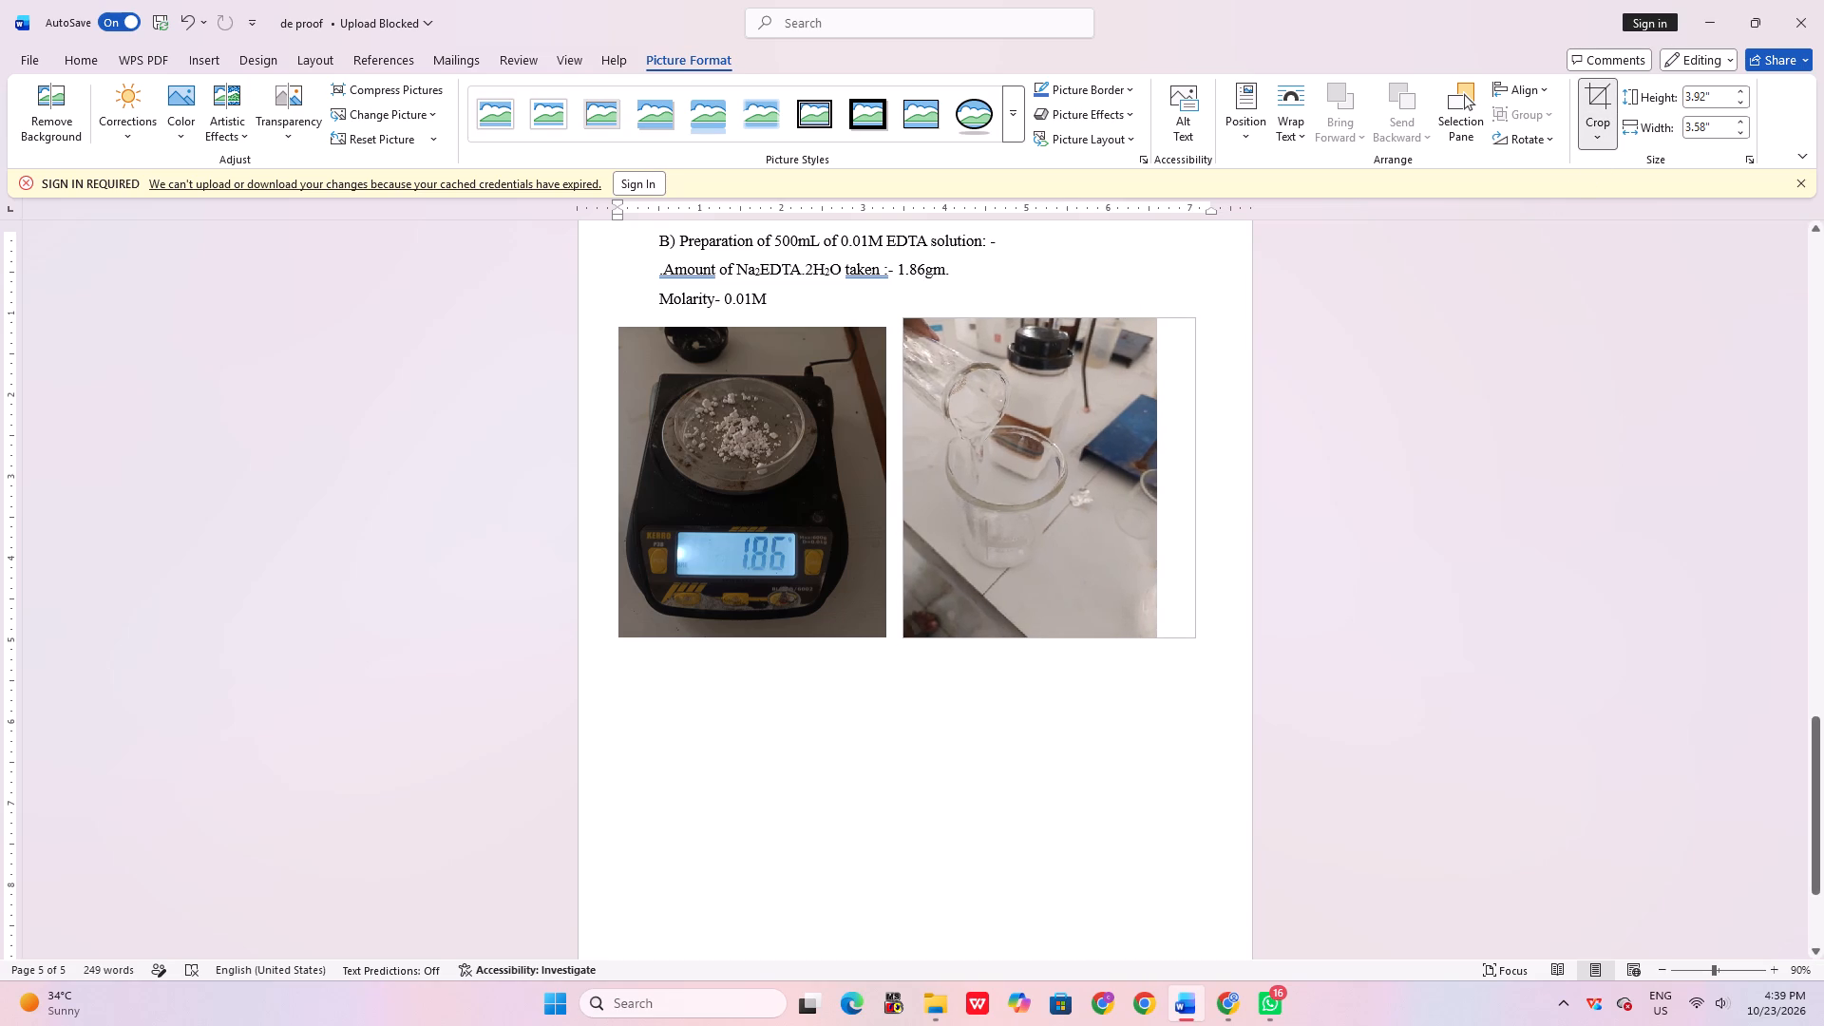
{"action": "left_click_drag", "start_coordinate": [1156, 479], "coordinate": [1130, 486]}
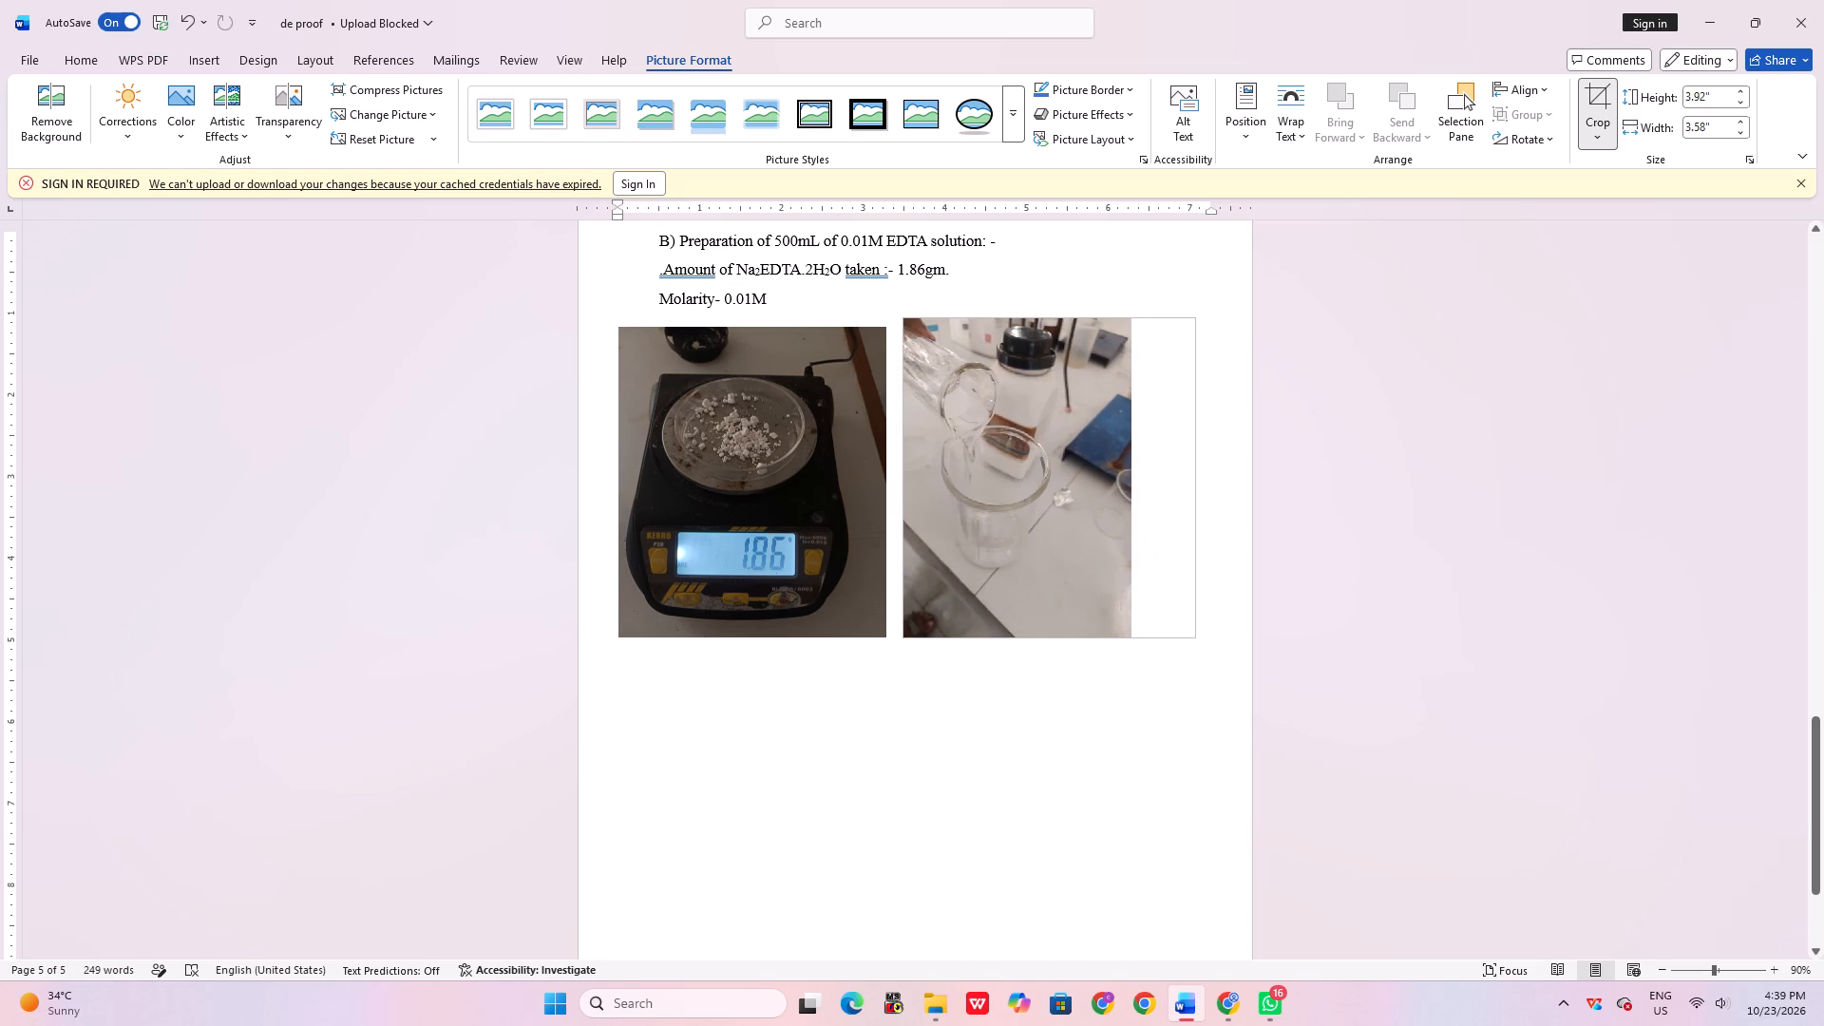
{"action": "left_click_drag", "start_coordinate": [1130, 486], "coordinate": [1196, 496]}
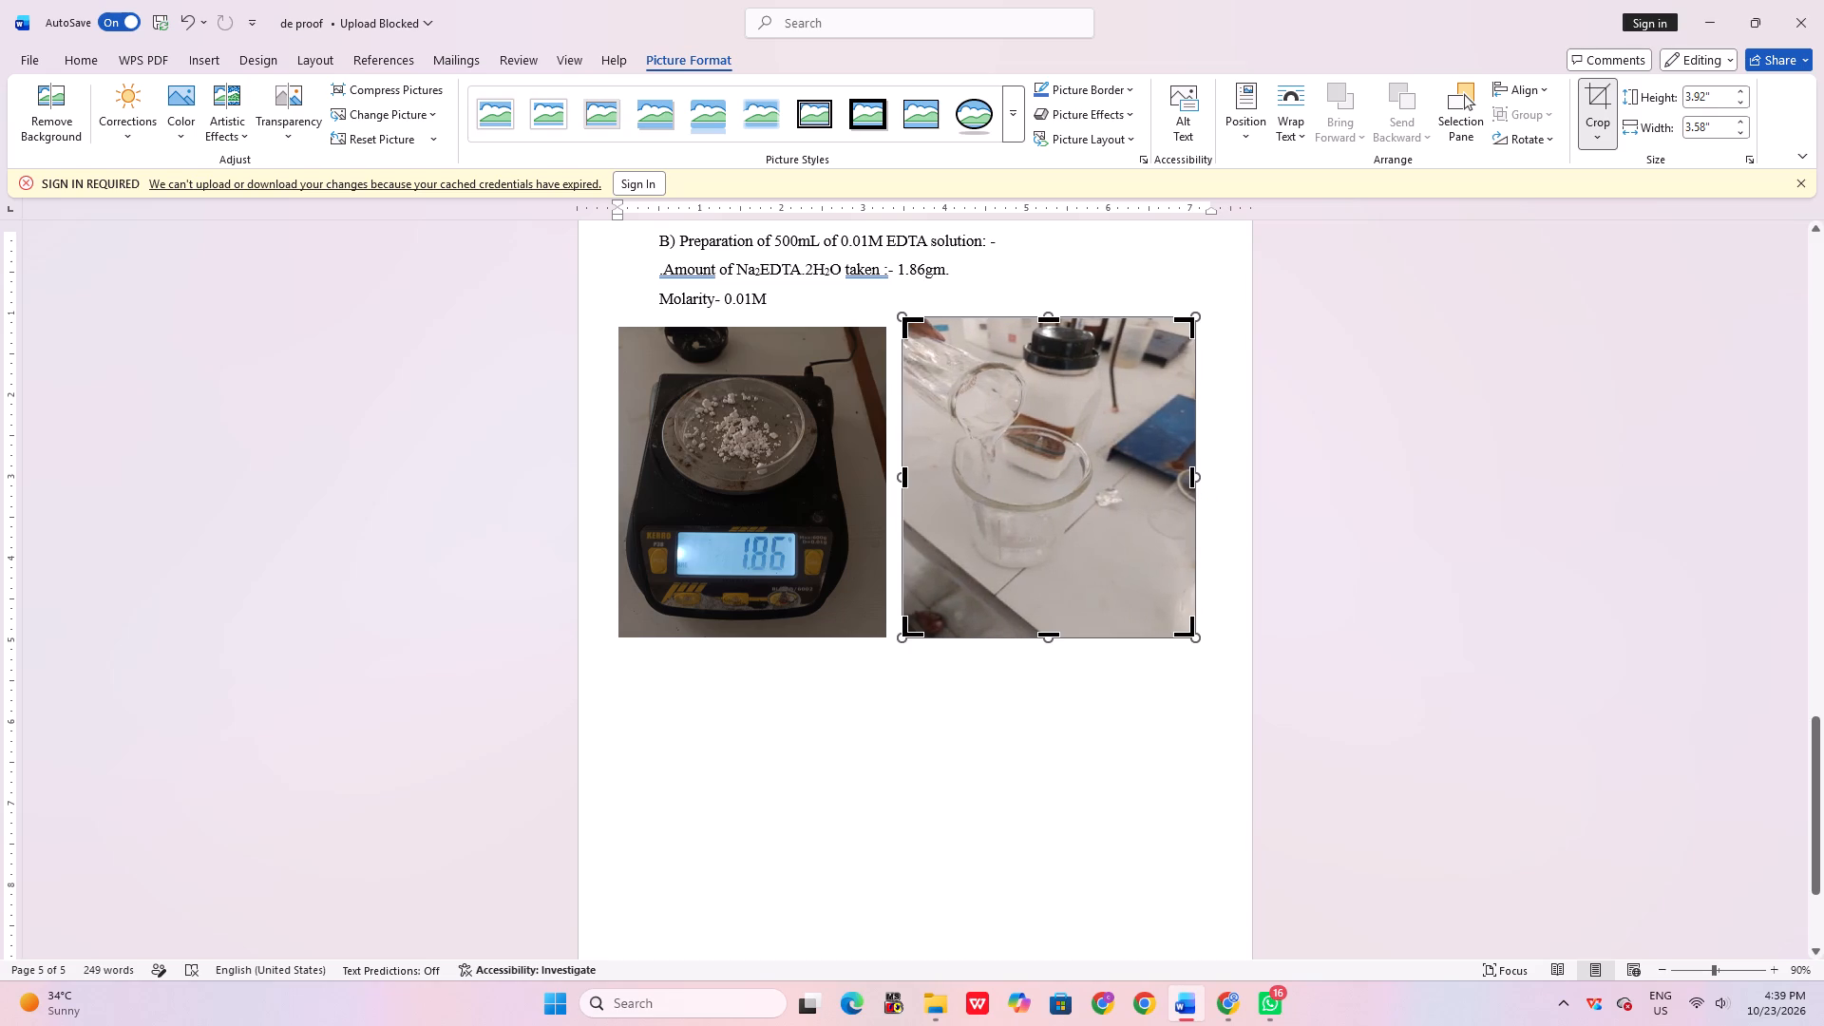
{"action": "left_click_drag", "start_coordinate": [1189, 476], "coordinate": [1159, 484]}
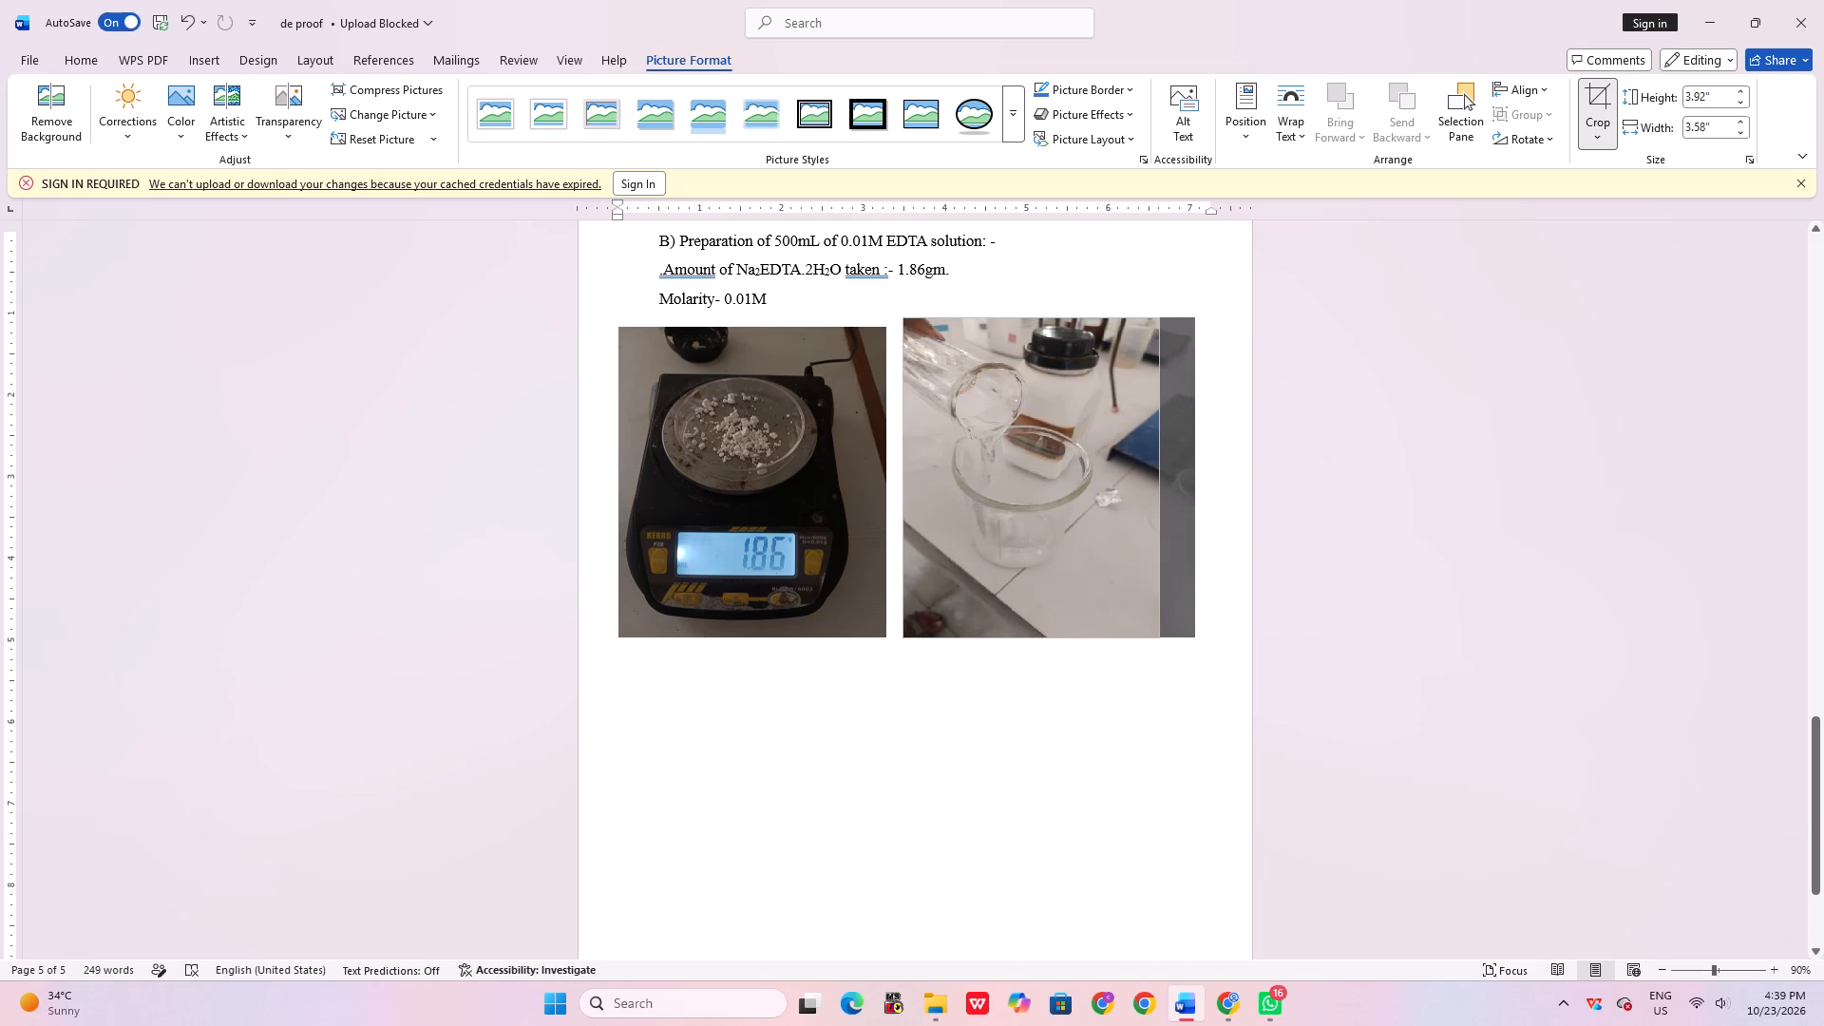
{"action": "left_click_drag", "start_coordinate": [1159, 484], "coordinate": [1153, 486]}
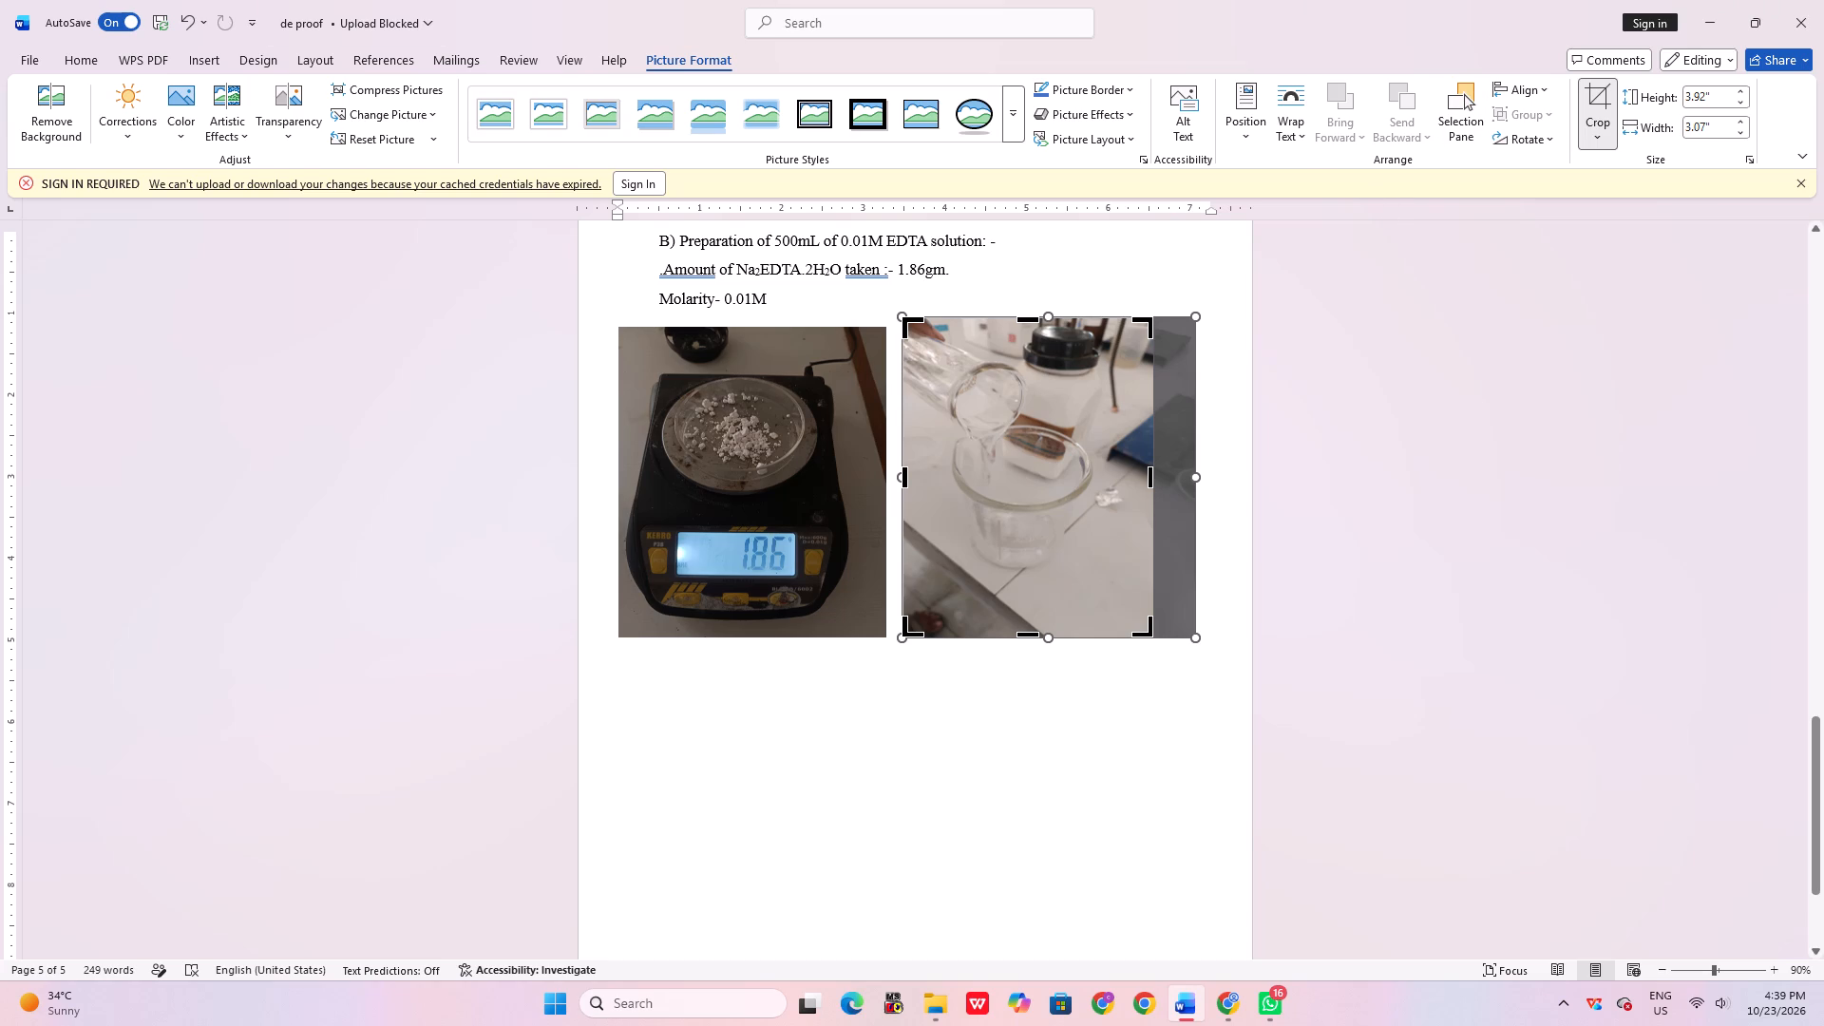
{"action": "left_click", "coordinate": [1064, 443]}
{"action": "left_click", "coordinate": [1020, 438]}
{"action": "left_click", "coordinate": [926, 741]}
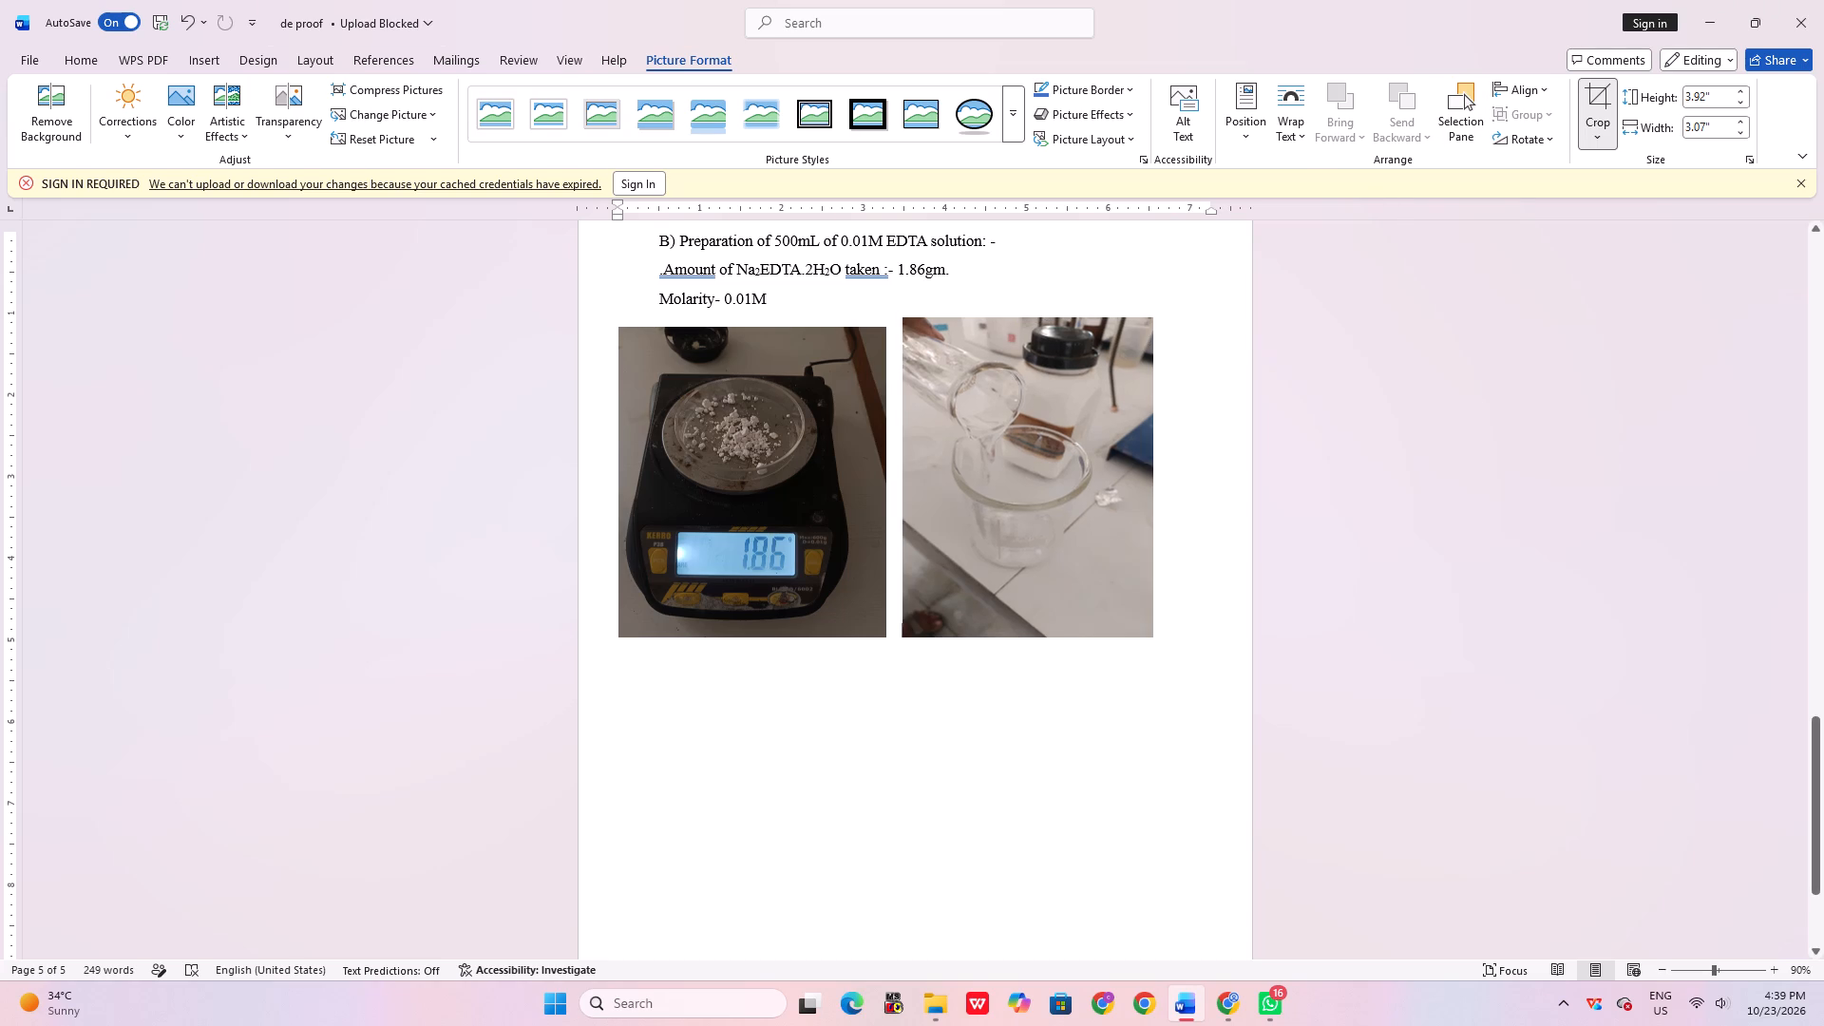
Shorten the cropped beaker picture slightly to match the height of the balance picture beside it.
{"action": "left_click", "coordinate": [975, 546]}
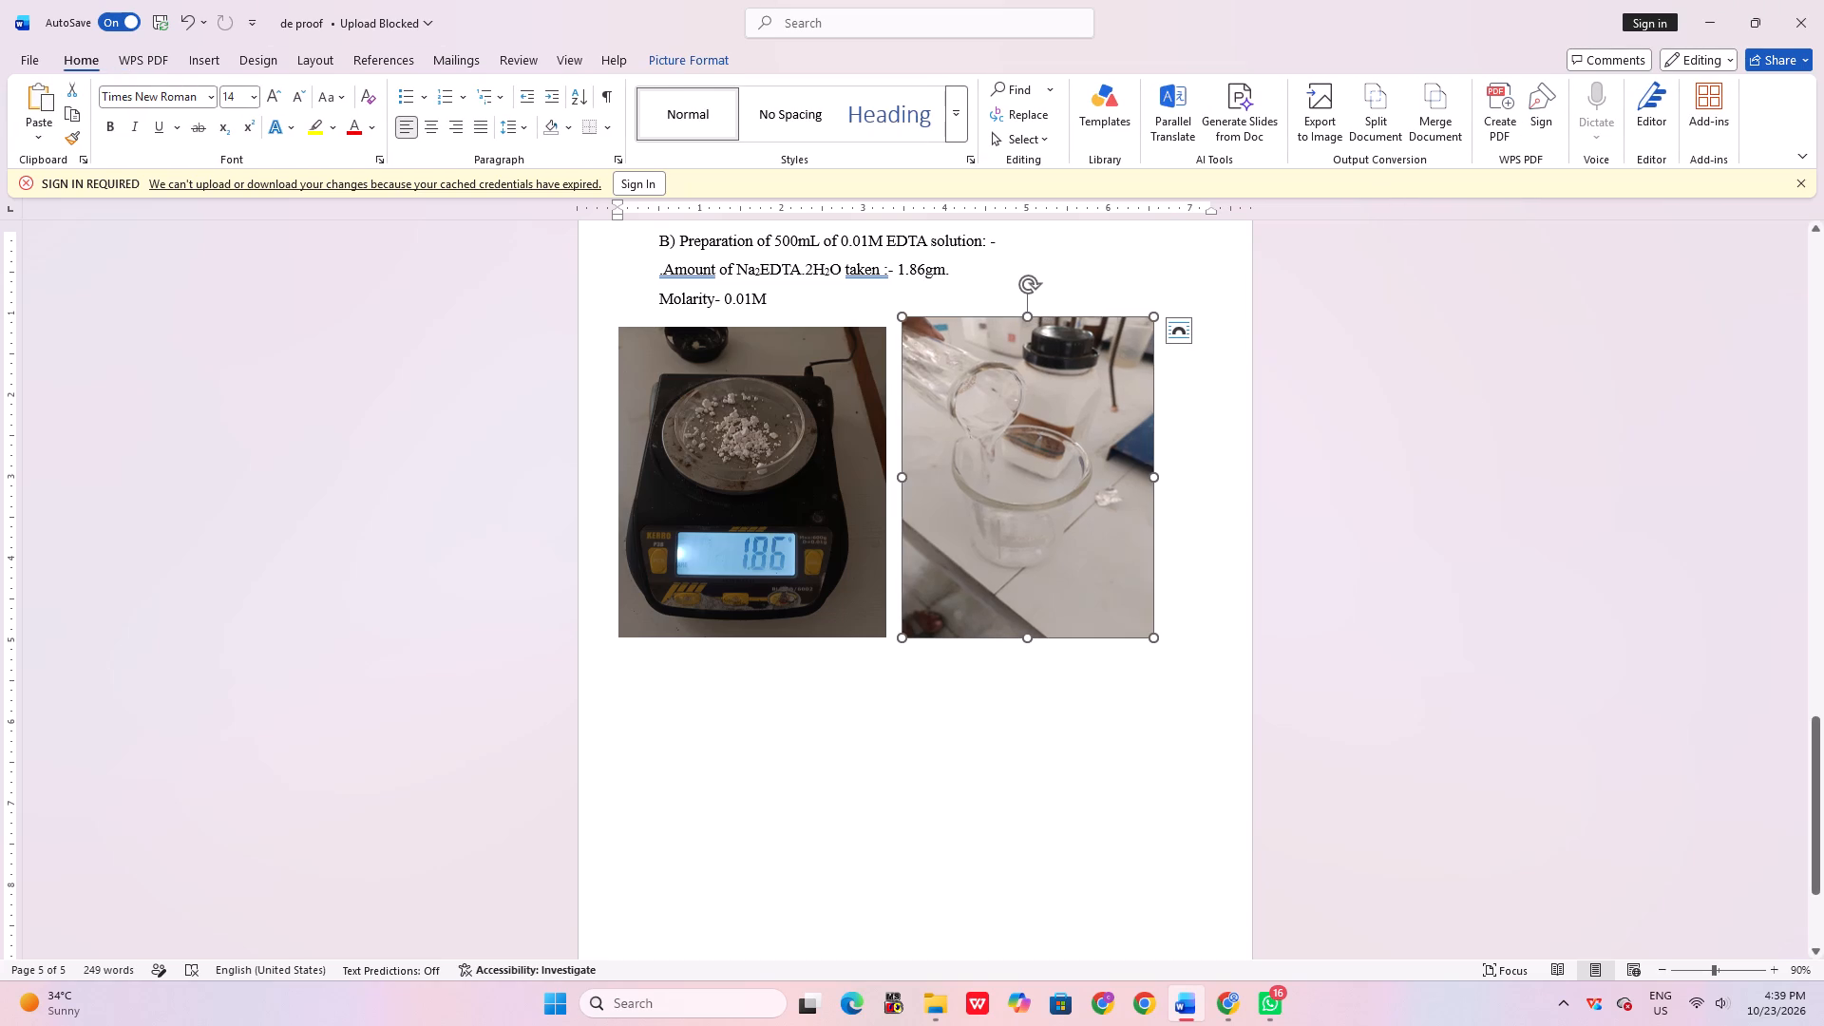
{"action": "left_click_drag", "start_coordinate": [1031, 640], "coordinate": [1035, 629]}
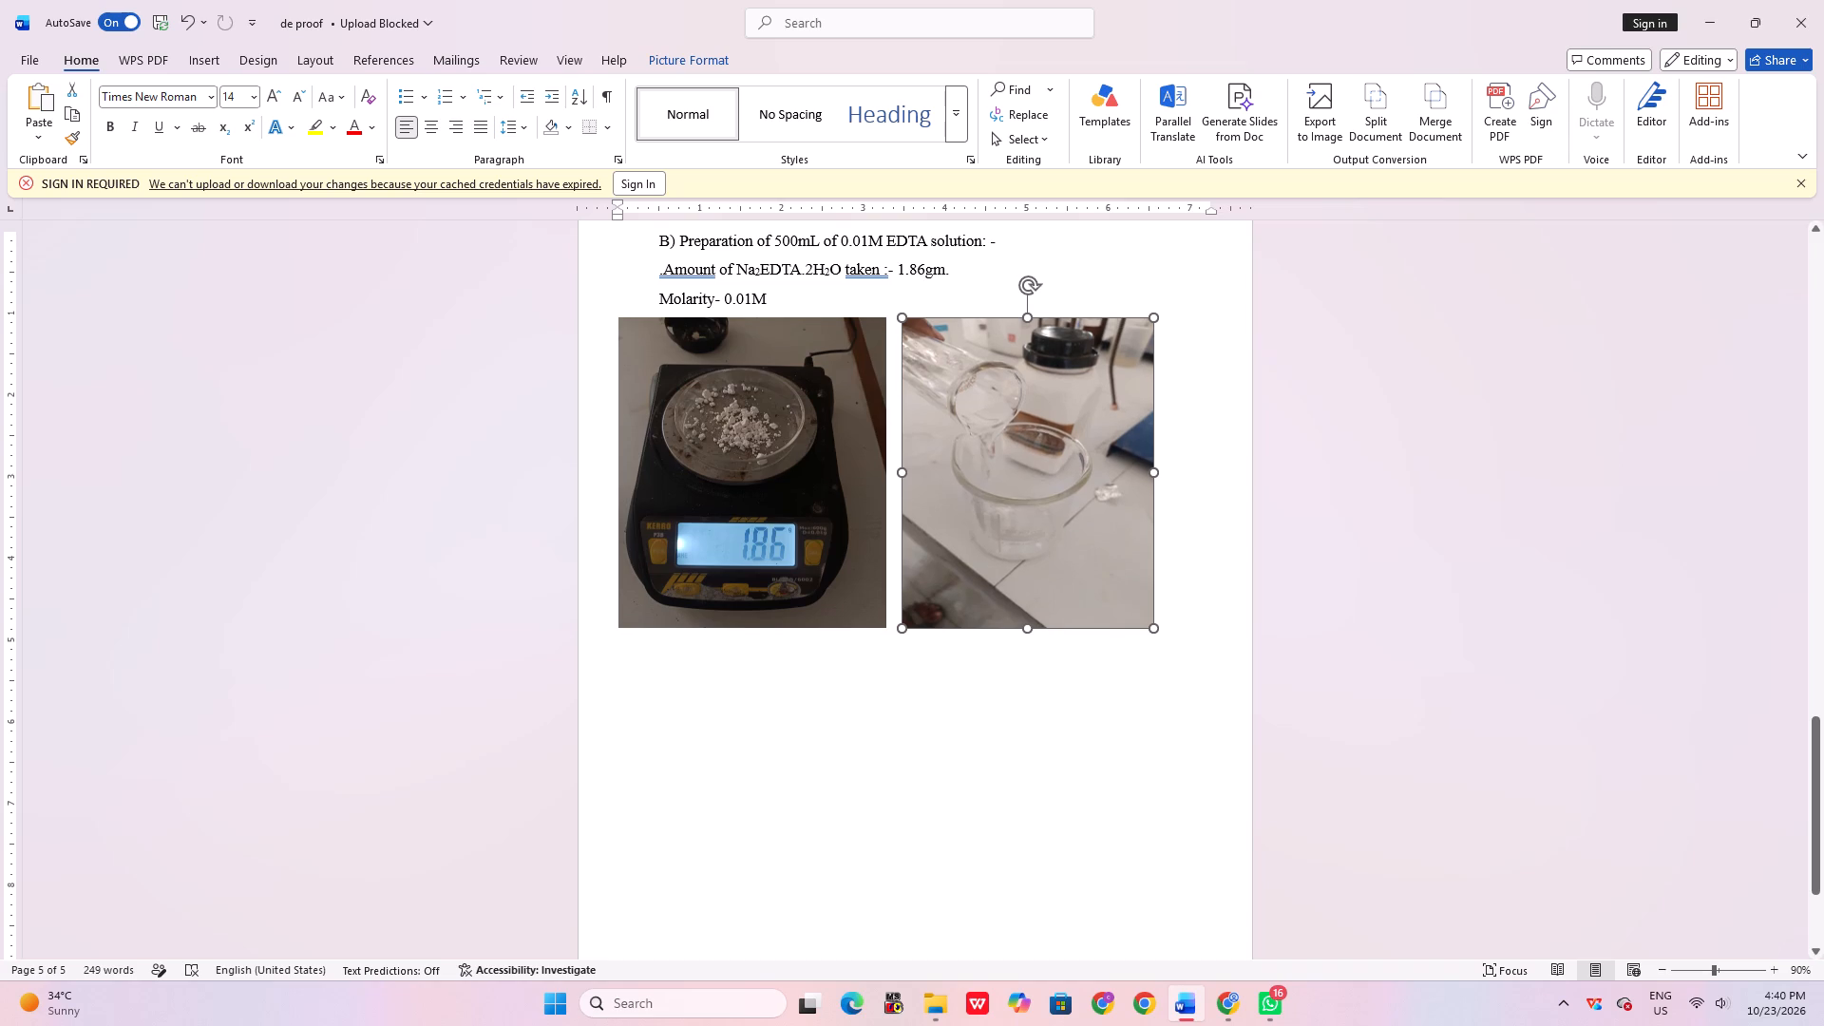
{"action": "left_click_drag", "start_coordinate": [1035, 629], "coordinate": [1035, 631]}
Widen the gap between the balance picture and the beaker picture with six spaces.
{"action": "left_click", "coordinate": [897, 589]}
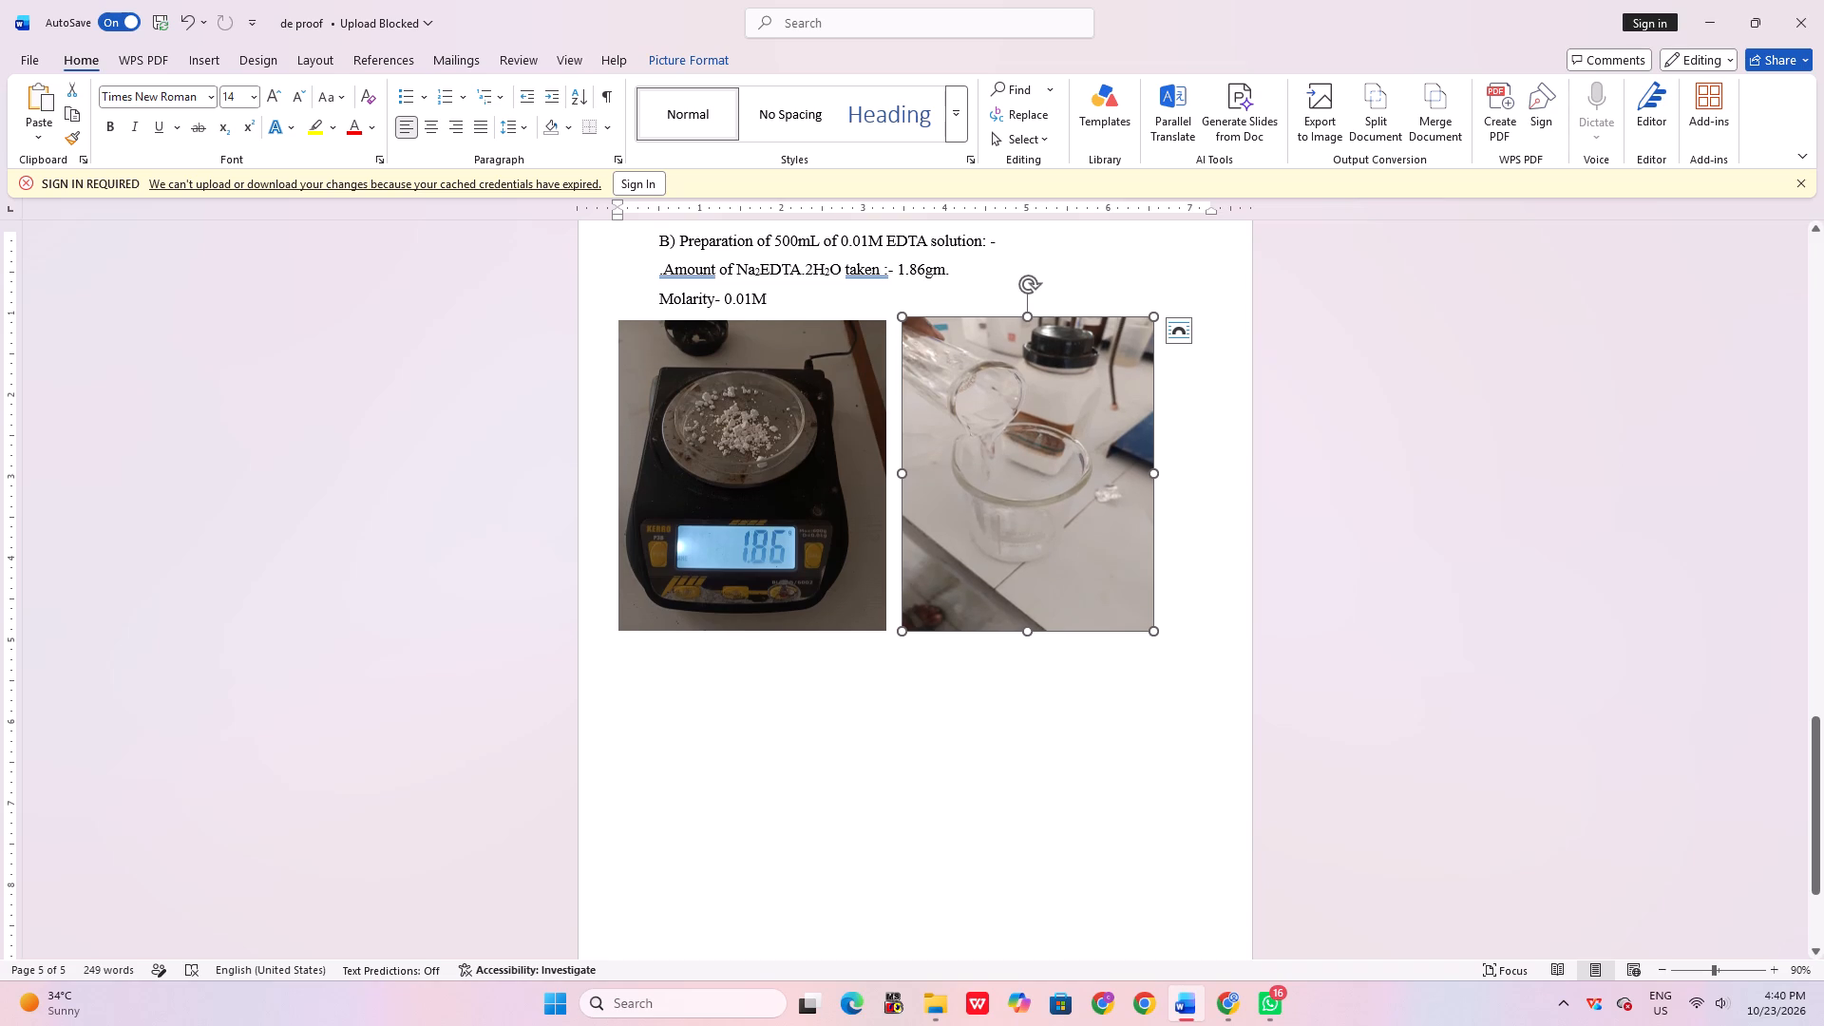
{"action": "key", "text": "space"}
{"action": "key", "text": "space"}
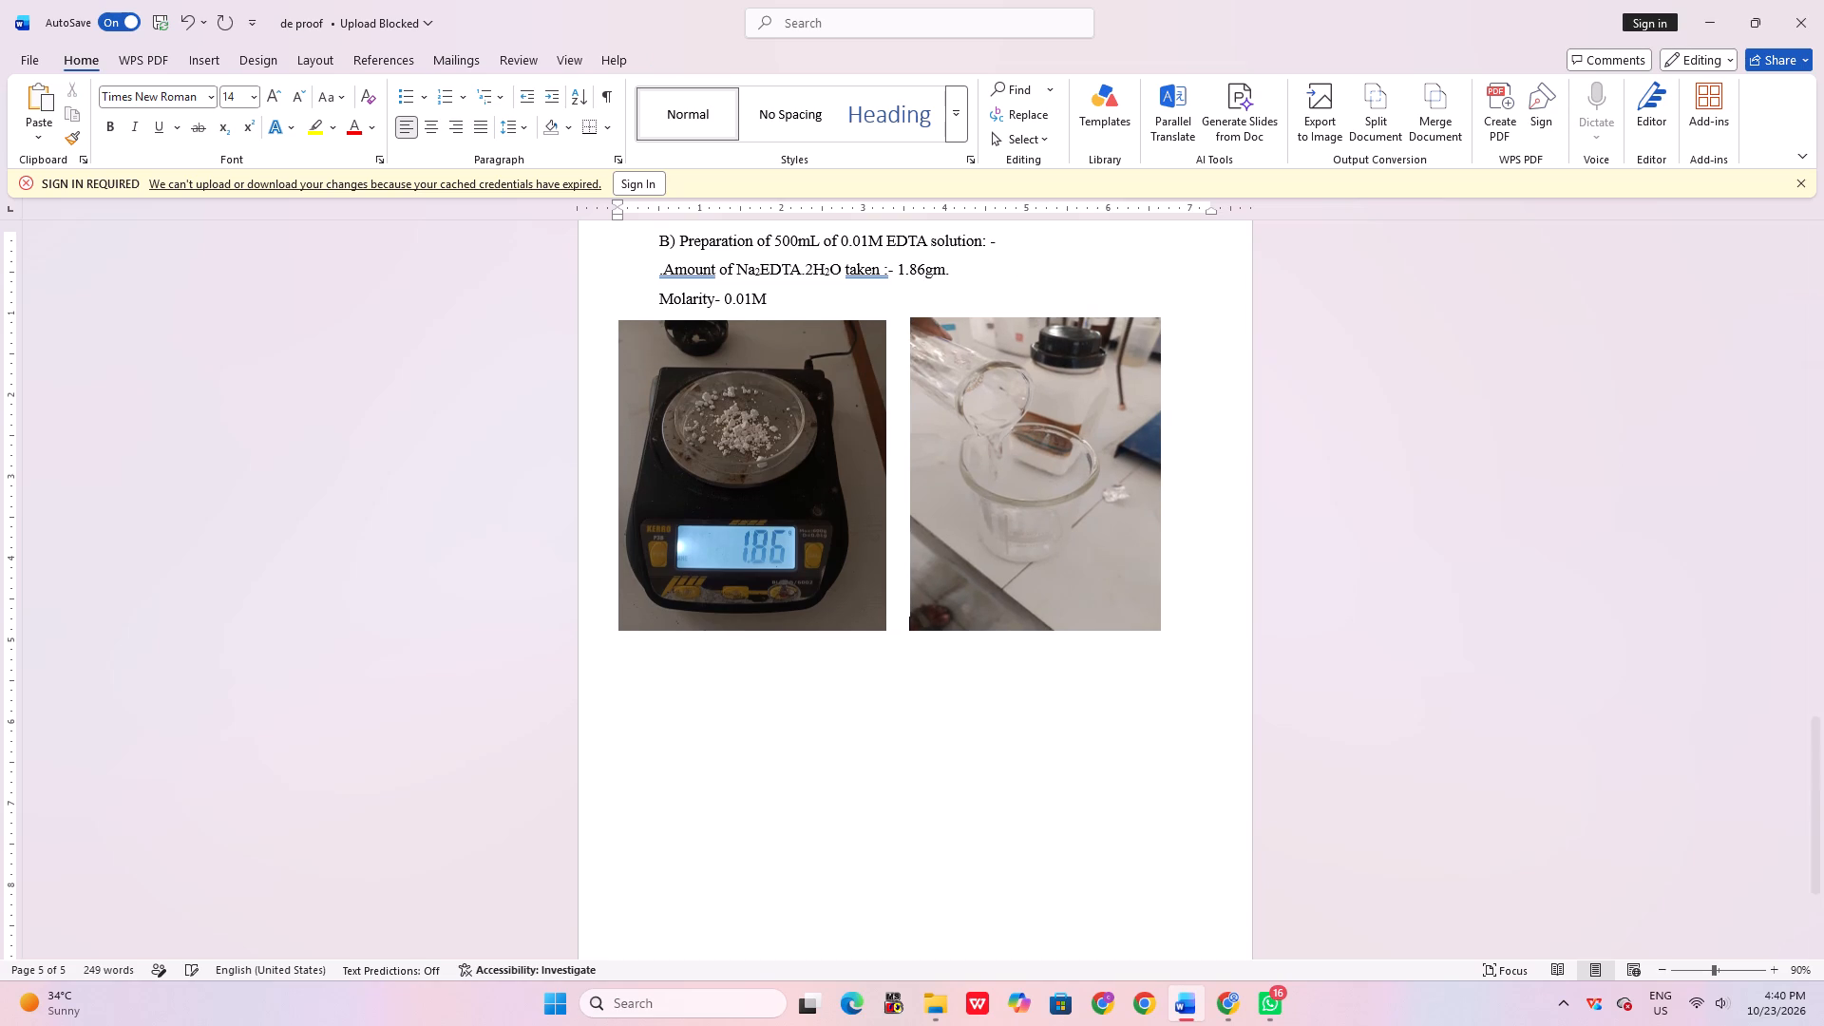
{"action": "key", "text": "space"}
{"action": "key", "text": "space"}
{"action": "key", "text": "space"}
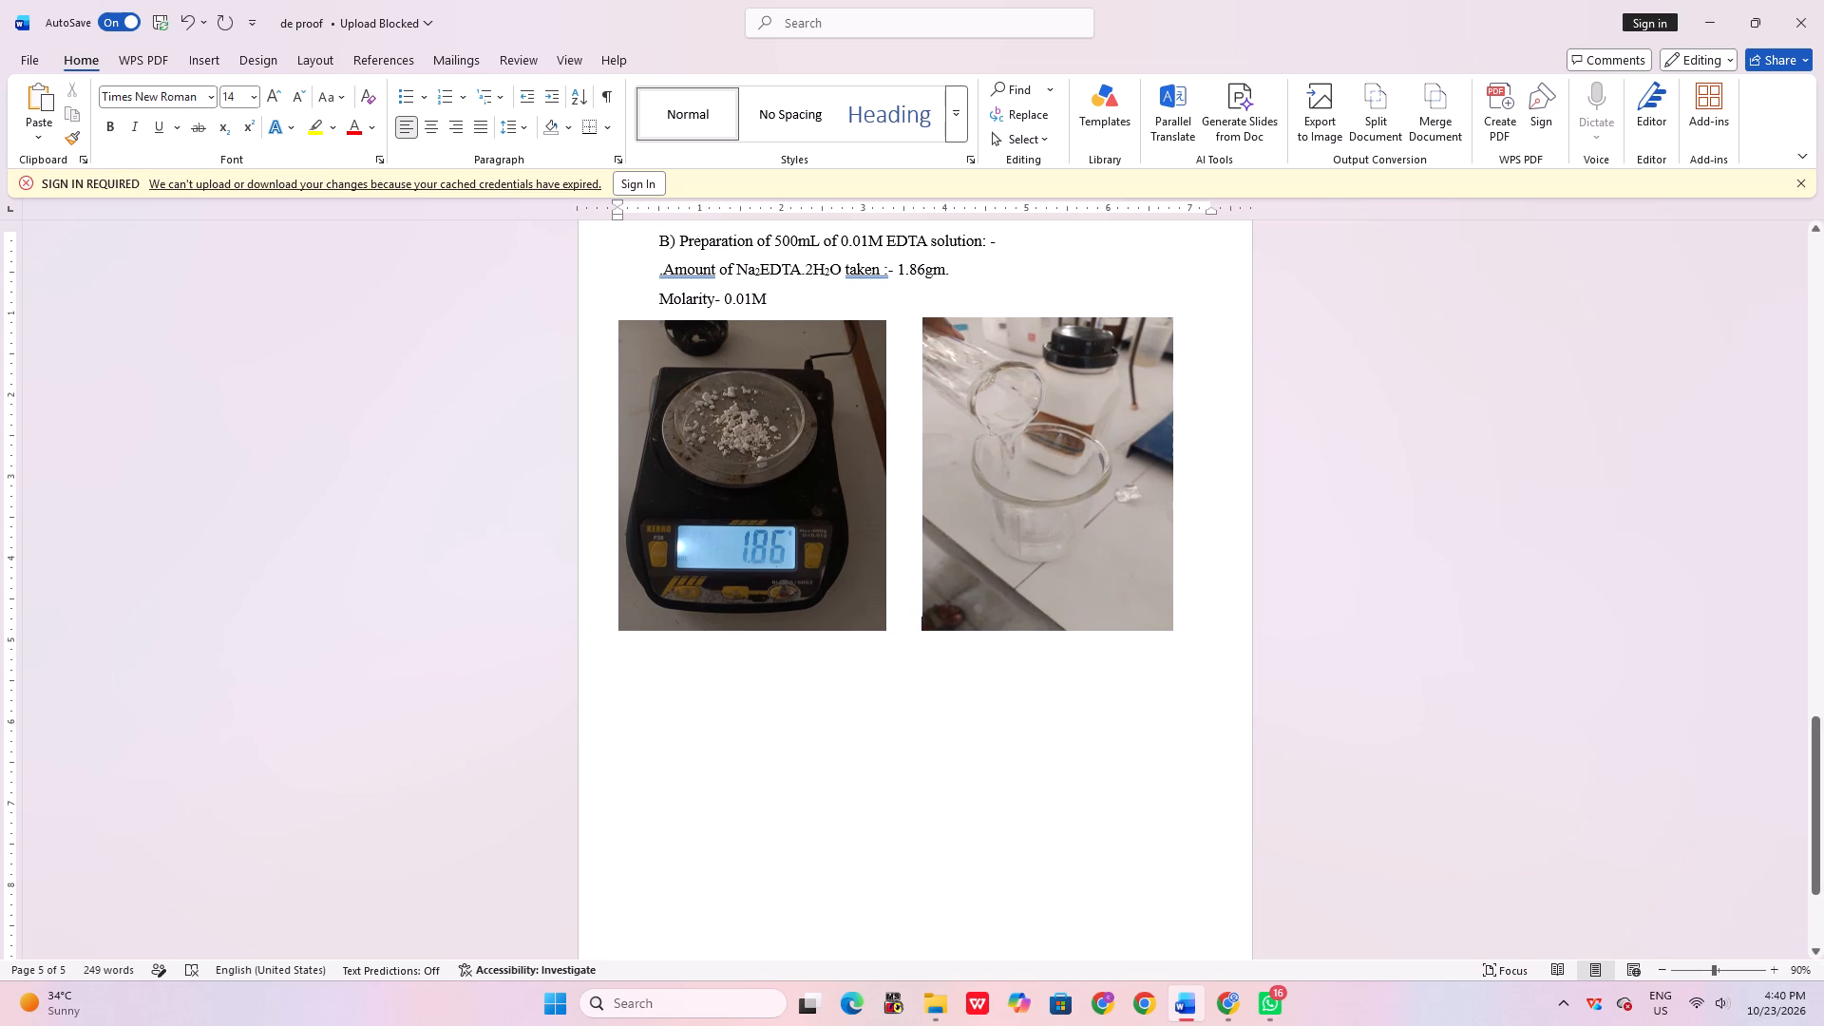
{"action": "key", "text": "space"}
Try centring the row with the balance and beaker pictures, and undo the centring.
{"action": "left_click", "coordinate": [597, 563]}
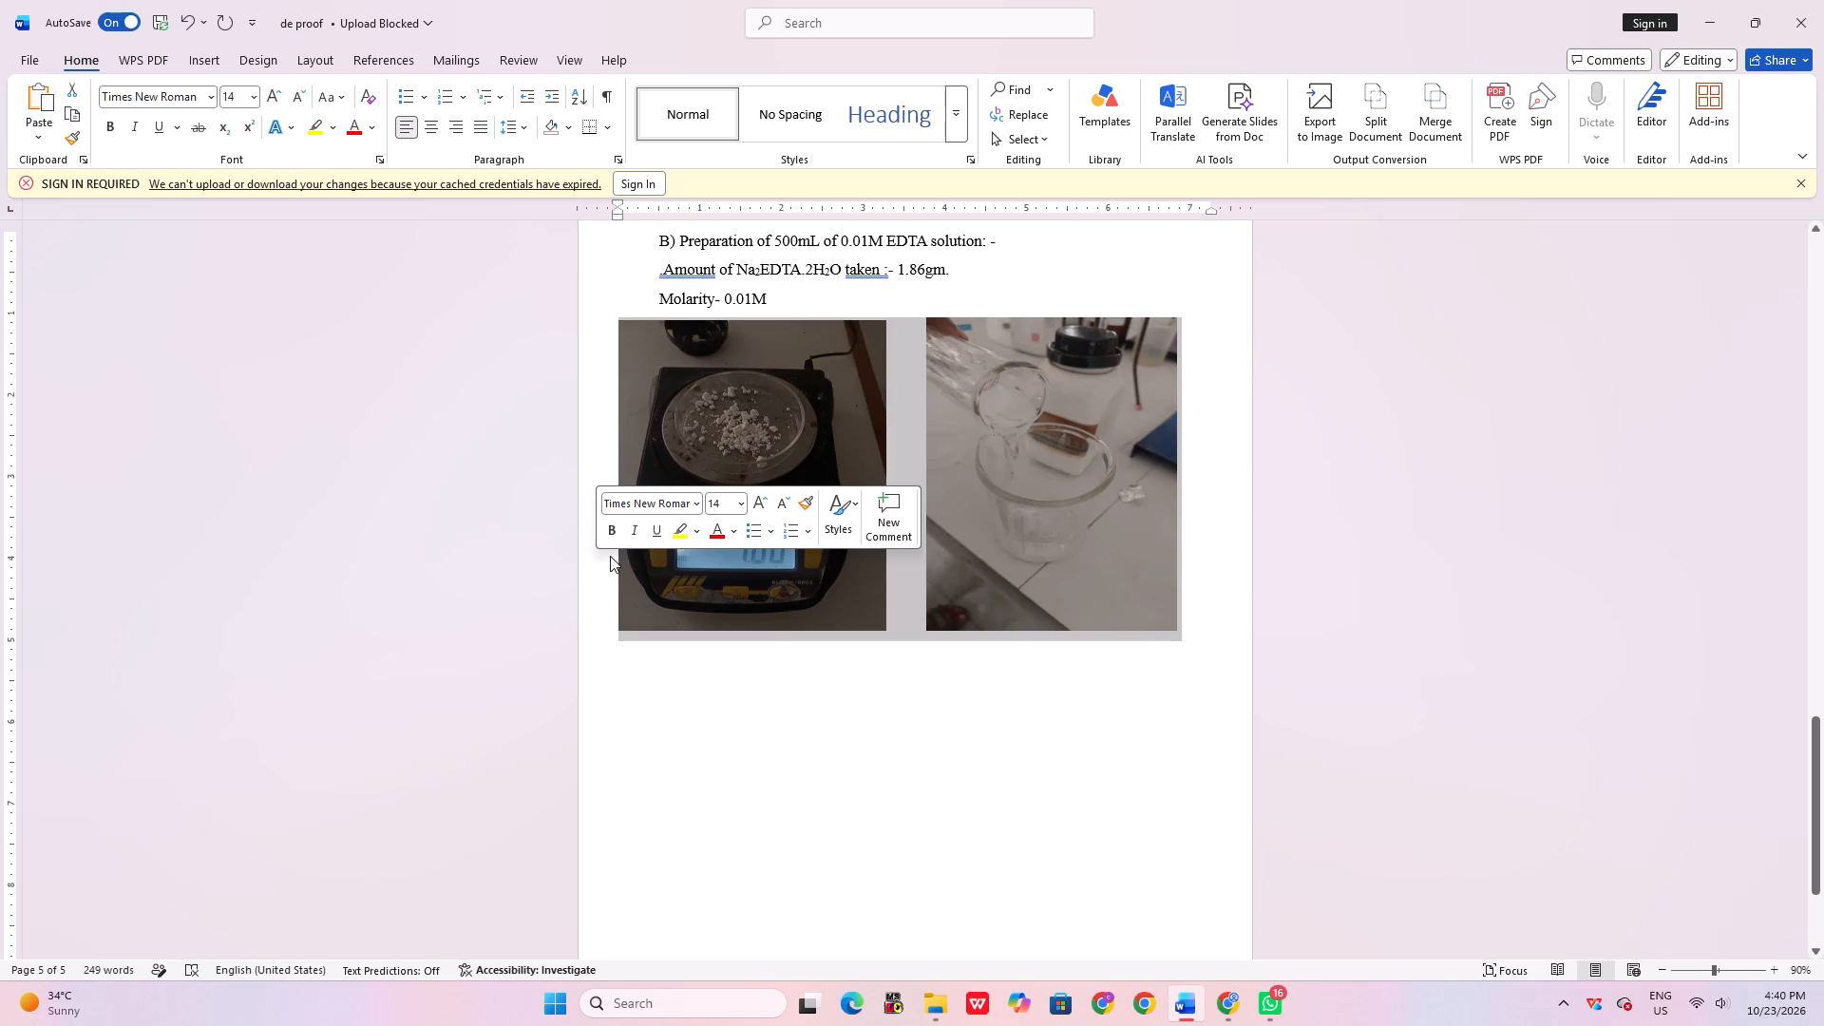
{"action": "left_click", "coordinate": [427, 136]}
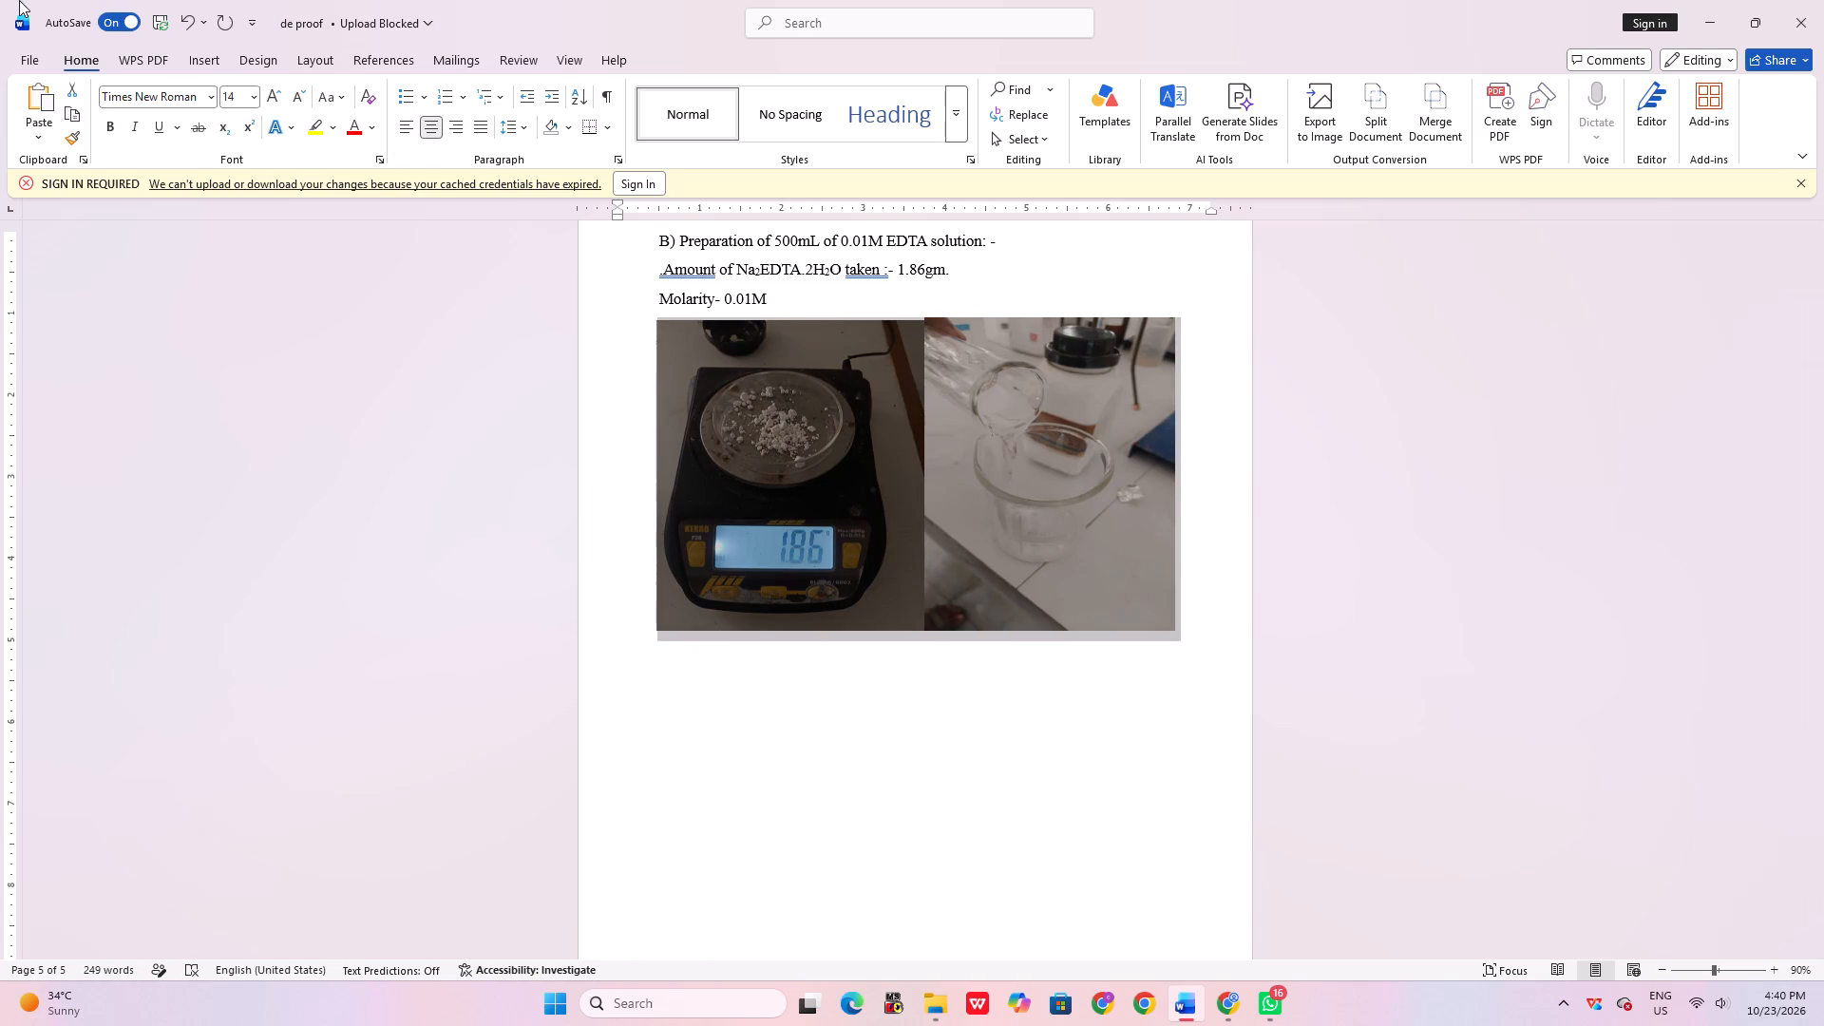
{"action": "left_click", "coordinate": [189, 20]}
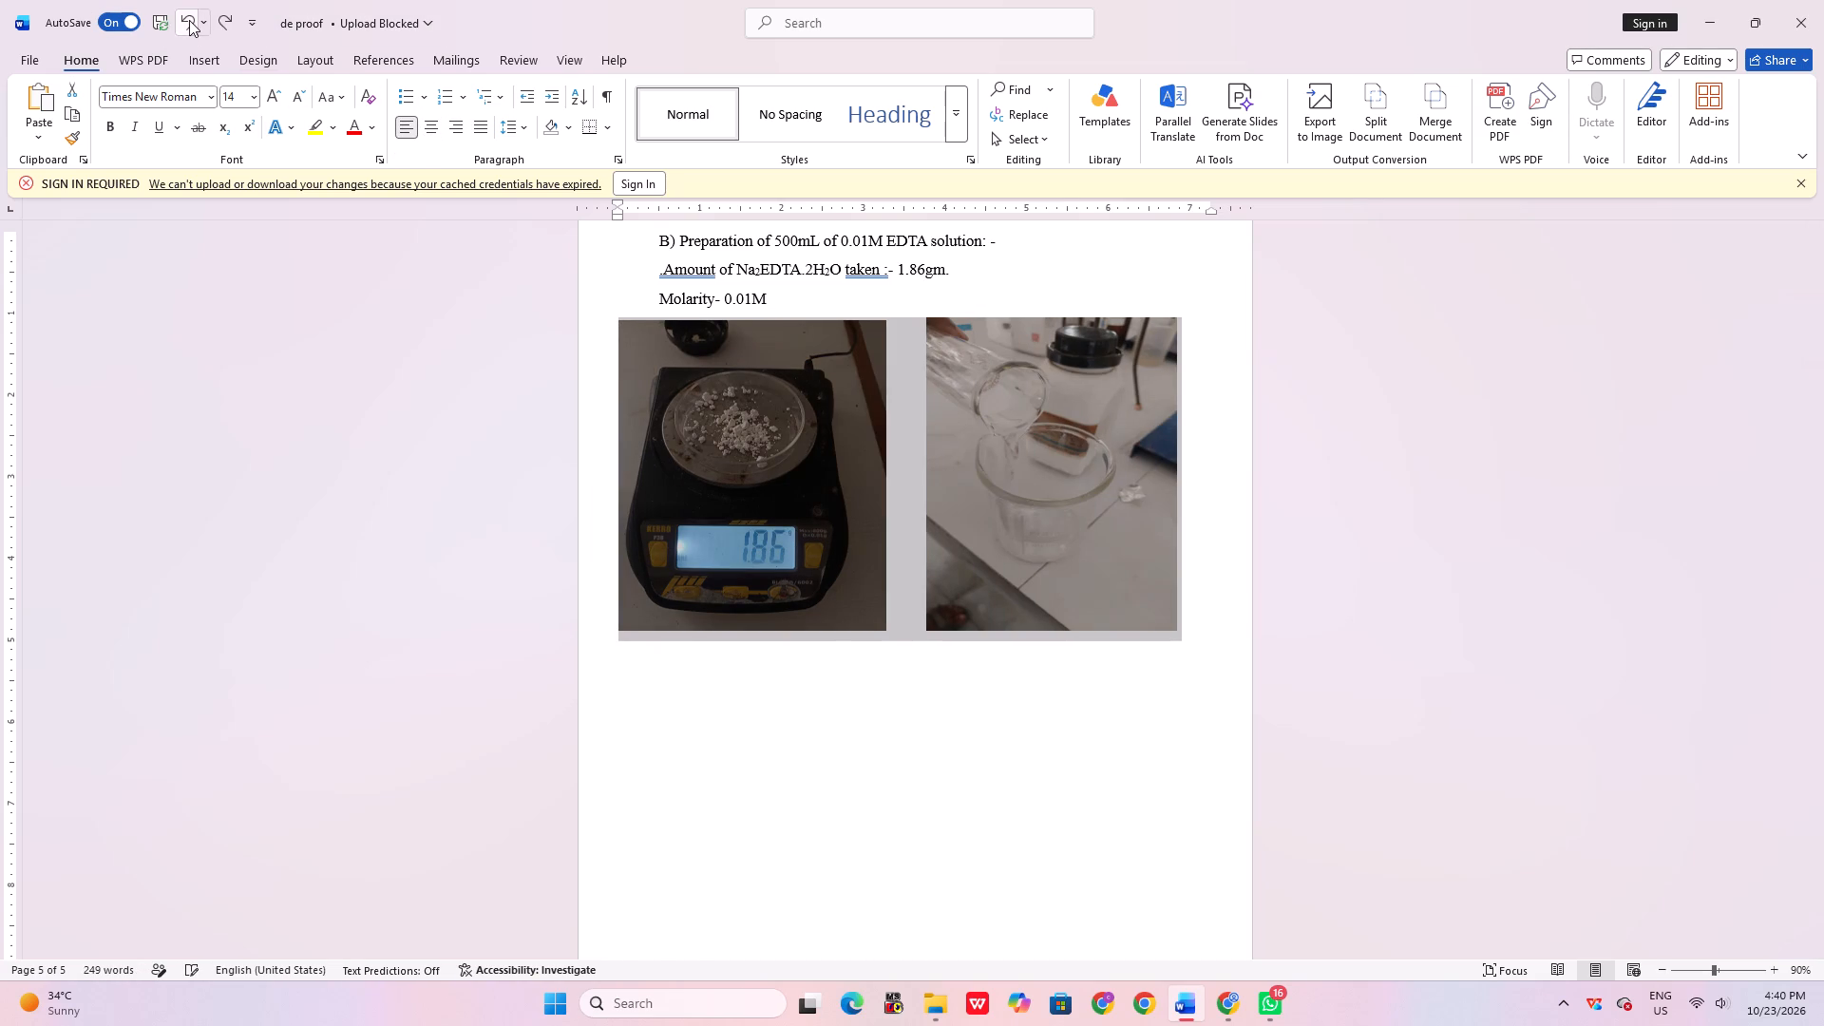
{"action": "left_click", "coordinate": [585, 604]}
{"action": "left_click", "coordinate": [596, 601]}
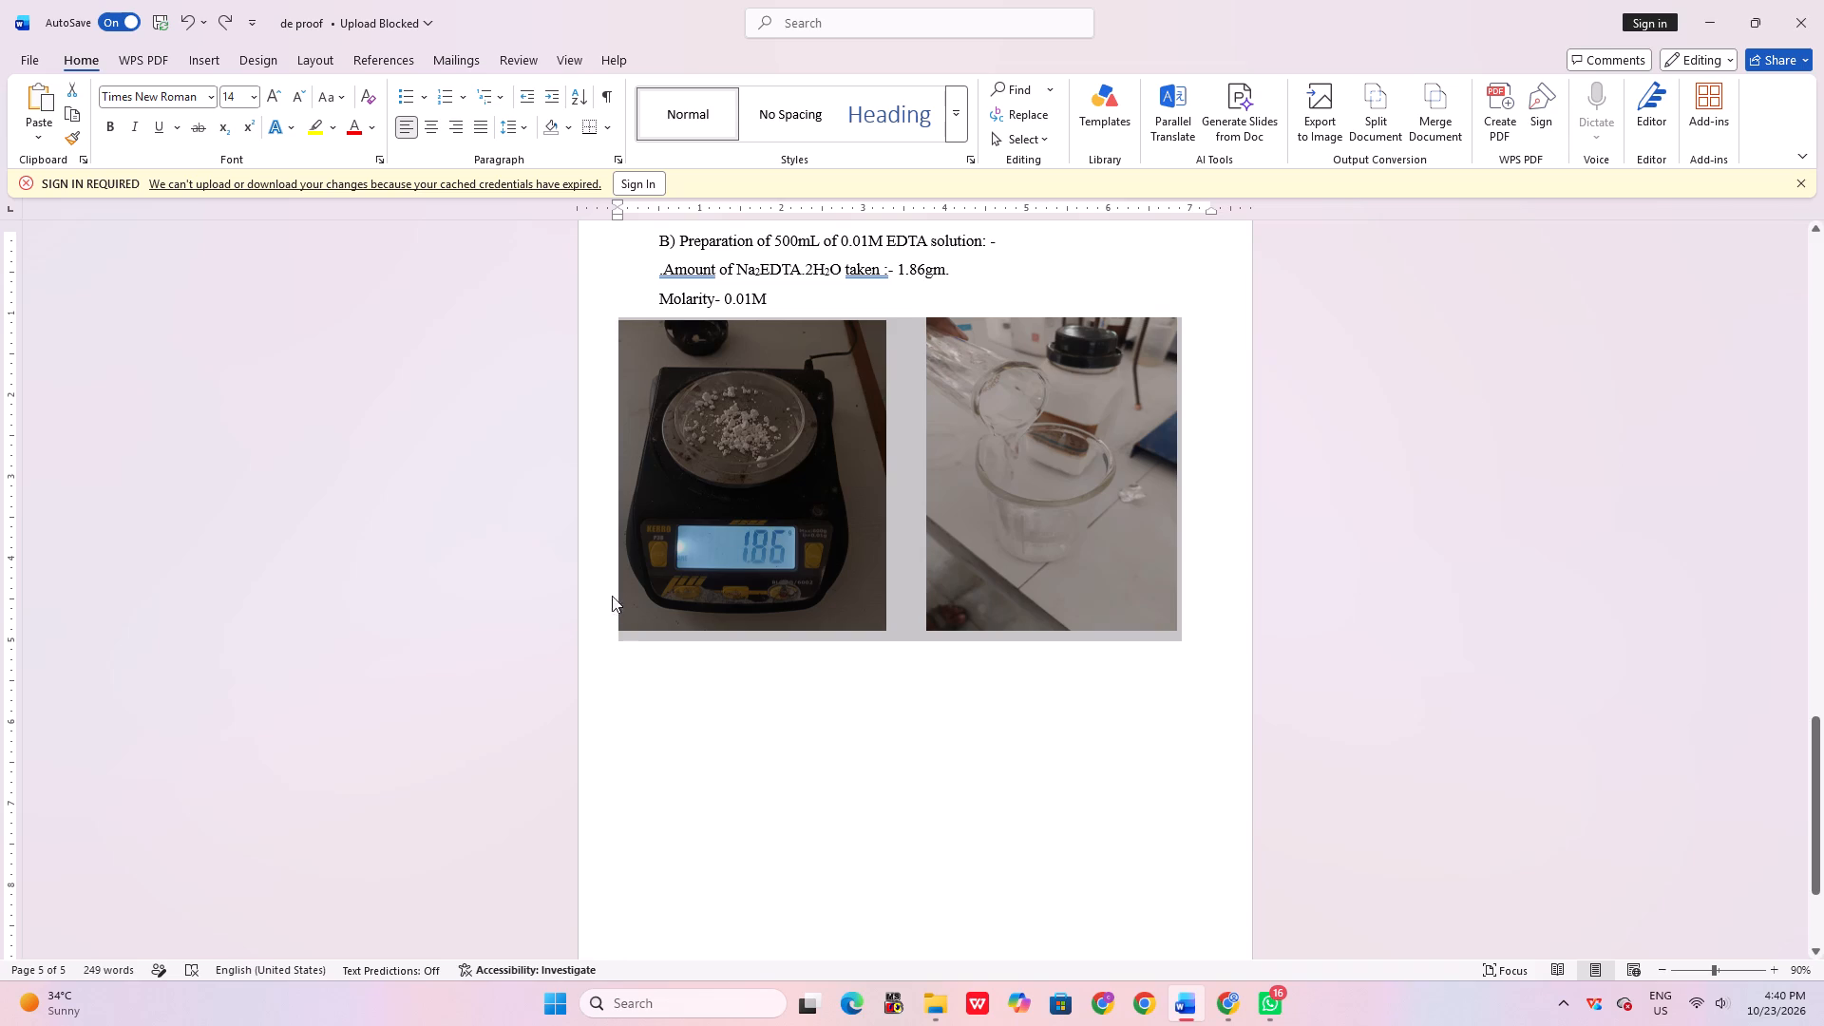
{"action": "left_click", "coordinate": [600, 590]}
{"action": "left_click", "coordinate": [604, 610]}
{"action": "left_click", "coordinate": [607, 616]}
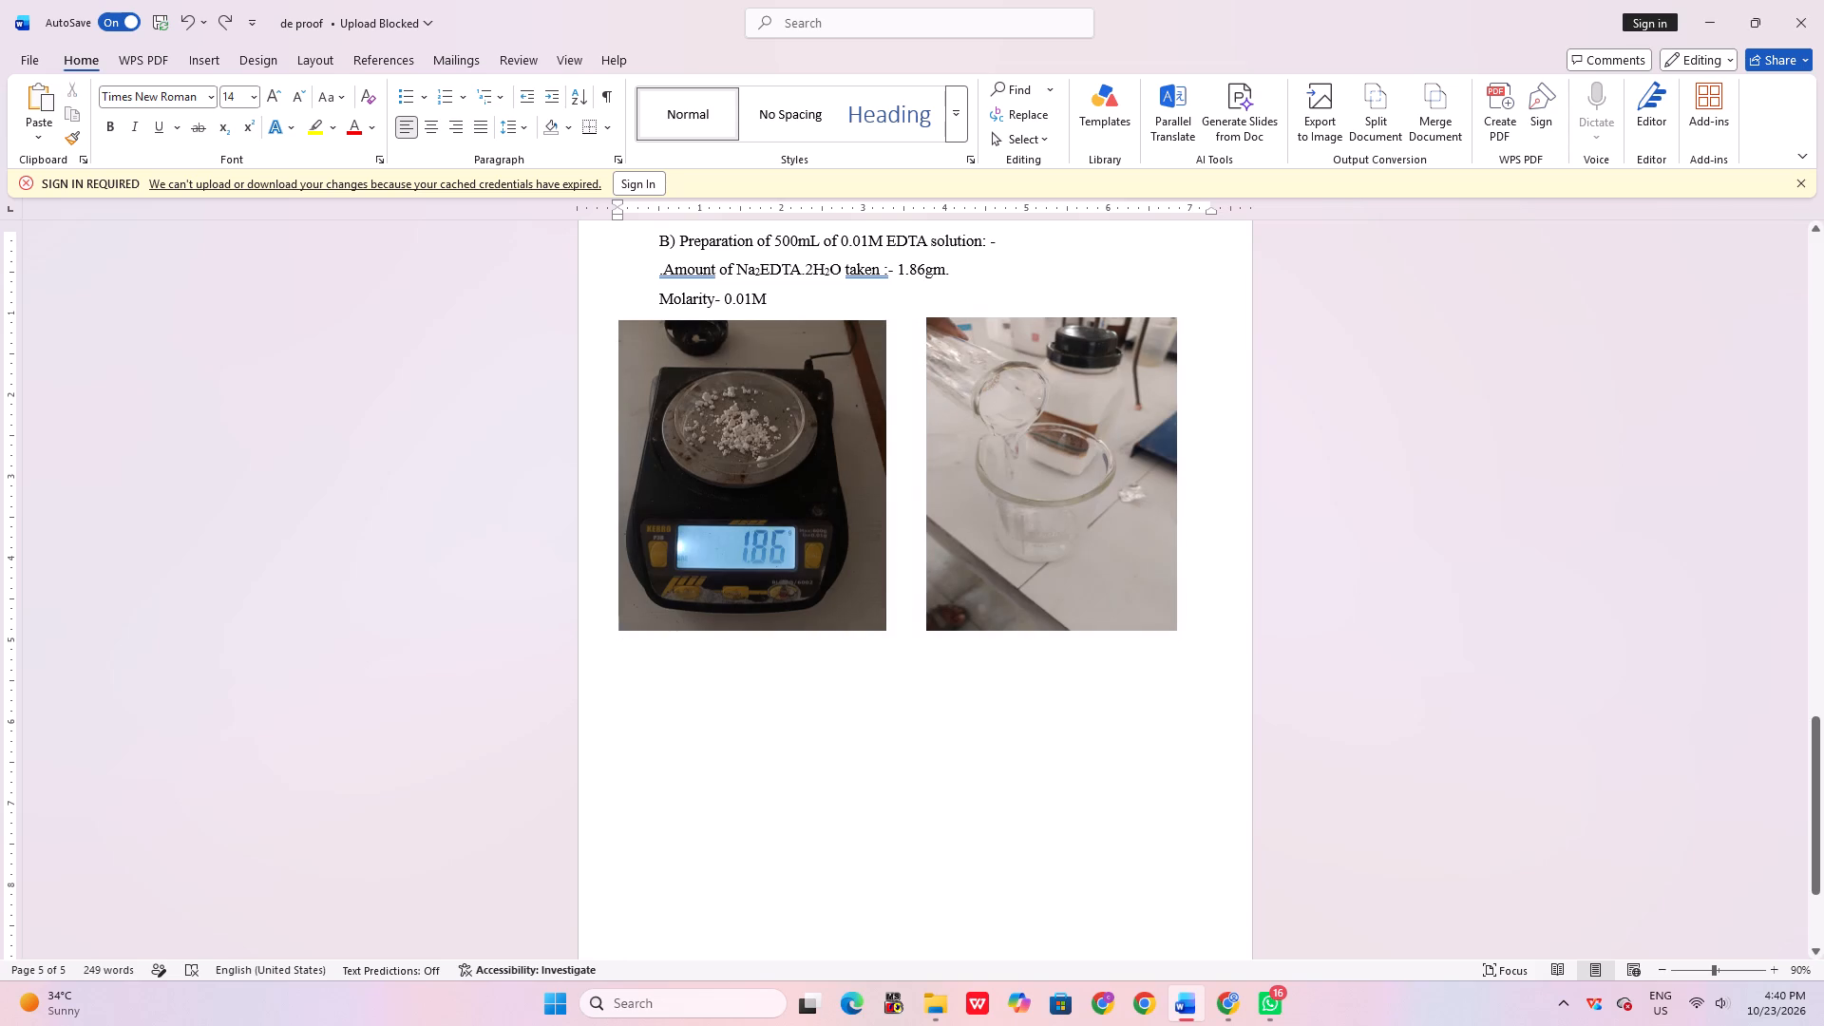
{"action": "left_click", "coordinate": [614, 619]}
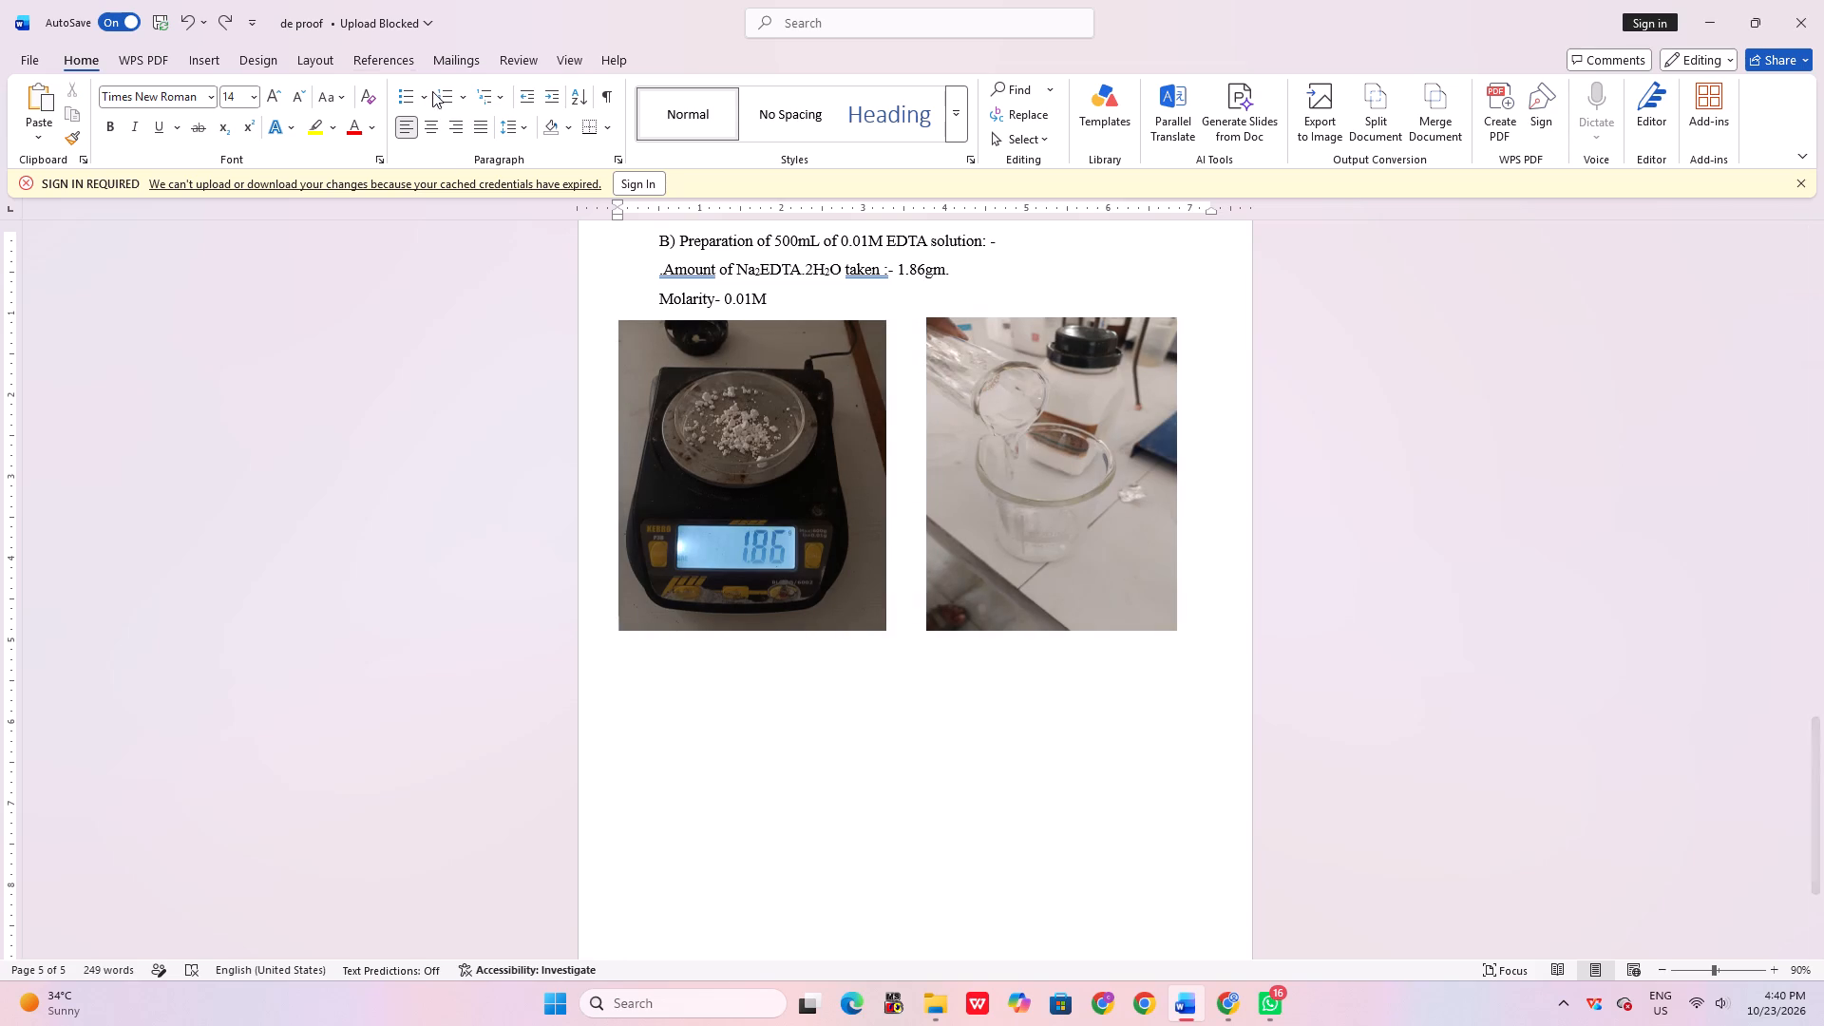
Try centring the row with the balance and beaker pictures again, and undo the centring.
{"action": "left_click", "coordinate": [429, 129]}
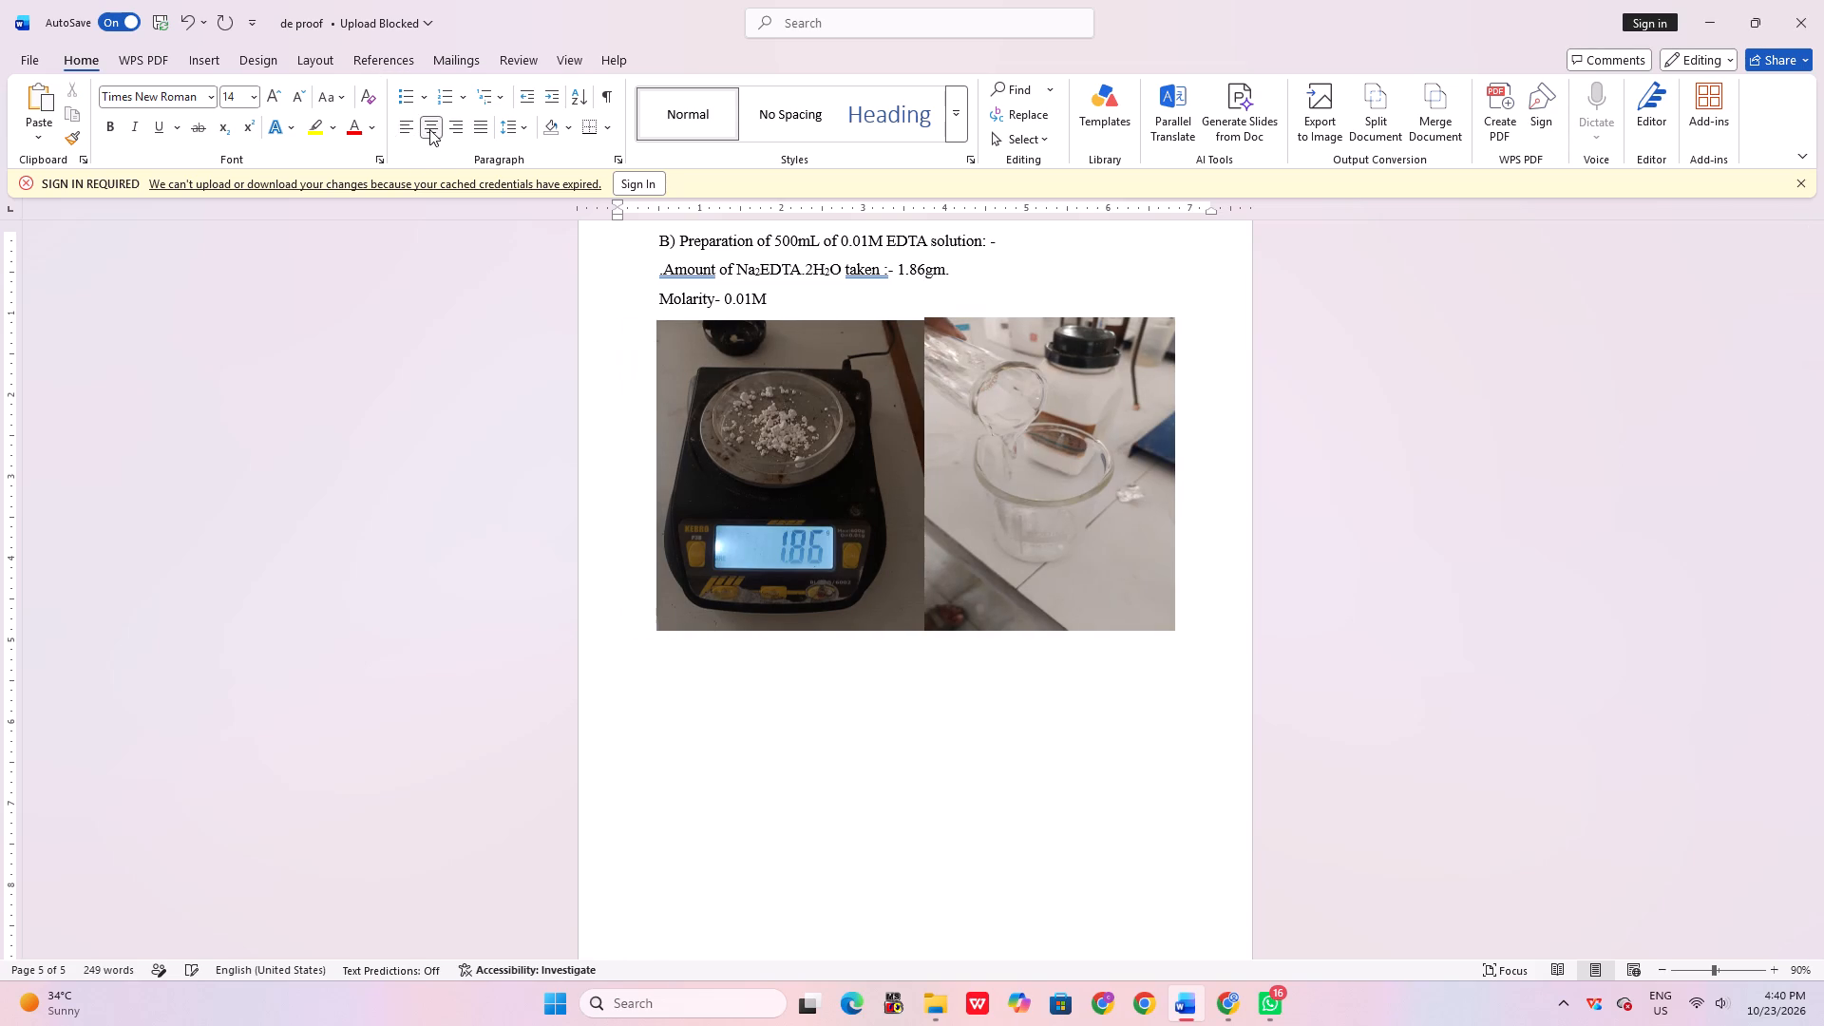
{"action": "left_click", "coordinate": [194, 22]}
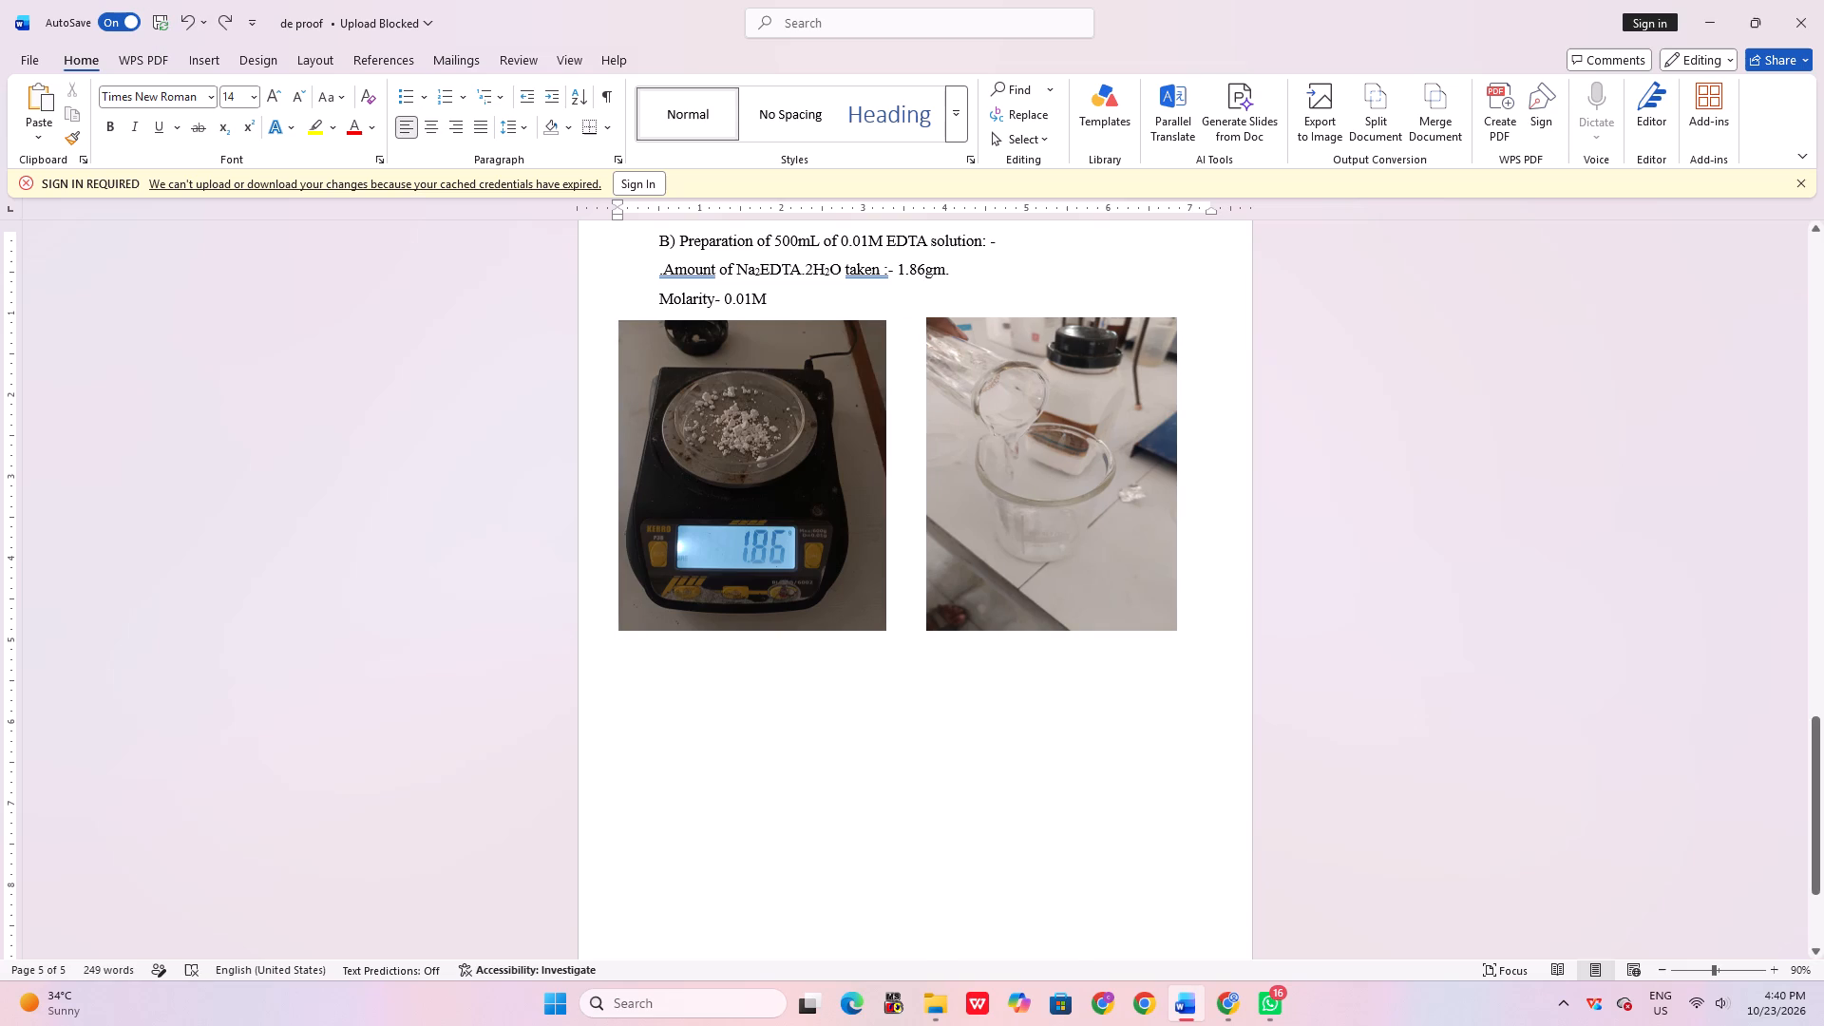
Insert the picture WhatsApp Image 2026-10-23 at 4.31.22 PM (1) on a new centred line below the balance and beaker pictures.
{"action": "left_click", "coordinate": [1186, 613]}
{"action": "key", "text": "Return"}
{"action": "left_click", "coordinate": [435, 135]}
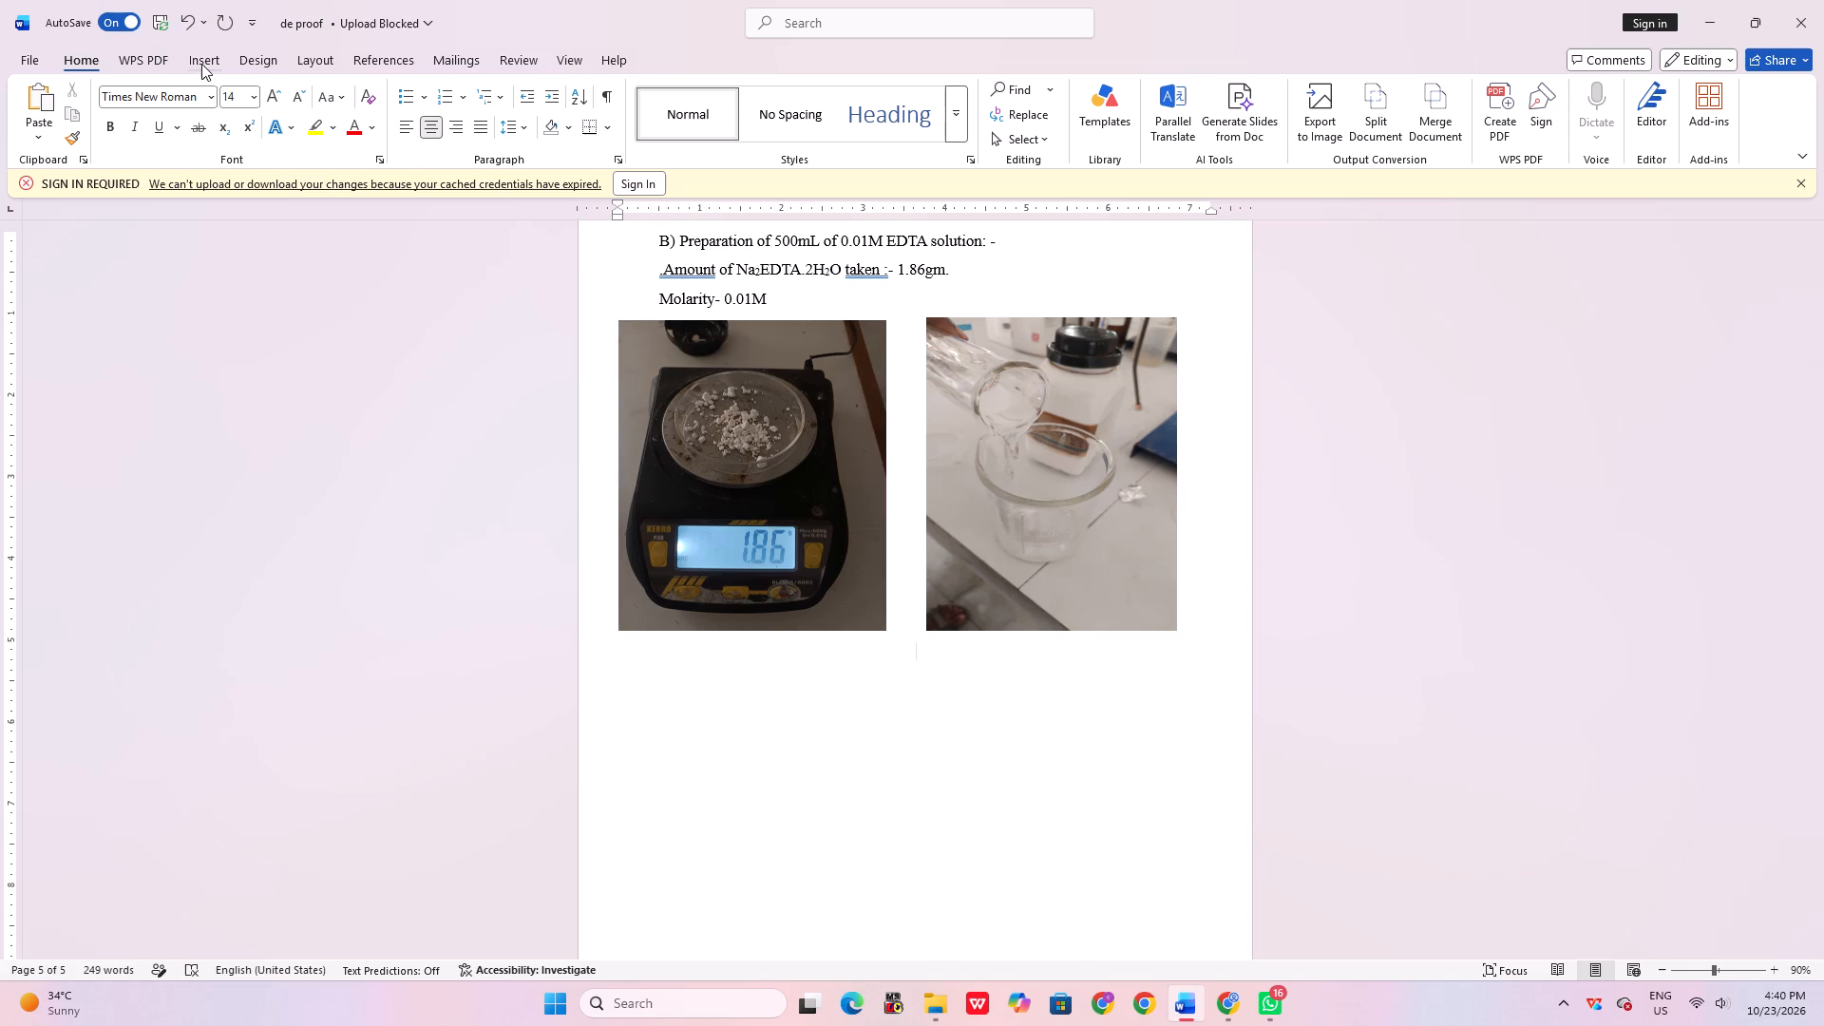
{"action": "left_click", "coordinate": [199, 65]}
{"action": "left_click", "coordinate": [228, 118]}
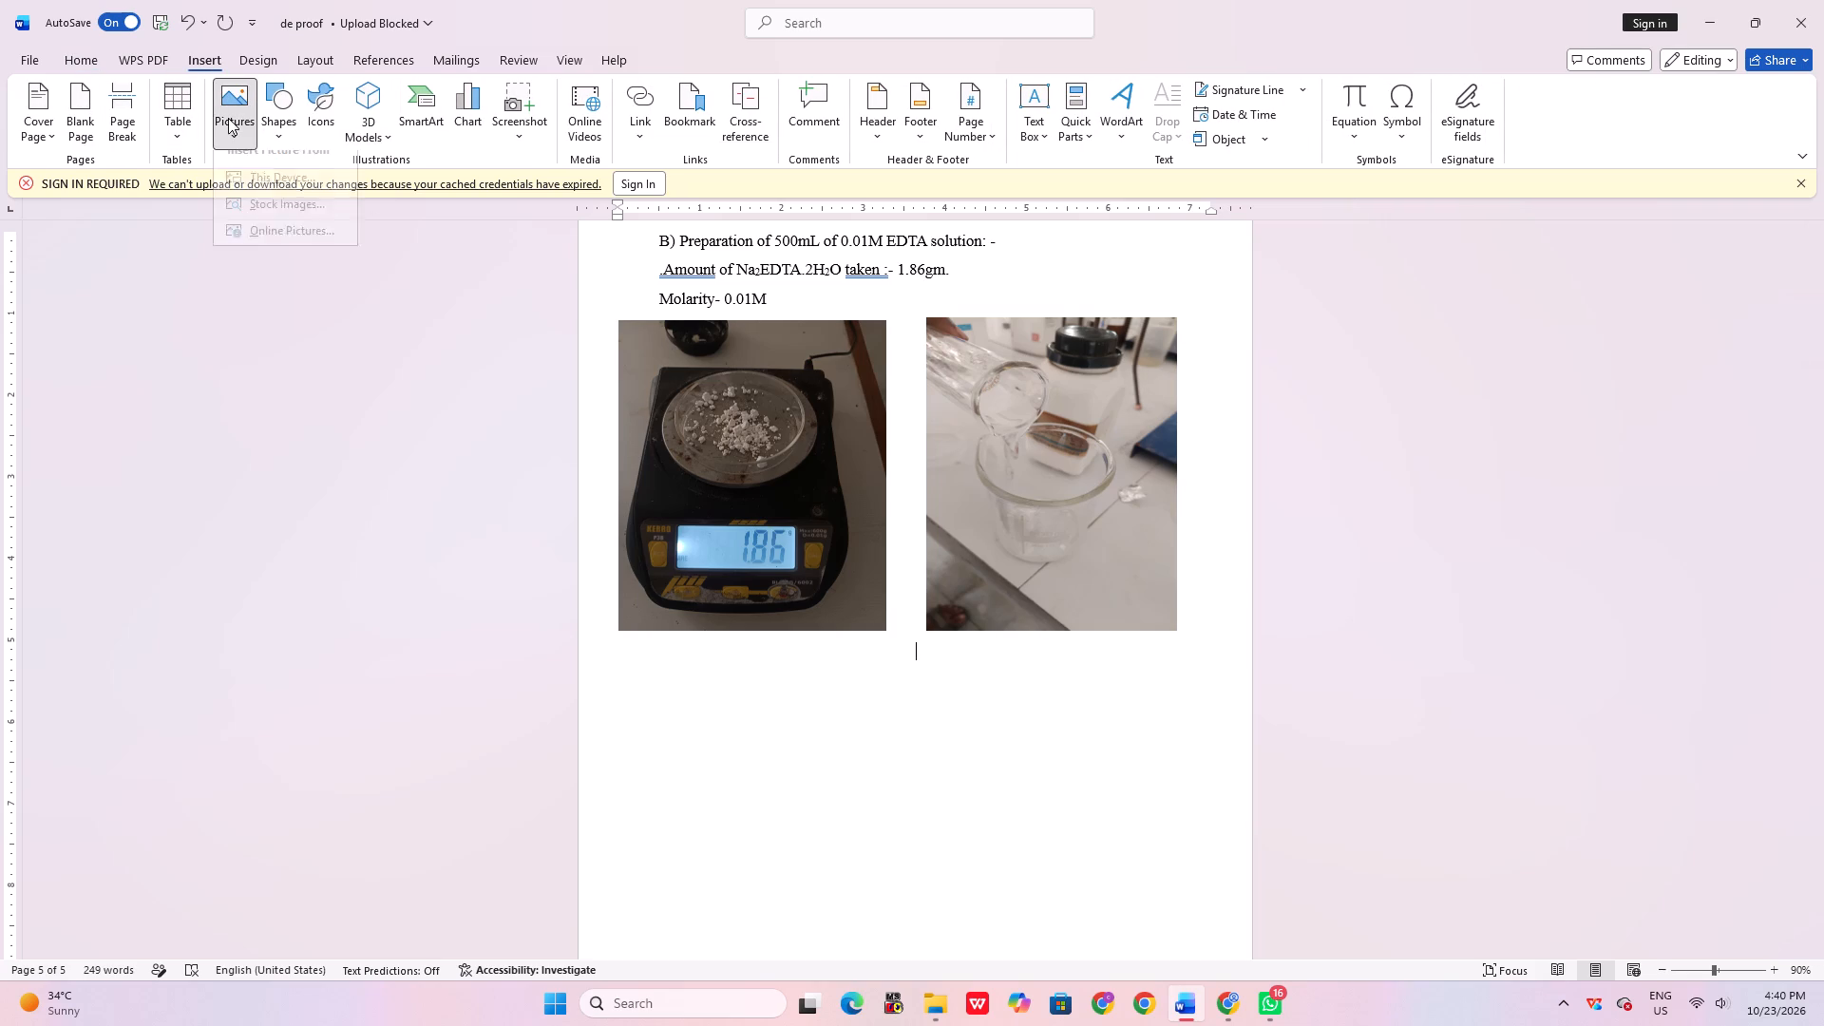
{"action": "left_click", "coordinate": [251, 186]}
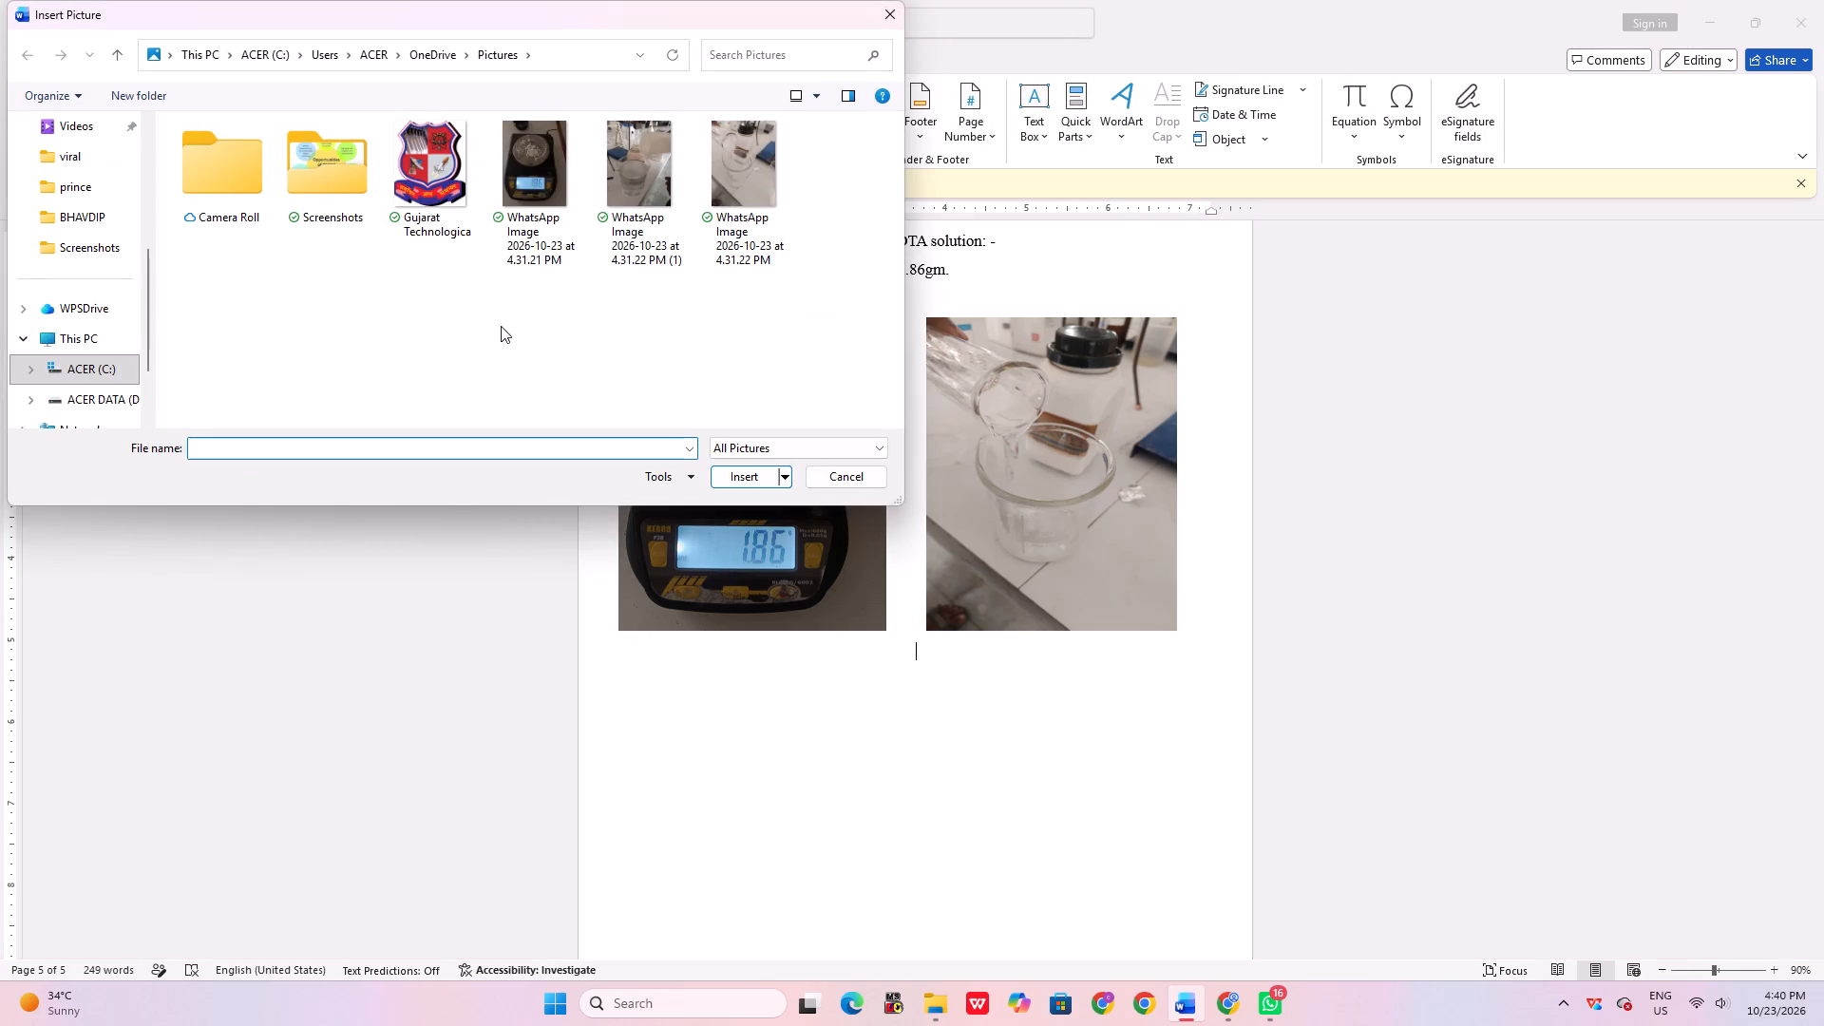
{"action": "left_click", "coordinate": [627, 180]}
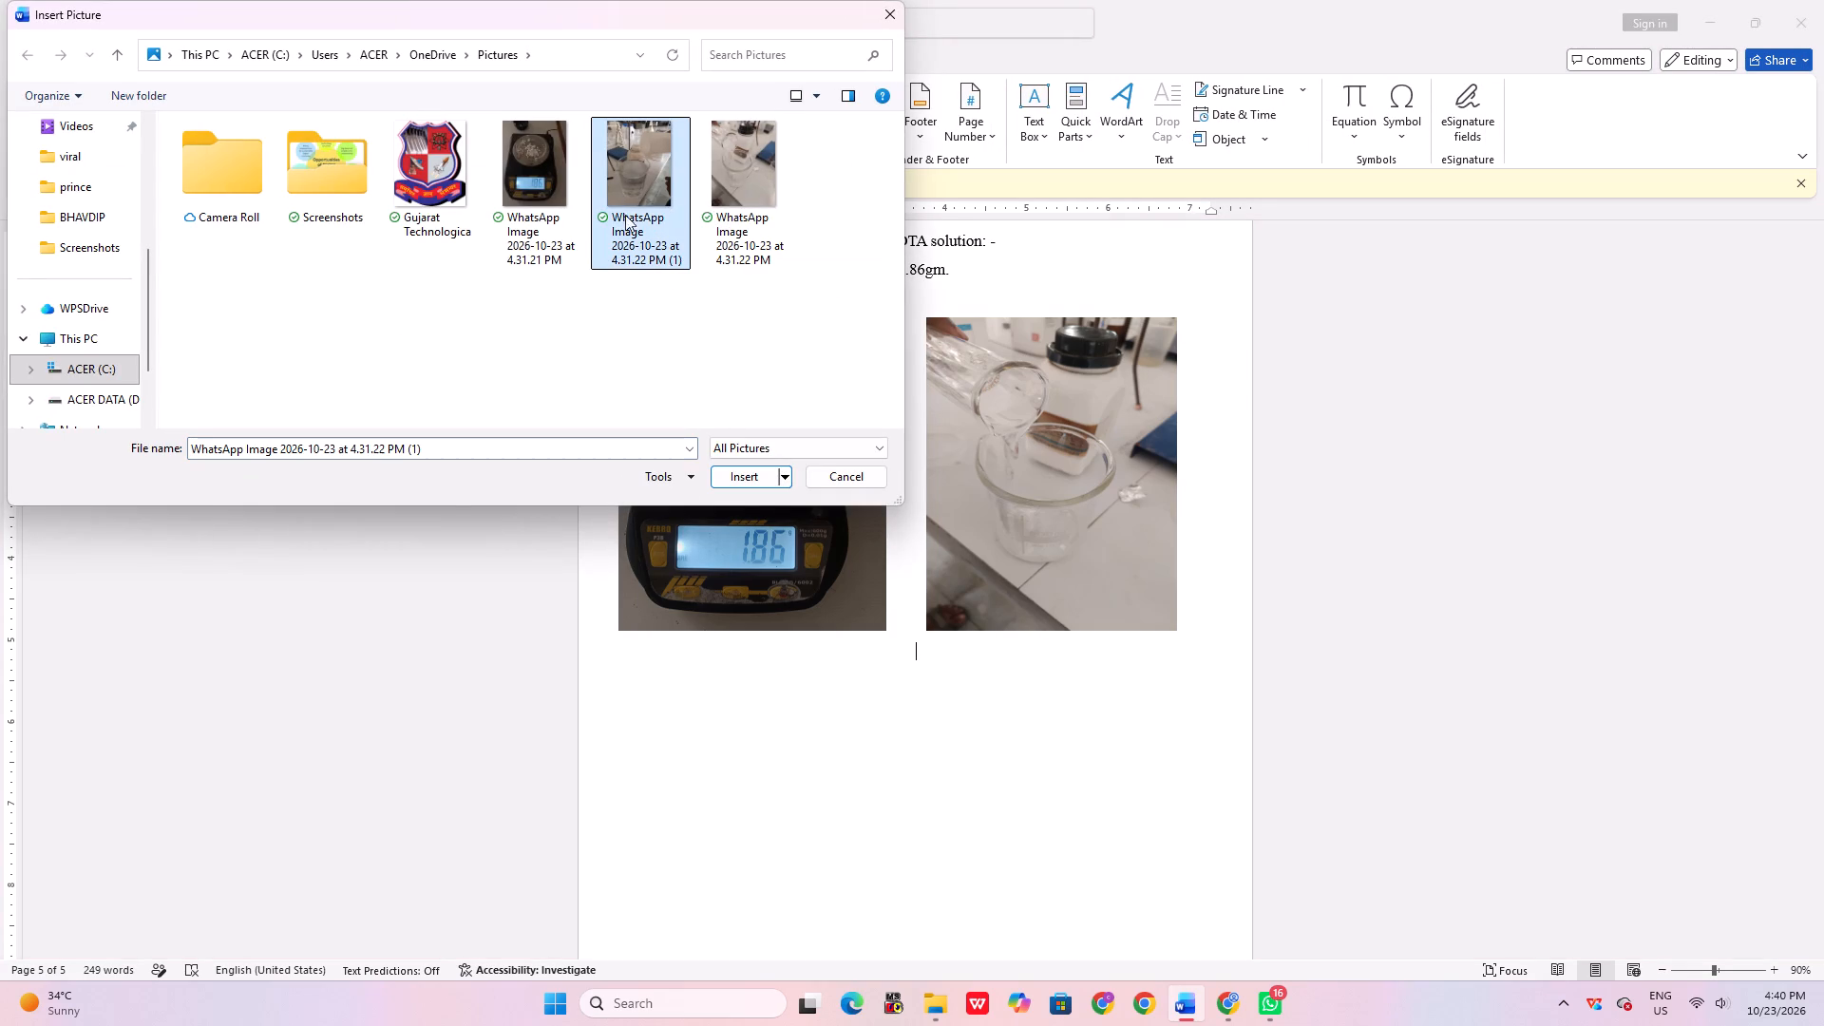
{"action": "left_click", "coordinate": [721, 476]}
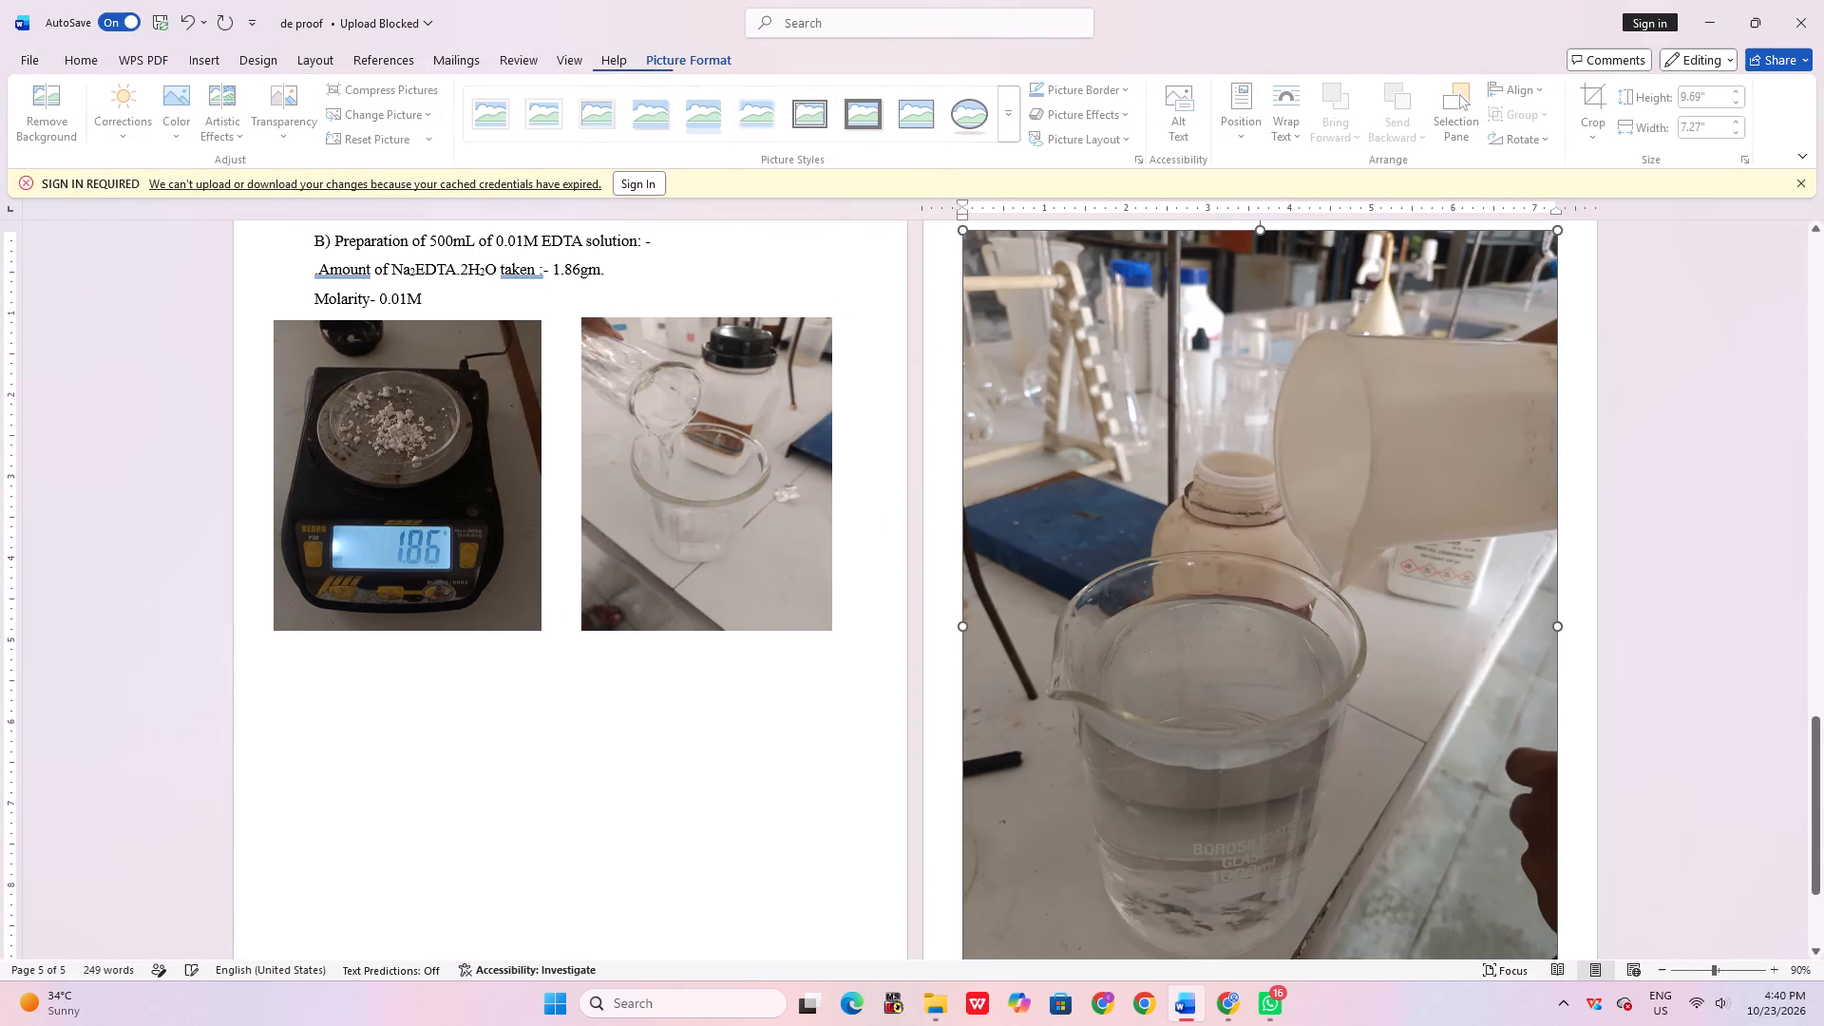
Shrink the newly inserted large-beaker picture to a height of 4.64" and narrow it to about two thirds of its width.
{"action": "scroll", "coordinate": [1145, 841], "scroll_direction": "down", "scroll_amount": 5}
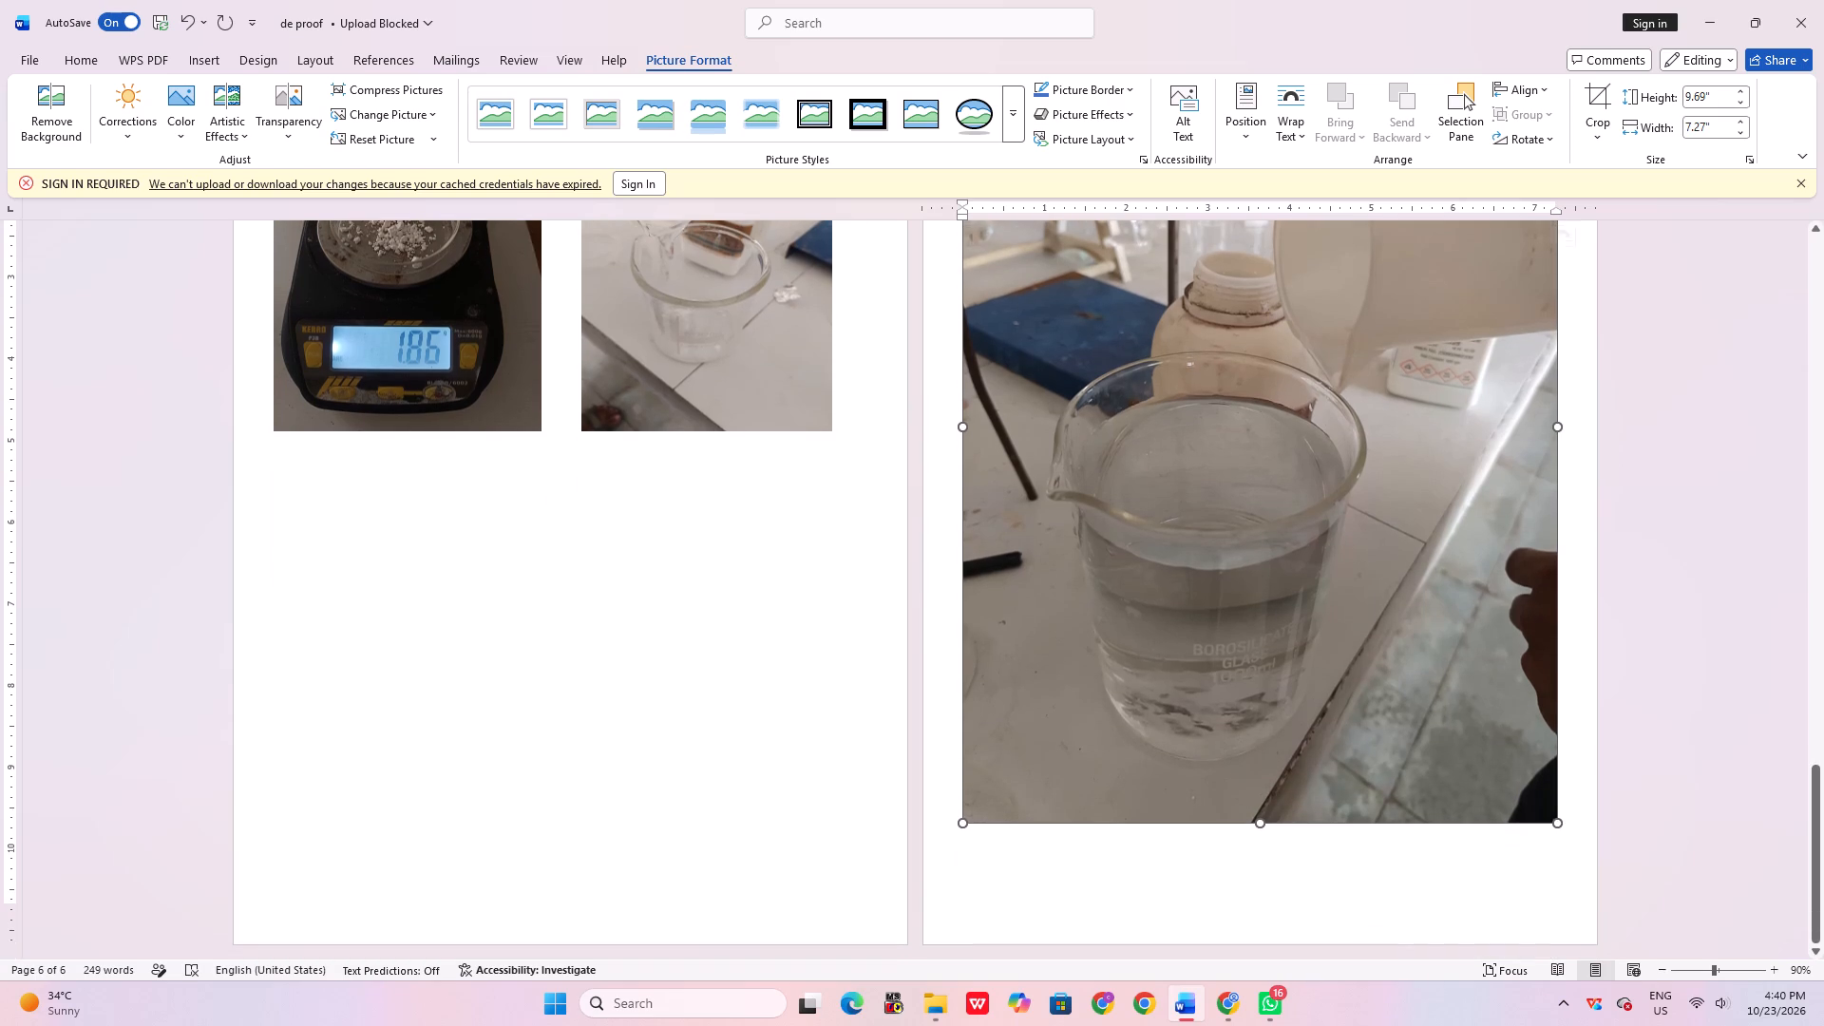
{"action": "left_click_drag", "start_coordinate": [1261, 826], "coordinate": [1184, 601]}
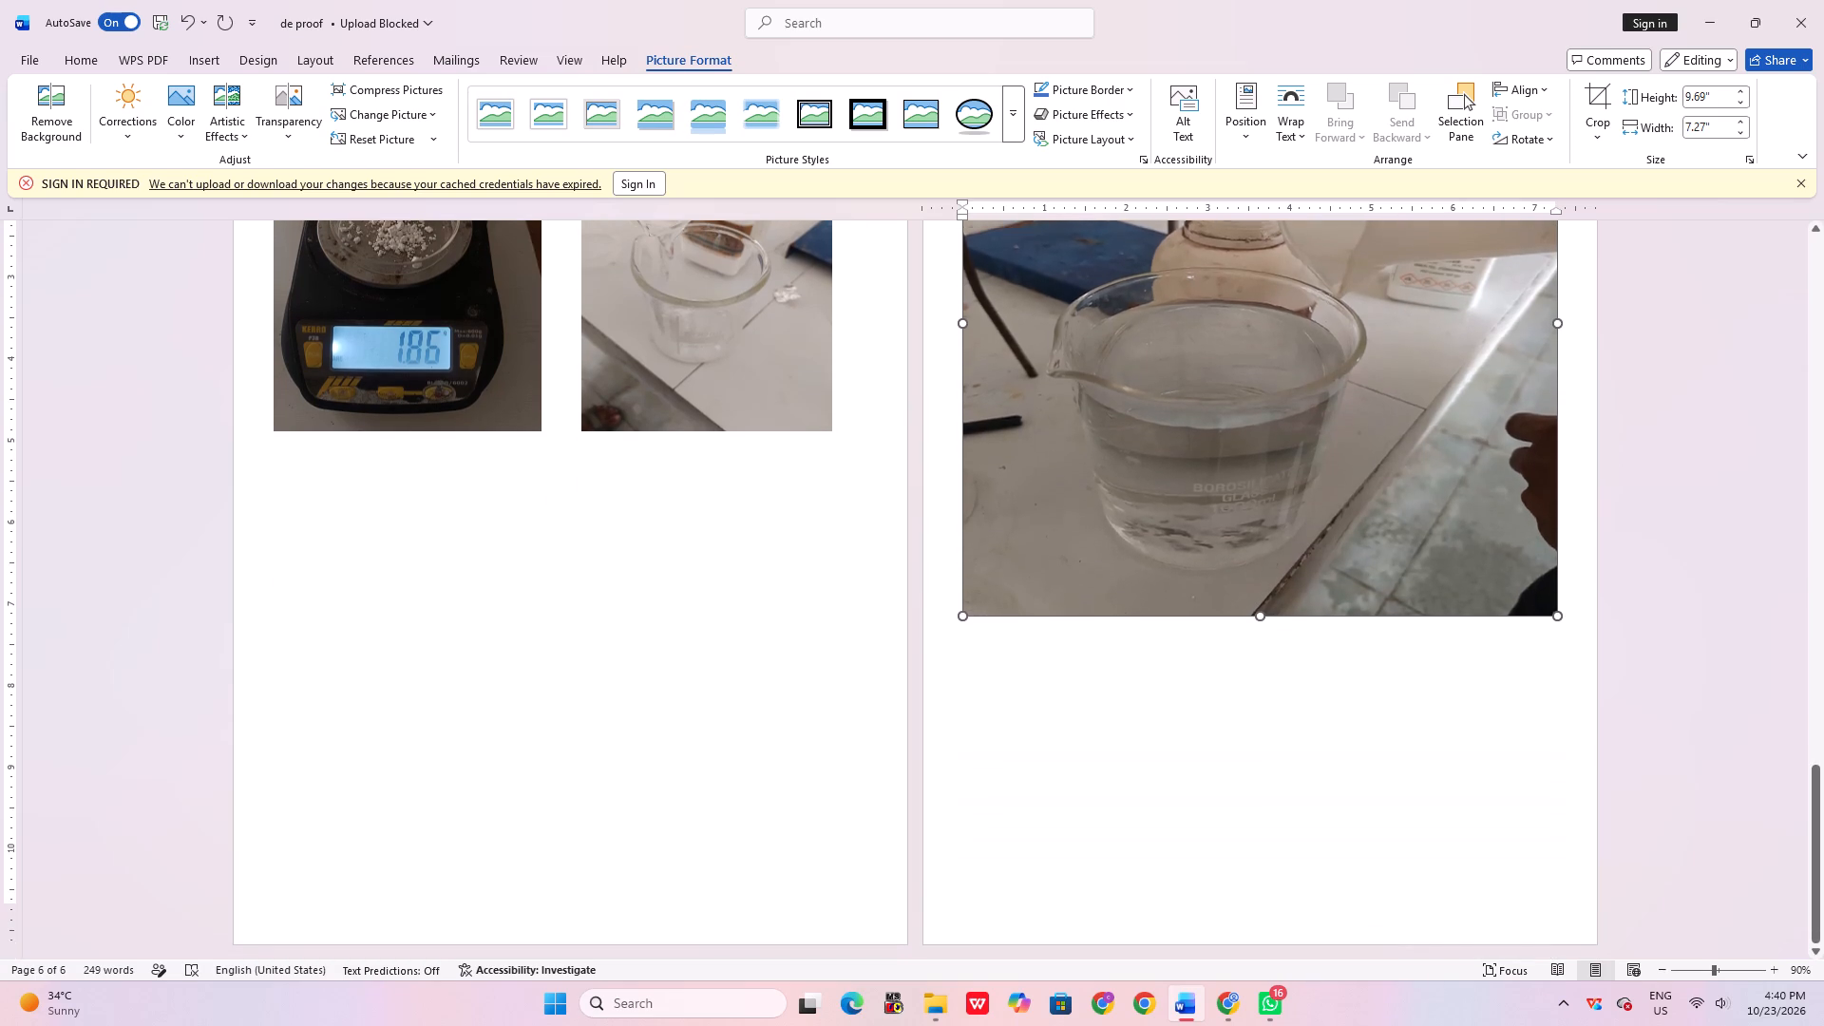
{"action": "left_click_drag", "start_coordinate": [1184, 601], "coordinate": [1160, 547]}
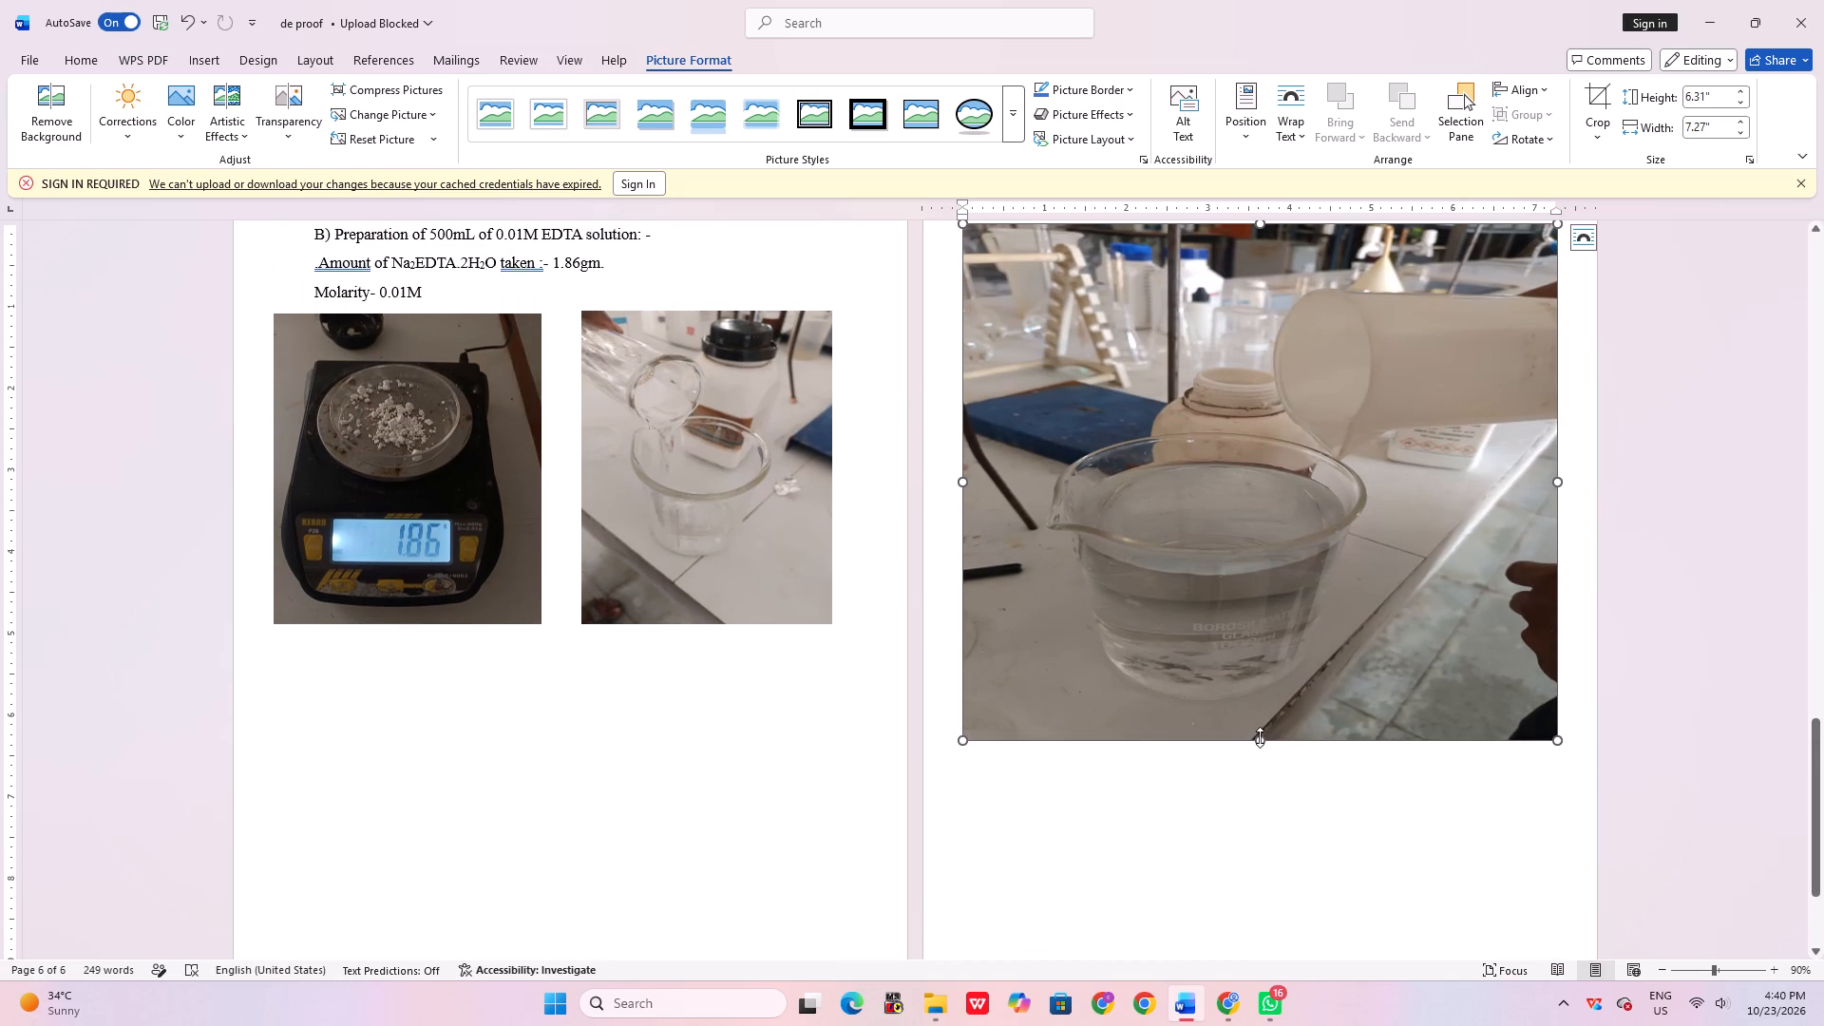
{"action": "left_click_drag", "start_coordinate": [1260, 737], "coordinate": [1216, 603]}
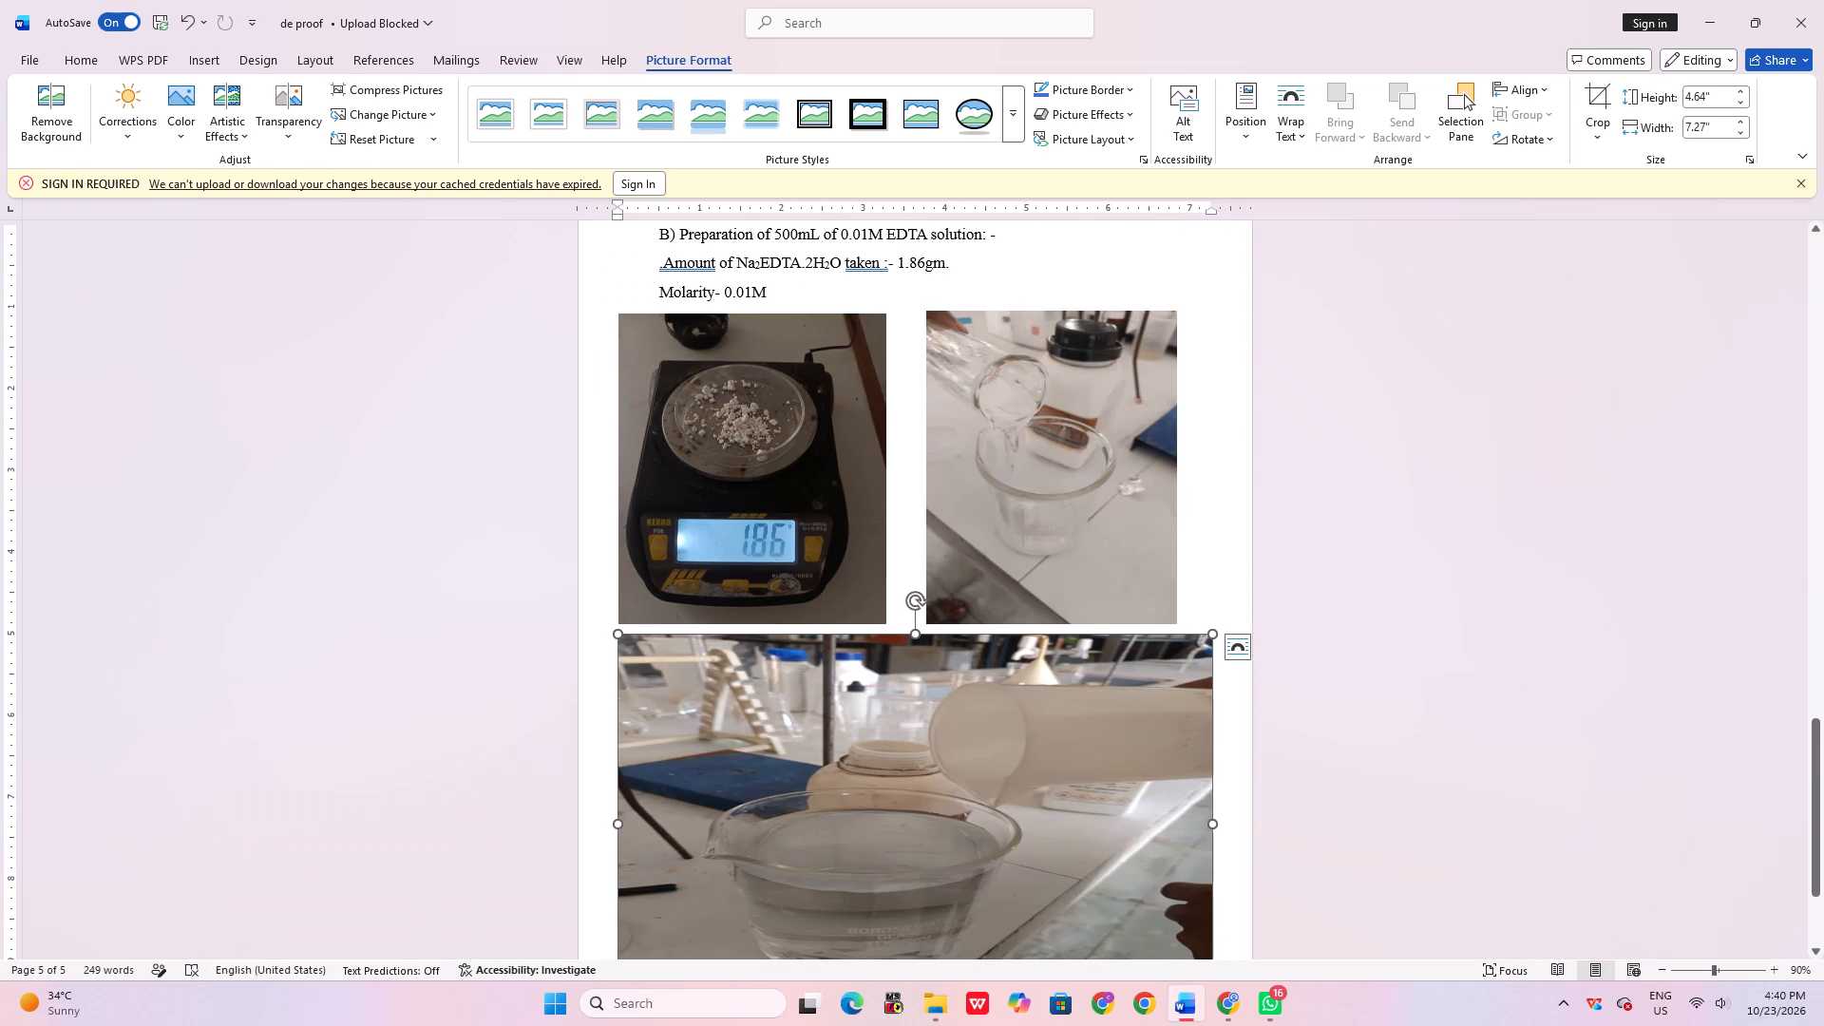
{"action": "left_click_drag", "start_coordinate": [1213, 822], "coordinate": [1004, 805]}
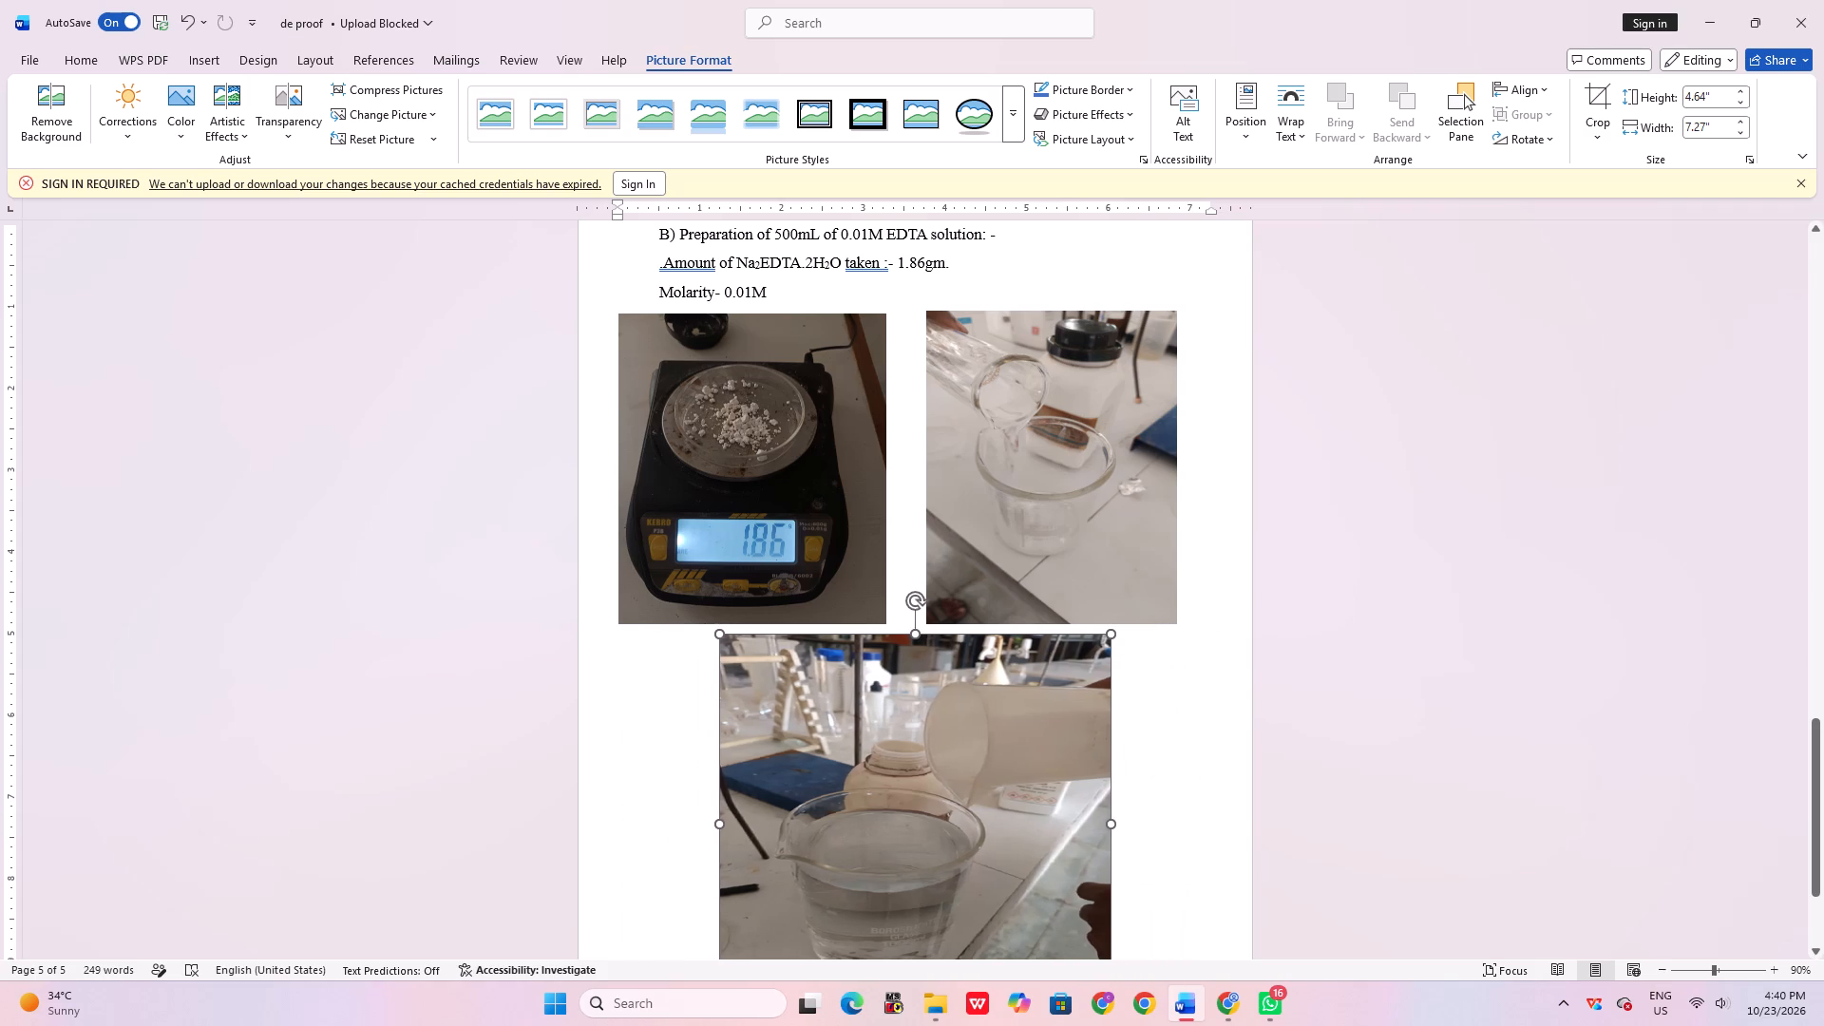
Resize the third picture, below the balance and beaker row, to 3.77" wide and 4.14" high.
{"action": "left_click_drag", "start_coordinate": [1004, 805], "coordinate": [930, 813]}
{"action": "scroll", "coordinate": [930, 813], "scroll_direction": "down", "scroll_amount": 6}
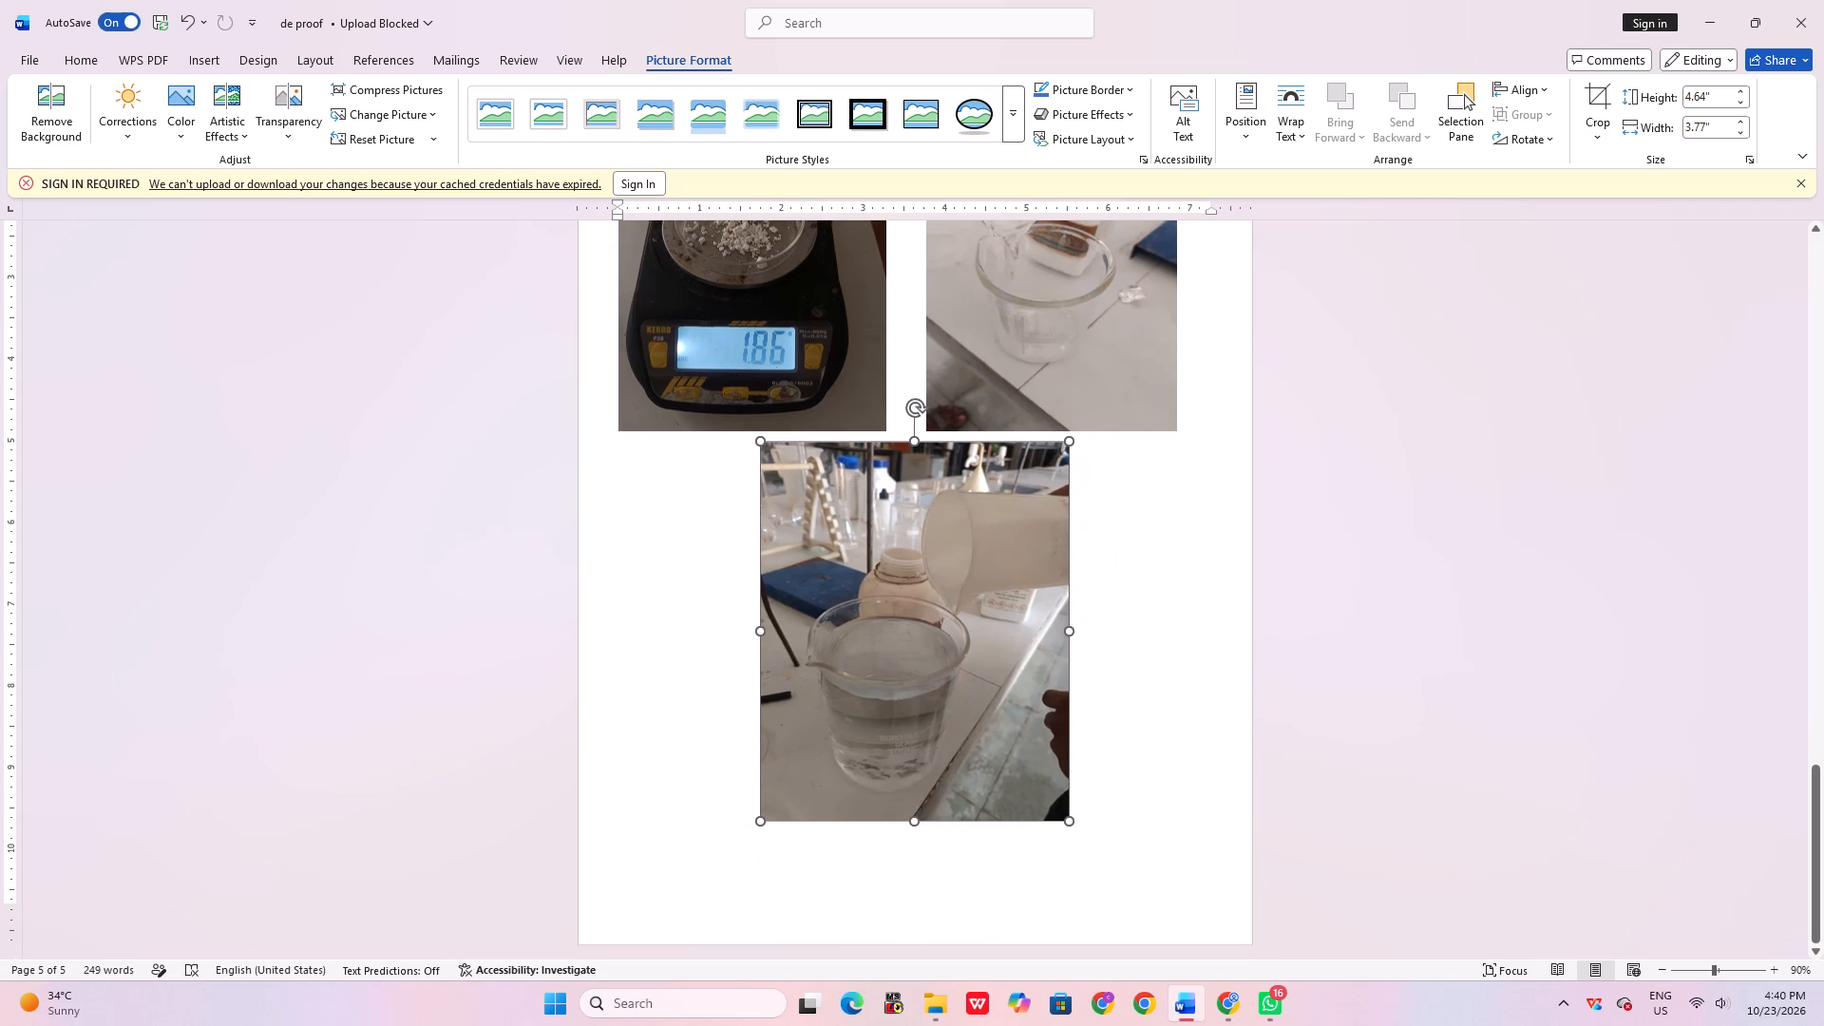
{"action": "left_click_drag", "start_coordinate": [912, 821], "coordinate": [913, 795]}
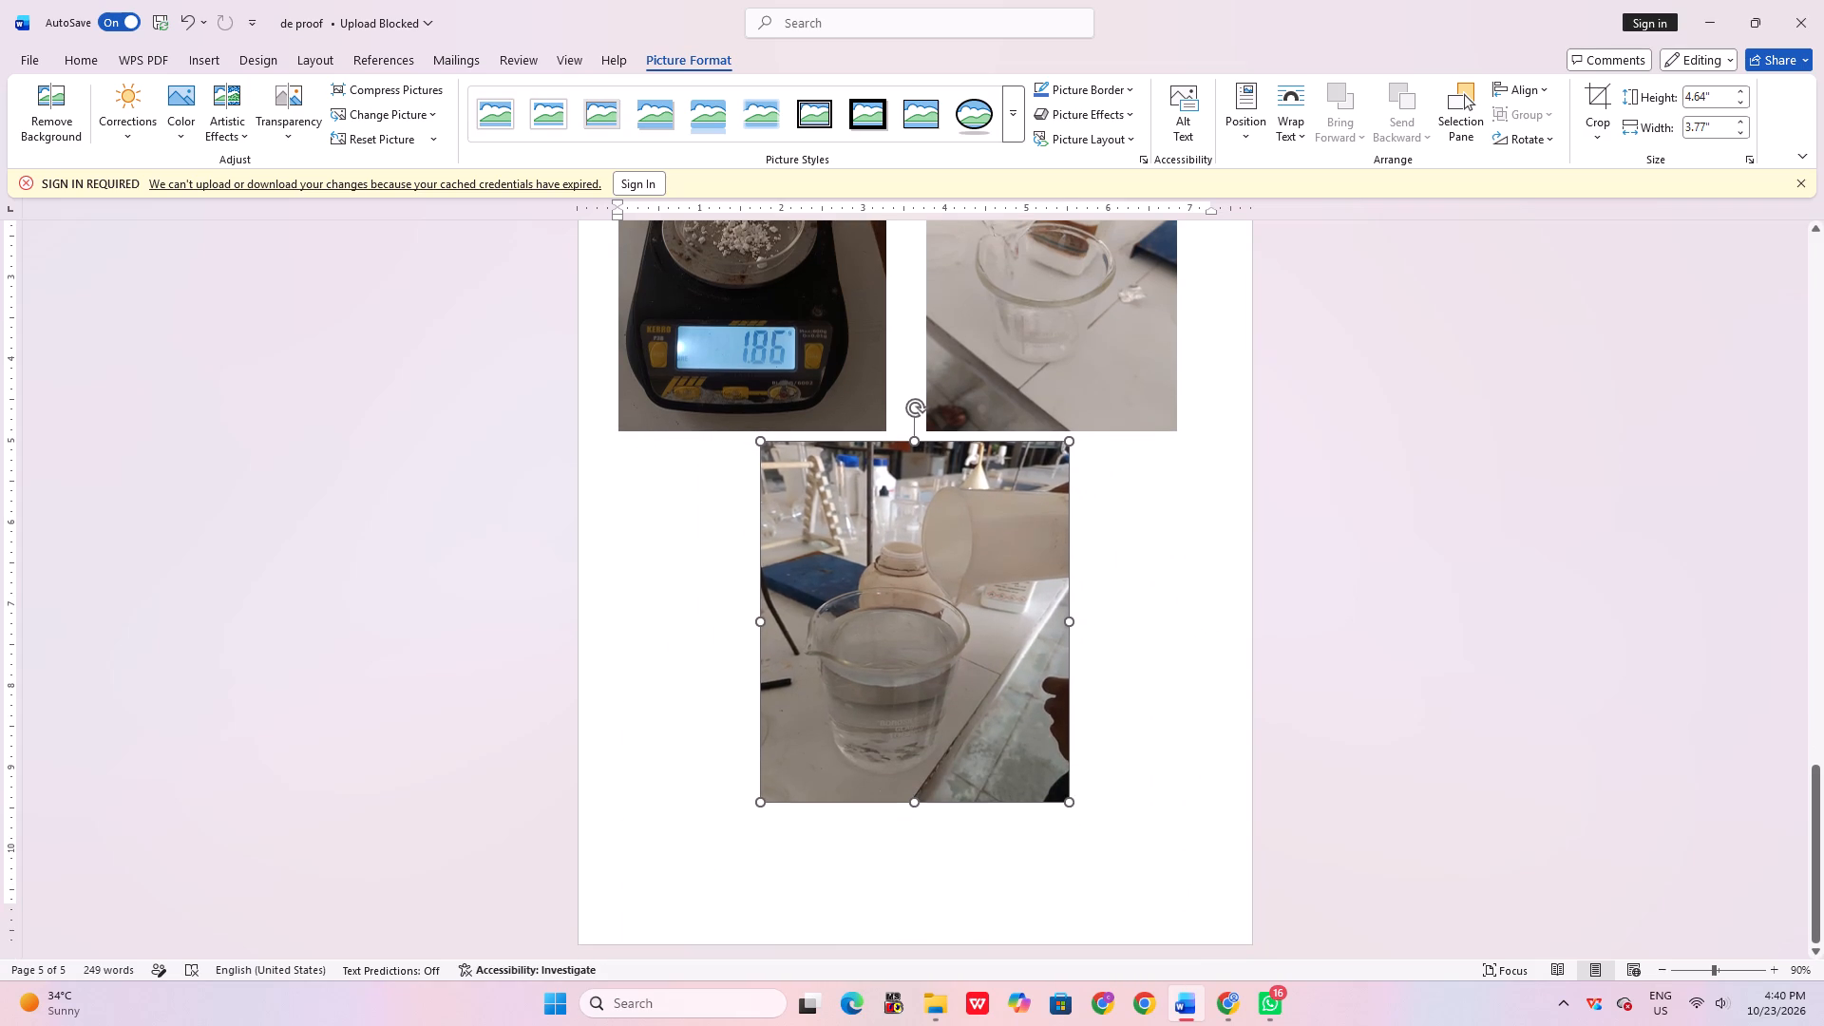
{"action": "left_click_drag", "start_coordinate": [913, 795], "coordinate": [913, 780]}
Review the picture layout in subsection B and compare it with the preceding pages of sections 2 and 3.
{"action": "scroll", "coordinate": [988, 585], "scroll_direction": "down", "scroll_amount": 5}
{"action": "scroll", "coordinate": [959, 611], "scroll_direction": "up", "scroll_amount": 6}
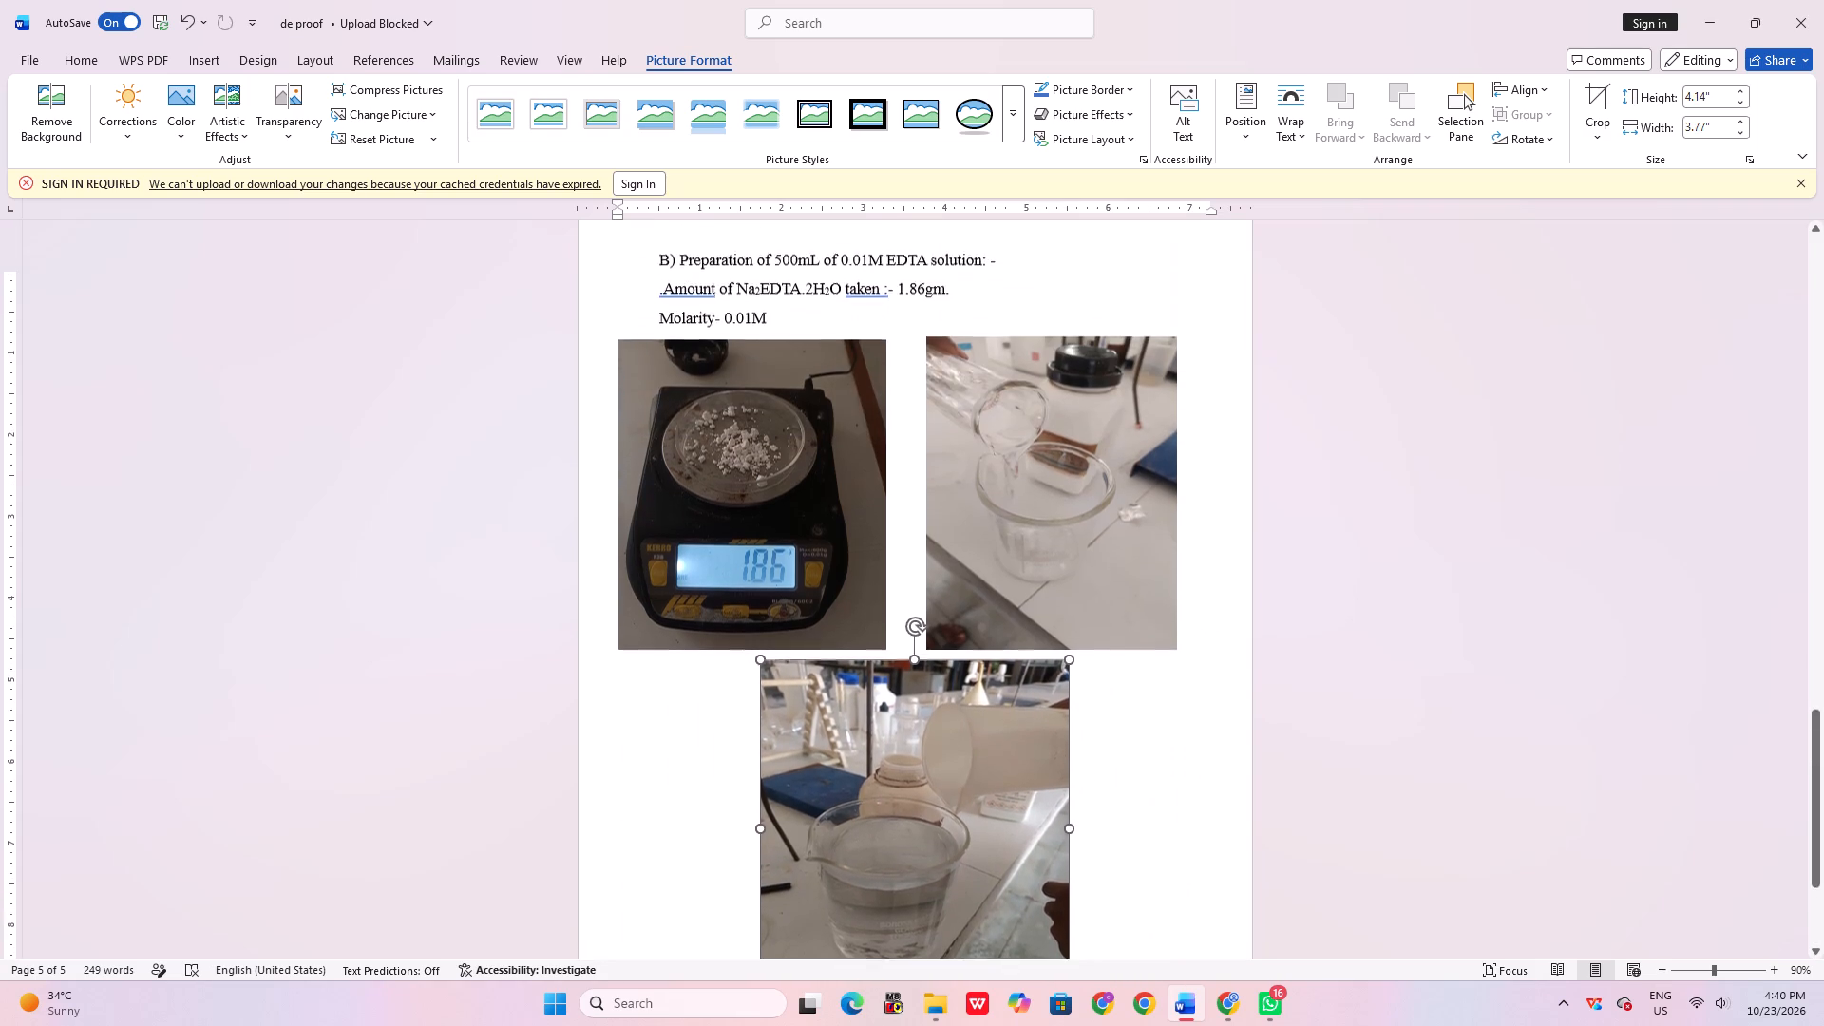
{"action": "scroll", "coordinate": [939, 617], "scroll_direction": "up", "scroll_amount": 7}
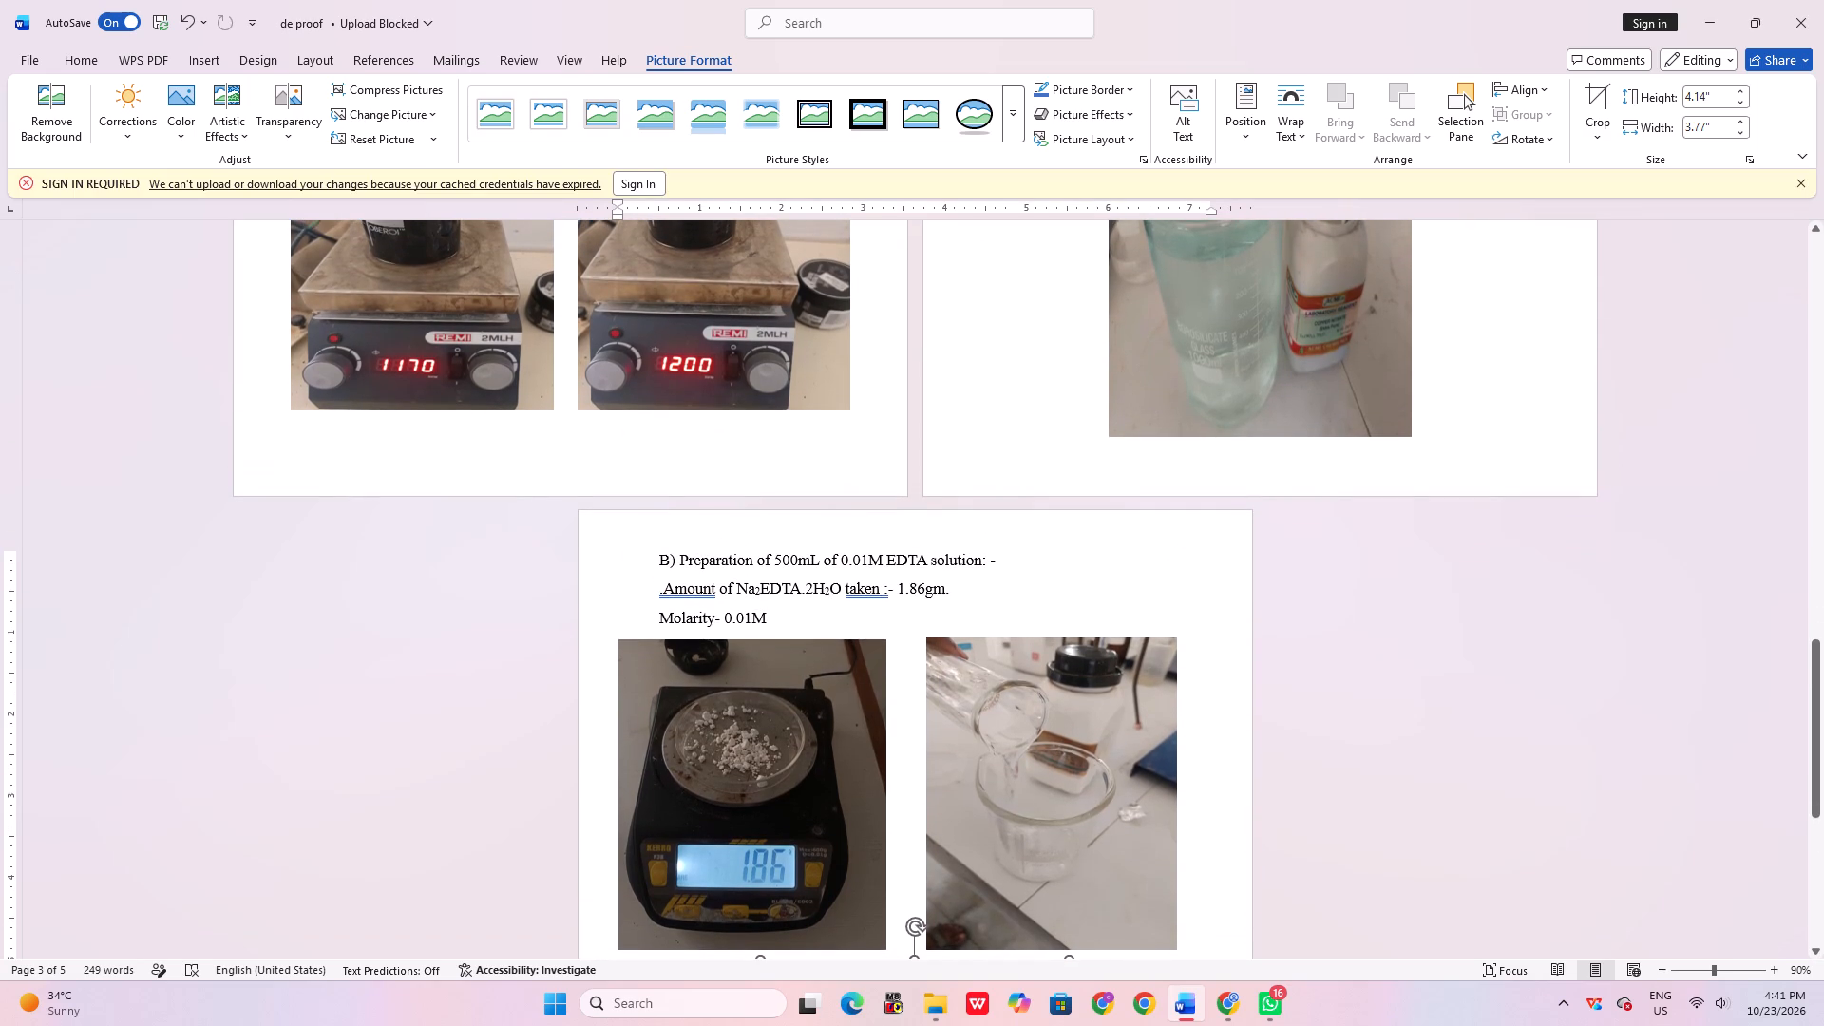
{"action": "scroll", "coordinate": [894, 628], "scroll_direction": "down", "scroll_amount": 9}
{"action": "scroll", "coordinate": [794, 693], "scroll_direction": "down", "scroll_amount": 9}
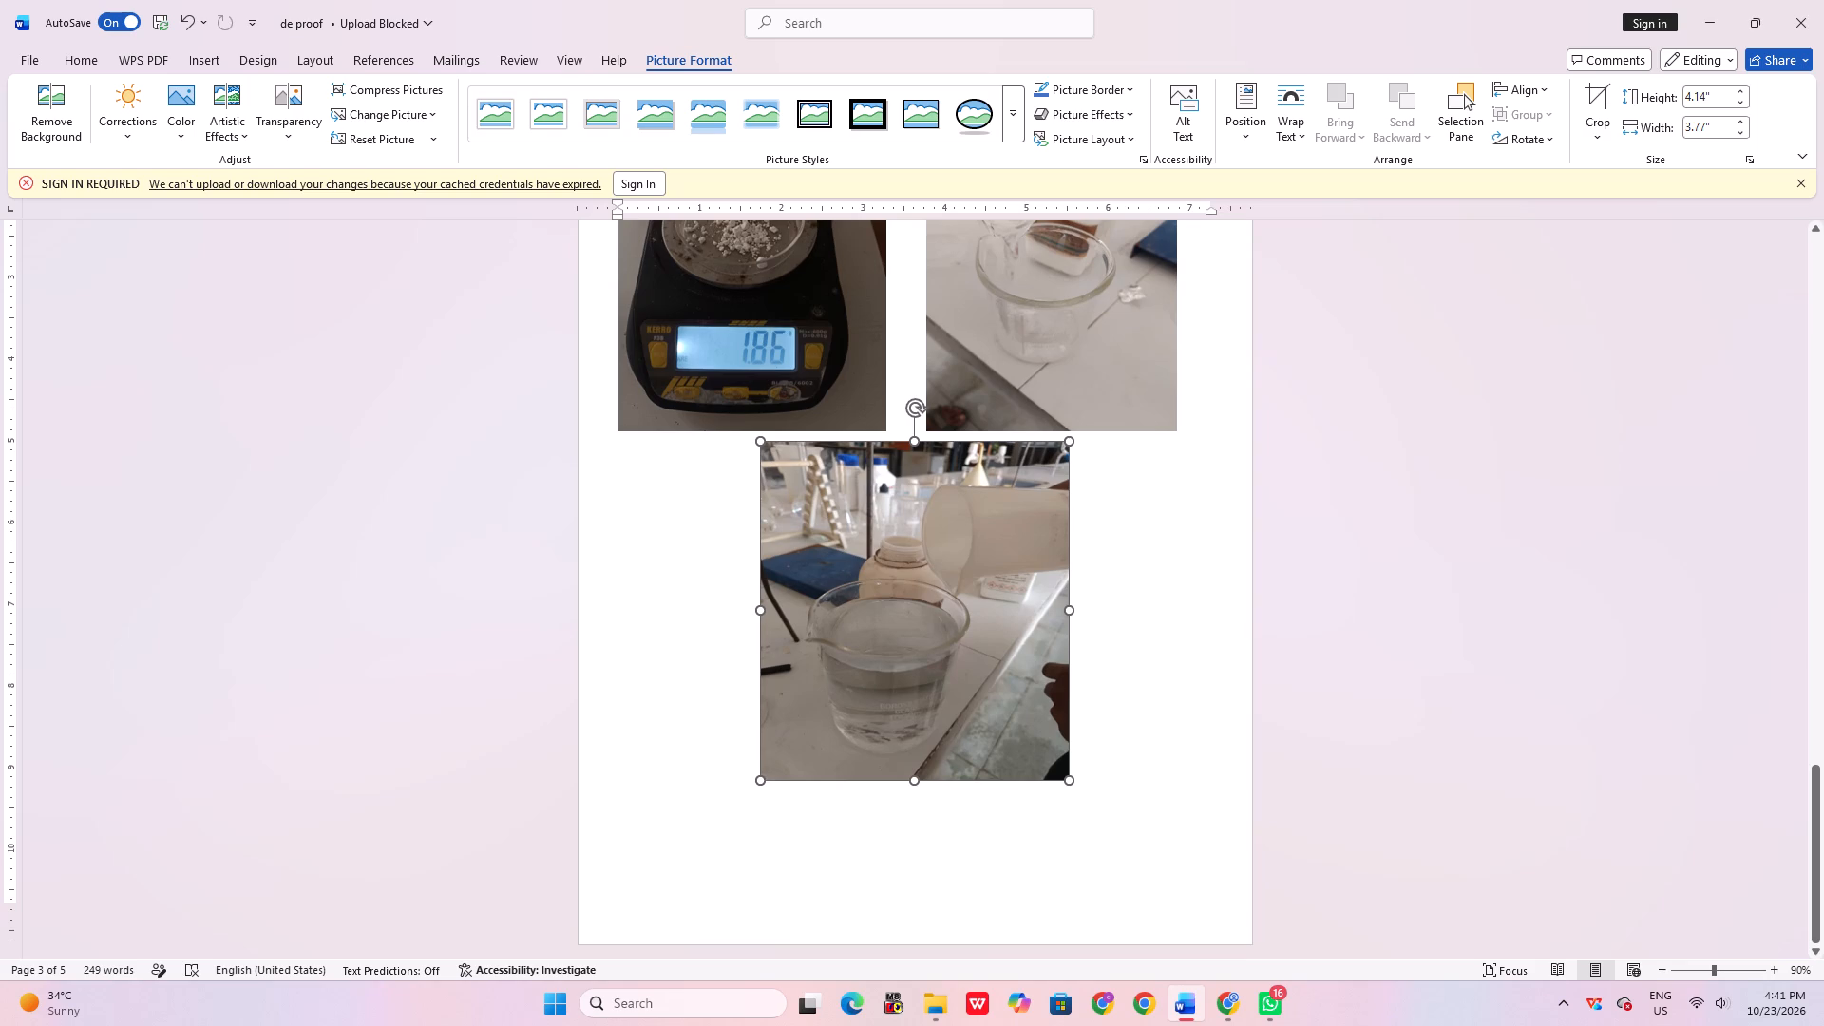
{"action": "scroll", "coordinate": [750, 714], "scroll_direction": "up", "scroll_amount": 11}
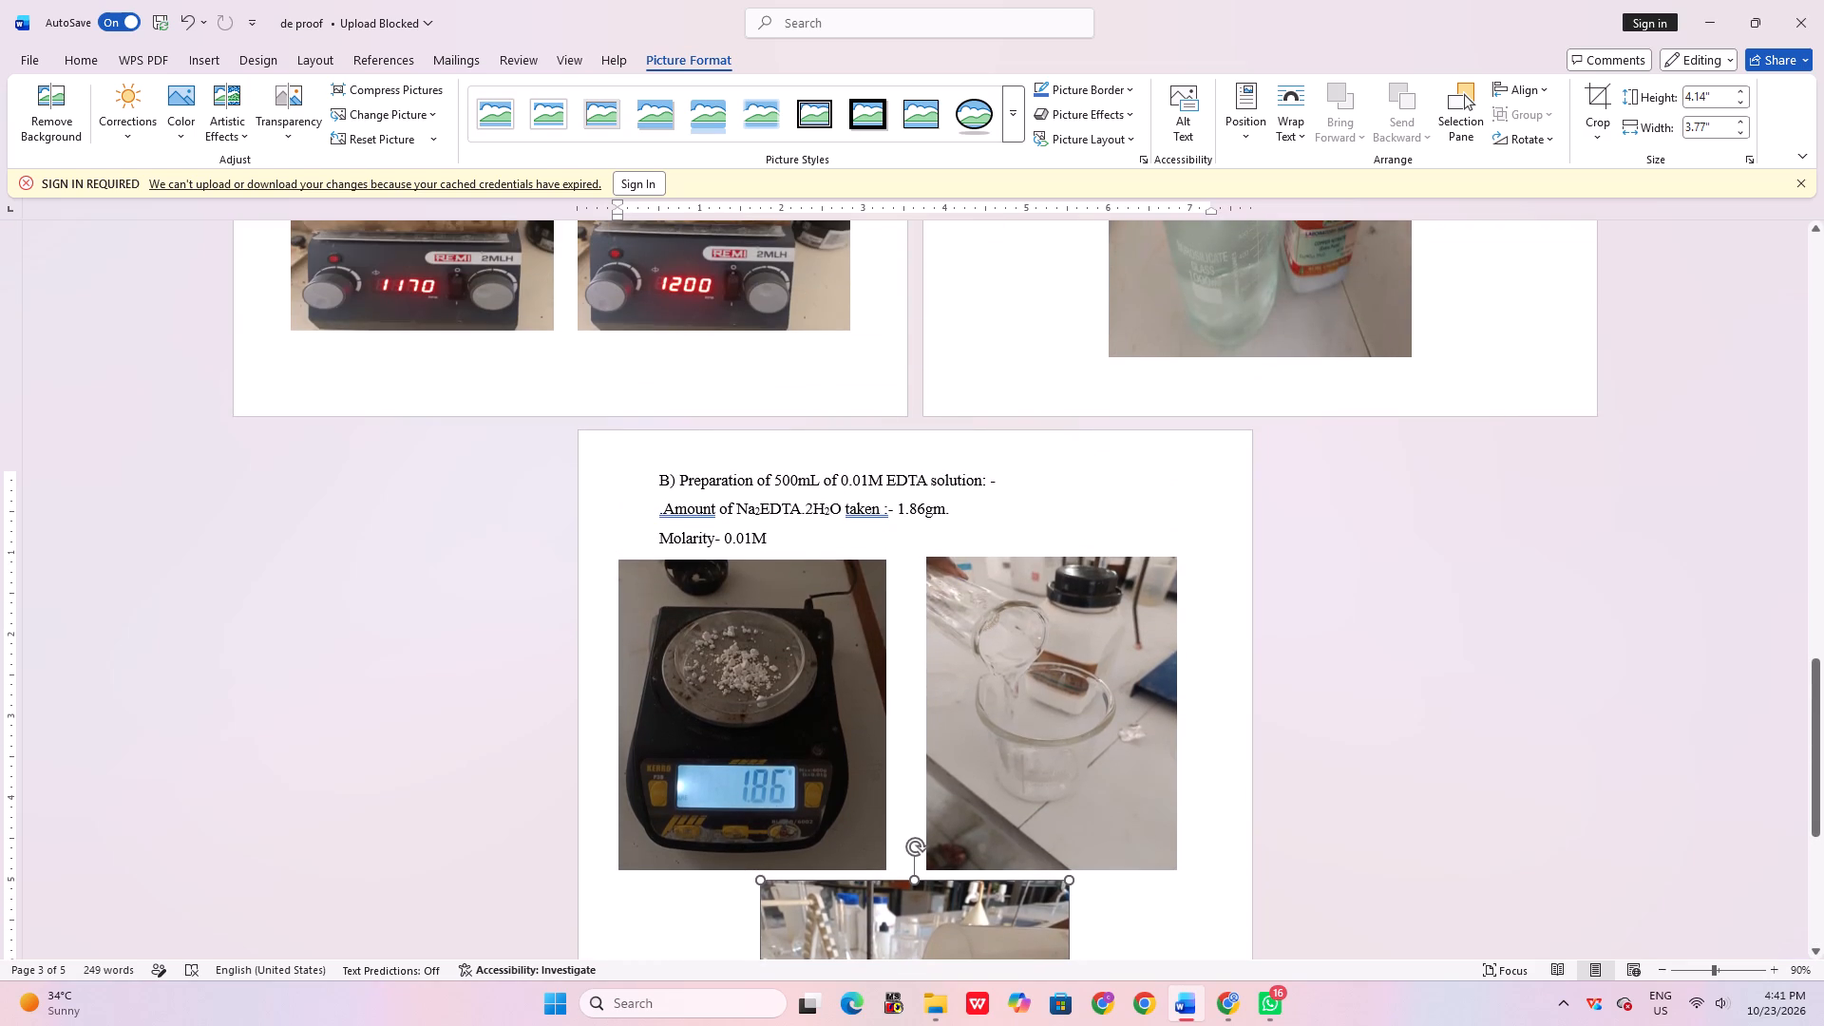
{"action": "scroll", "coordinate": [745, 718], "scroll_direction": "down", "scroll_amount": 20}
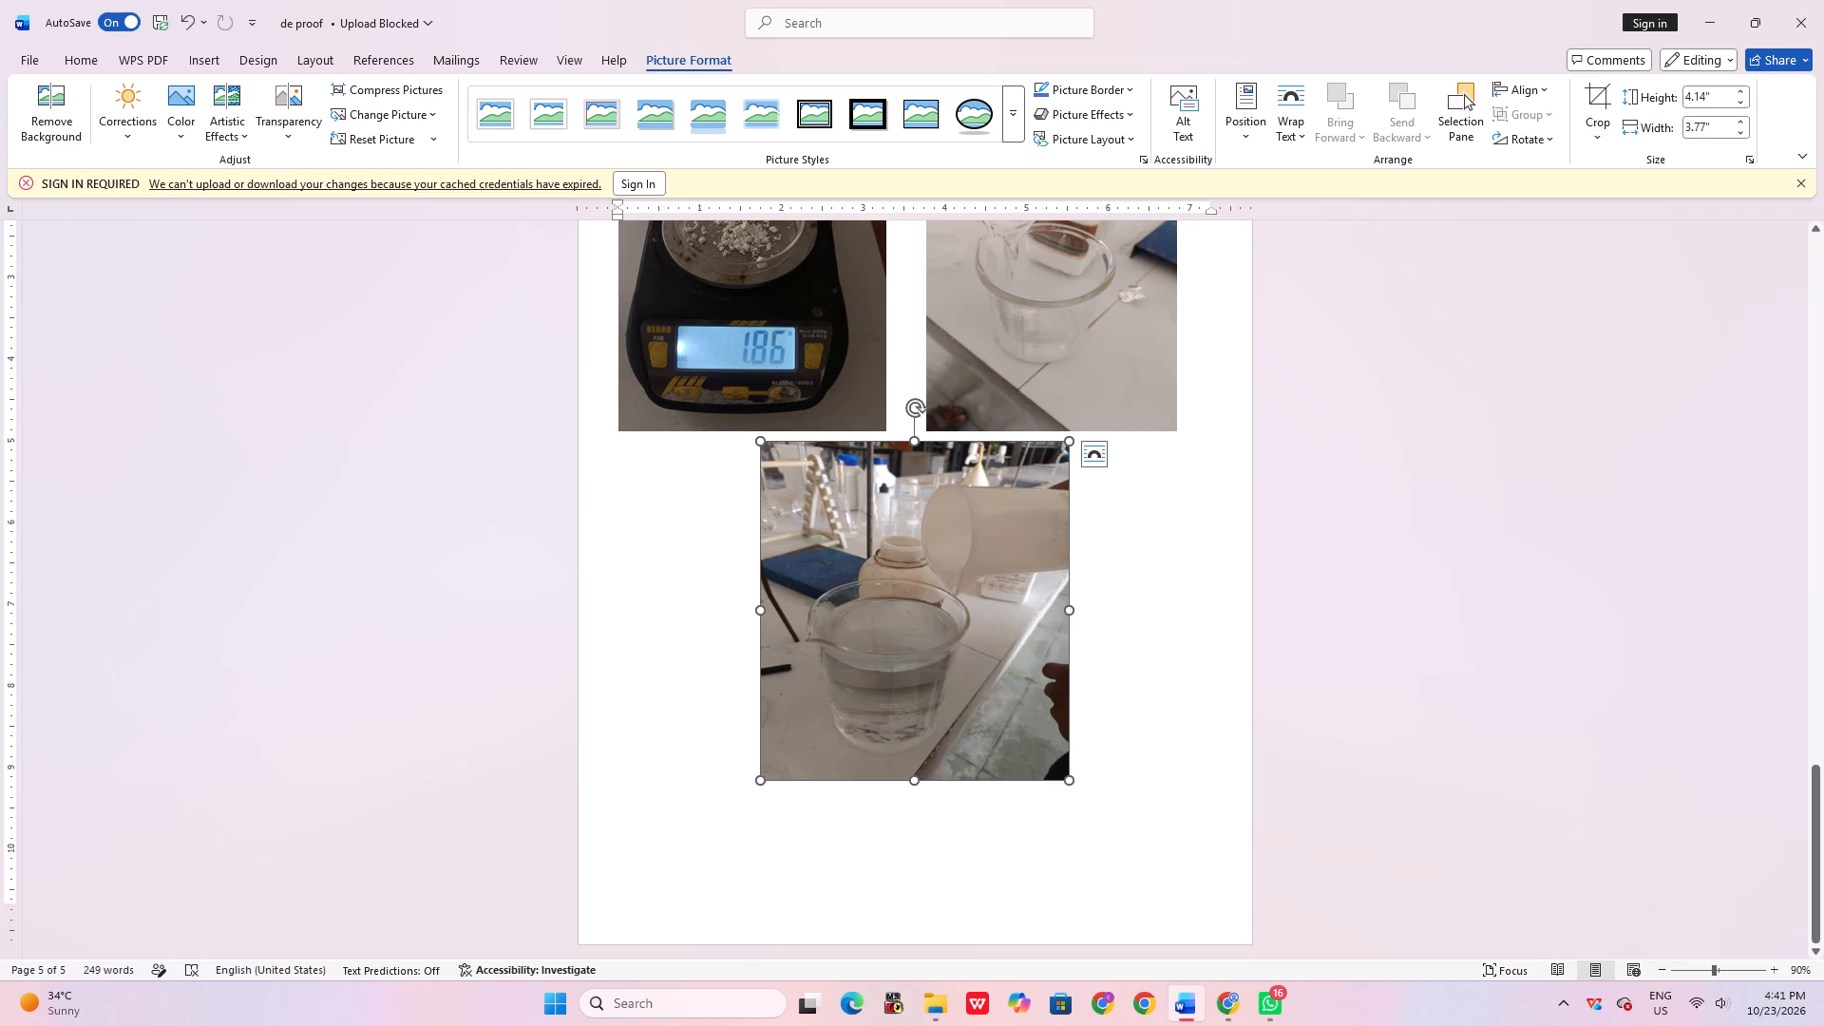
{"action": "scroll", "coordinate": [964, 862], "scroll_direction": "up", "scroll_amount": 17}
{"action": "scroll", "coordinate": [958, 850], "scroll_direction": "up", "scroll_amount": 7}
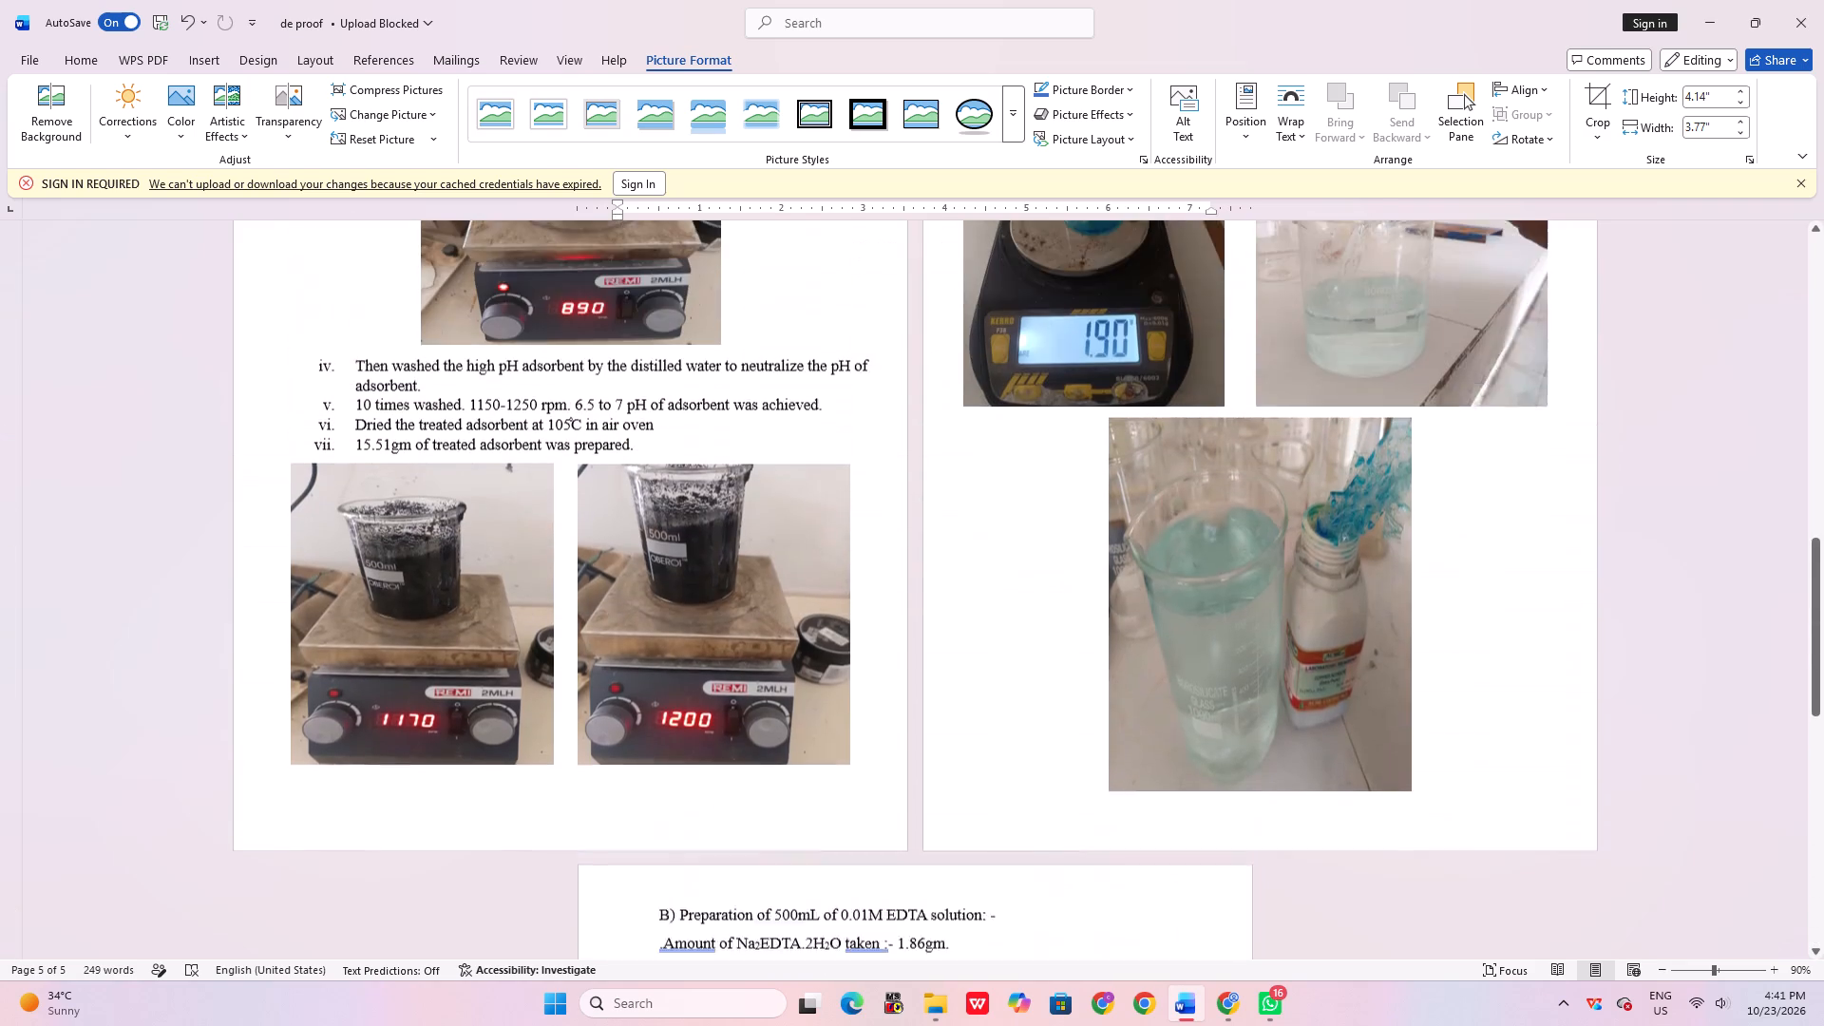
{"action": "scroll", "coordinate": [958, 850], "scroll_direction": "up", "scroll_amount": 10}
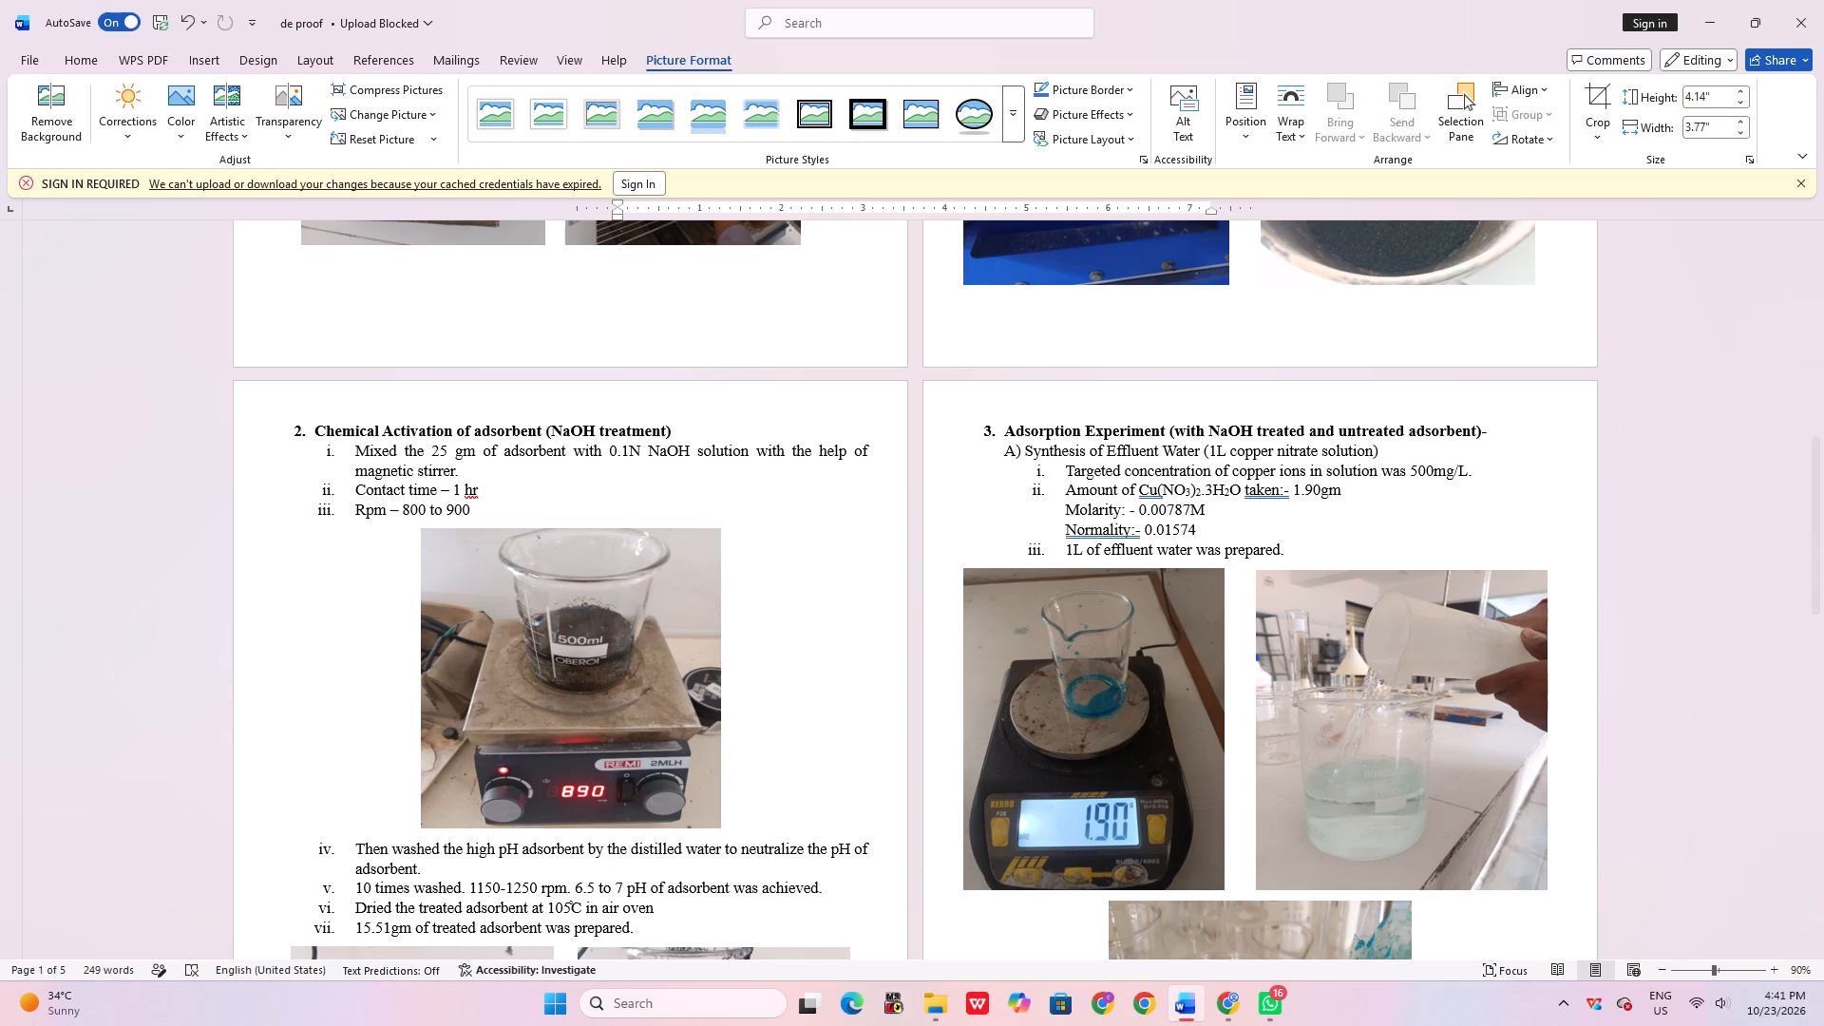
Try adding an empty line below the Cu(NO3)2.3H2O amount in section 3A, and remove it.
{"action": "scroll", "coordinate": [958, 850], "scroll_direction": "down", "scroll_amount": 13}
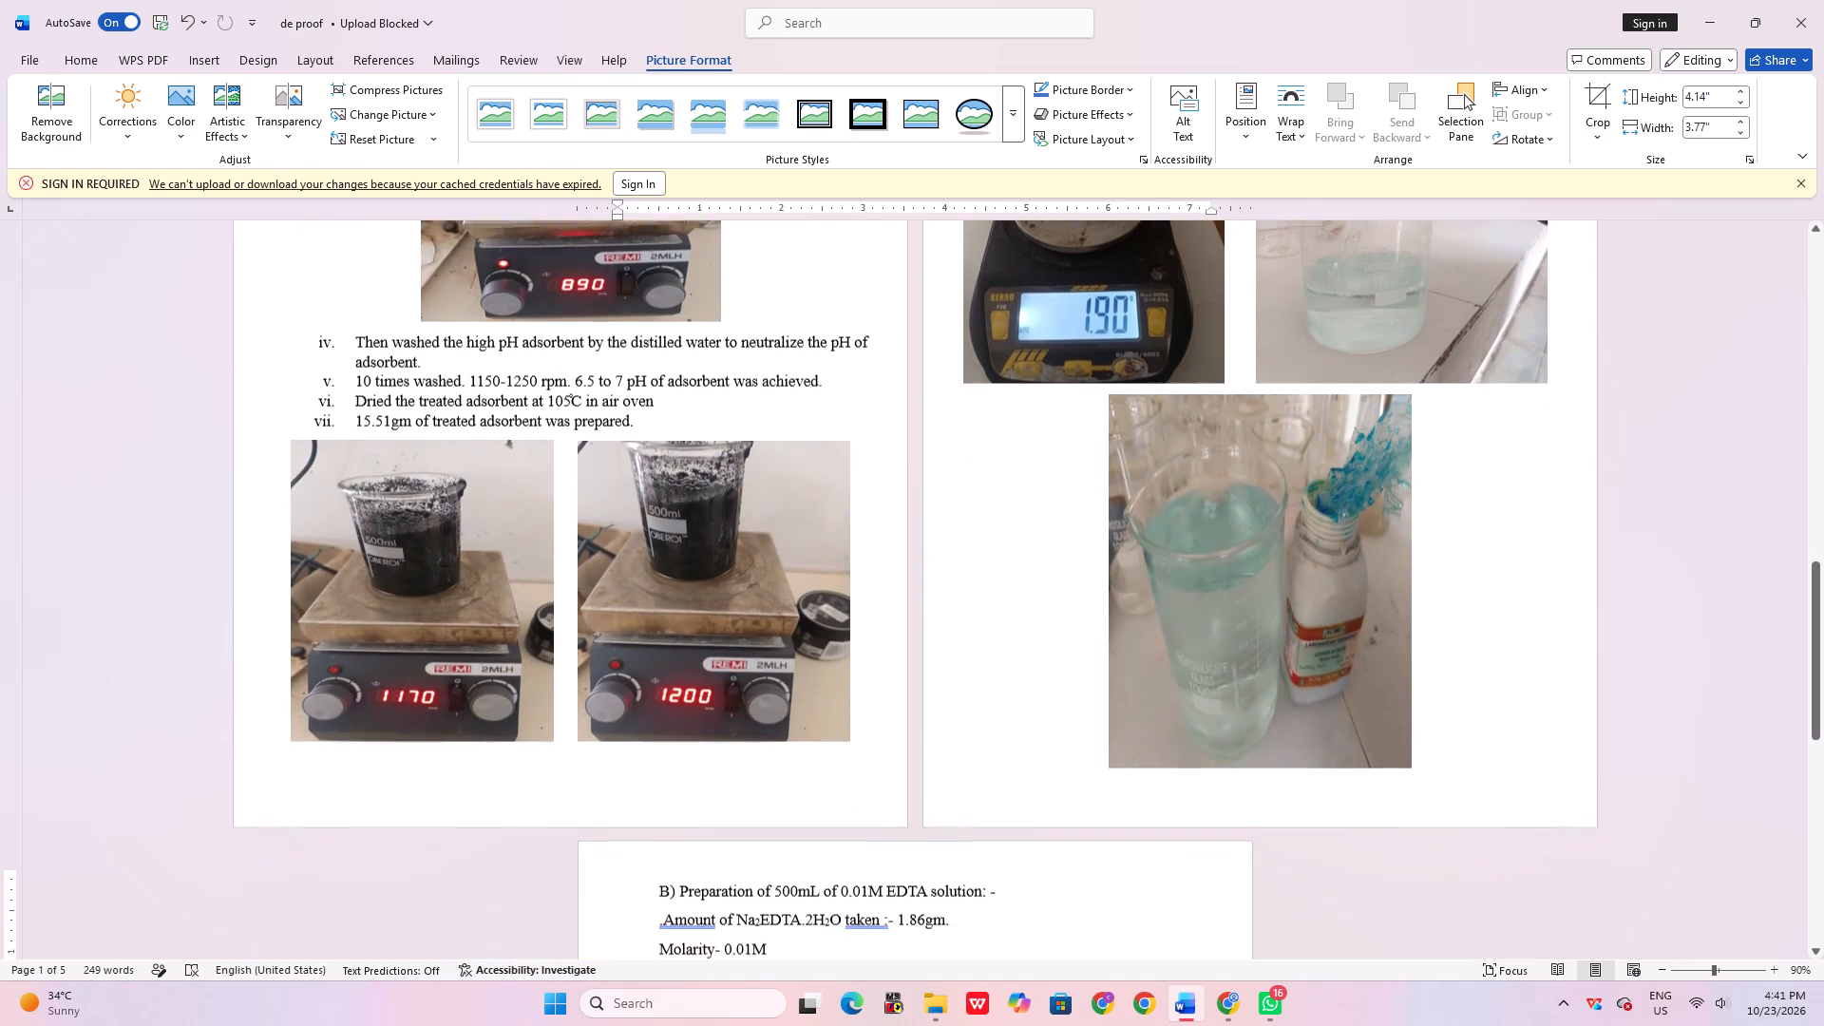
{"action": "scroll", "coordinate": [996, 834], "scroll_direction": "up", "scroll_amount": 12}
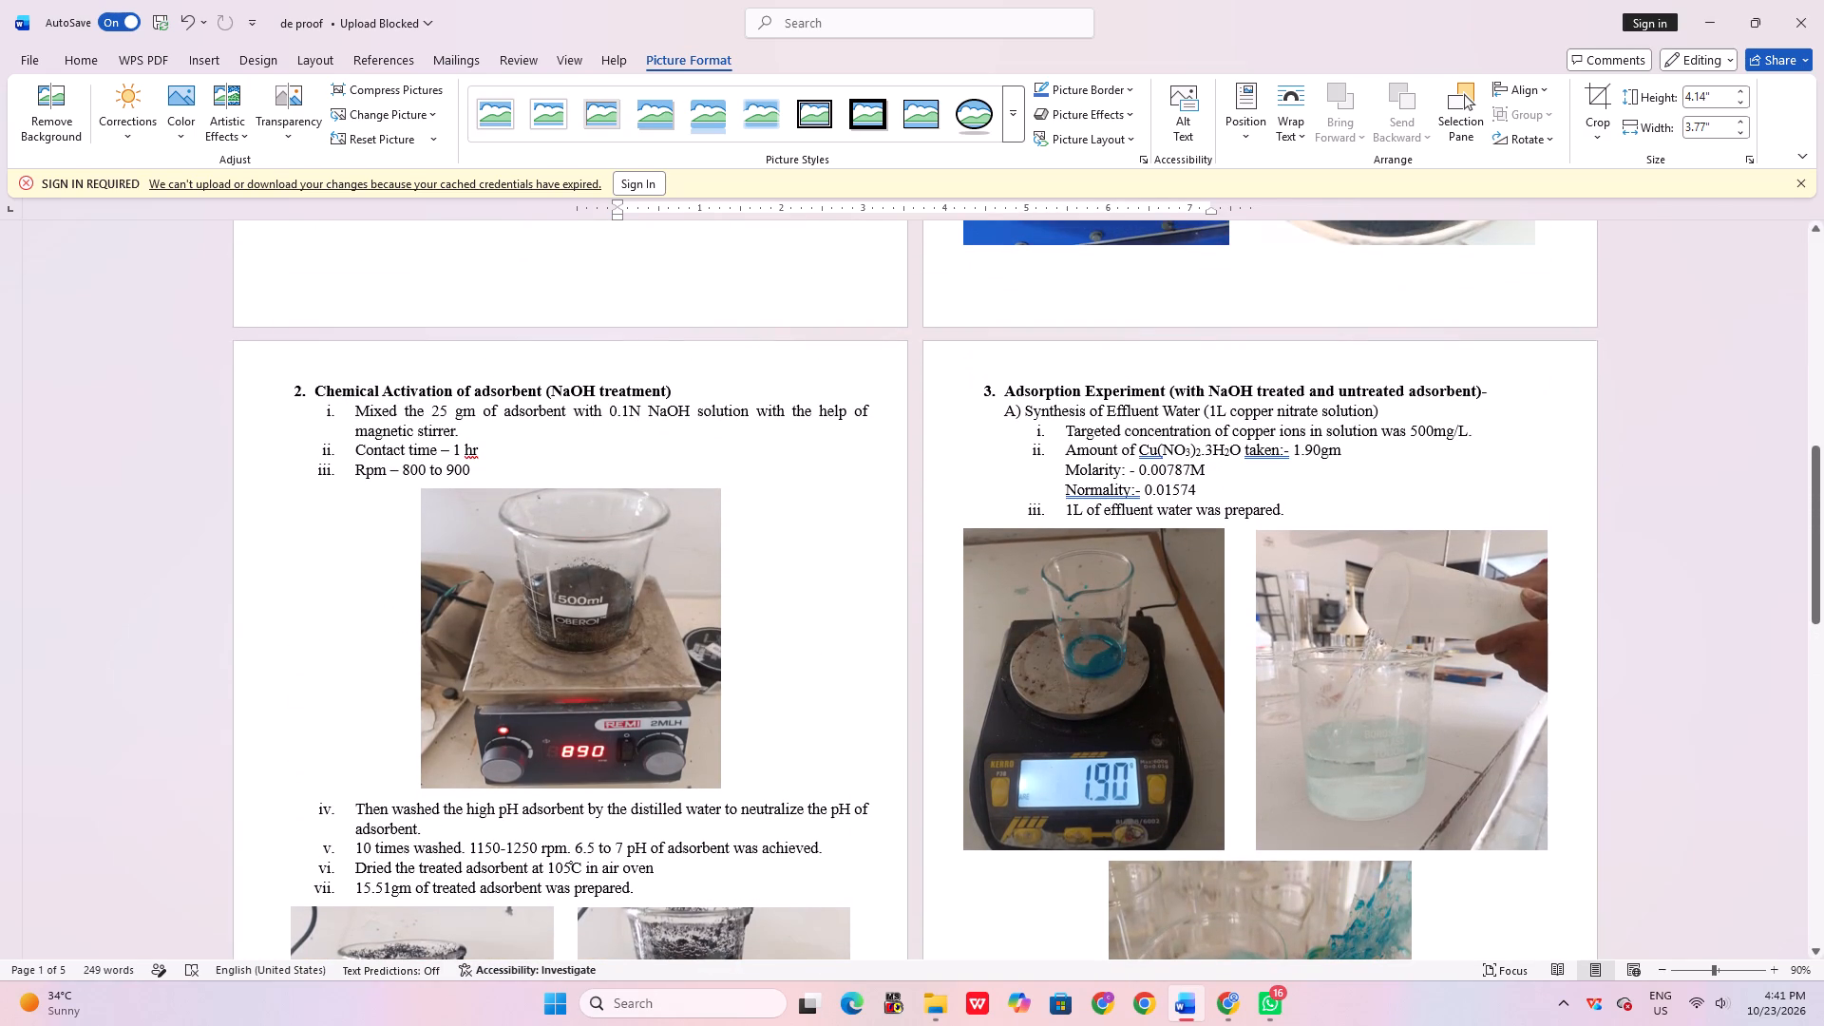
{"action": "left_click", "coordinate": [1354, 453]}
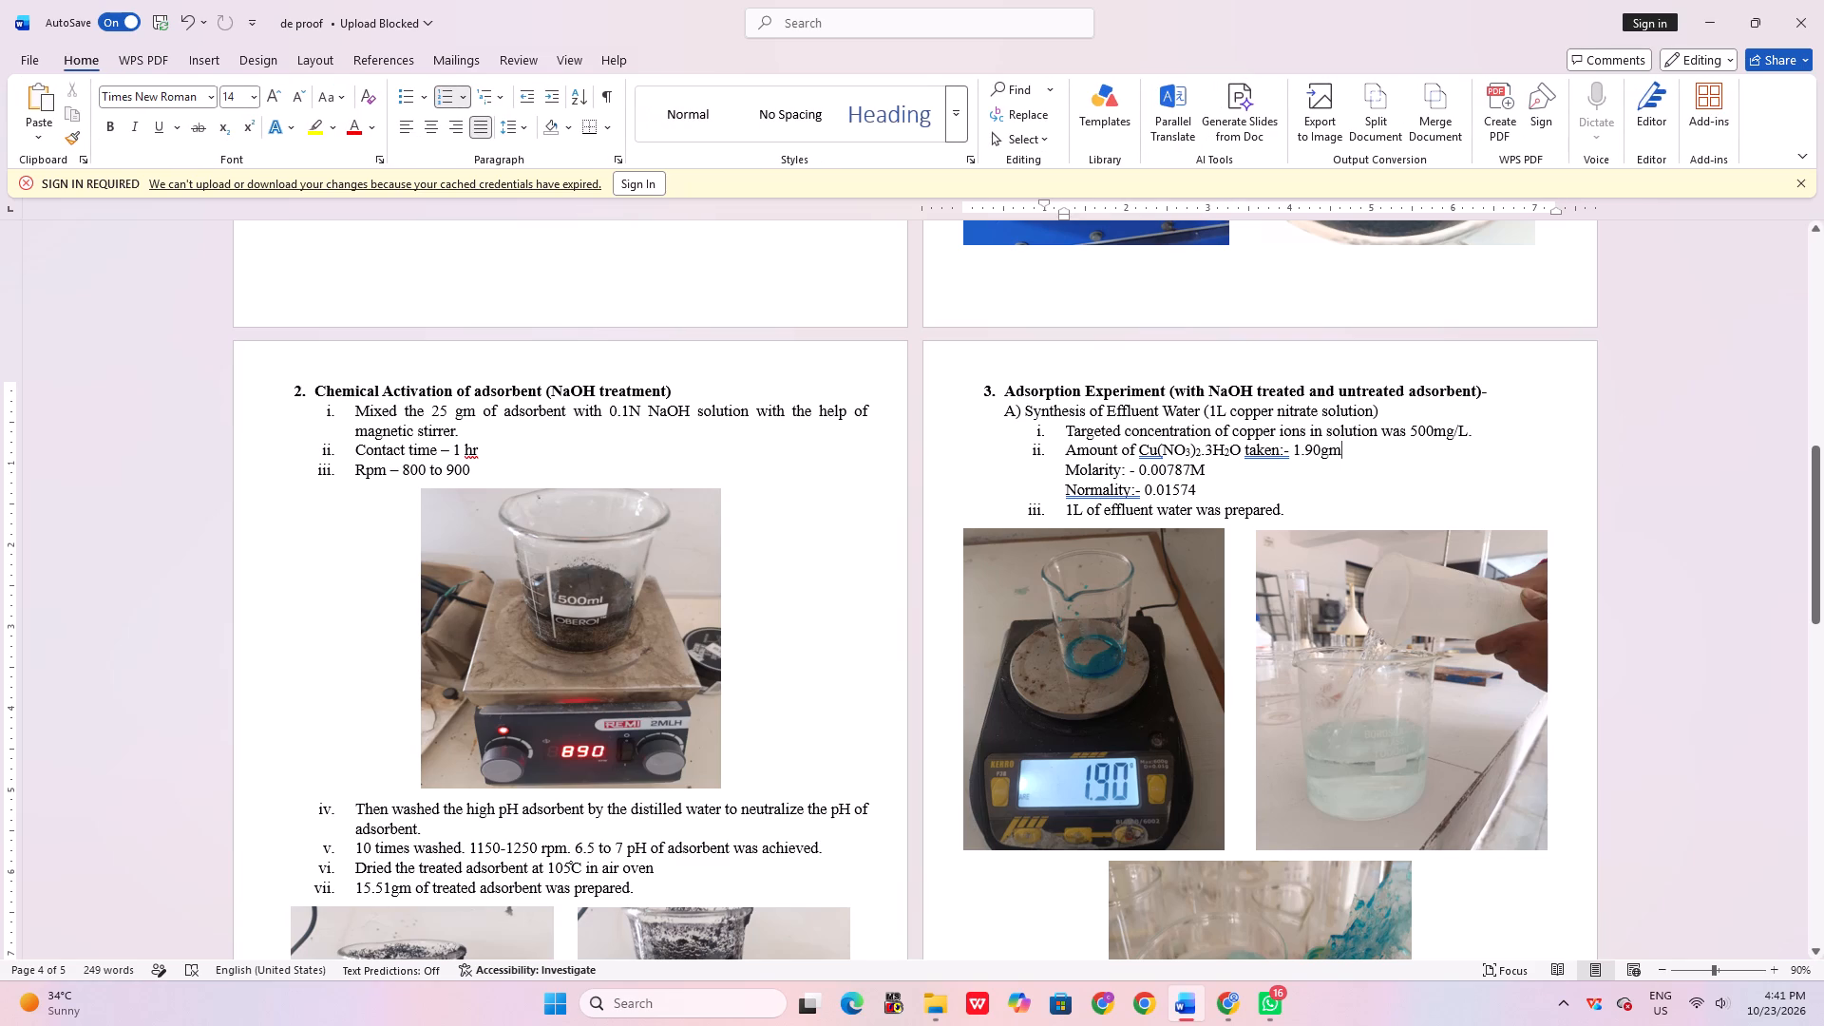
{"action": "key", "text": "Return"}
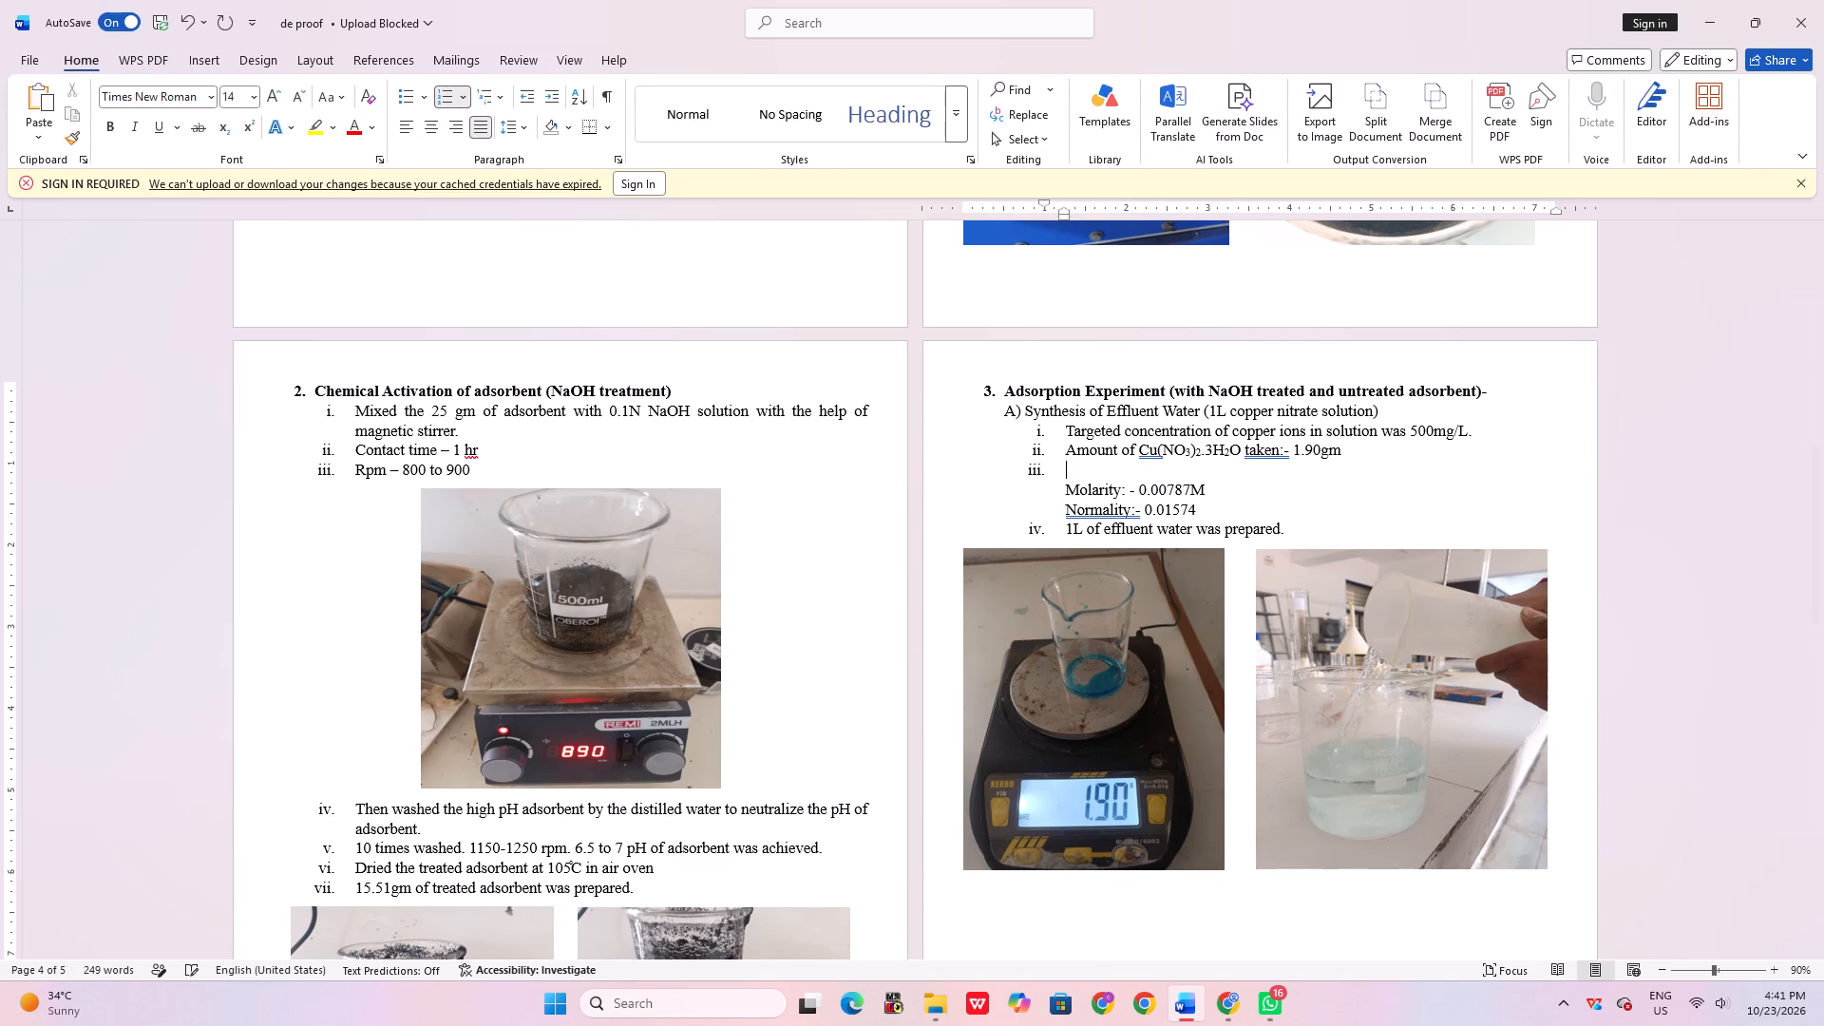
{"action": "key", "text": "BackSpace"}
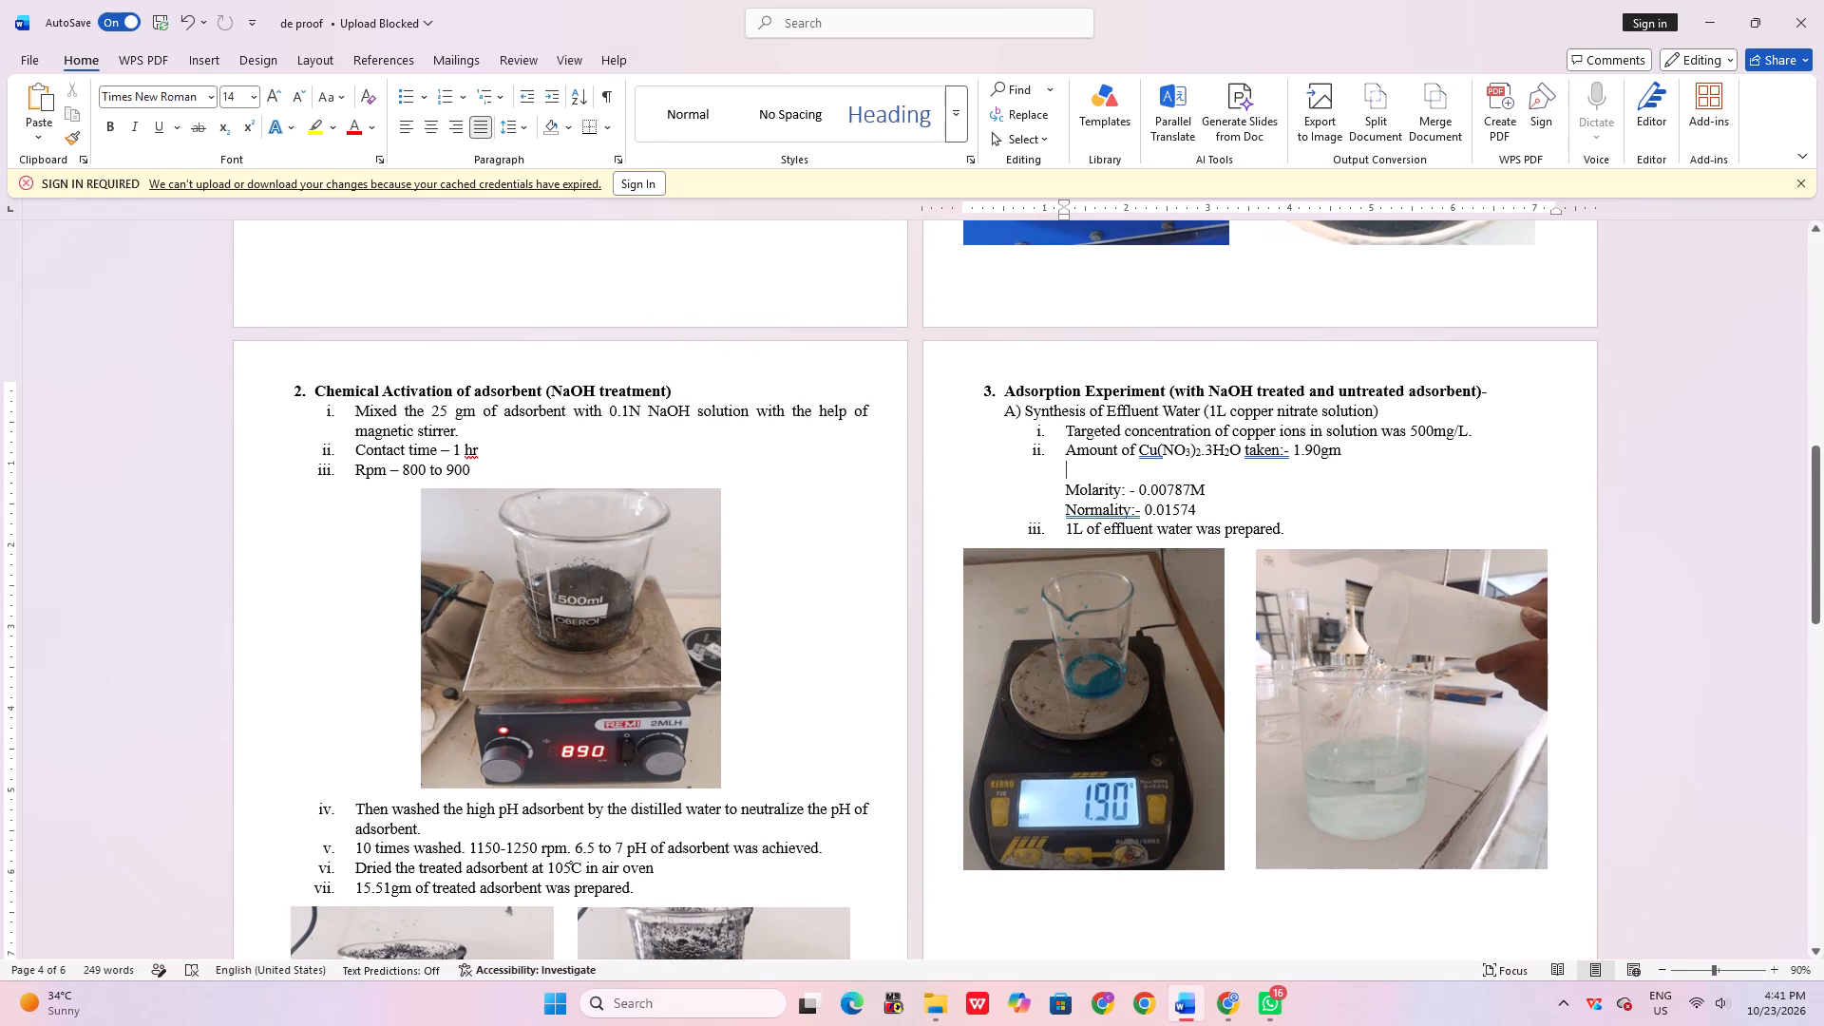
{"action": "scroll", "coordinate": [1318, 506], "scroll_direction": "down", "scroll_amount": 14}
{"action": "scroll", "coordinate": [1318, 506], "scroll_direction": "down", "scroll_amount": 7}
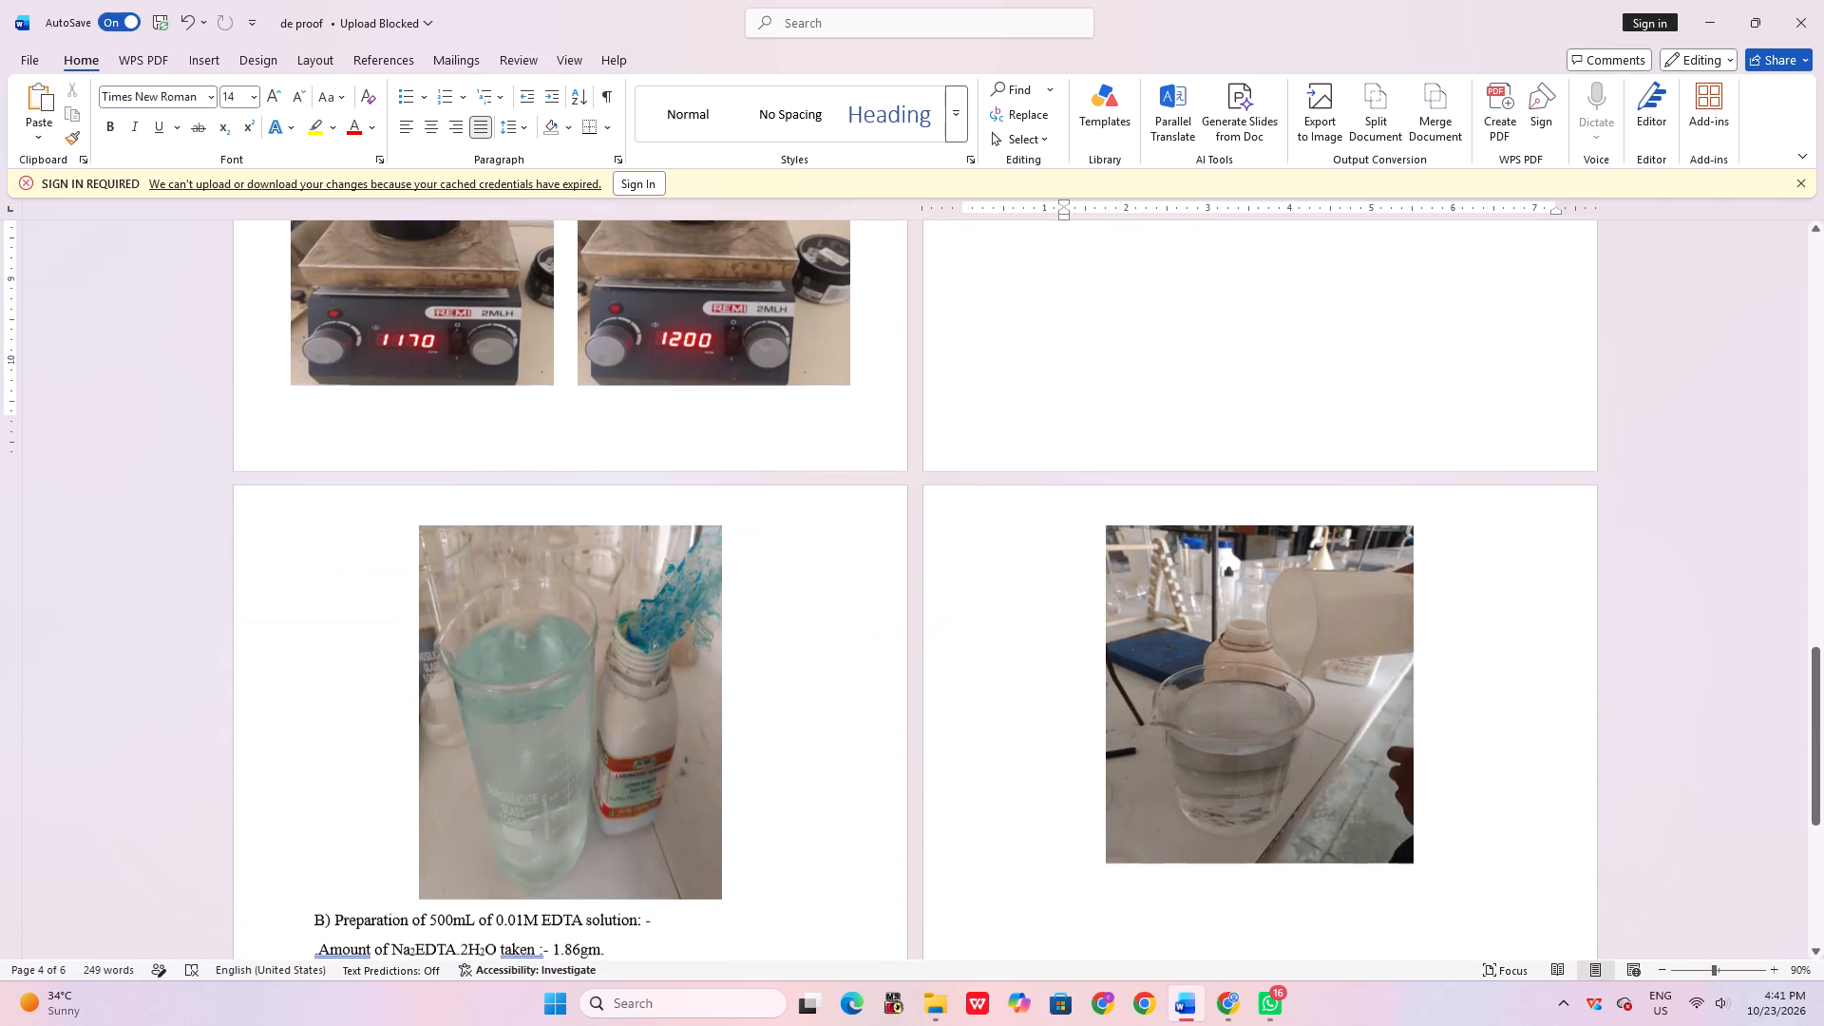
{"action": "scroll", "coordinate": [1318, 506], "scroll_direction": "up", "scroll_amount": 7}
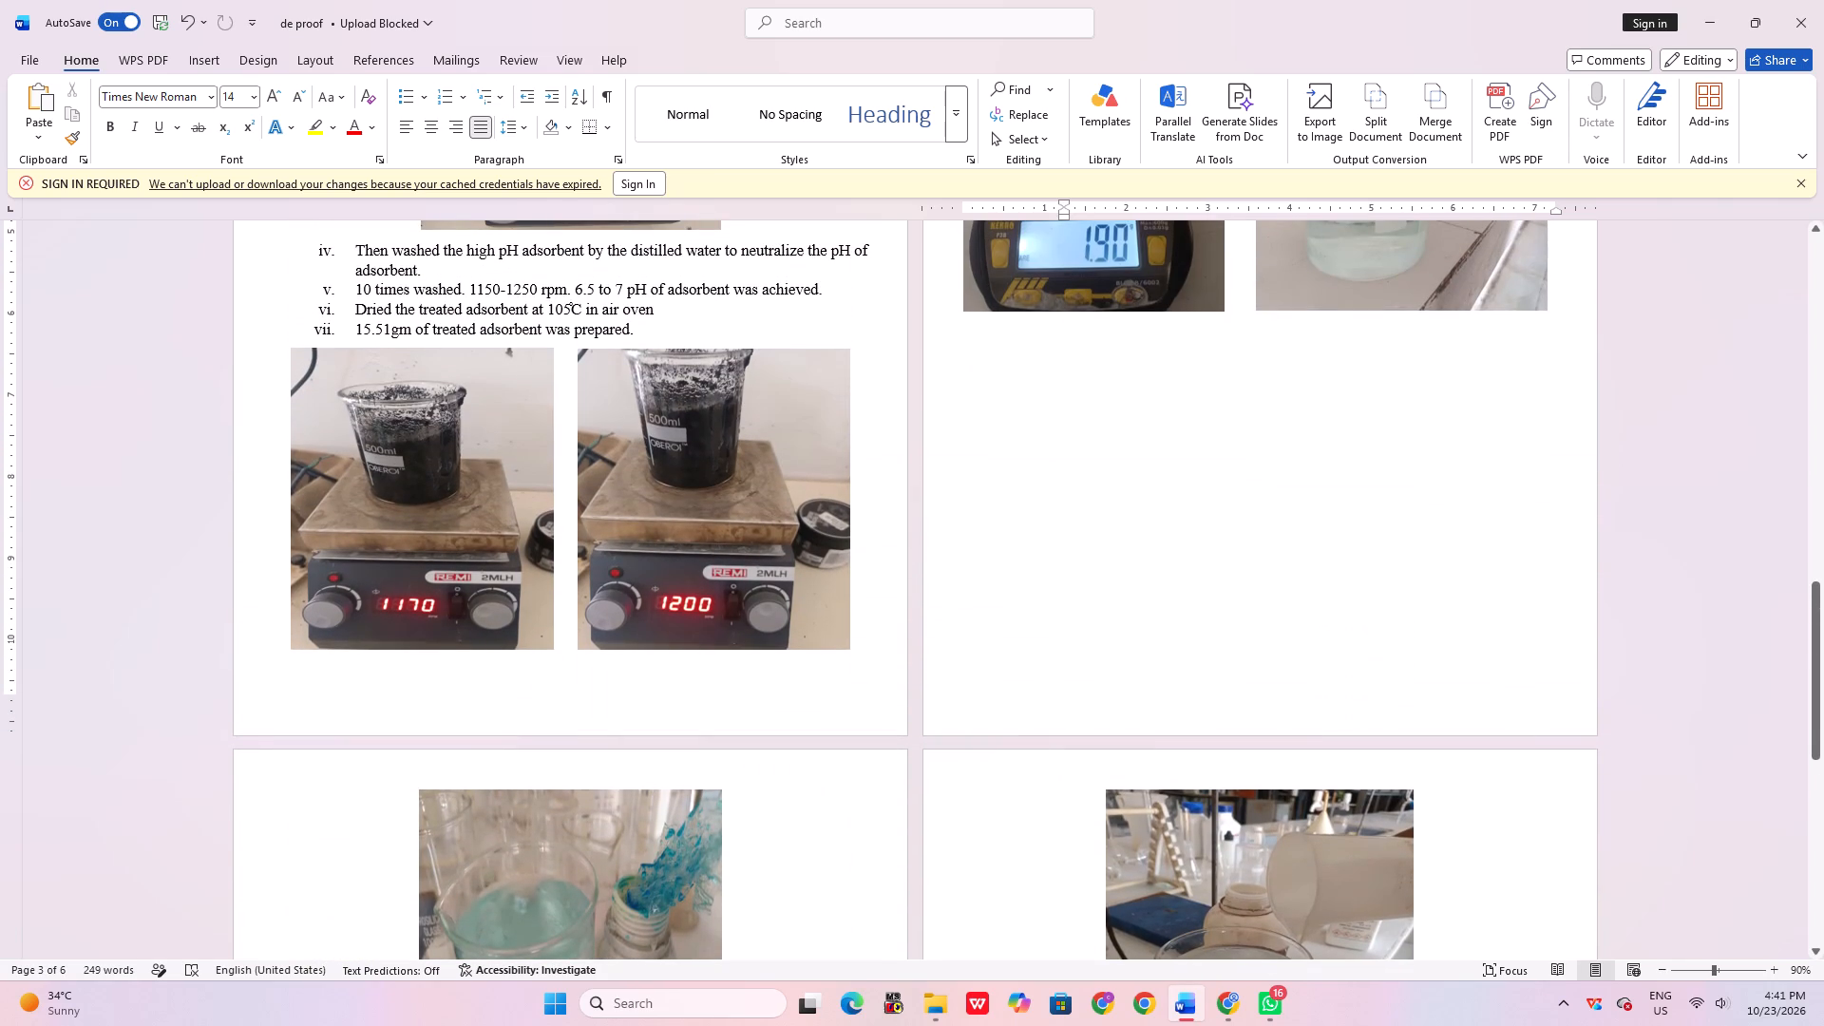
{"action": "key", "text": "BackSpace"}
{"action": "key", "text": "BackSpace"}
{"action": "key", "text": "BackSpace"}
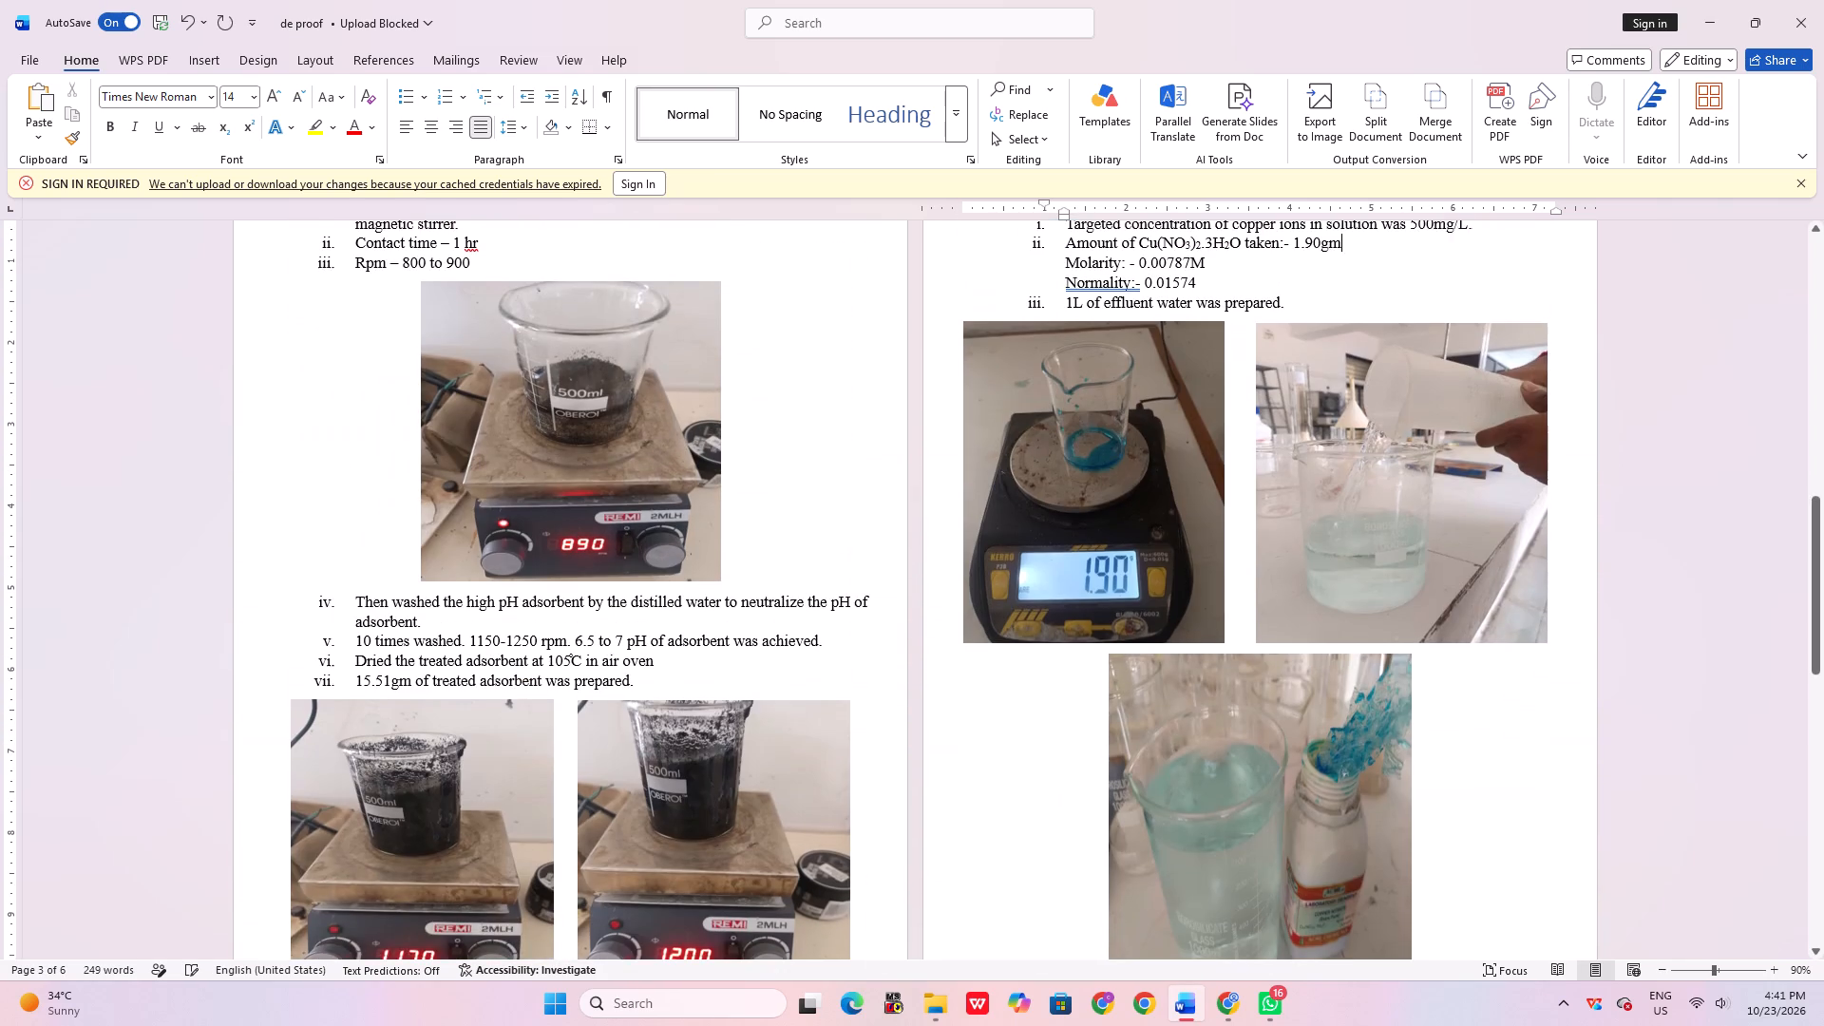
Check the page breaks and picture layout from section 2 through the end of subsection B.
{"action": "scroll", "coordinate": [1319, 504], "scroll_direction": "up", "scroll_amount": 1}
{"action": "scroll", "coordinate": [1319, 504], "scroll_direction": "down", "scroll_amount": 16}
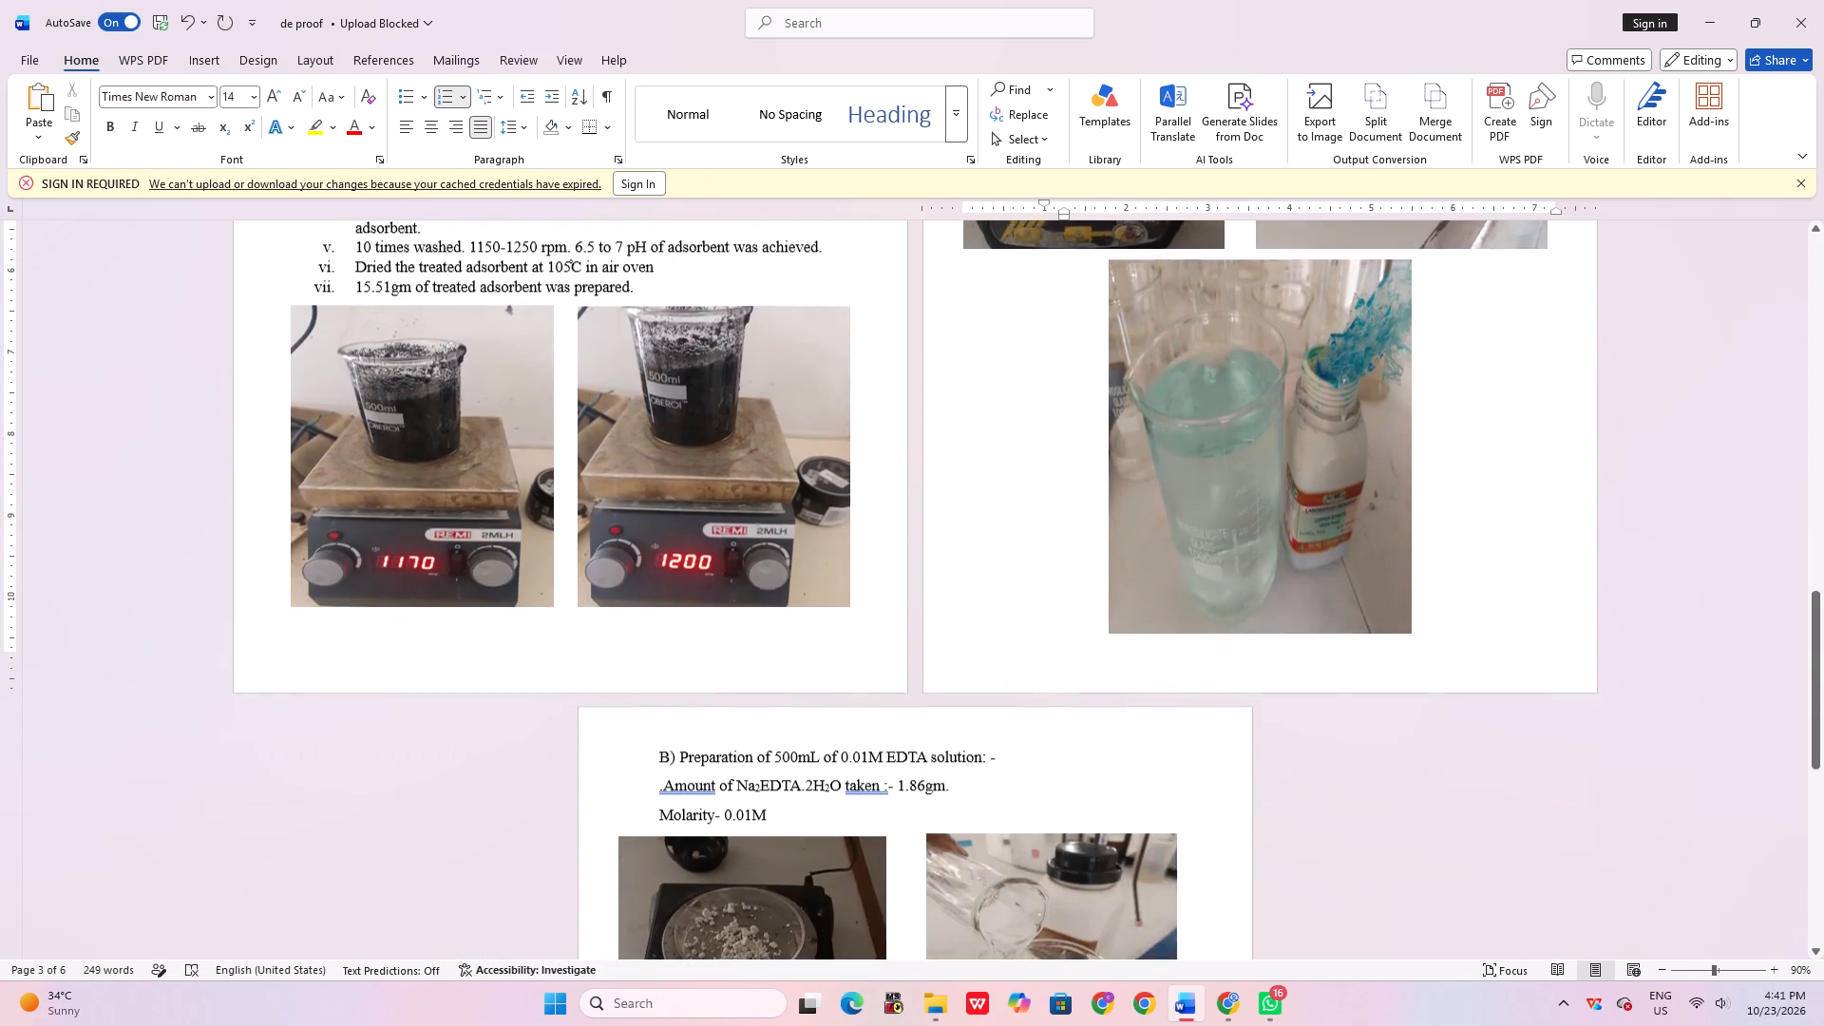
{"action": "scroll", "coordinate": [1324, 501], "scroll_direction": "down", "scroll_amount": 15}
{"action": "scroll", "coordinate": [1342, 486], "scroll_direction": "down", "scroll_amount": 7}
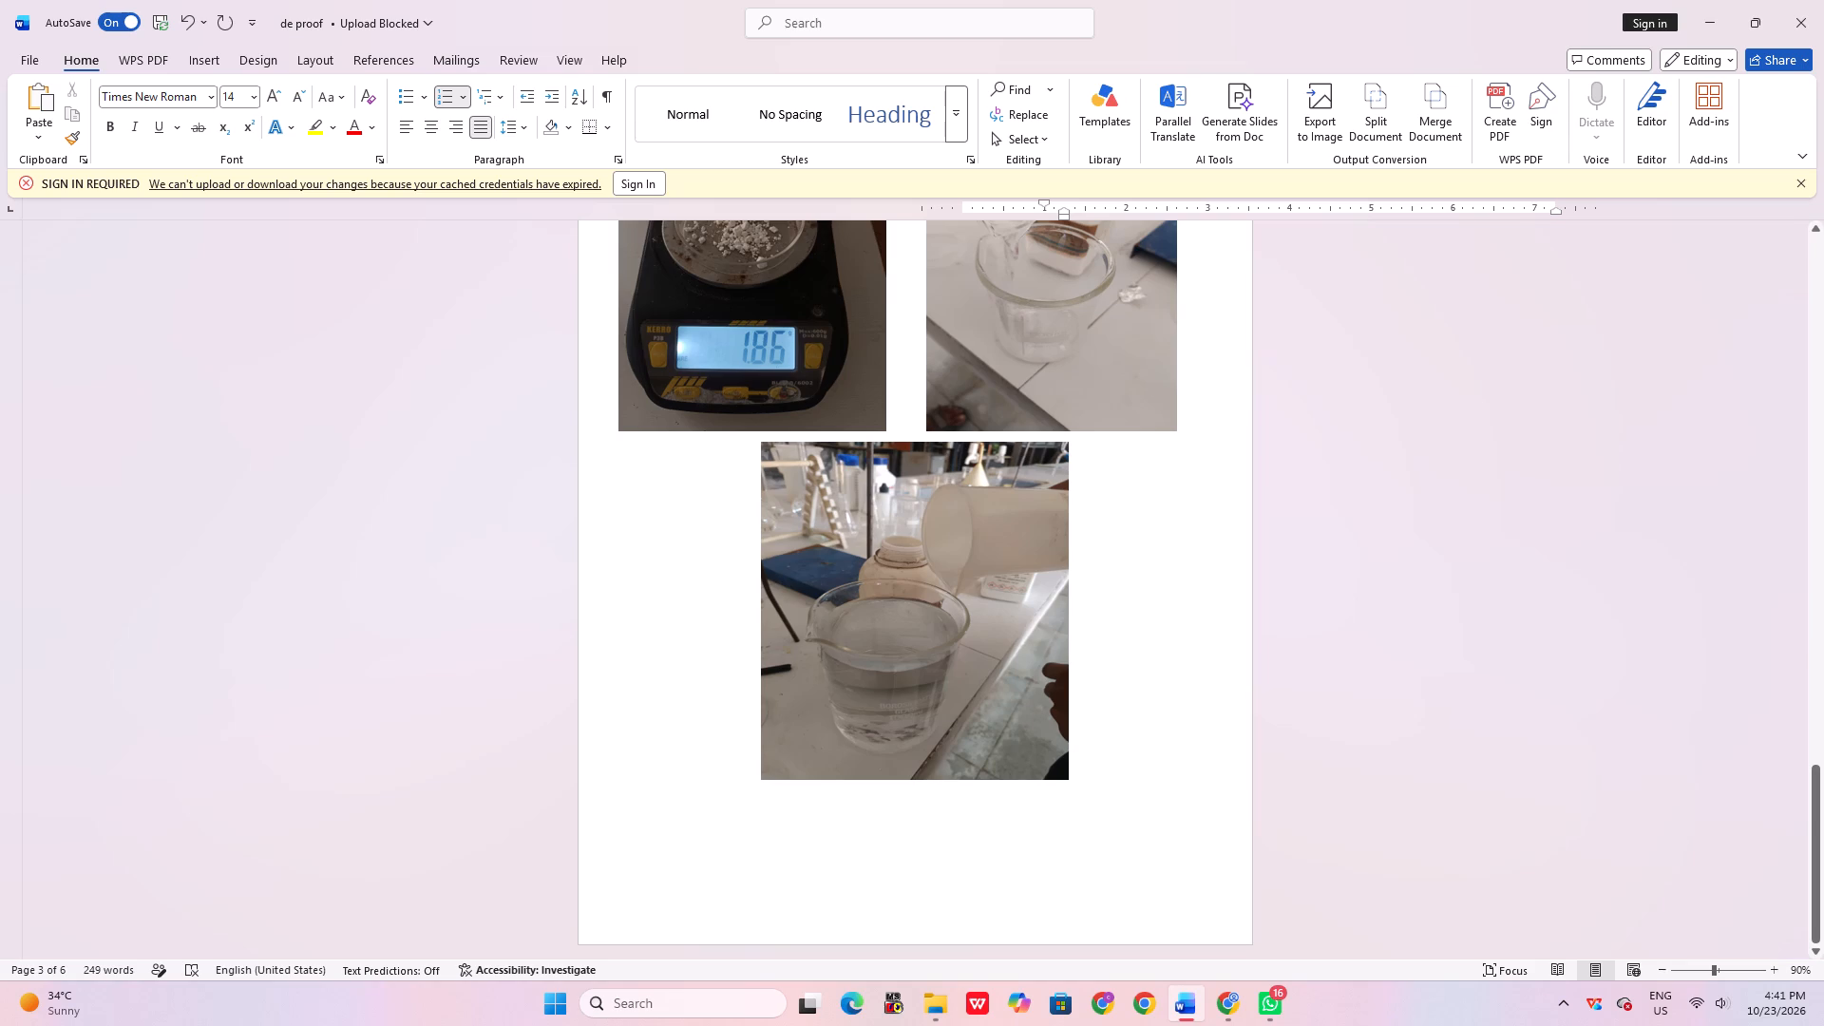
{"action": "scroll", "coordinate": [1206, 772], "scroll_direction": "up", "scroll_amount": 3}
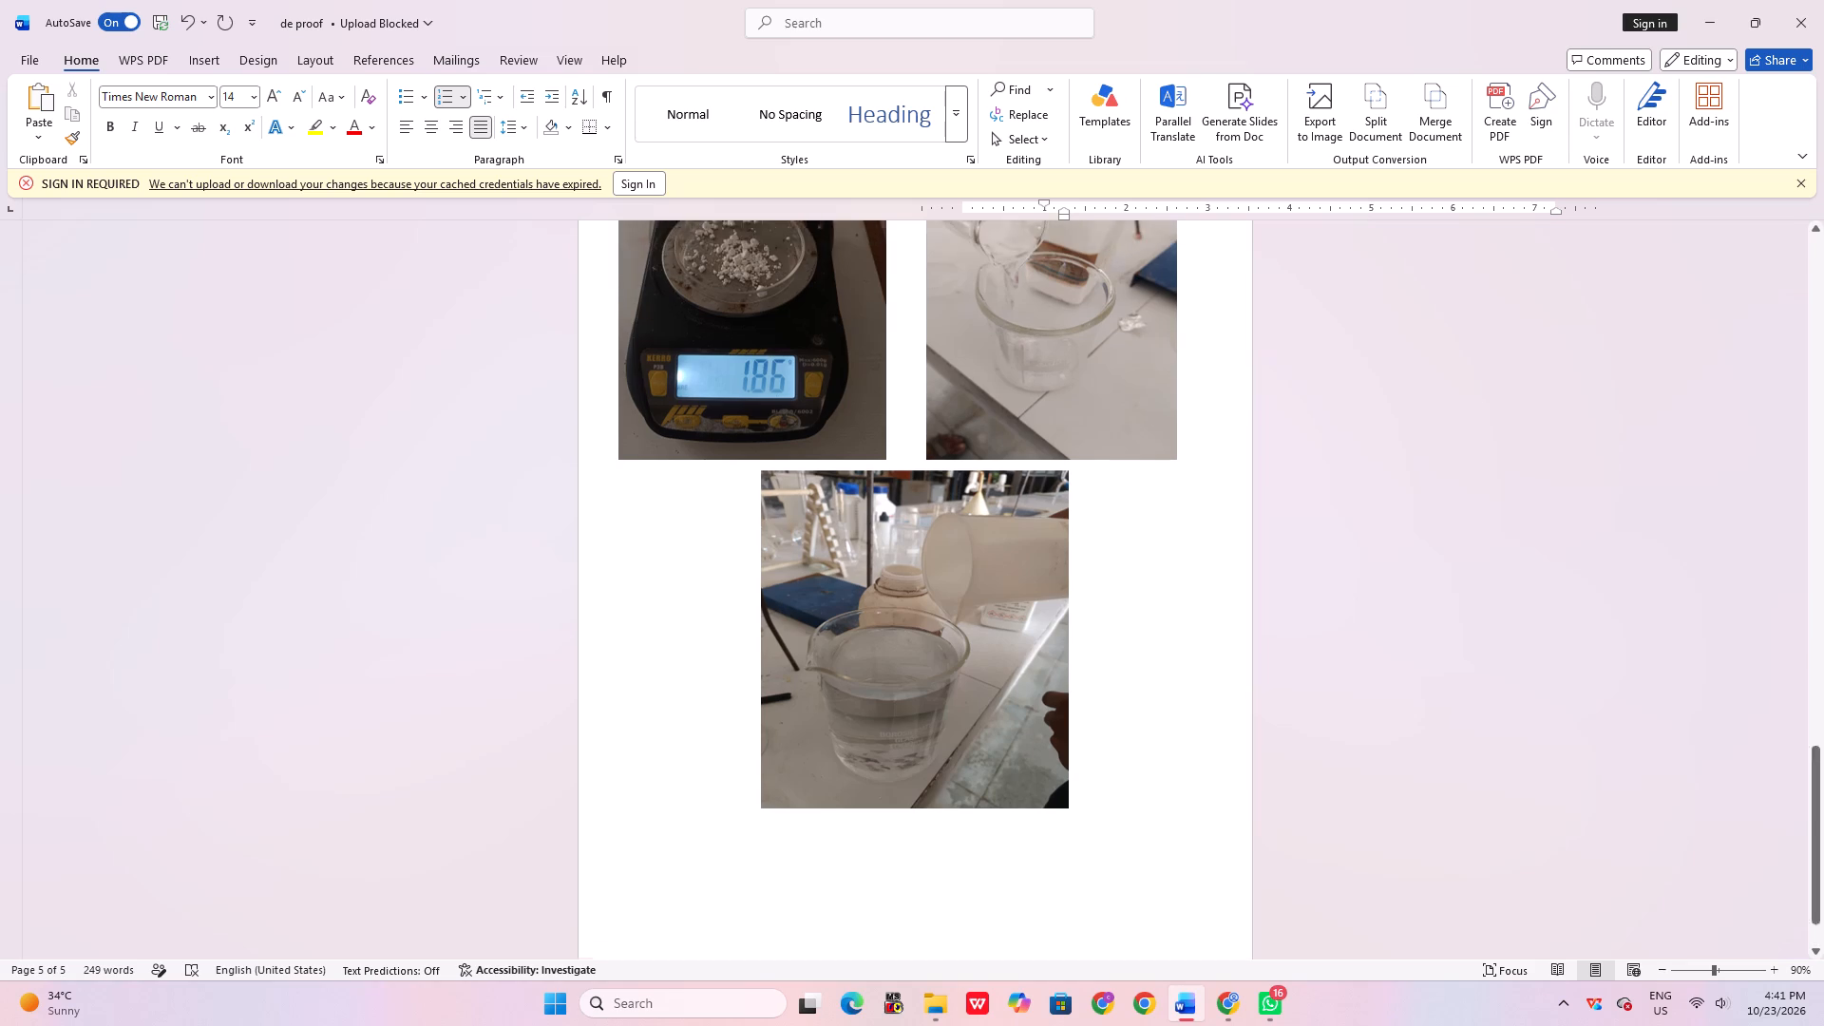
{"action": "scroll", "coordinate": [1206, 772], "scroll_direction": "up", "scroll_amount": 12}
{"action": "scroll", "coordinate": [1360, 499], "scroll_direction": "up", "scroll_amount": 11}
{"action": "scroll", "coordinate": [1276, 556], "scroll_direction": "up", "scroll_amount": 8}
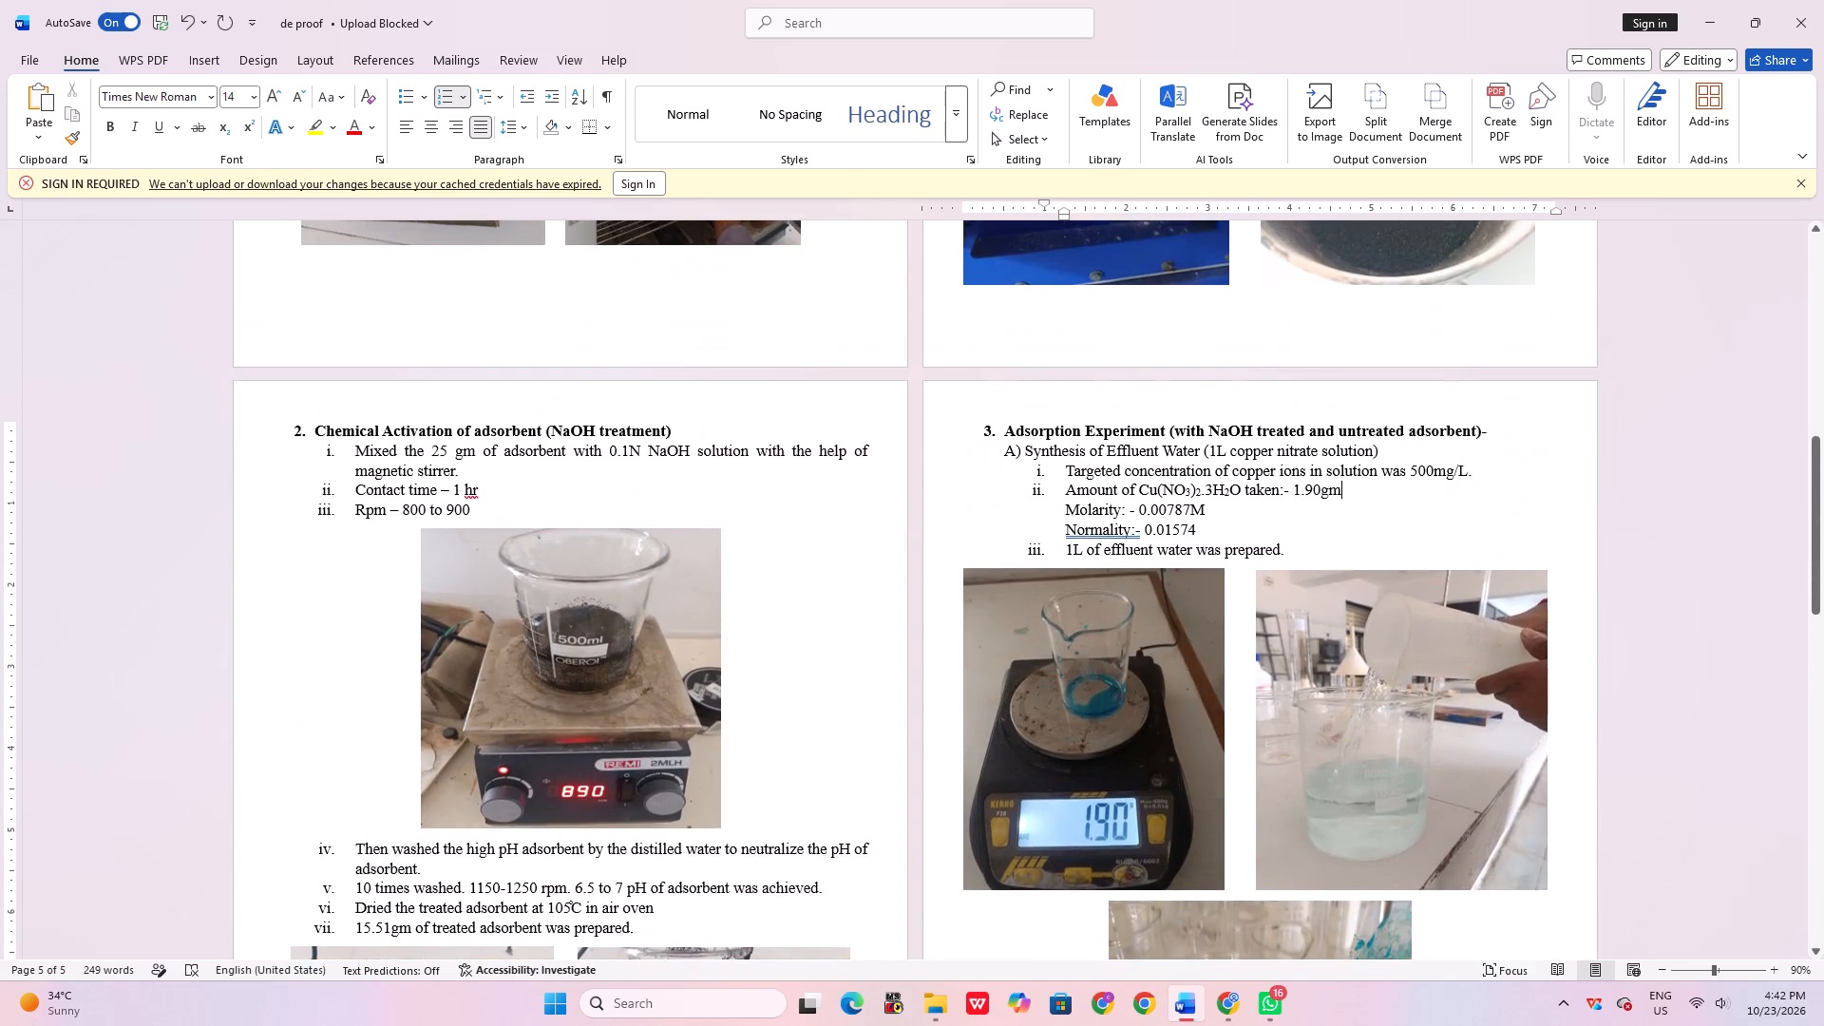
{"action": "scroll", "coordinate": [1276, 554], "scroll_direction": "up", "scroll_amount": 9}
{"action": "scroll", "coordinate": [1257, 616], "scroll_direction": "down", "scroll_amount": 20}
{"action": "scroll", "coordinate": [1257, 616], "scroll_direction": "down", "scroll_amount": 10}
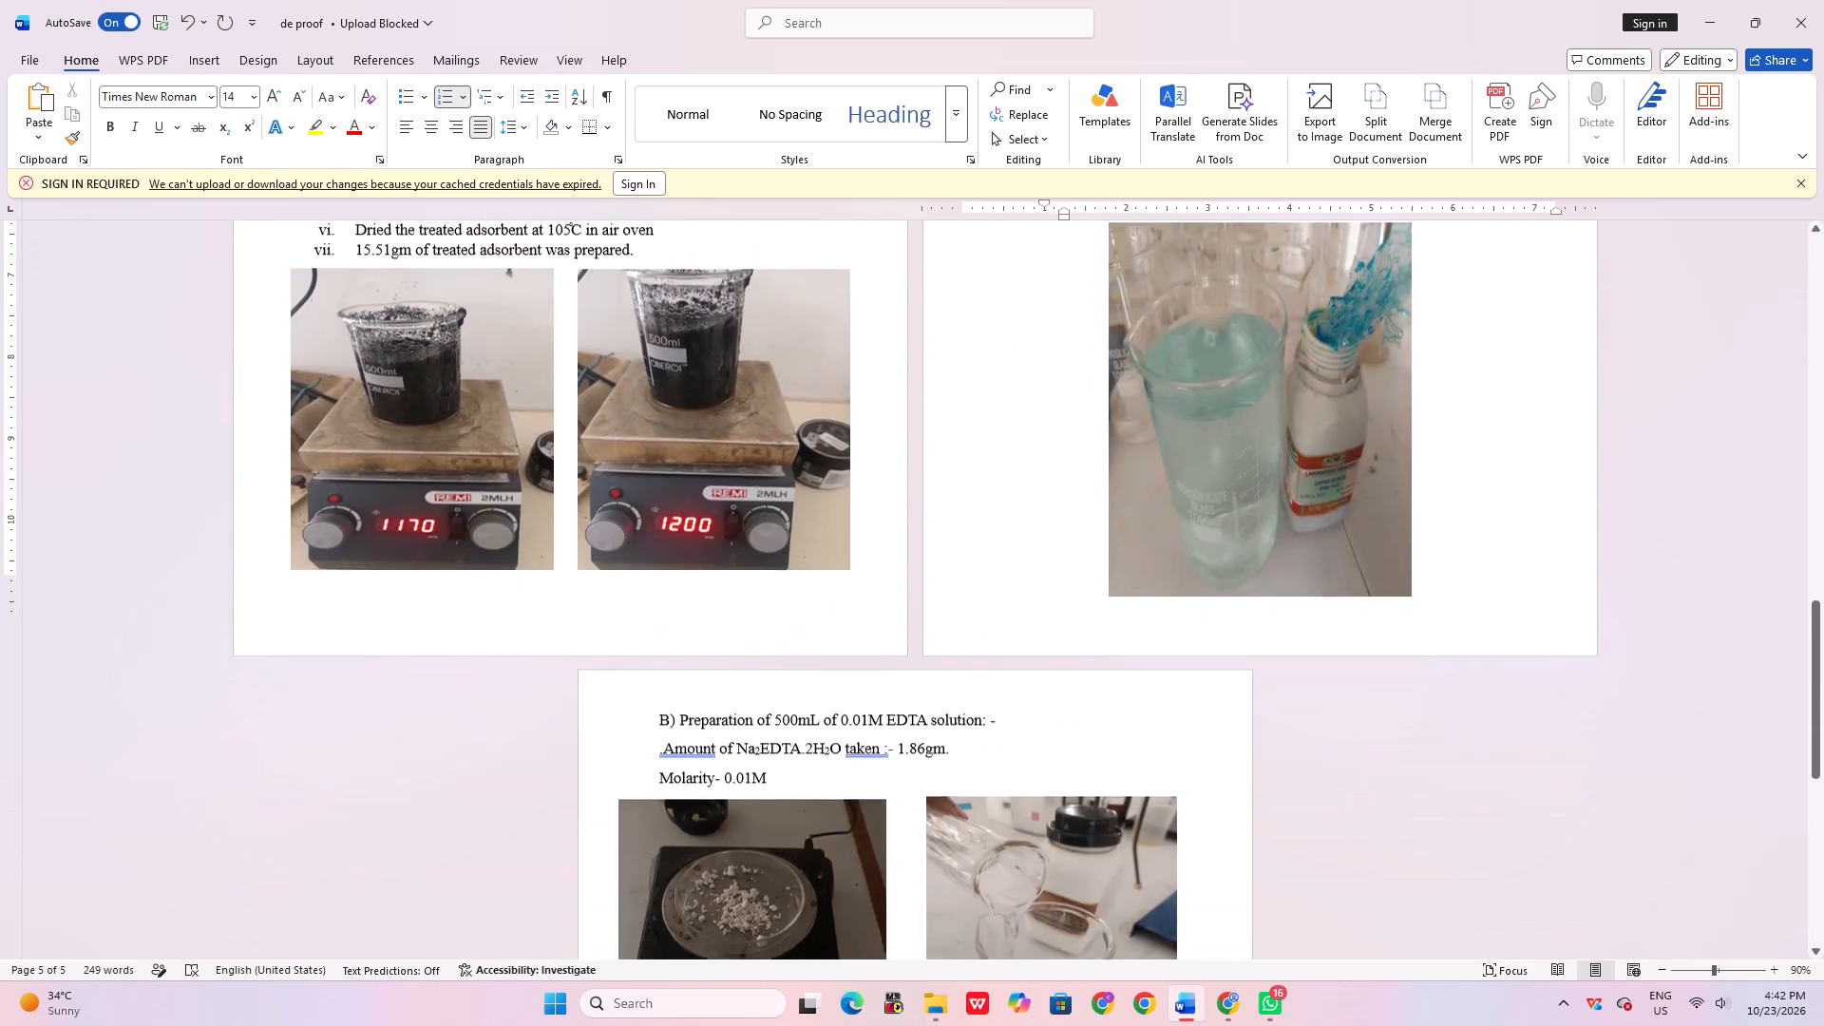
{"action": "scroll", "coordinate": [1270, 617], "scroll_direction": "down", "scroll_amount": 20}
{"action": "scroll", "coordinate": [1270, 617], "scroll_direction": "down", "scroll_amount": 6}
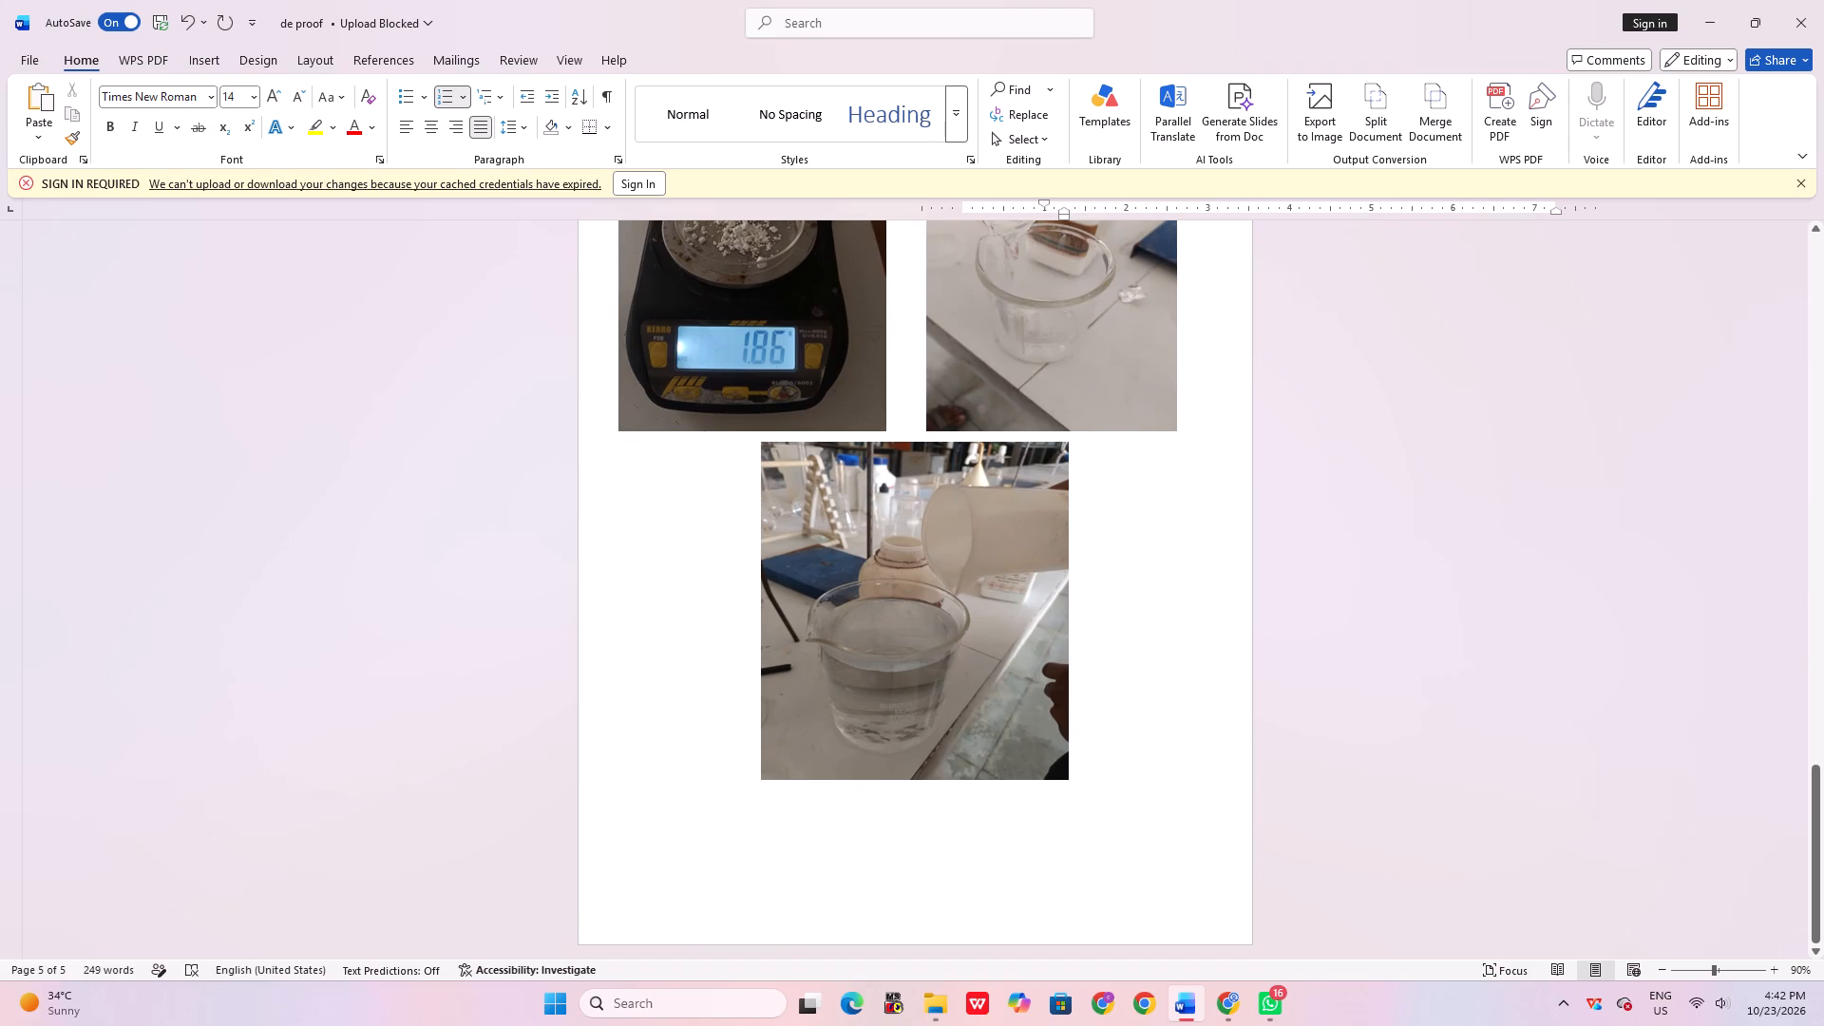
{"action": "left_click", "coordinate": [1111, 735]}
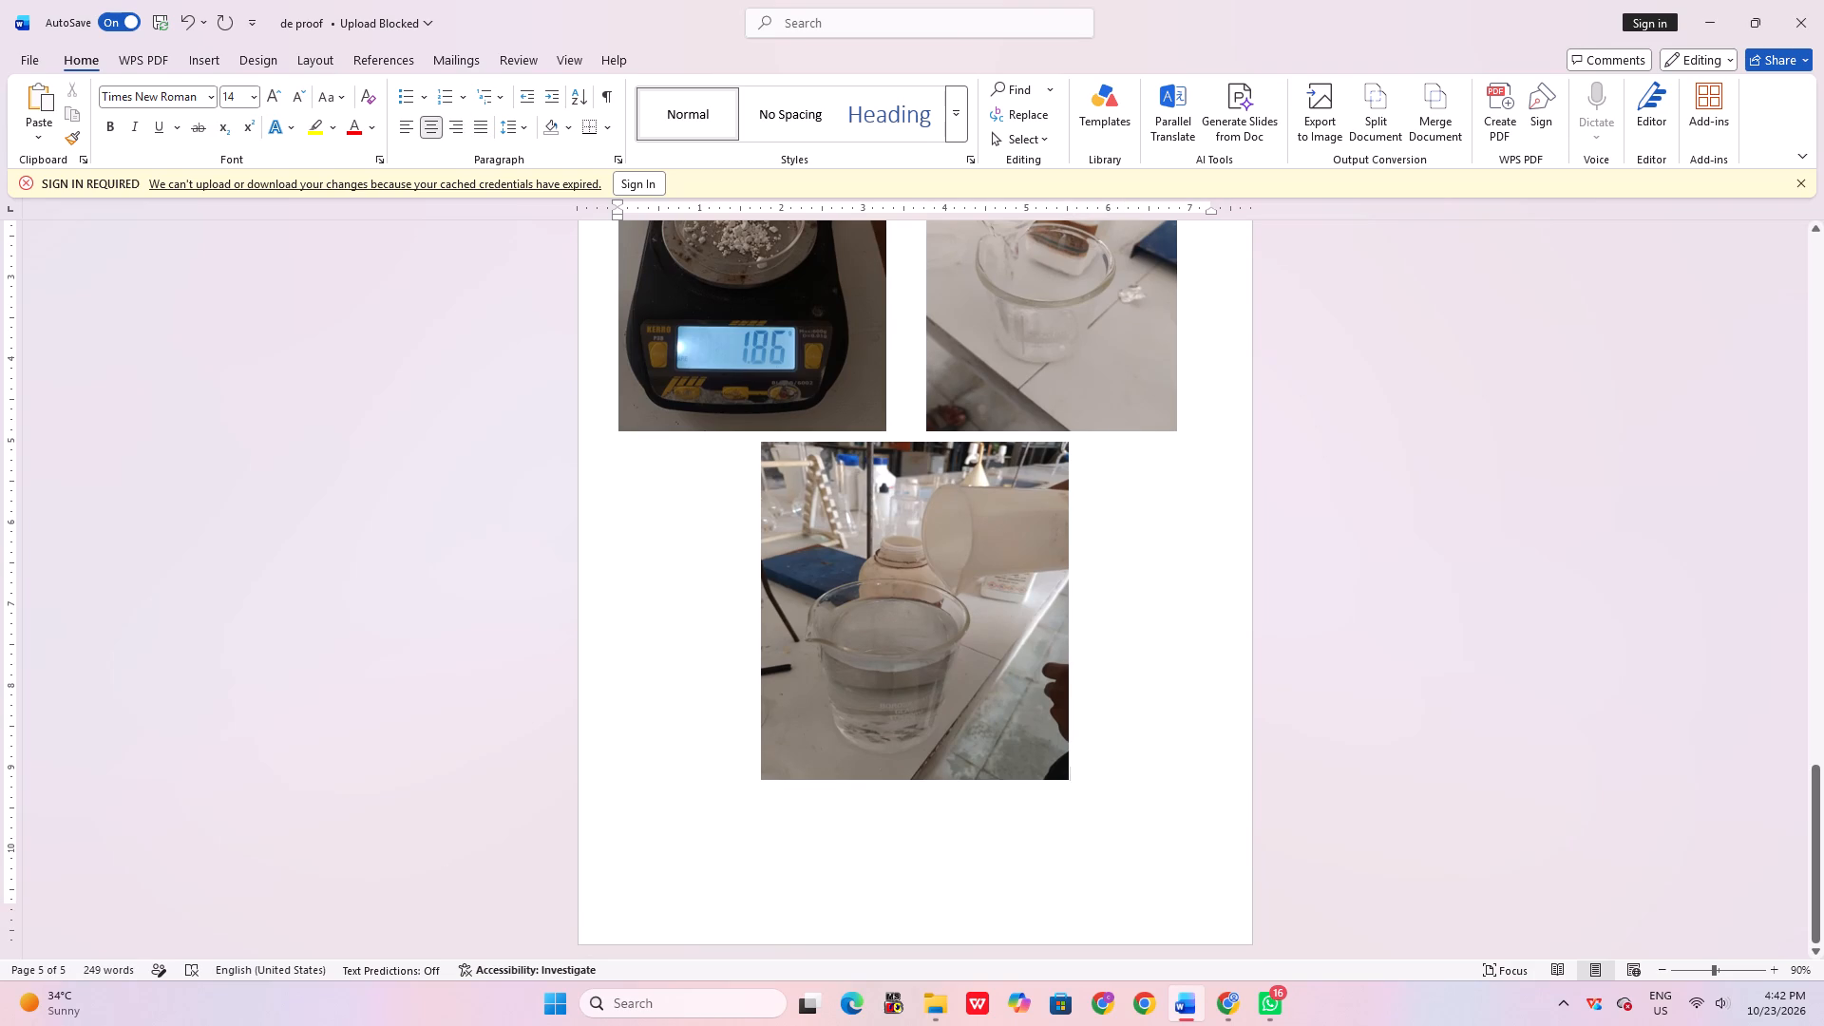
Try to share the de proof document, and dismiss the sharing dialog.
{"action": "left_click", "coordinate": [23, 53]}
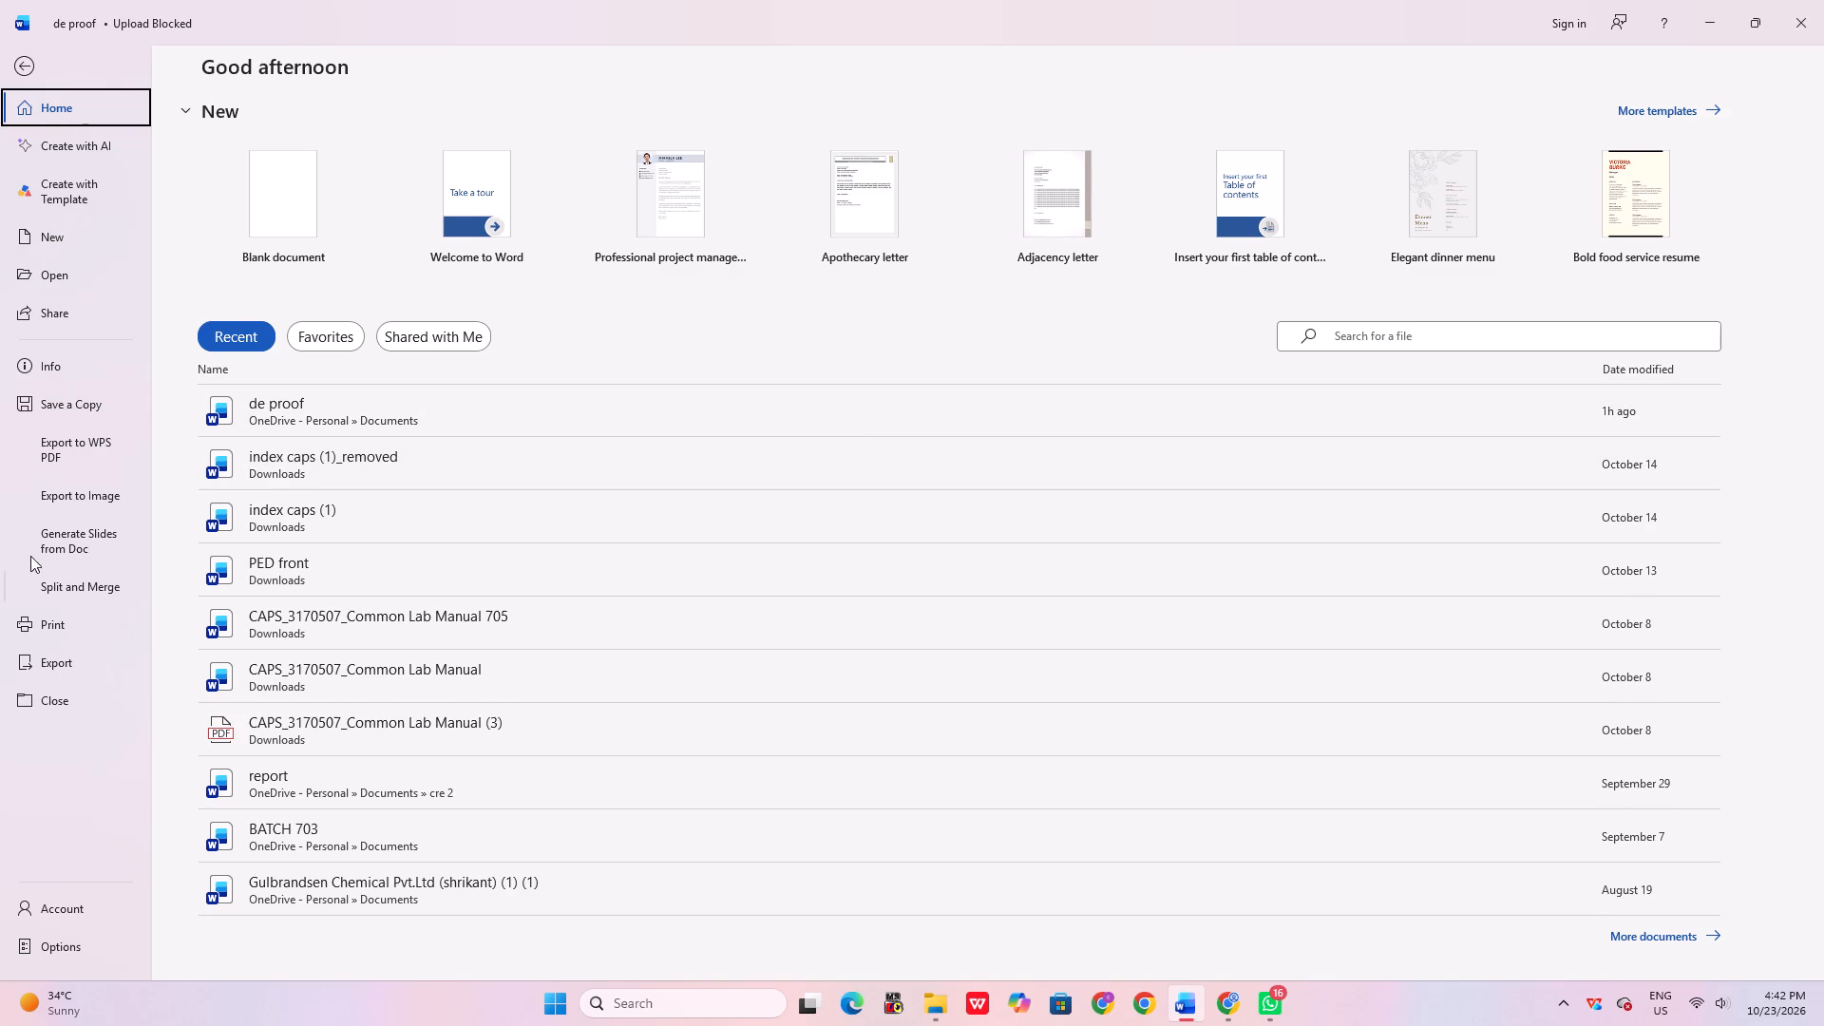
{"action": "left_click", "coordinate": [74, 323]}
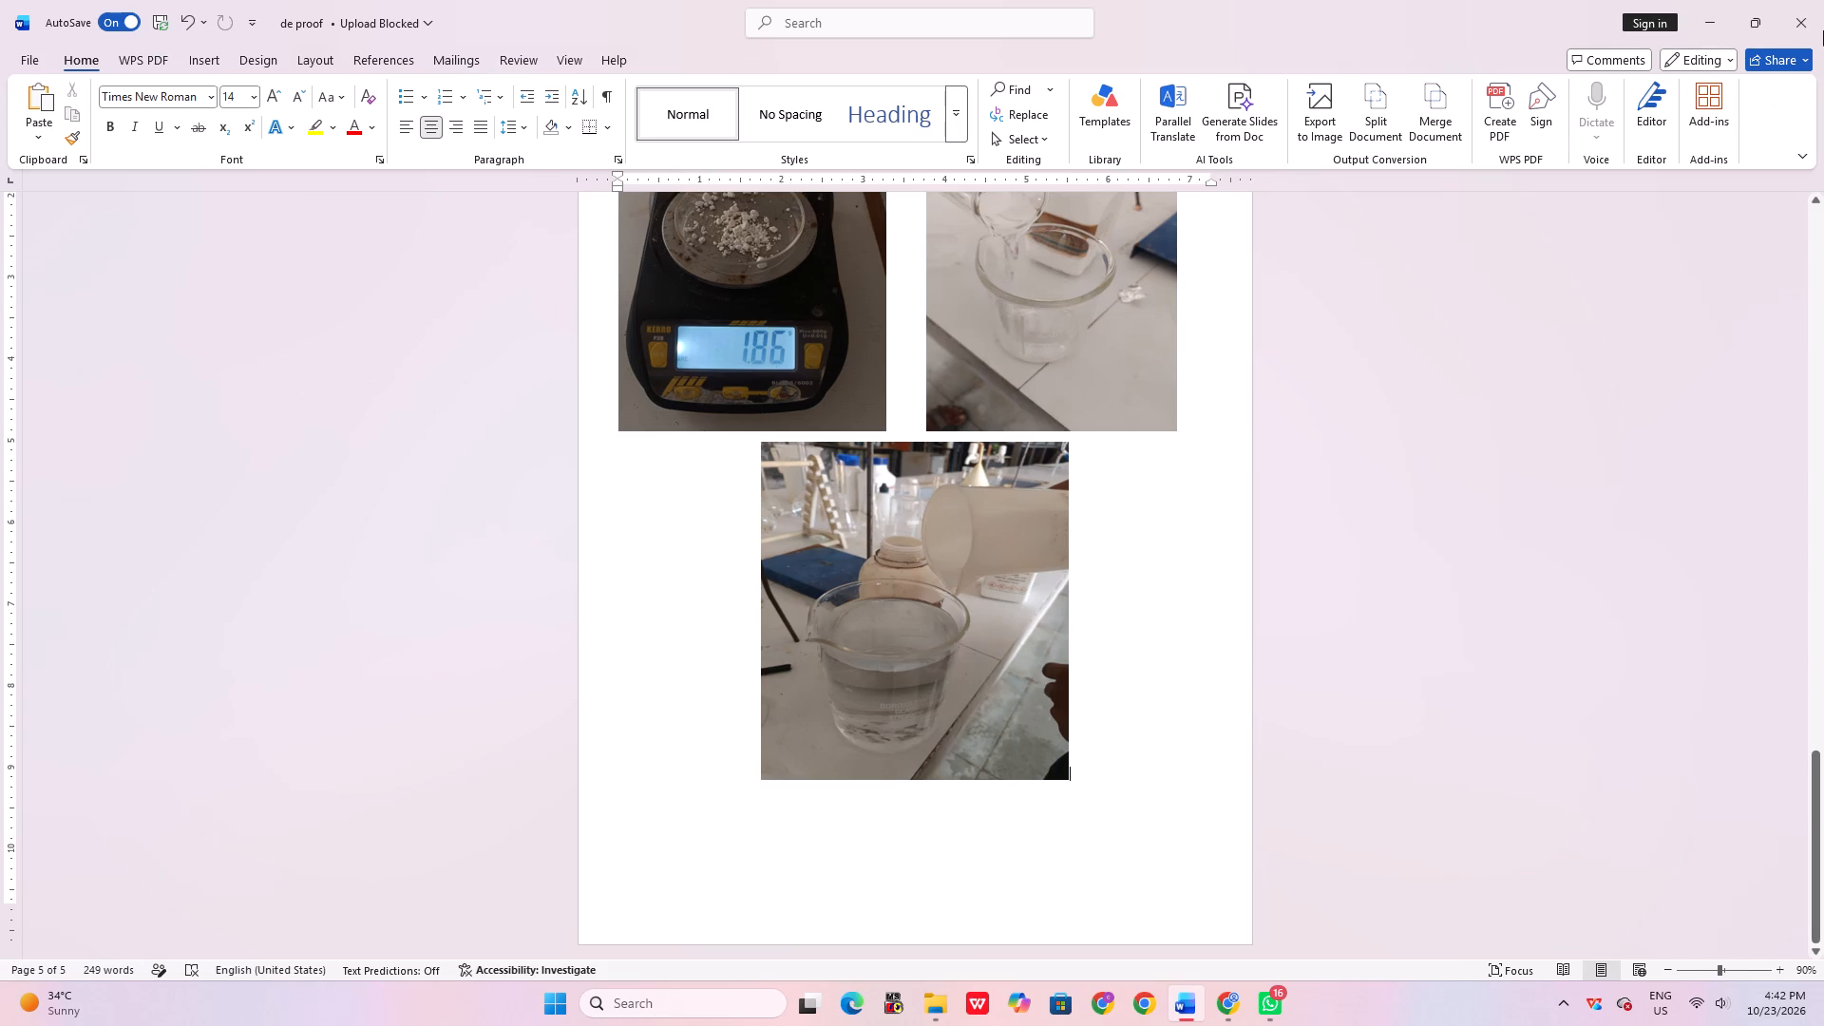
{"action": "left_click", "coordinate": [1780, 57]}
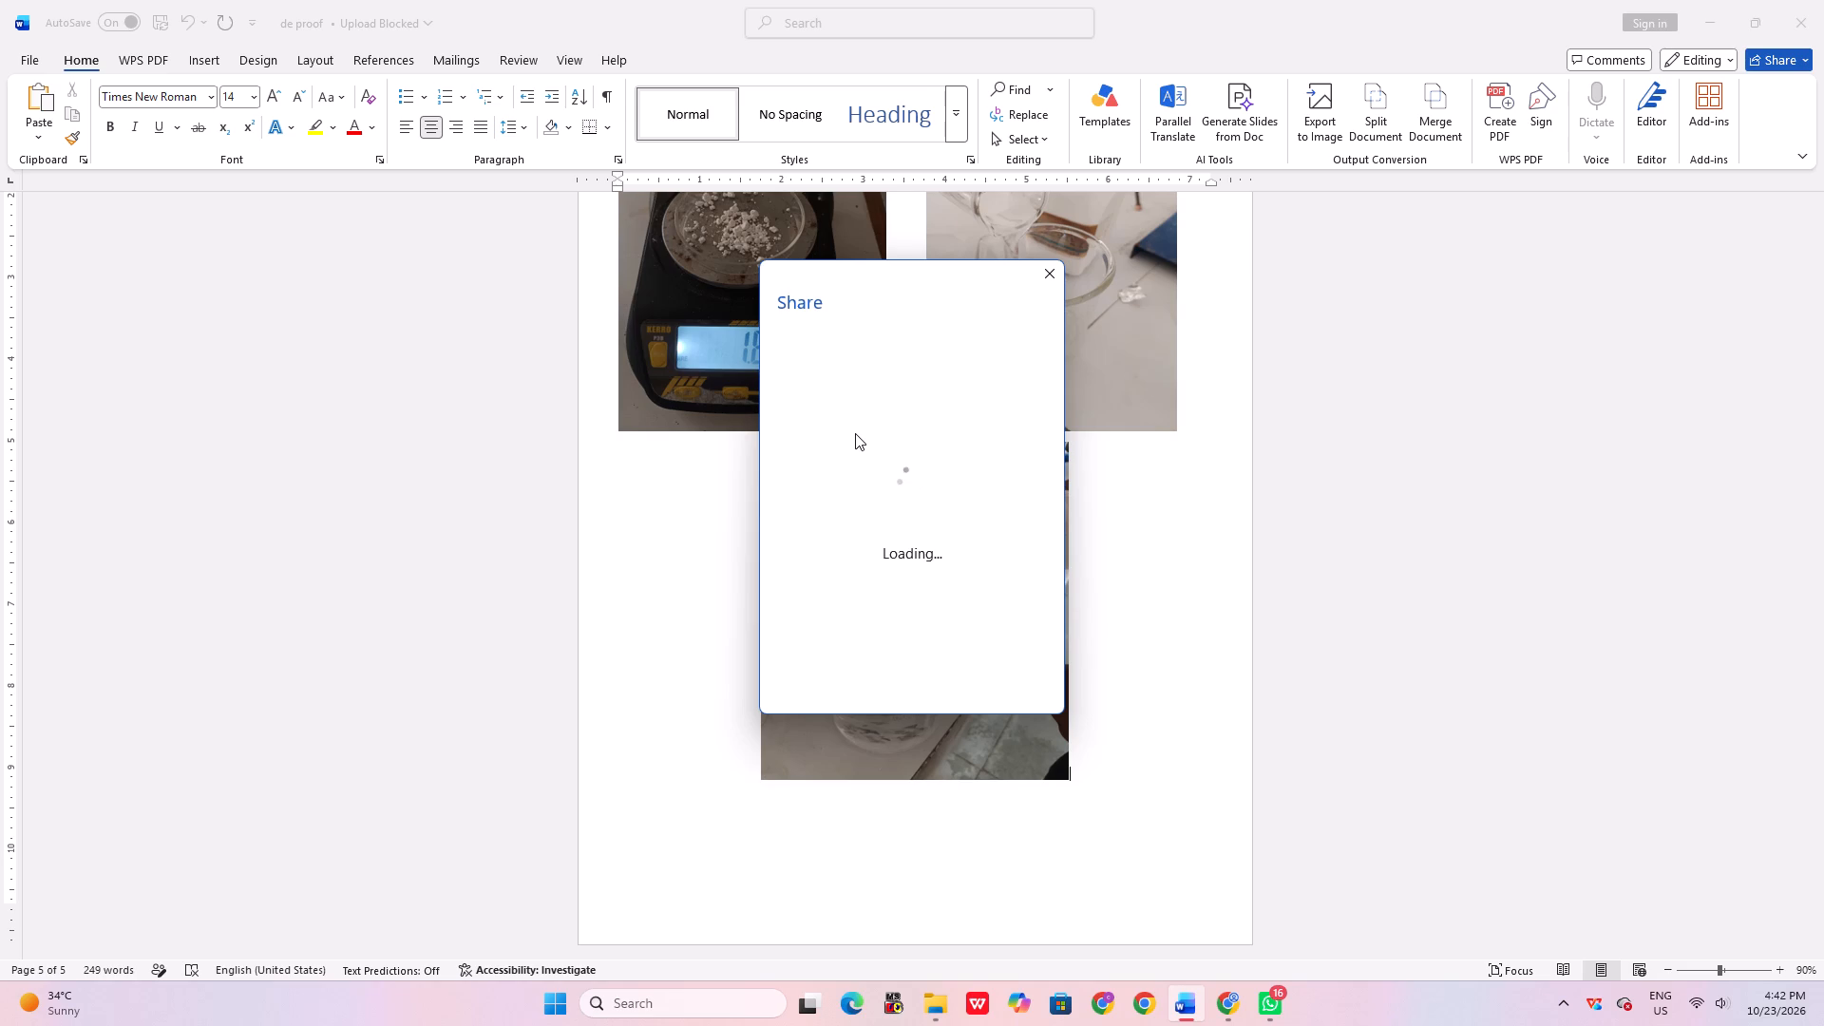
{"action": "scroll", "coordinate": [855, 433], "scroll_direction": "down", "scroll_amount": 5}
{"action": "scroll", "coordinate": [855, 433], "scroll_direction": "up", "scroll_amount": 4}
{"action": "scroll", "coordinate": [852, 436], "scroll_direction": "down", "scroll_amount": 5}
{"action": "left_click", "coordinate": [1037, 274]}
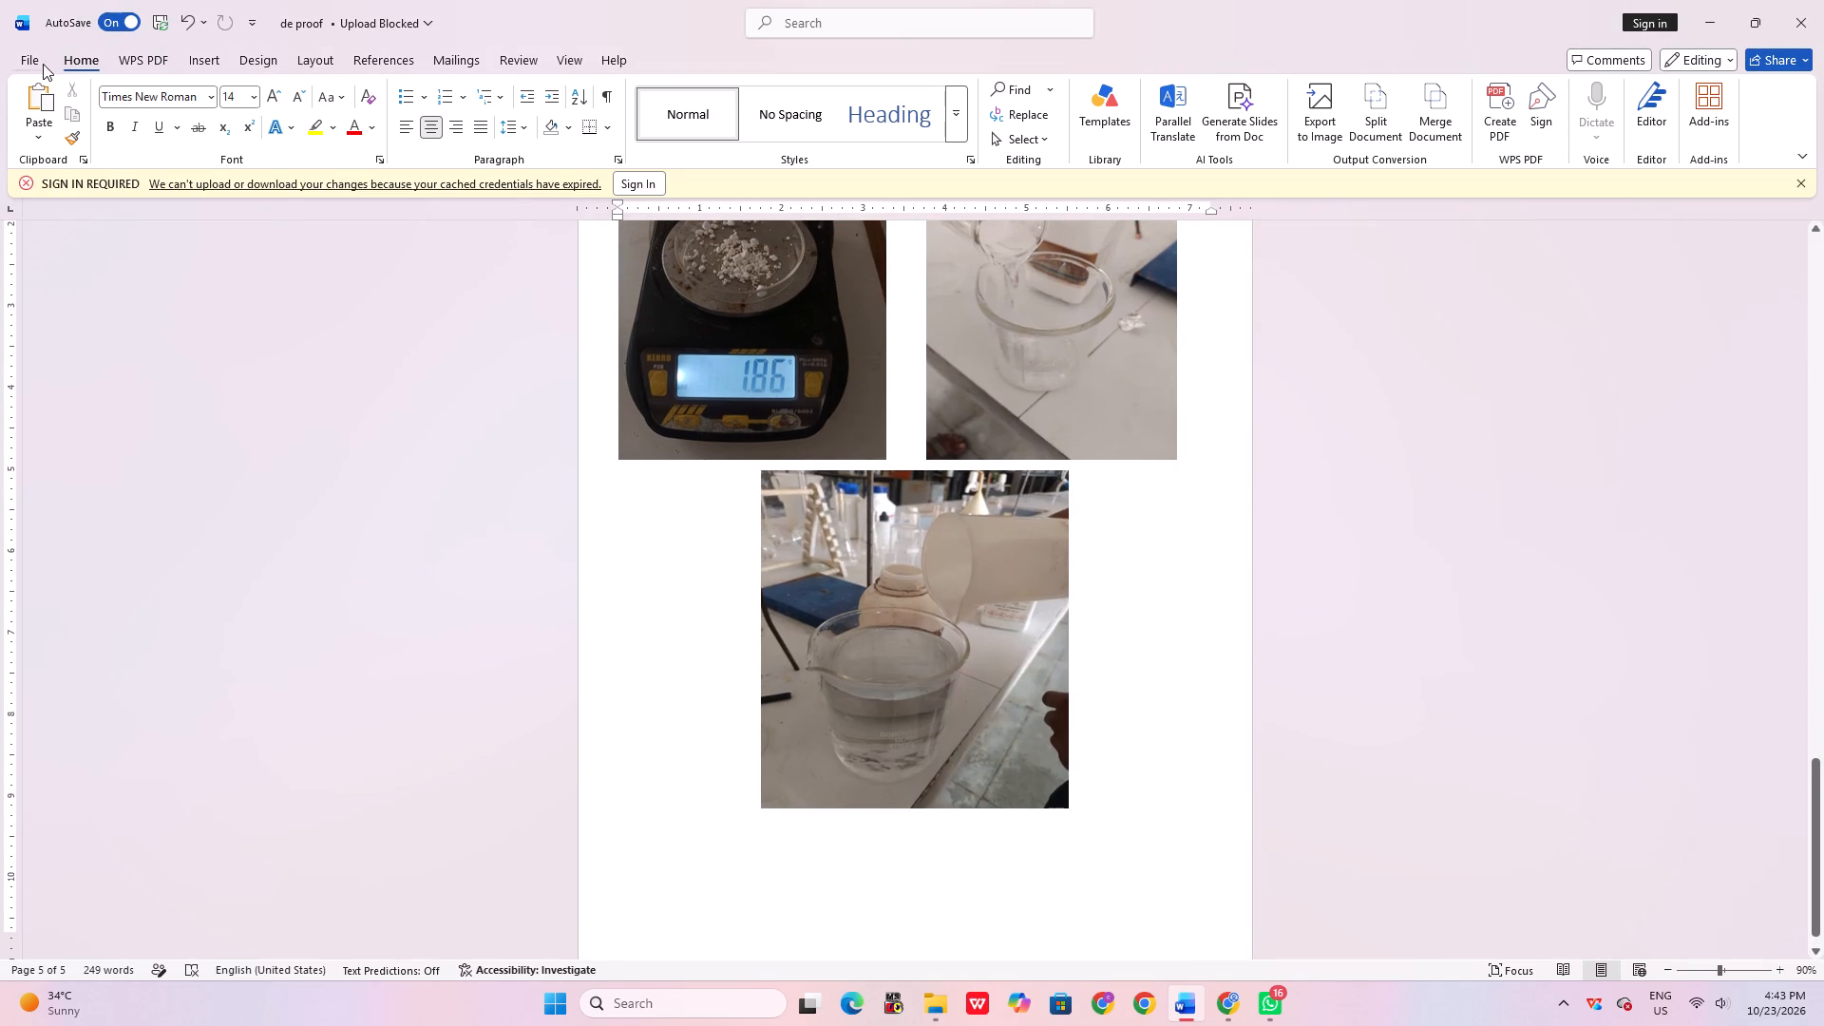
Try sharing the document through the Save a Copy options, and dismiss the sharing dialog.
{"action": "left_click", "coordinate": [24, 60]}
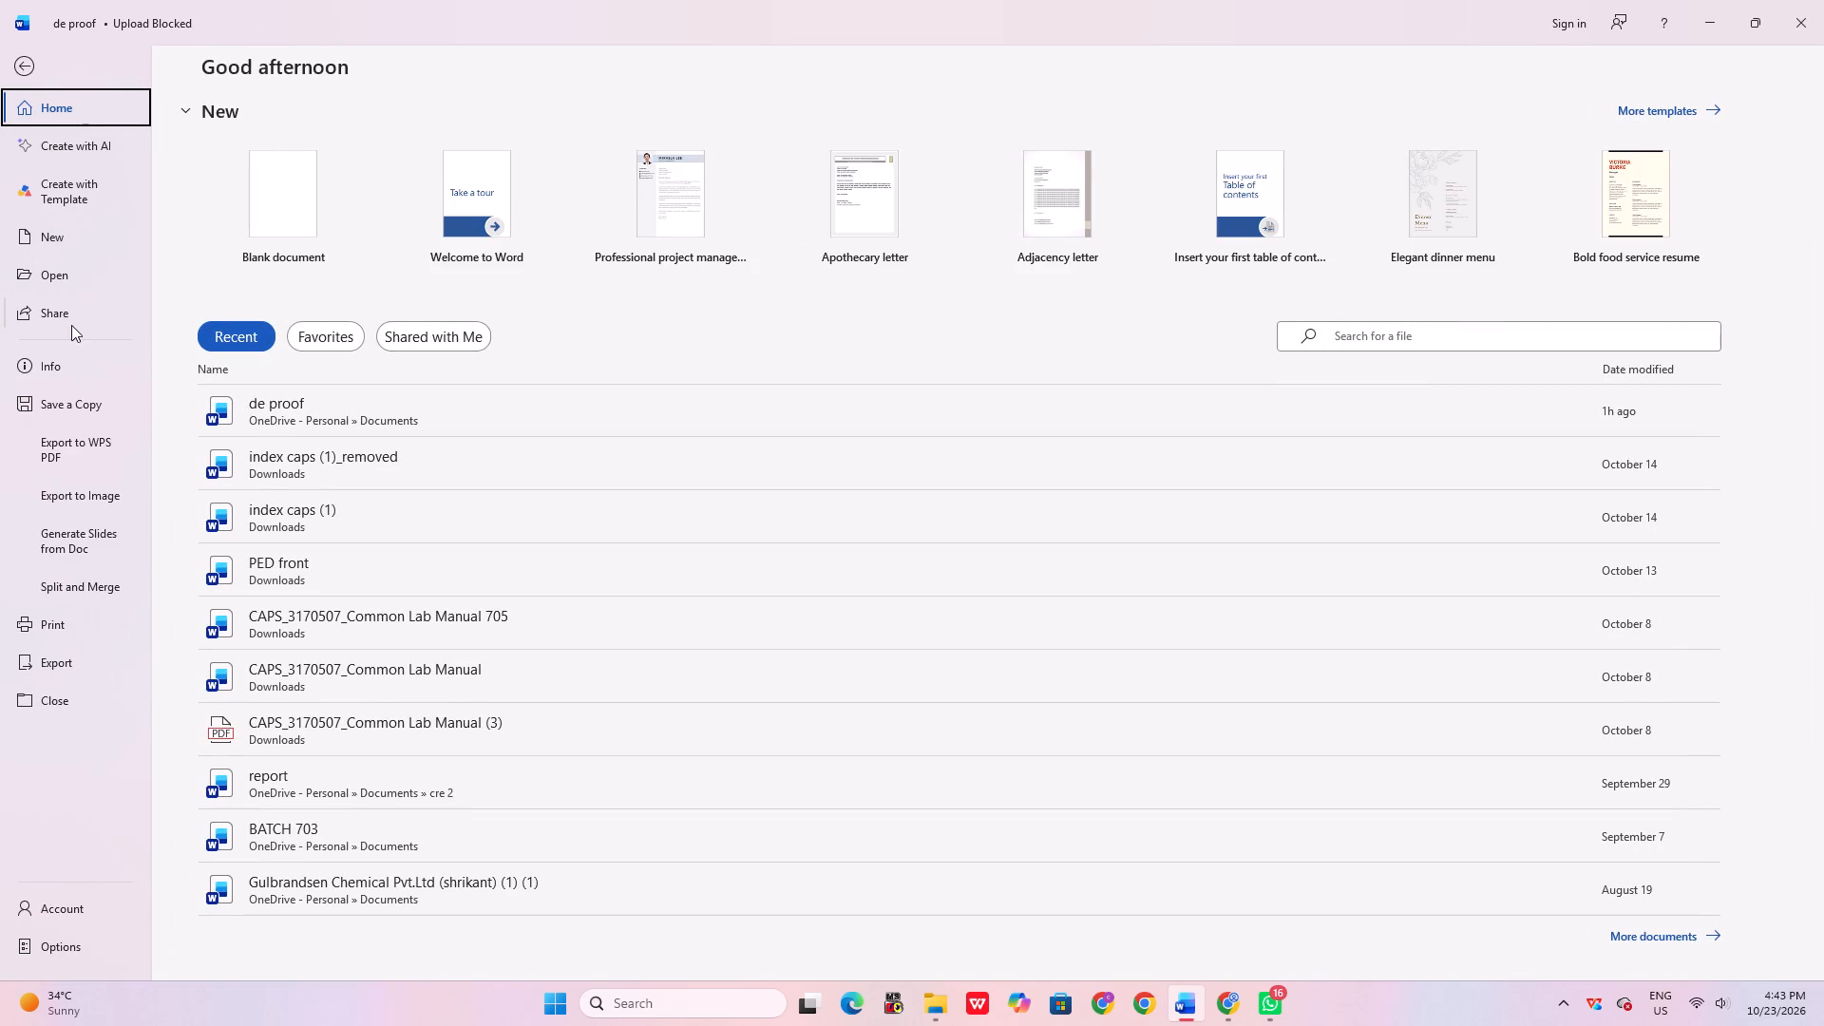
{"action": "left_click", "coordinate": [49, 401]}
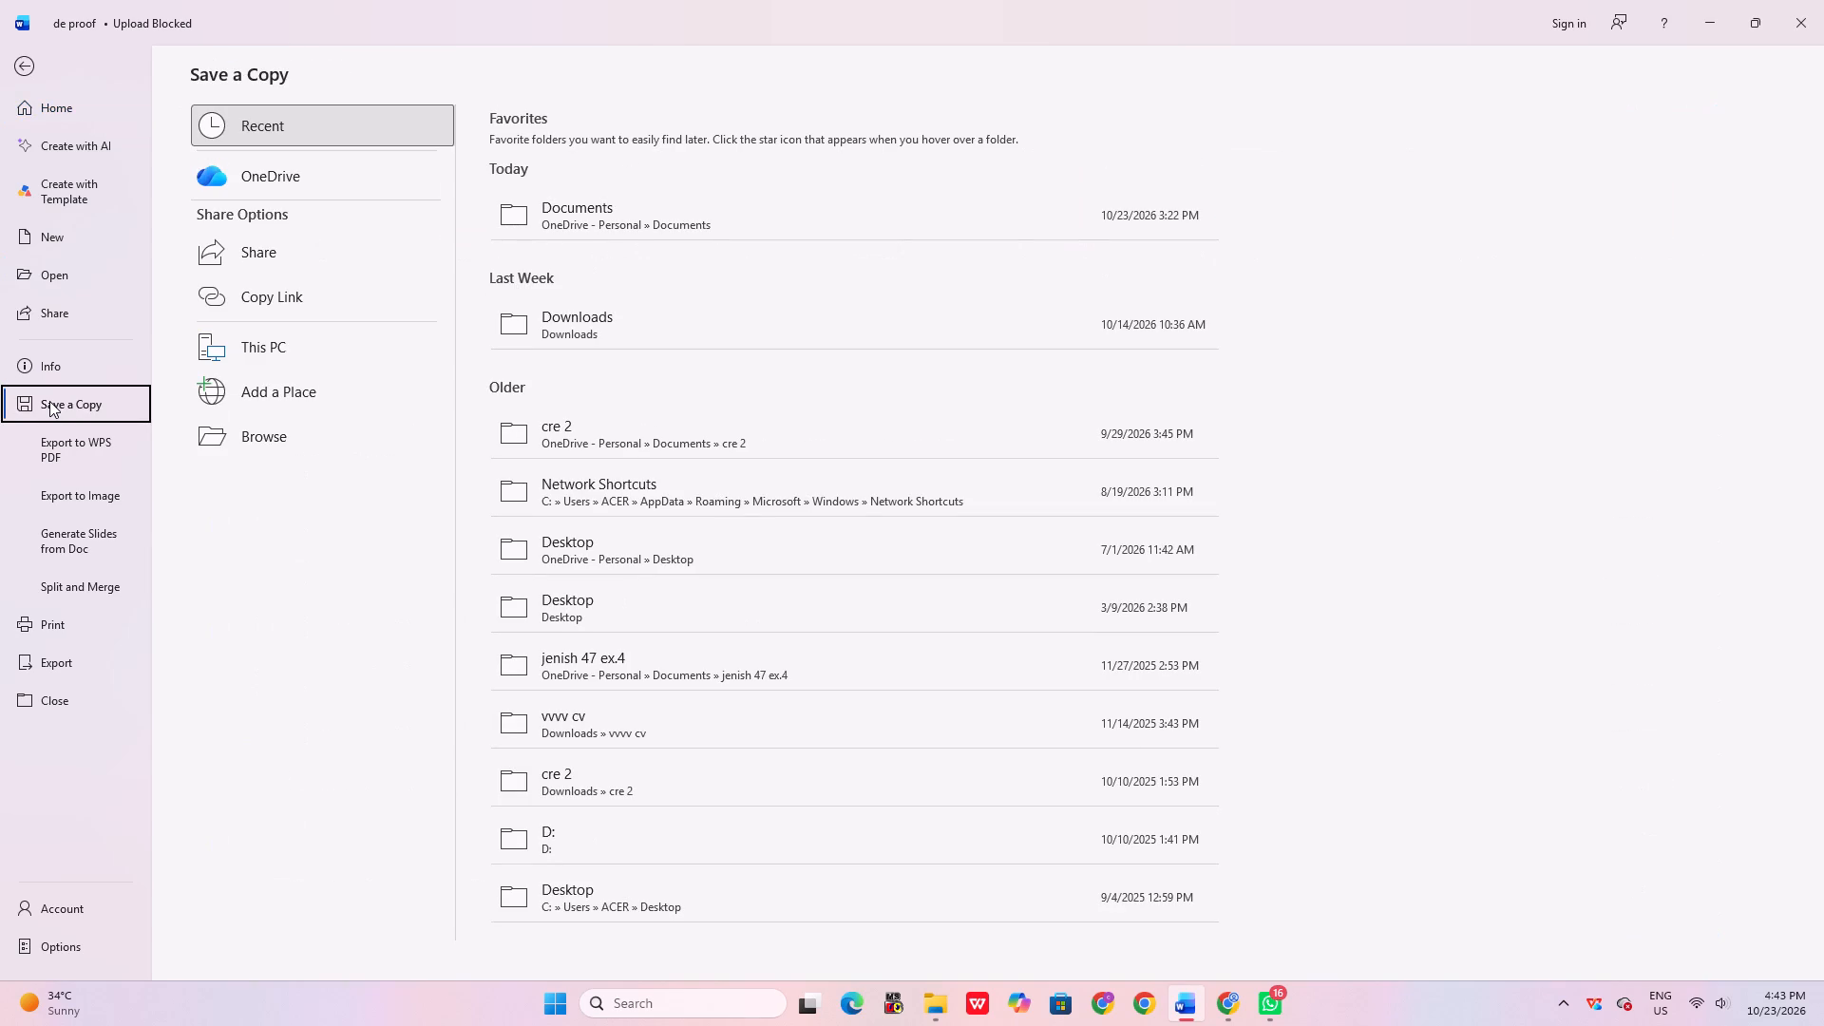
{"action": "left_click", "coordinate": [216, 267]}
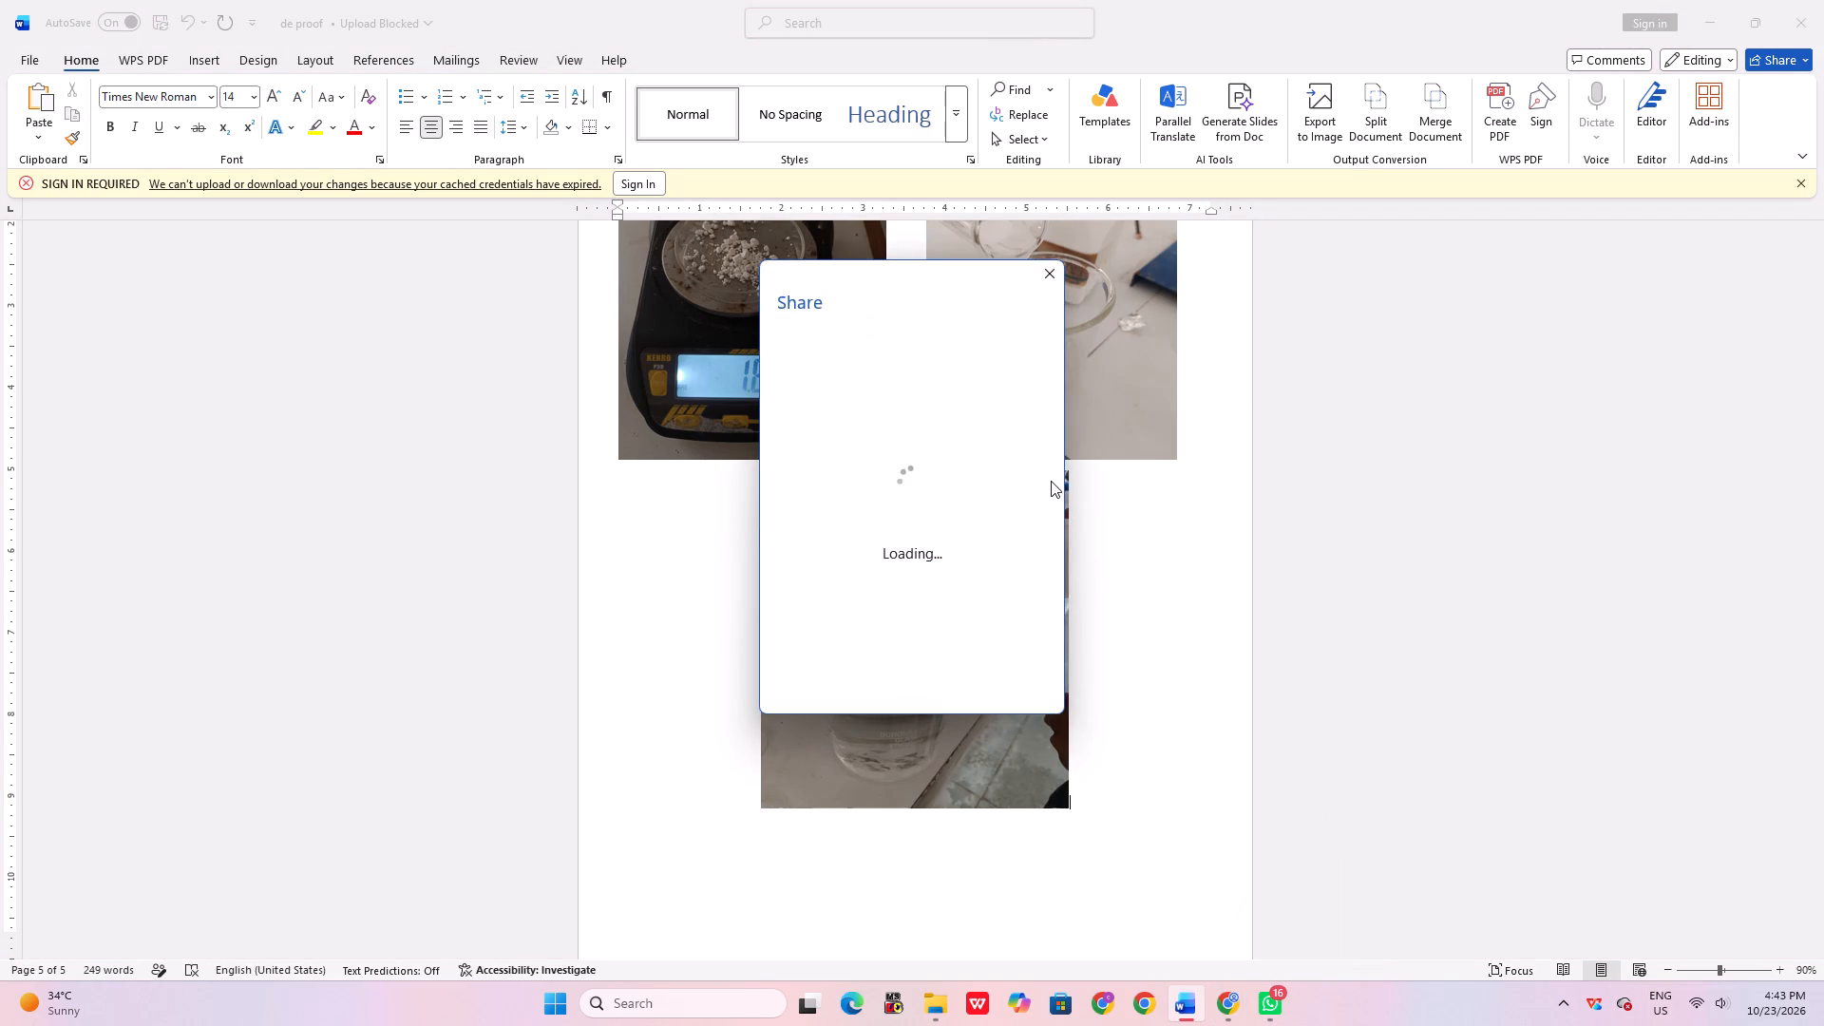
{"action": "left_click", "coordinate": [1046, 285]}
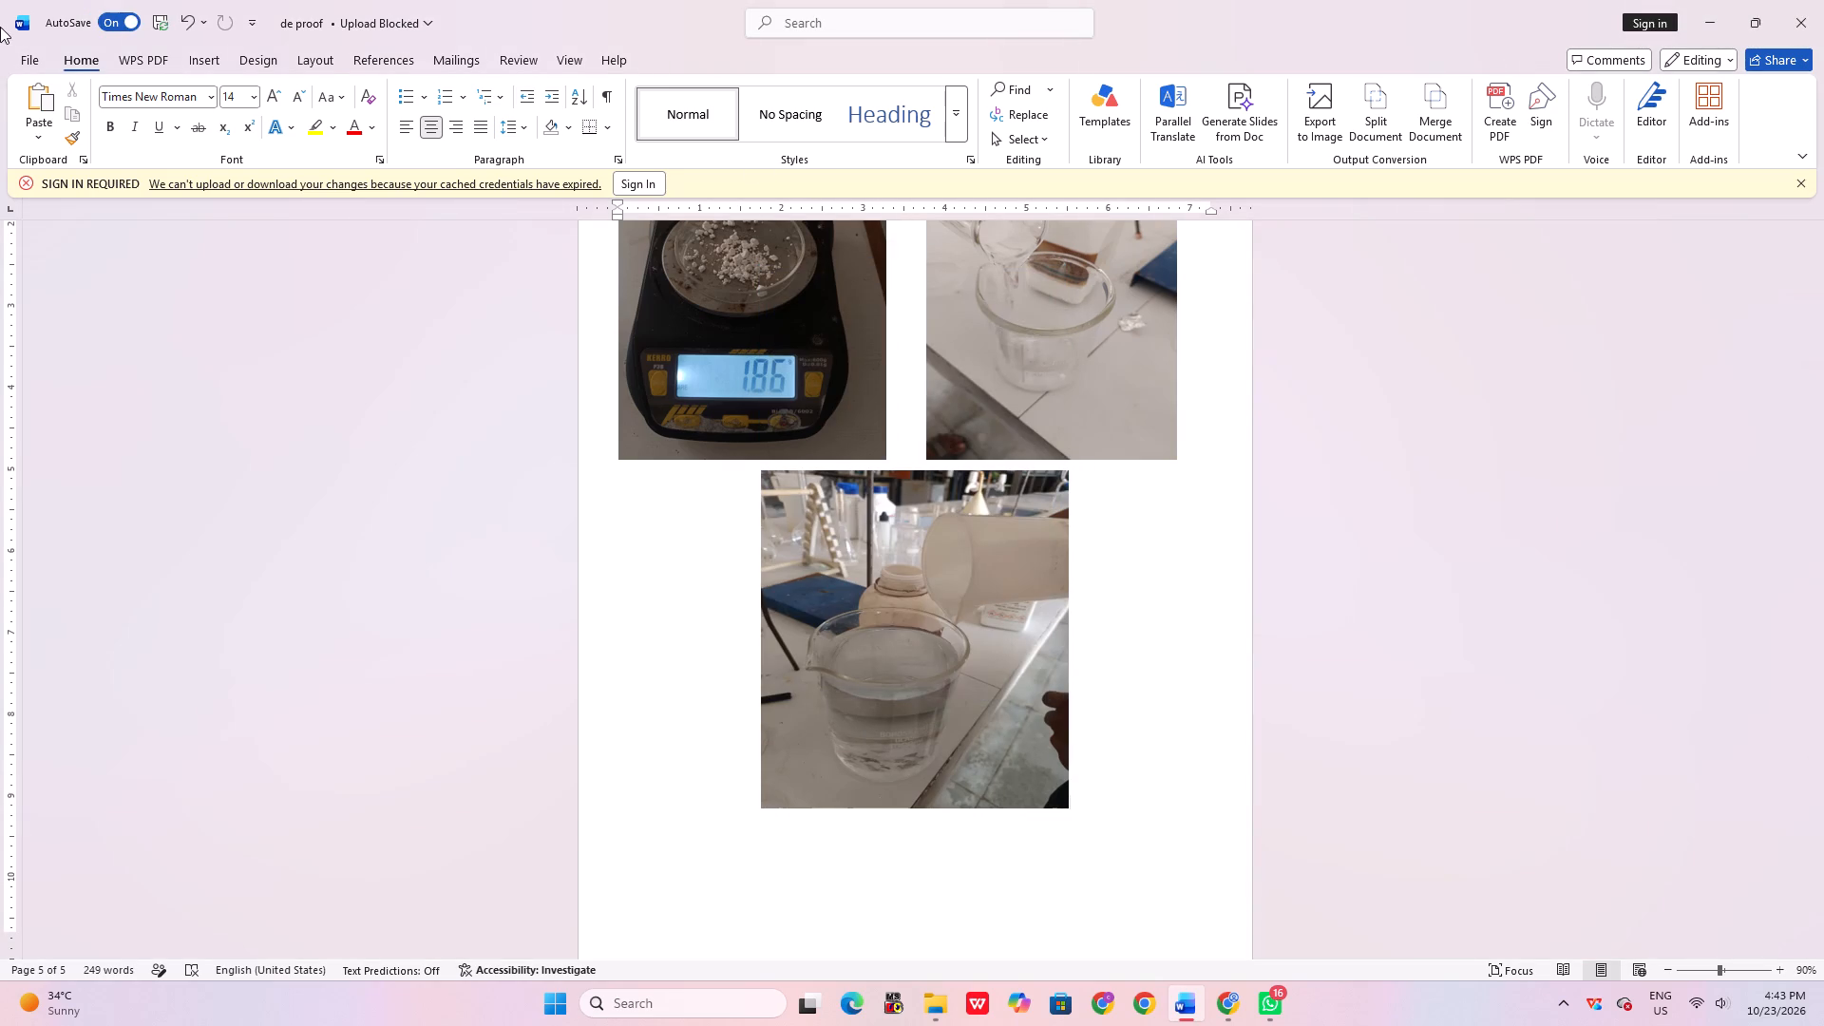
Open the export options for the de proof document.
{"action": "left_click", "coordinate": [23, 15]}
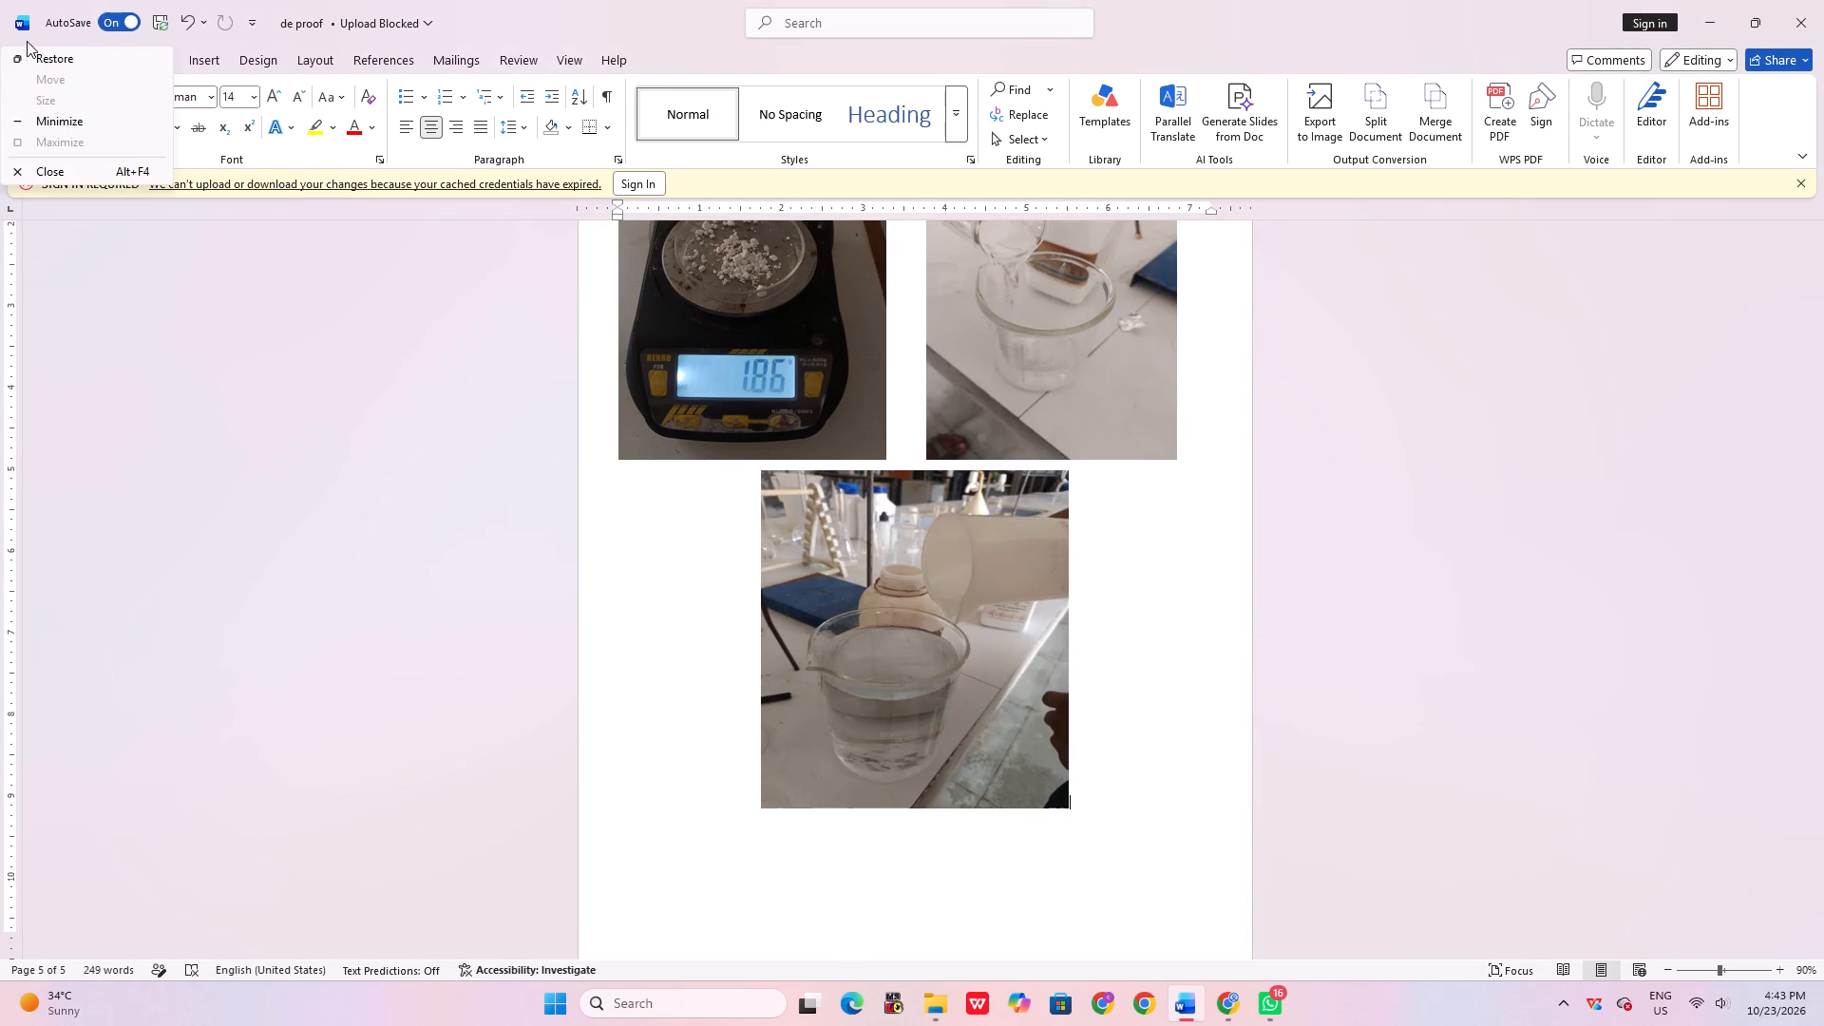
{"action": "left_click", "coordinate": [28, 42]}
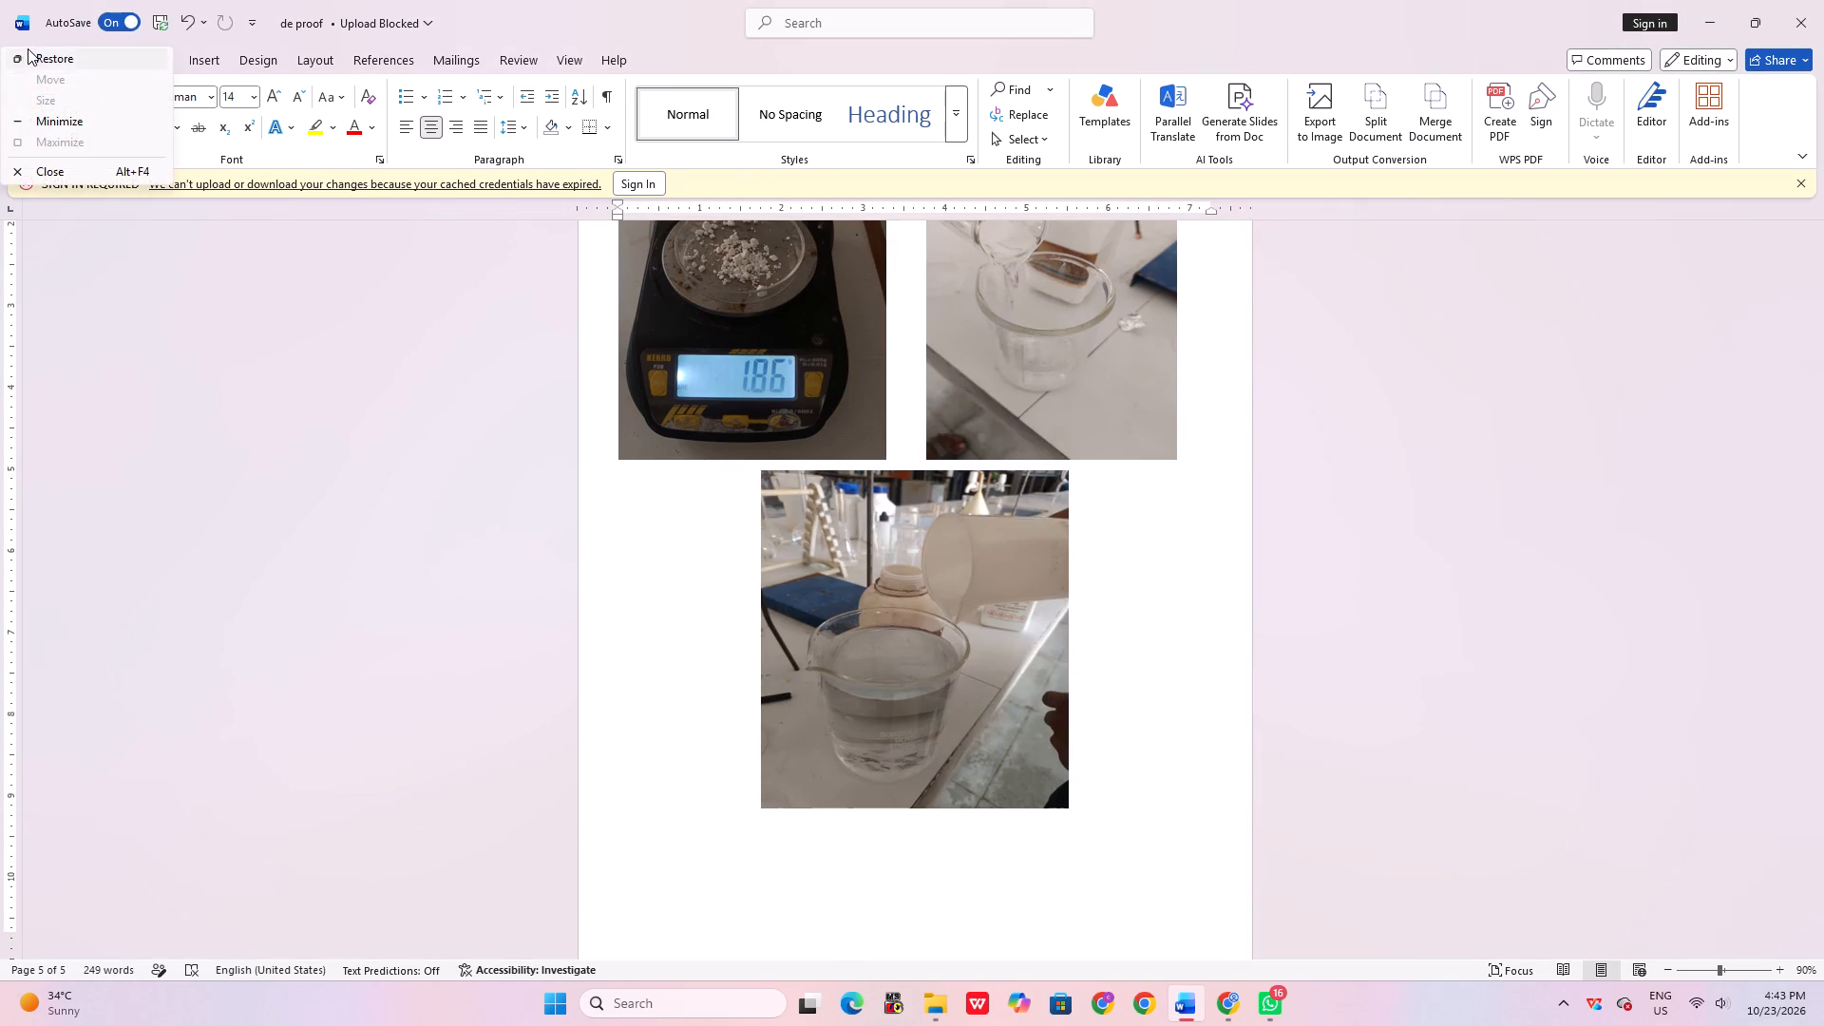
{"action": "left_click", "coordinate": [30, 32]}
{"action": "left_click", "coordinate": [231, 136]}
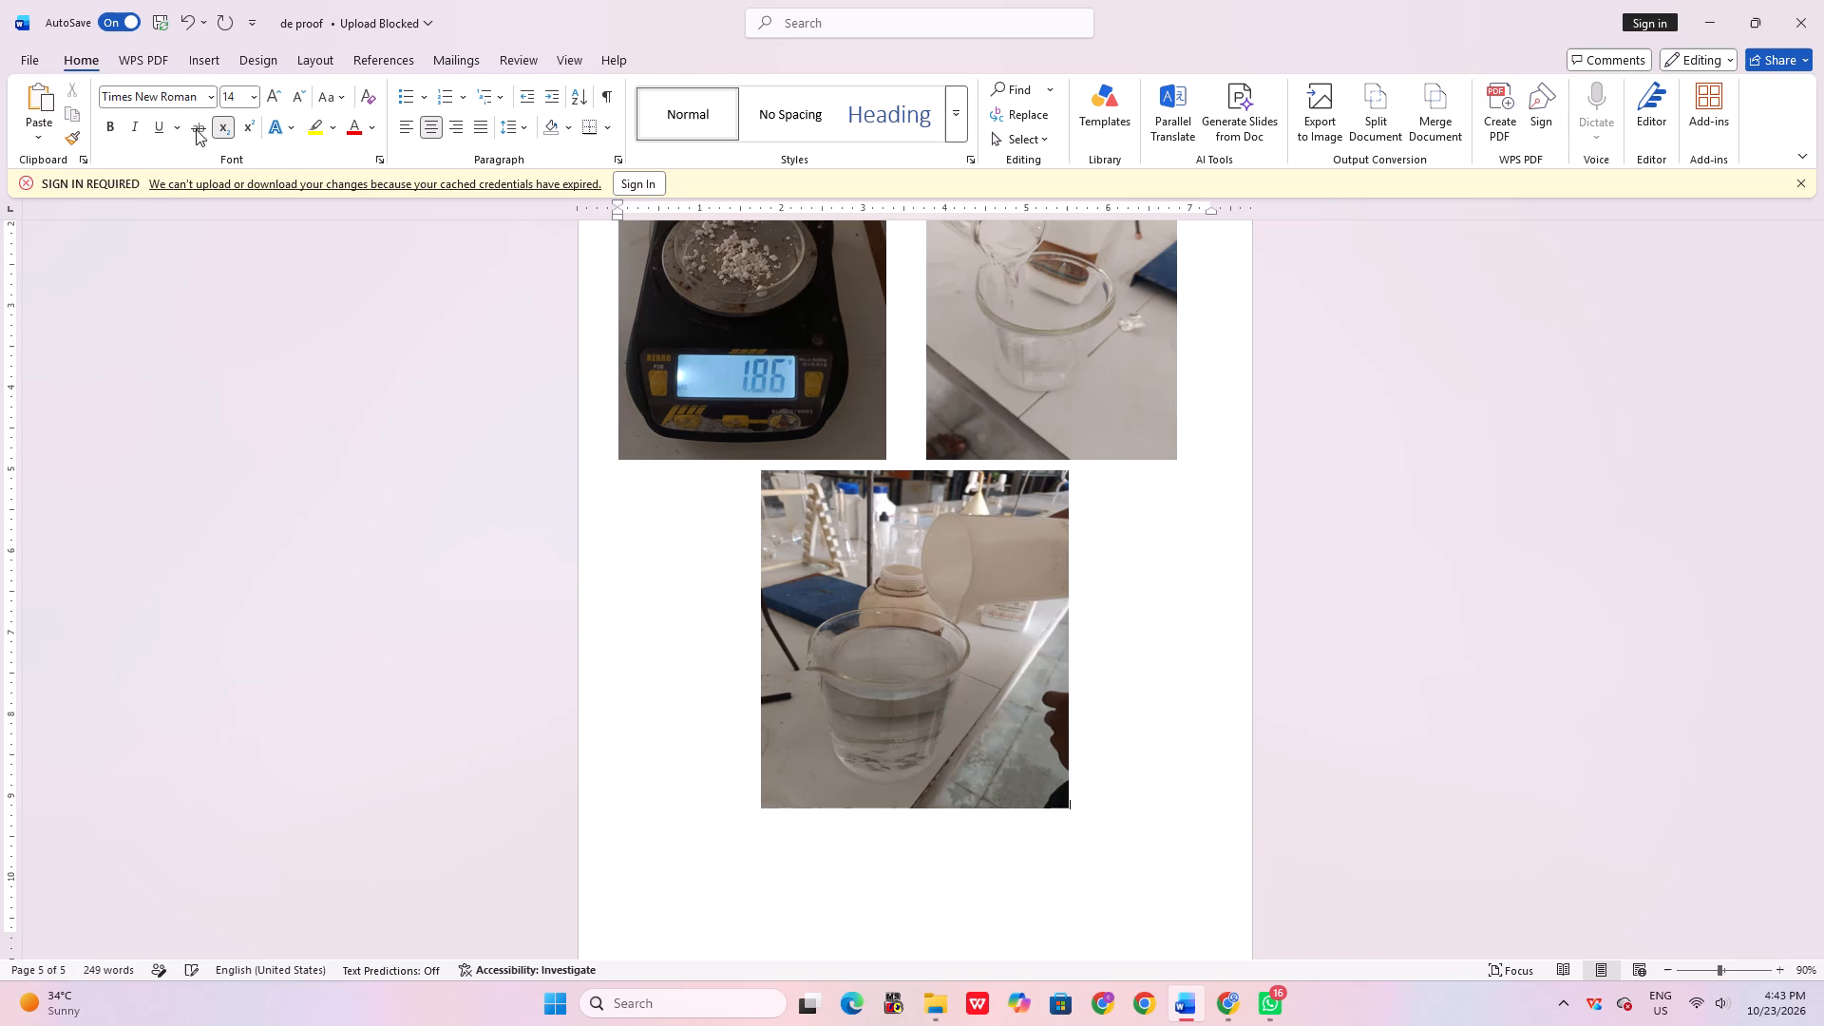
{"action": "left_click", "coordinate": [21, 60]}
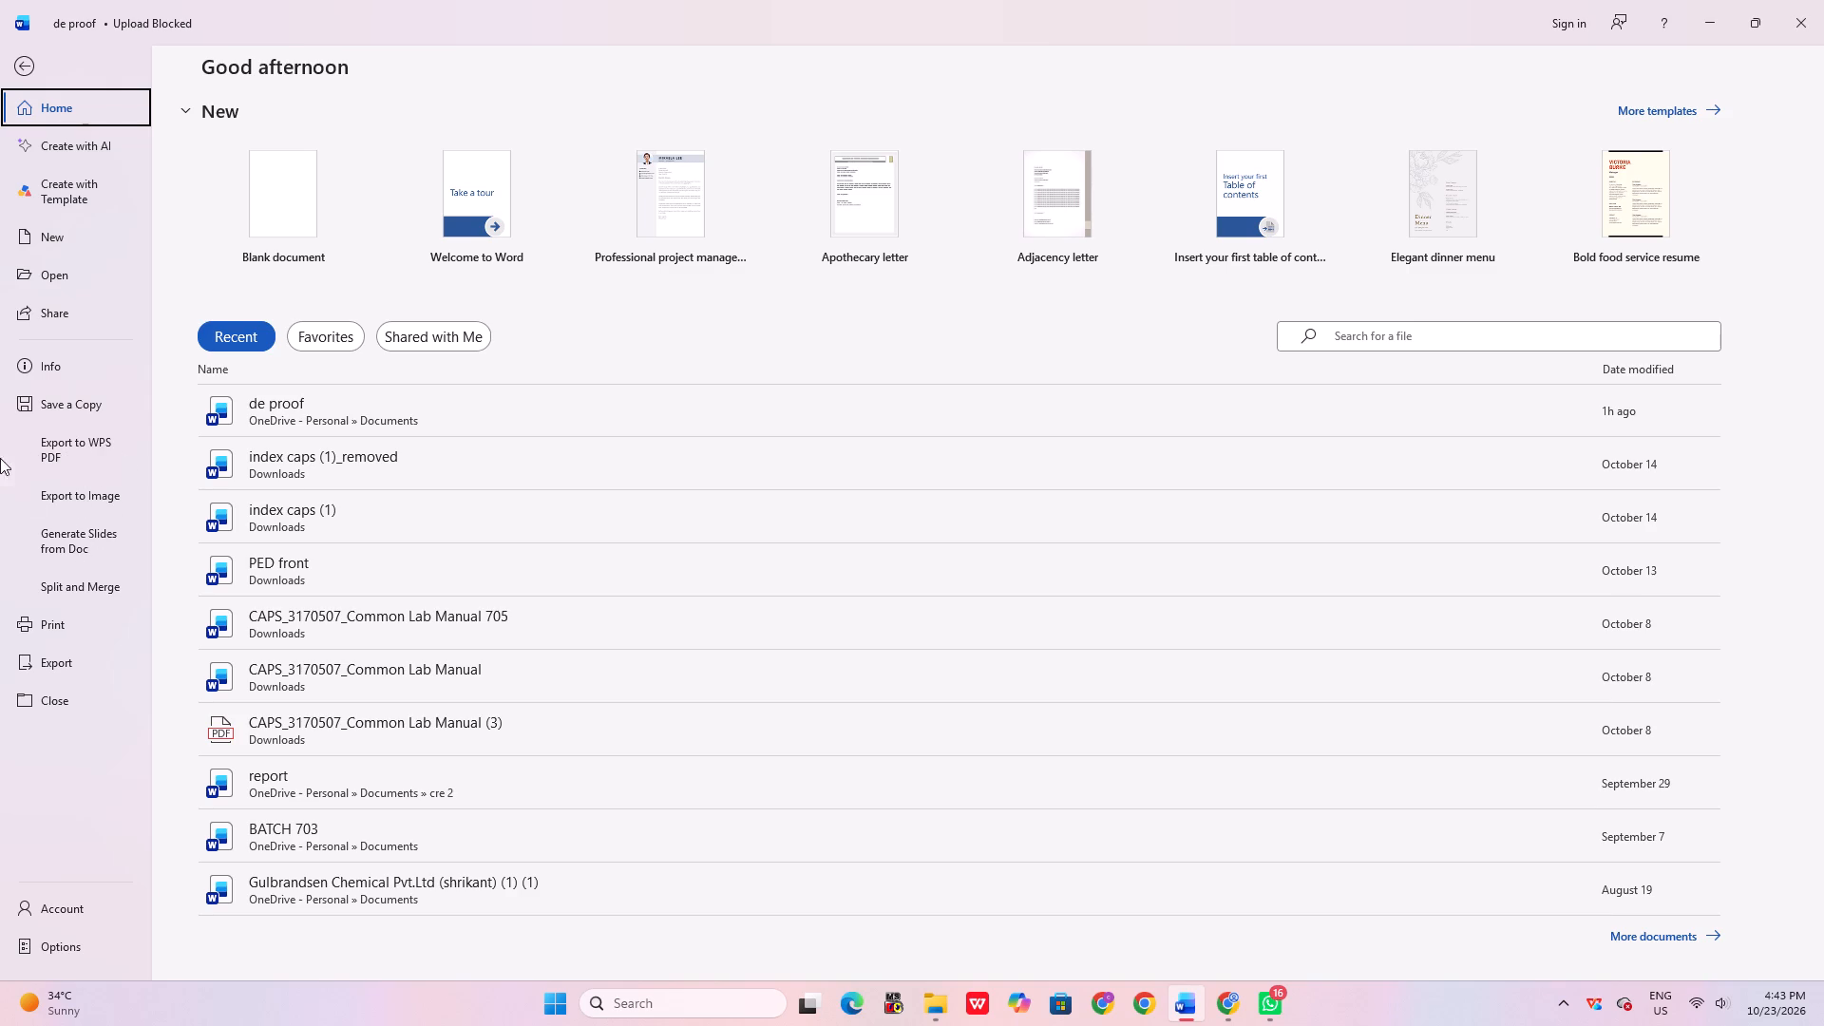
{"action": "left_click", "coordinate": [66, 668]}
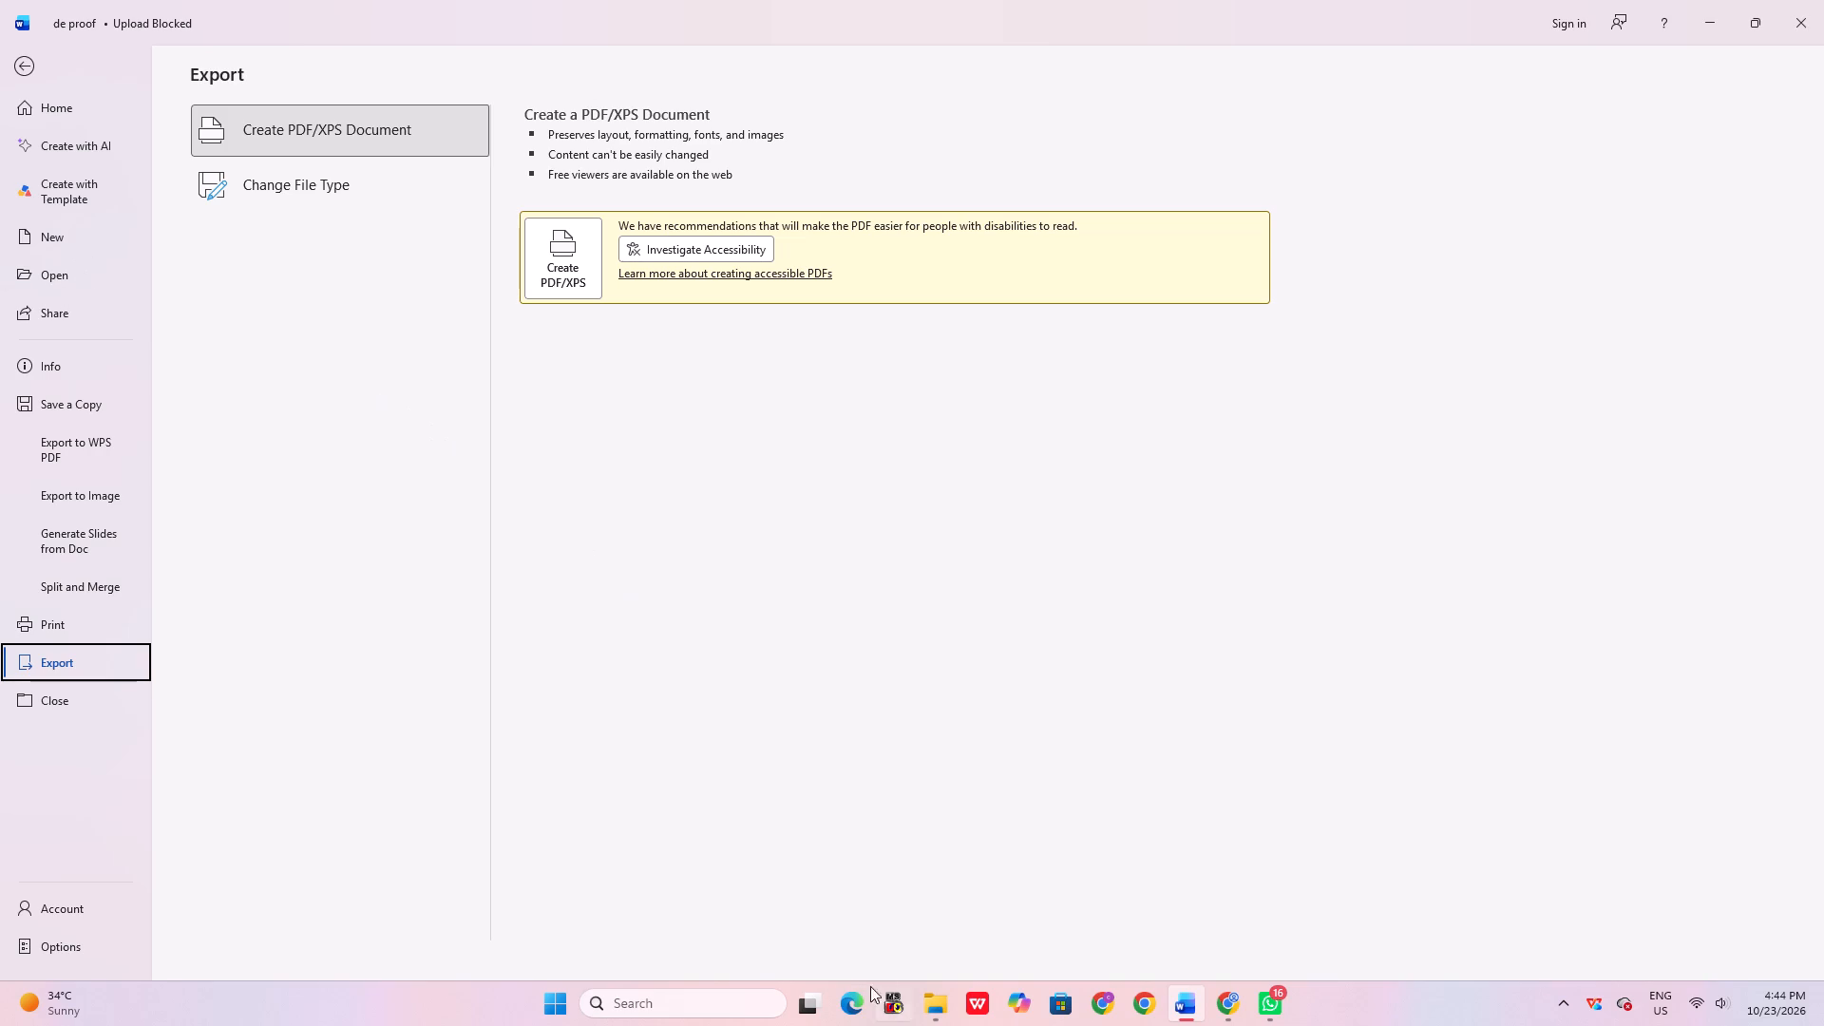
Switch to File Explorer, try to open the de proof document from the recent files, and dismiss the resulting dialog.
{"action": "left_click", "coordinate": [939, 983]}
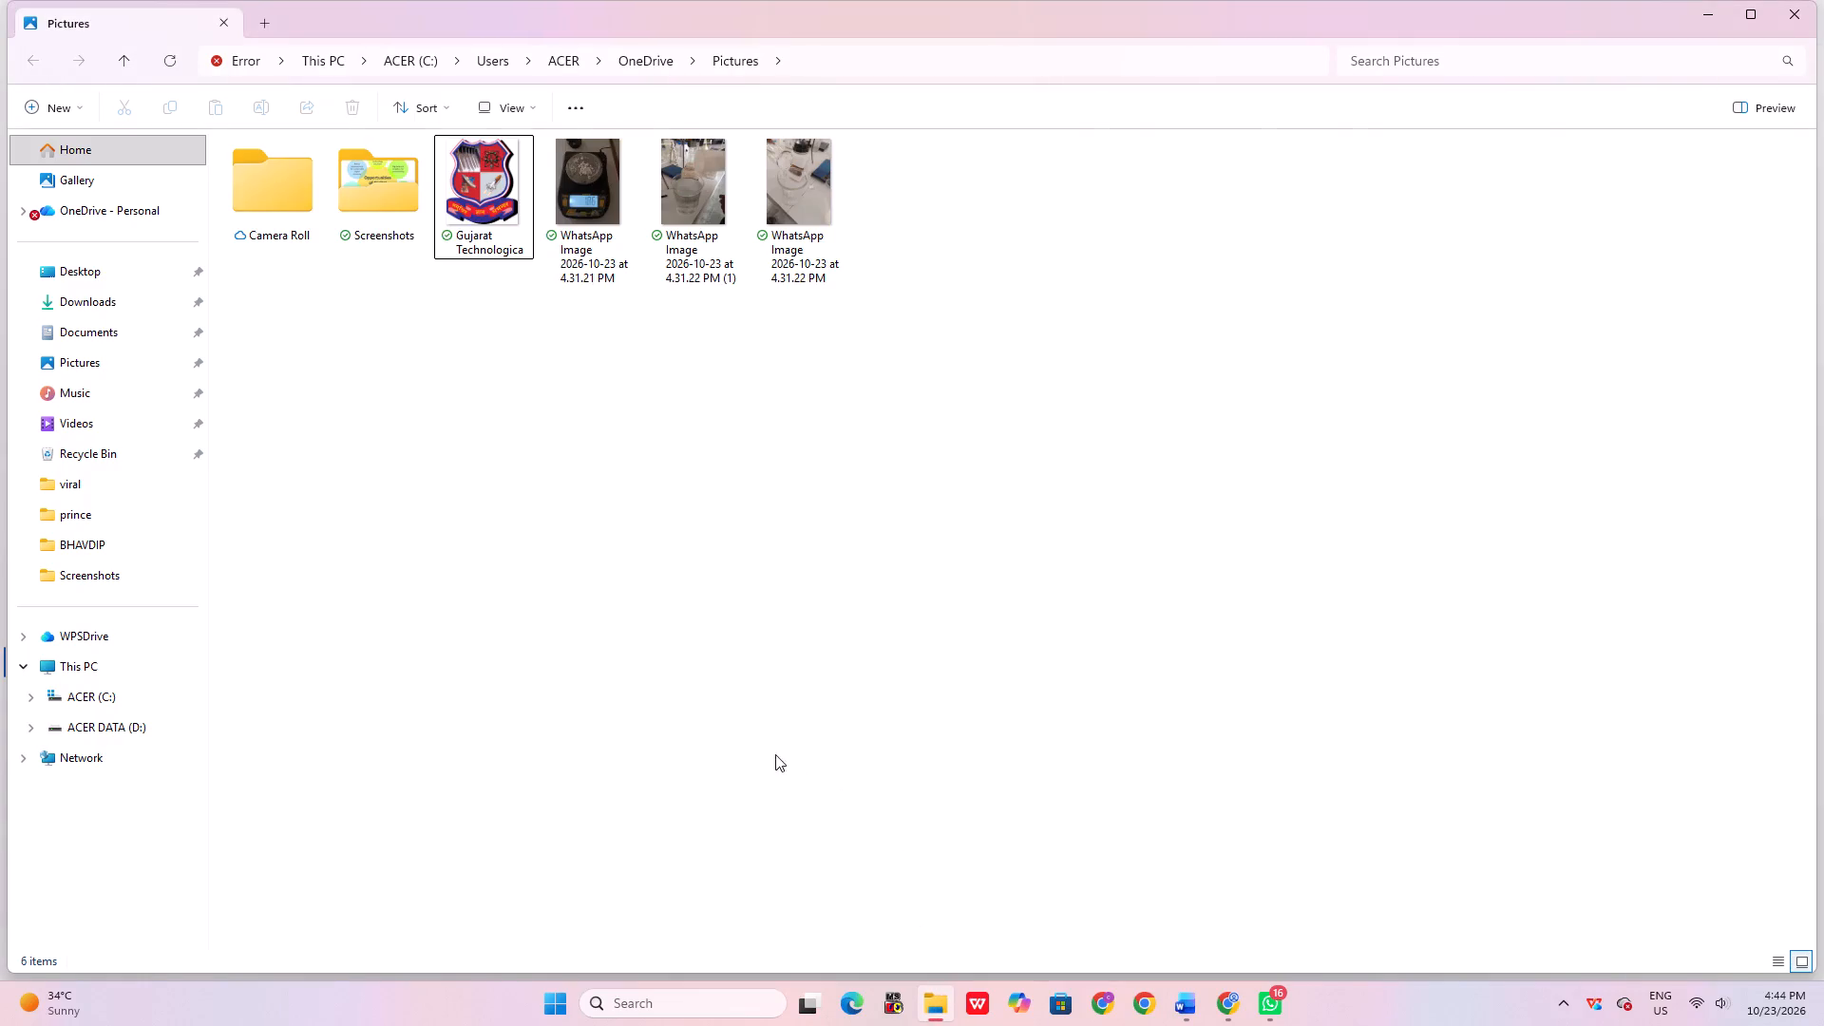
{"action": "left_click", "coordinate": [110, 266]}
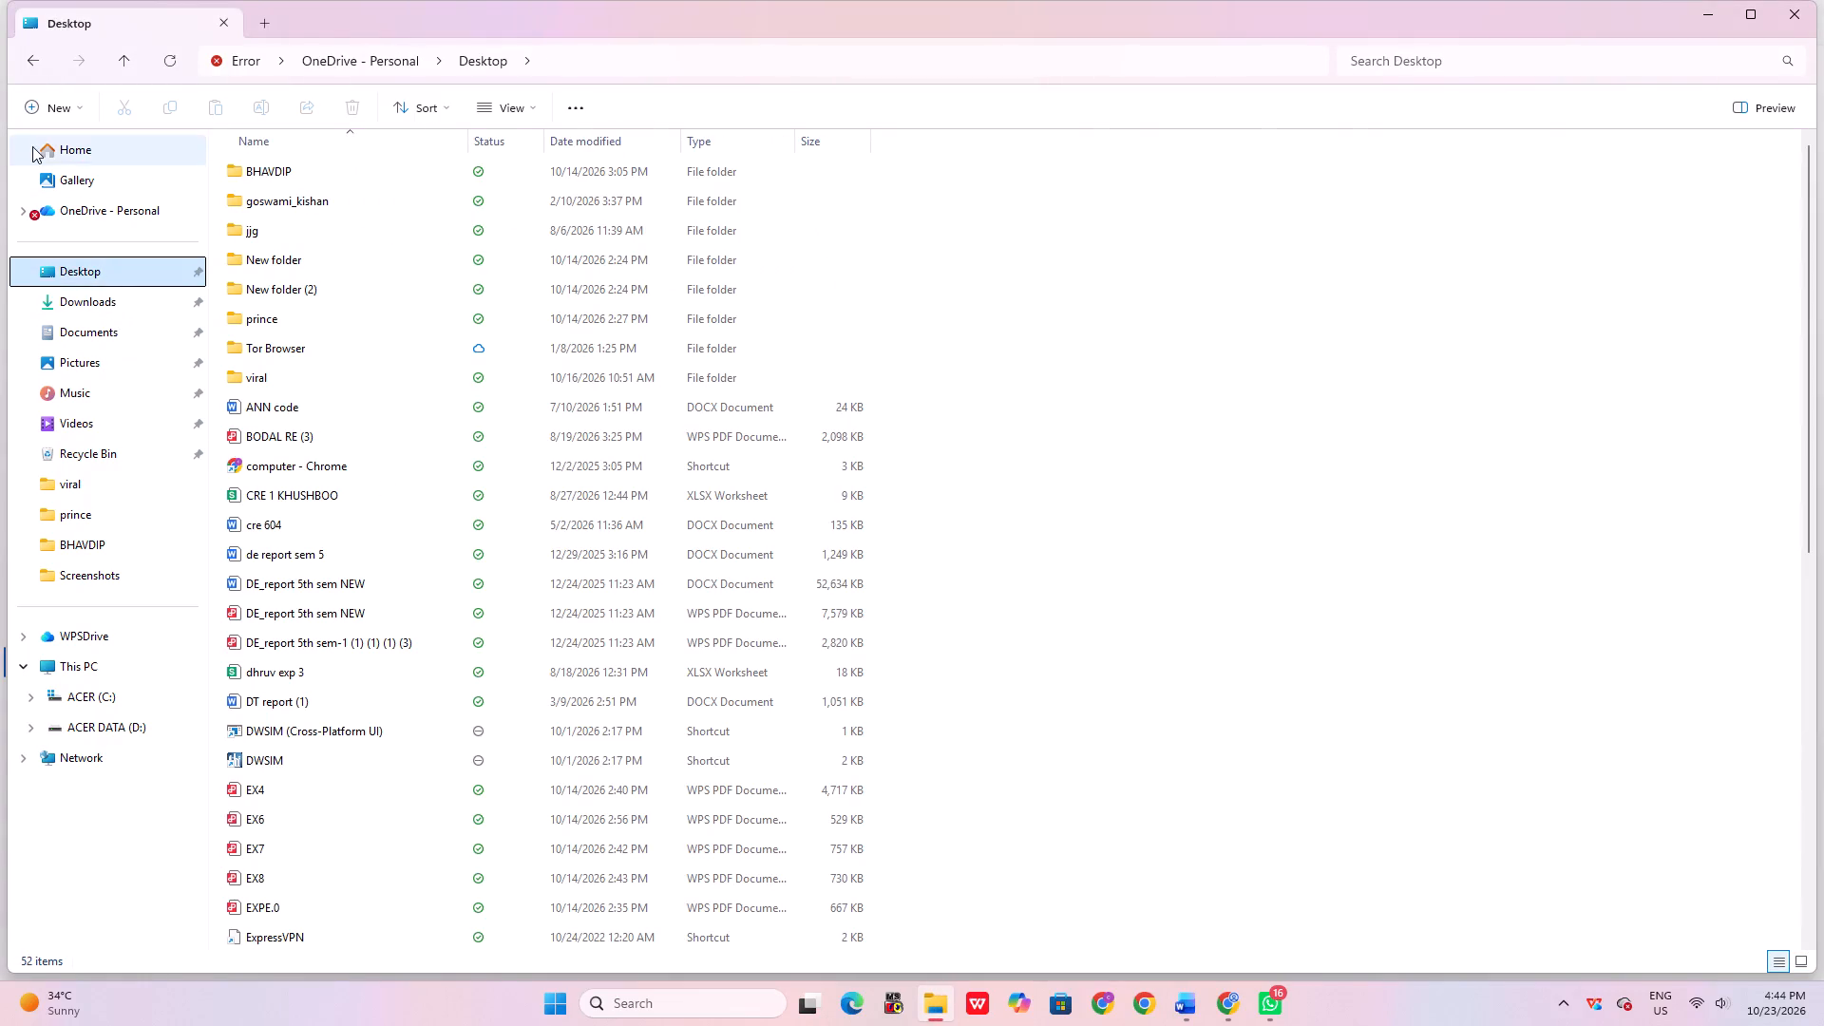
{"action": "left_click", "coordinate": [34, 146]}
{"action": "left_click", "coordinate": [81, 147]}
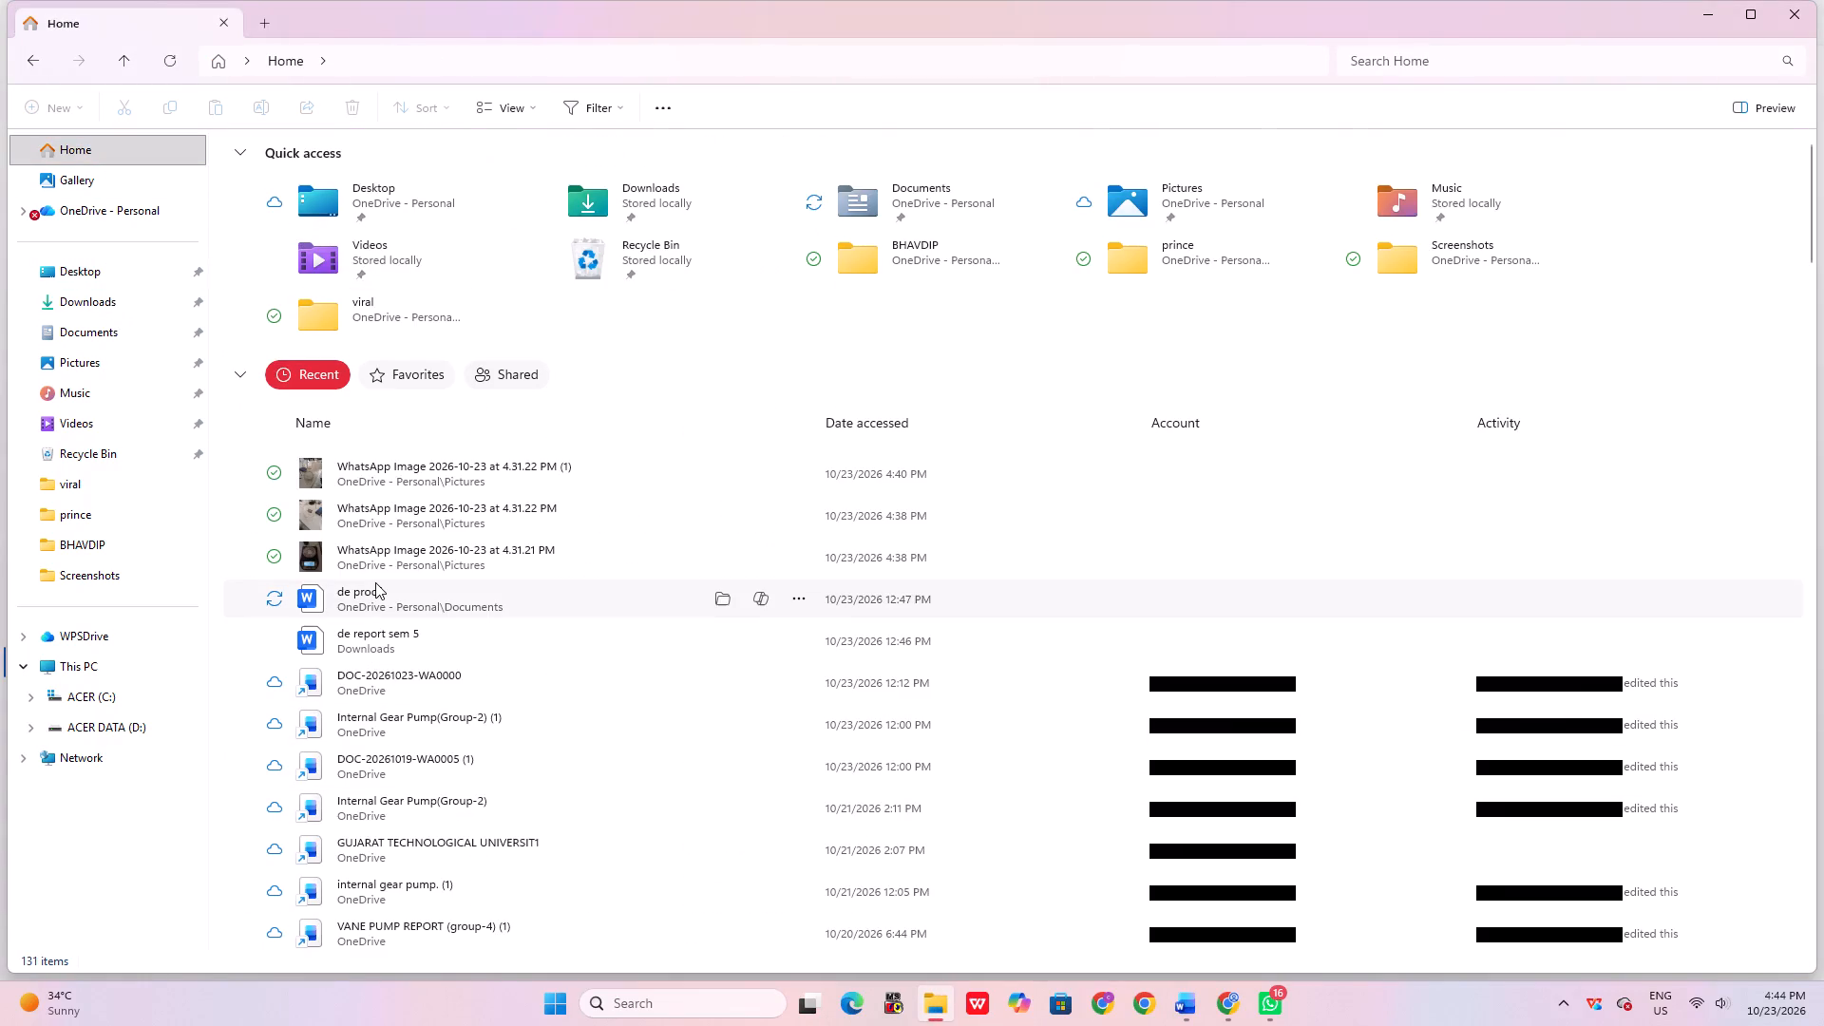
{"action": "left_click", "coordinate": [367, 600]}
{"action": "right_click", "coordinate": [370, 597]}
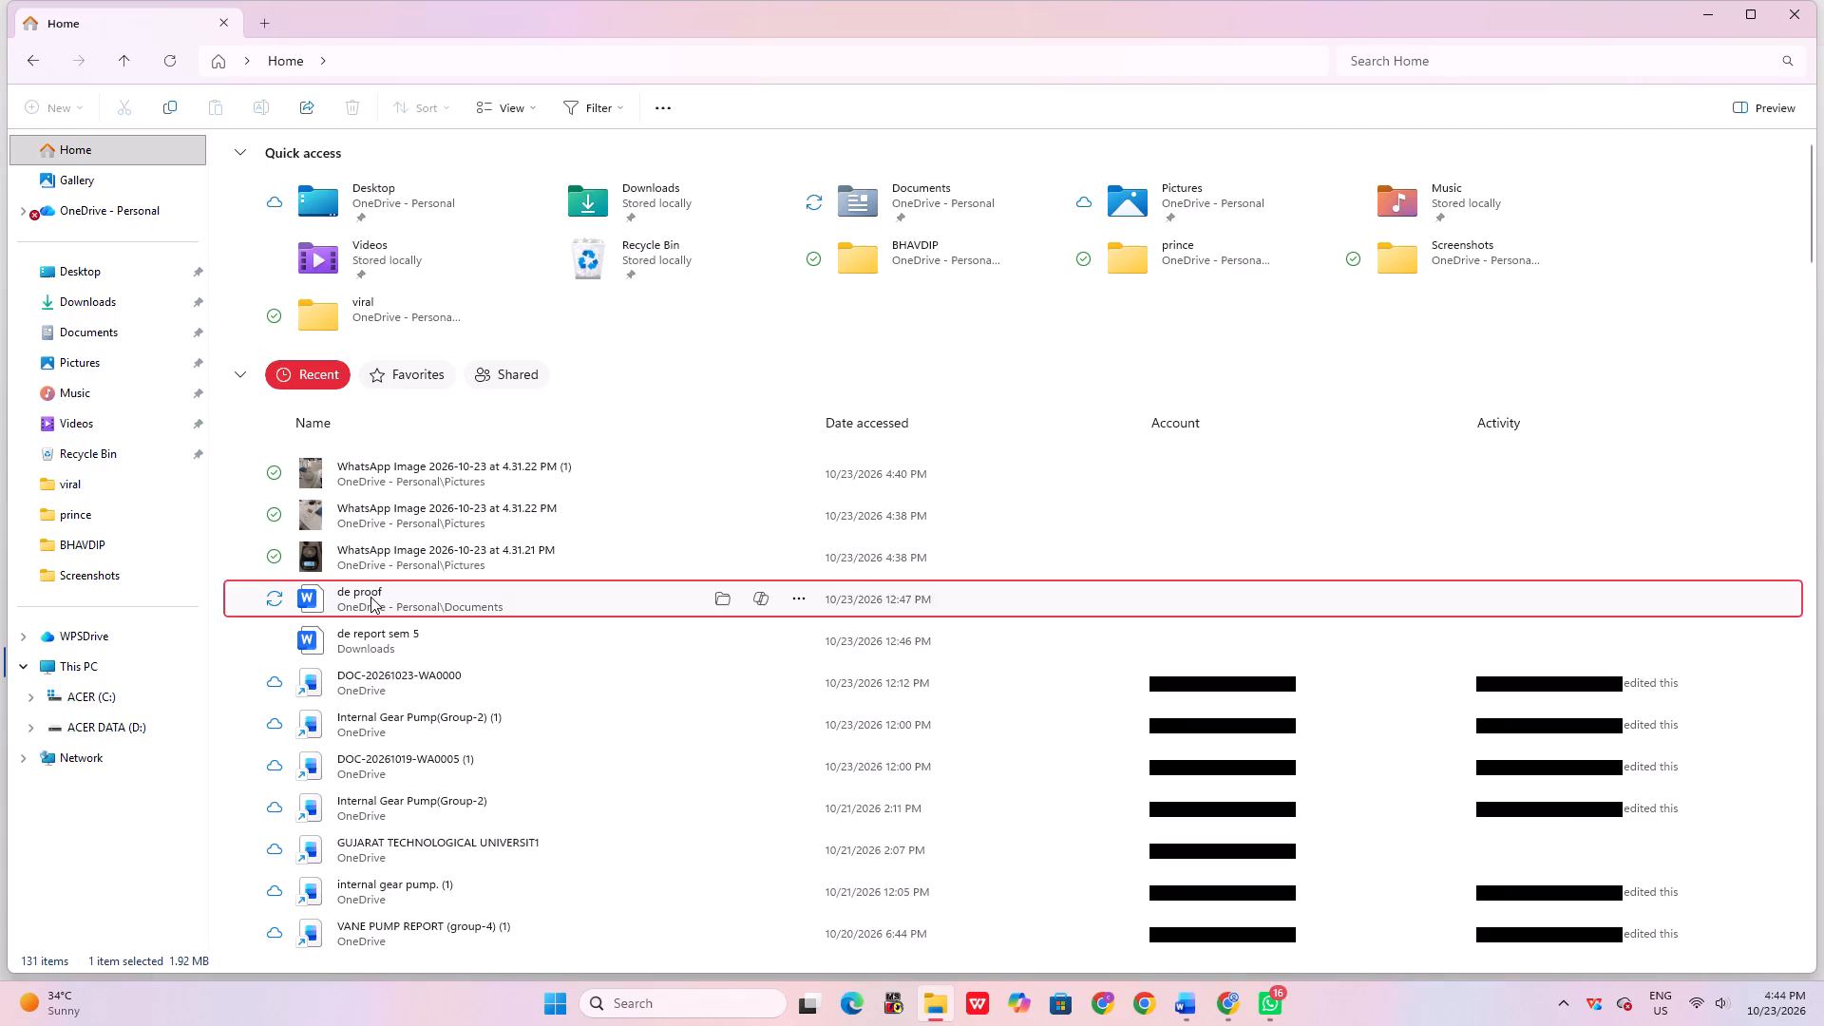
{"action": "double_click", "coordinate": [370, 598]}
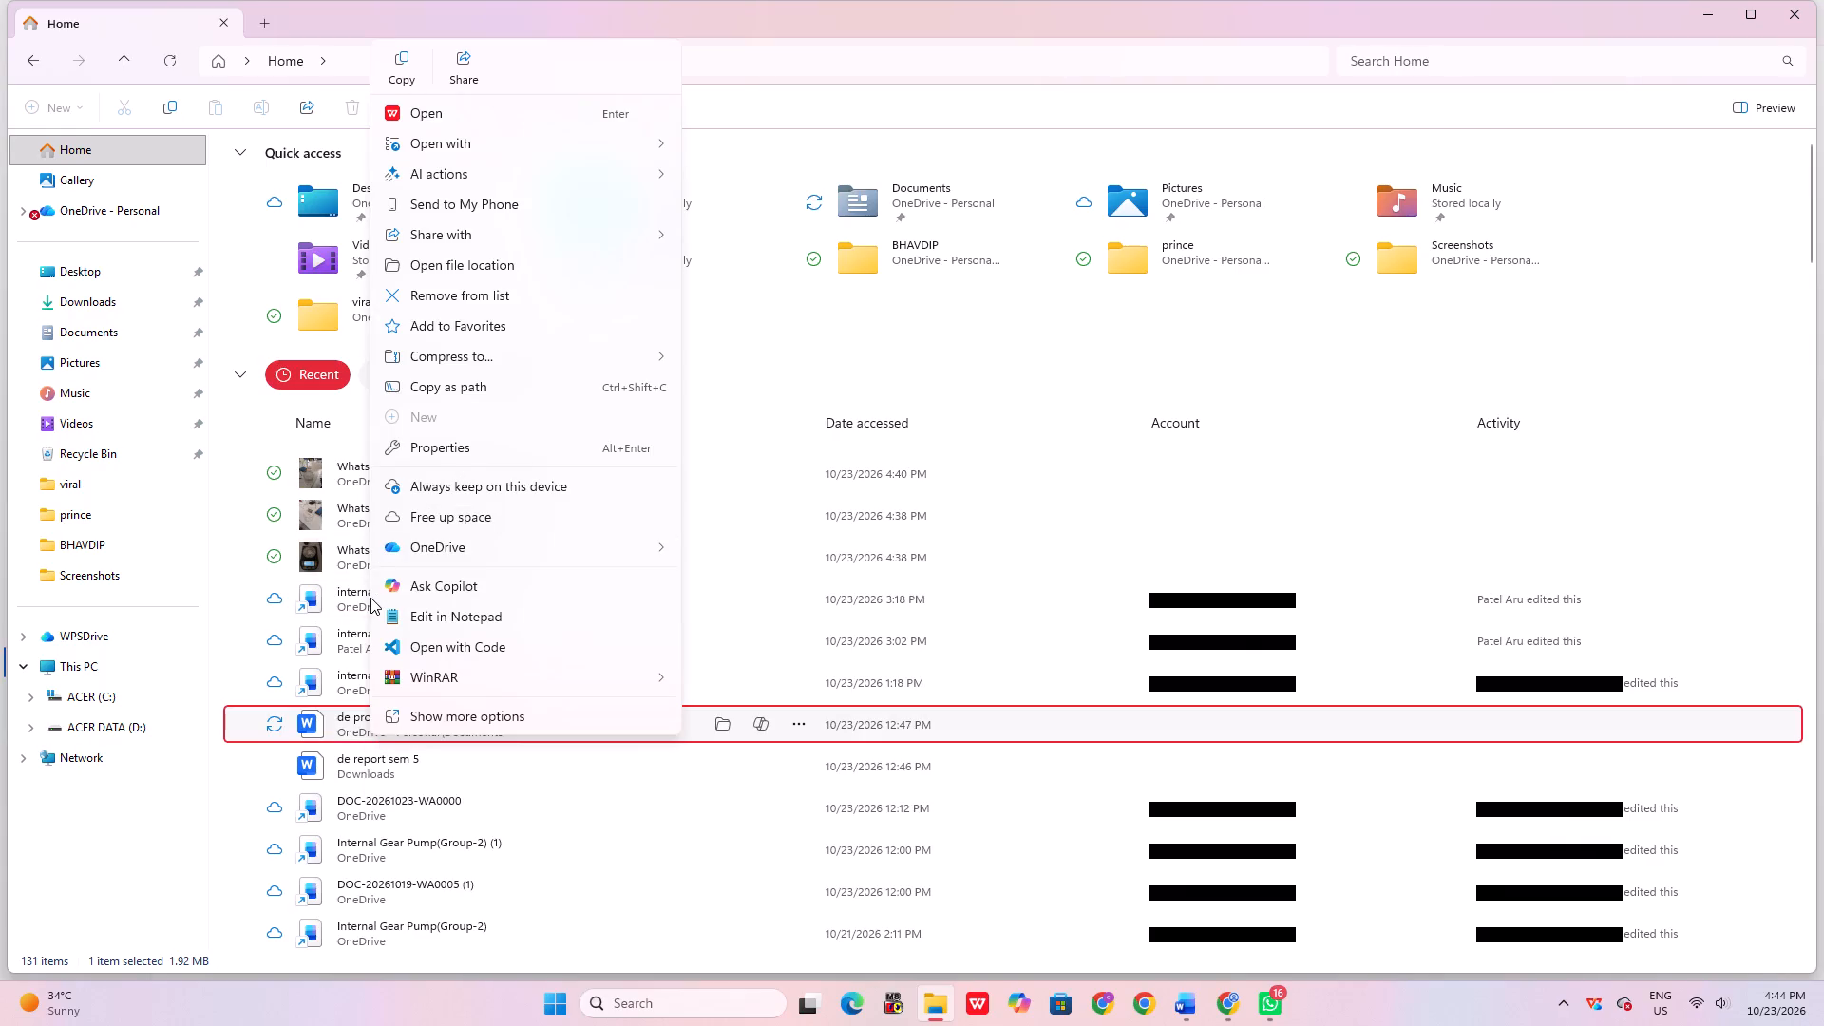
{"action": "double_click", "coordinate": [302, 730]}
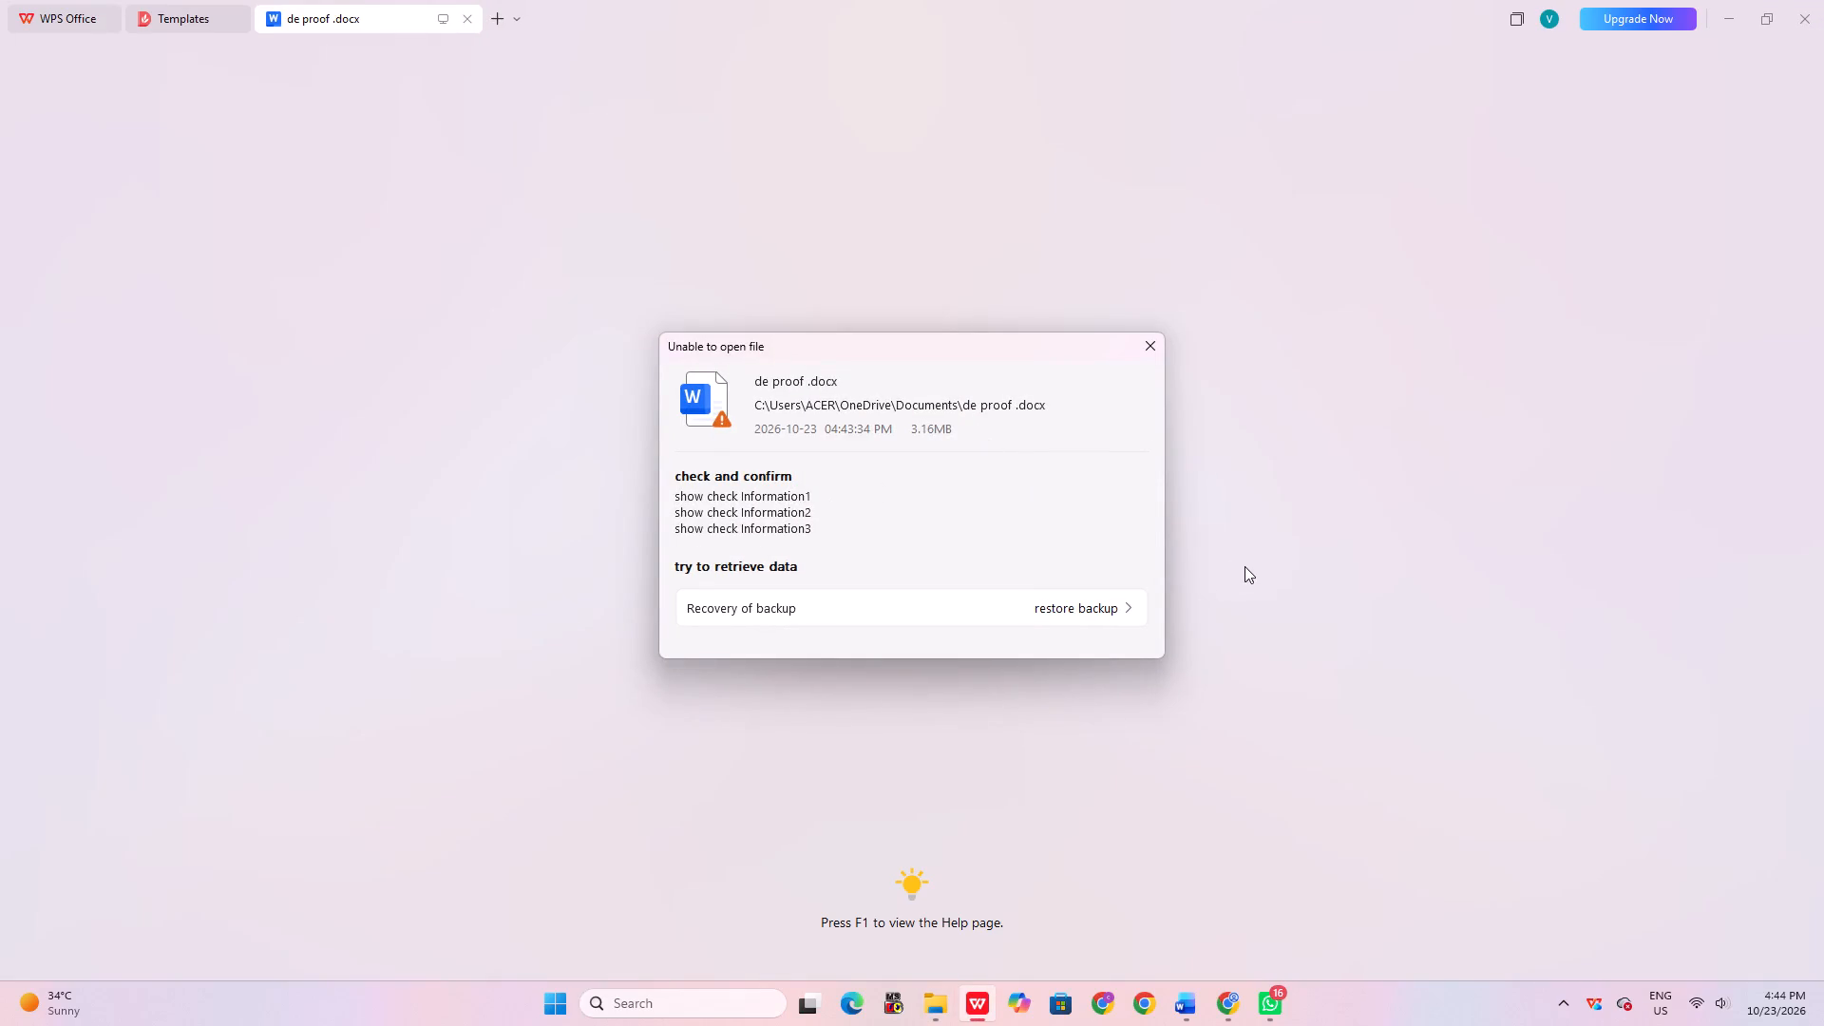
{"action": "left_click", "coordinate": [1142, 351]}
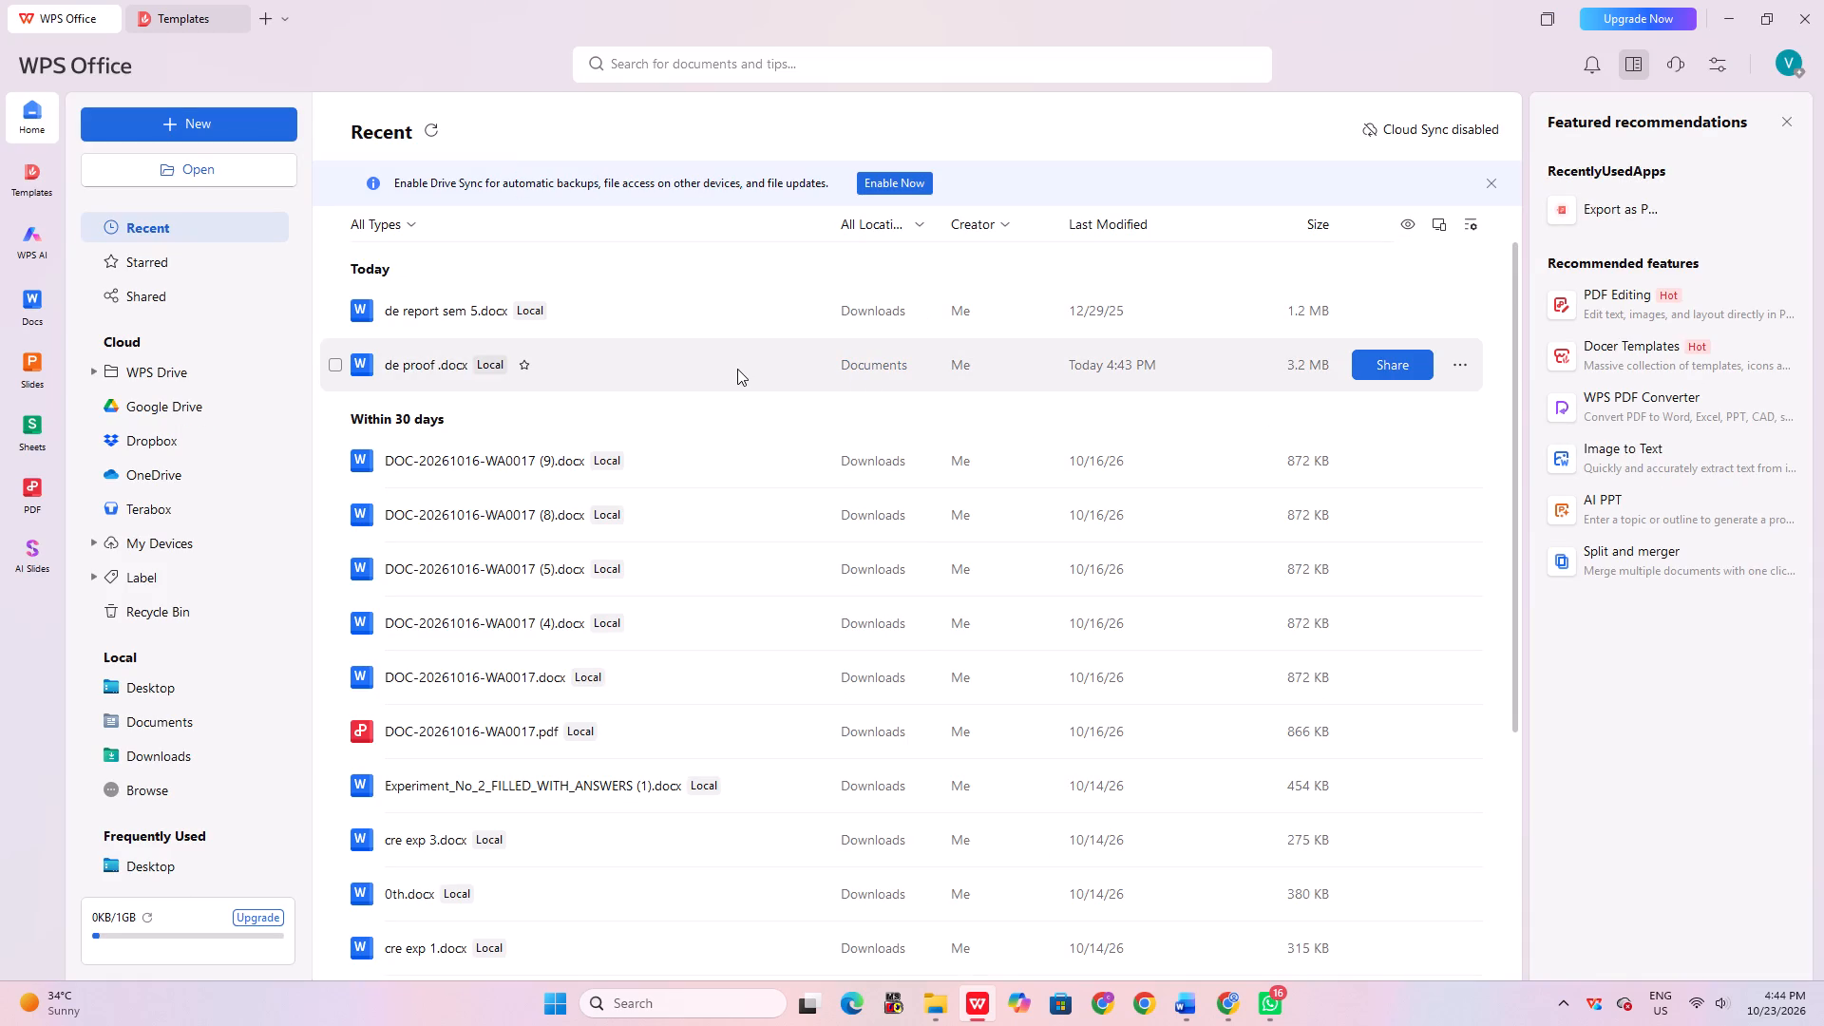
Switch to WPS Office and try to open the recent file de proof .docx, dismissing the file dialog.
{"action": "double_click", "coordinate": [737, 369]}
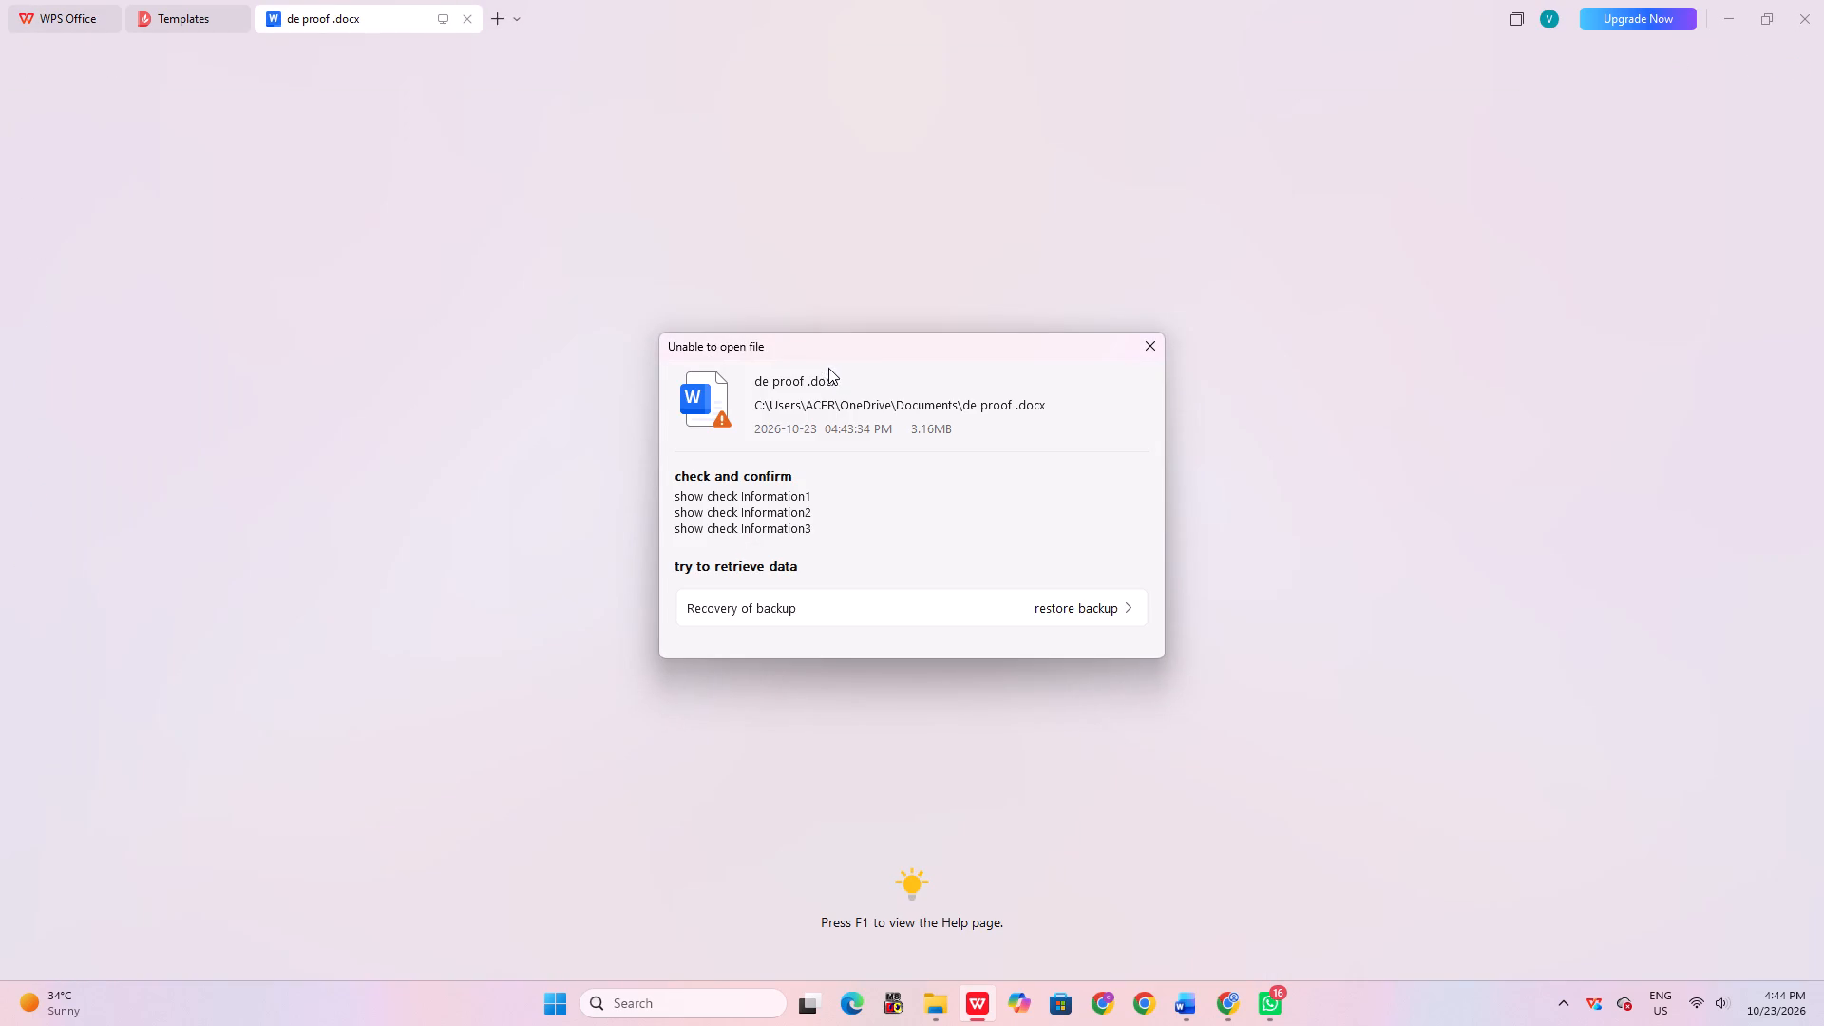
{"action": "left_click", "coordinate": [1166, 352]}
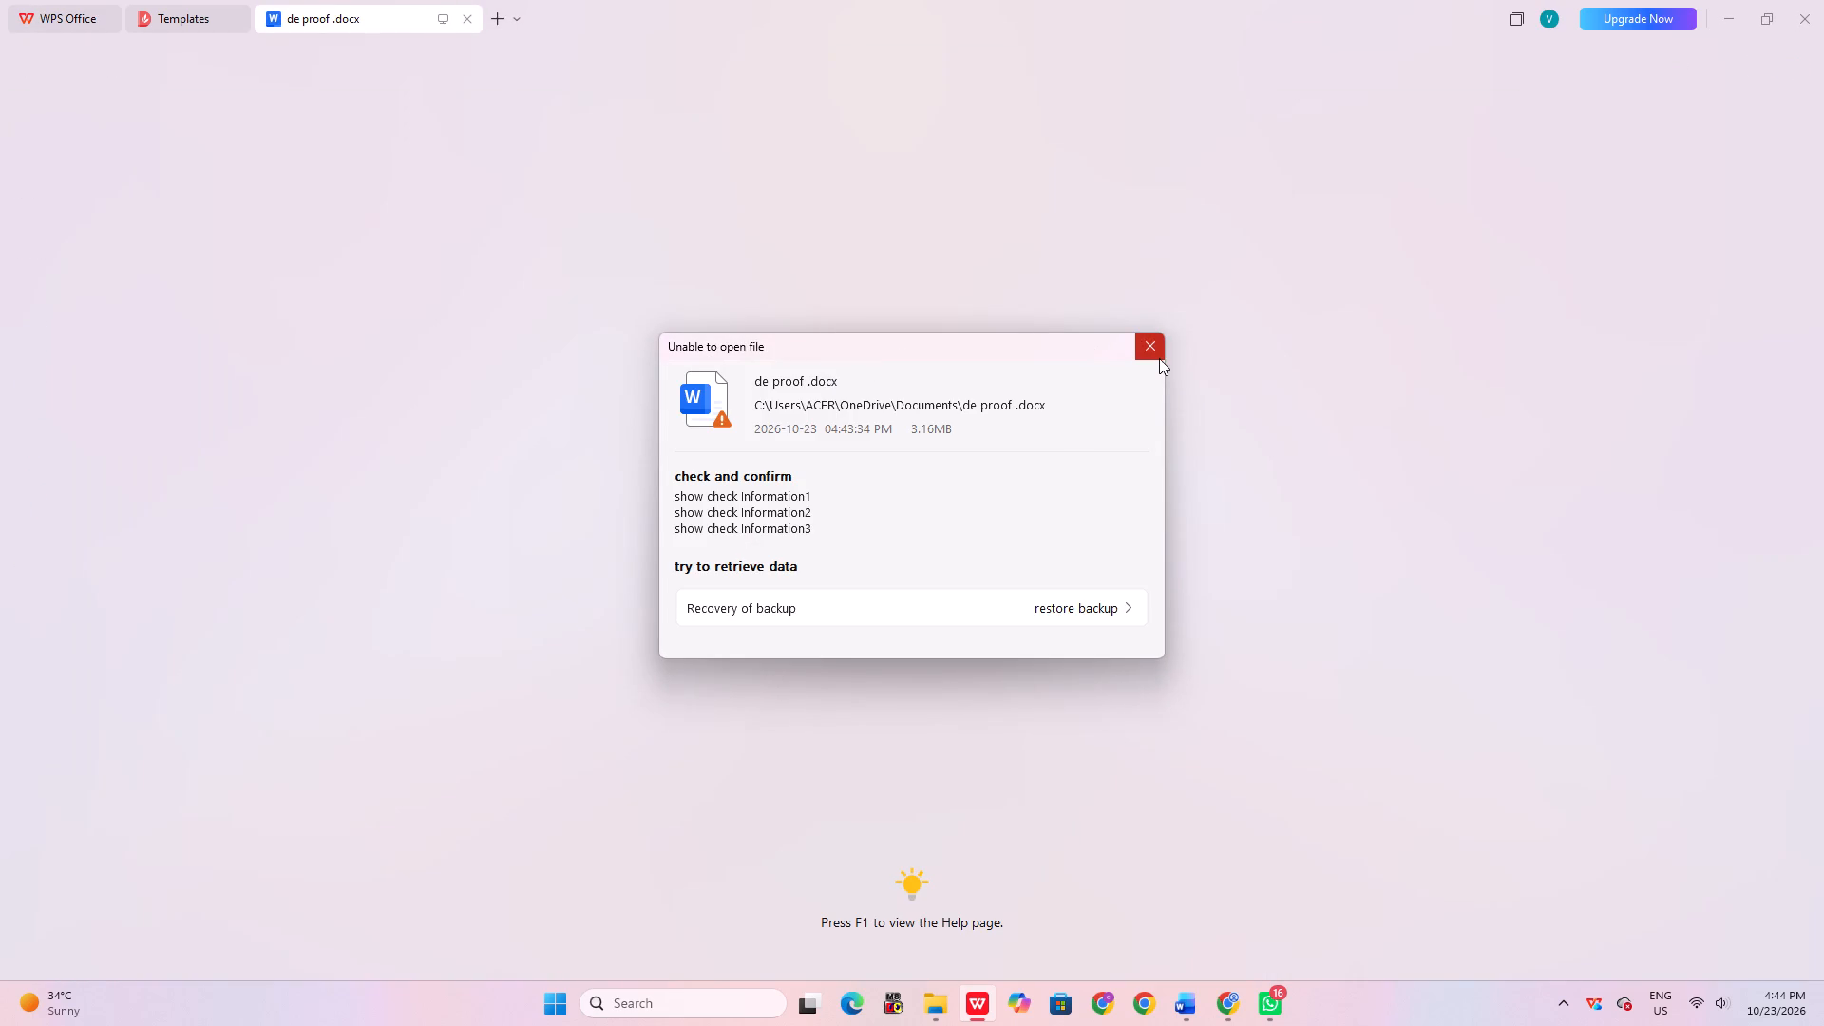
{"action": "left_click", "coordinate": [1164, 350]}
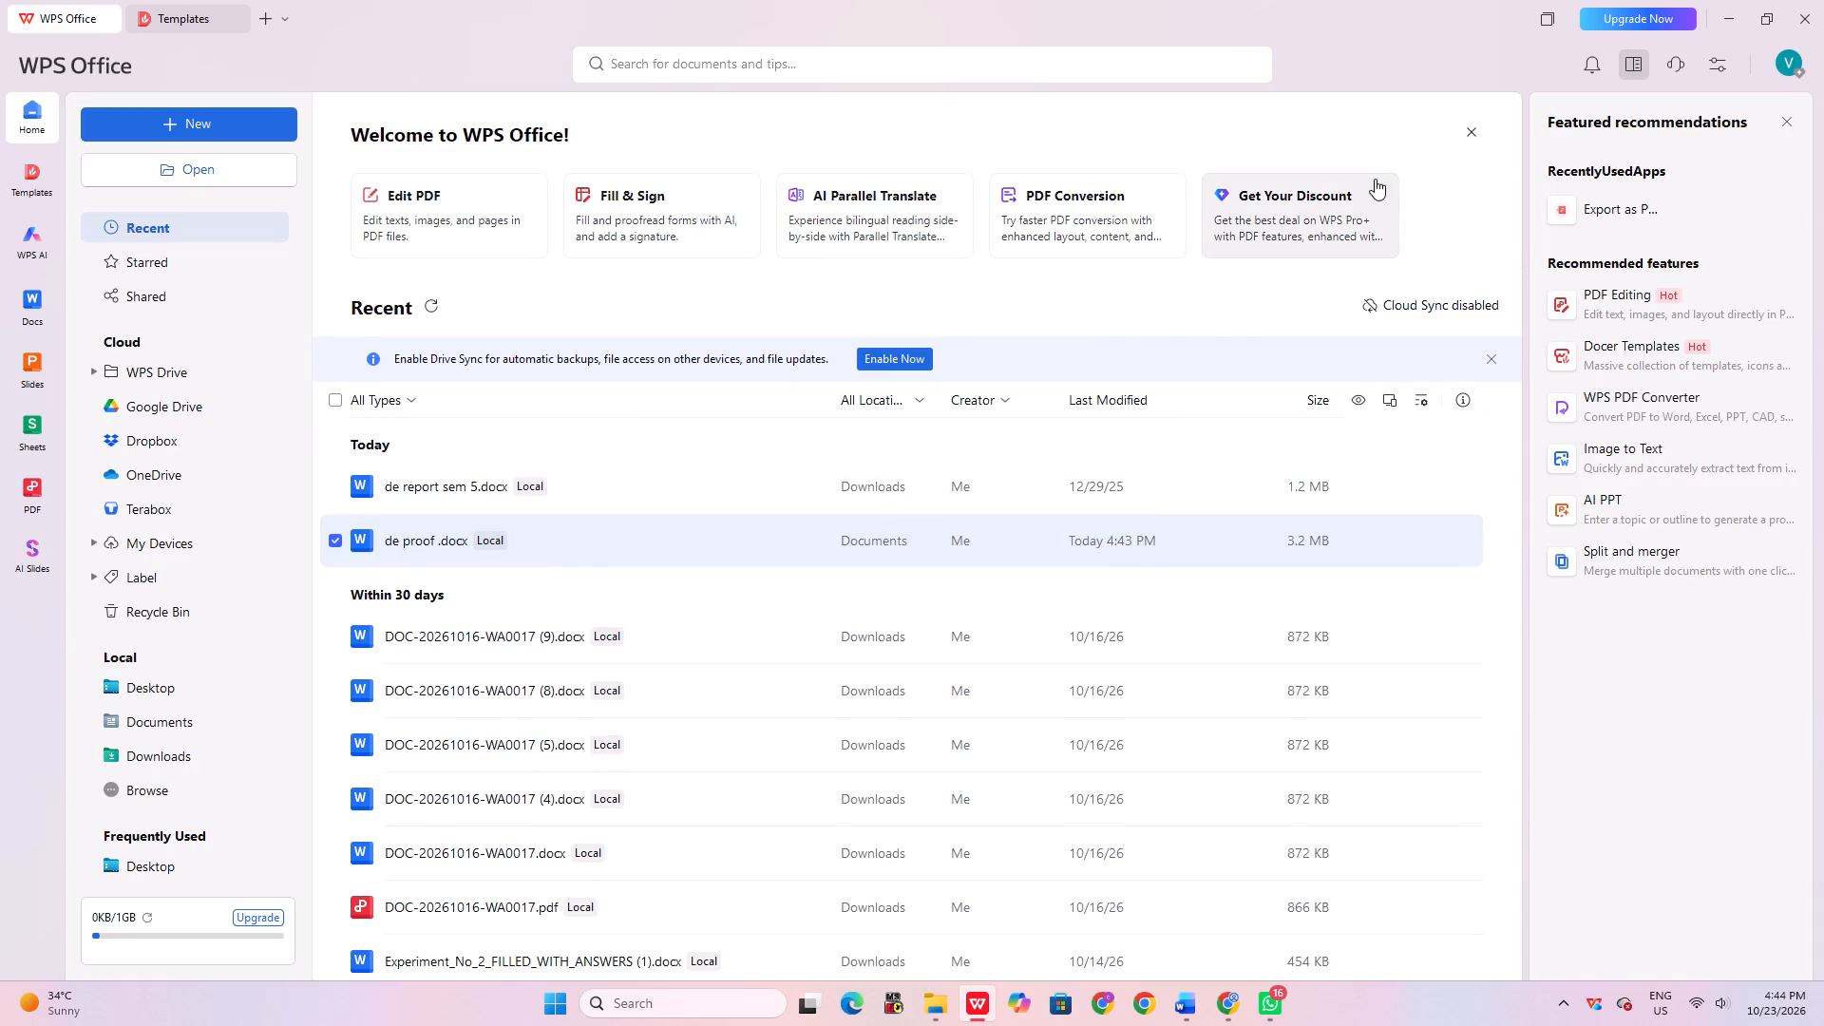
Dismiss the WPS Office welcome banner, open the recent file de report sem 5.docx and look at its title page.
{"action": "left_click", "coordinate": [1478, 122]}
{"action": "left_click", "coordinate": [1469, 133]}
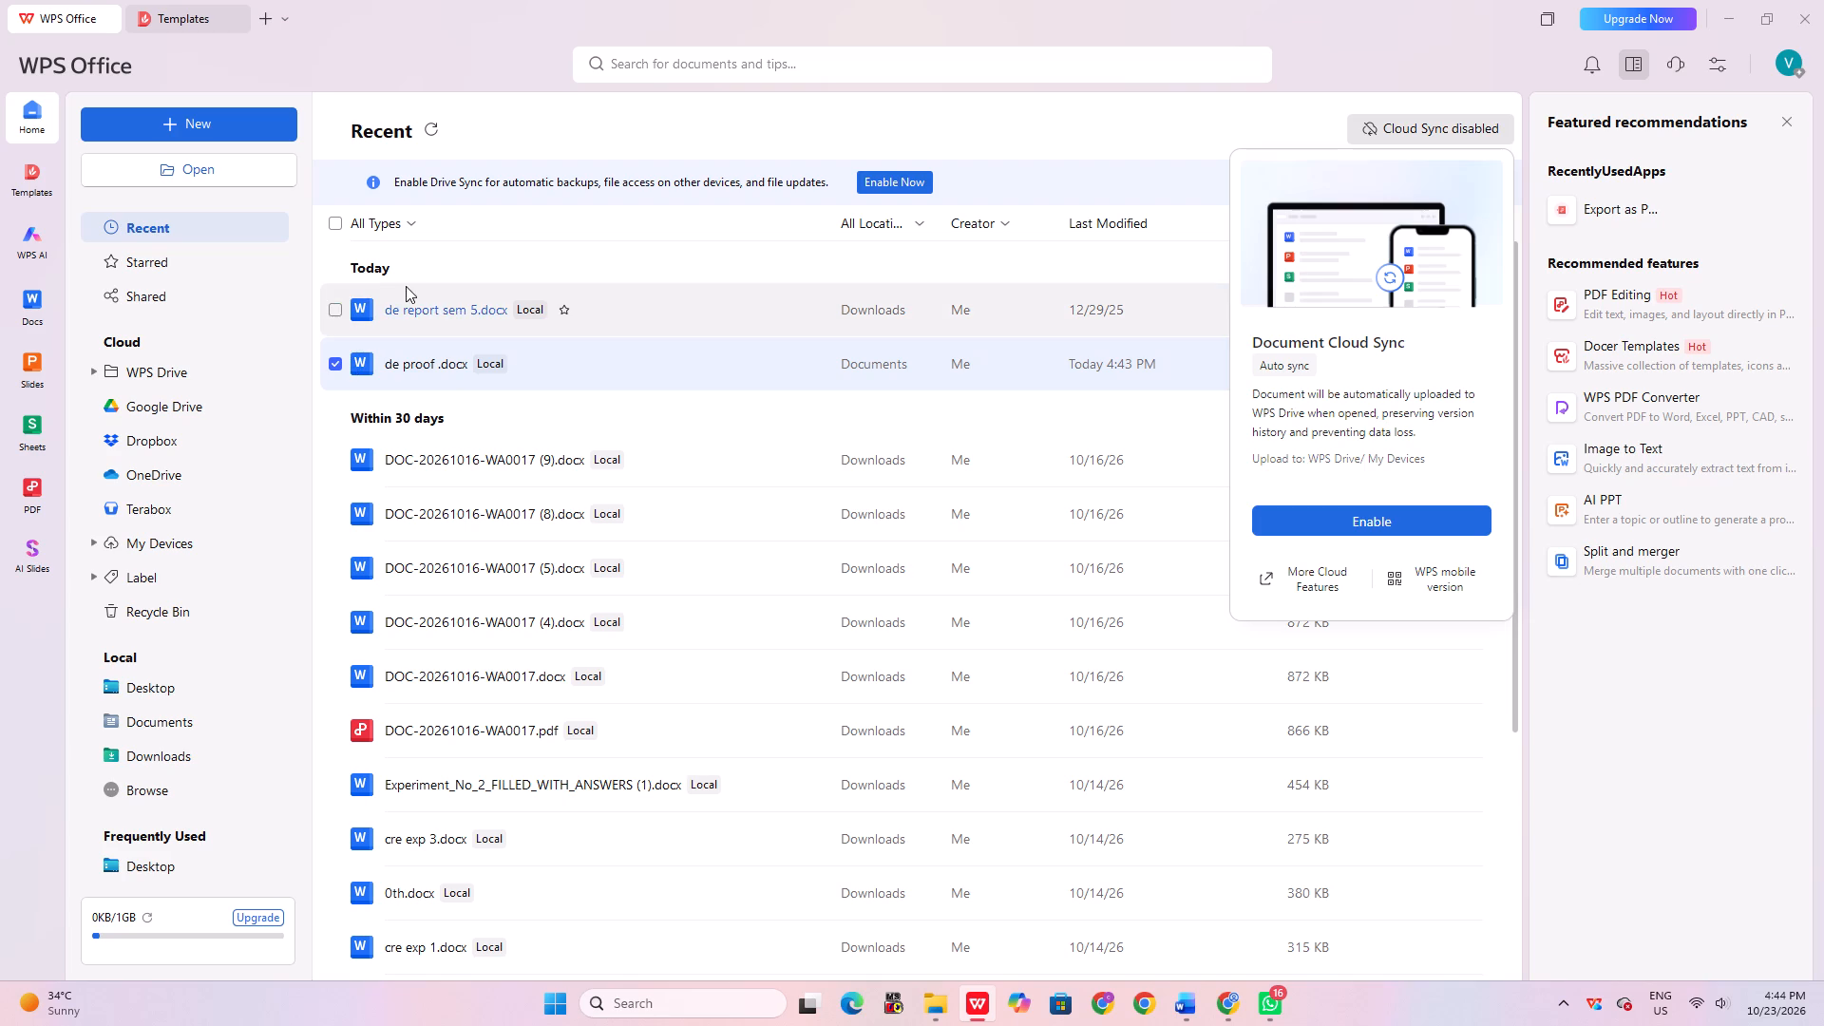
{"action": "left_click", "coordinate": [395, 310]}
{"action": "left_click_drag", "start_coordinate": [395, 310], "coordinate": [396, 324]}
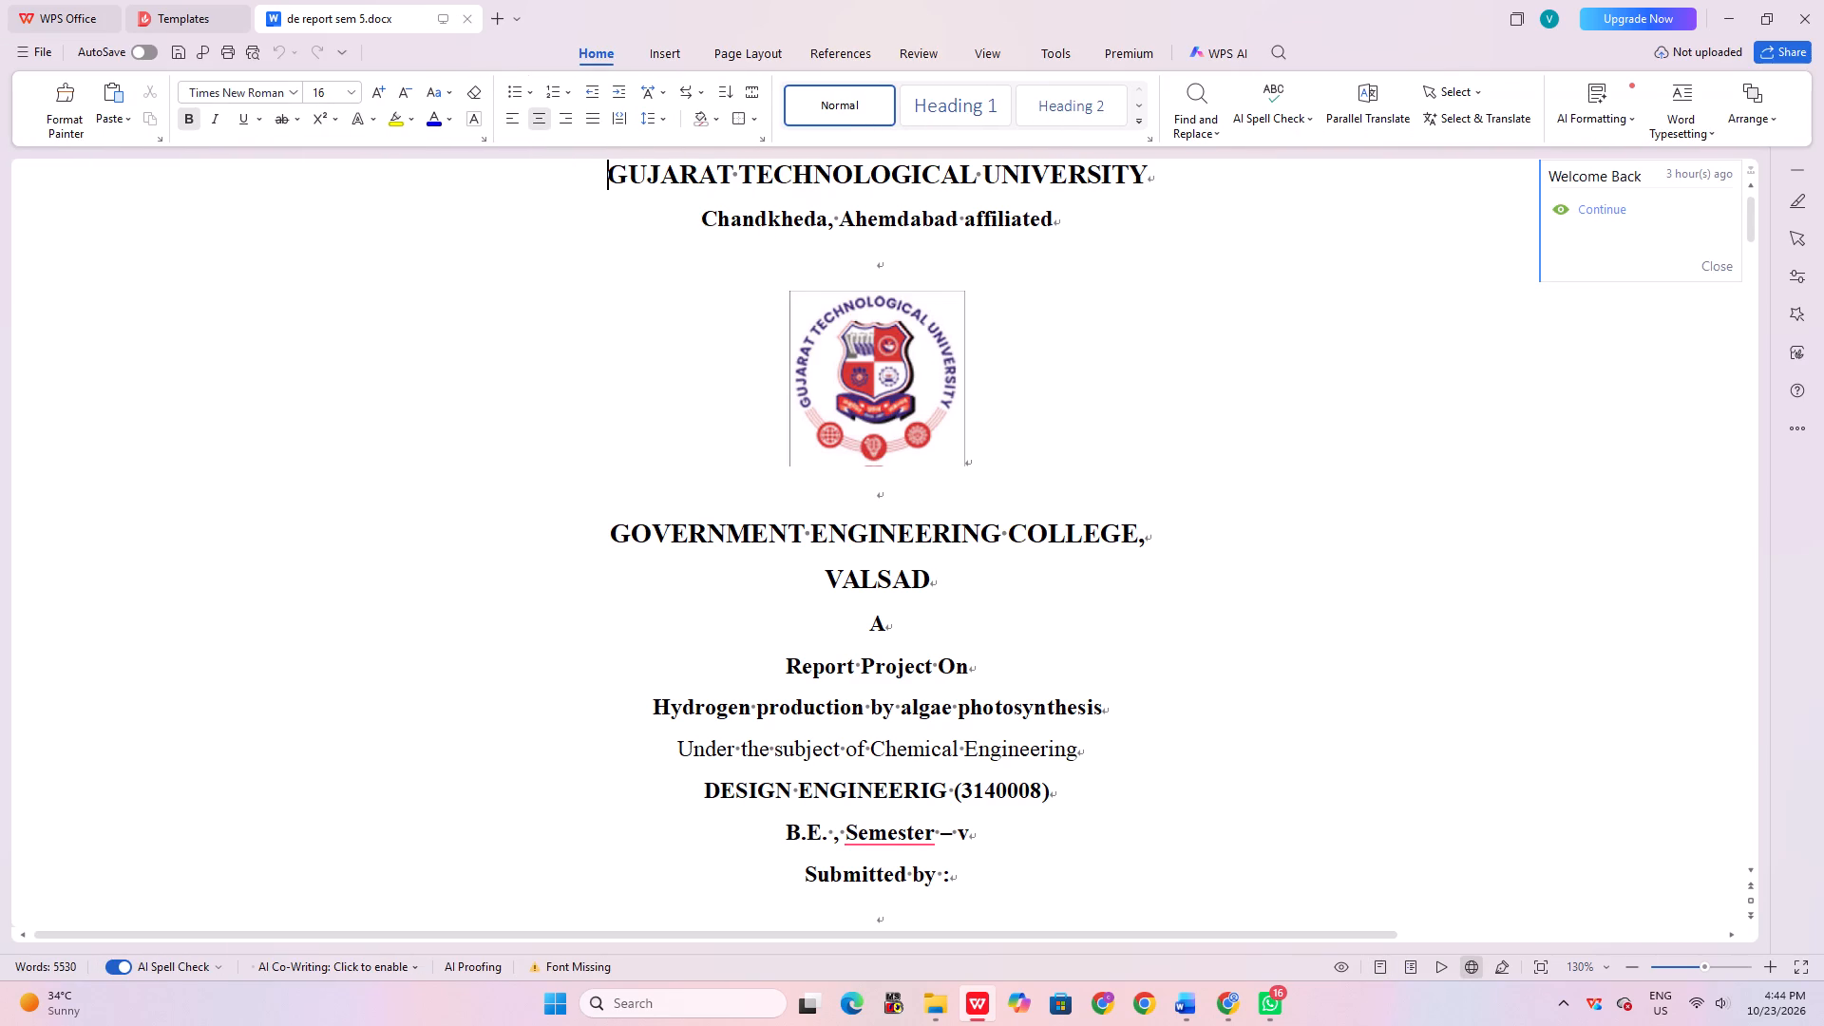
{"action": "scroll", "coordinate": [712, 238], "scroll_direction": "down", "scroll_amount": 8}
{"action": "scroll", "coordinate": [711, 246], "scroll_direction": "up", "scroll_amount": 9}
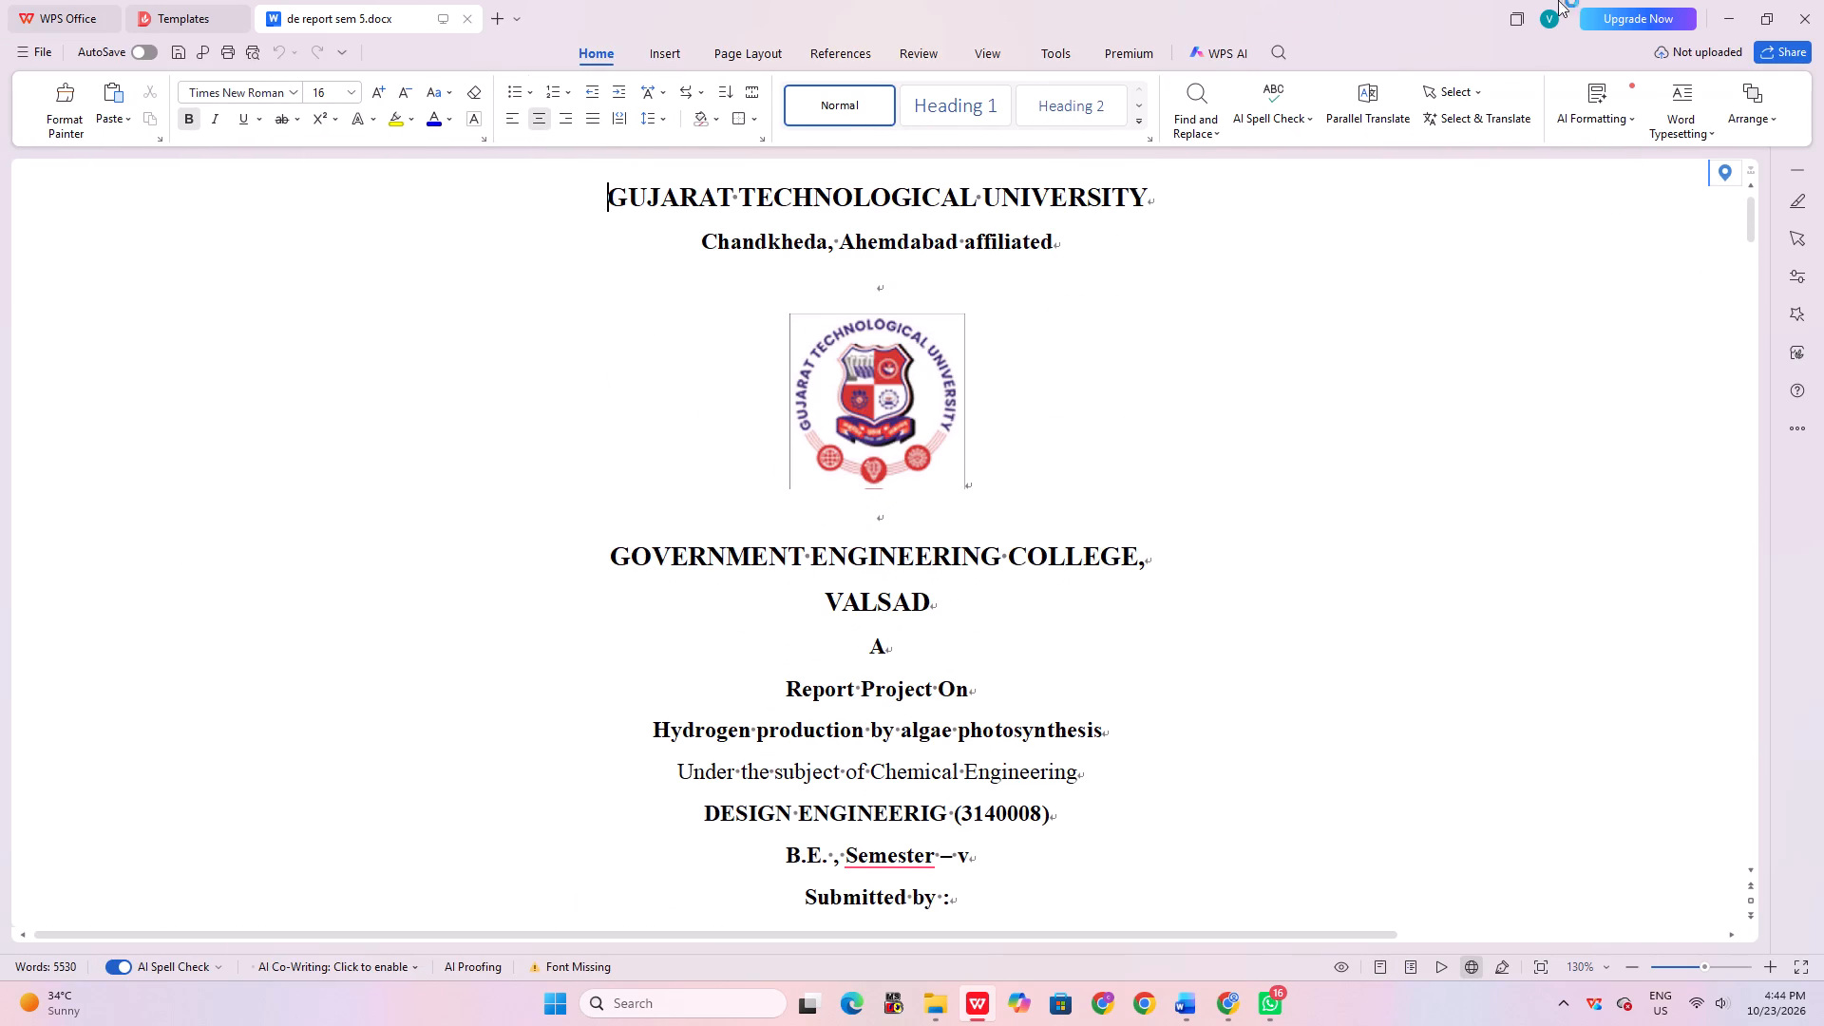
Close WPS Office with the de report sem 5.docx document, dismissing the offer to save it to WPS Cloud.
{"action": "left_click", "coordinate": [1786, 23]}
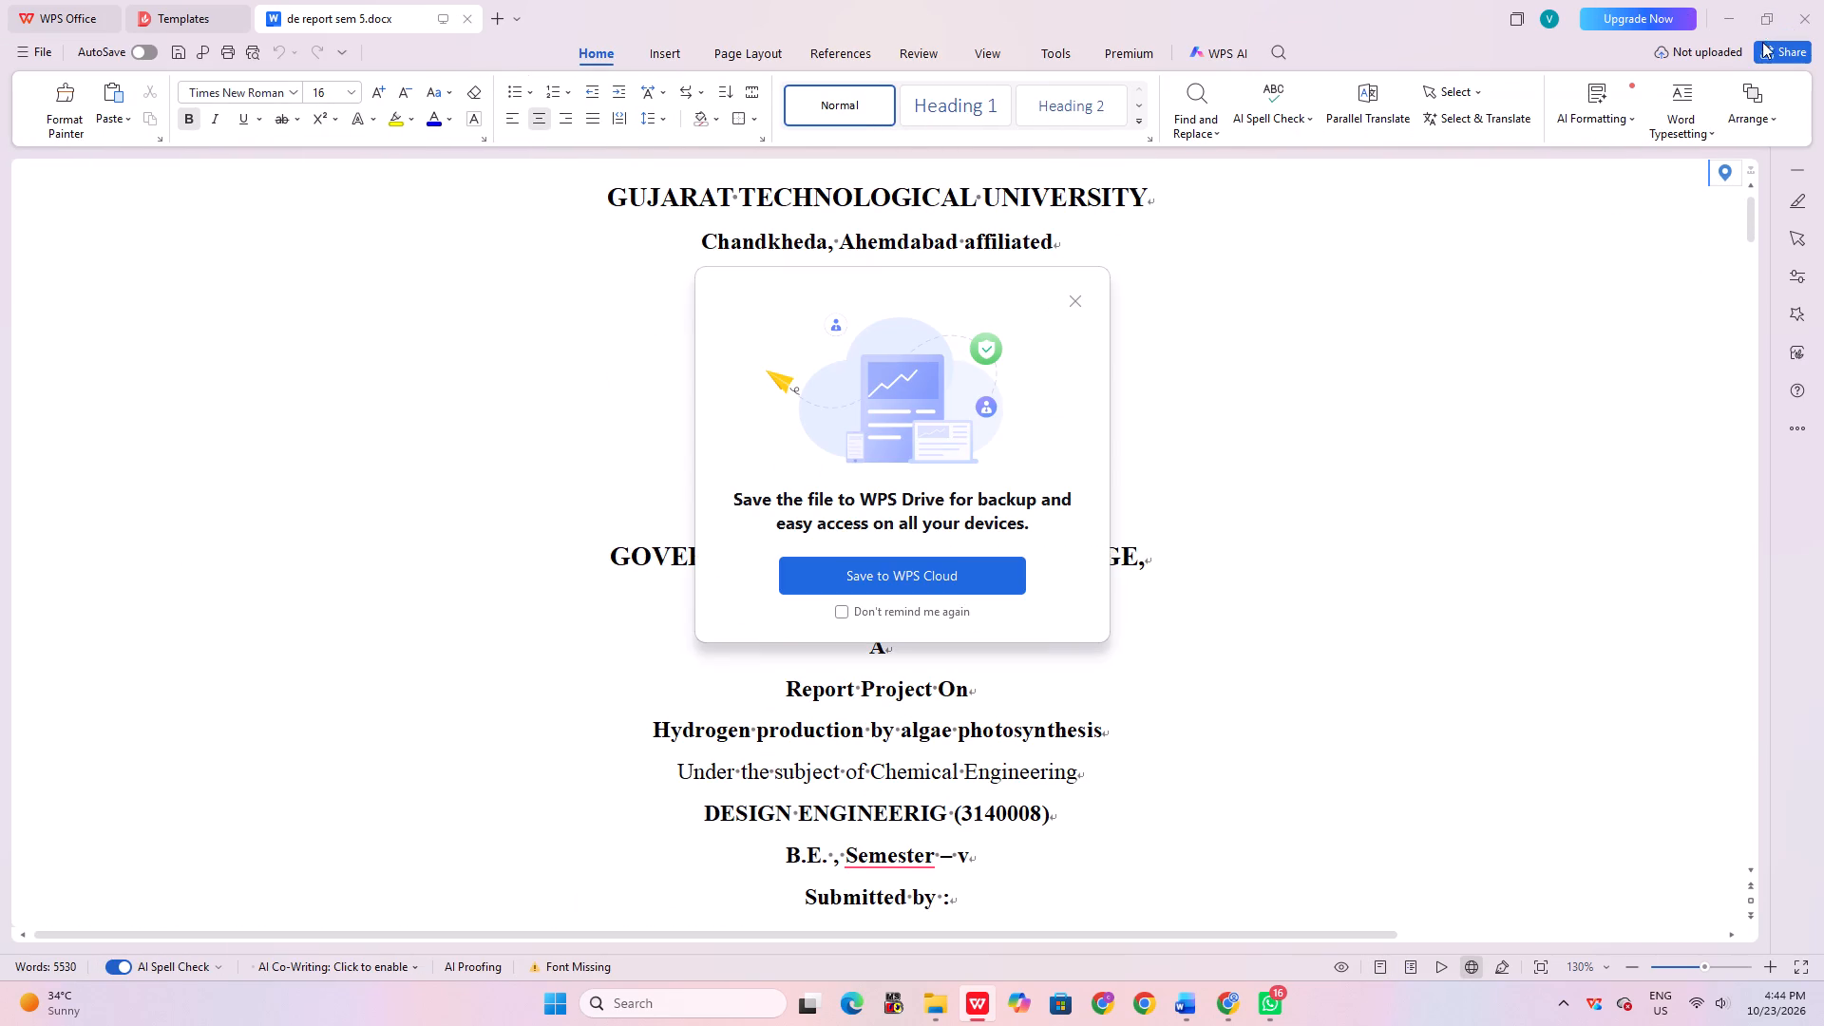
{"action": "left_click", "coordinate": [1077, 306]}
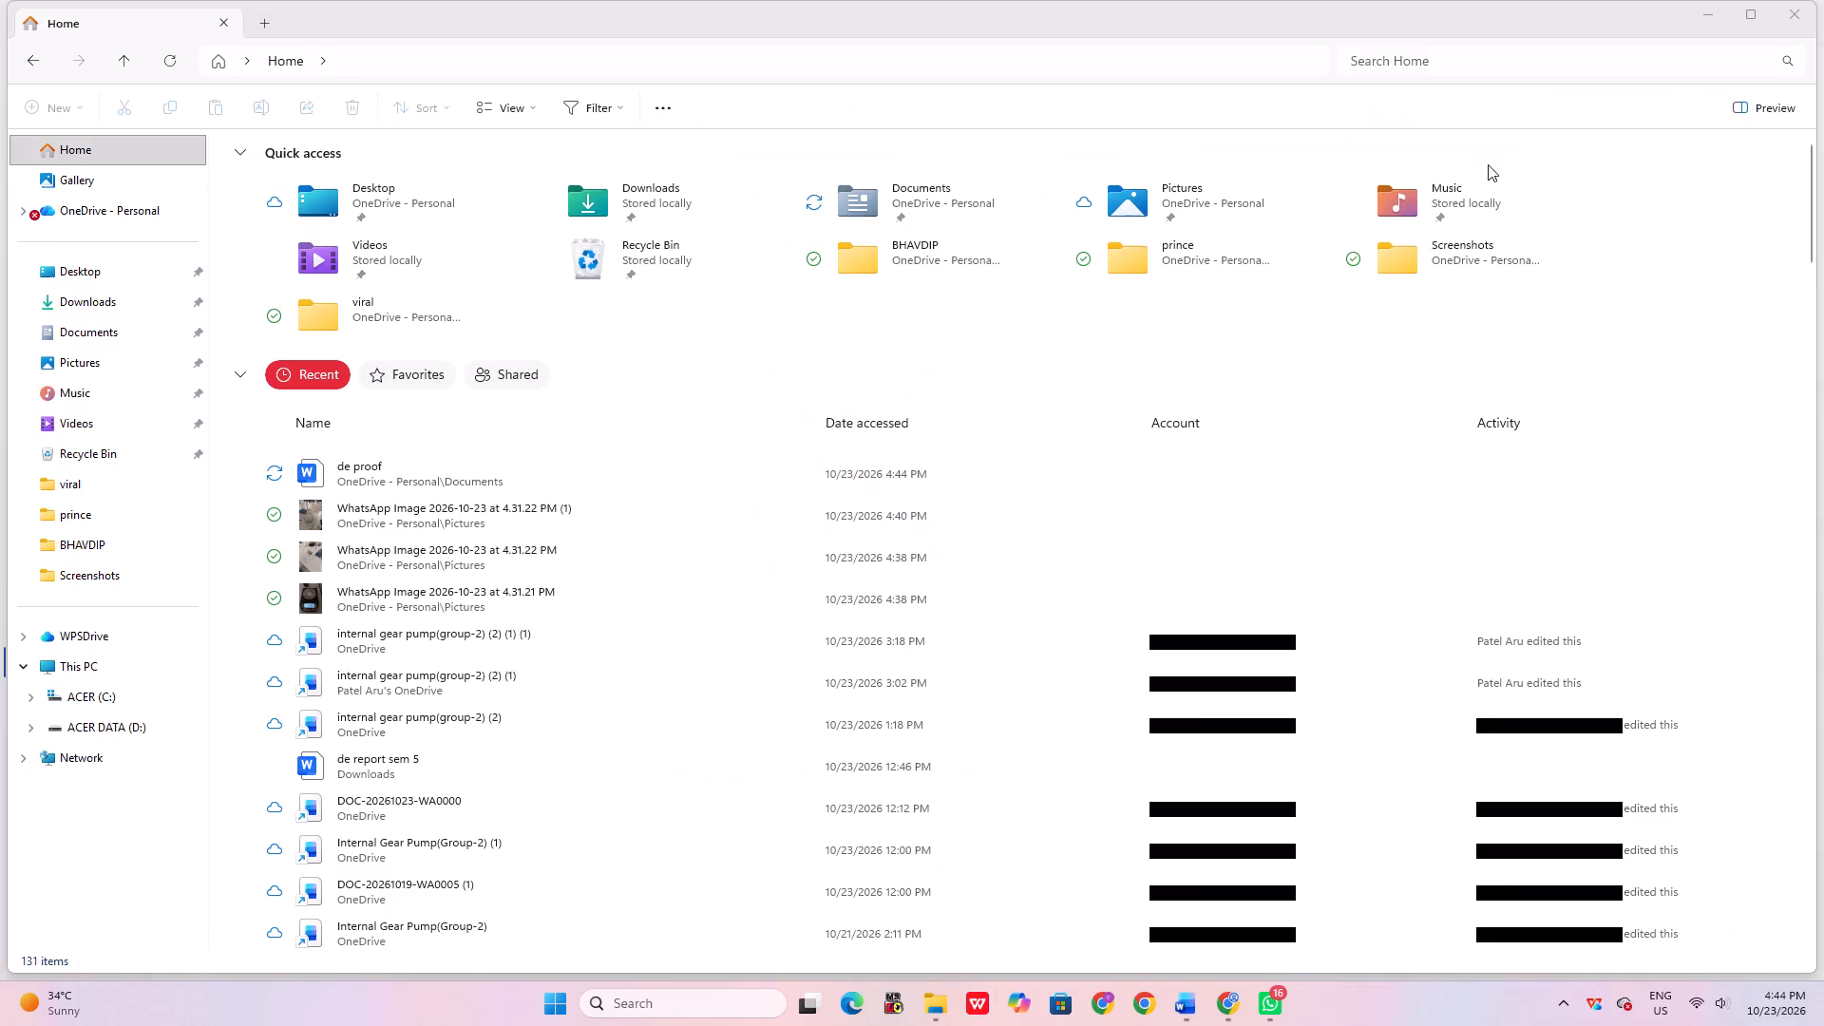
In File Explorer, open the recent file de proof with Word.
{"action": "right_click", "coordinate": [581, 482]}
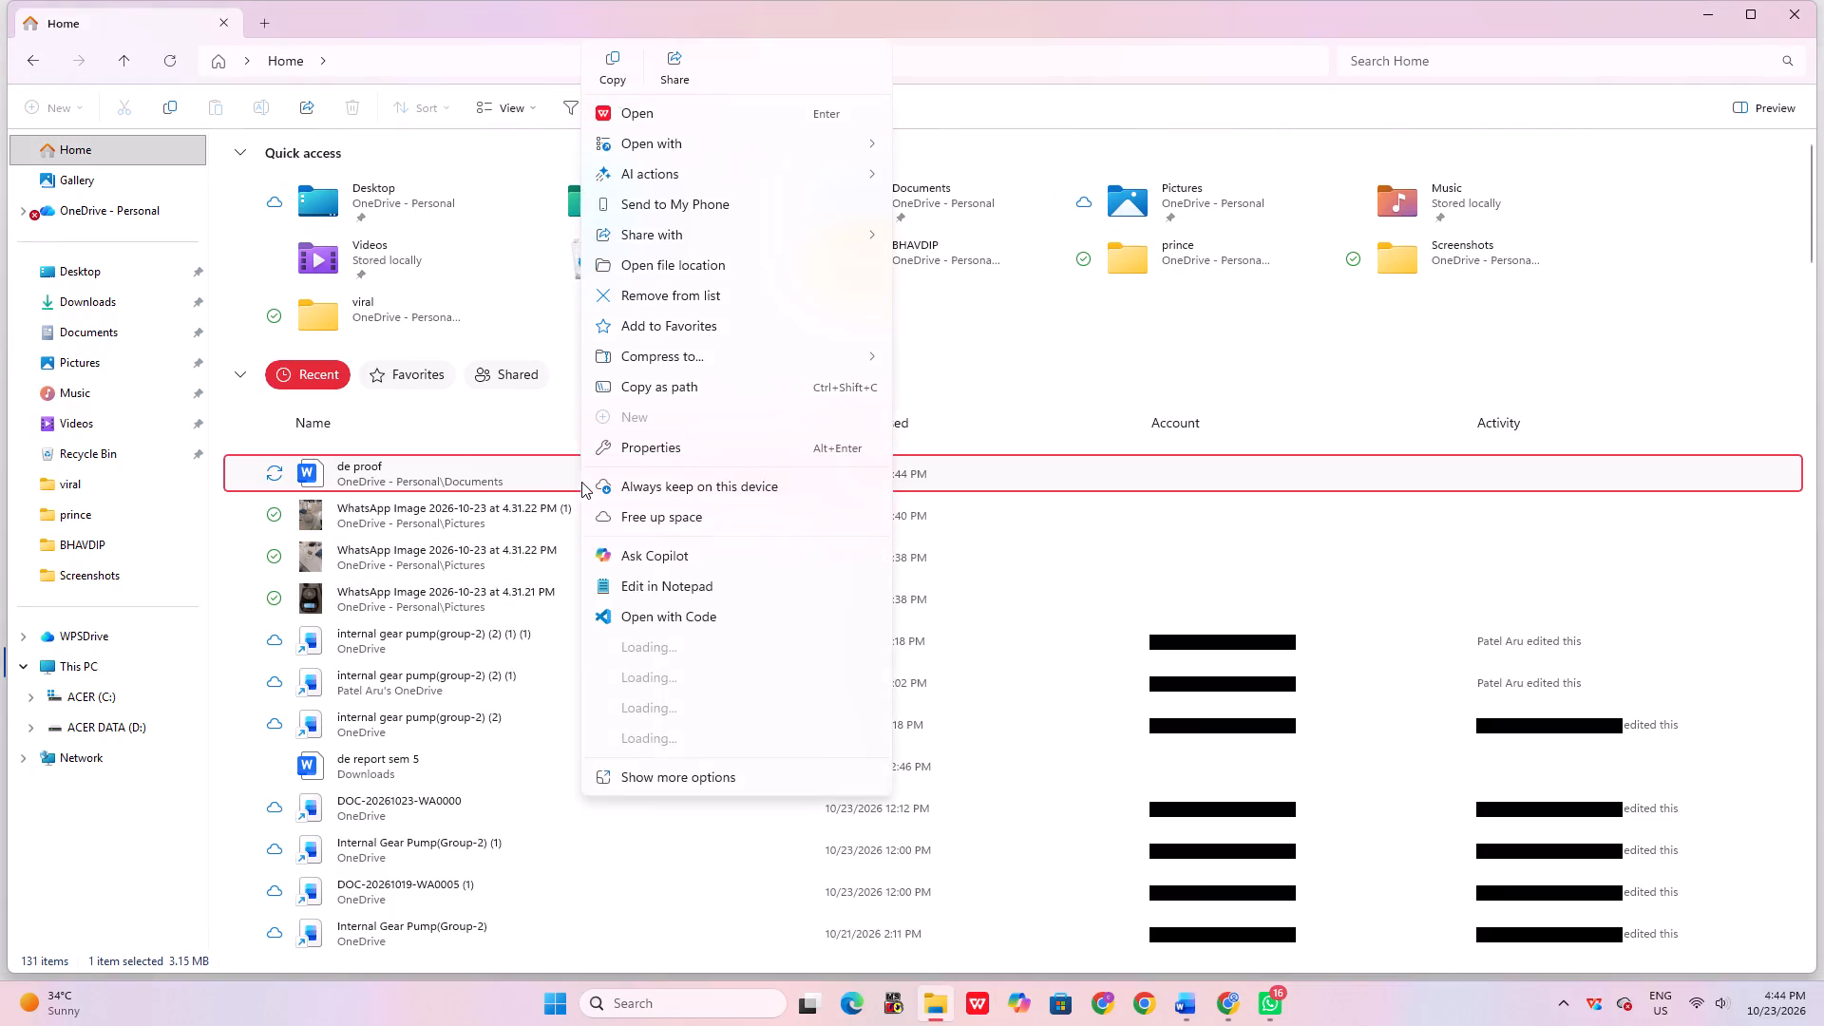
{"action": "left_click", "coordinate": [705, 161]}
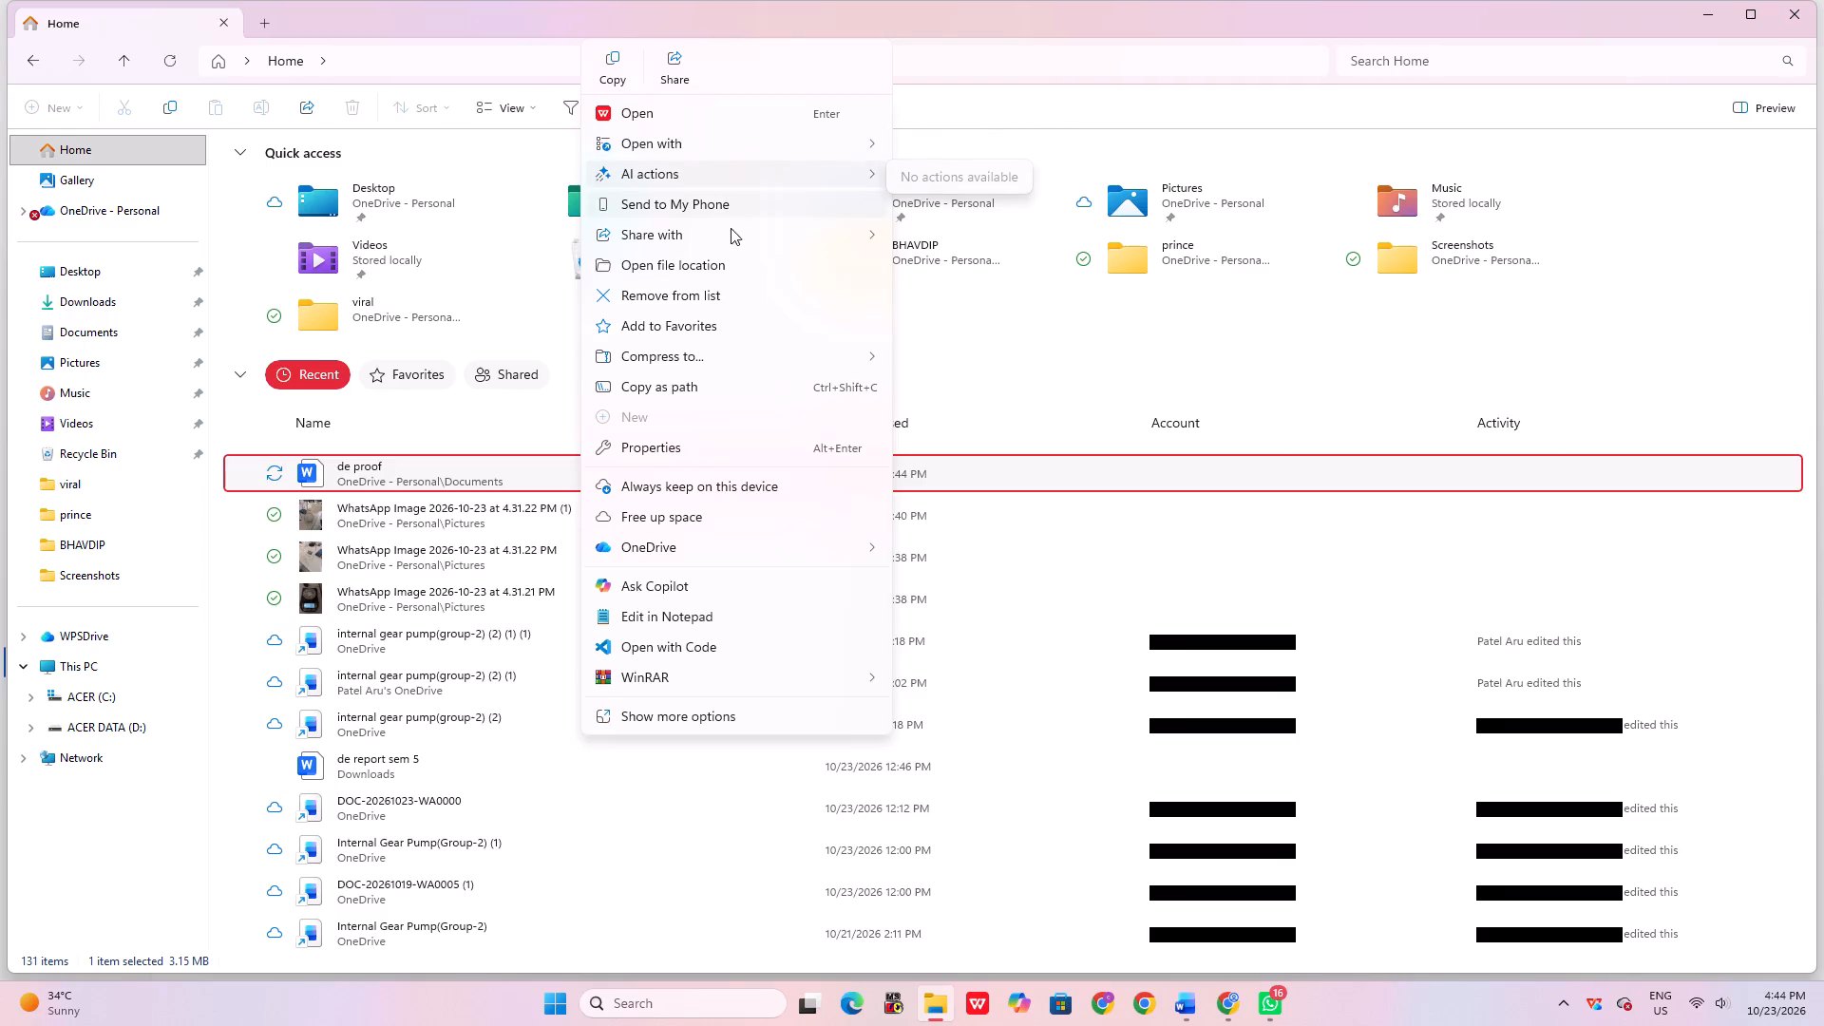
{"action": "left_click", "coordinate": [771, 143]}
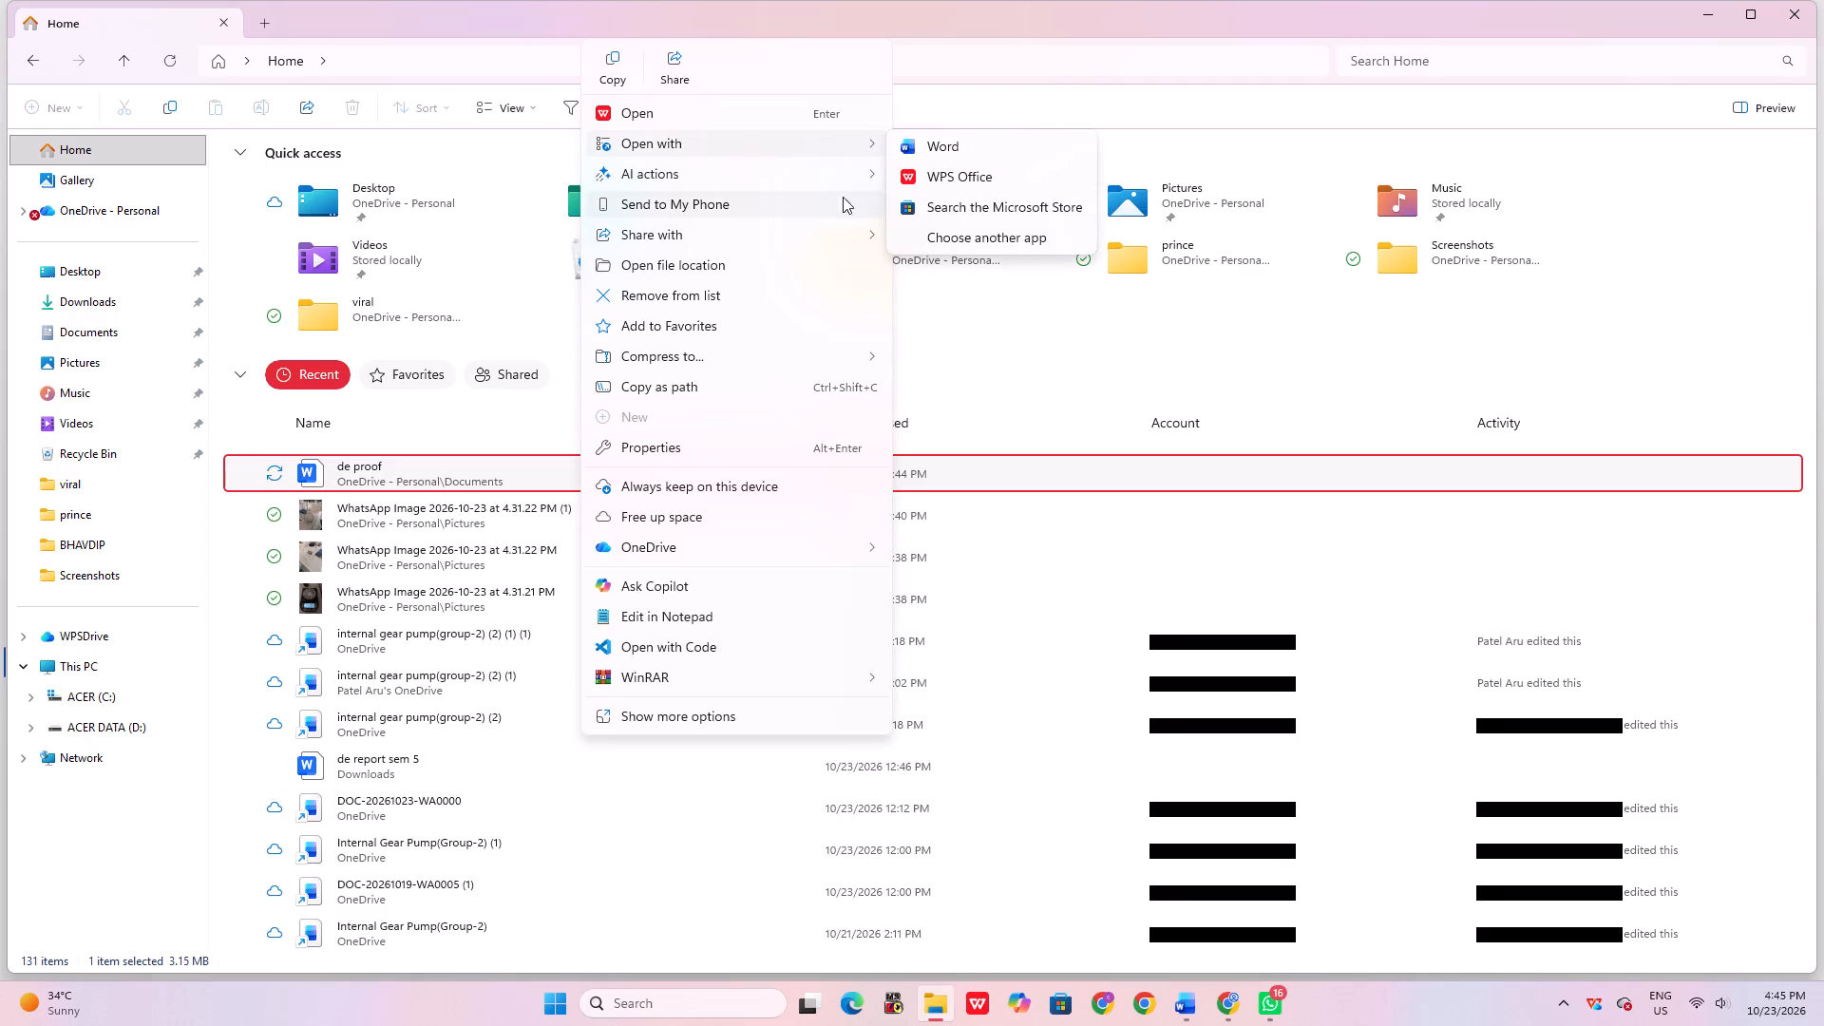
{"action": "left_click", "coordinate": [912, 154]}
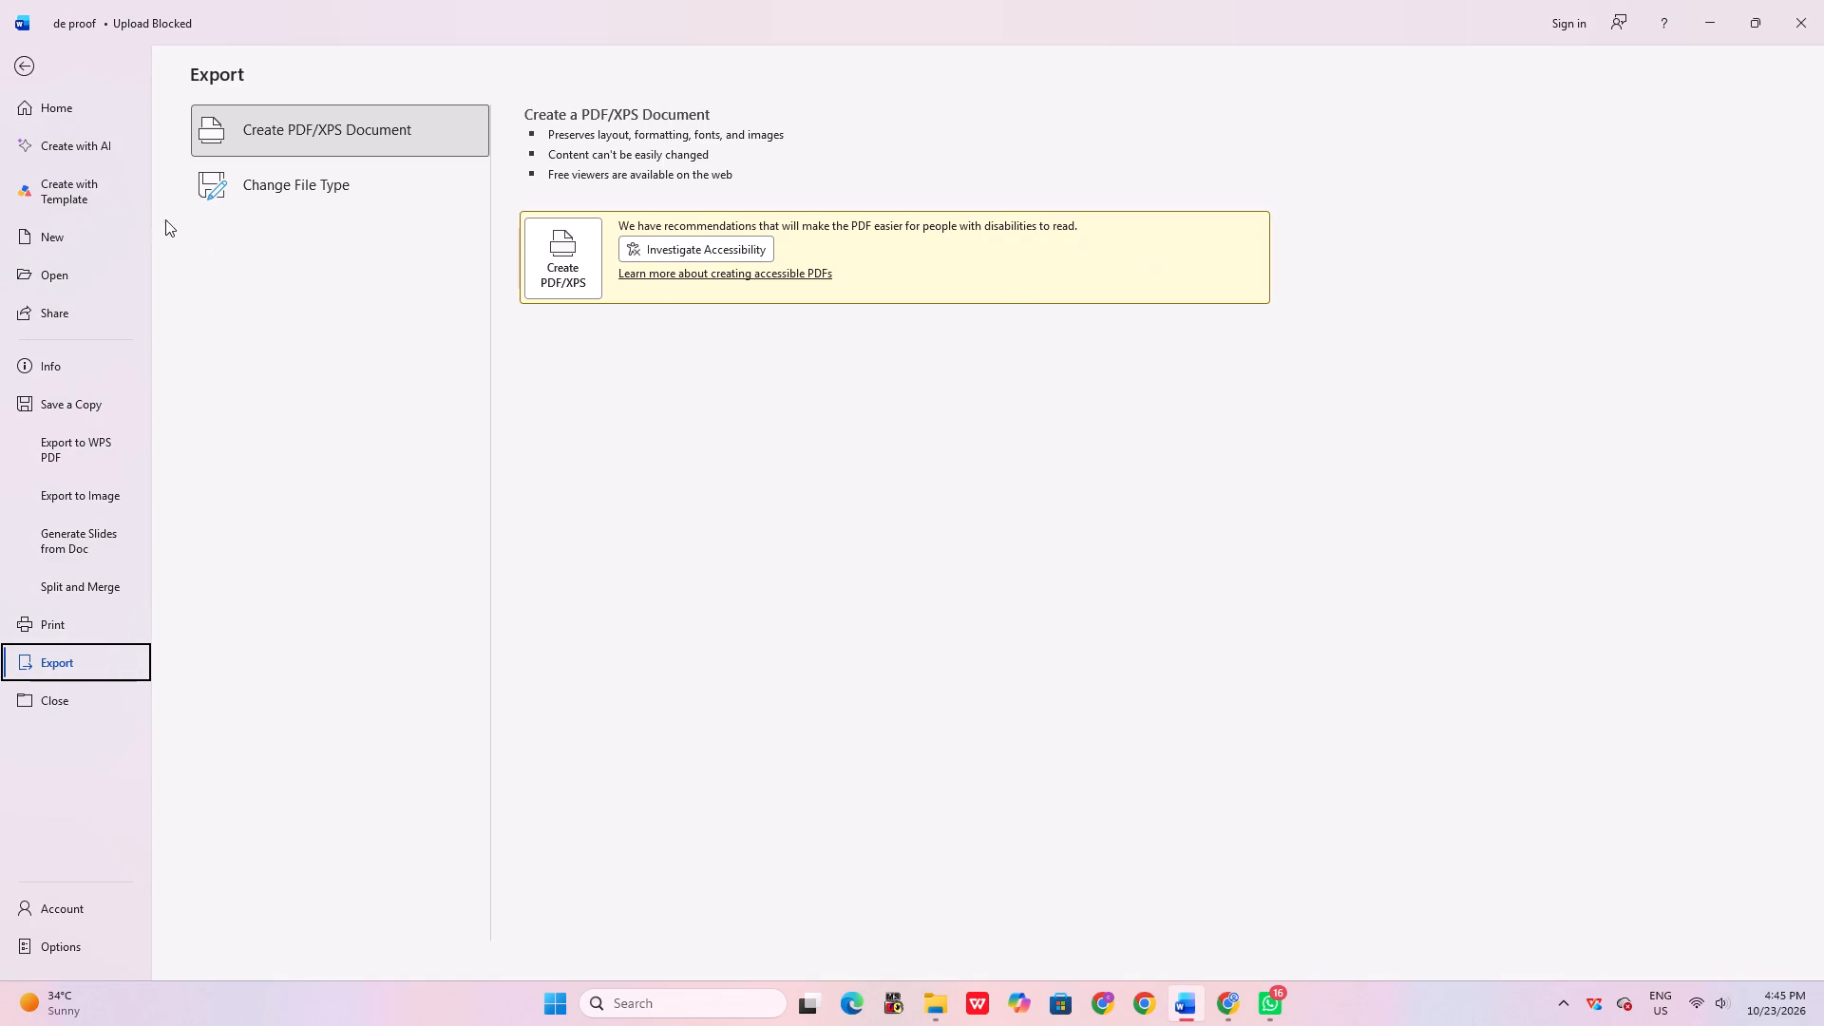
Leave the export options for Word's home page and close the de proof window.
{"action": "left_click", "coordinate": [81, 117]}
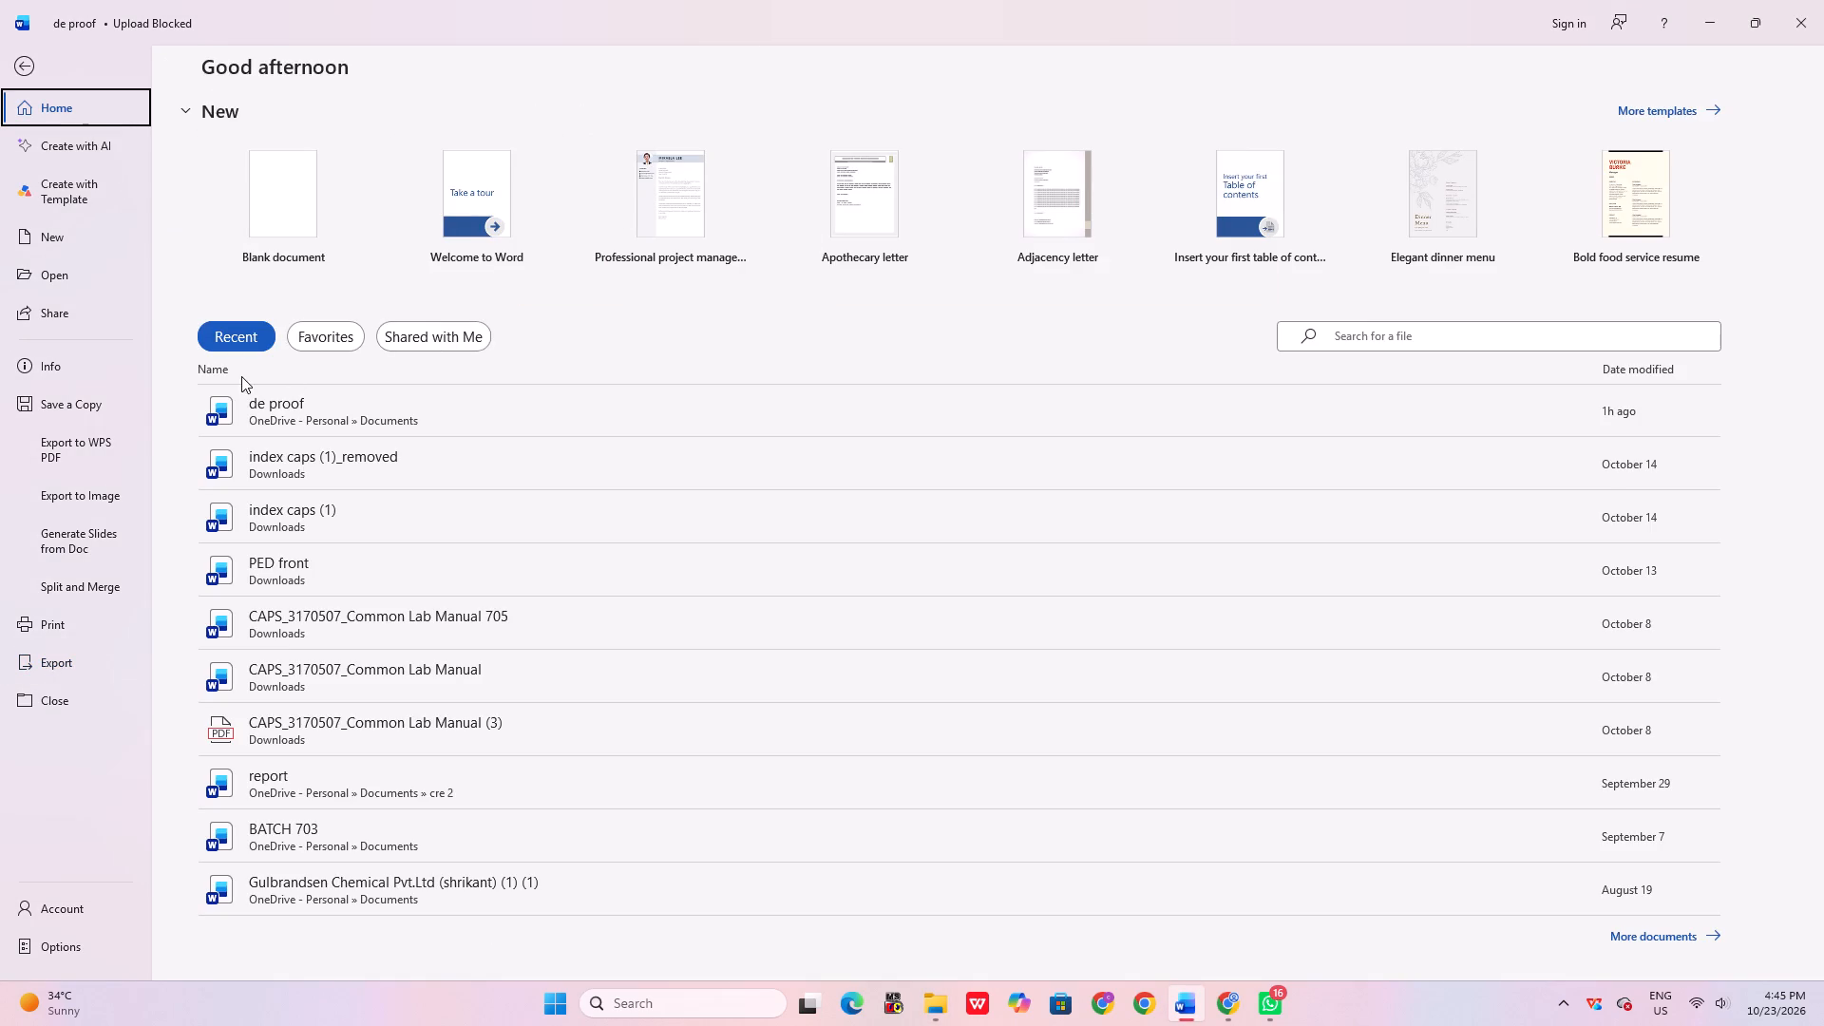
{"action": "left_click", "coordinate": [1790, 9]}
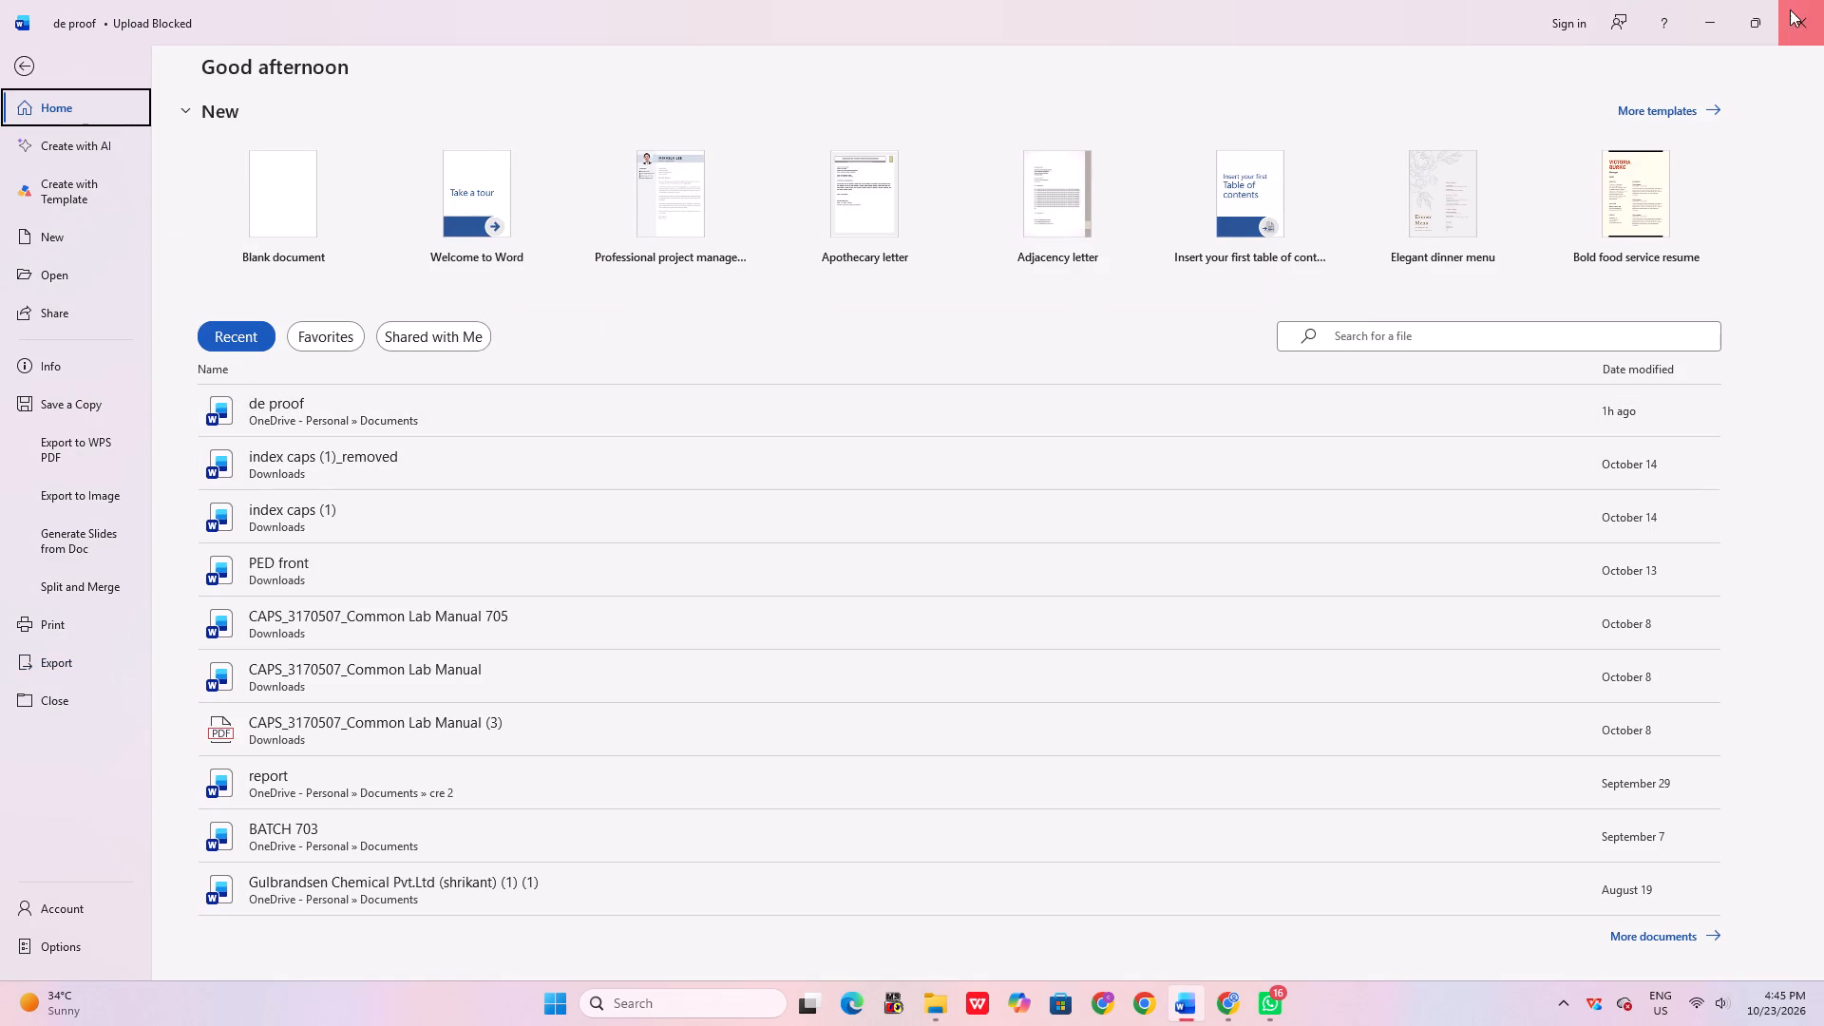
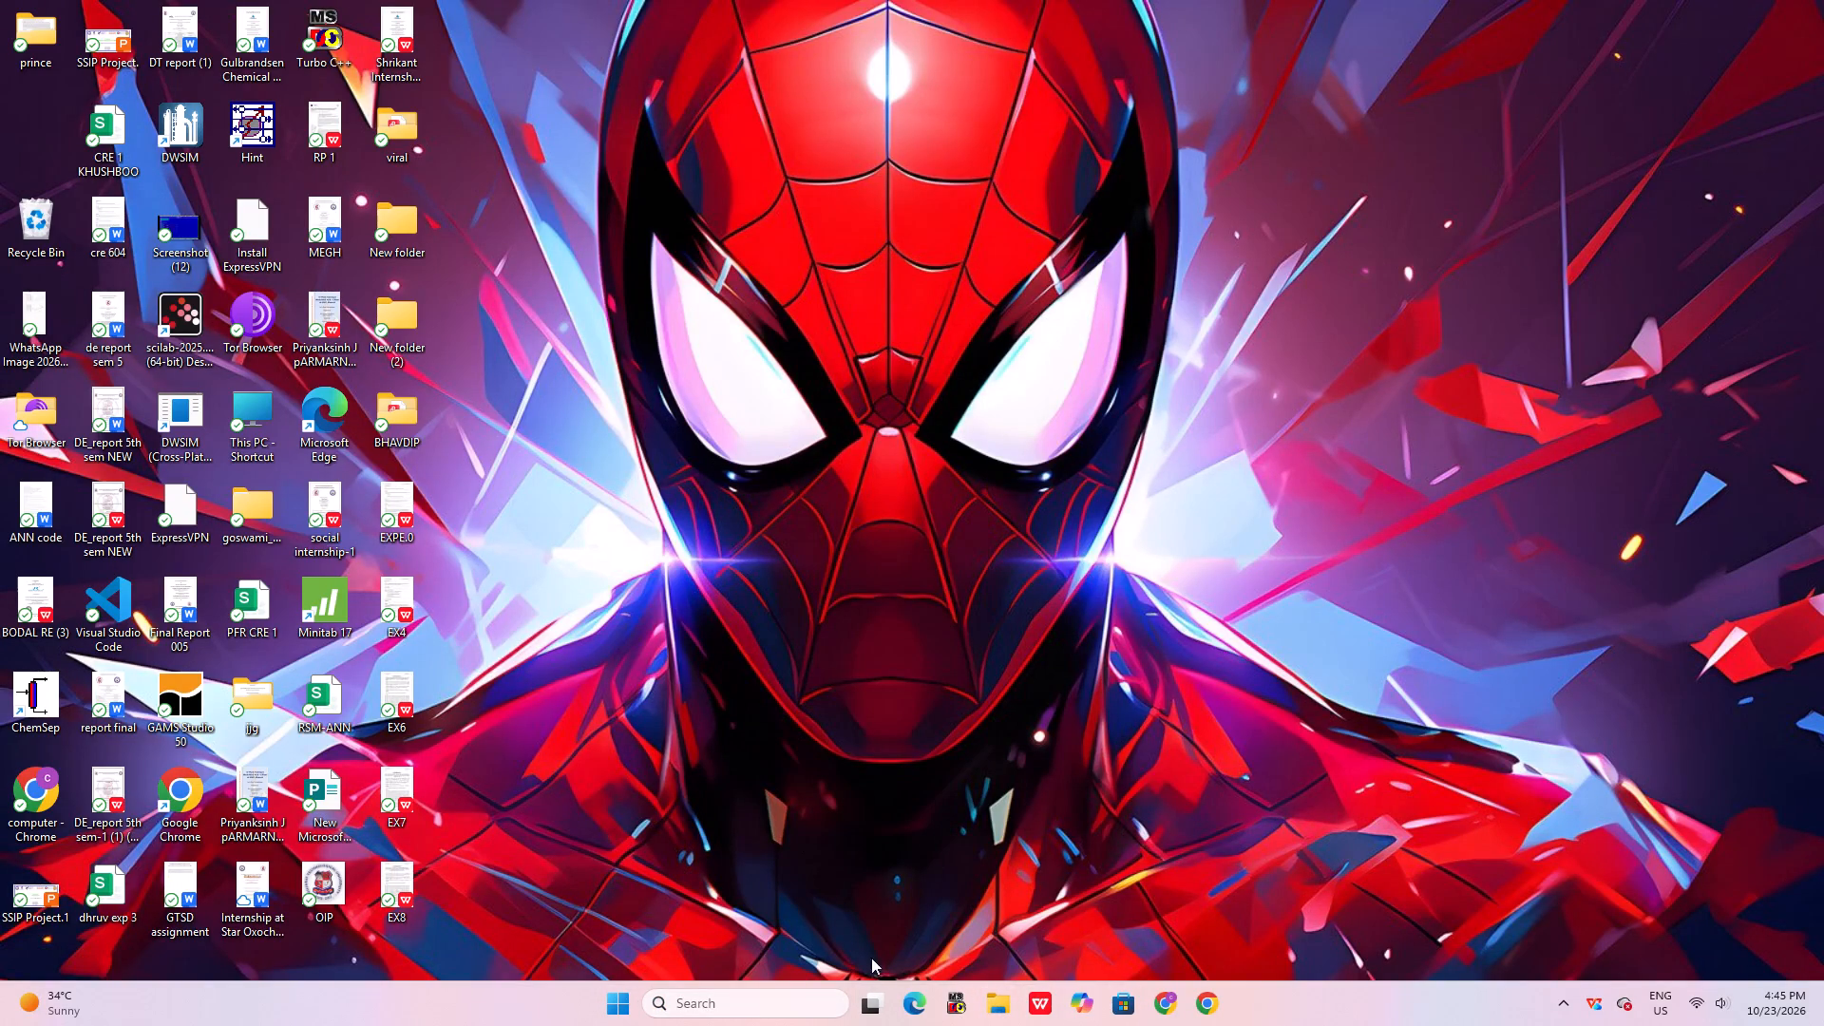
Open Google Chrome with the Guest profile and dismiss the default browser prompt.
{"action": "left_click", "coordinate": [1206, 991]}
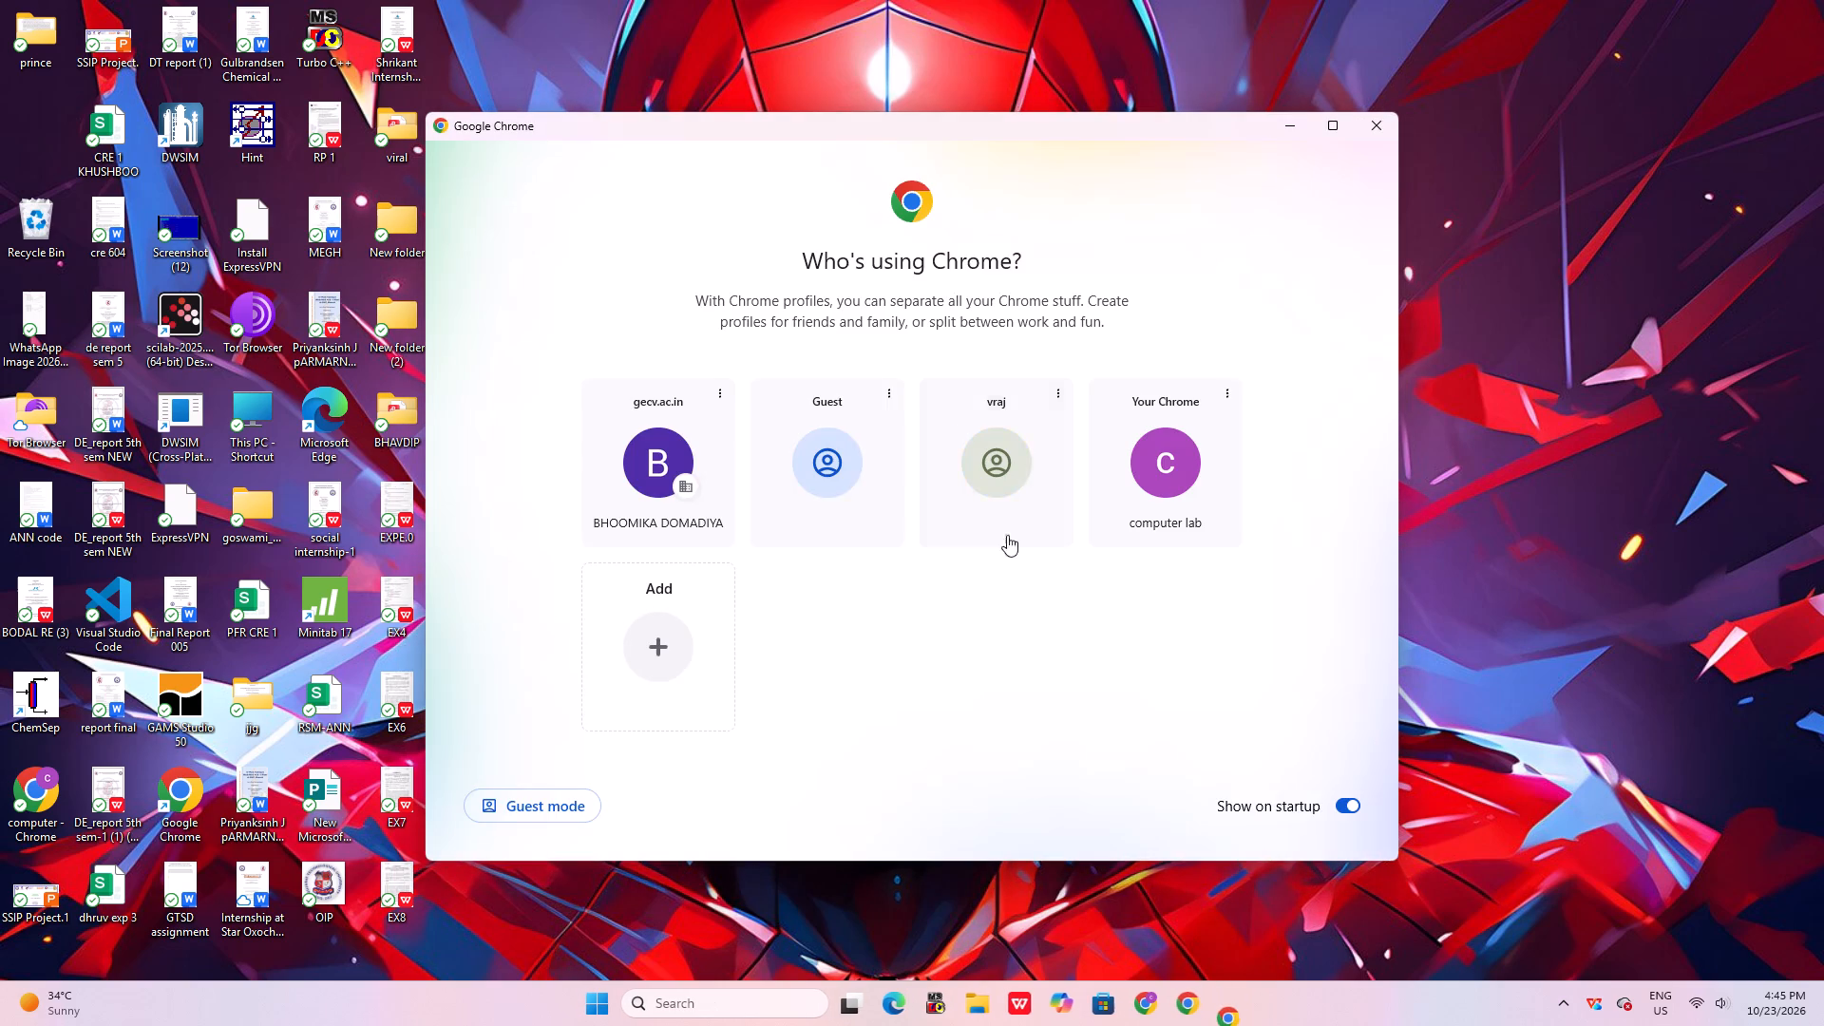
{"action": "left_click", "coordinate": [846, 482]}
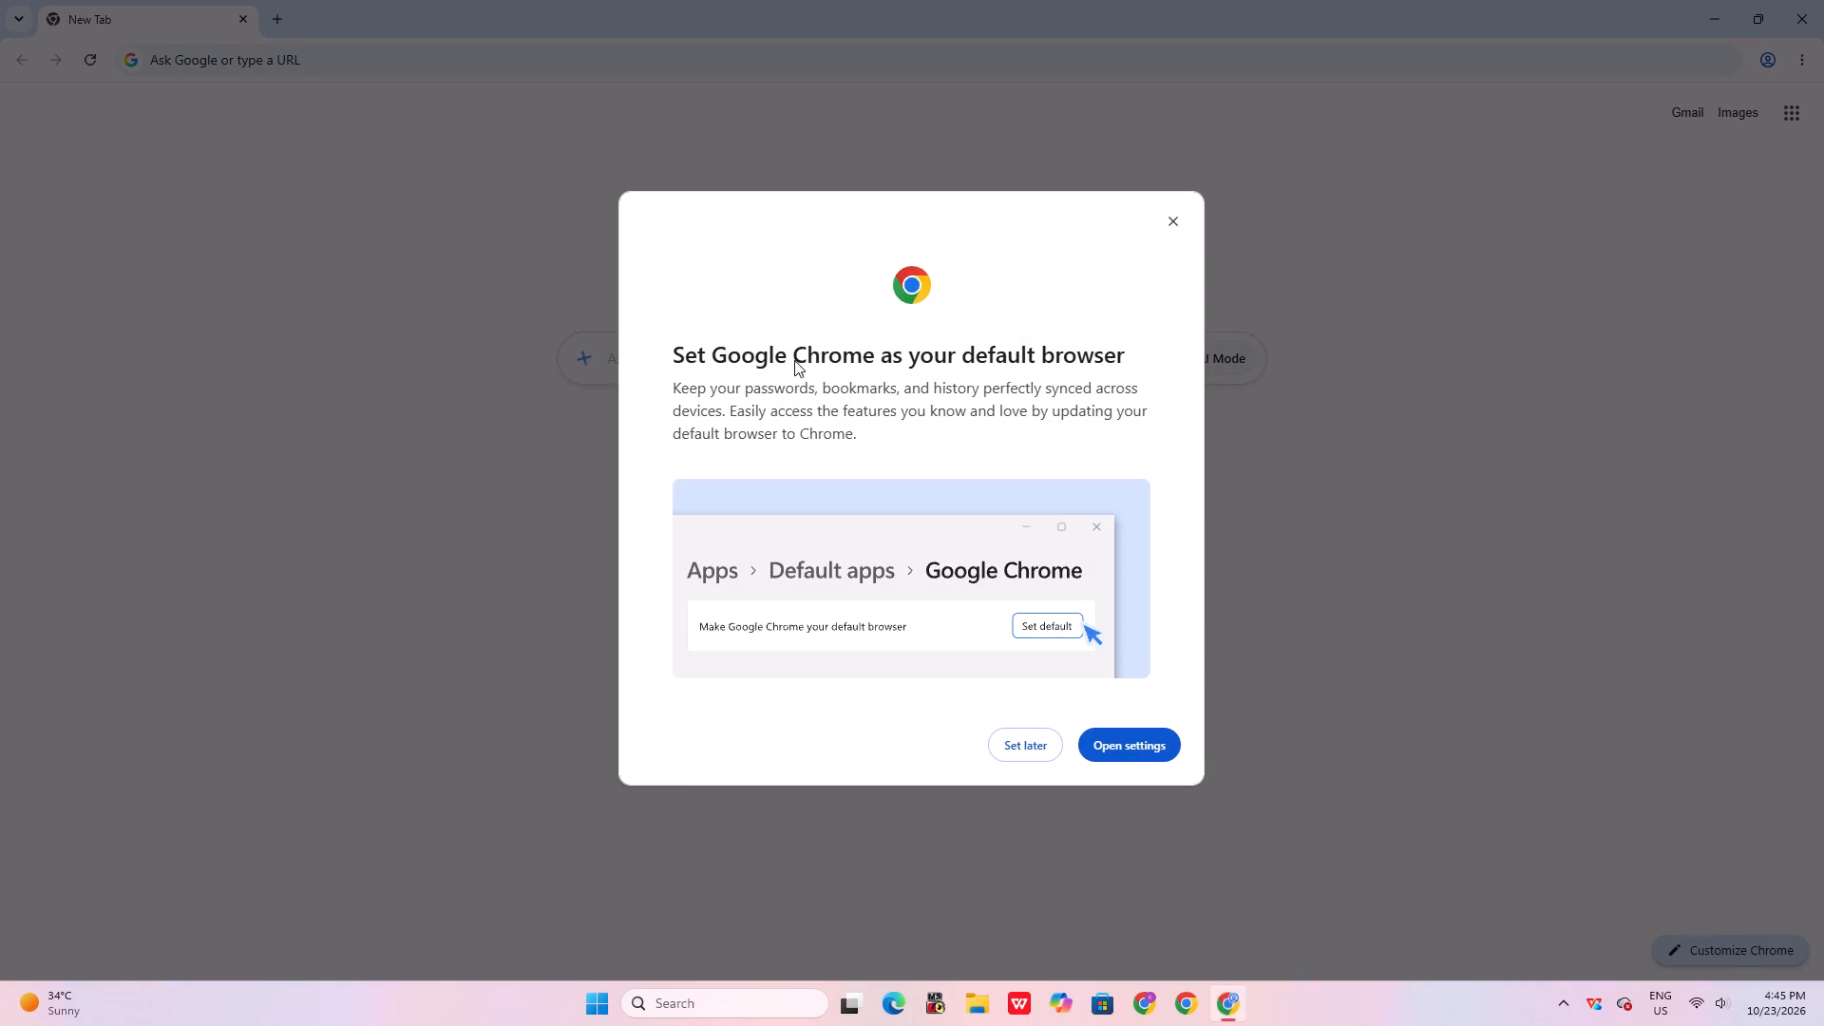
{"action": "left_click", "coordinate": [1170, 214]}
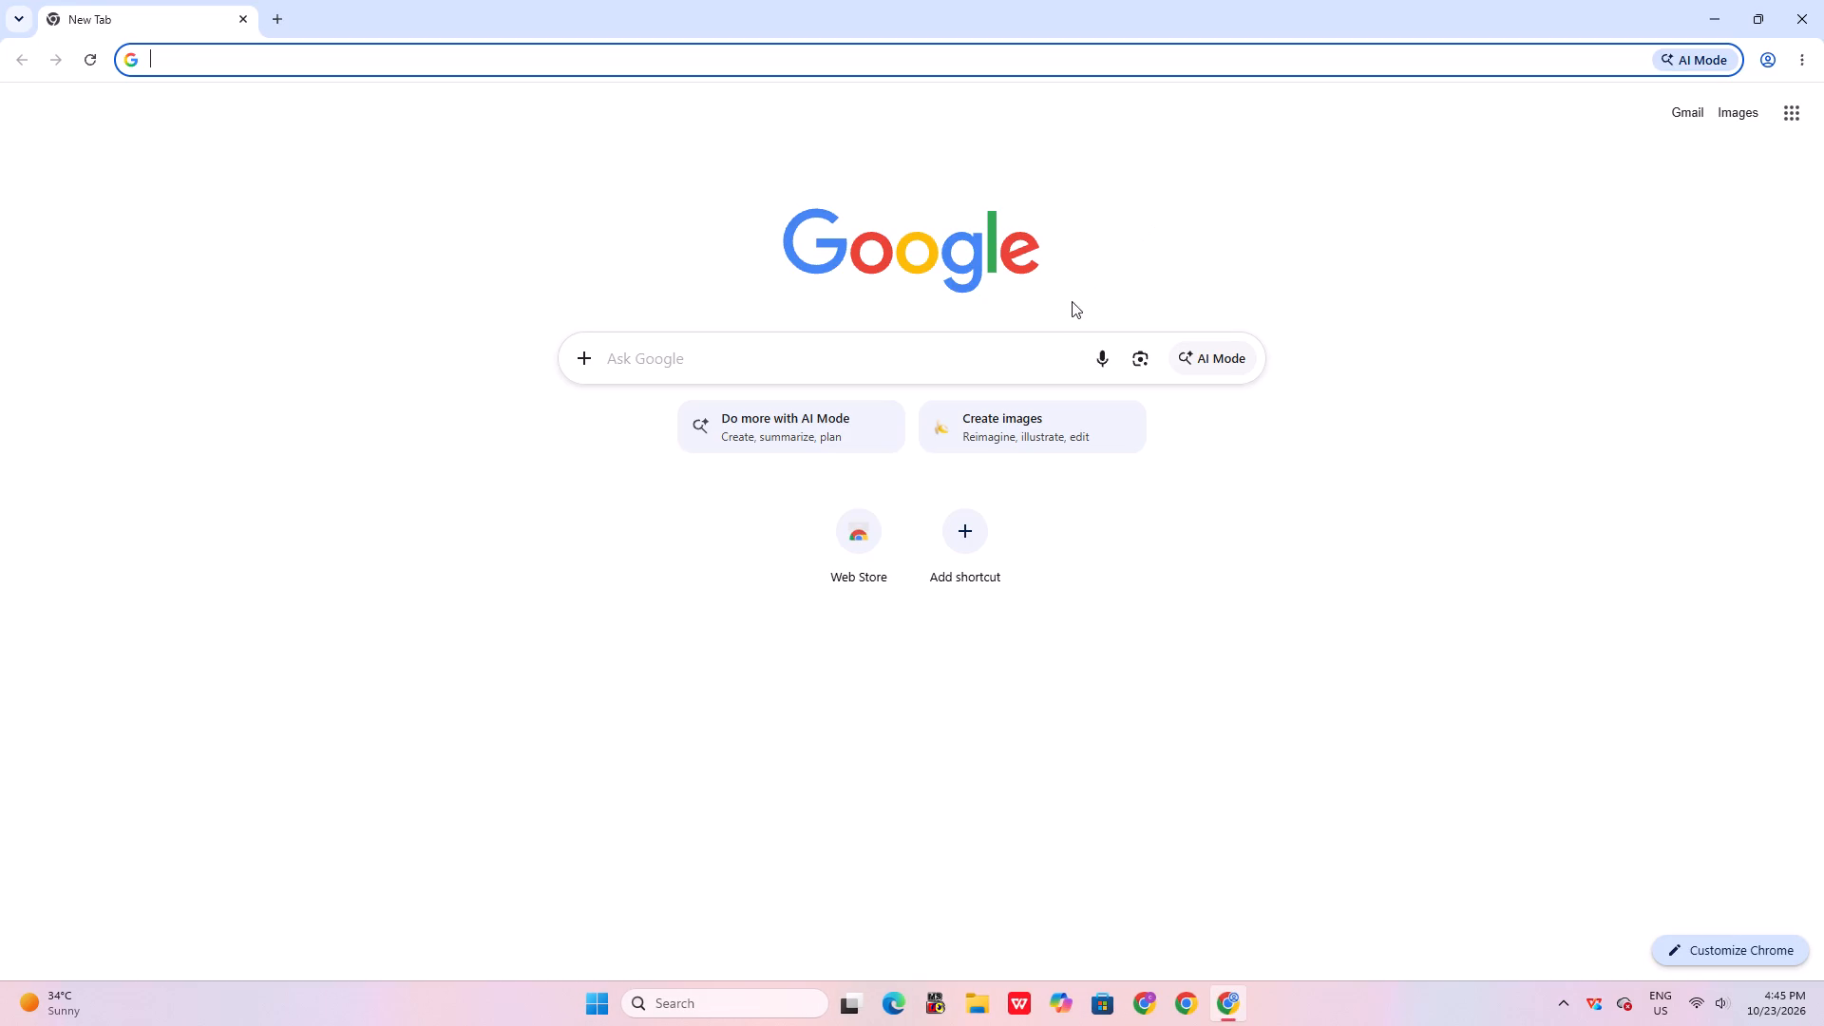
In File Explorer, open the recent file de proof with Word.
{"action": "left_click", "coordinate": [981, 1024]}
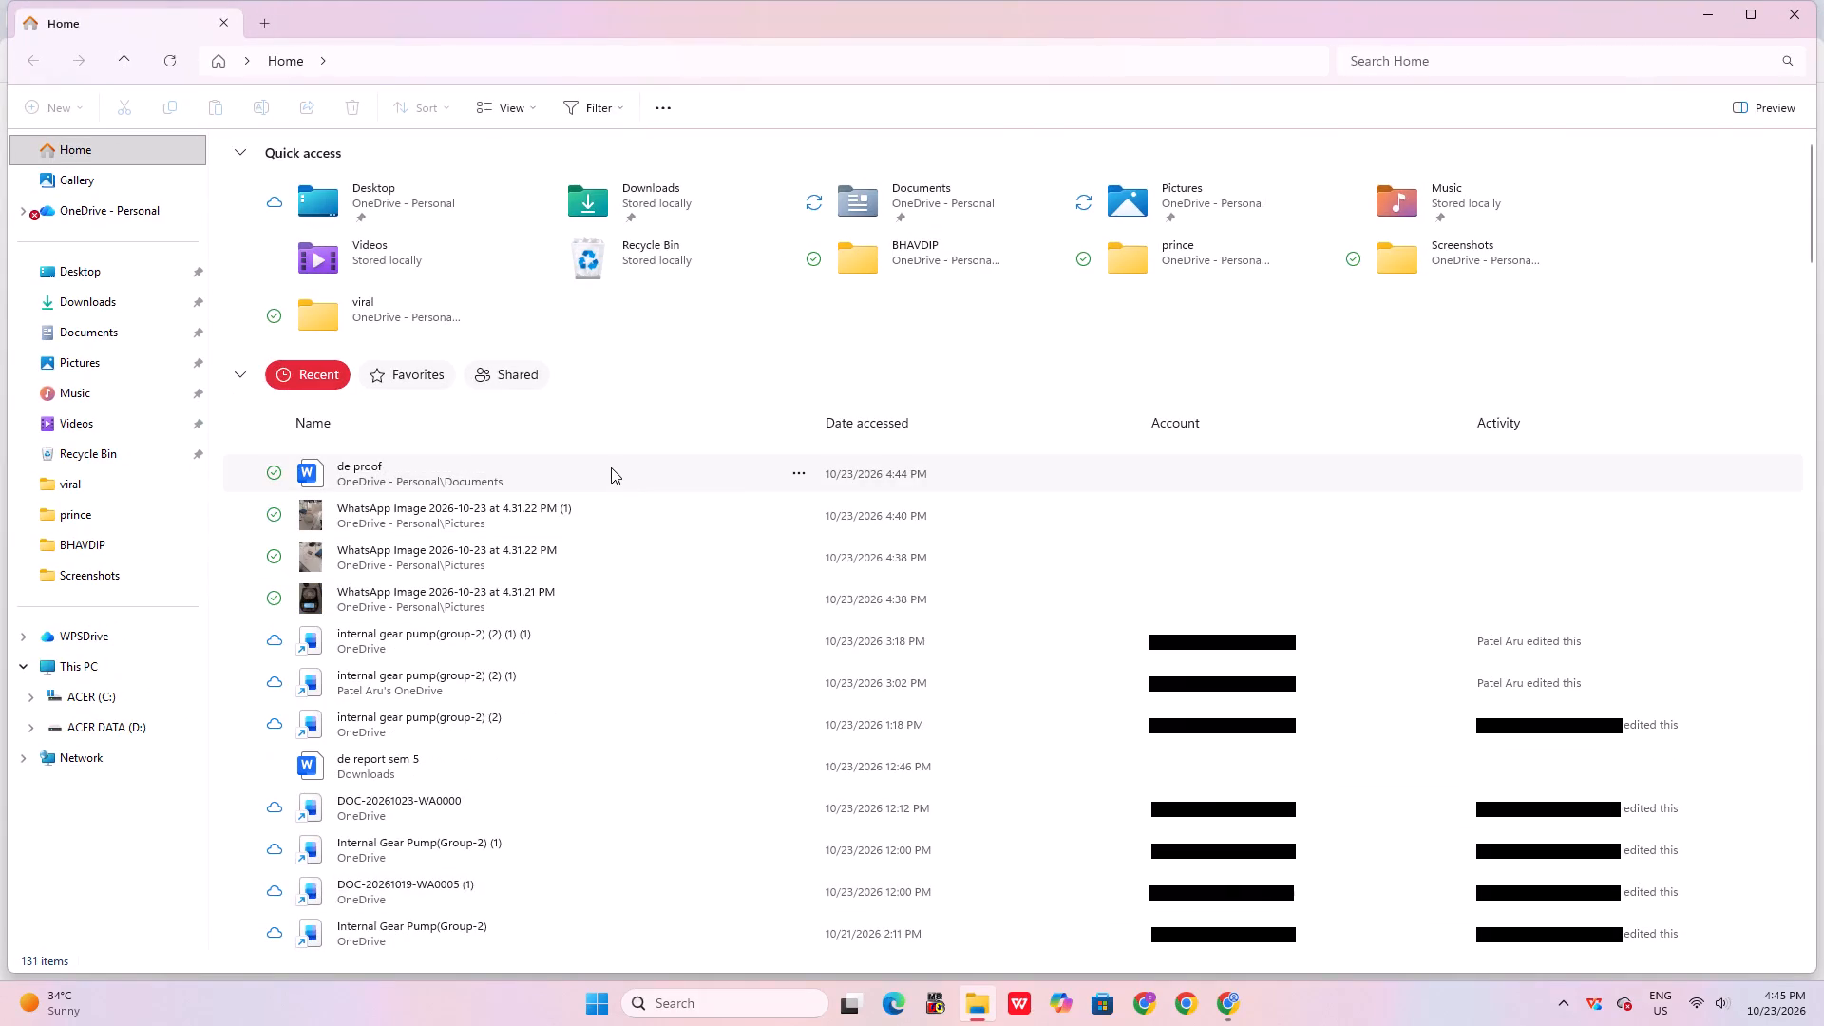
{"action": "right_click", "coordinate": [611, 468]}
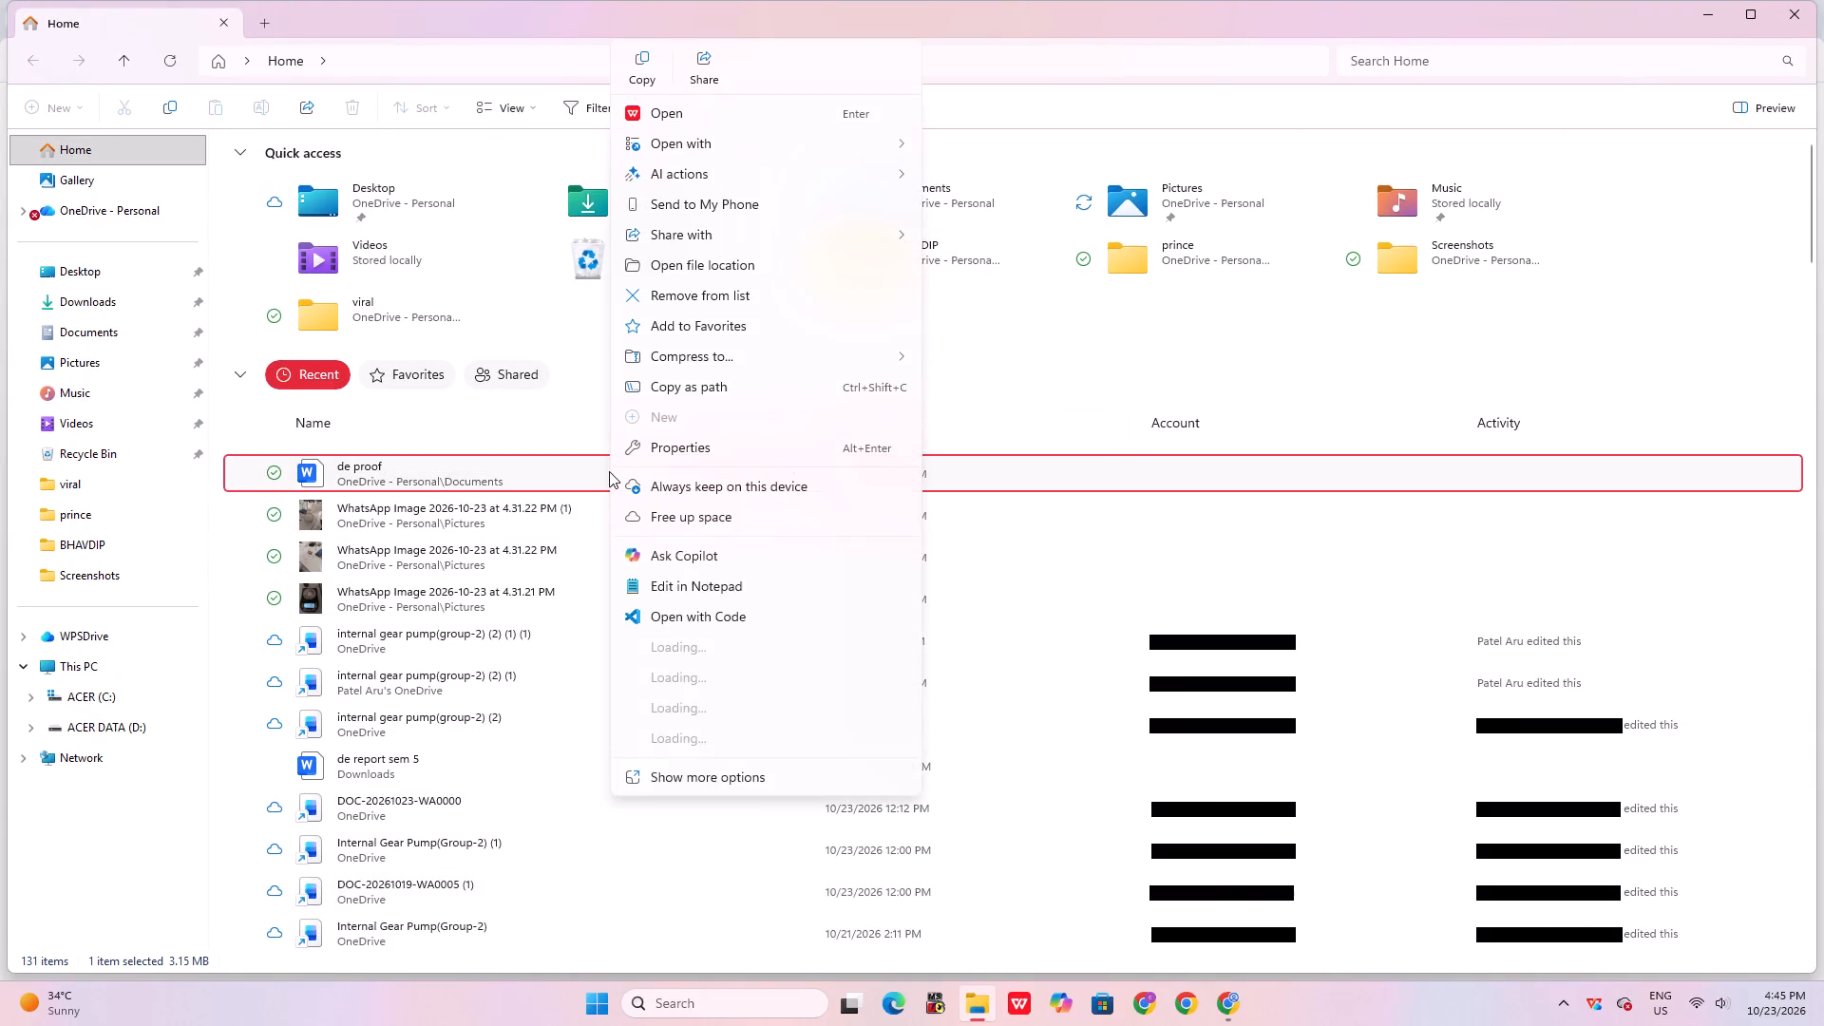
{"action": "left_click", "coordinate": [745, 145]}
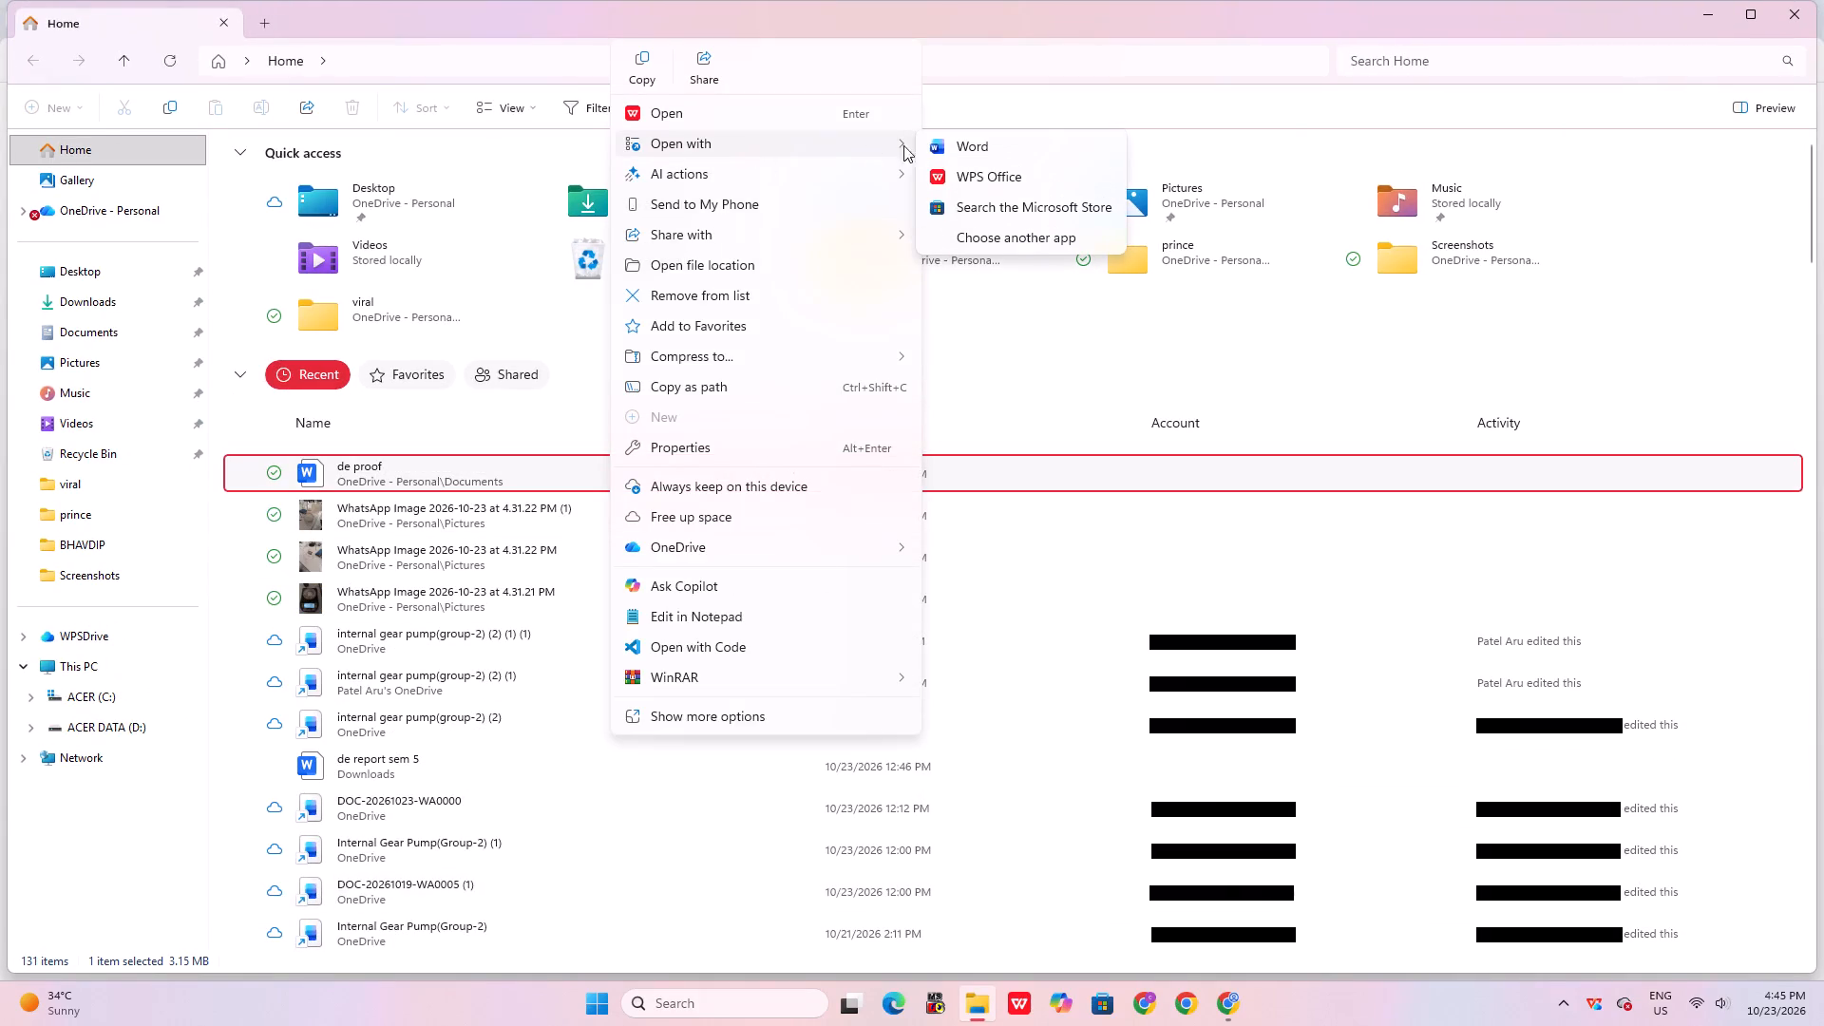
{"action": "left_click", "coordinate": [926, 144]}
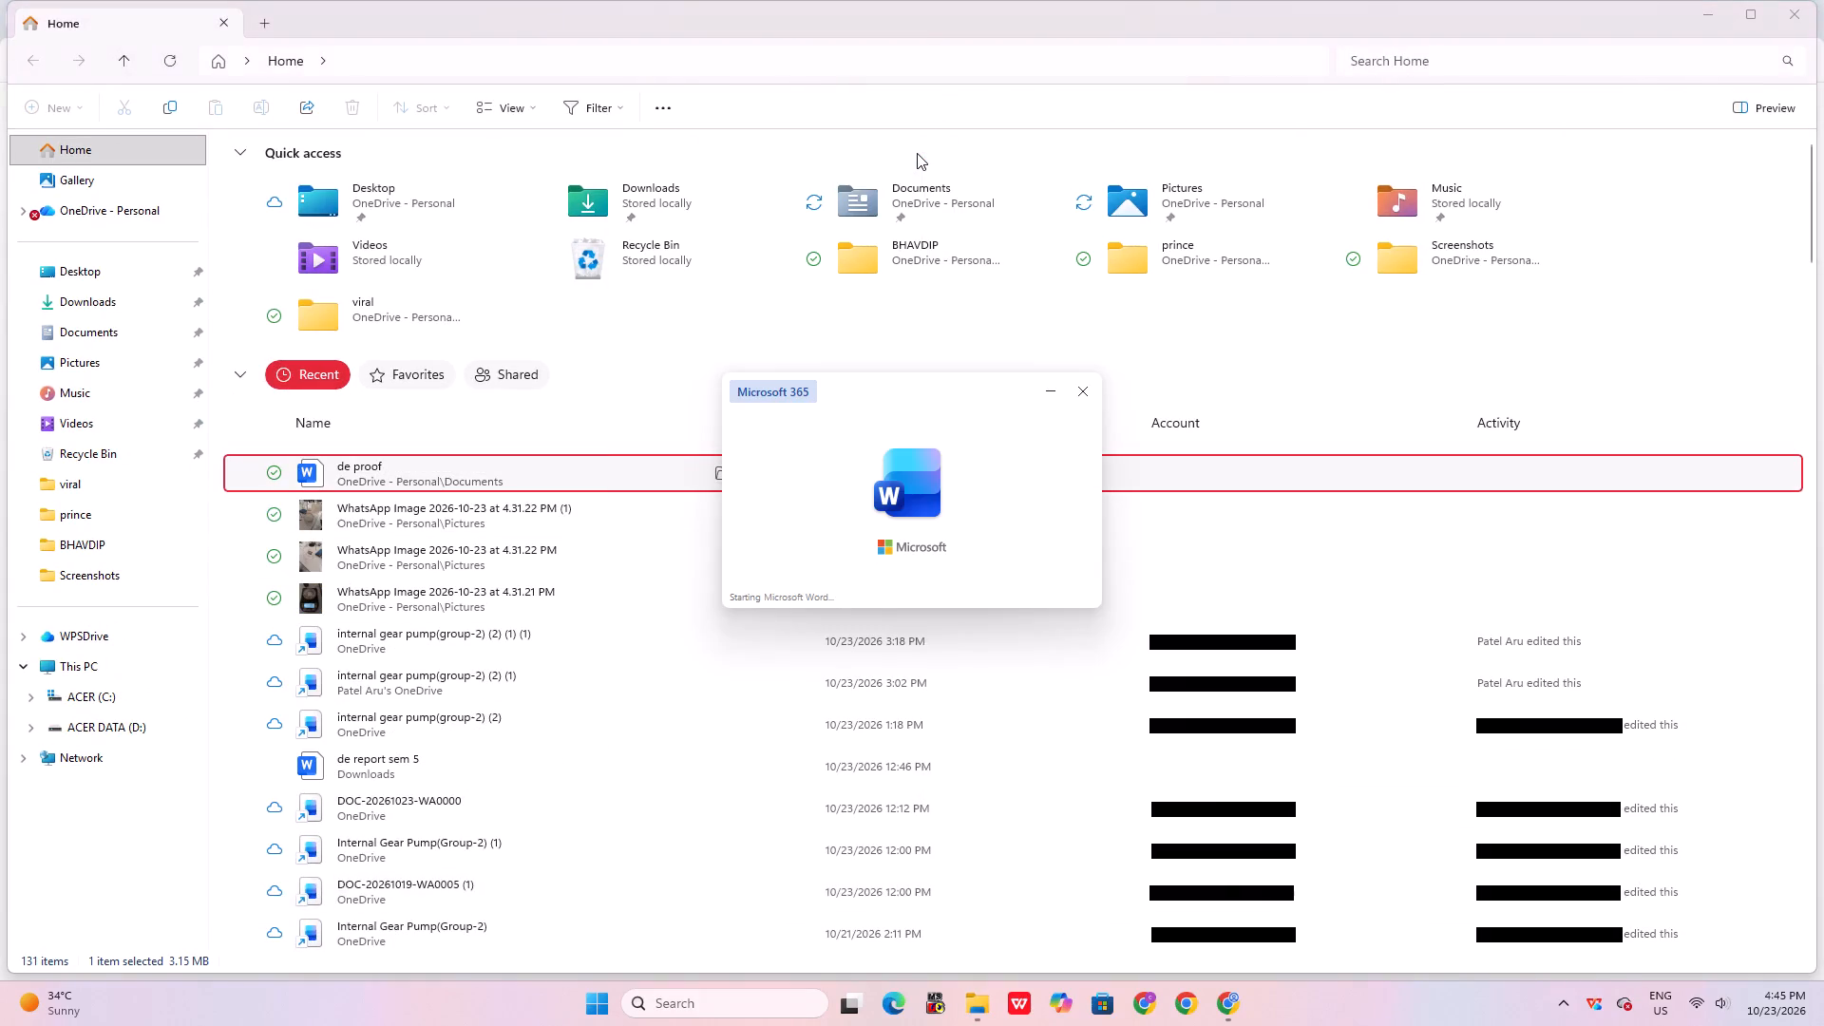
Review the de proof document from the Procedure page to the last photo page and back, and close it.
{"action": "scroll", "coordinate": [917, 153], "scroll_direction": "down", "scroll_amount": 8}
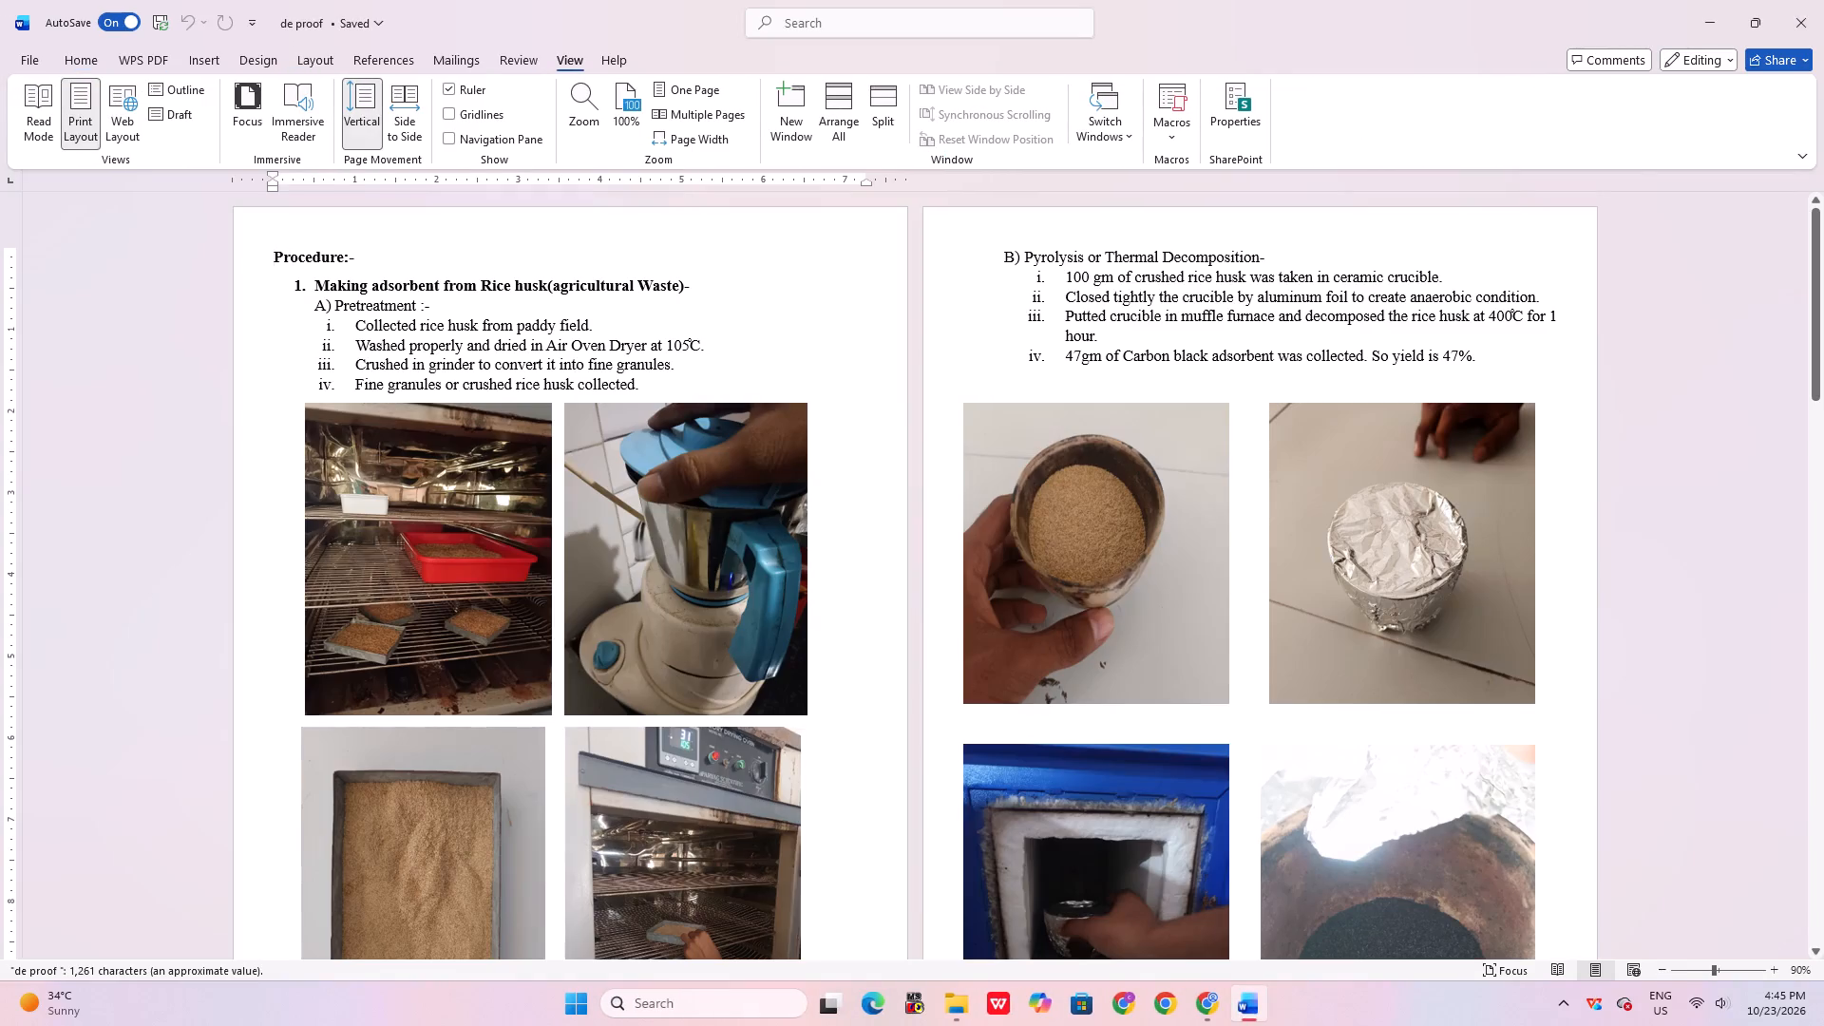
{"action": "scroll", "coordinate": [1004, 586], "scroll_direction": "down", "scroll_amount": 20}
{"action": "scroll", "coordinate": [1004, 586], "scroll_direction": "down", "scroll_amount": 8}
{"action": "scroll", "coordinate": [1011, 588], "scroll_direction": "up", "scroll_amount": 9}
{"action": "scroll", "coordinate": [1011, 588], "scroll_direction": "down", "scroll_amount": 4}
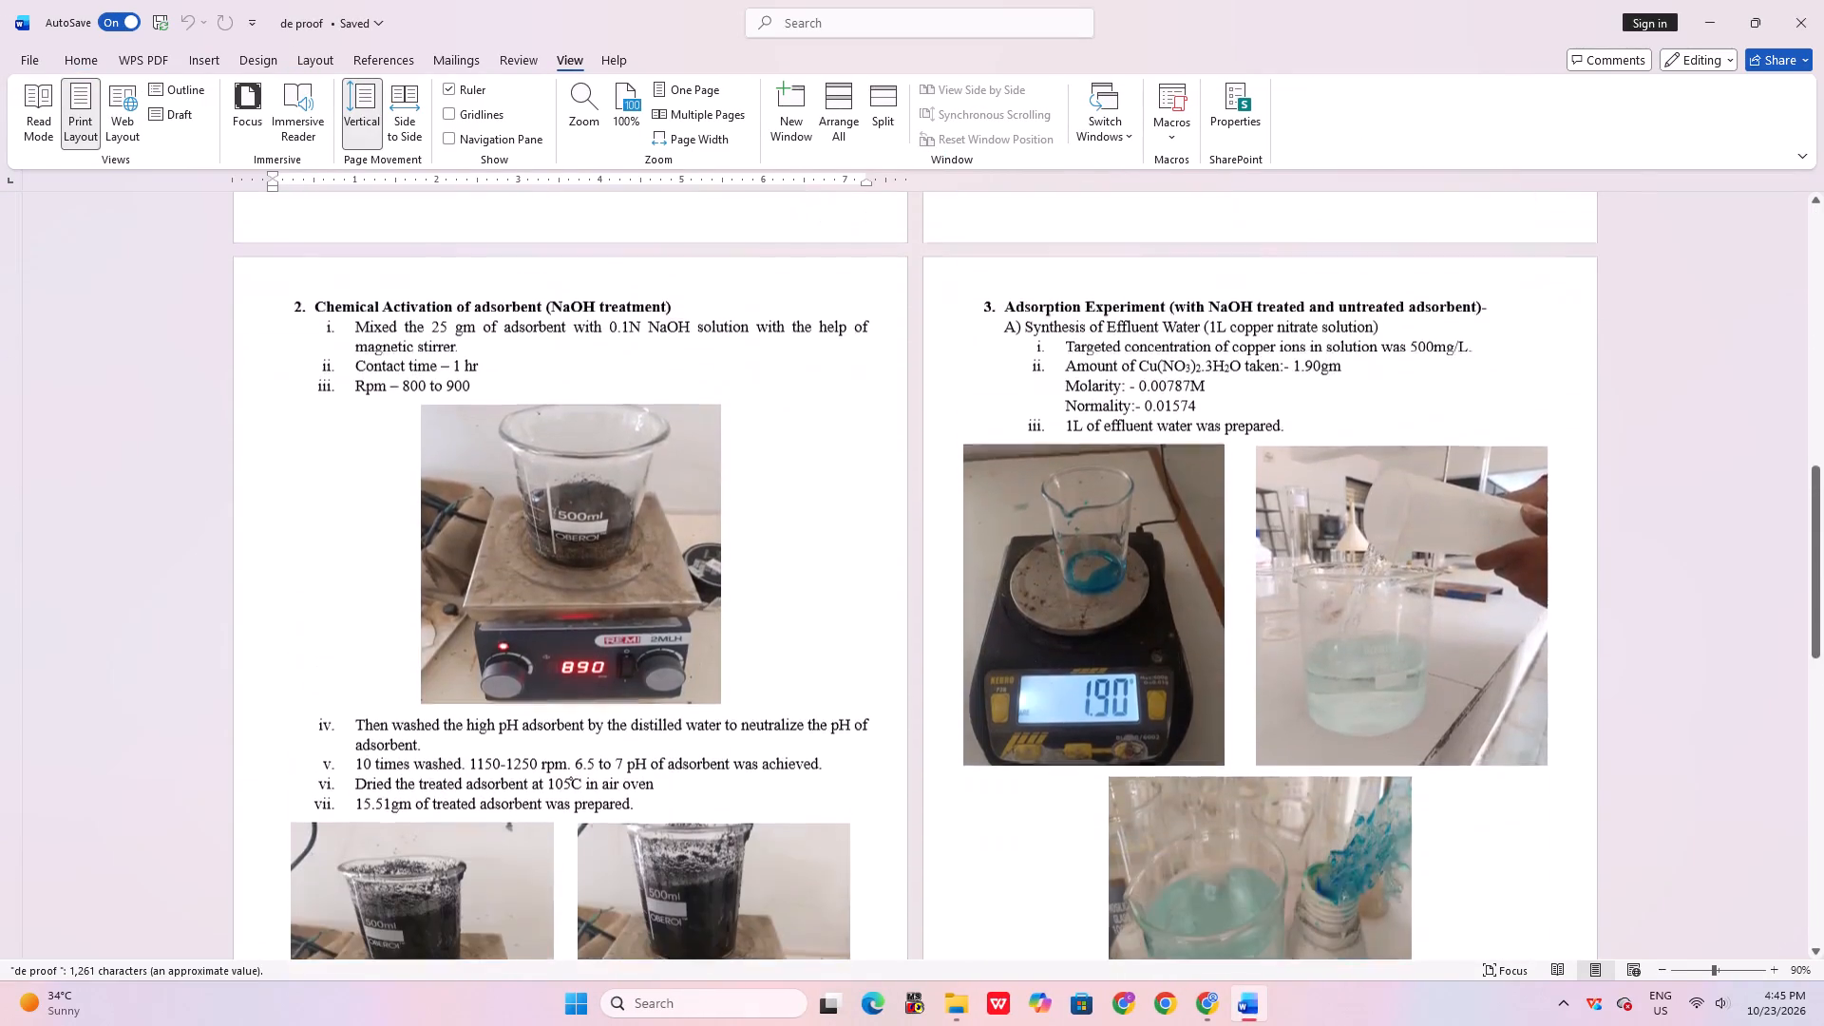
{"action": "scroll", "coordinate": [1017, 587], "scroll_direction": "down", "scroll_amount": 17}
{"action": "scroll", "coordinate": [1020, 585], "scroll_direction": "down", "scroll_amount": 14}
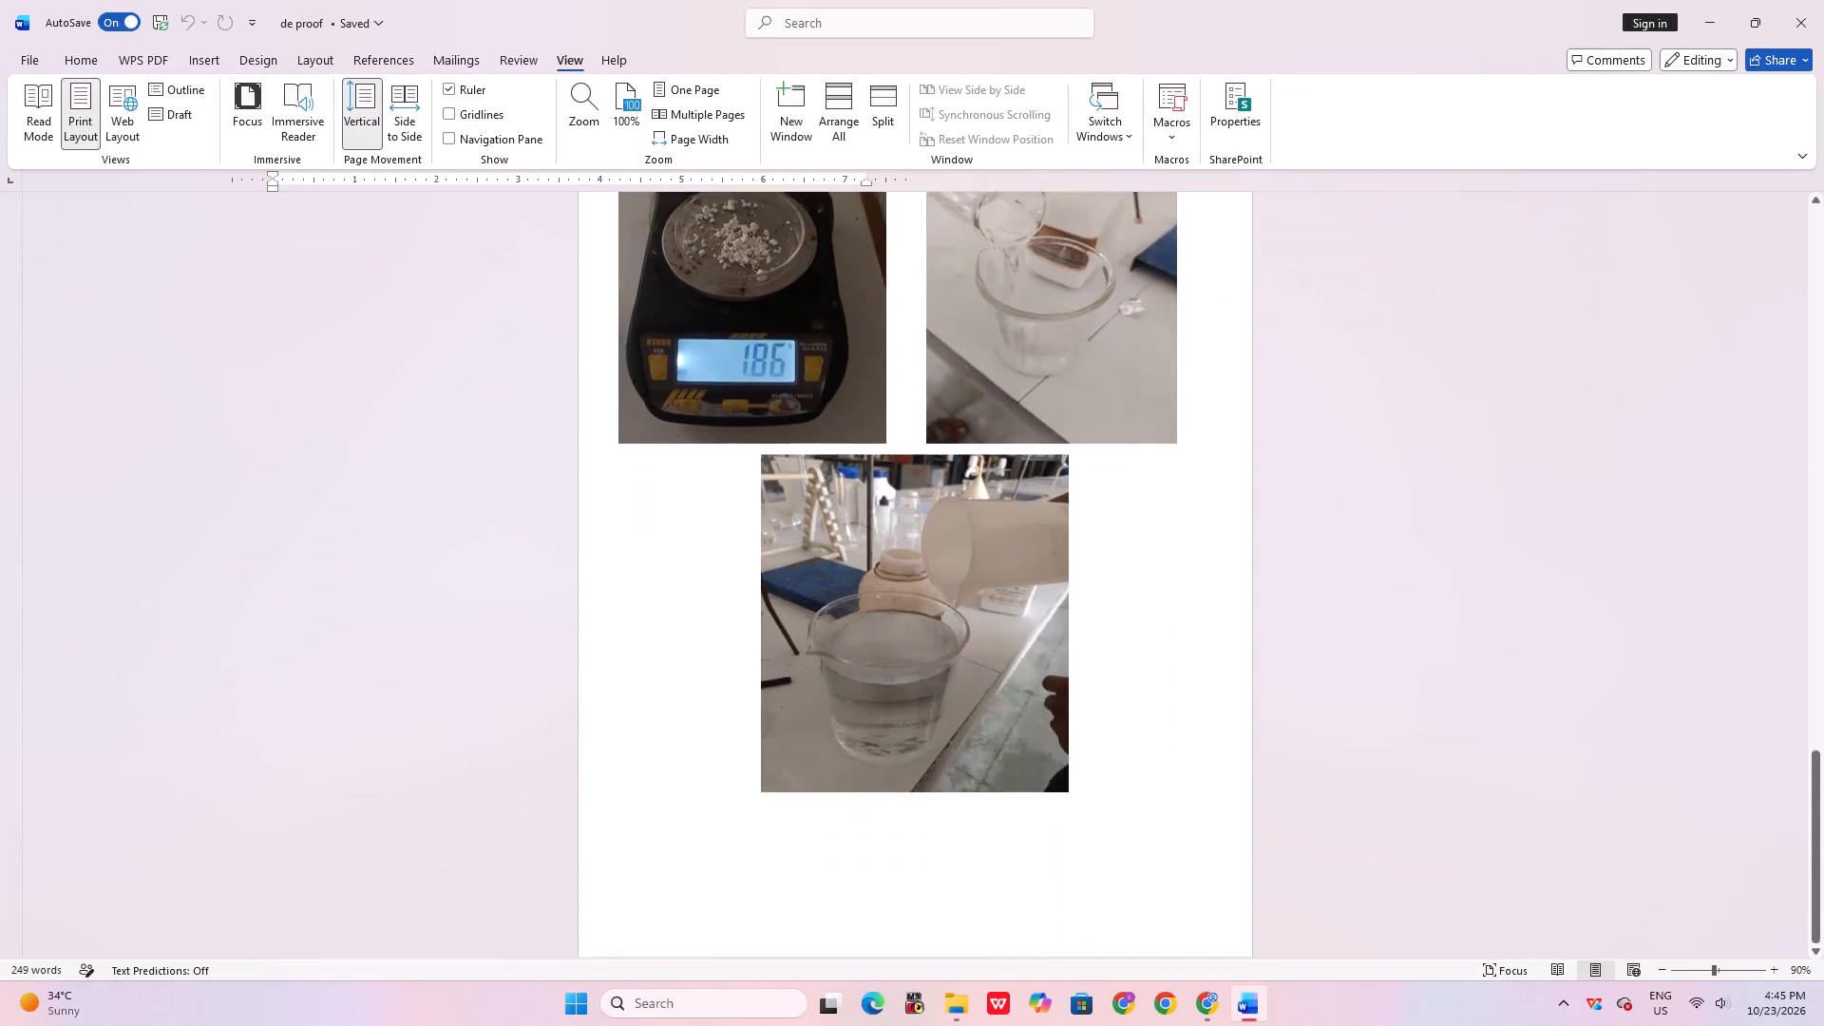
{"action": "scroll", "coordinate": [1020, 588], "scroll_direction": "up", "scroll_amount": 16}
{"action": "scroll", "coordinate": [1018, 588], "scroll_direction": "up", "scroll_amount": 15}
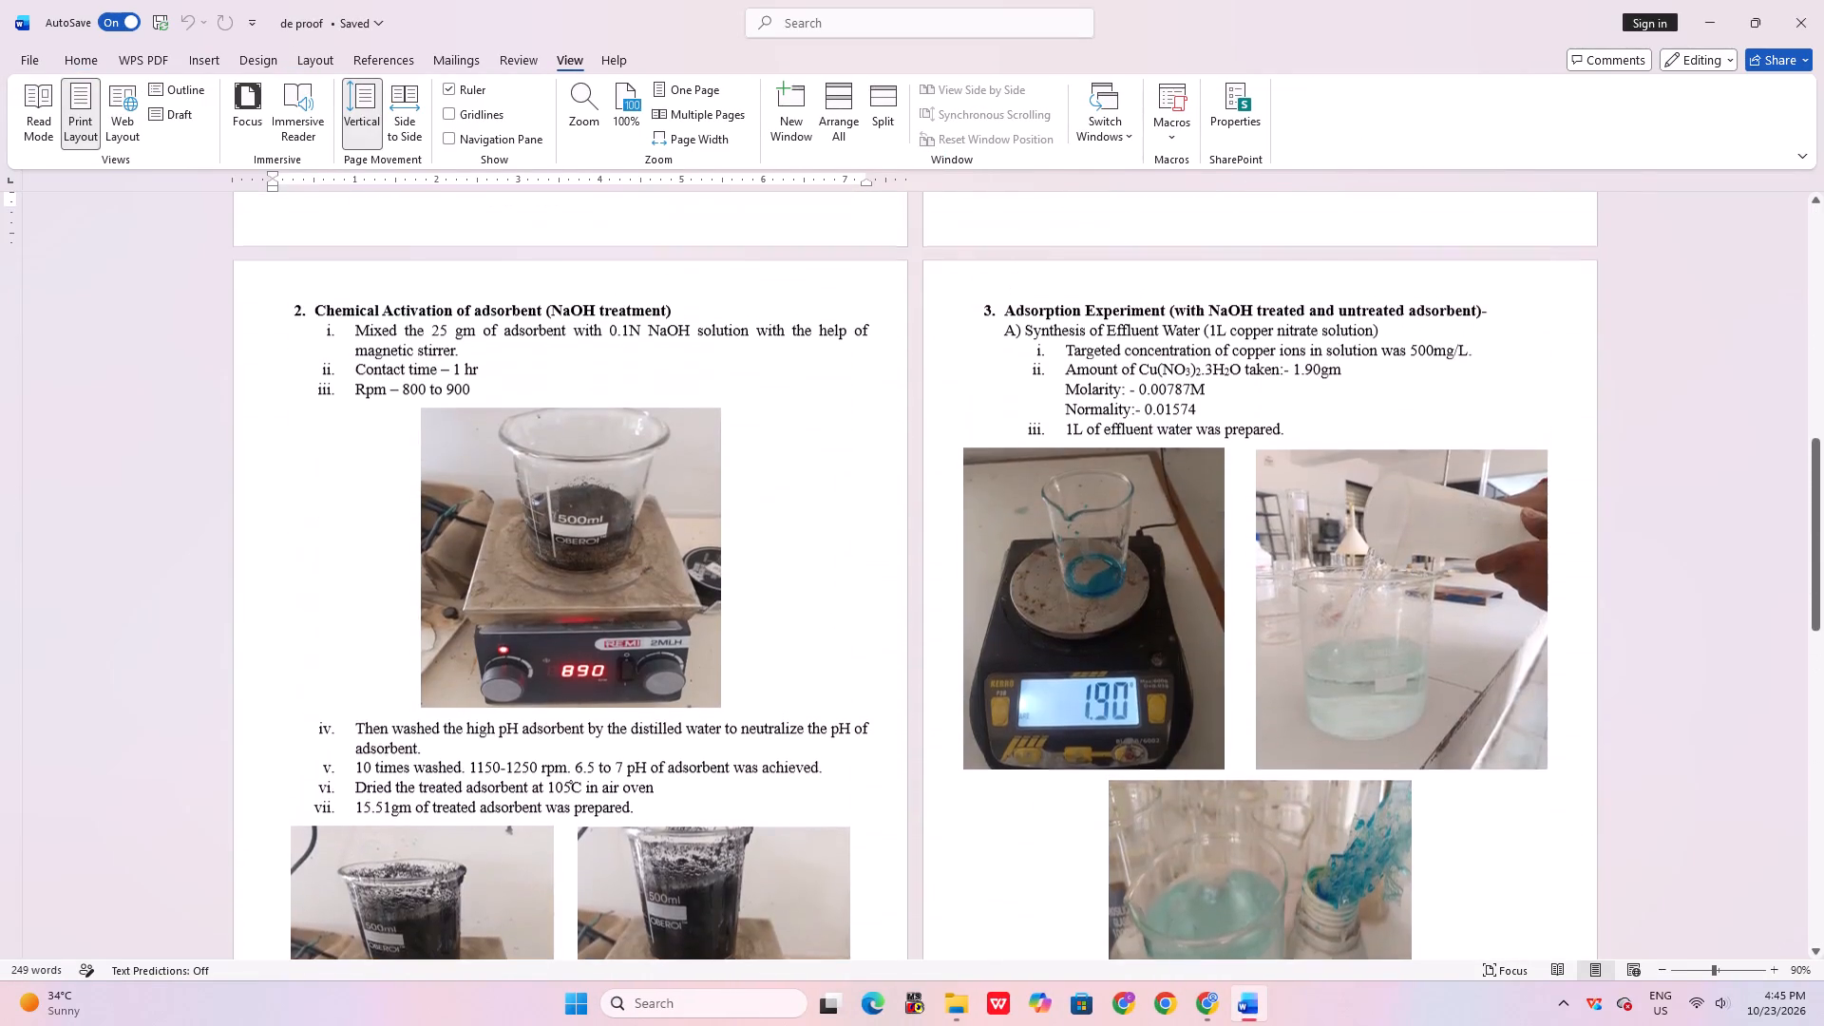
{"action": "scroll", "coordinate": [1012, 586], "scroll_direction": "up", "scroll_amount": 18}
{"action": "scroll", "coordinate": [1012, 585], "scroll_direction": "up", "scroll_amount": 9}
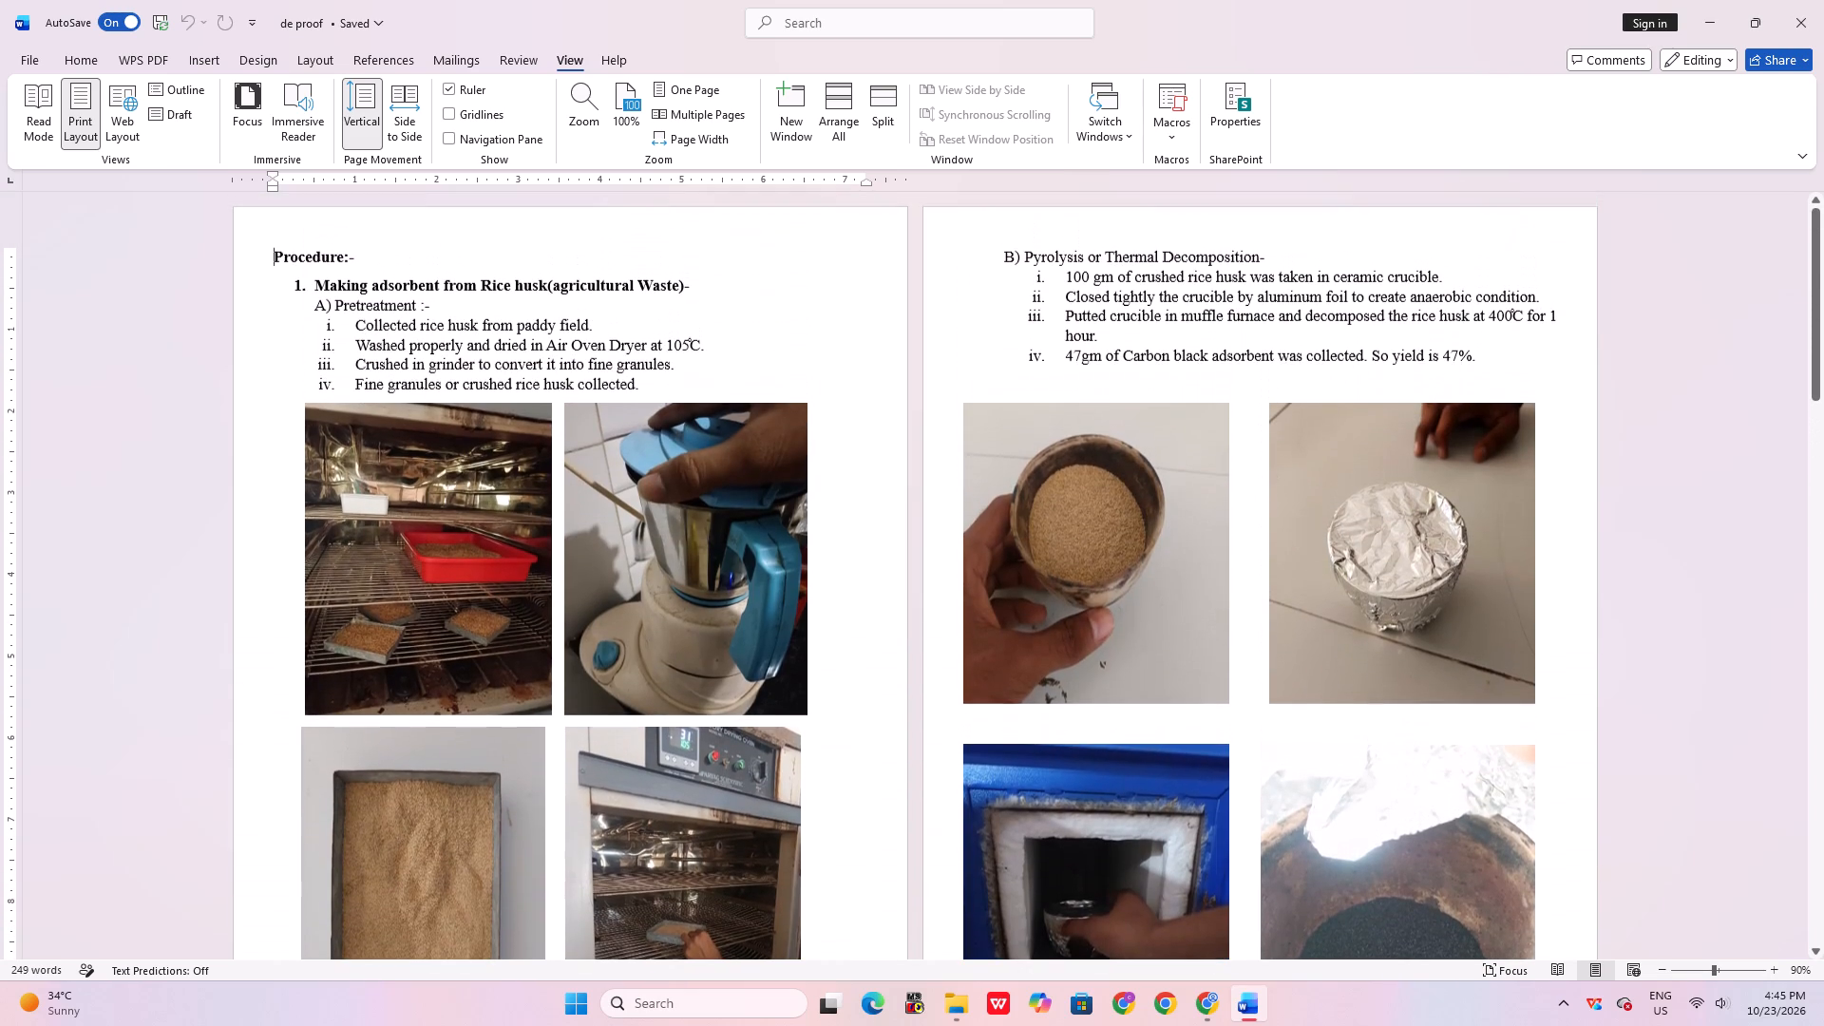
{"action": "scroll", "coordinate": [993, 586], "scroll_direction": "up", "scroll_amount": 10}
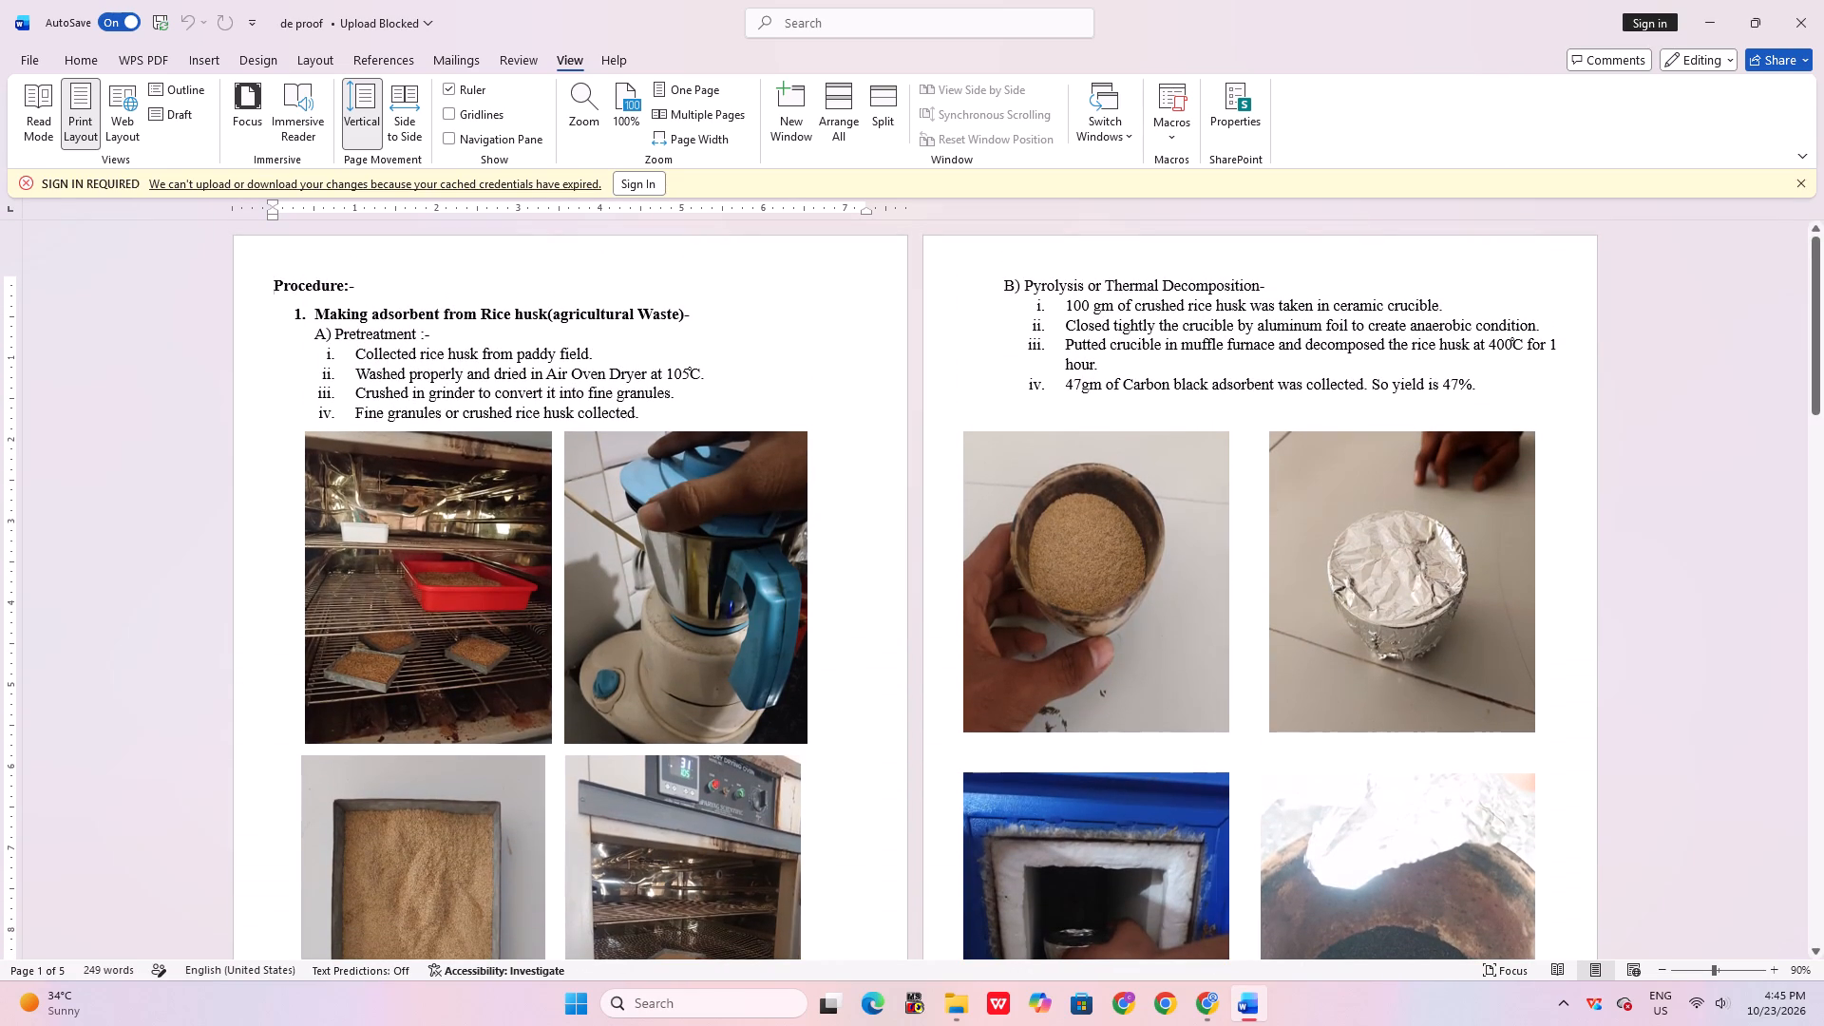
{"action": "scroll", "coordinate": [1074, 379], "scroll_direction": "up", "scroll_amount": 1}
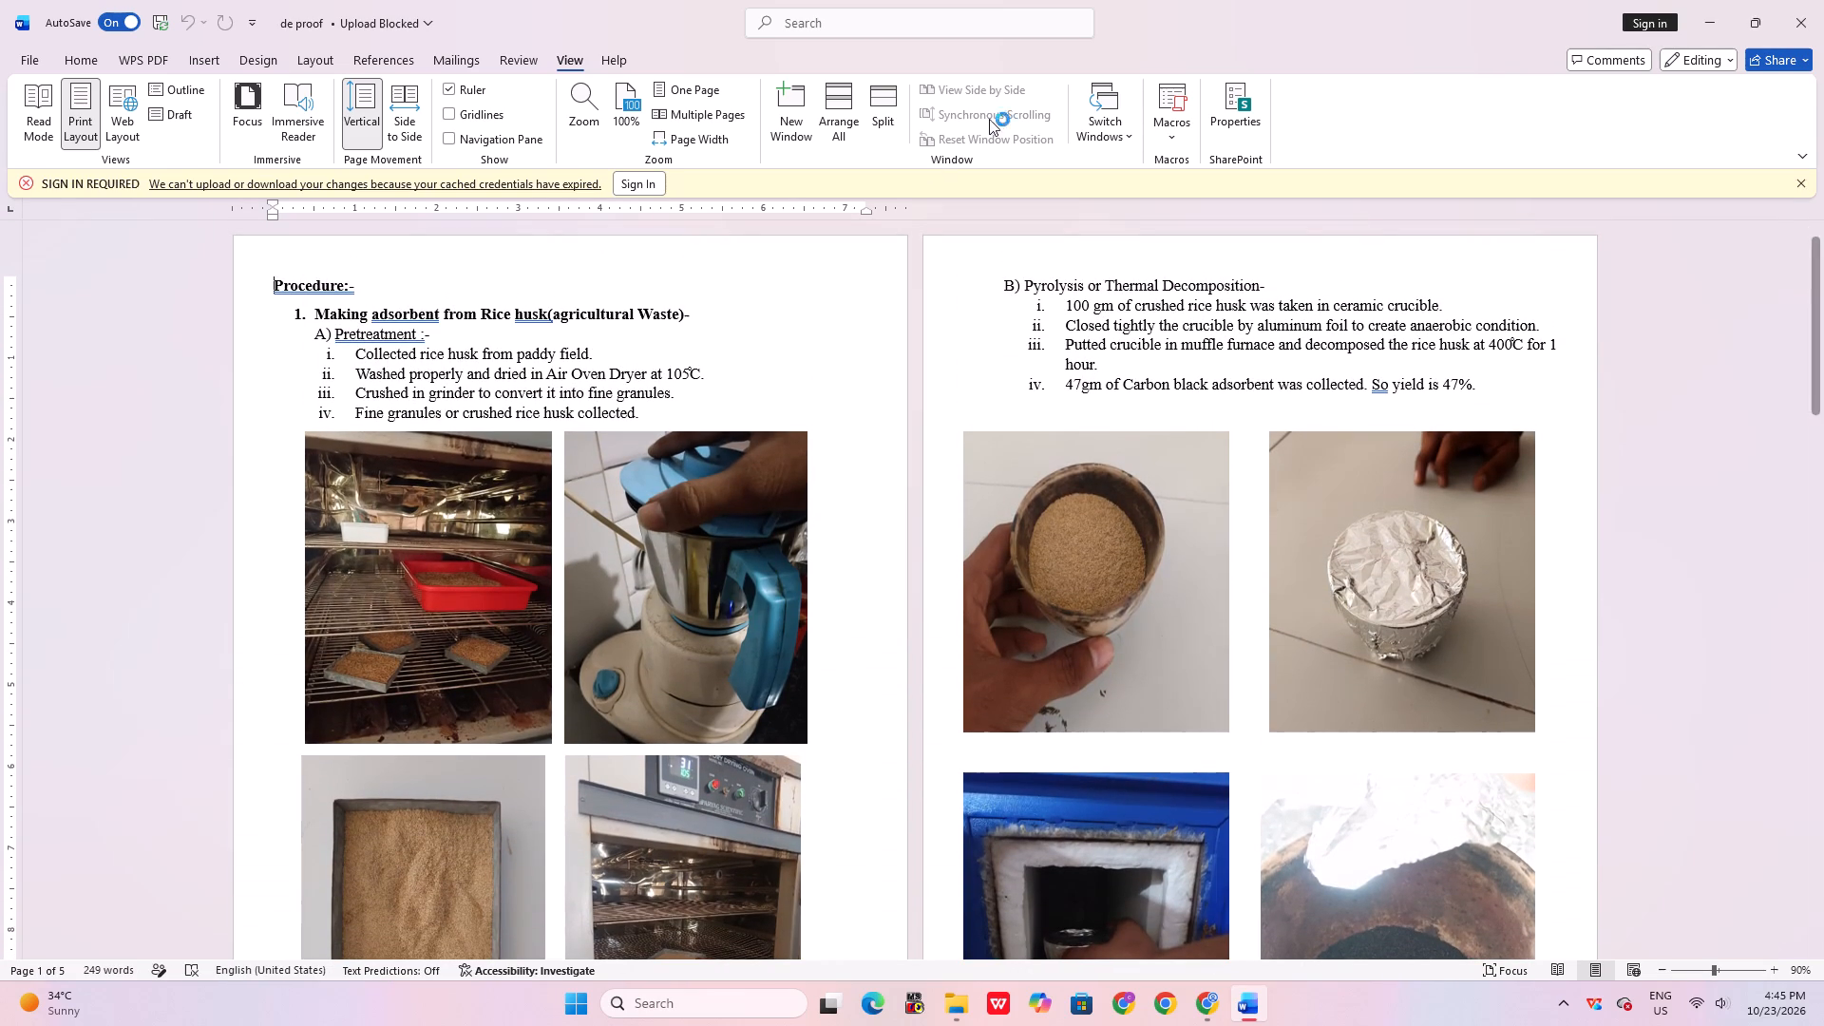
{"action": "left_click", "coordinate": [1810, 7]}
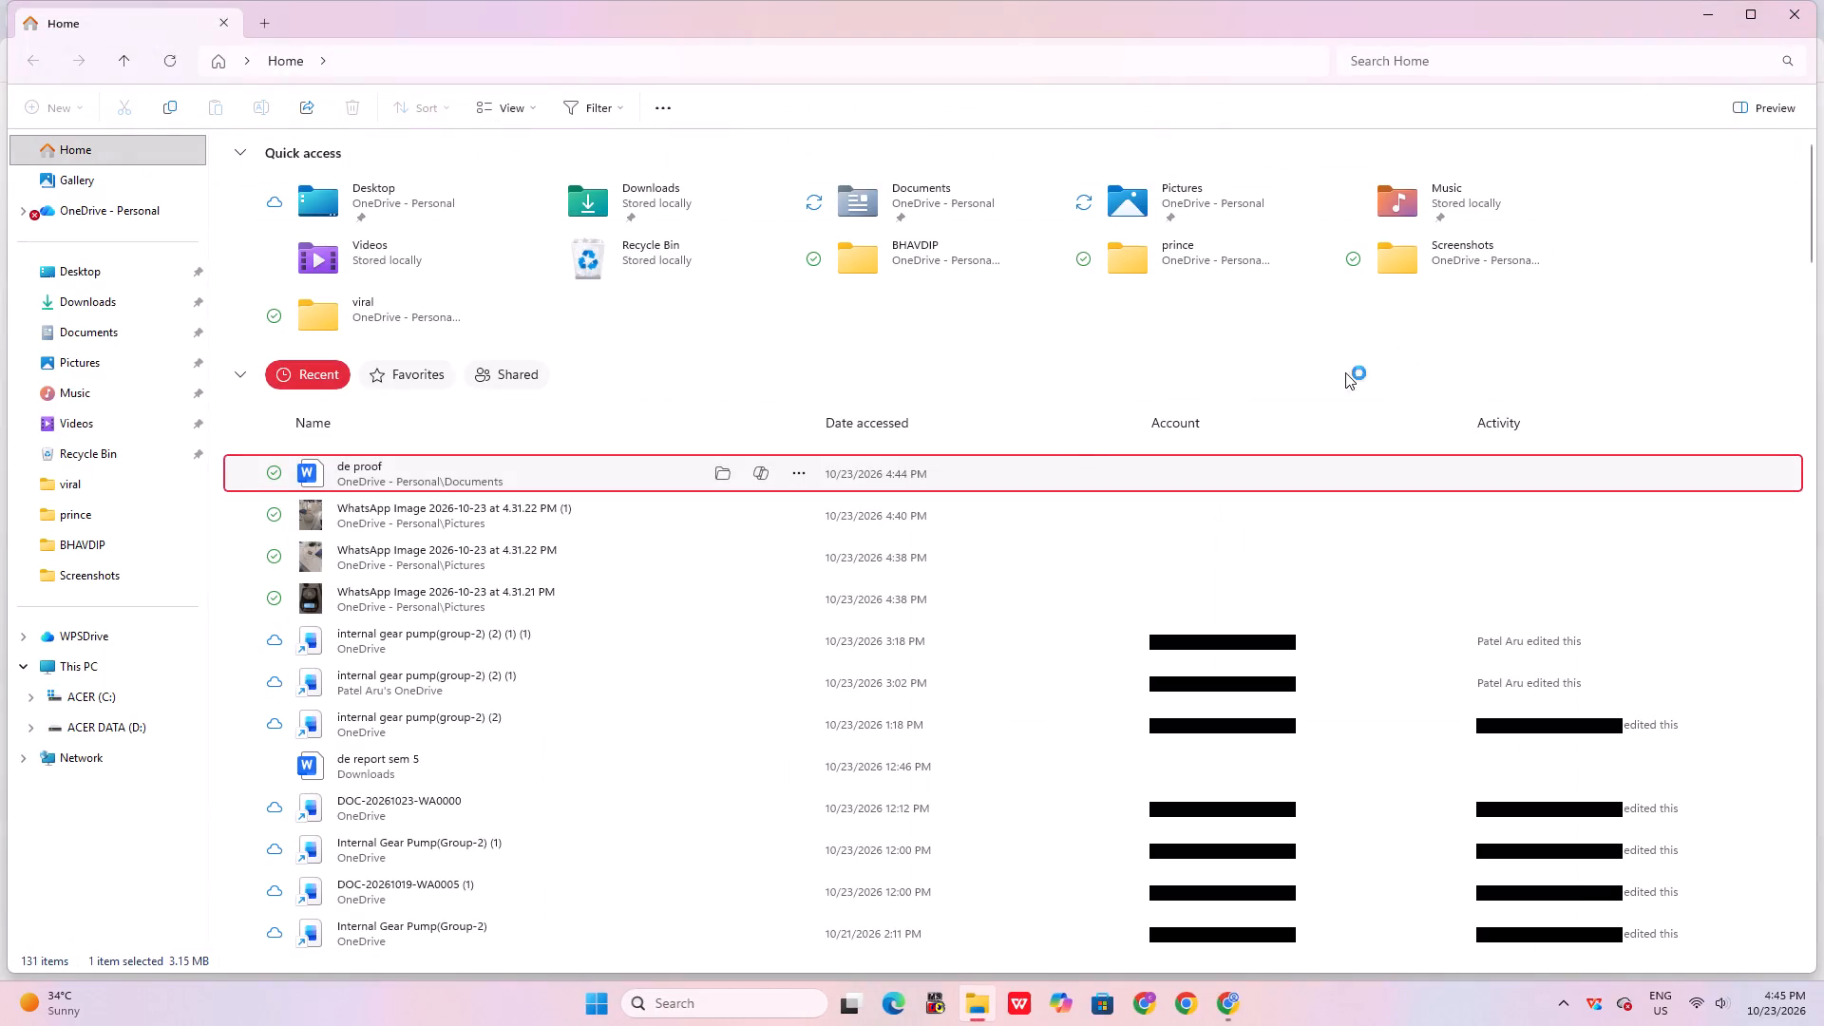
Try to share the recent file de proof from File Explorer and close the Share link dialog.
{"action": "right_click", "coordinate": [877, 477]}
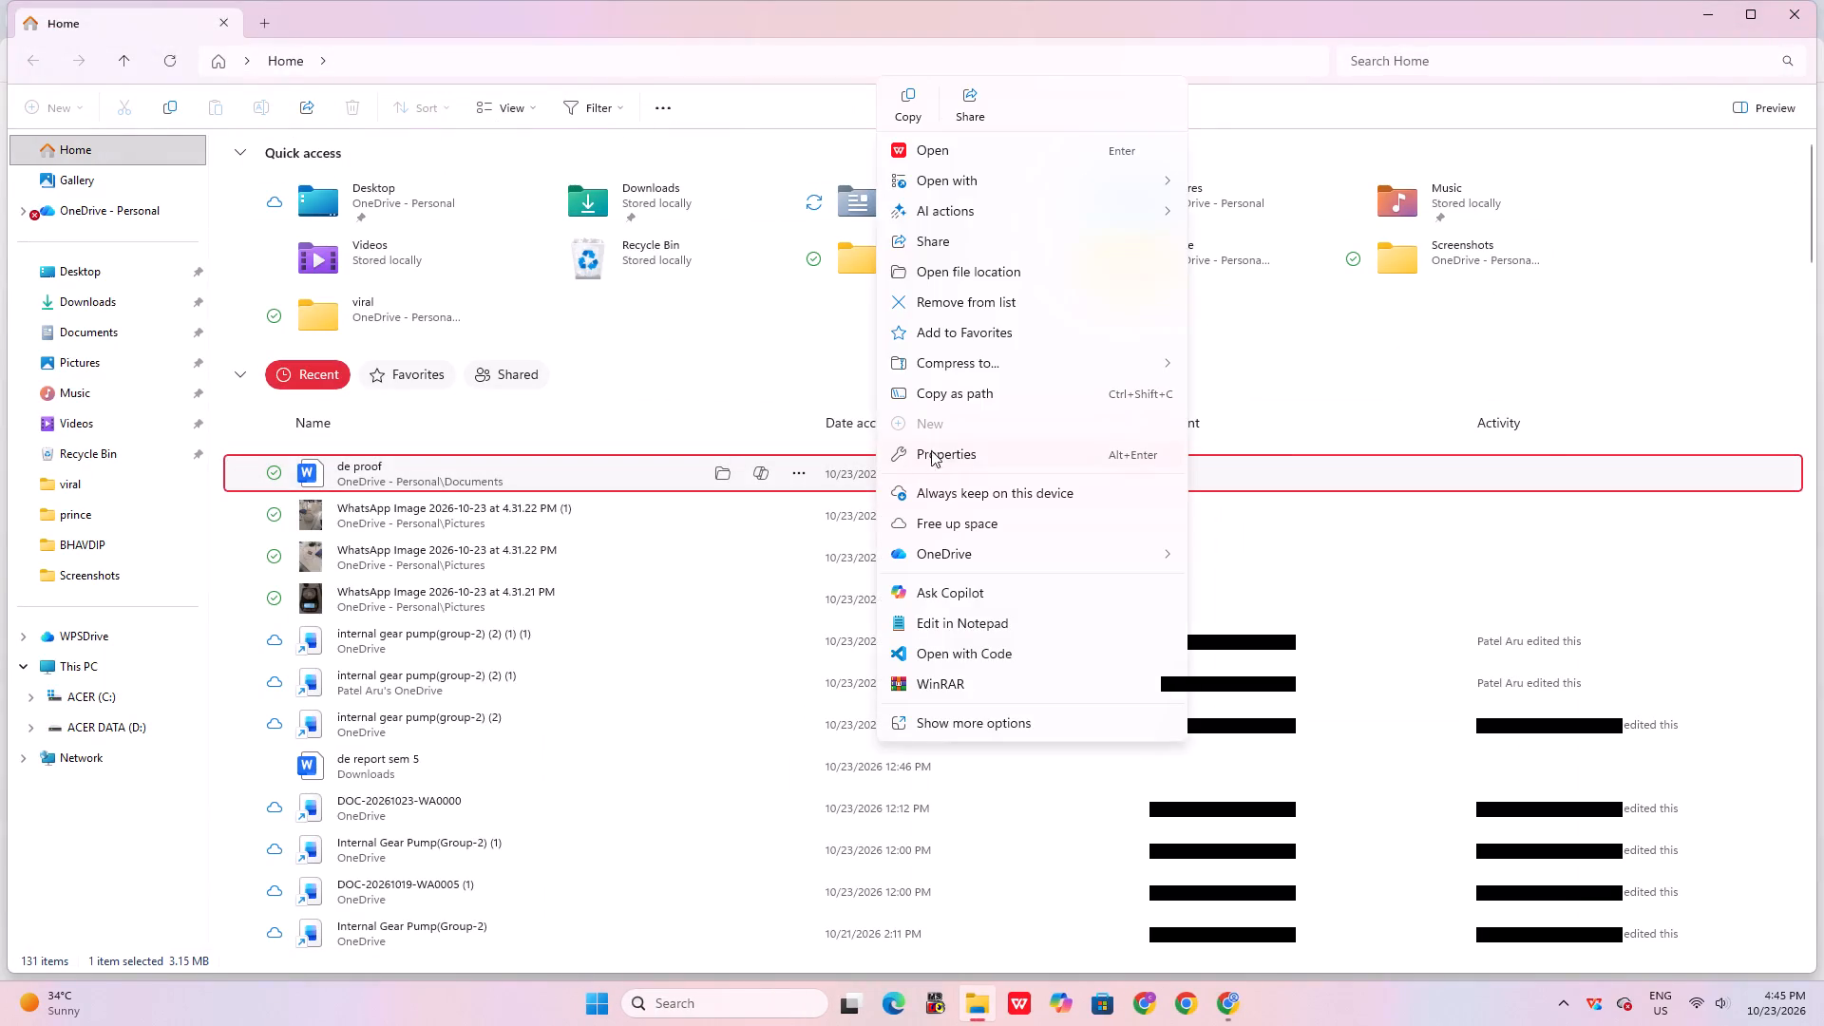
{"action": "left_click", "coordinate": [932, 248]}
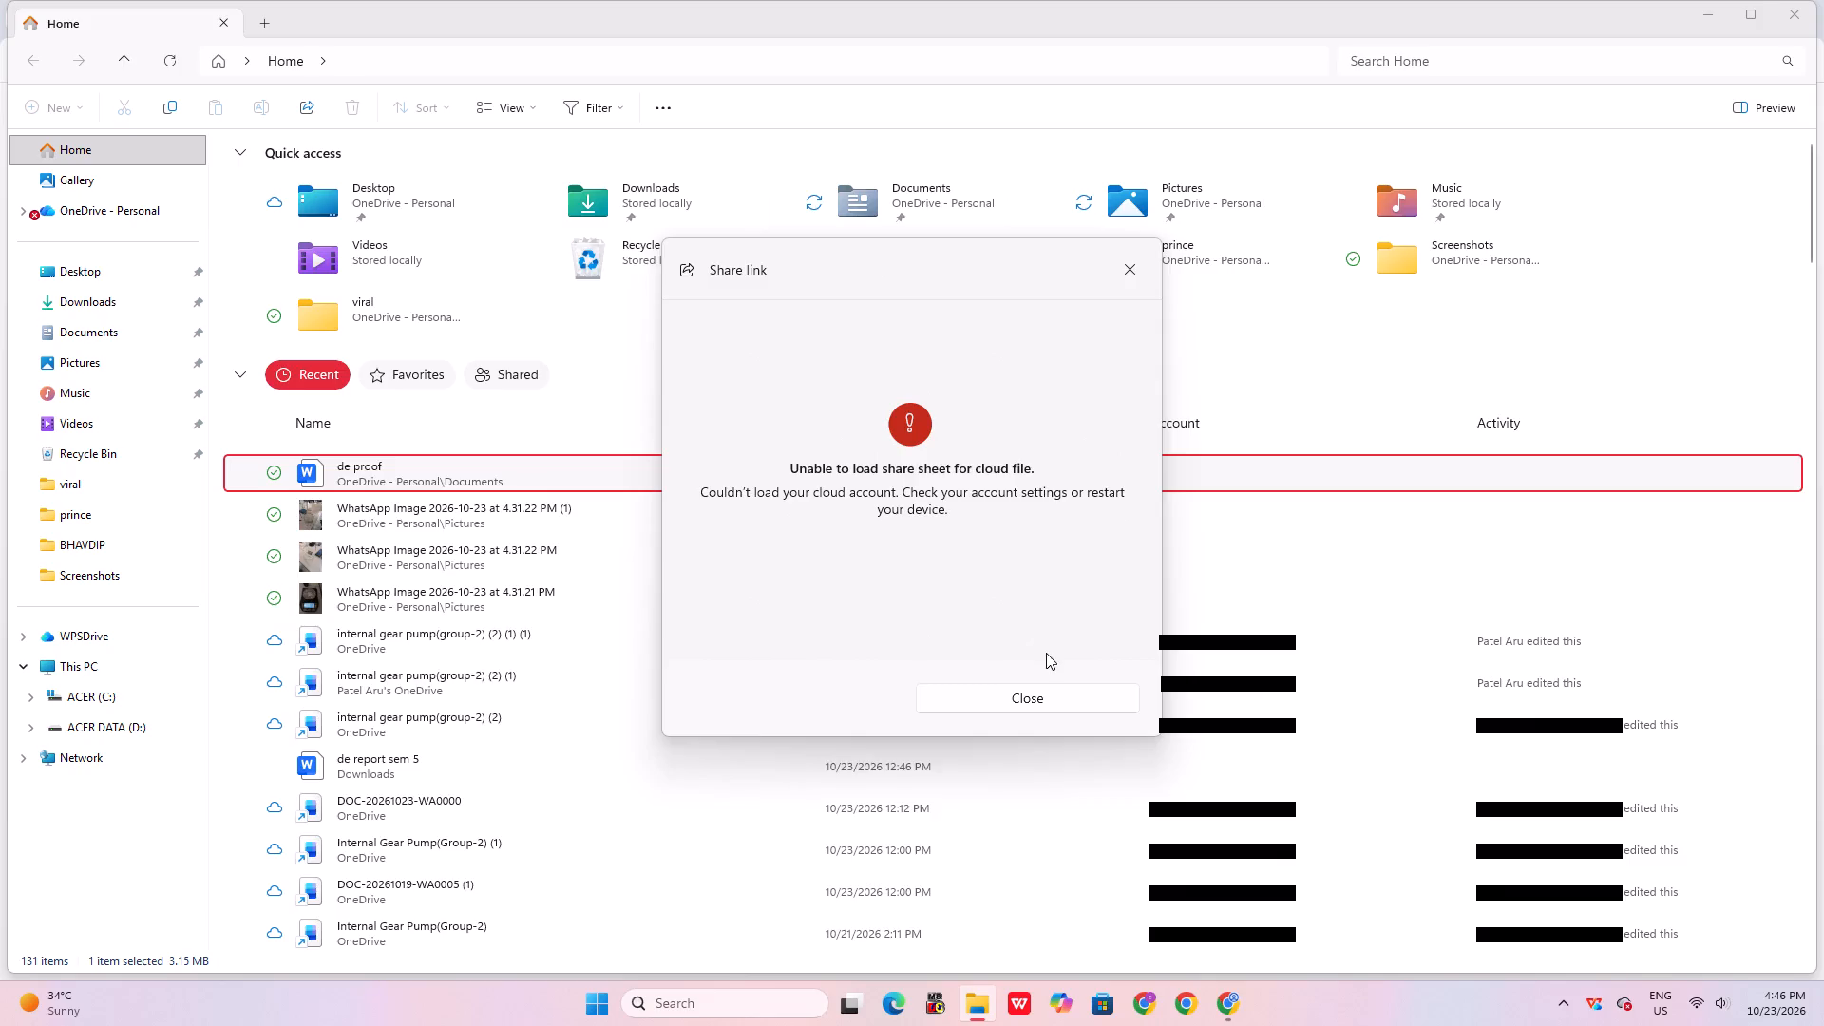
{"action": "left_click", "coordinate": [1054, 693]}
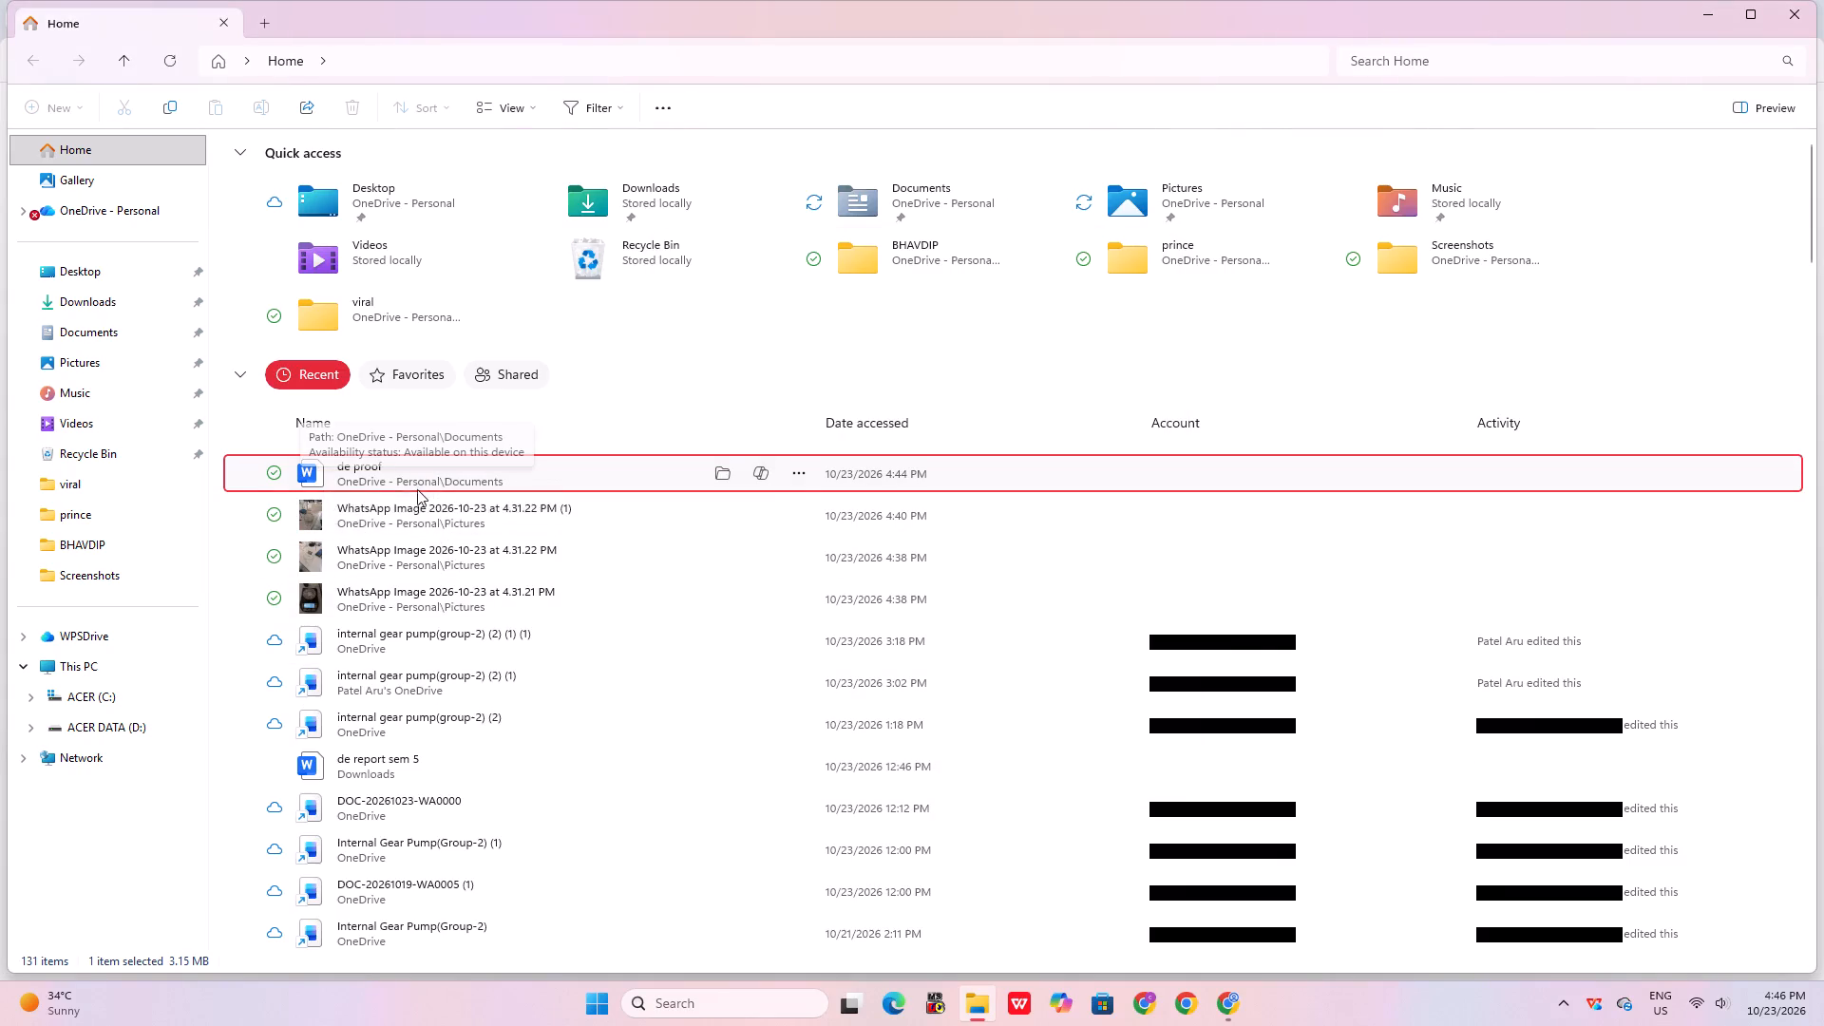
Open de proof in WPS Office, look at its first page and close WPS Office.
{"action": "left_click", "coordinate": [439, 479]}
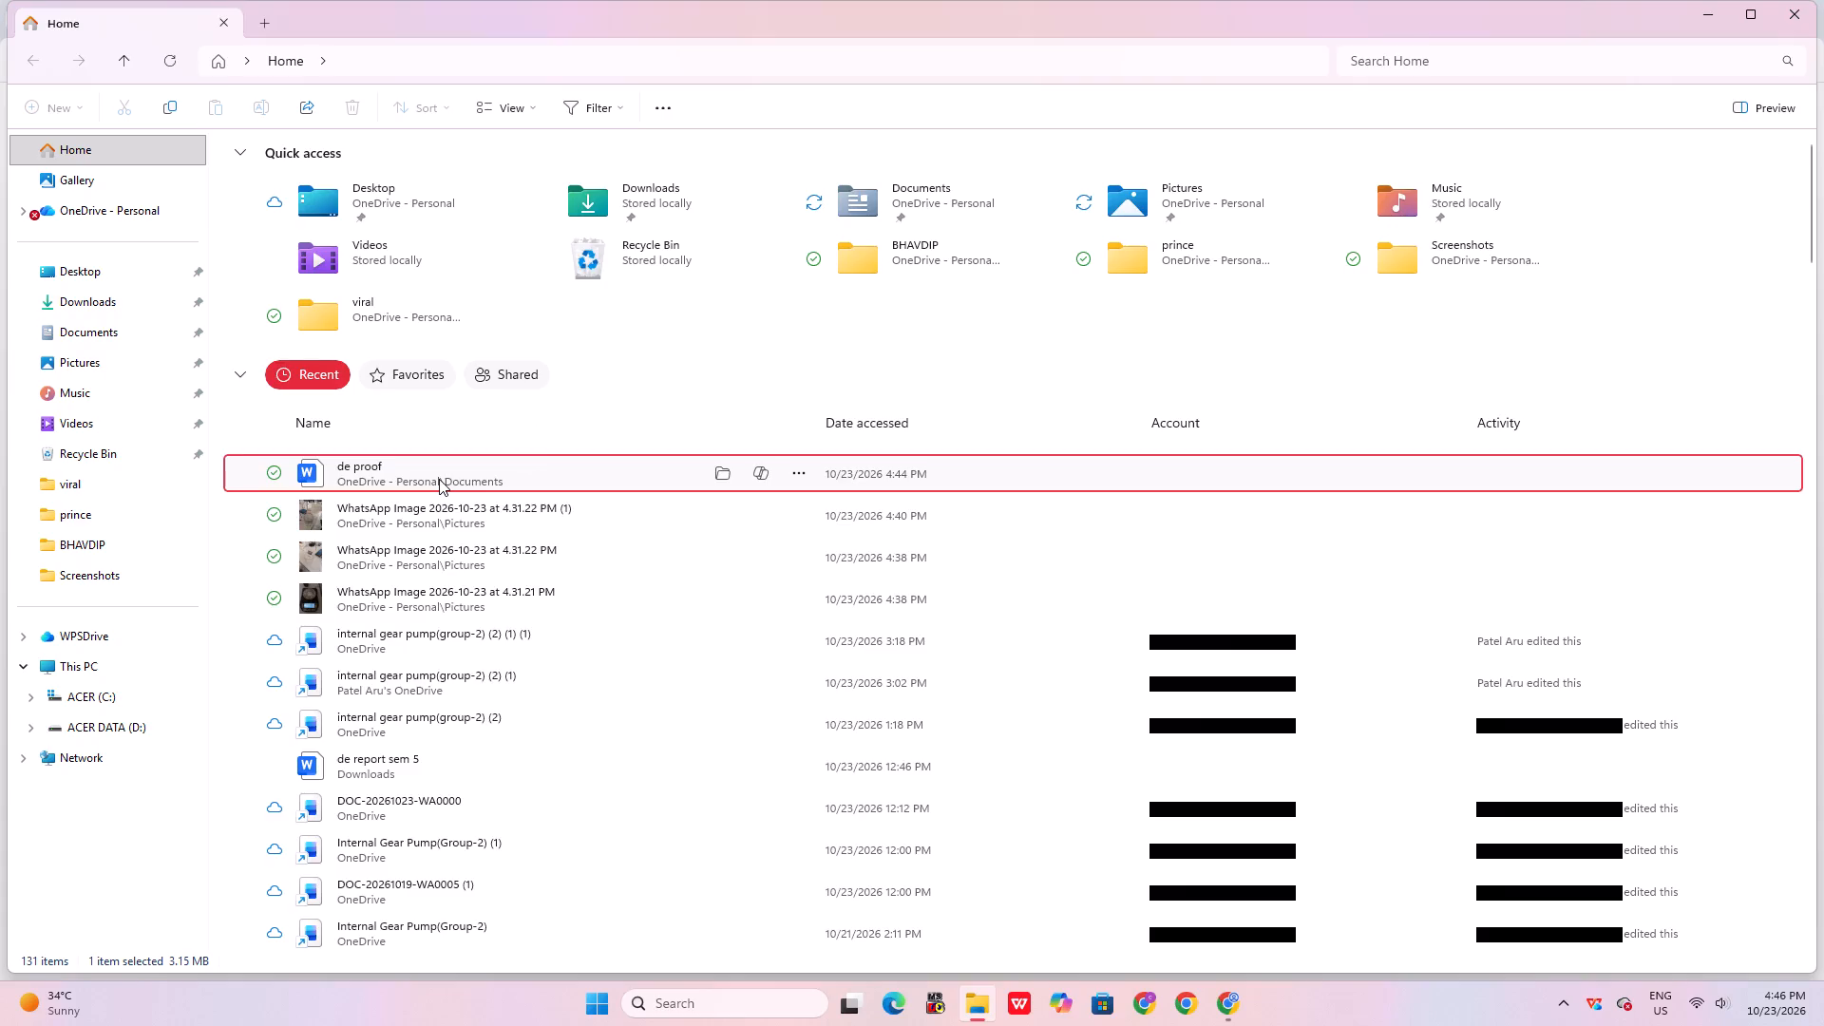
{"action": "double_click", "coordinate": [439, 479]}
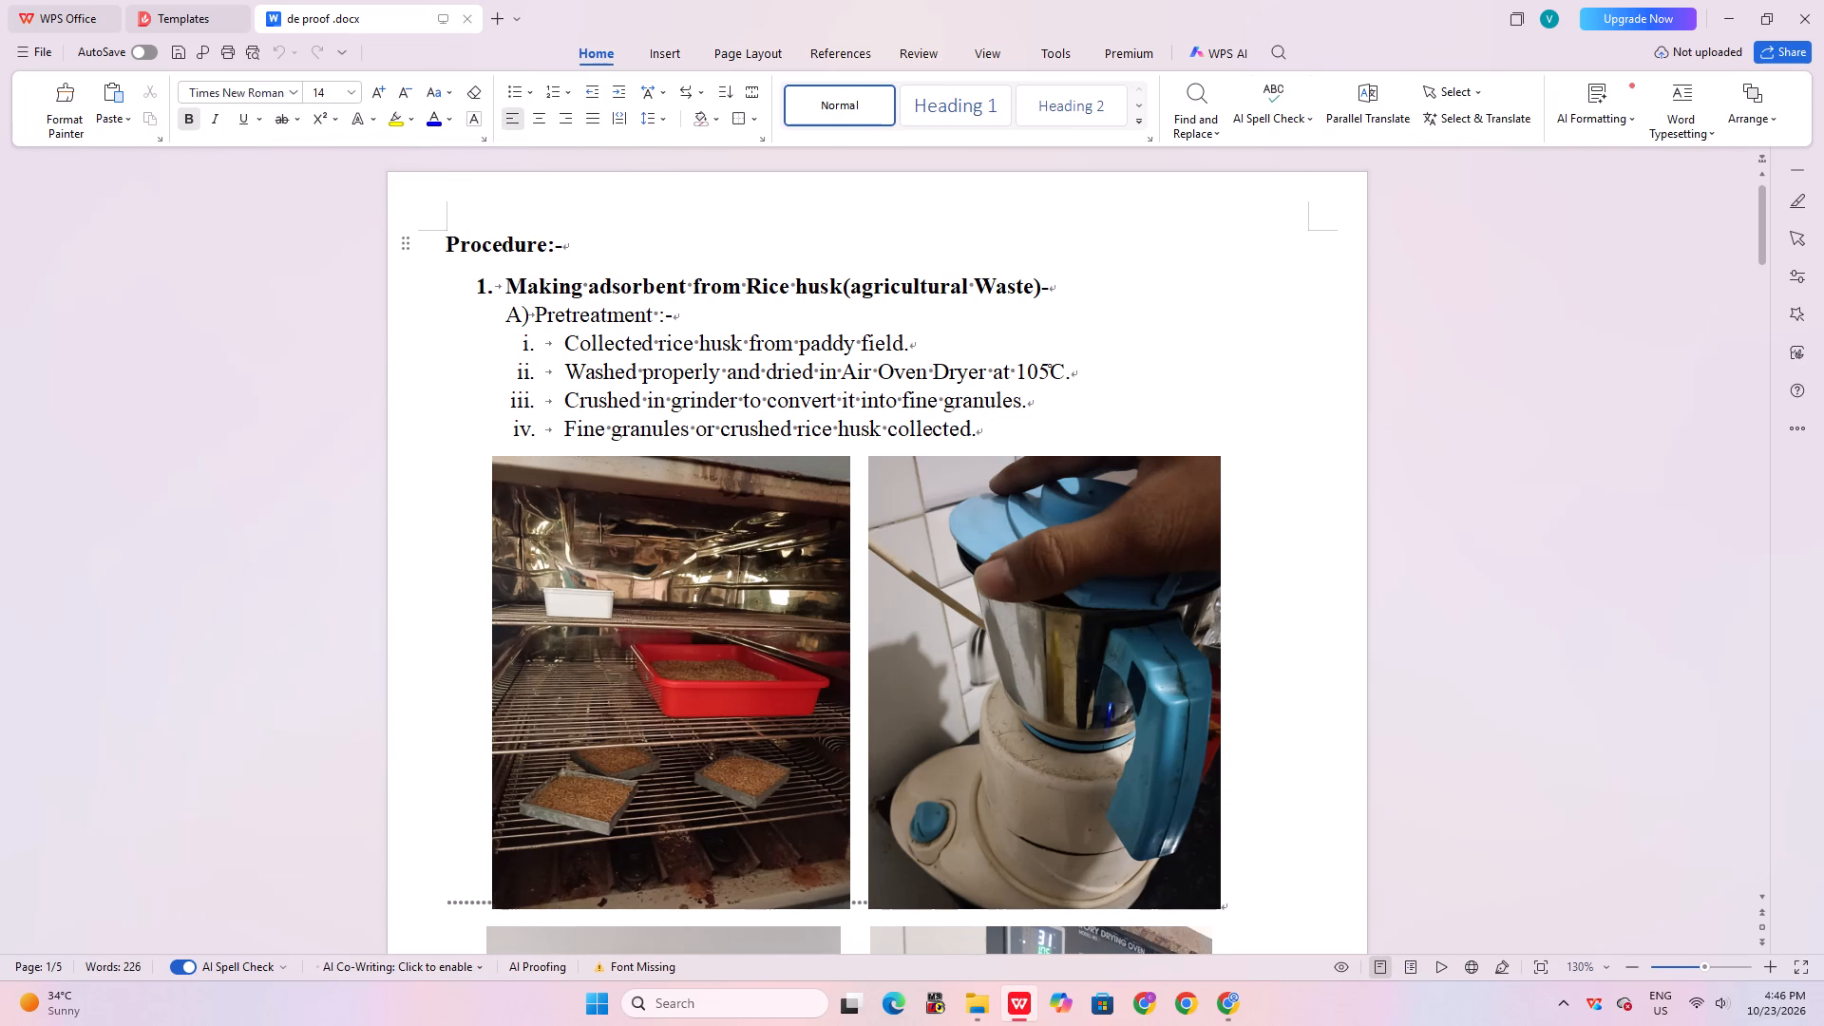
{"action": "left_click", "coordinate": [1812, 16]}
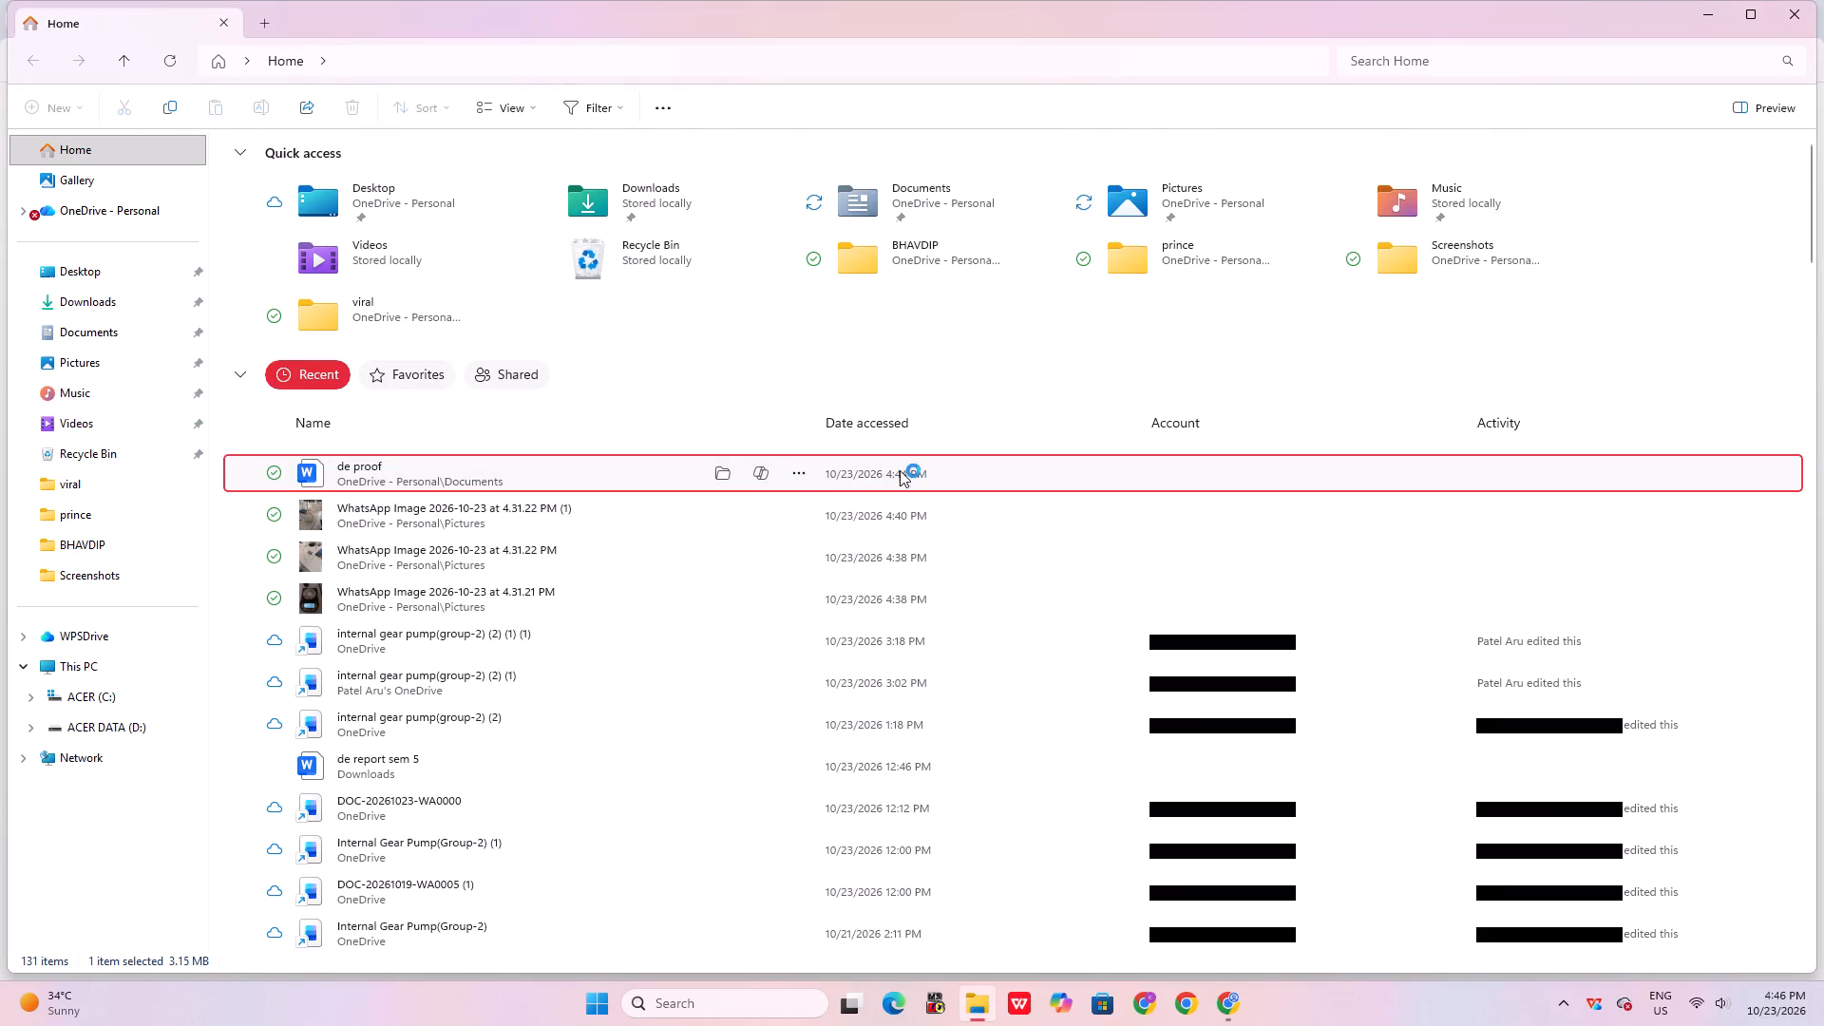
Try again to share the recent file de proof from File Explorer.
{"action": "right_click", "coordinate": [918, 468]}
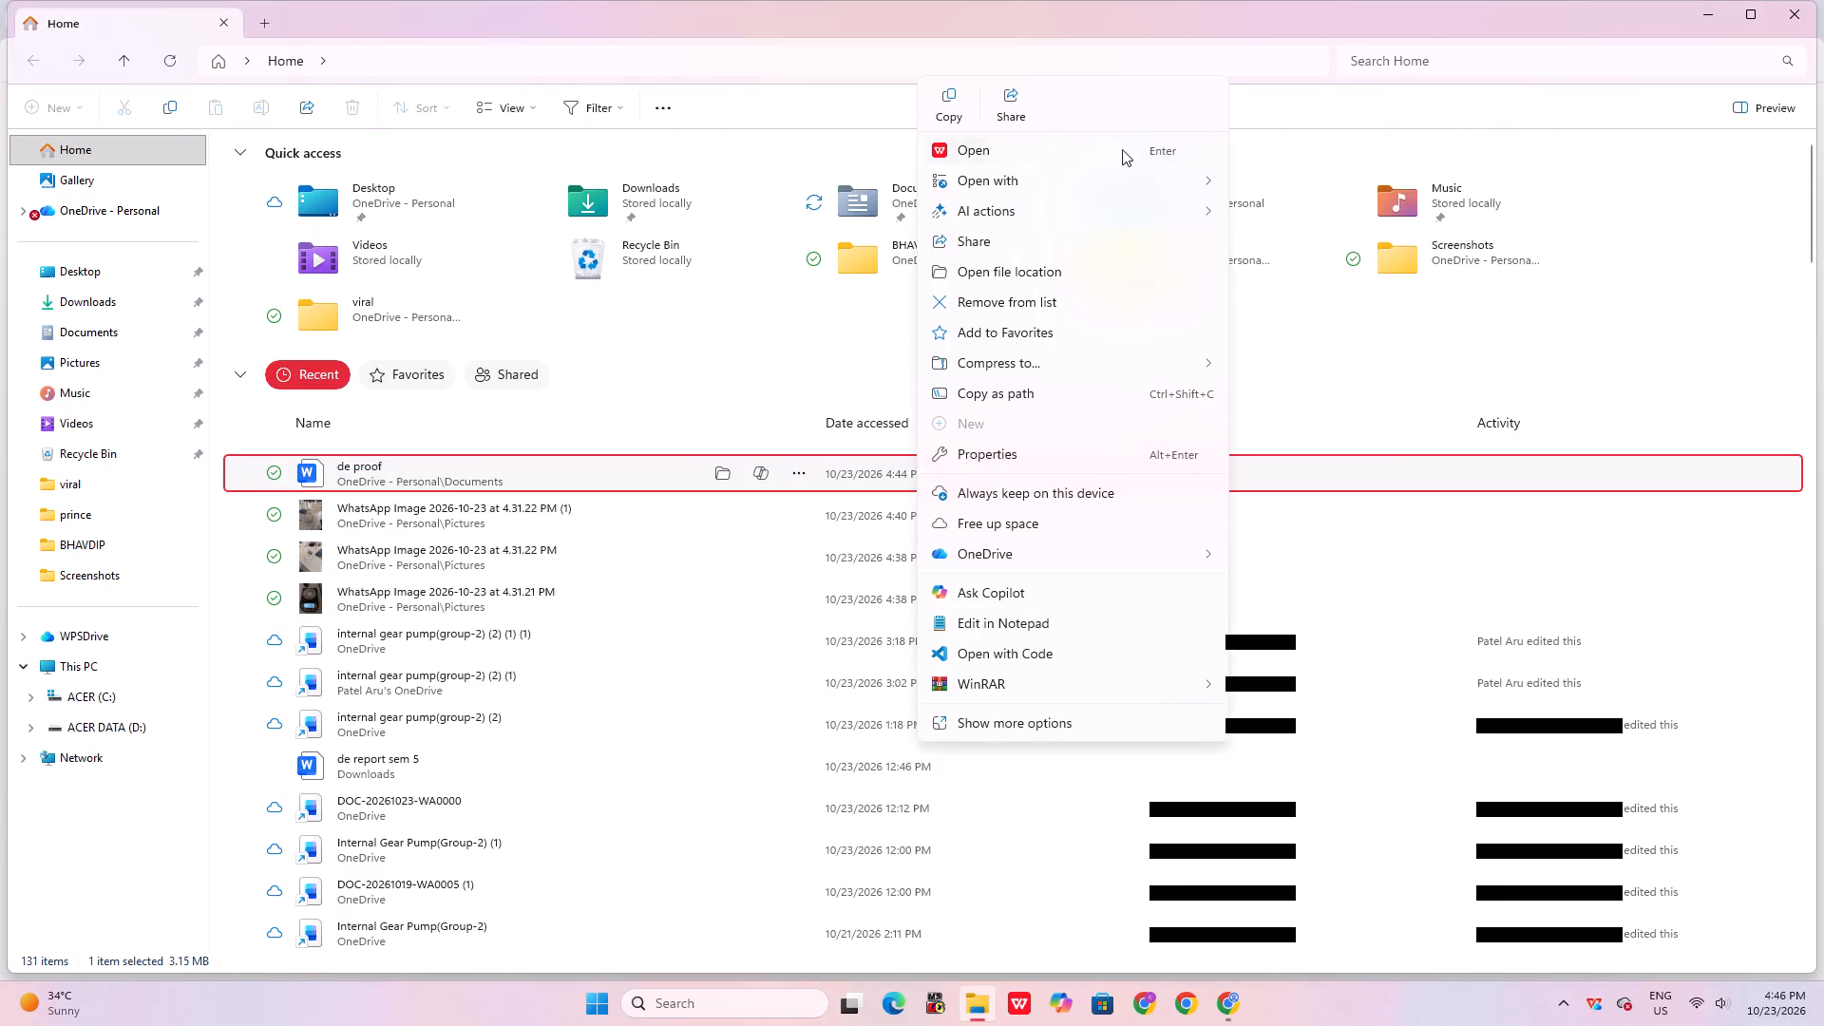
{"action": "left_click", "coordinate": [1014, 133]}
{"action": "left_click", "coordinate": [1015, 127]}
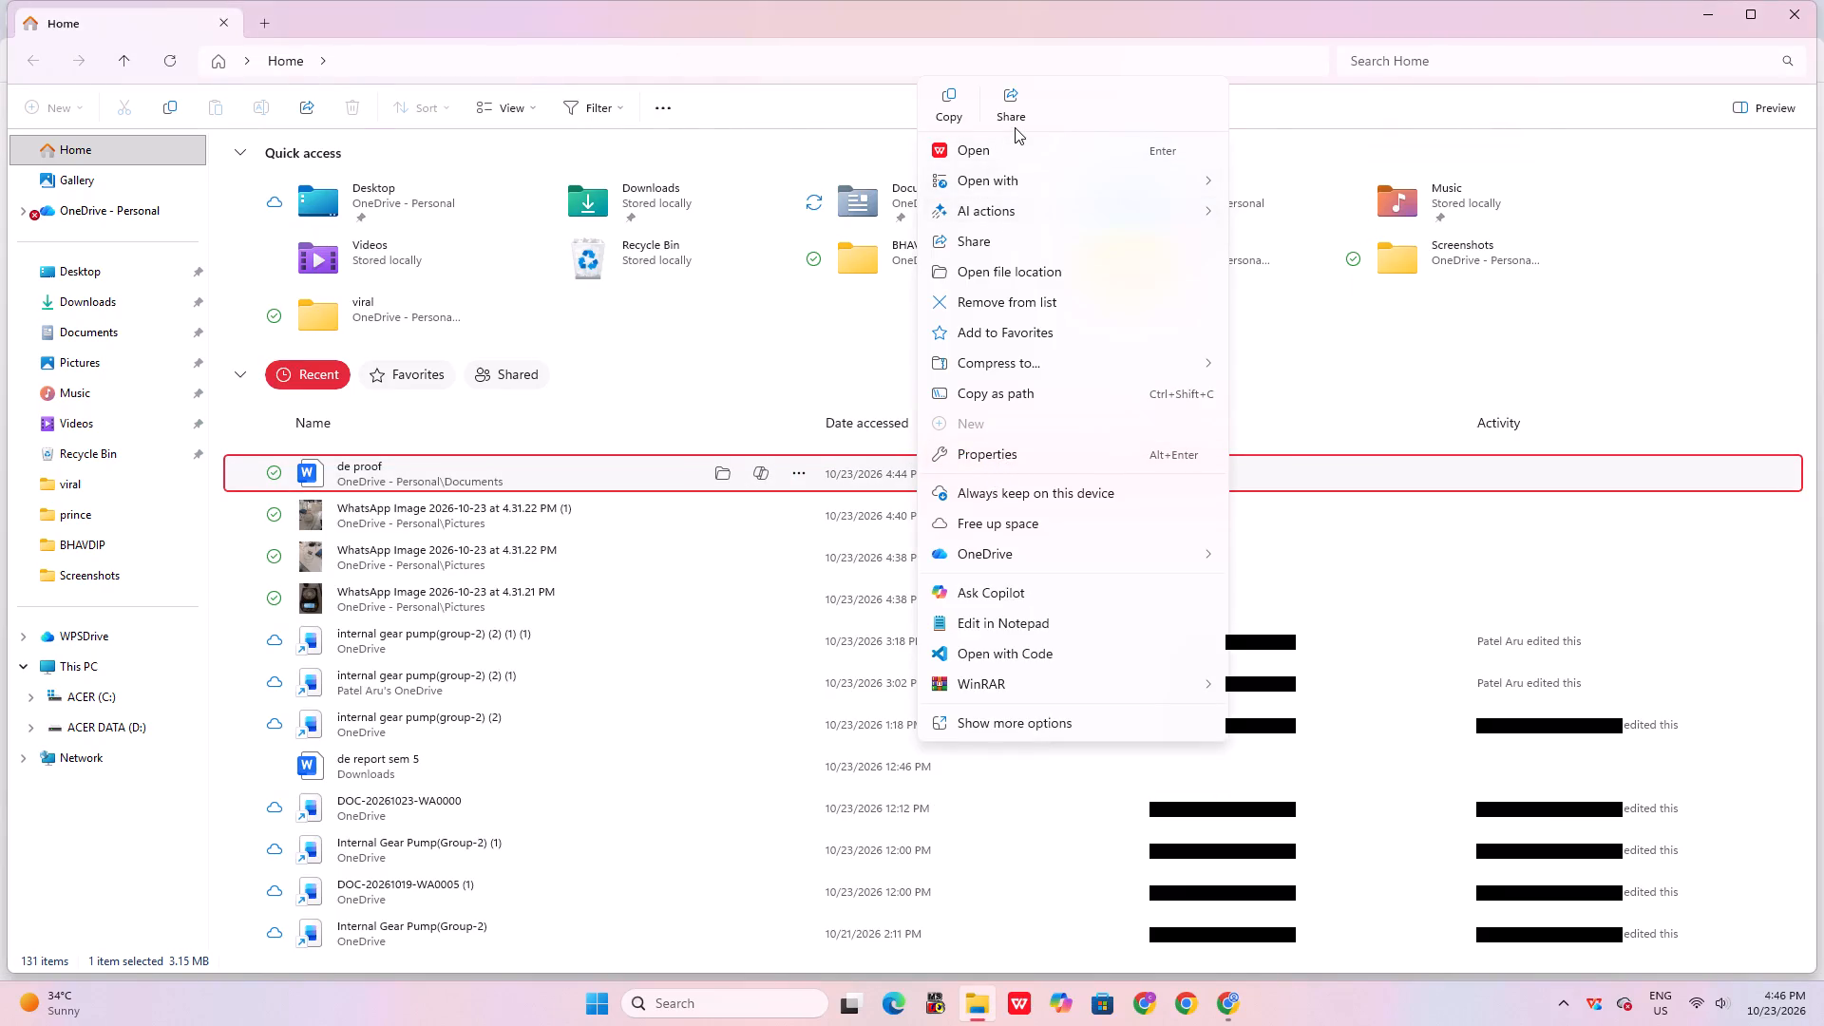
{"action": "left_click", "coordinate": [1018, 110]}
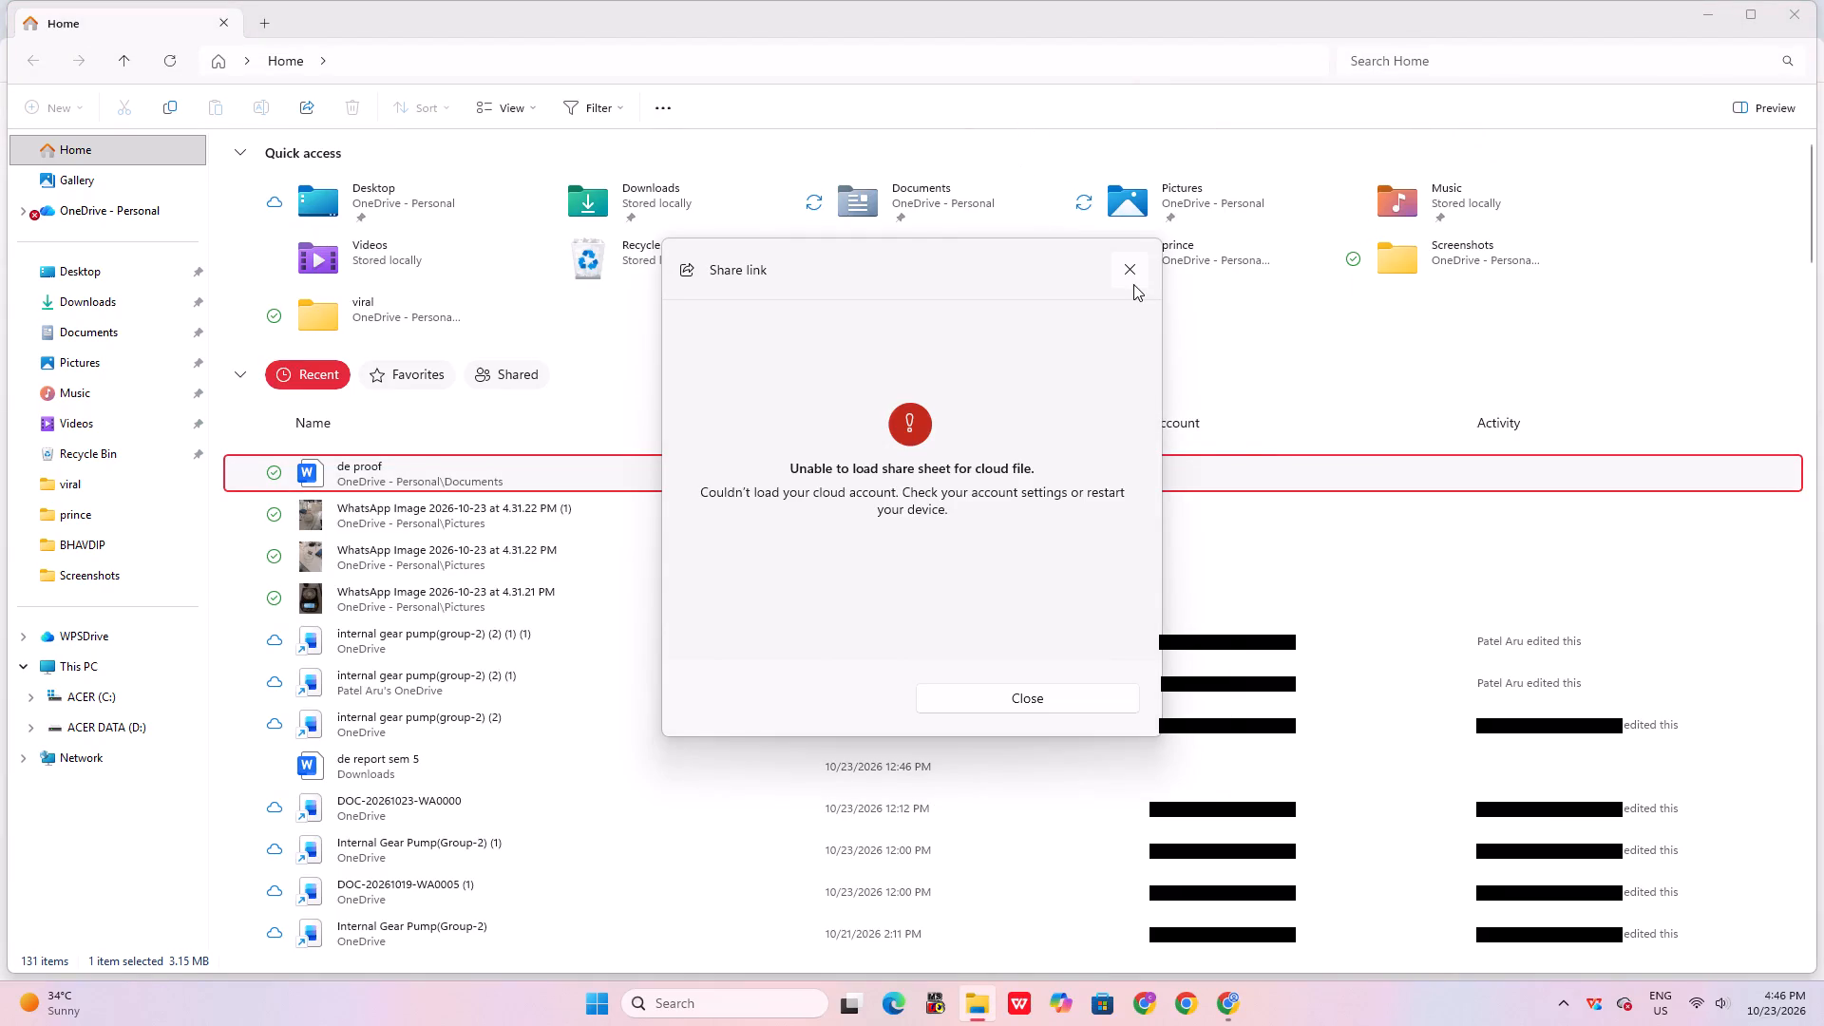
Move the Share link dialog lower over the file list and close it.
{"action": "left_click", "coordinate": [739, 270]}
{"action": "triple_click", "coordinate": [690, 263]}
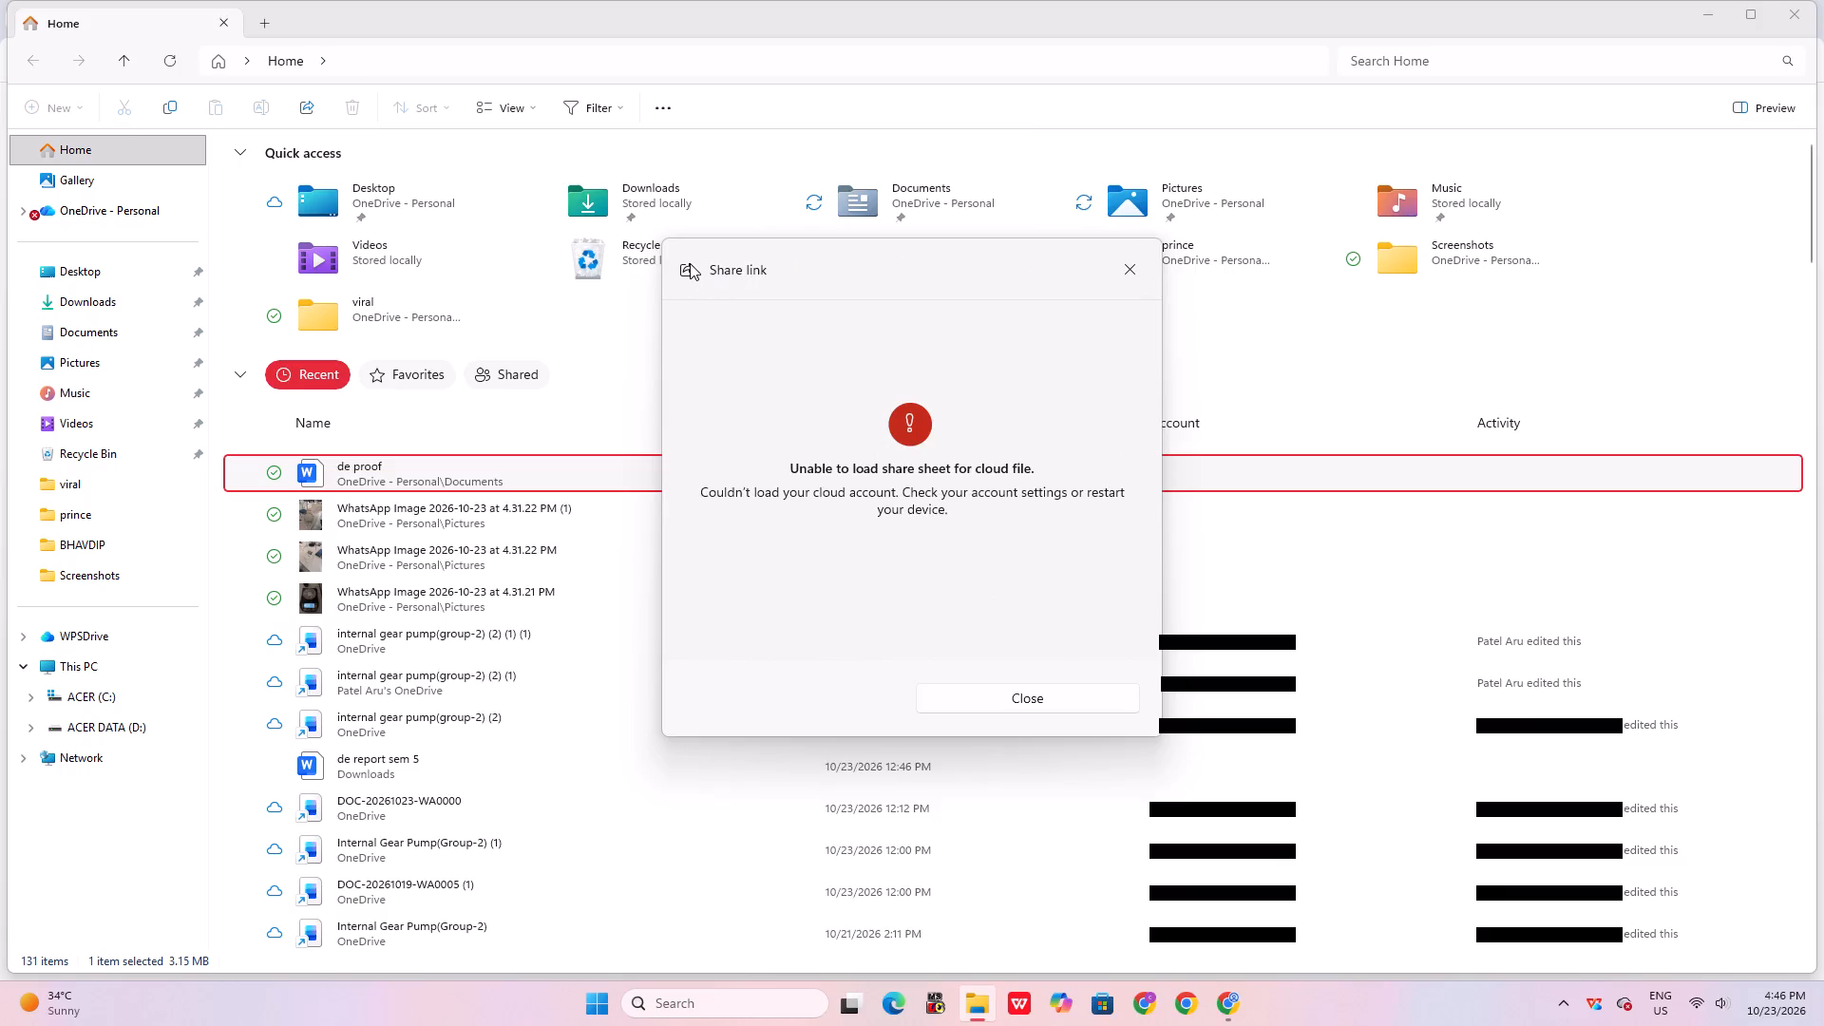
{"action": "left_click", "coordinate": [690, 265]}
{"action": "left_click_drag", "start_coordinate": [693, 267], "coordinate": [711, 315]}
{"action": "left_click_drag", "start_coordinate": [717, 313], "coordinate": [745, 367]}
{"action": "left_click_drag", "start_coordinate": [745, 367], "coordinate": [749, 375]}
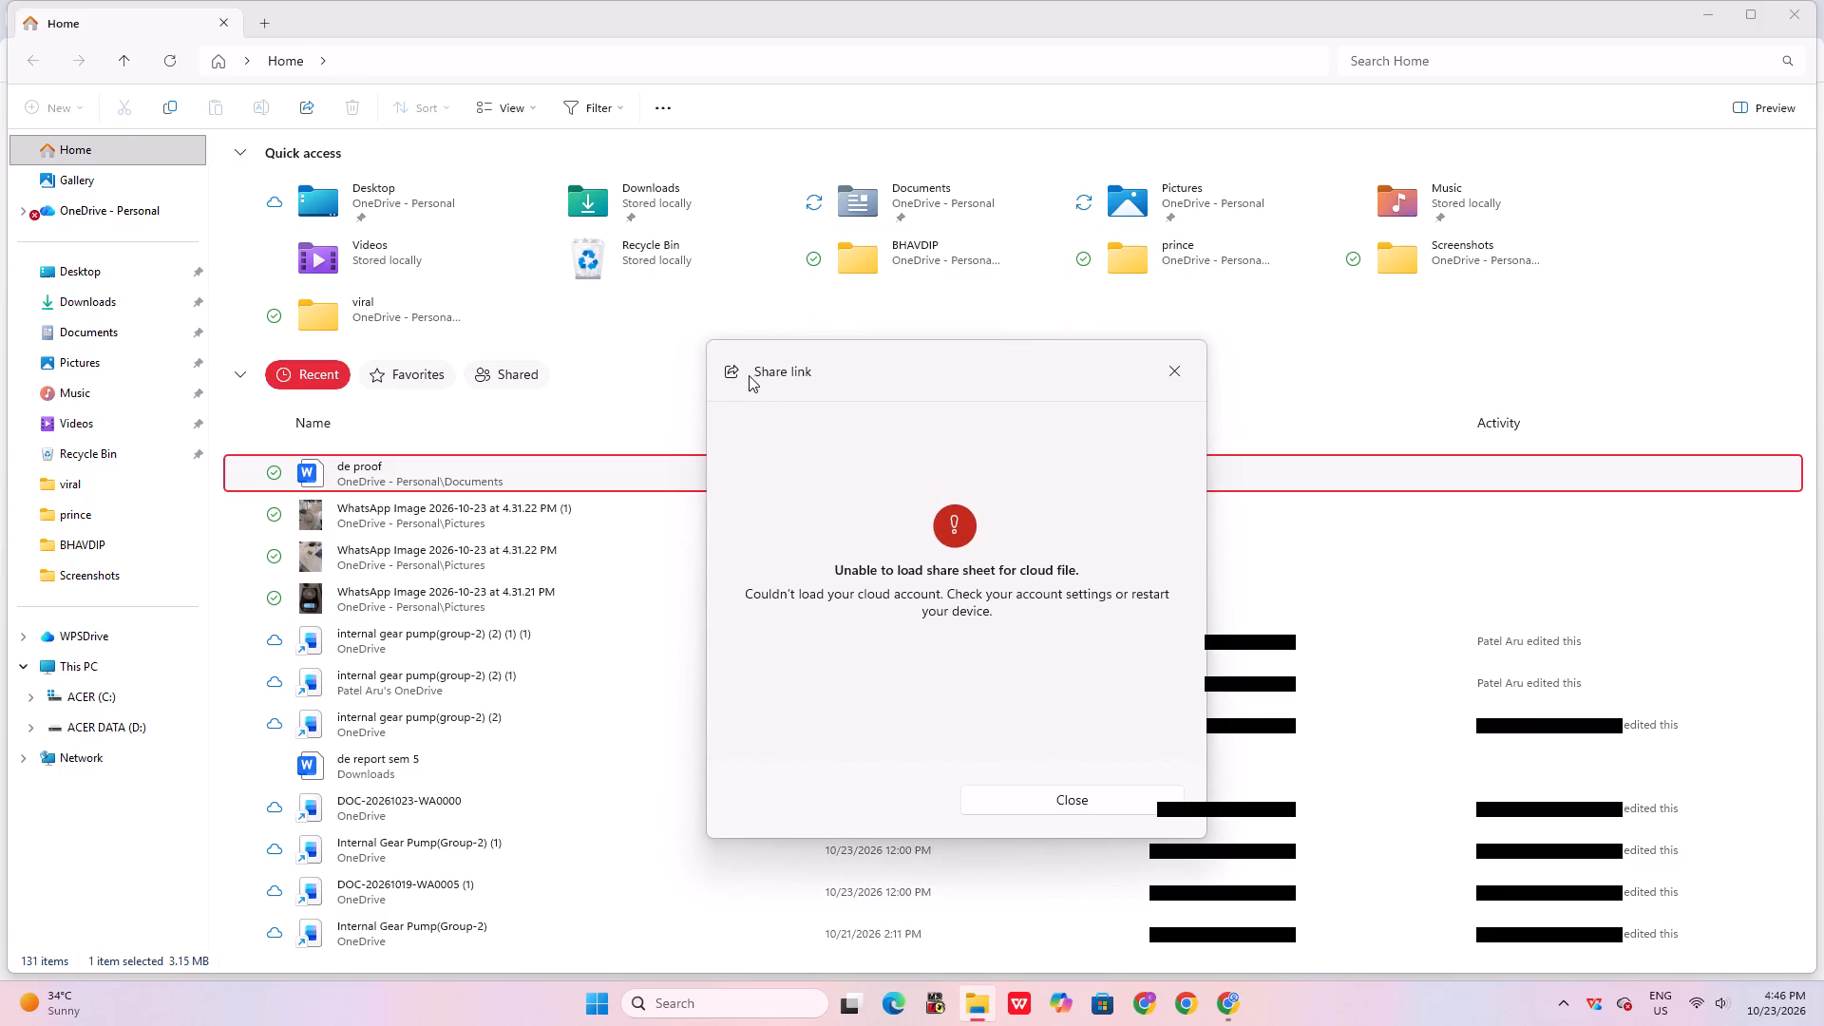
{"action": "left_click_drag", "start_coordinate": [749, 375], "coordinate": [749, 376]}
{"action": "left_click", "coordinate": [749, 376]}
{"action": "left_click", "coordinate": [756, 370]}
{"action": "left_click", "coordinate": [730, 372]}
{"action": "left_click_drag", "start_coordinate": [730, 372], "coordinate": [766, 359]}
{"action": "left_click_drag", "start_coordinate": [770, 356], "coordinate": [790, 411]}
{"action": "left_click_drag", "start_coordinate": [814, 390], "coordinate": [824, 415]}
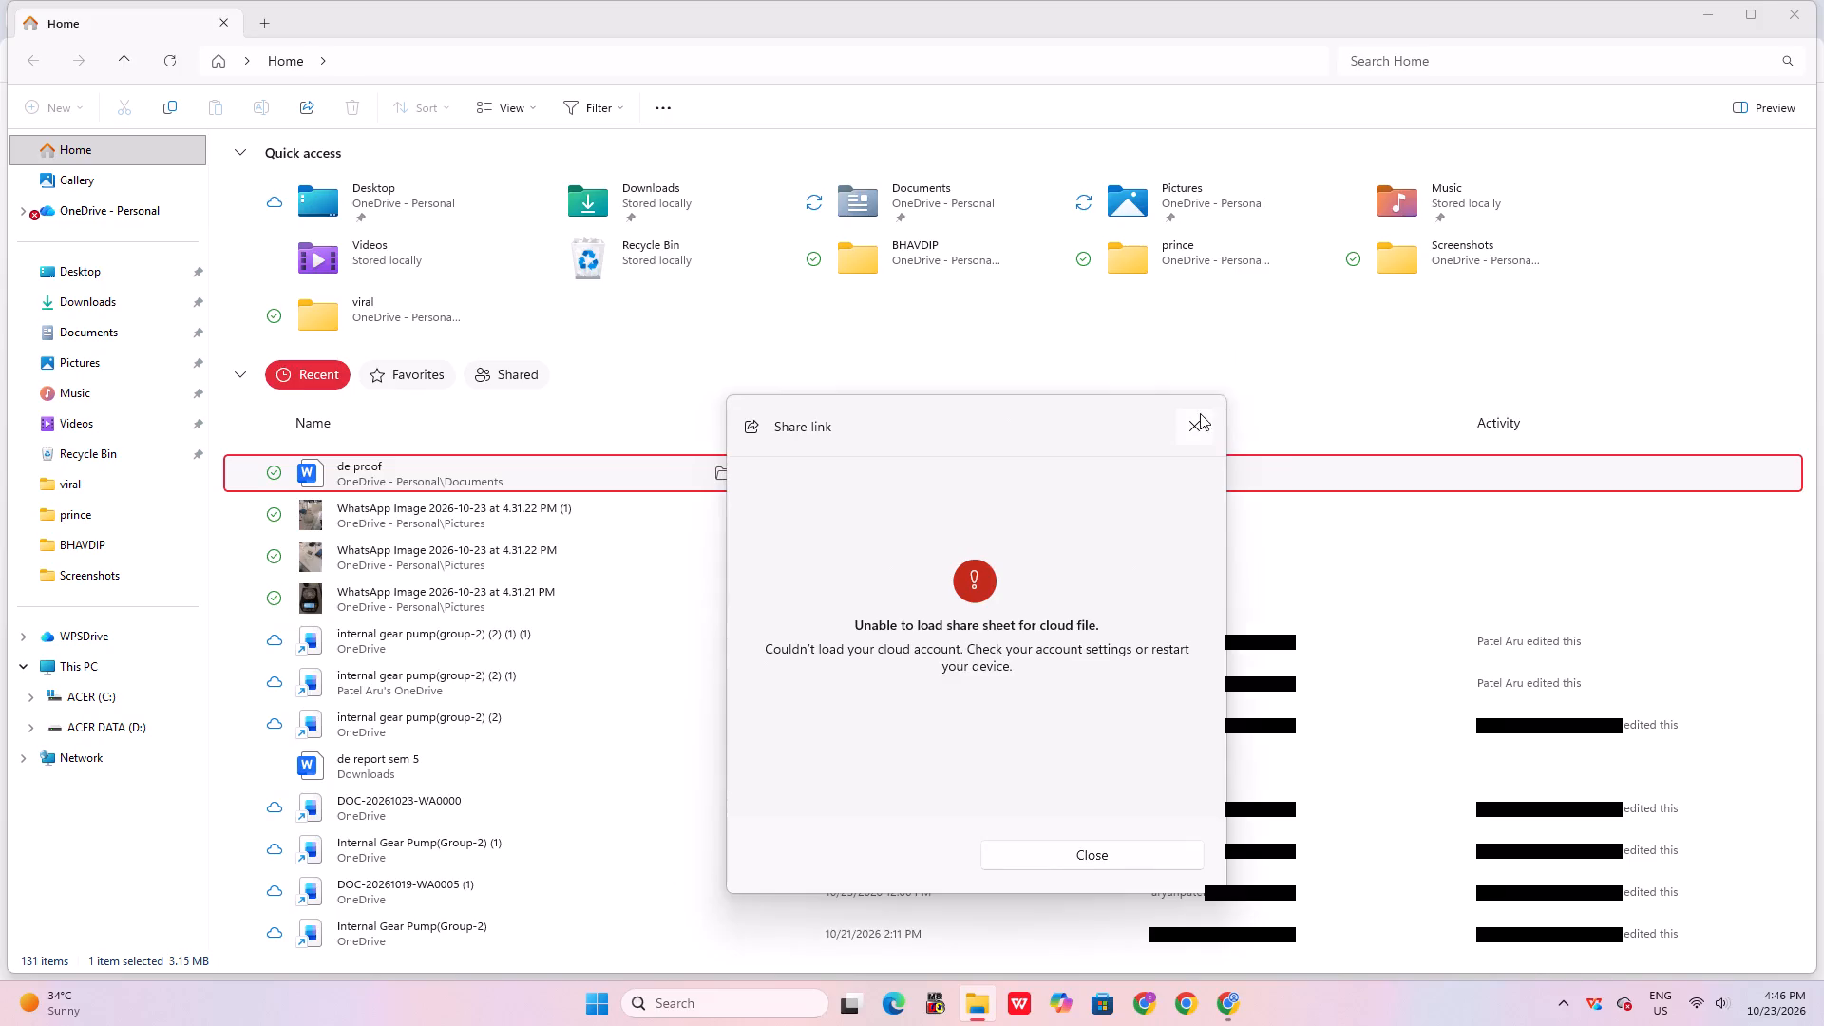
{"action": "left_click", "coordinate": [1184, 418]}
Open the recent file de proof with Word again.
{"action": "right_click", "coordinate": [561, 470]}
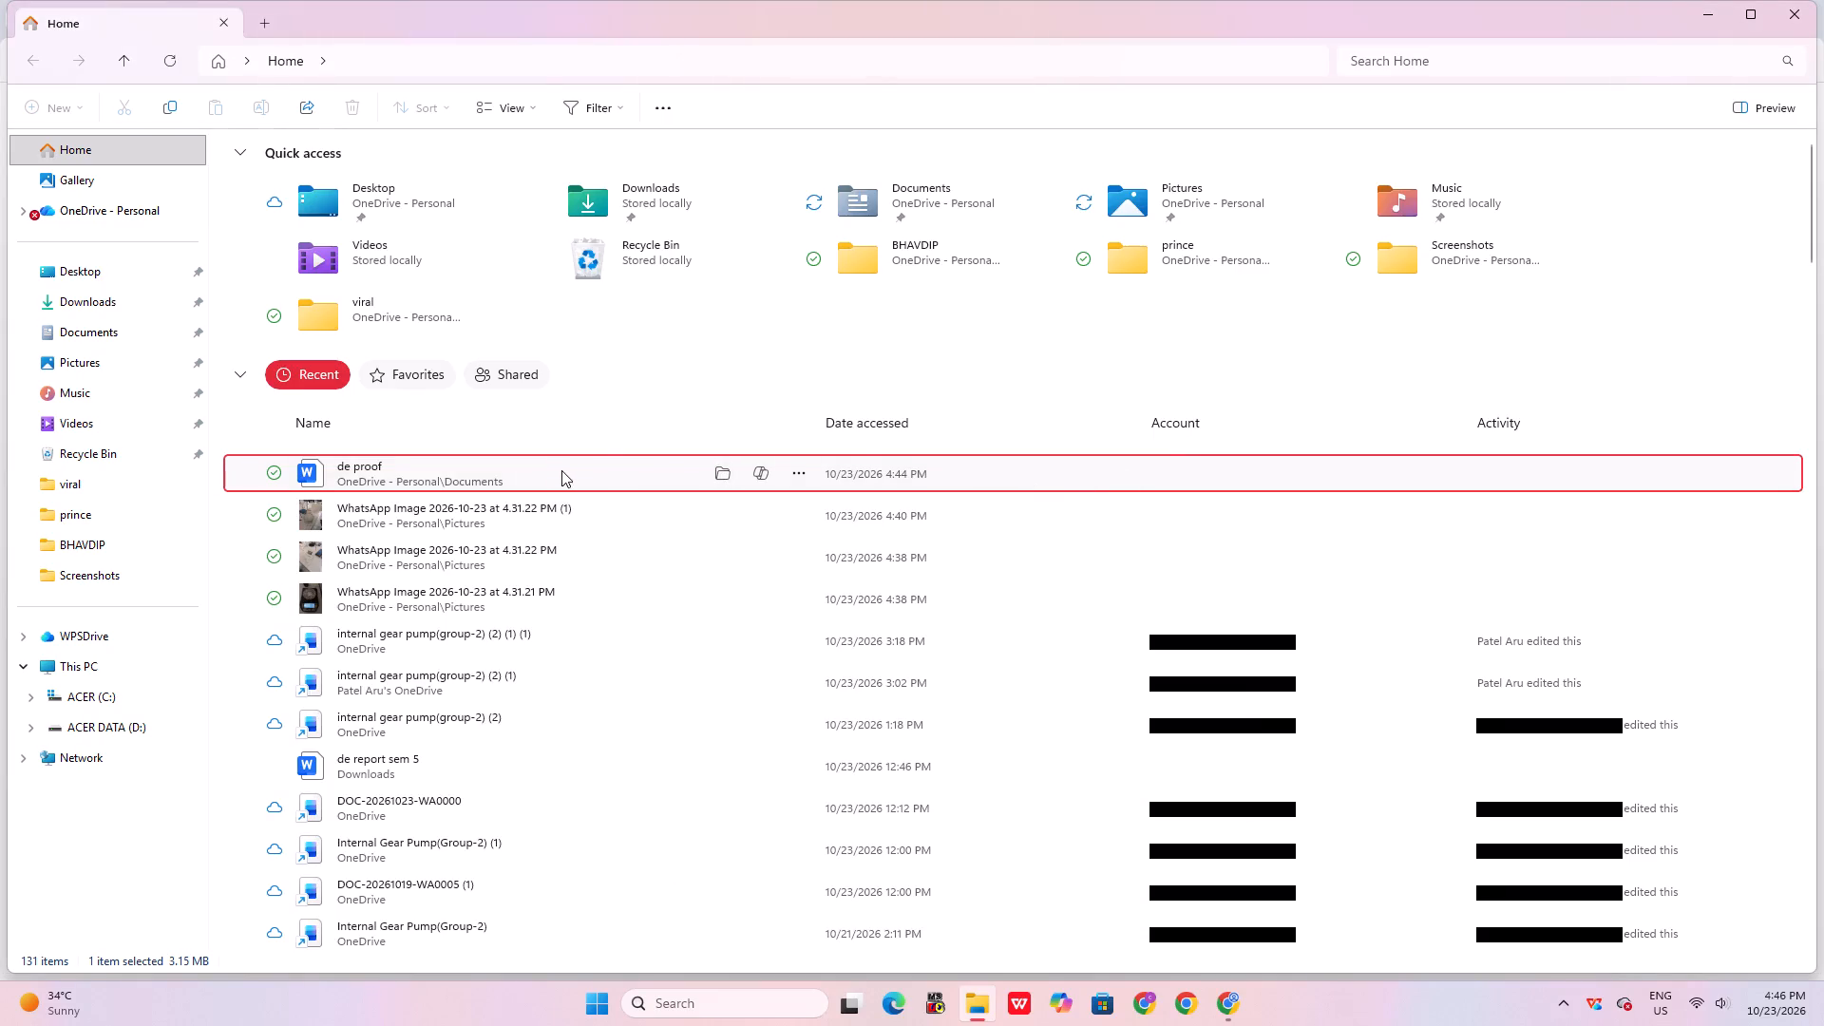
{"action": "left_click", "coordinate": [682, 172]}
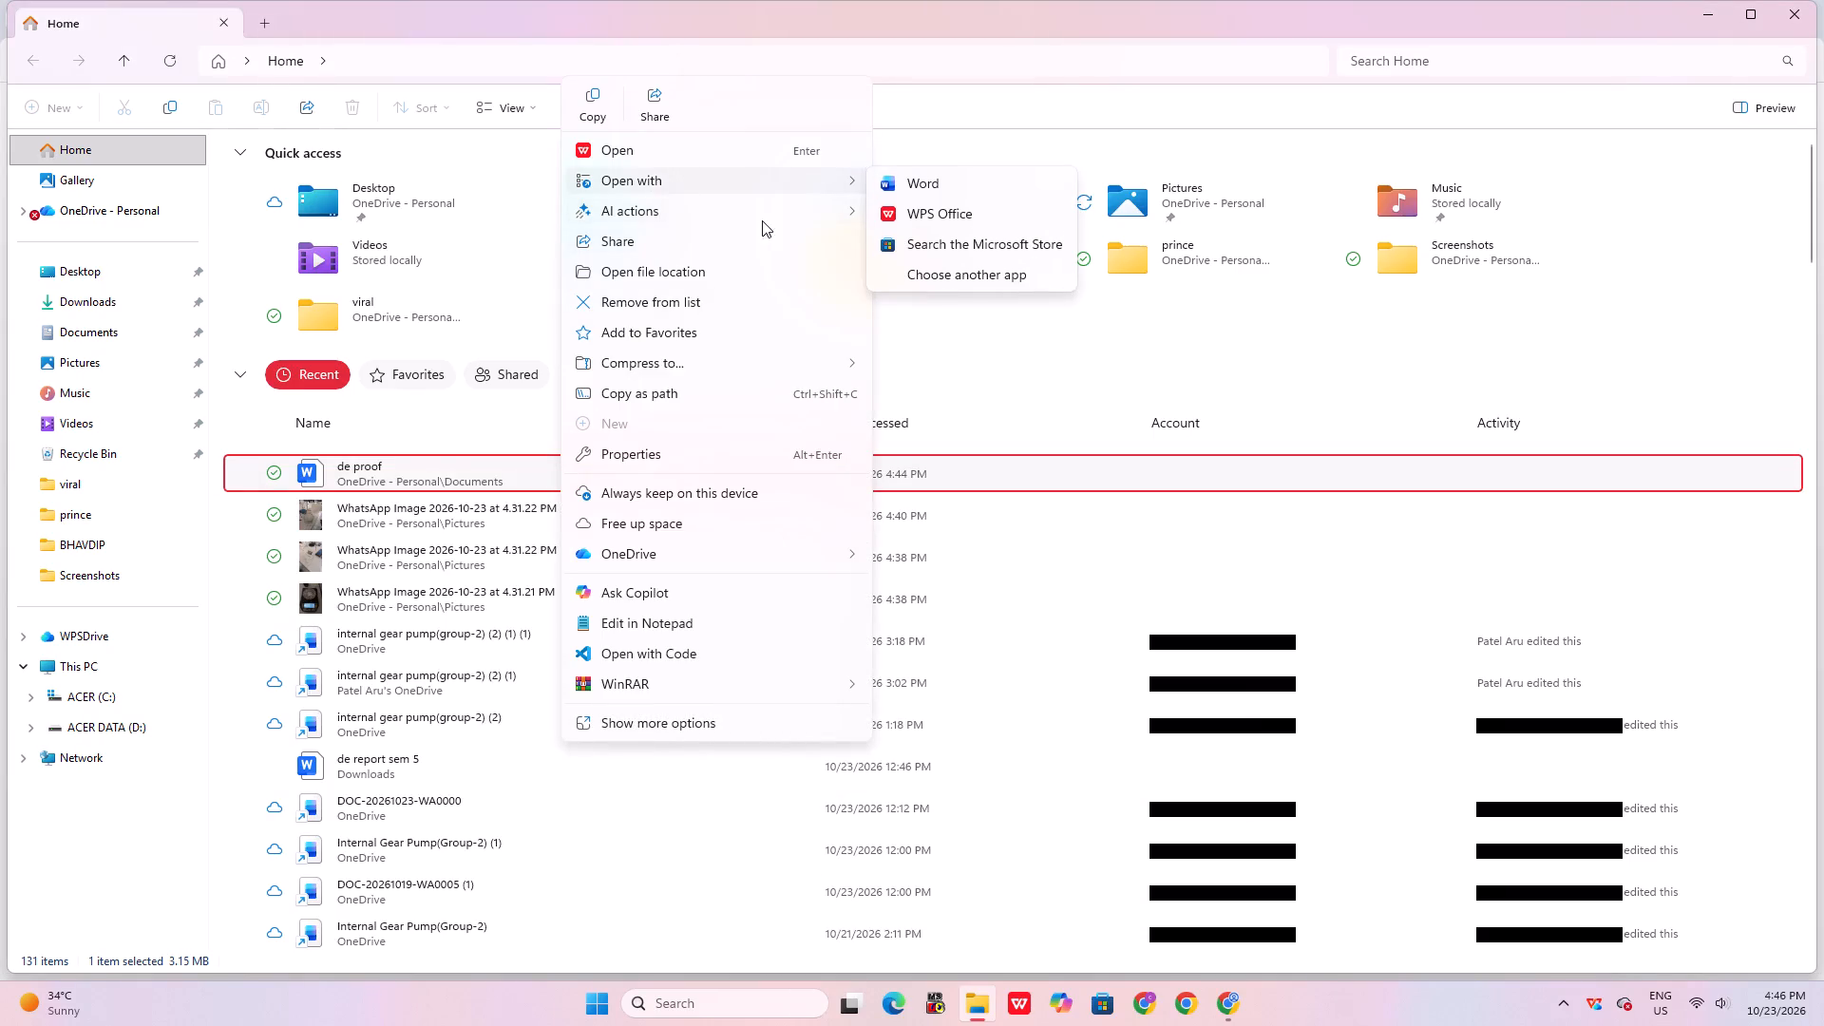
{"action": "left_click", "coordinate": [949, 180]}
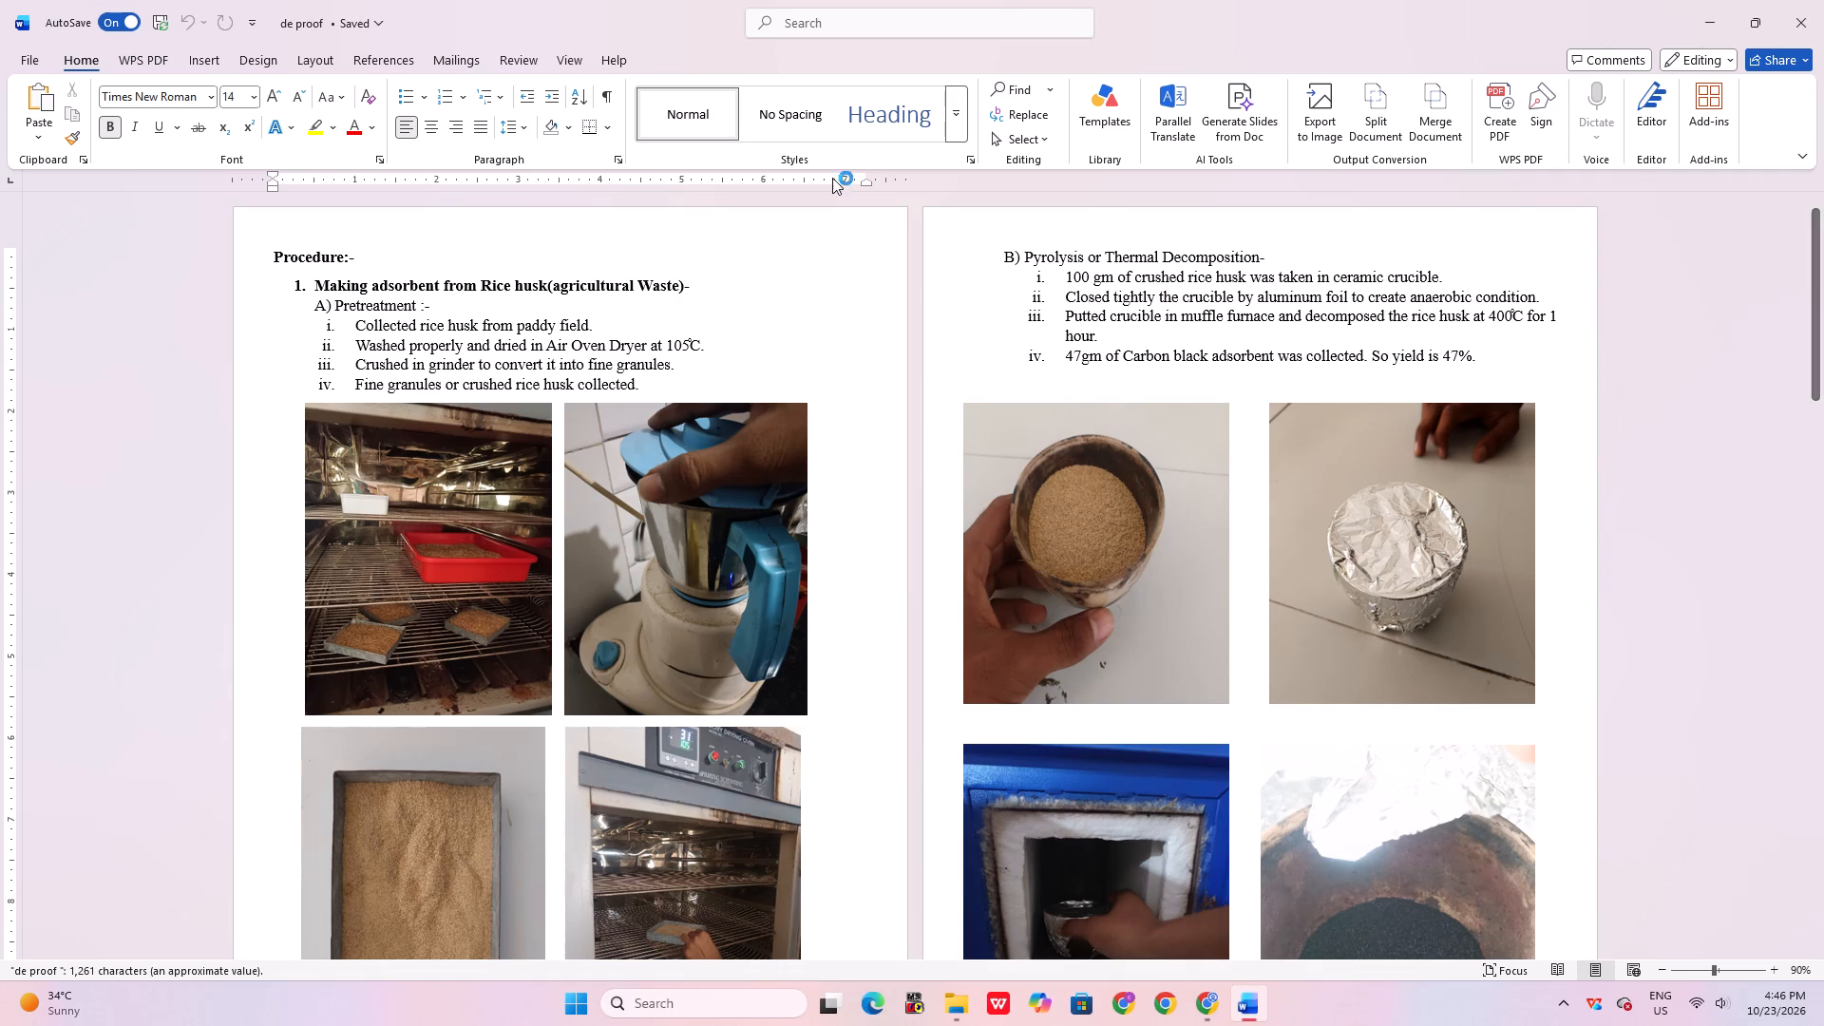
Save the de proof document.
{"action": "left_click", "coordinate": [161, 20]}
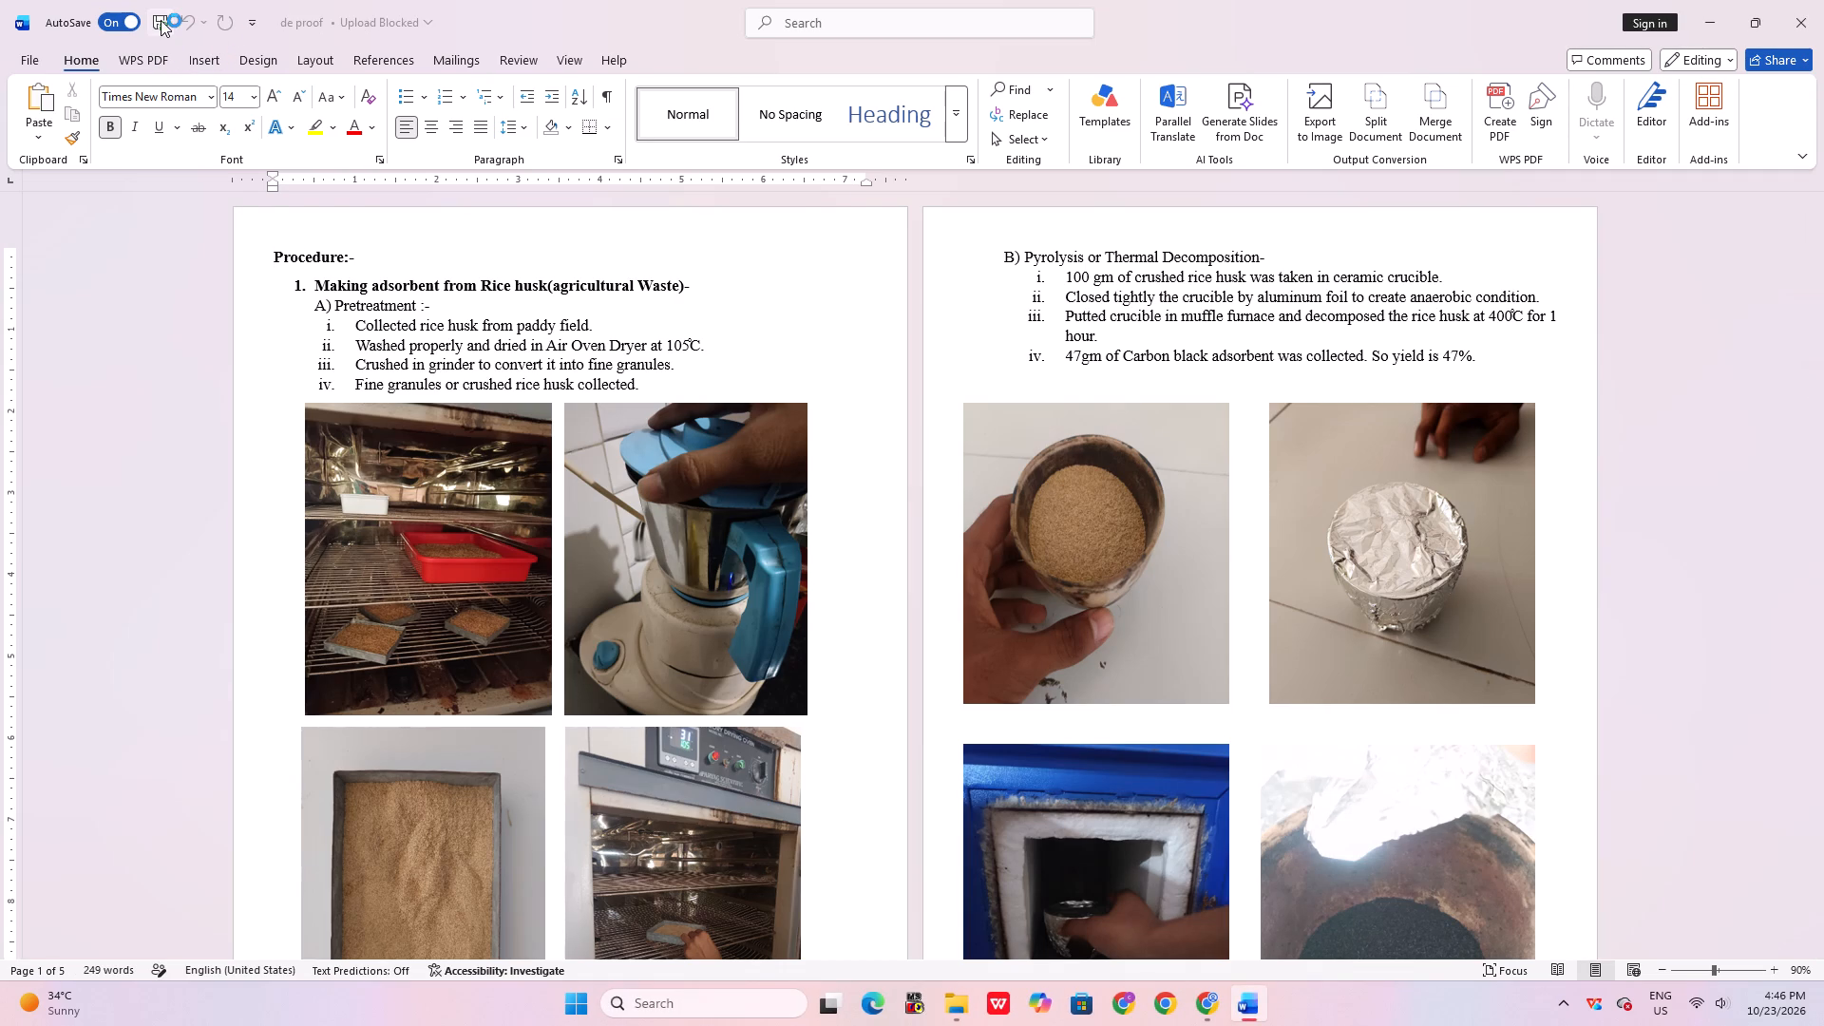
{"action": "left_click", "coordinate": [161, 25]}
{"action": "left_click", "coordinate": [161, 25]}
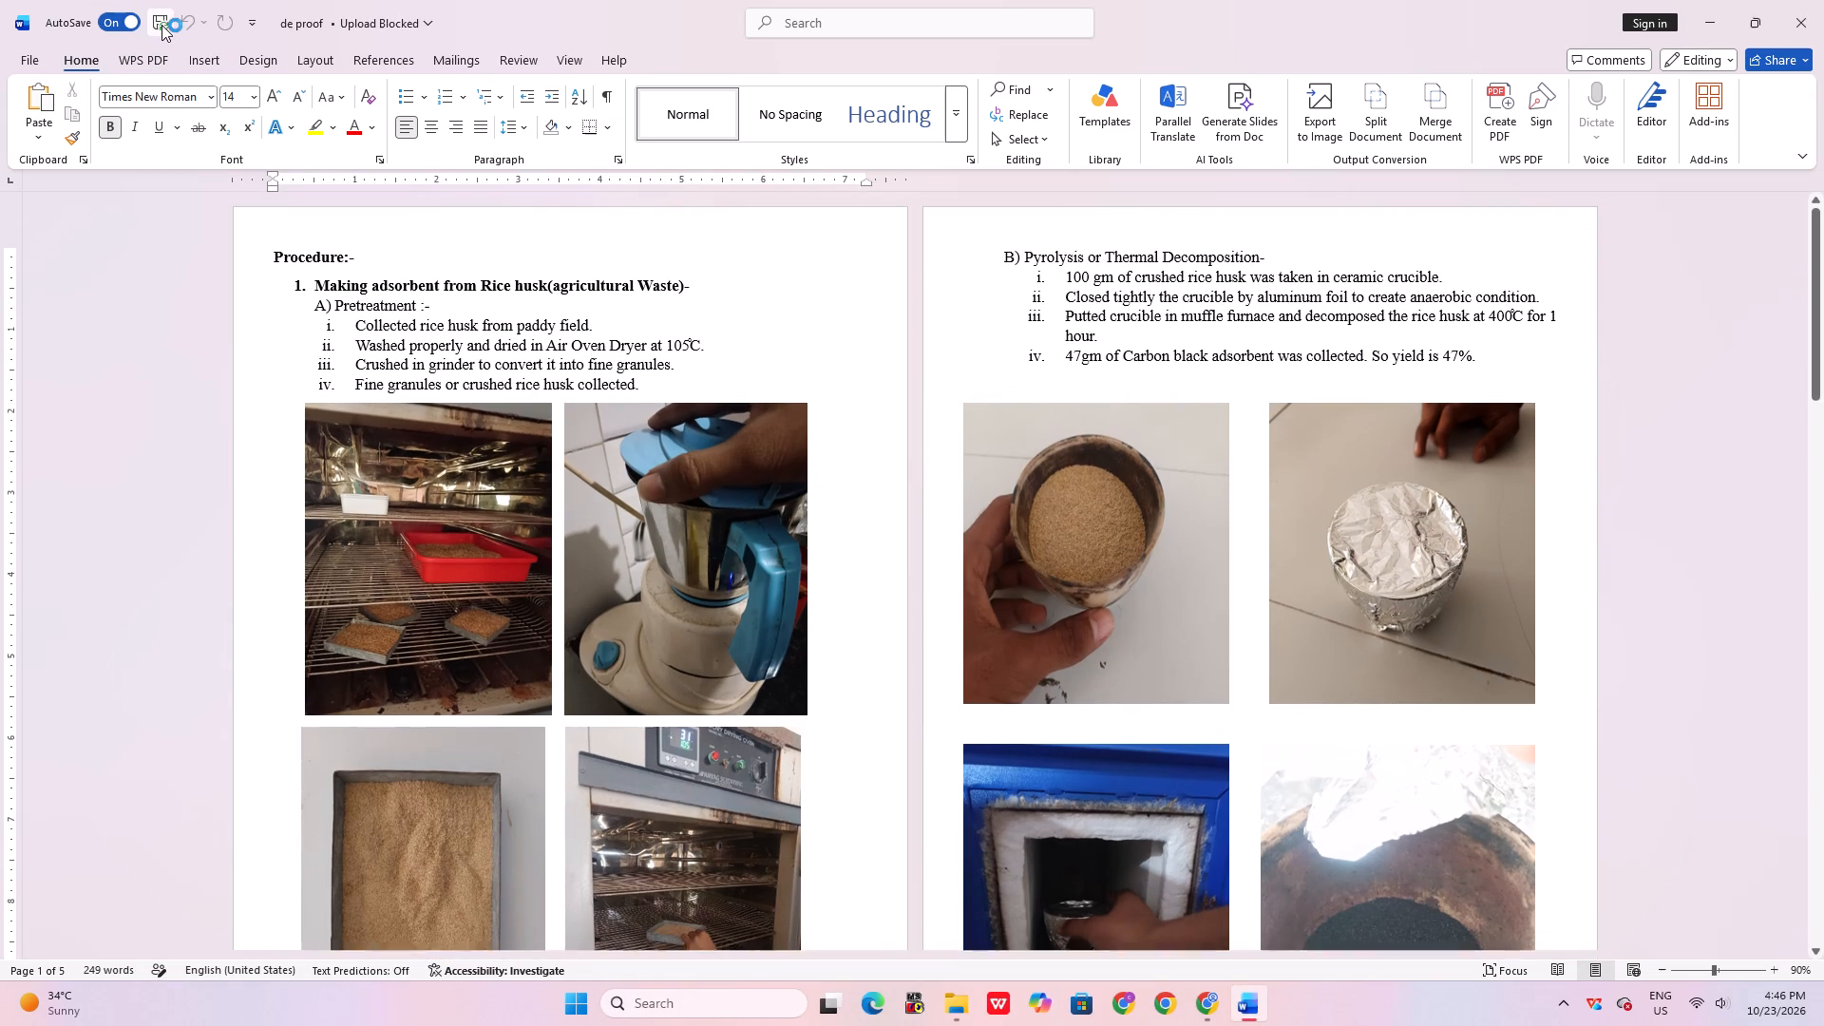
{"action": "left_click", "coordinate": [161, 25]}
{"action": "left_click", "coordinate": [161, 25]}
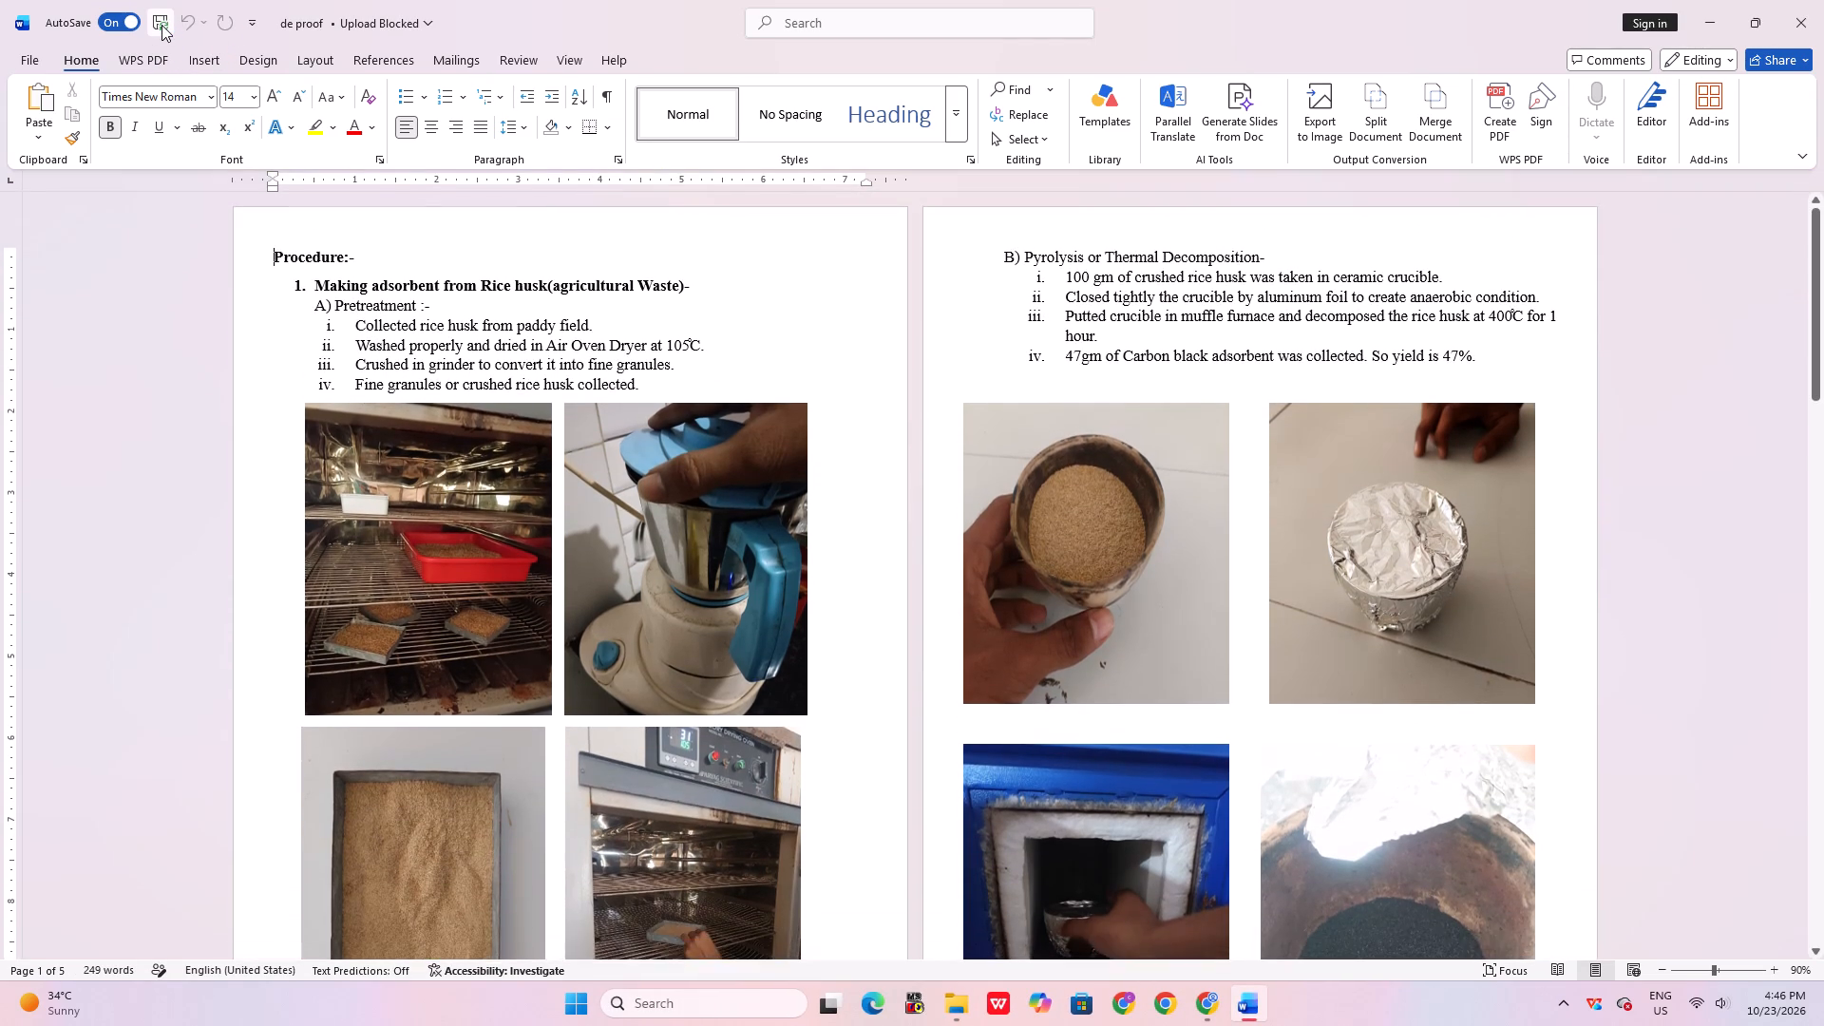
{"action": "left_click", "coordinate": [161, 25]}
{"action": "left_click", "coordinate": [161, 25]}
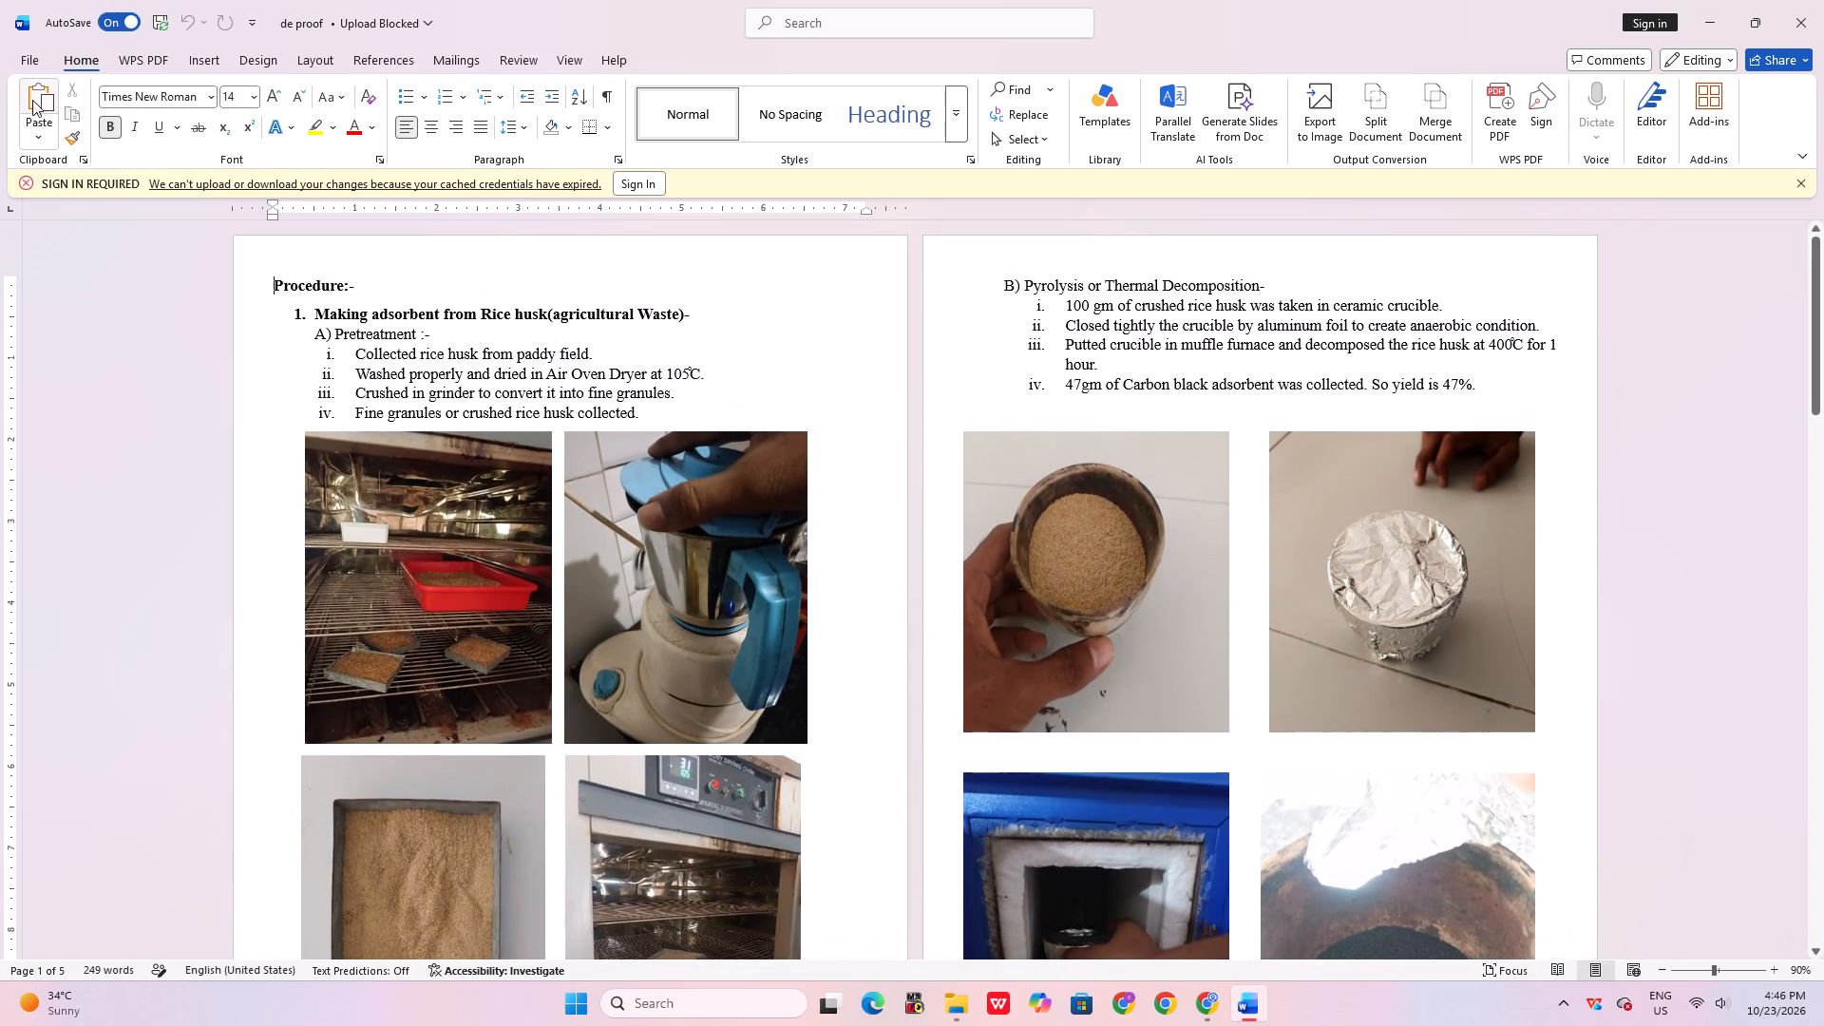
Open the Save a Copy options for de proof, look at the This PC location, and choose a share option instead.
{"action": "left_click", "coordinate": [32, 67]}
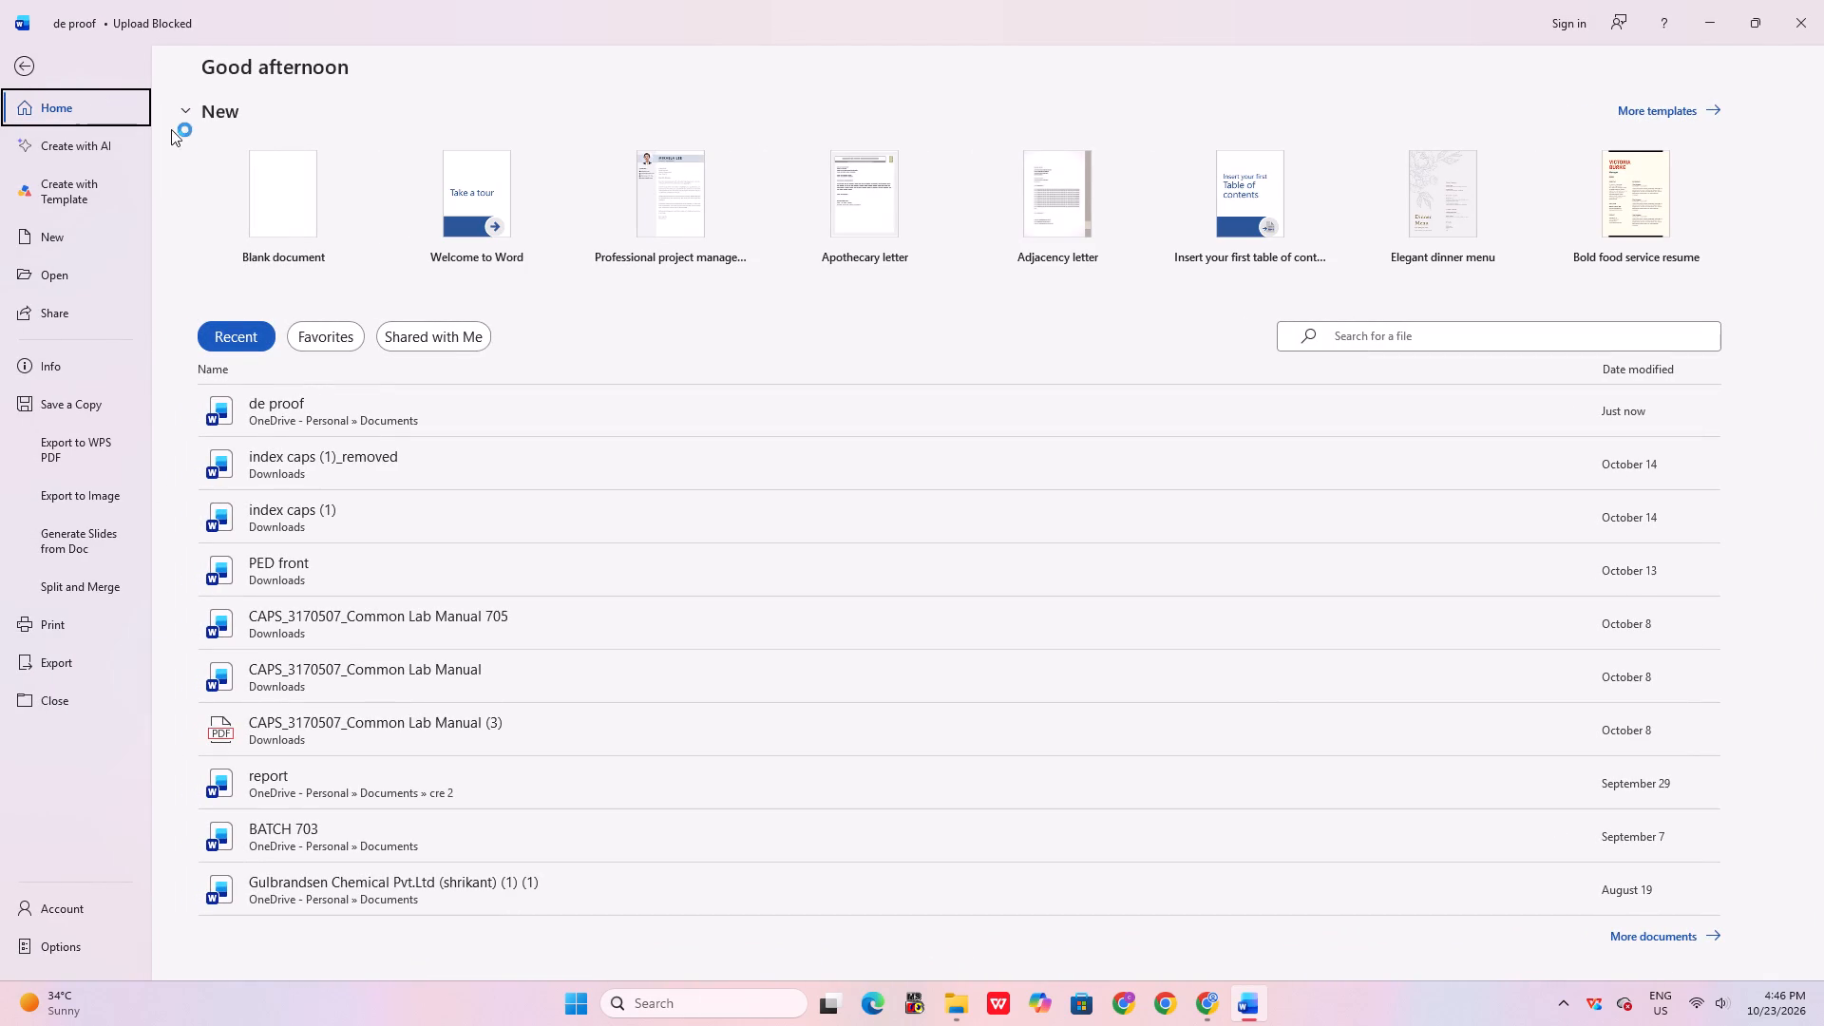
{"action": "left_click", "coordinate": [99, 404]}
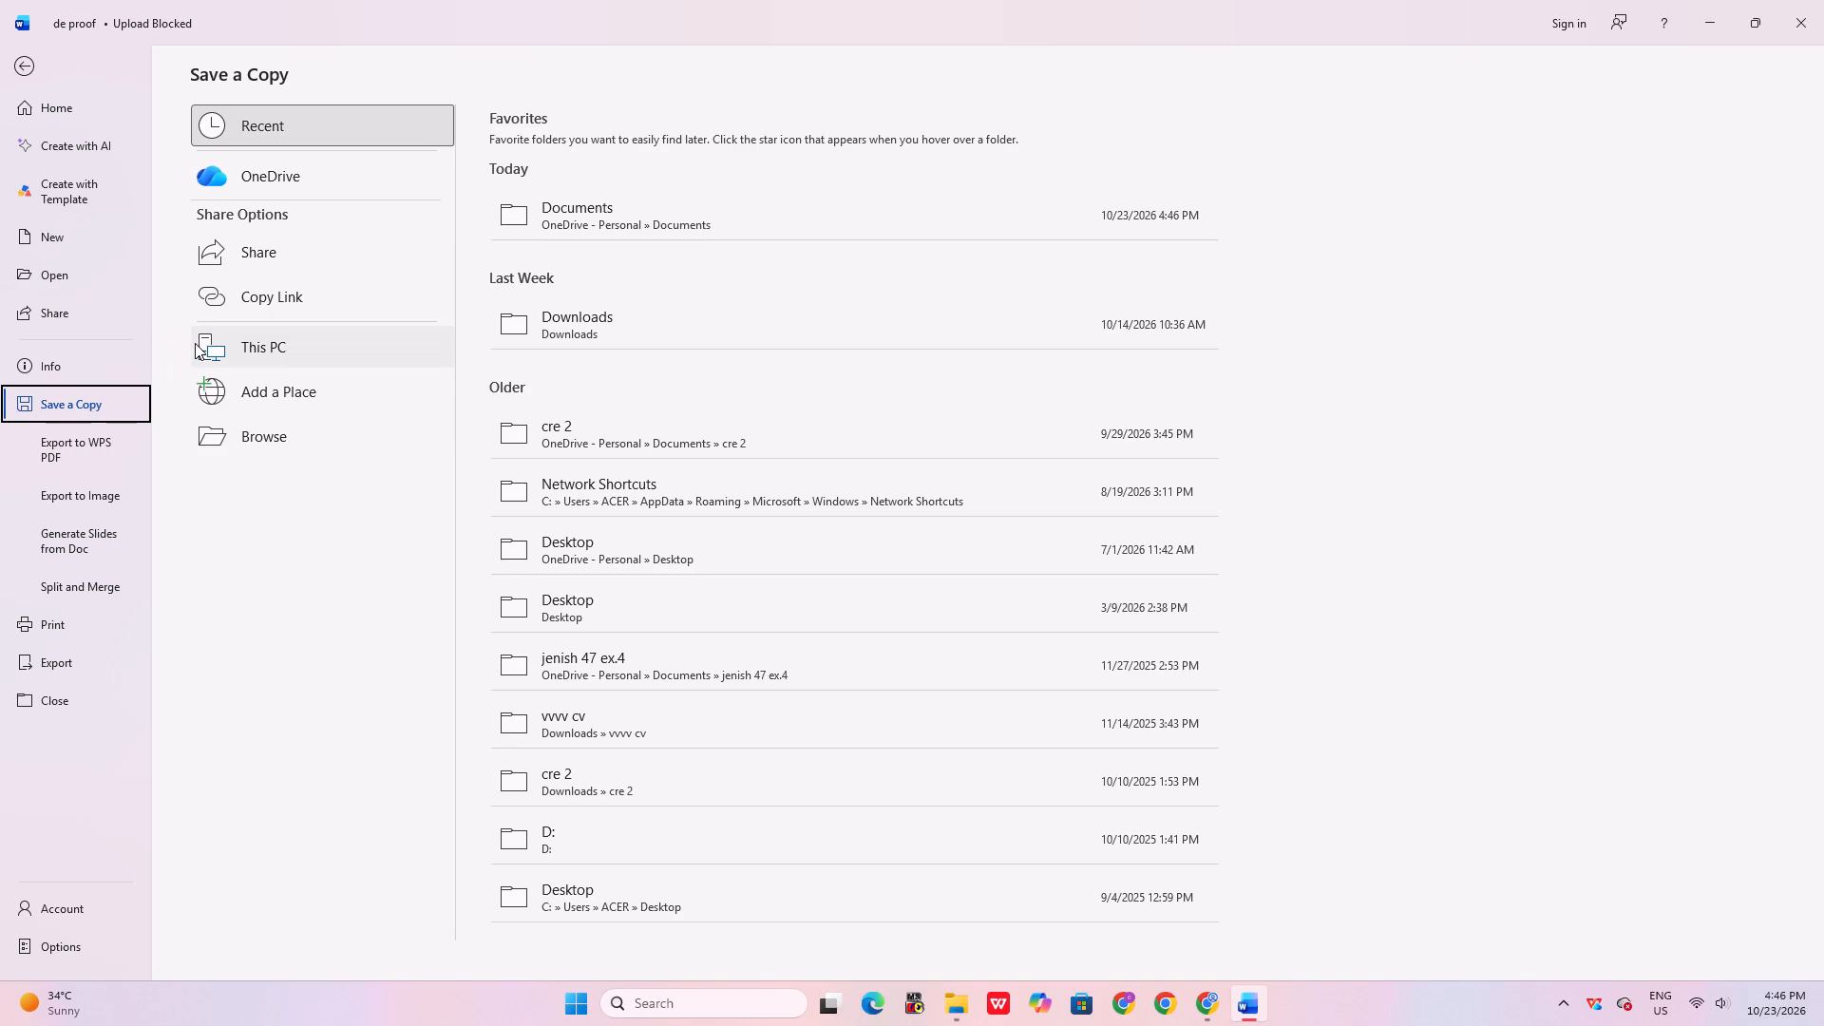
{"action": "left_click", "coordinate": [230, 355]}
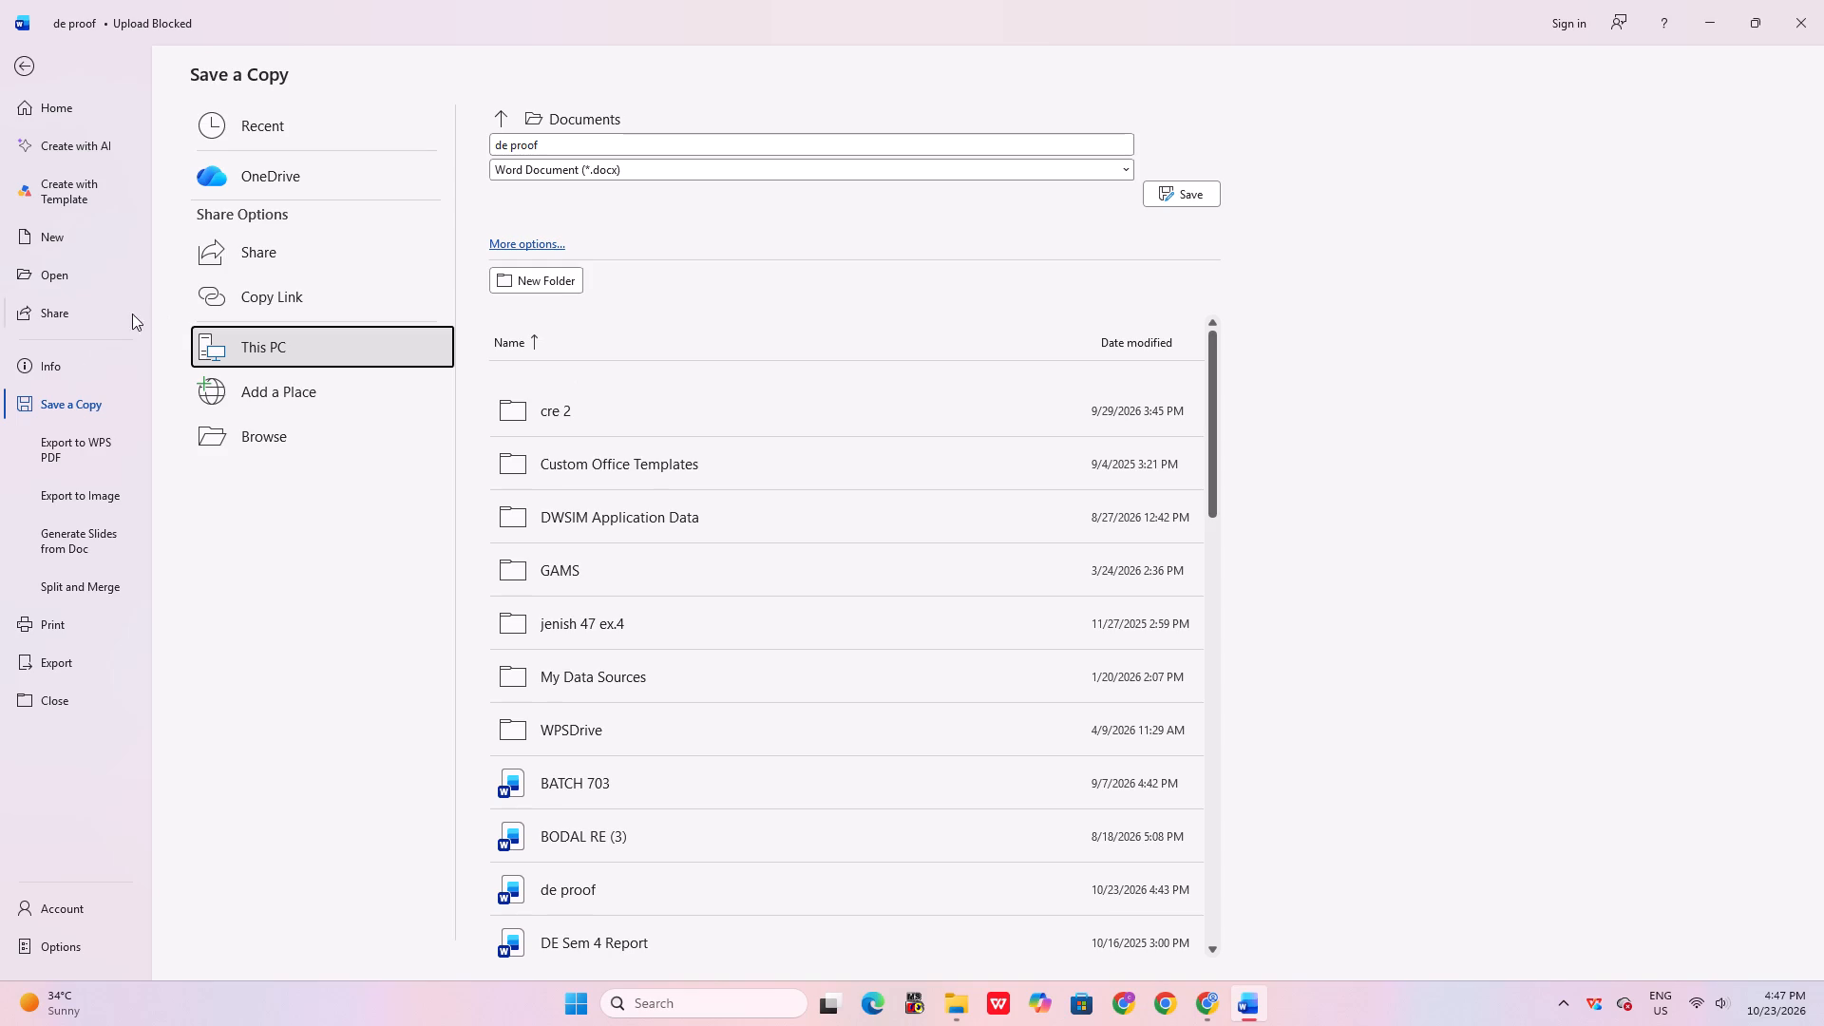
{"action": "left_click", "coordinate": [196, 284]}
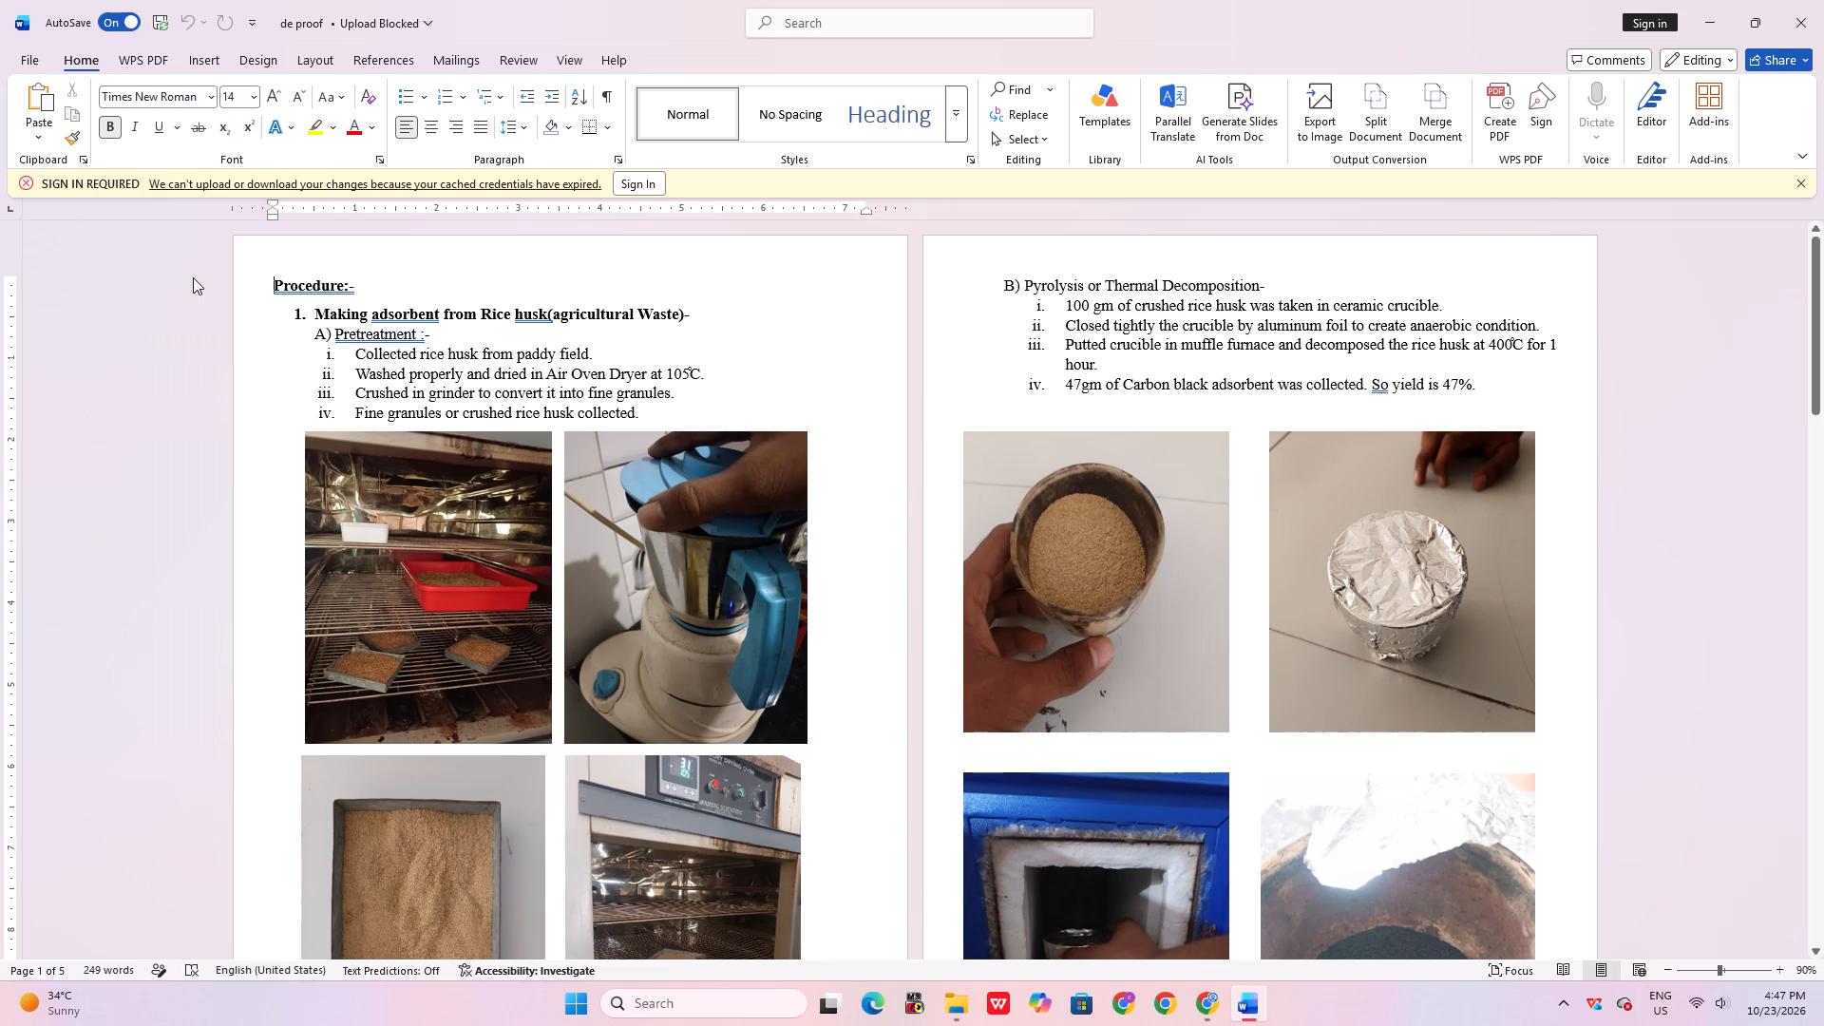
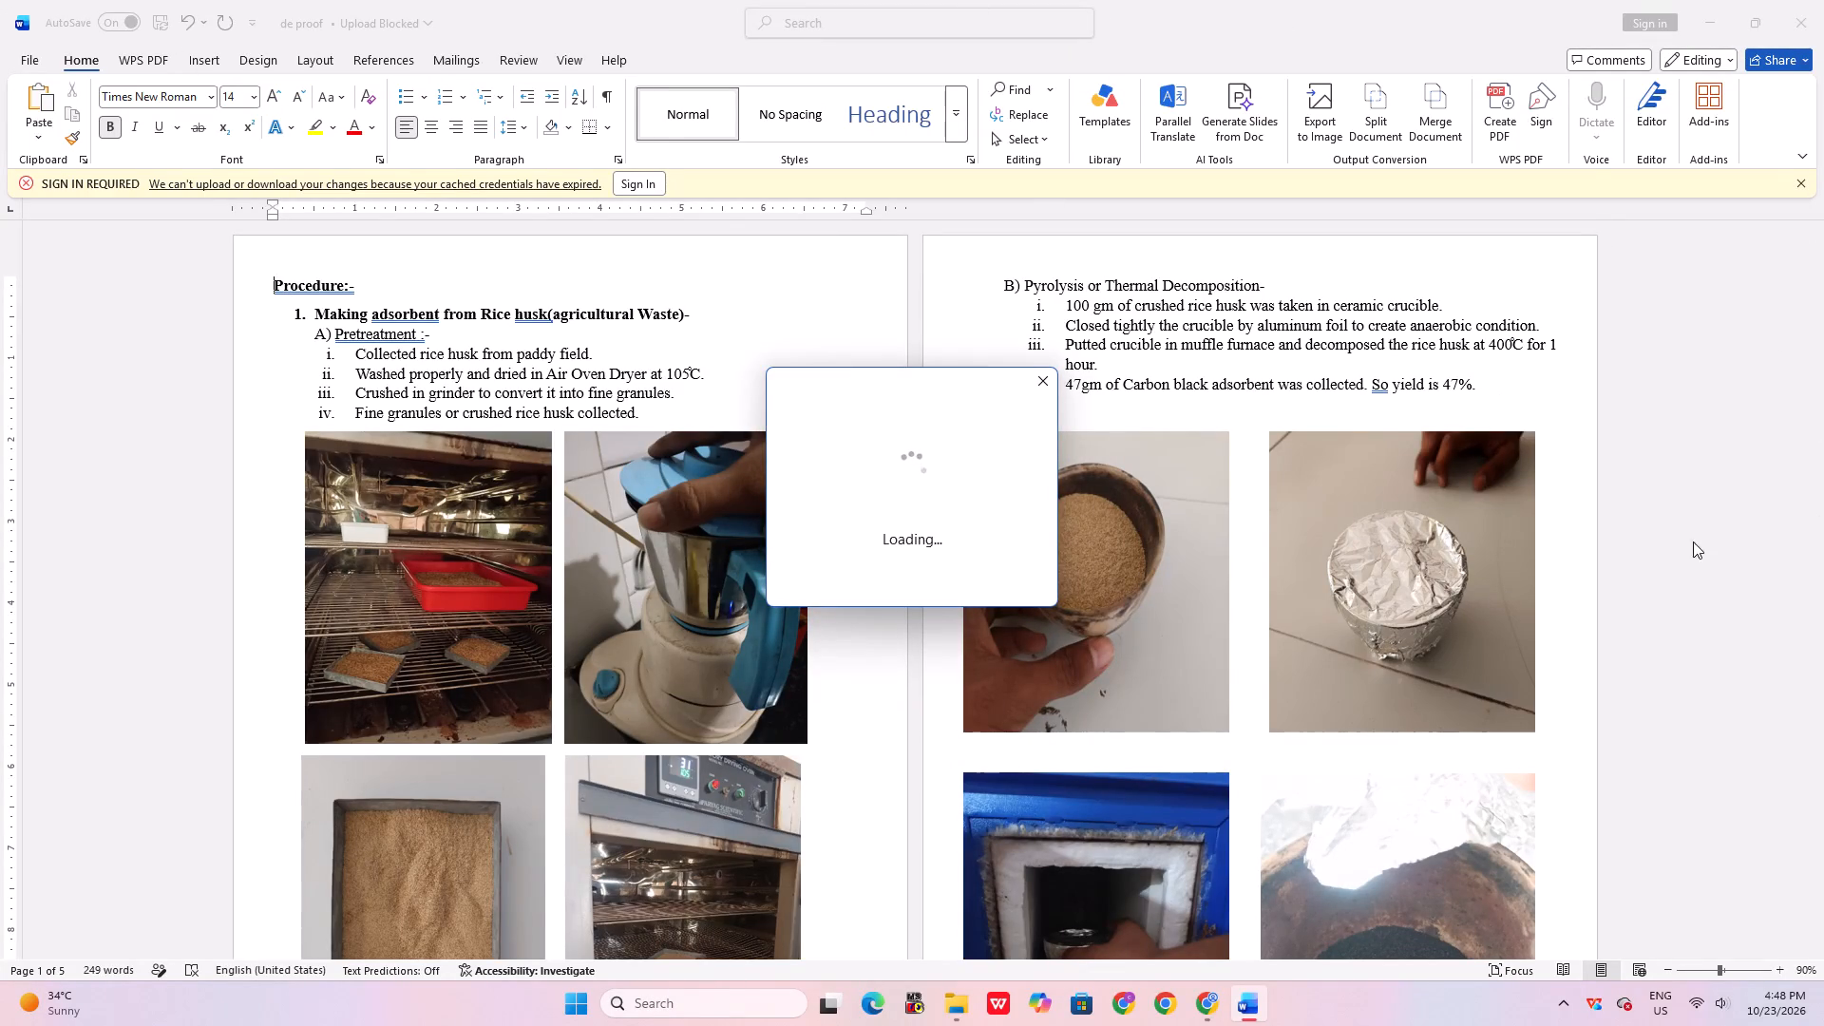
Close the share window and turn off AutoSave for de proof.
{"action": "left_click", "coordinate": [1040, 374]}
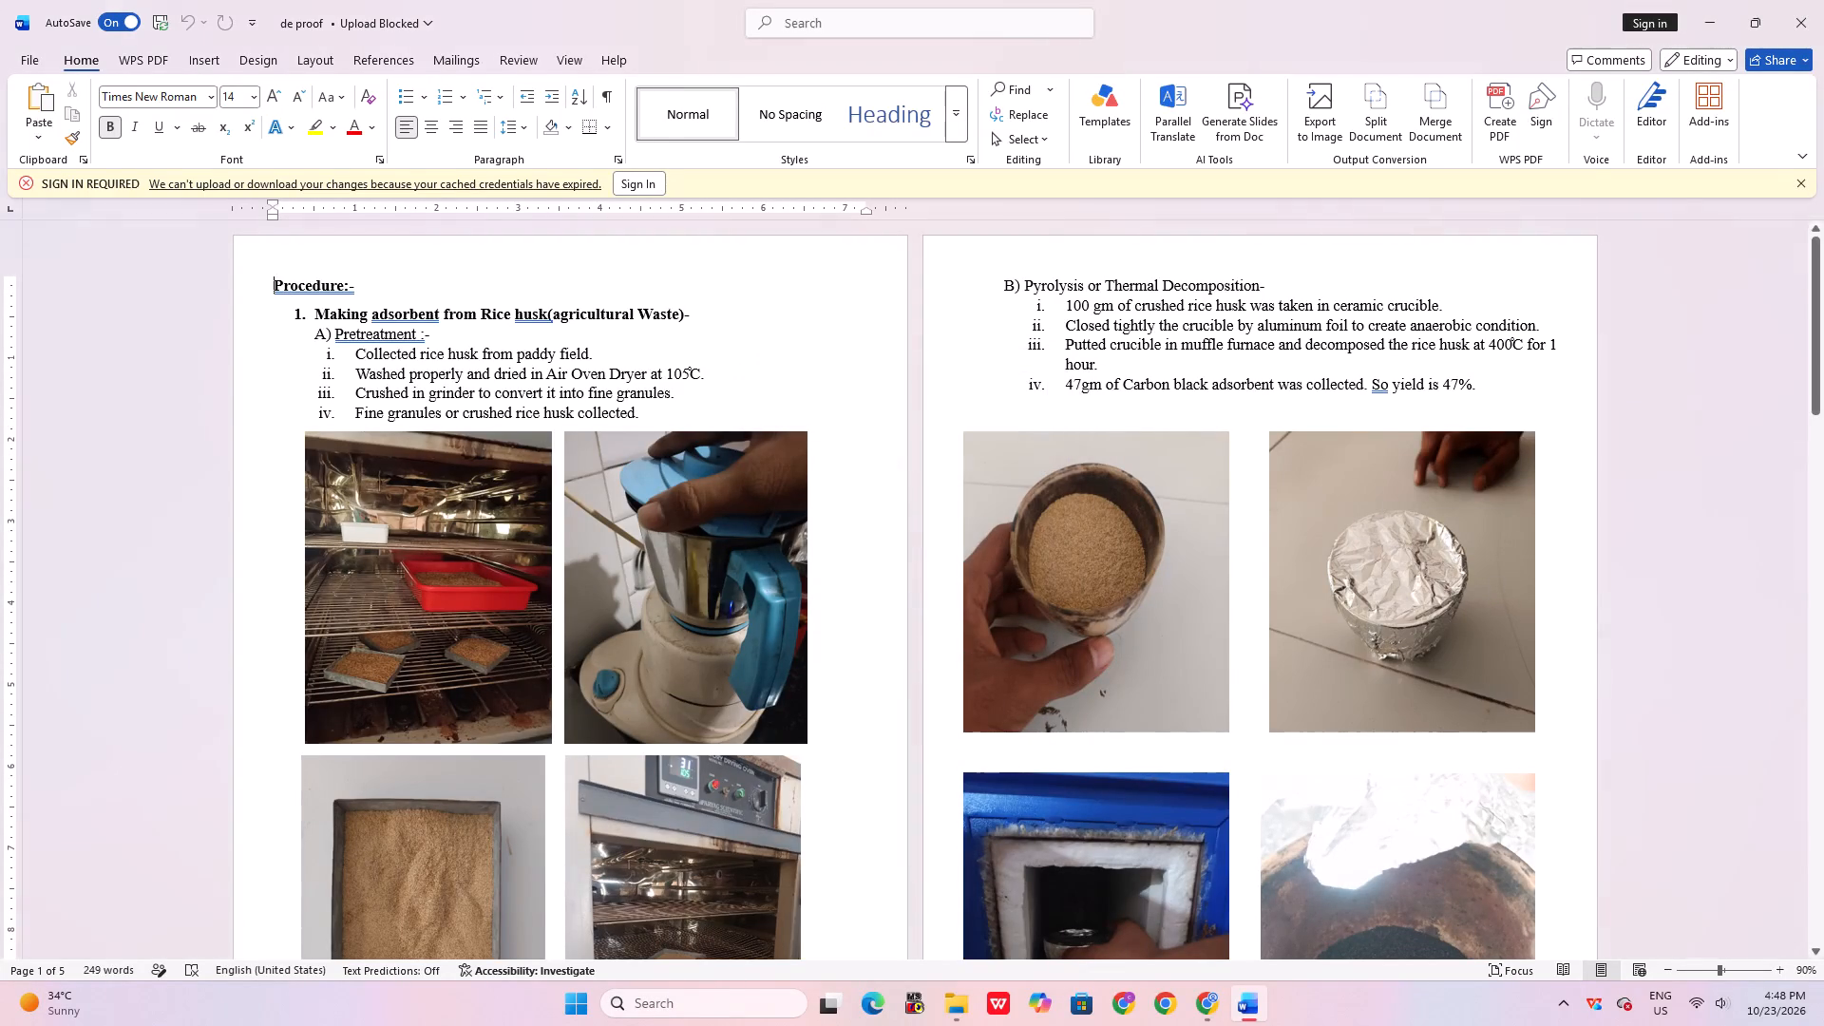
{"action": "left_click", "coordinate": [122, 18]}
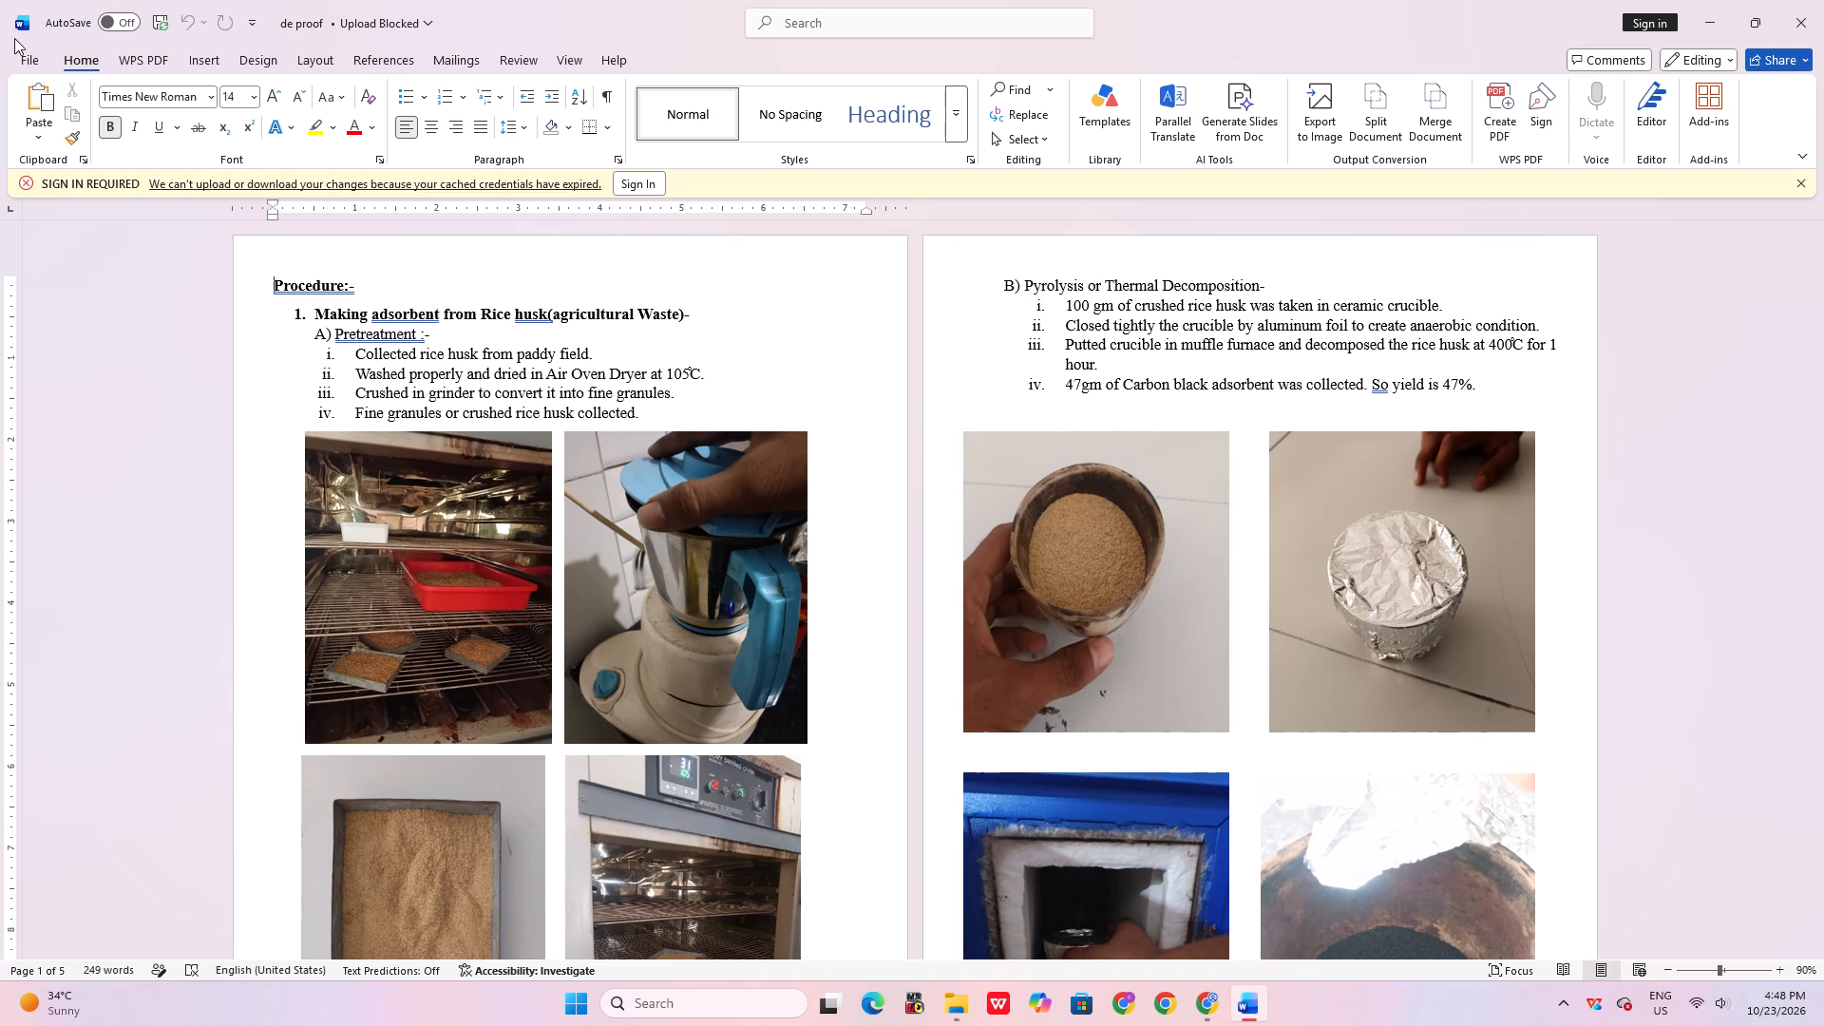
Export de proof in Word Document format to the OneDrive Documents folder, dismissing the sign-in window and replacing the existing file.
{"action": "left_click", "coordinate": [18, 53]}
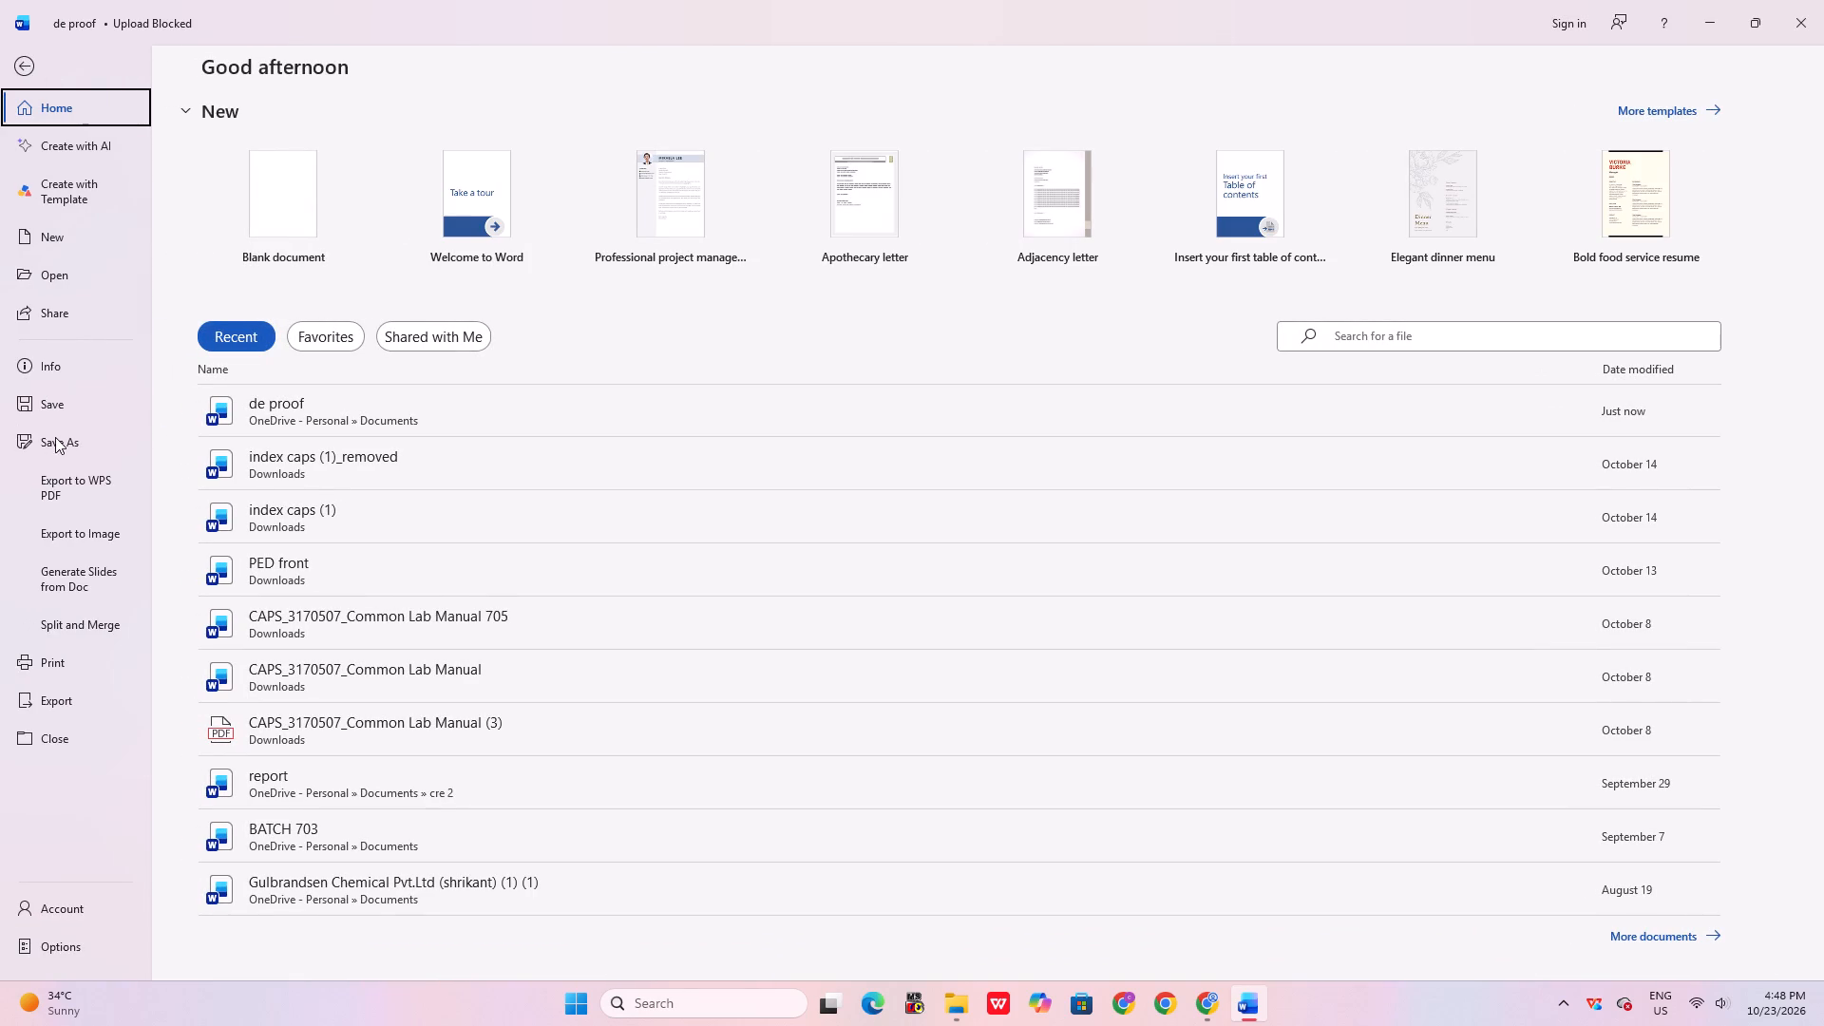
{"action": "left_click", "coordinate": [38, 693]}
{"action": "left_click", "coordinate": [371, 193]}
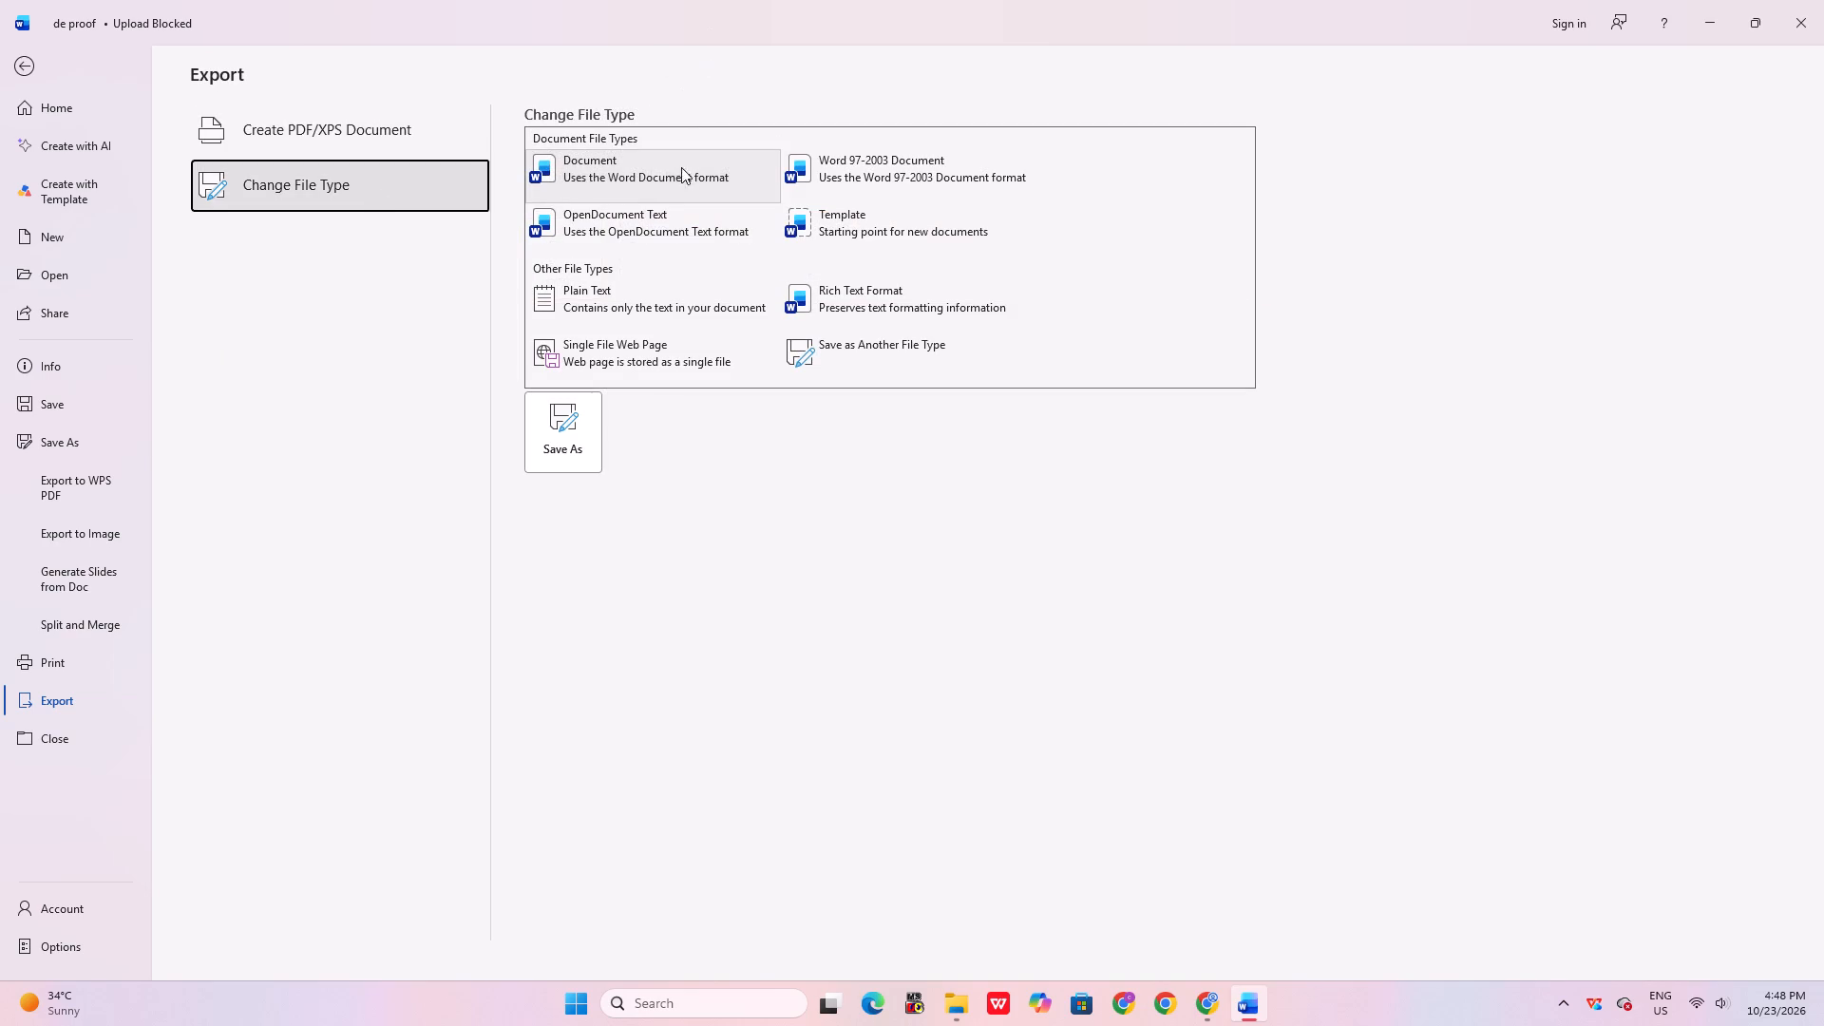
{"action": "left_click", "coordinate": [598, 449]}
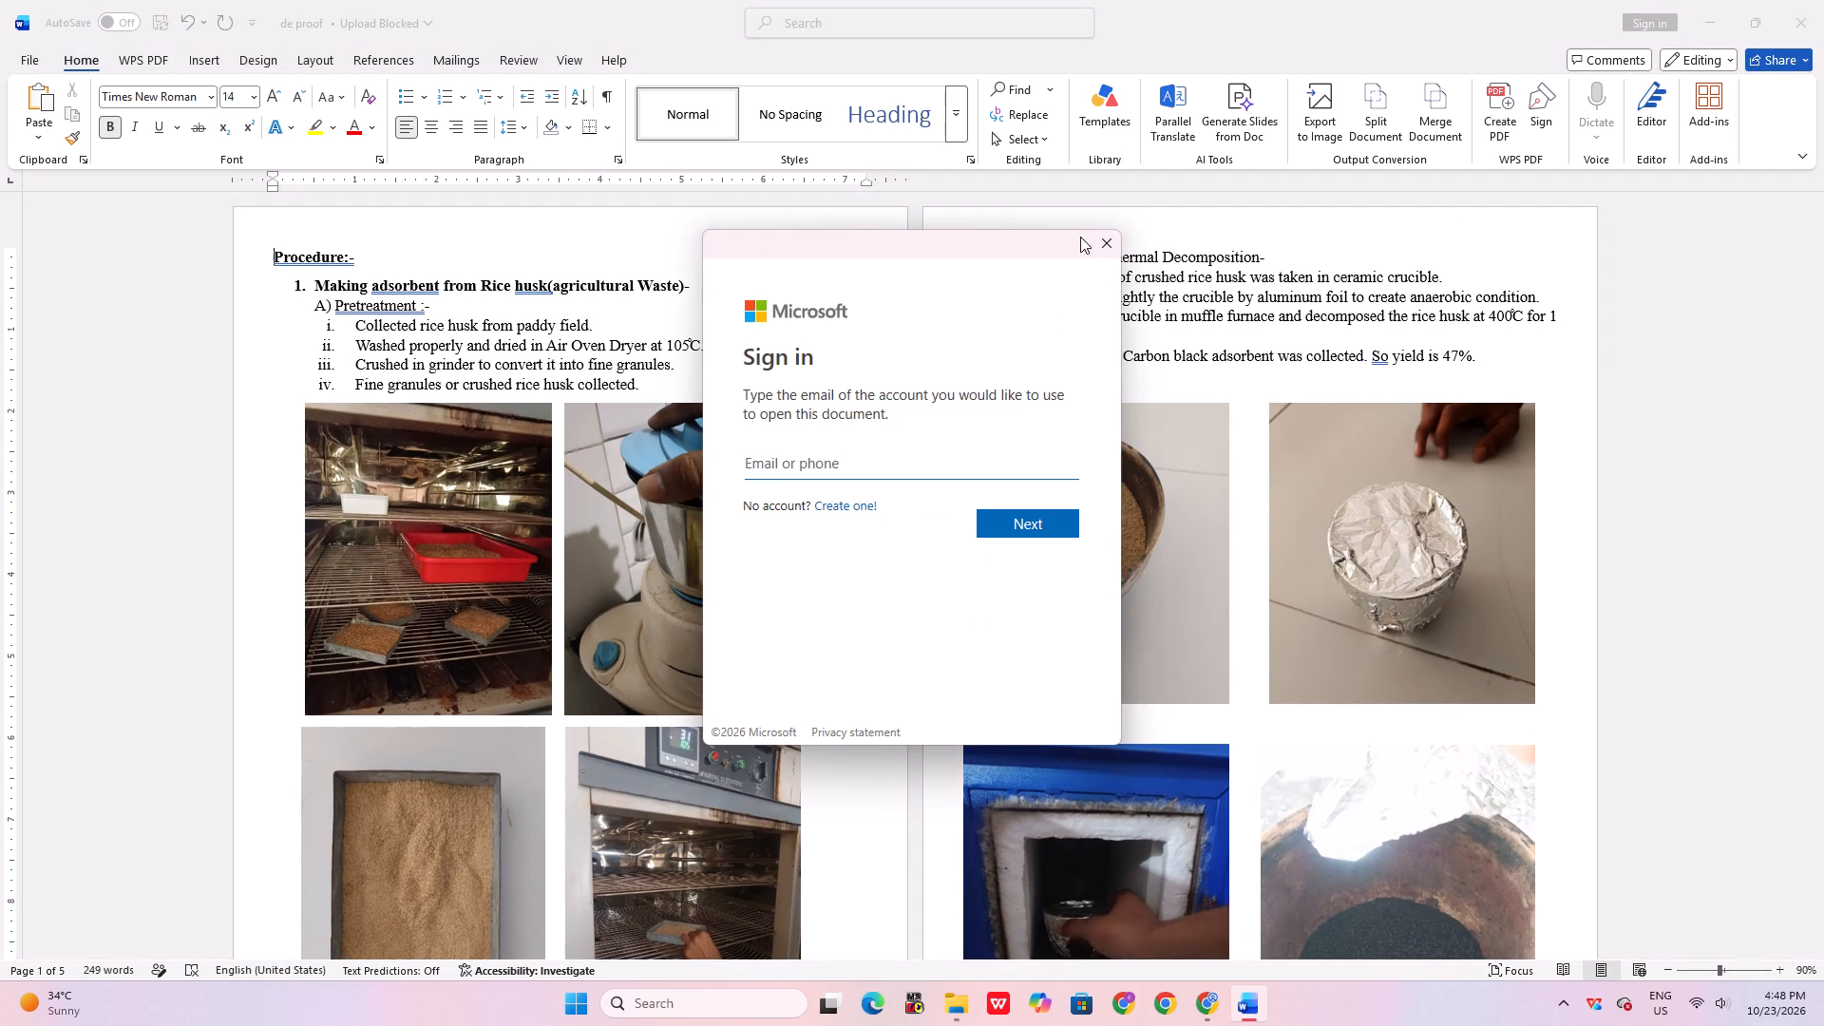
{"action": "left_click", "coordinate": [1119, 247]}
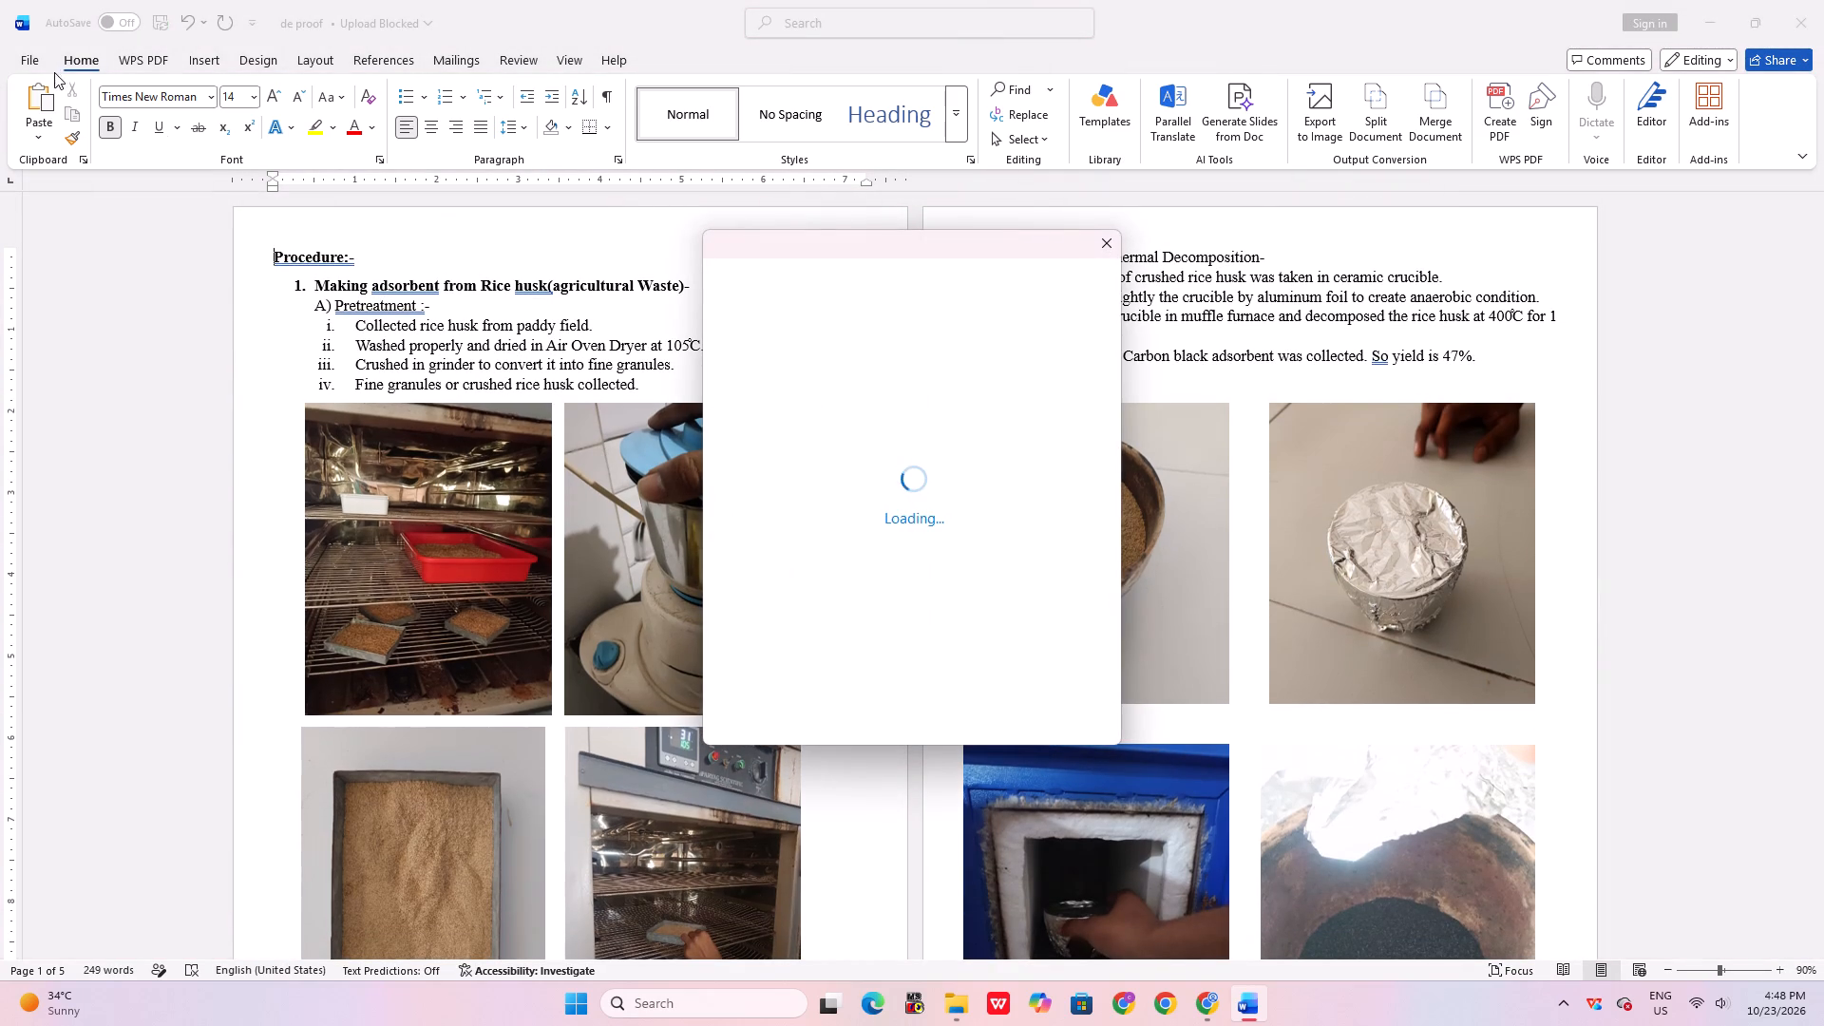
{"action": "left_click", "coordinate": [1096, 233]}
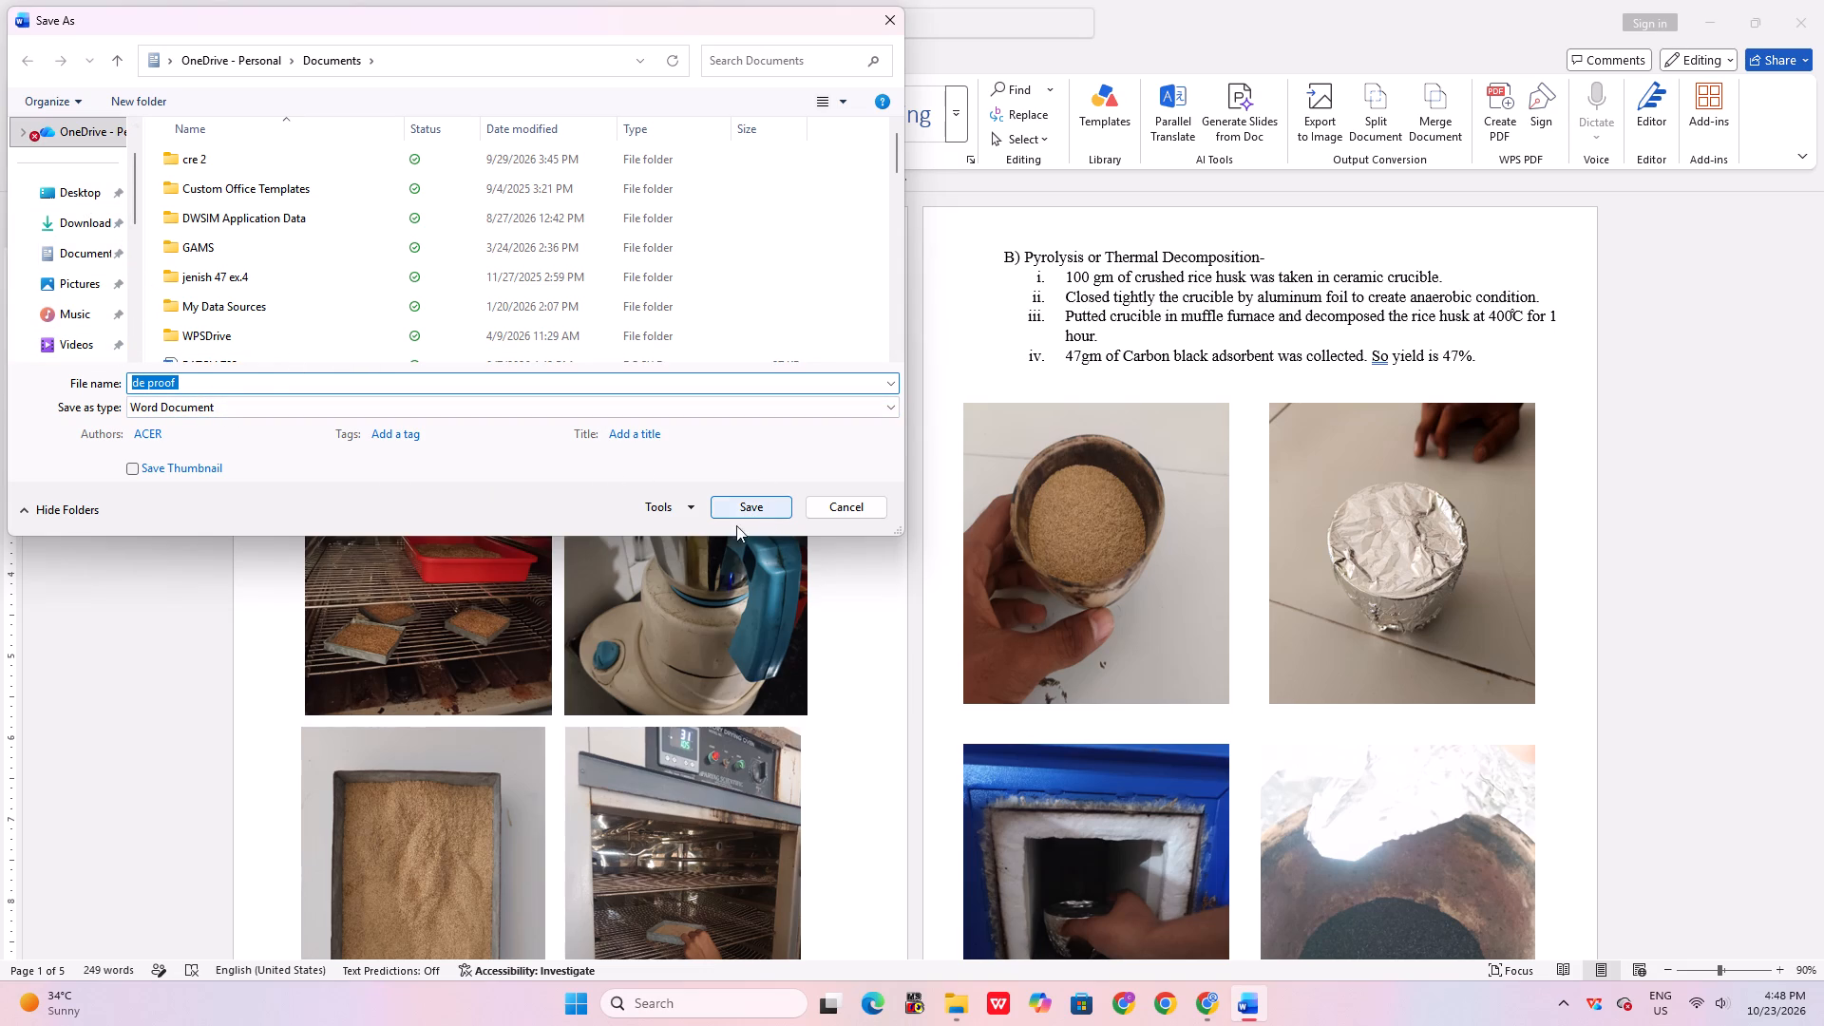
{"action": "left_click", "coordinate": [762, 516]}
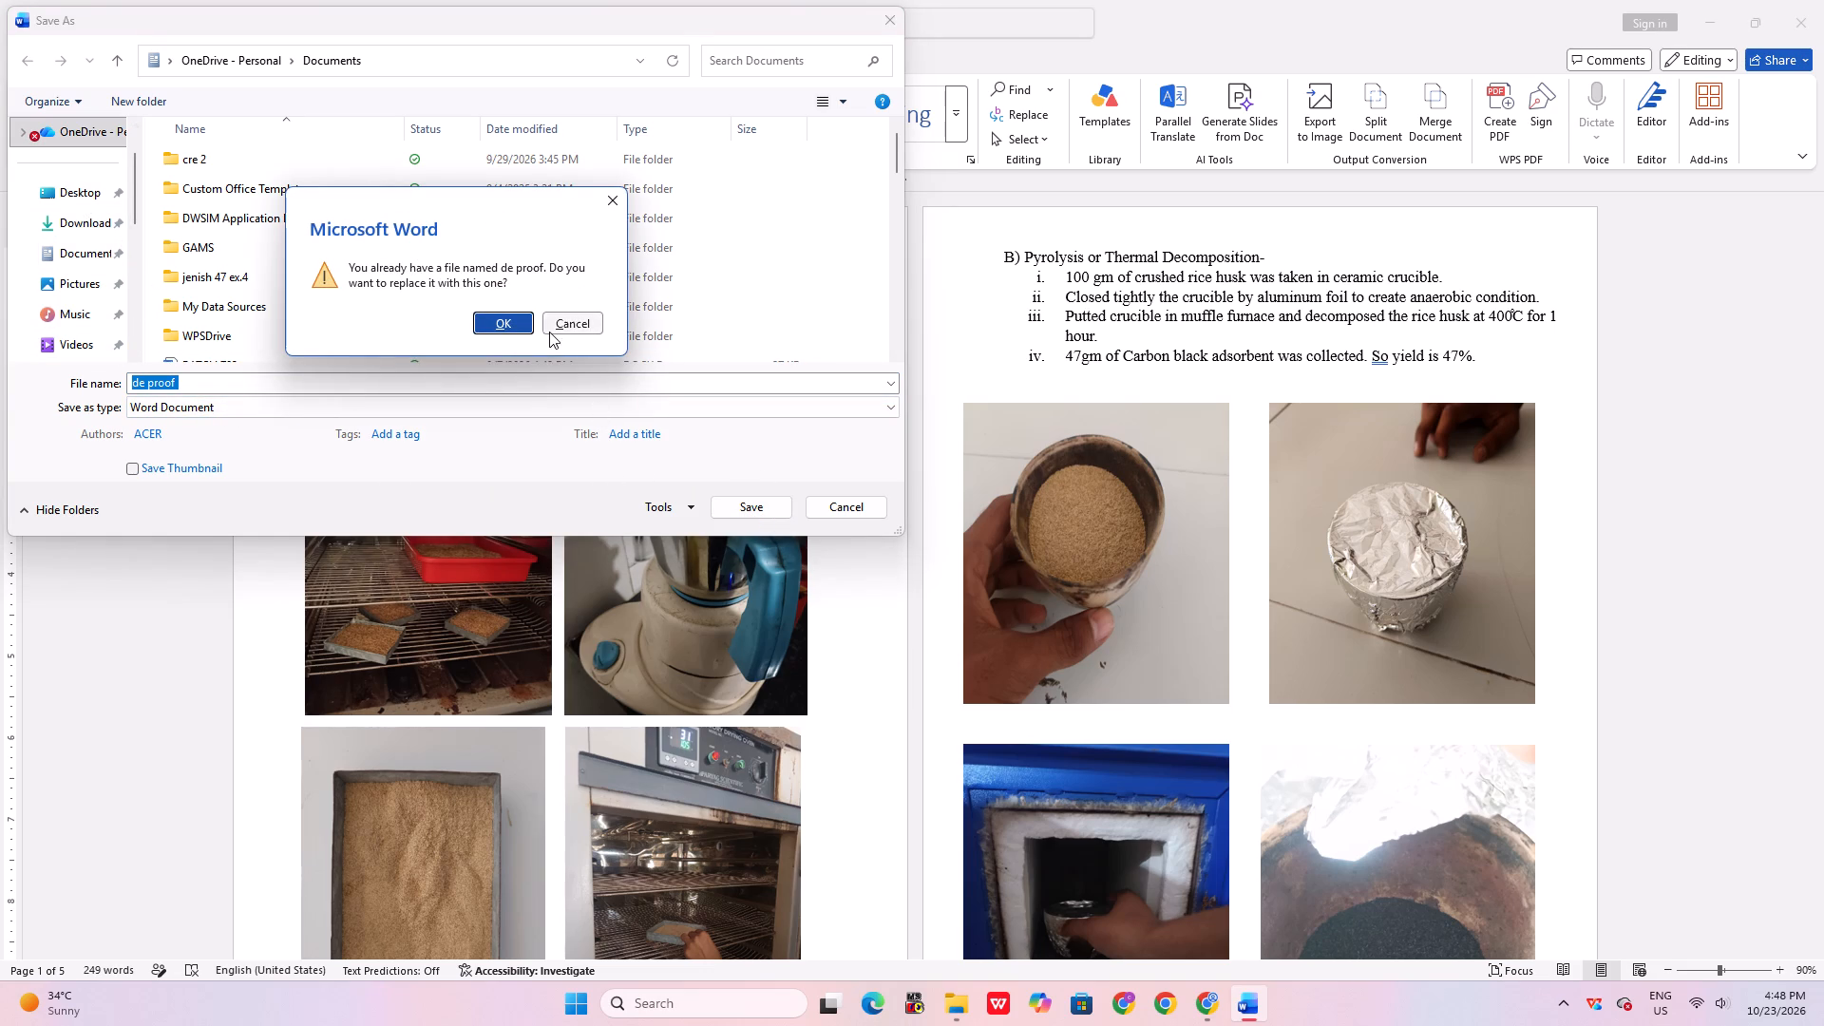
{"action": "left_click", "coordinate": [521, 332]}
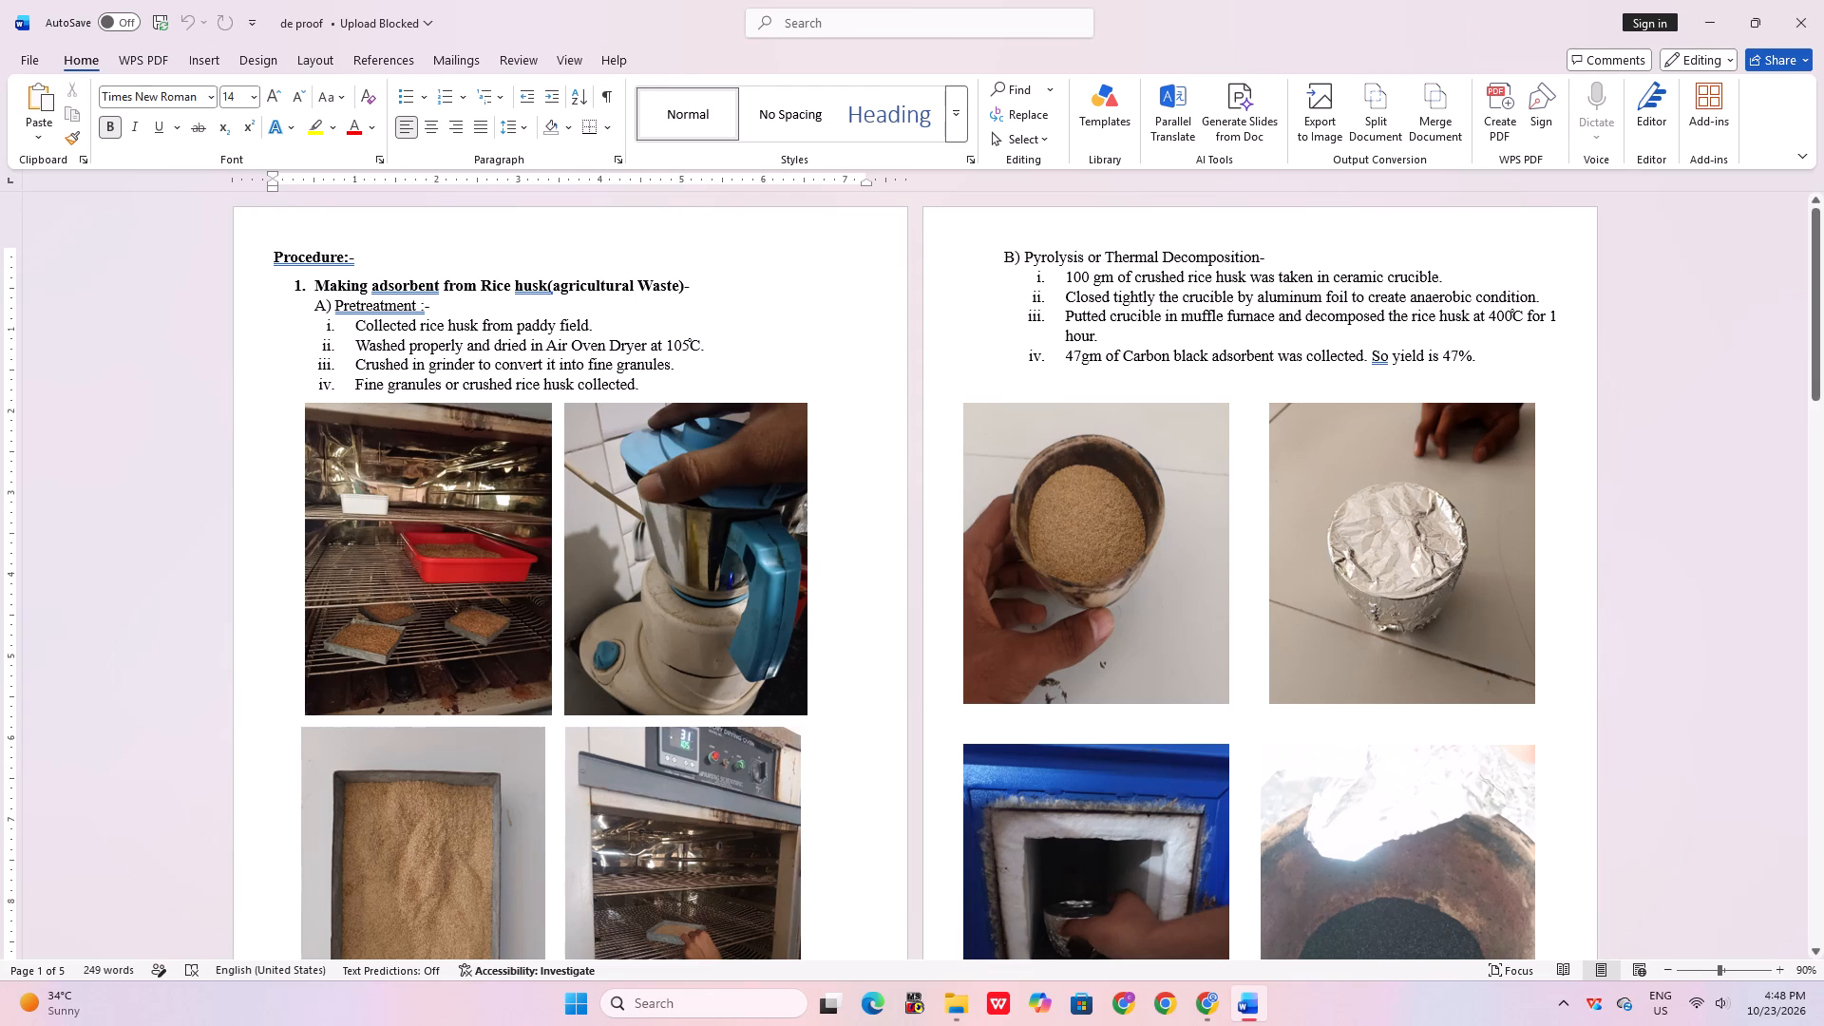
Open the location chooser for de proof from its file name and location details.
{"action": "left_click", "coordinate": [407, 32]}
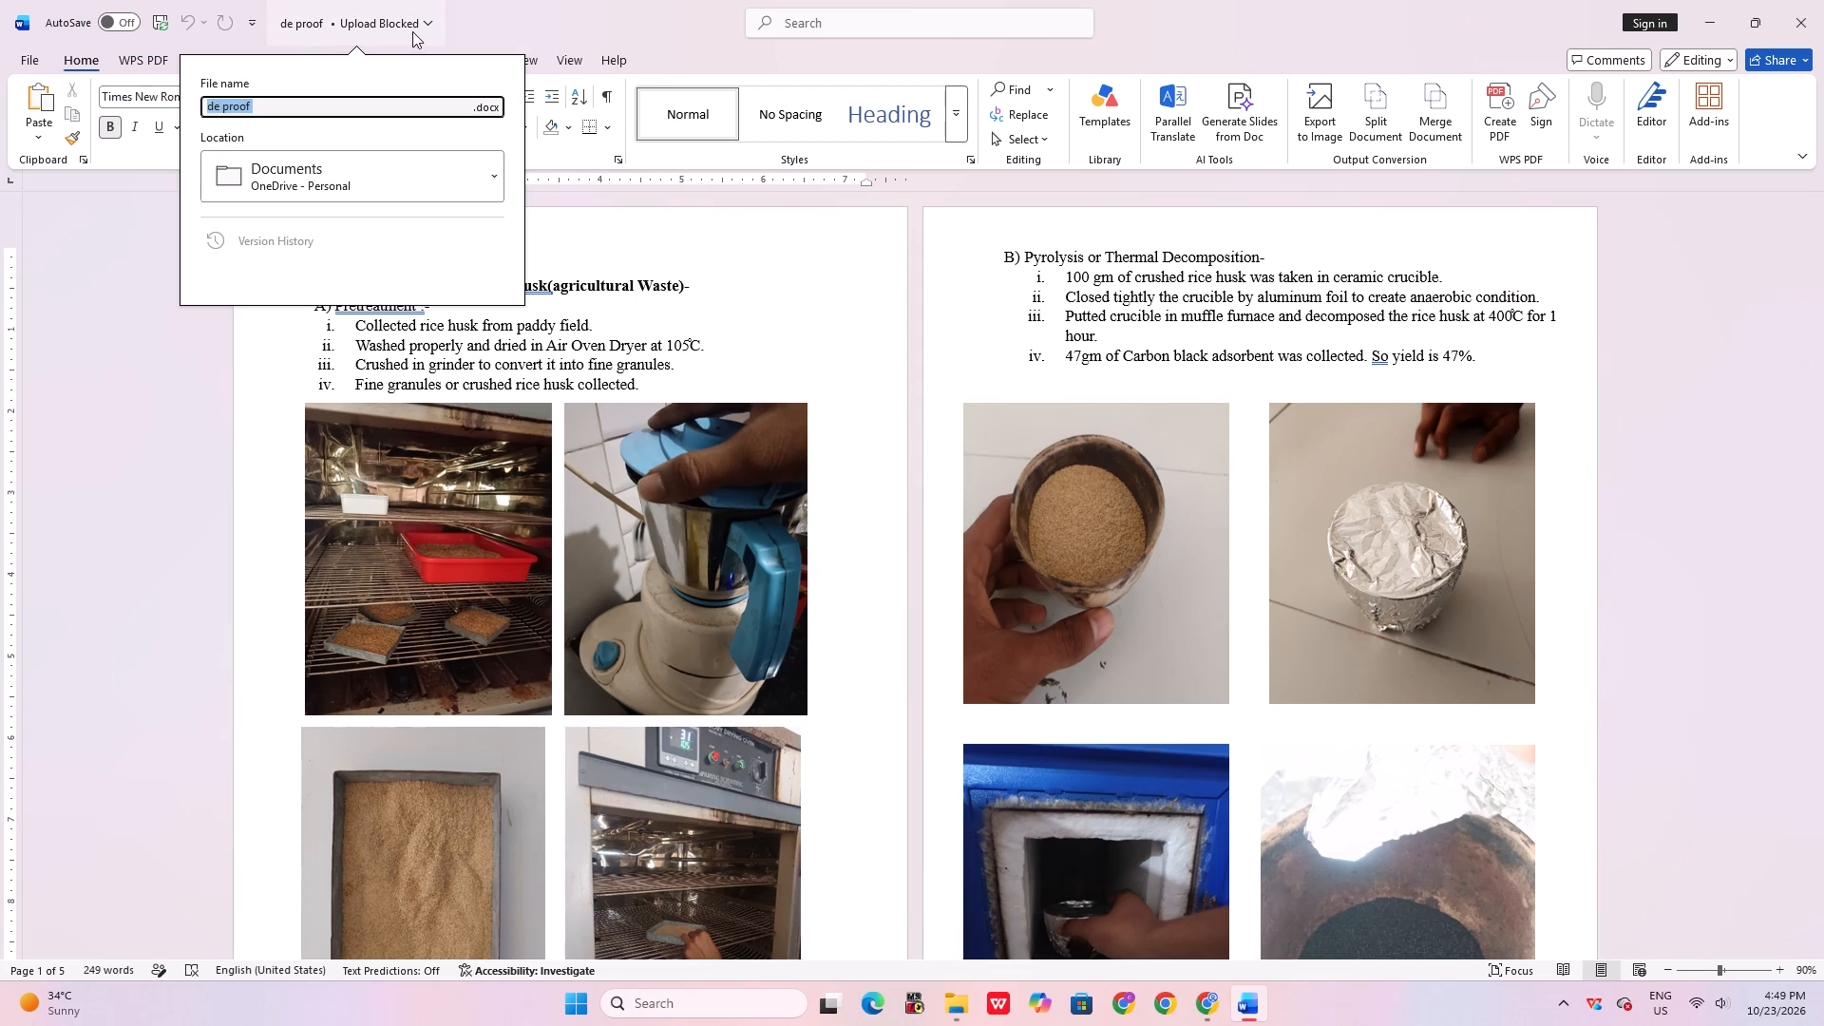
{"action": "left_click", "coordinate": [357, 168]}
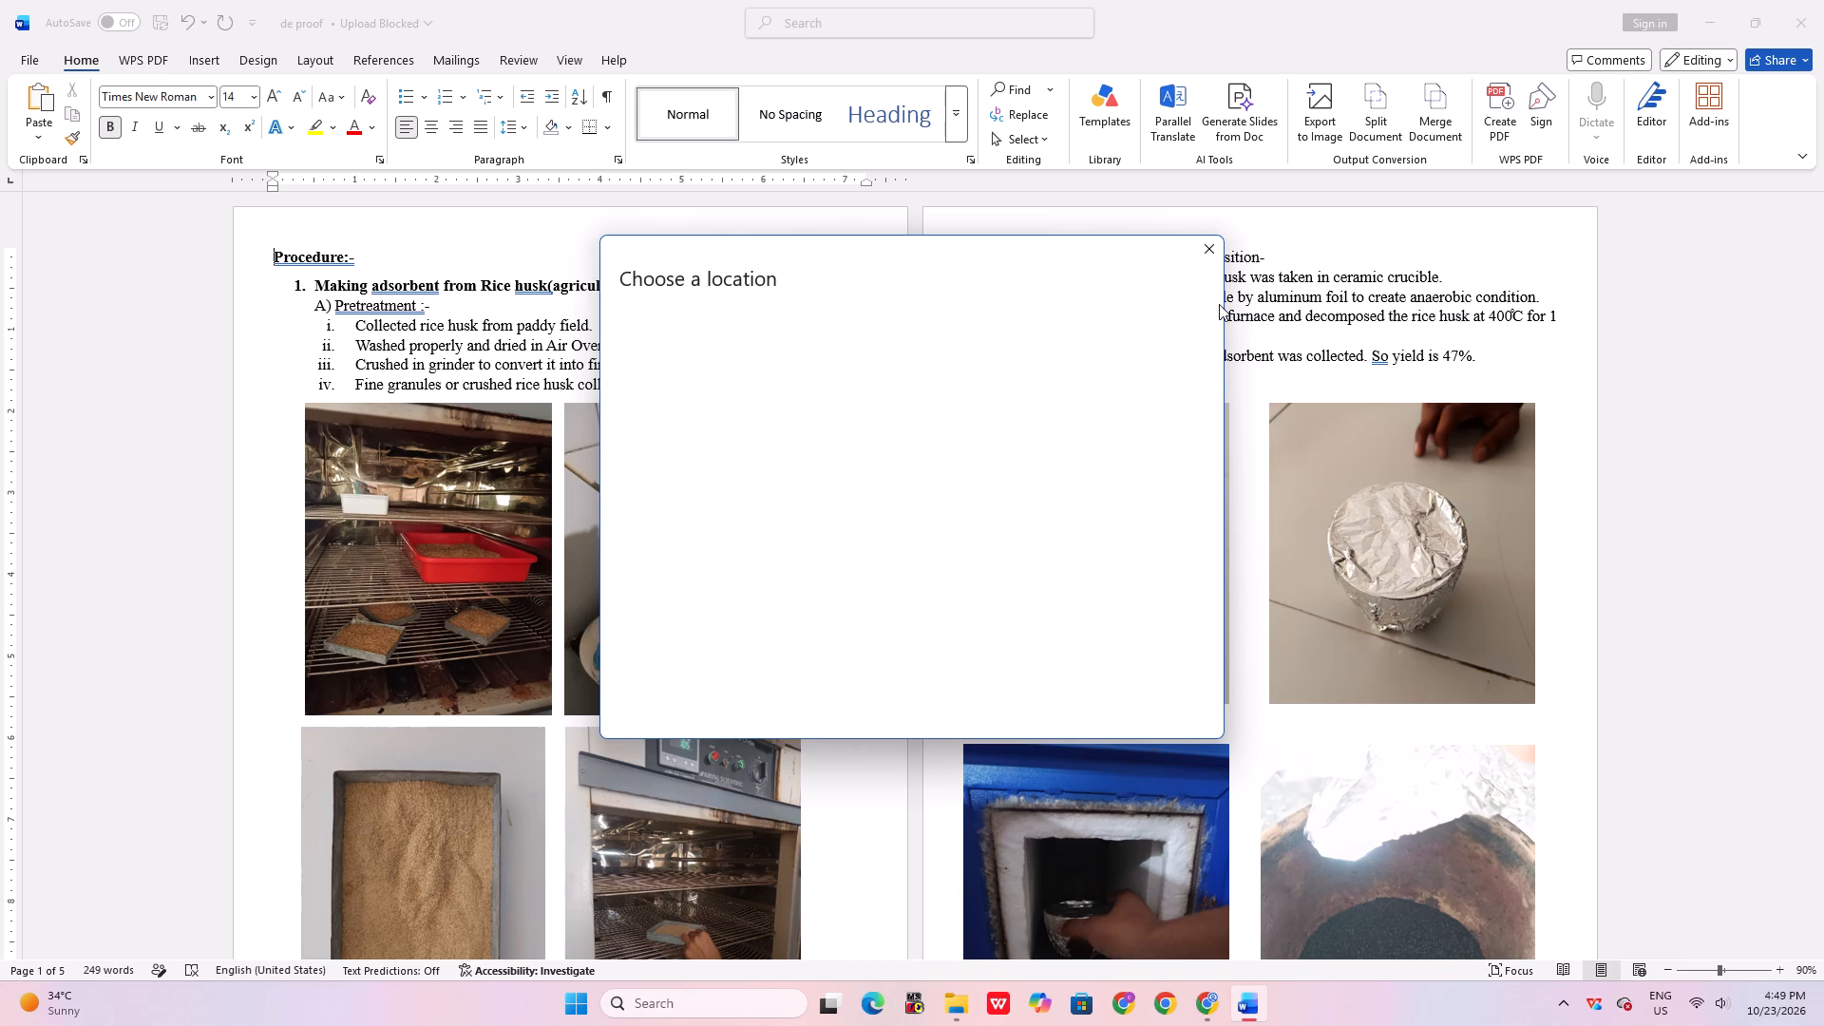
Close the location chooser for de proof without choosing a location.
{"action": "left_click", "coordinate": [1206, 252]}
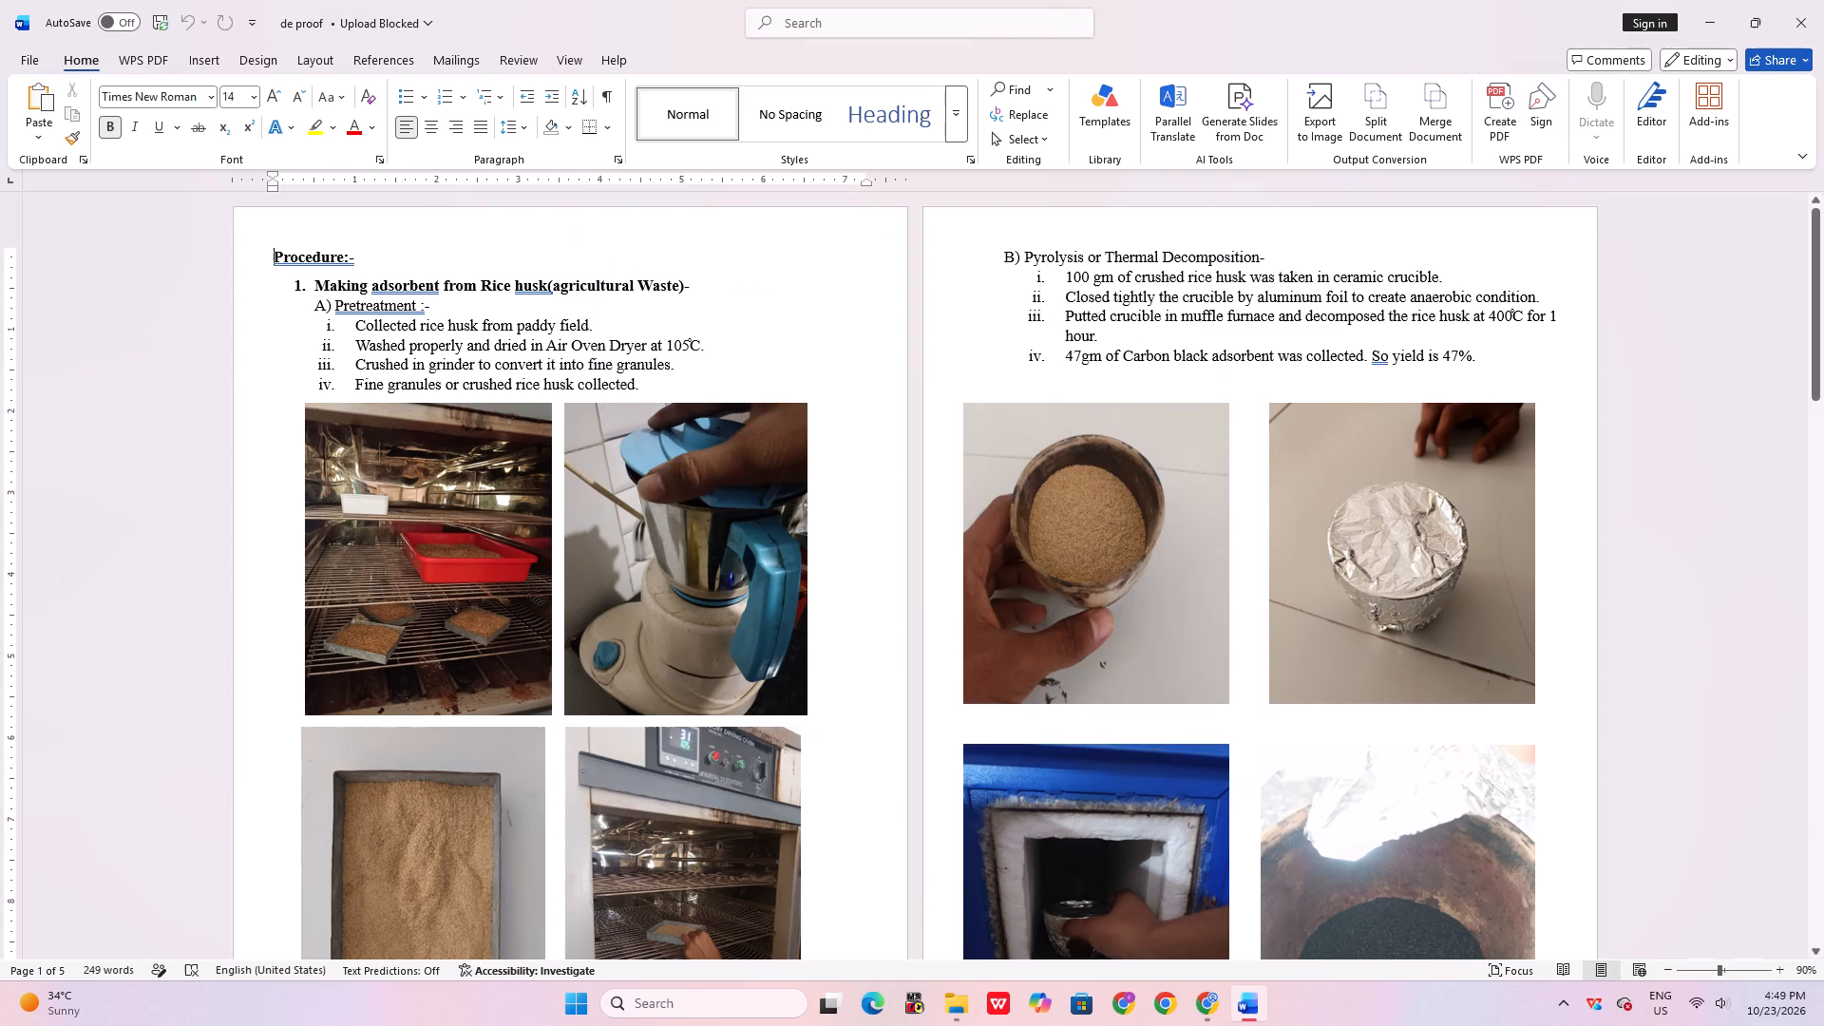
Switch to File Explorer and open the Documents folder in OneDrive - Personal.
{"action": "left_click", "coordinate": [958, 1000]}
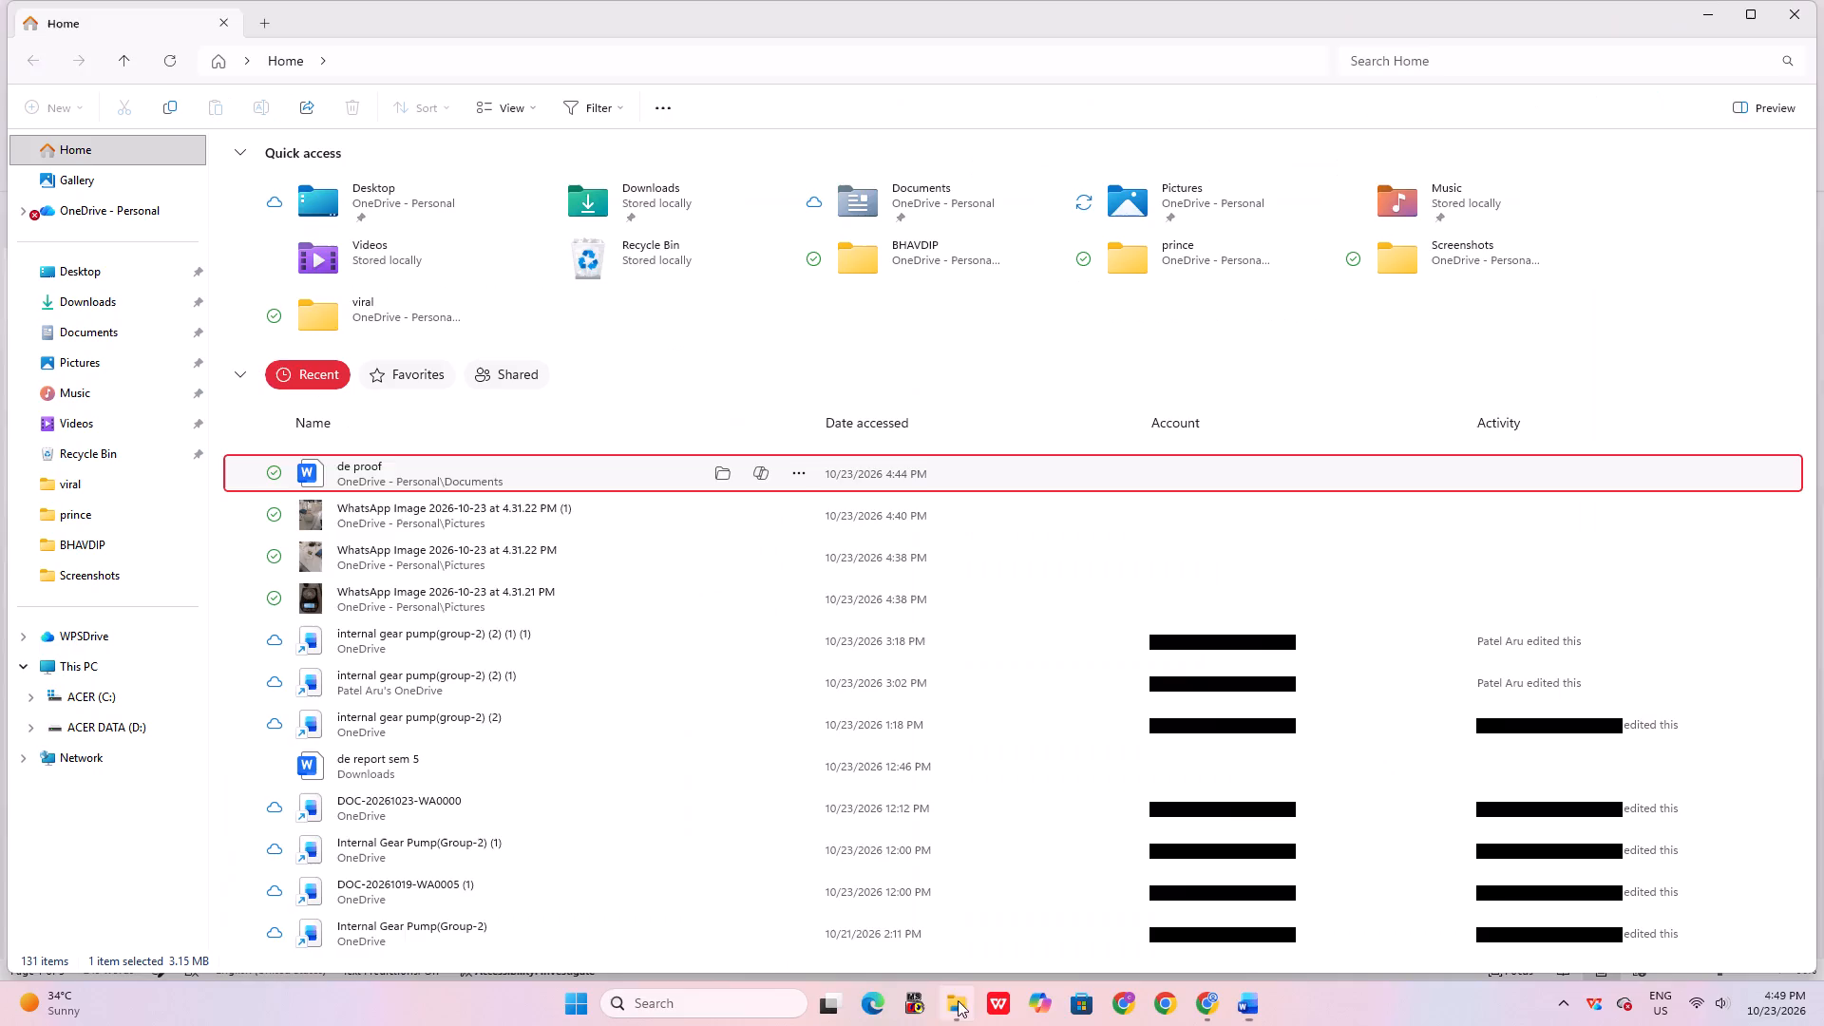
{"action": "scroll", "coordinate": [506, 491], "scroll_direction": "down", "scroll_amount": 5}
{"action": "scroll", "coordinate": [506, 491], "scroll_direction": "up", "scroll_amount": 3}
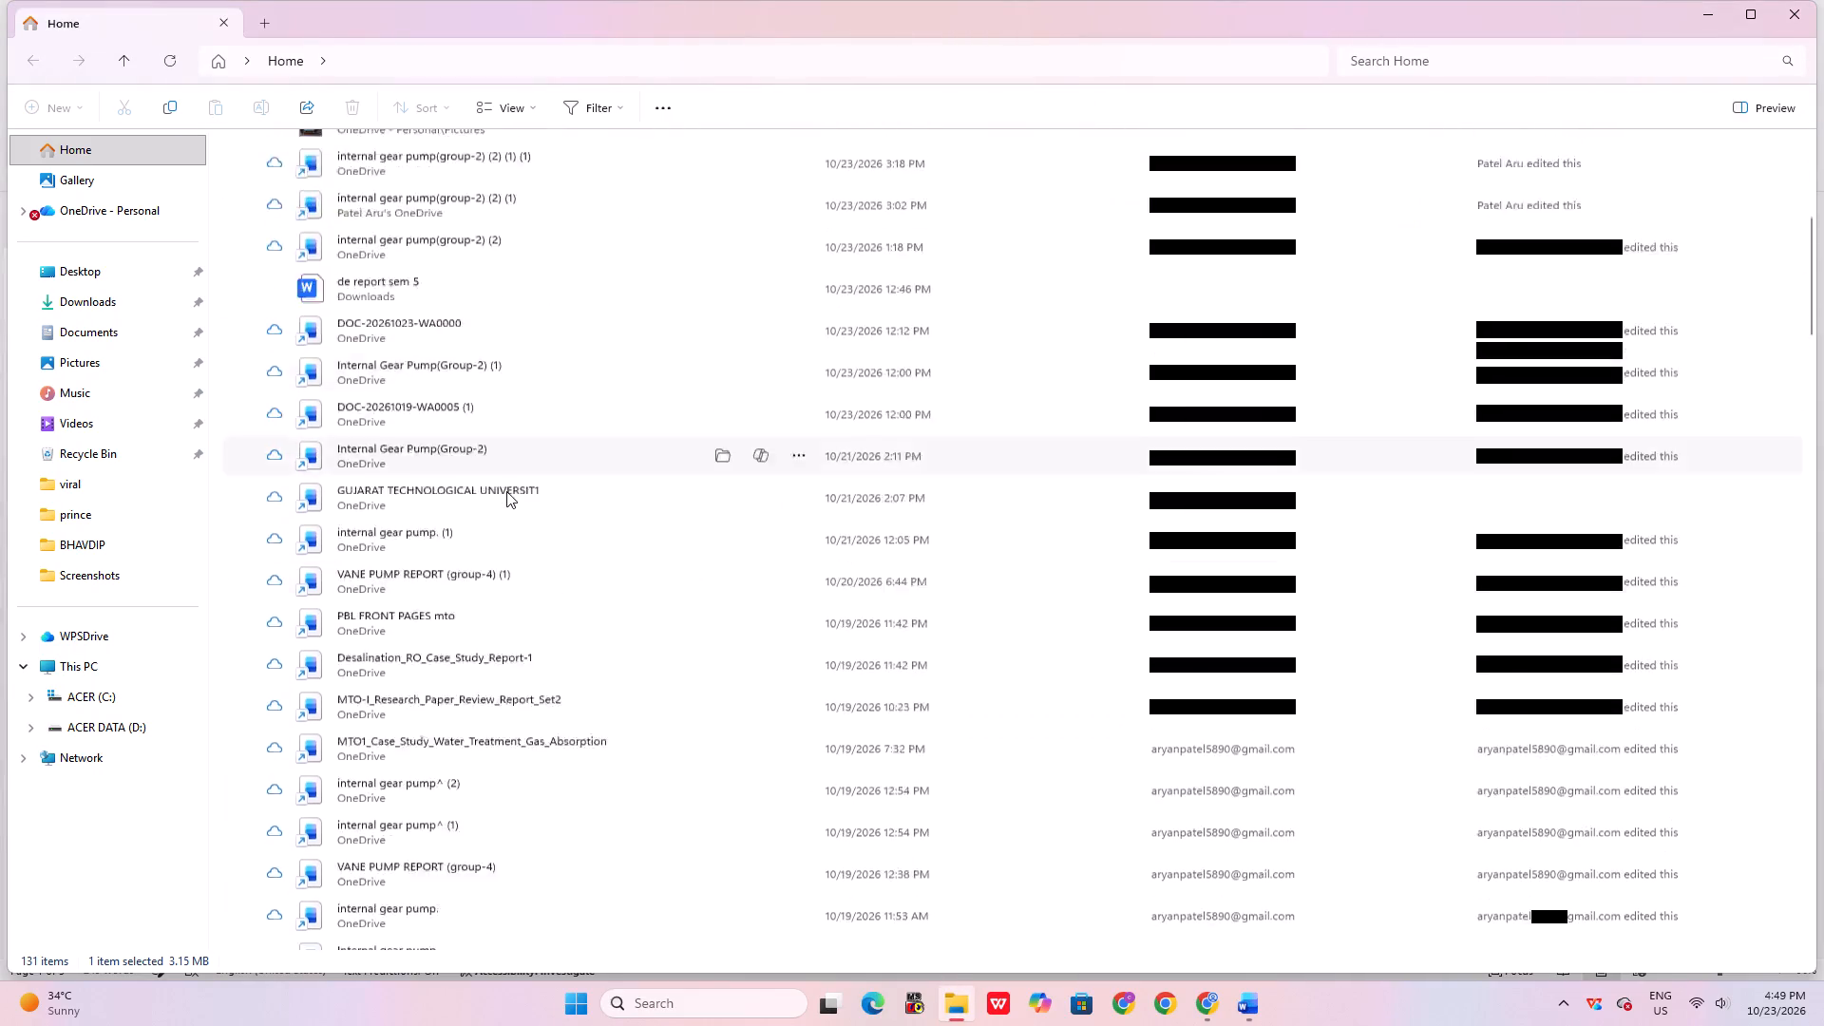
{"action": "scroll", "coordinate": [506, 491], "scroll_direction": "up", "scroll_amount": 5}
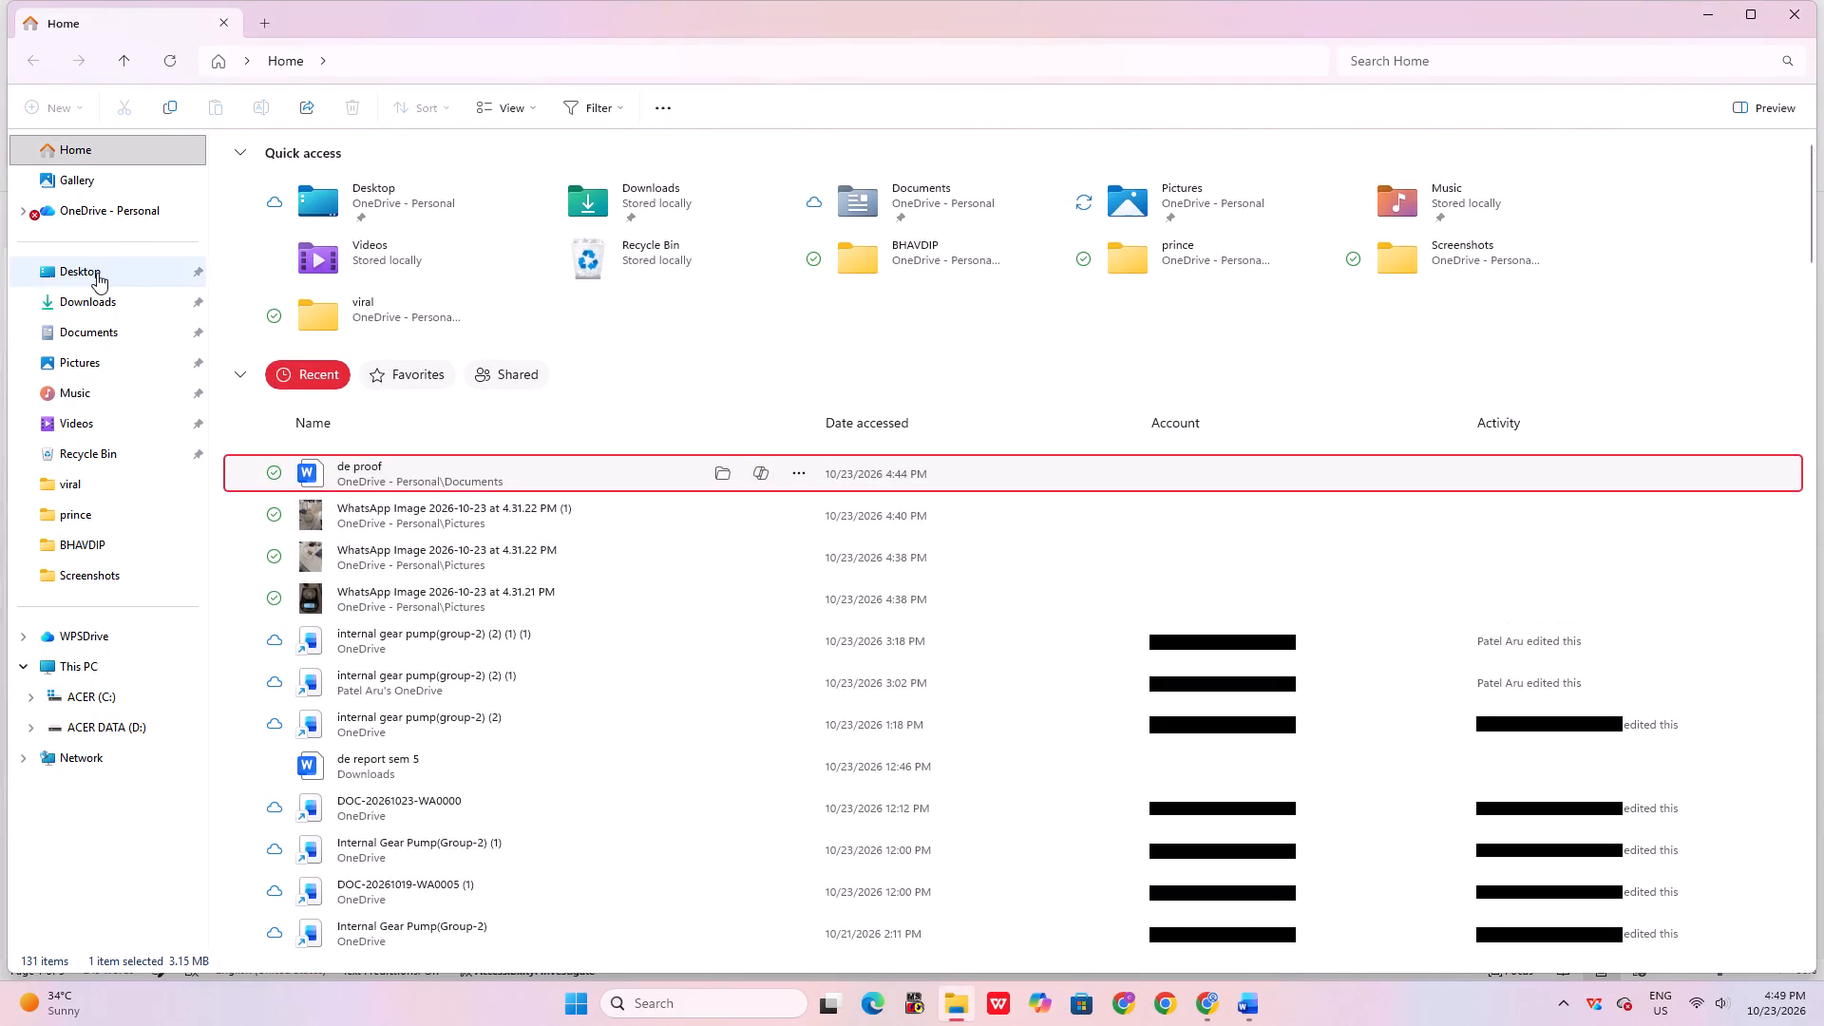
{"action": "left_click", "coordinate": [122, 226]}
{"action": "double_click", "coordinate": [159, 211]}
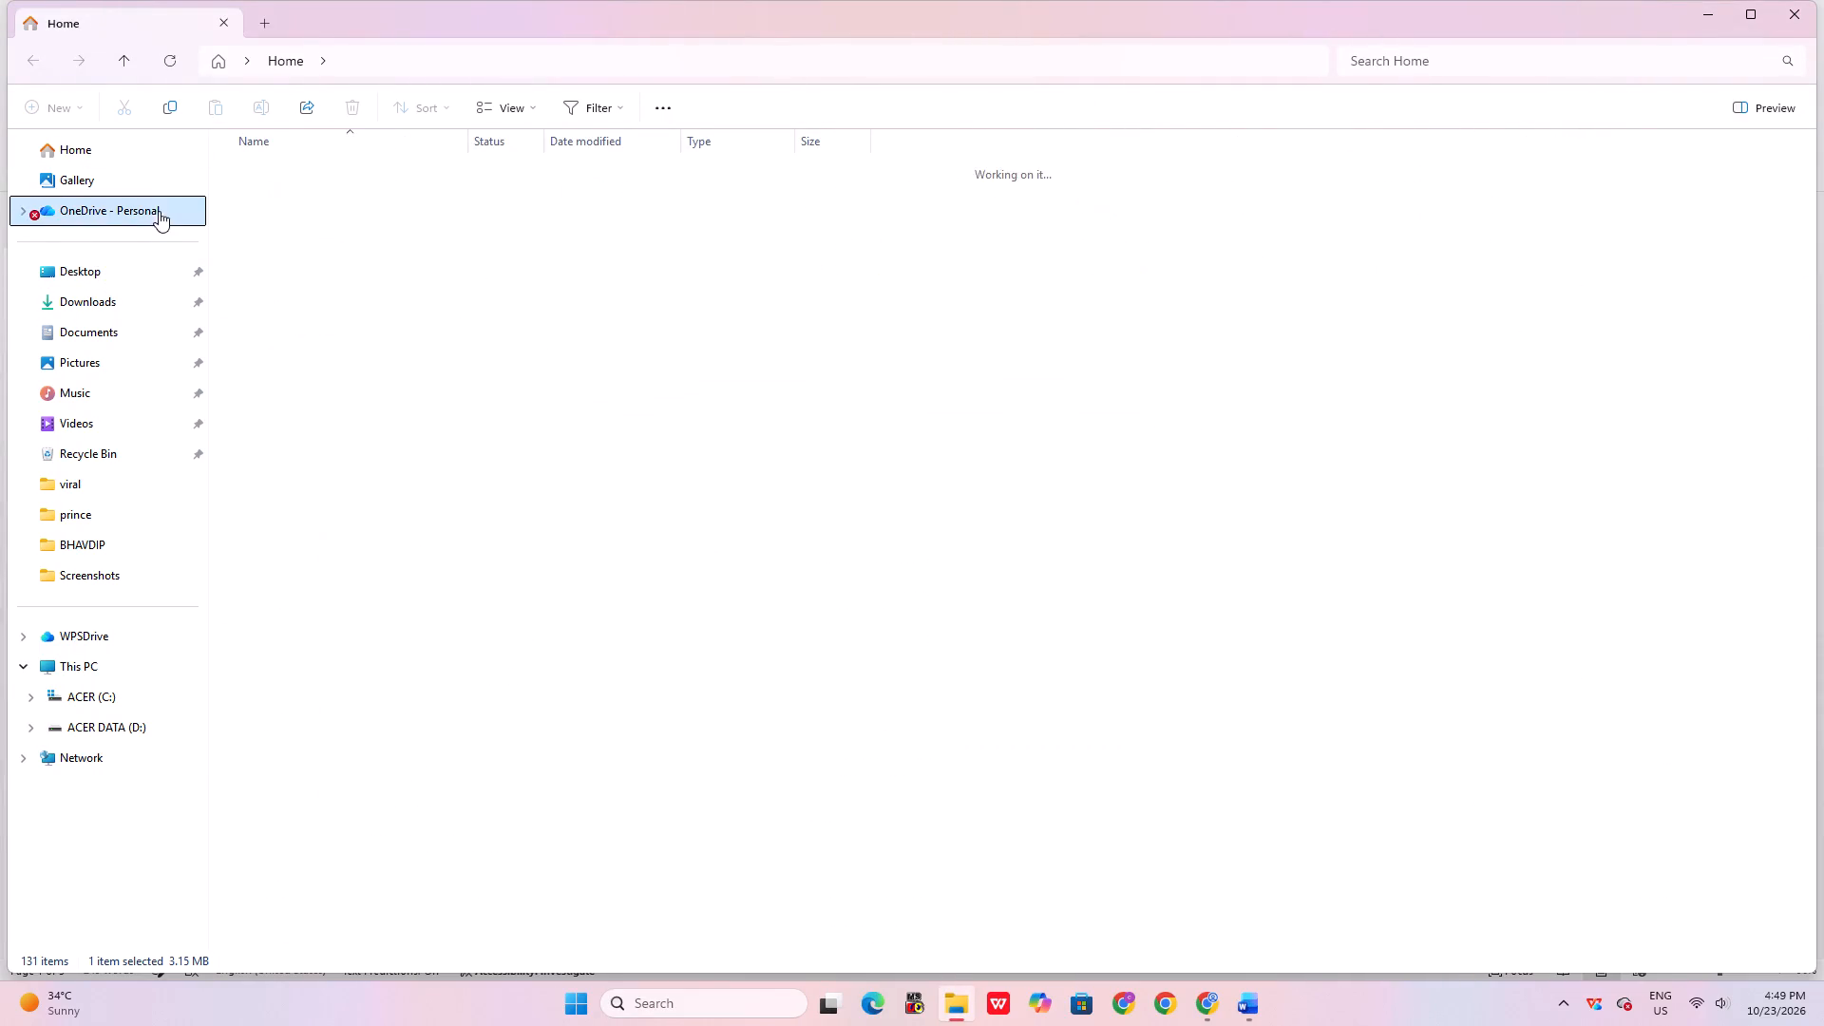
{"action": "left_click", "coordinate": [238, 199]}
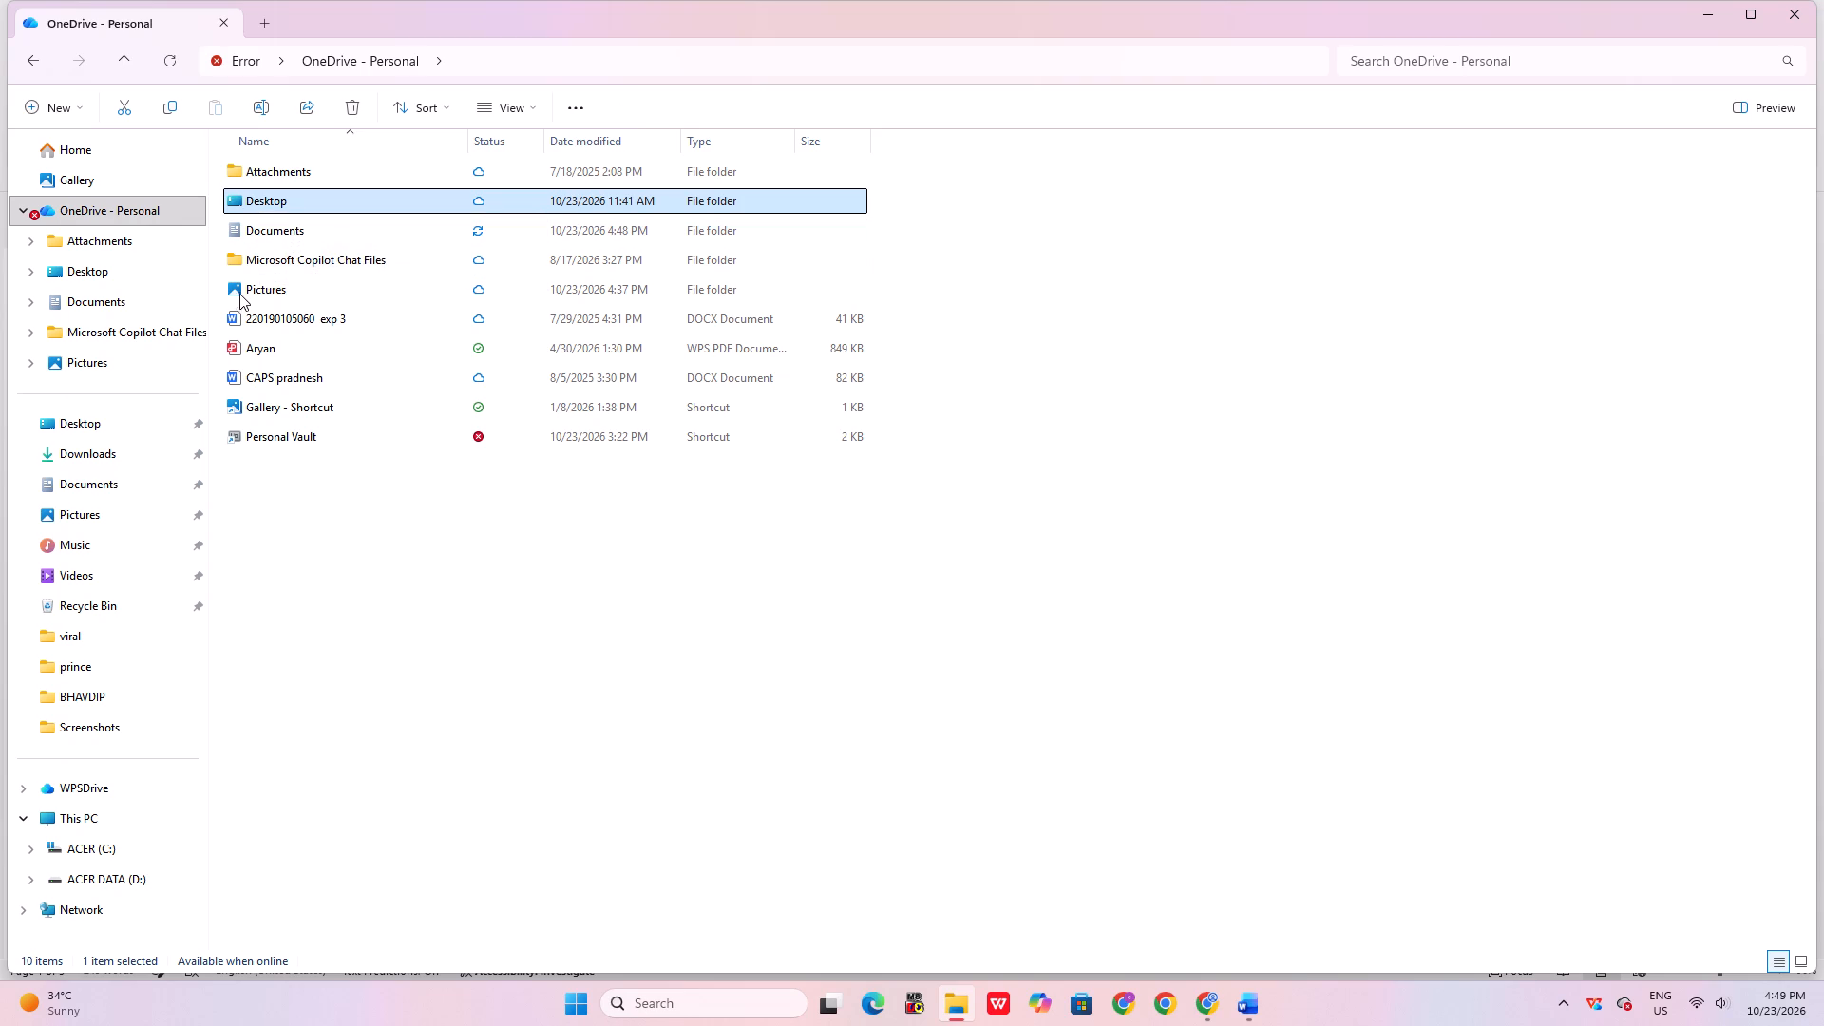
{"action": "double_click", "coordinate": [309, 238]}
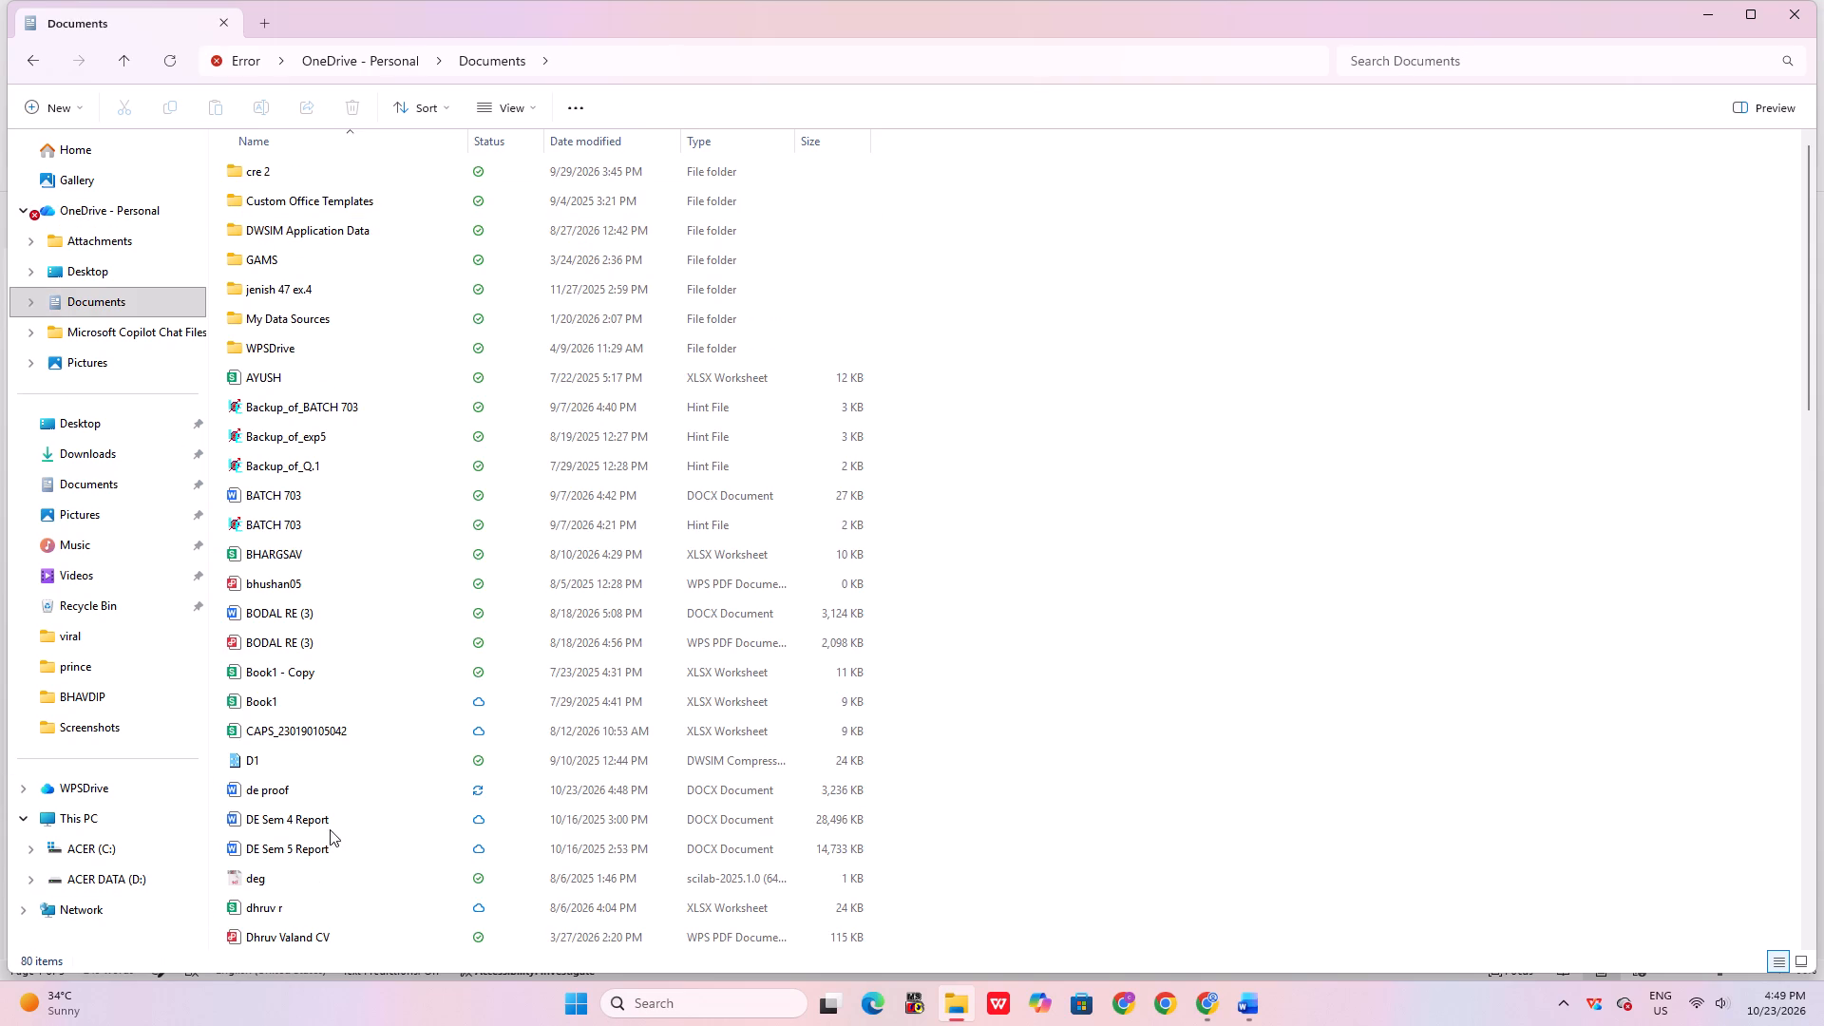
Select the de proof document in the Documents folder and bring up the apps it can be shared with.
{"action": "right_click", "coordinate": [322, 781]}
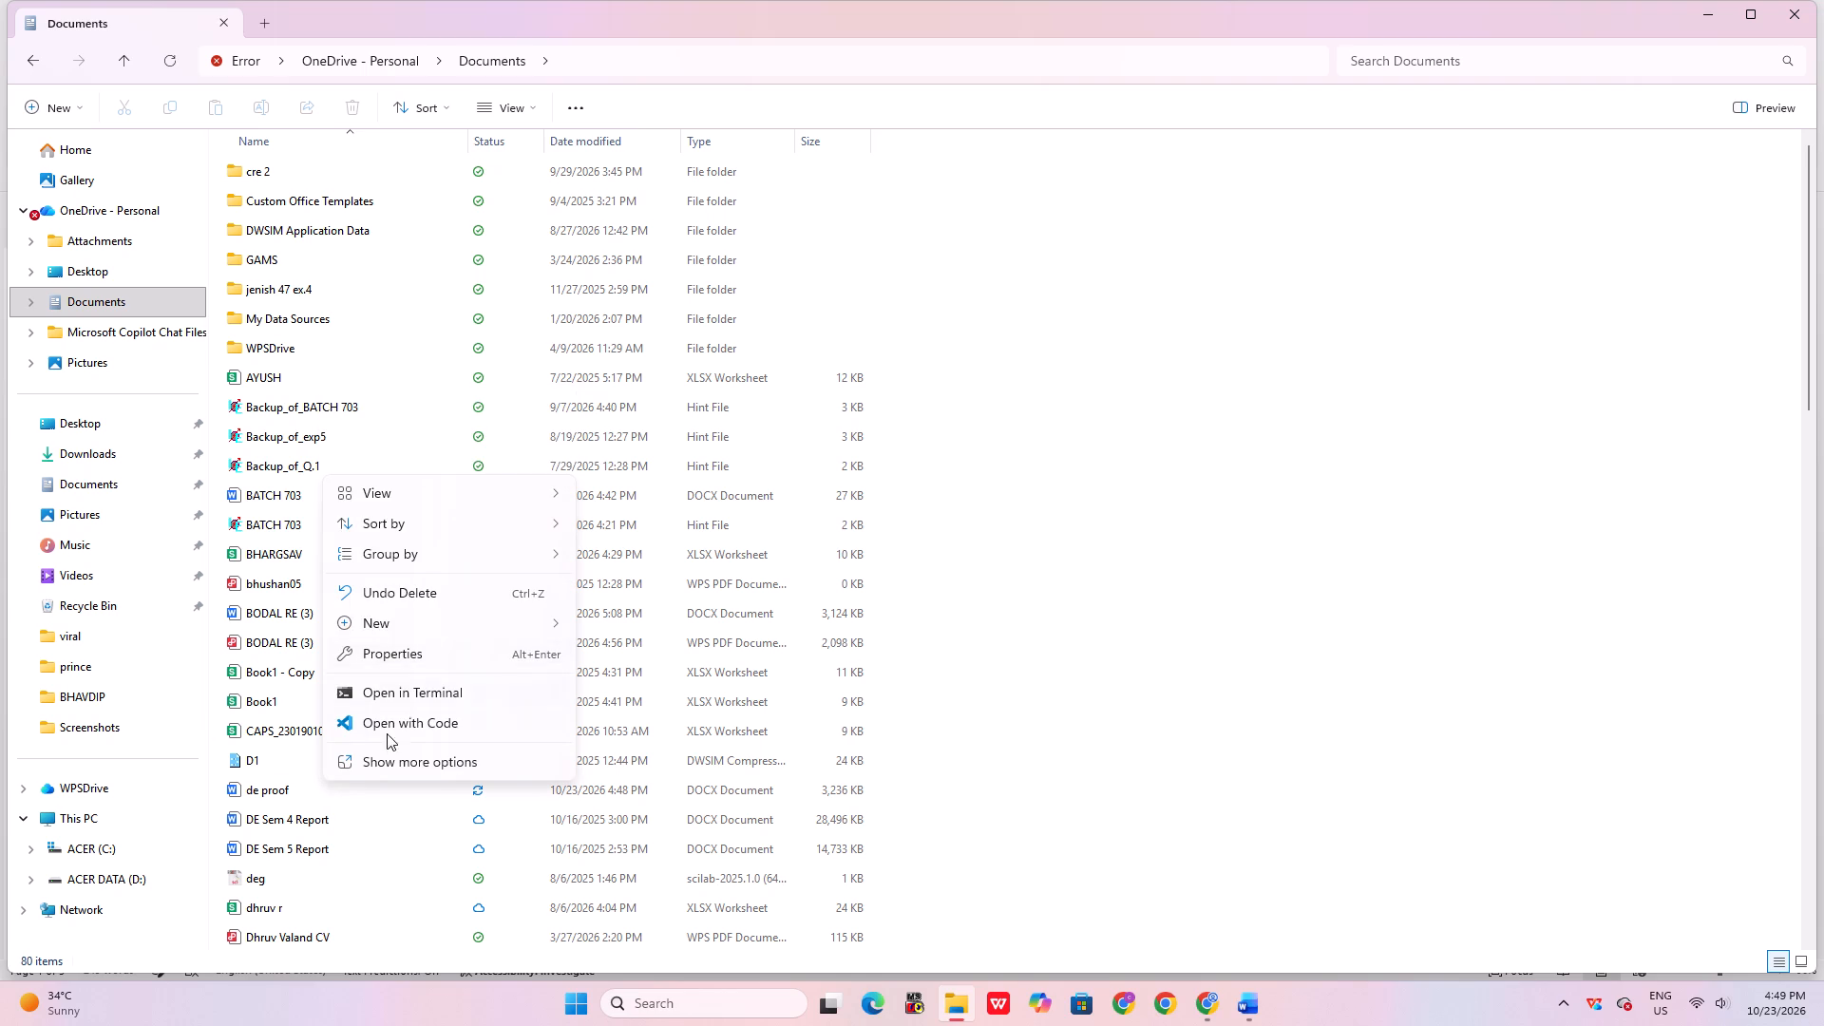
{"action": "left_click", "coordinate": [255, 782]}
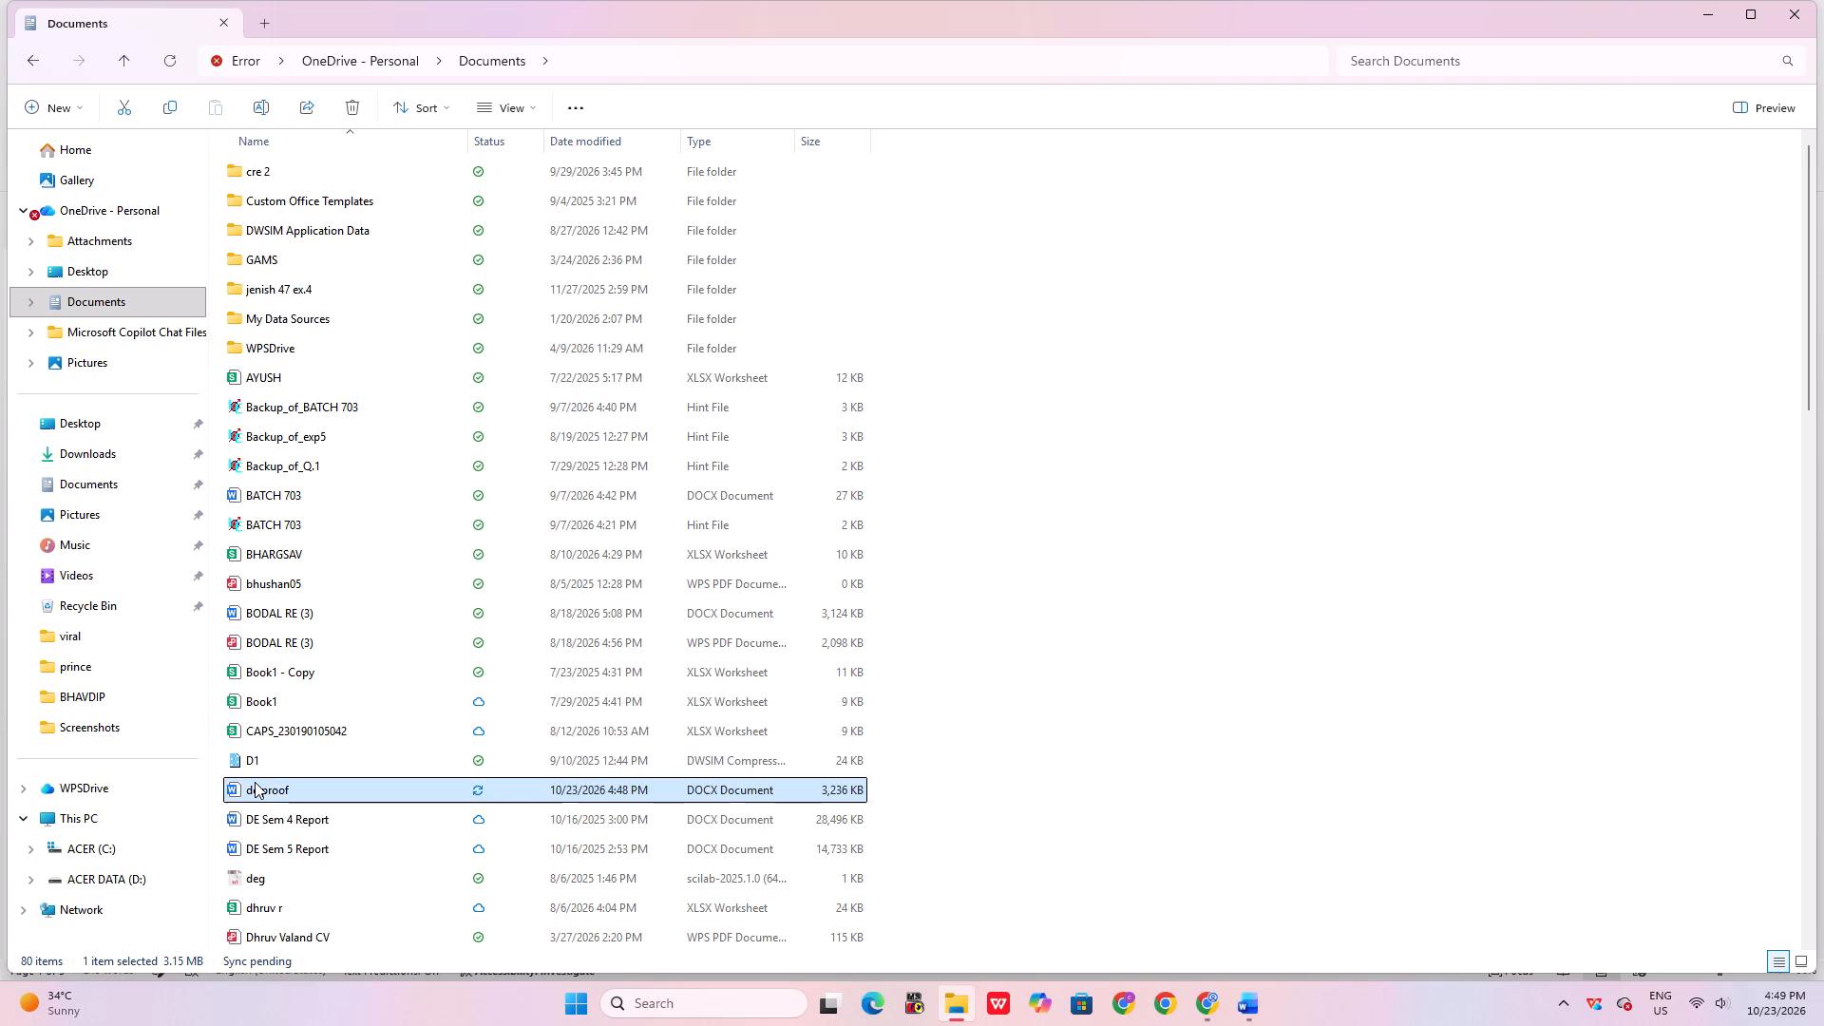
{"action": "right_click", "coordinate": [306, 795]}
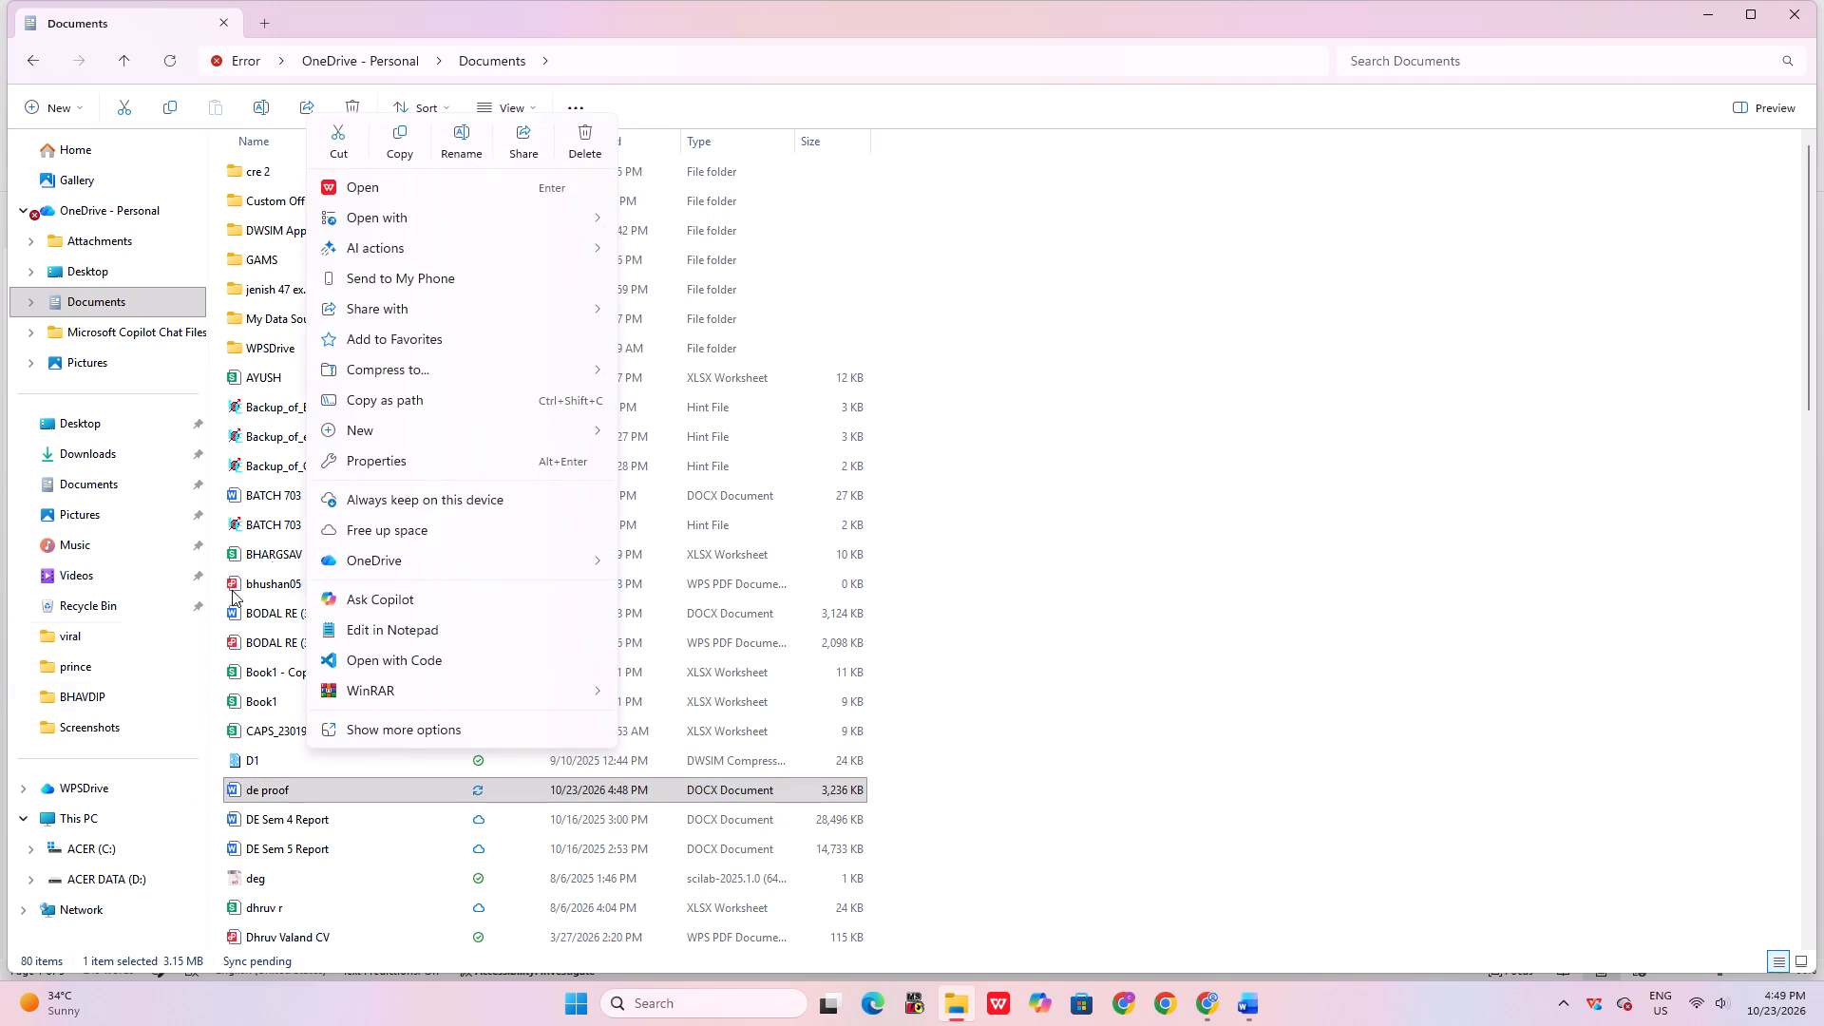
{"action": "left_click", "coordinate": [351, 305]}
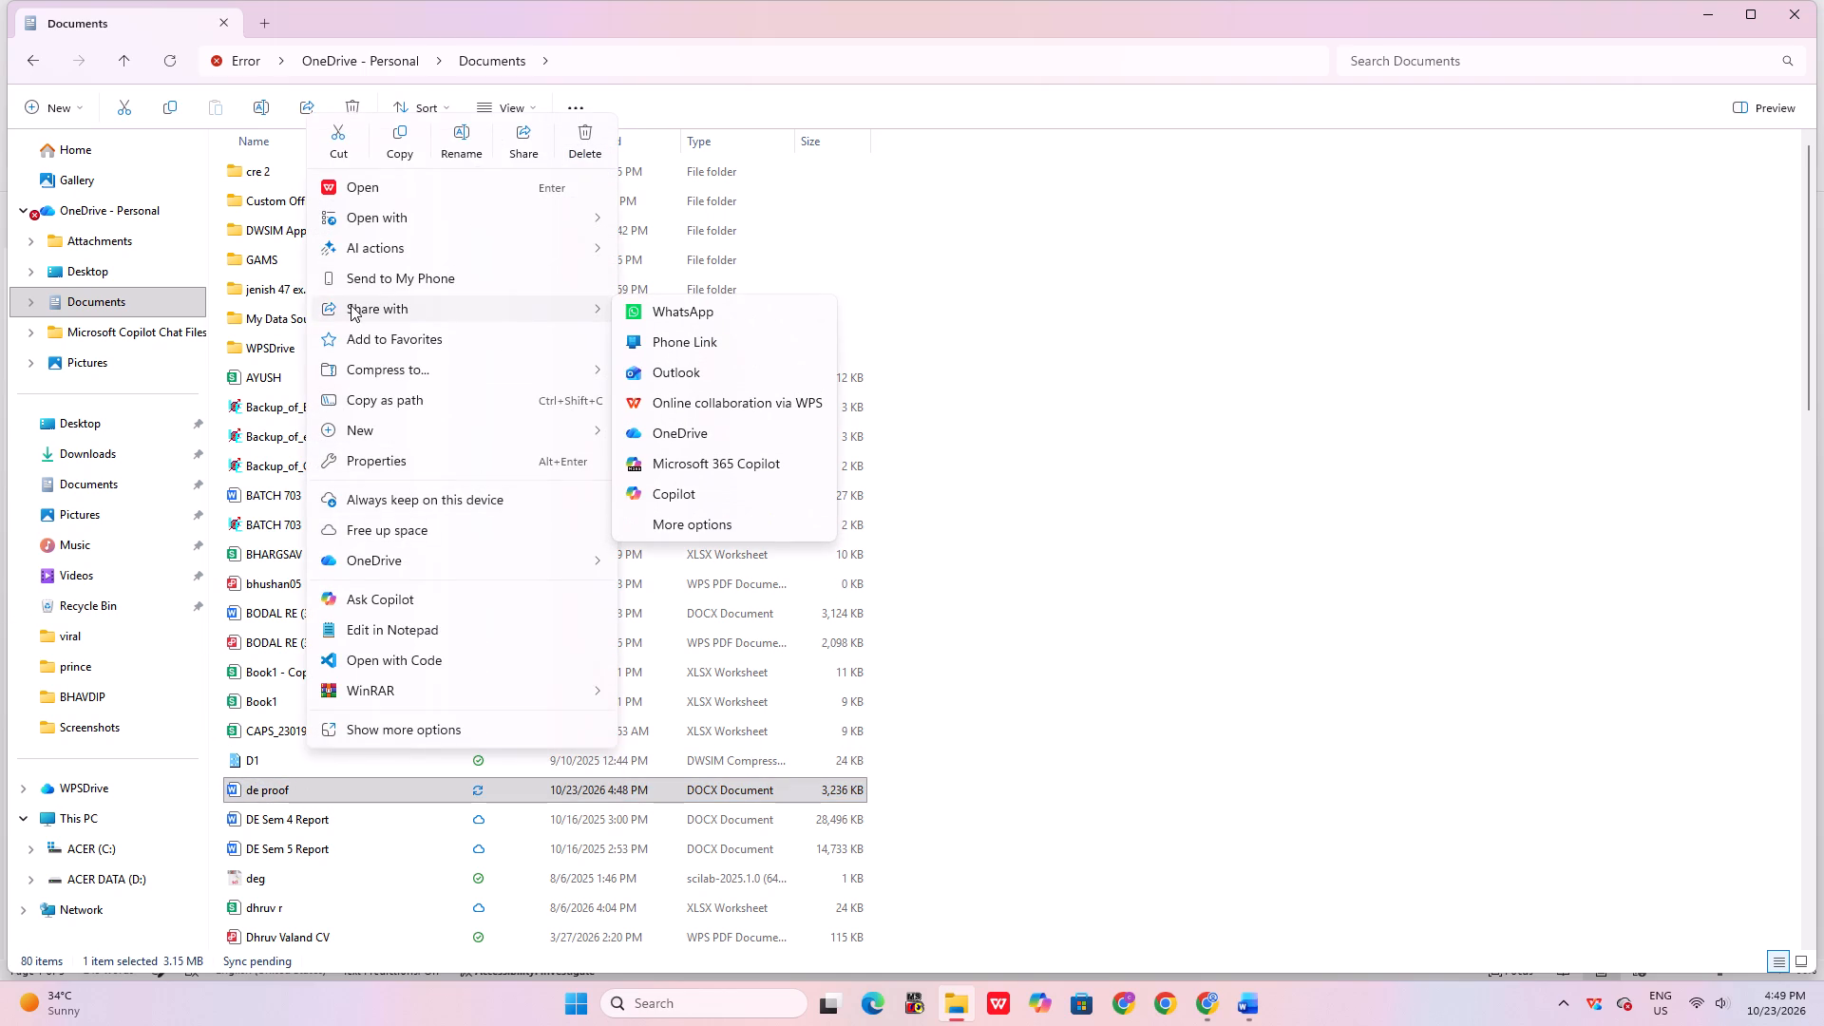